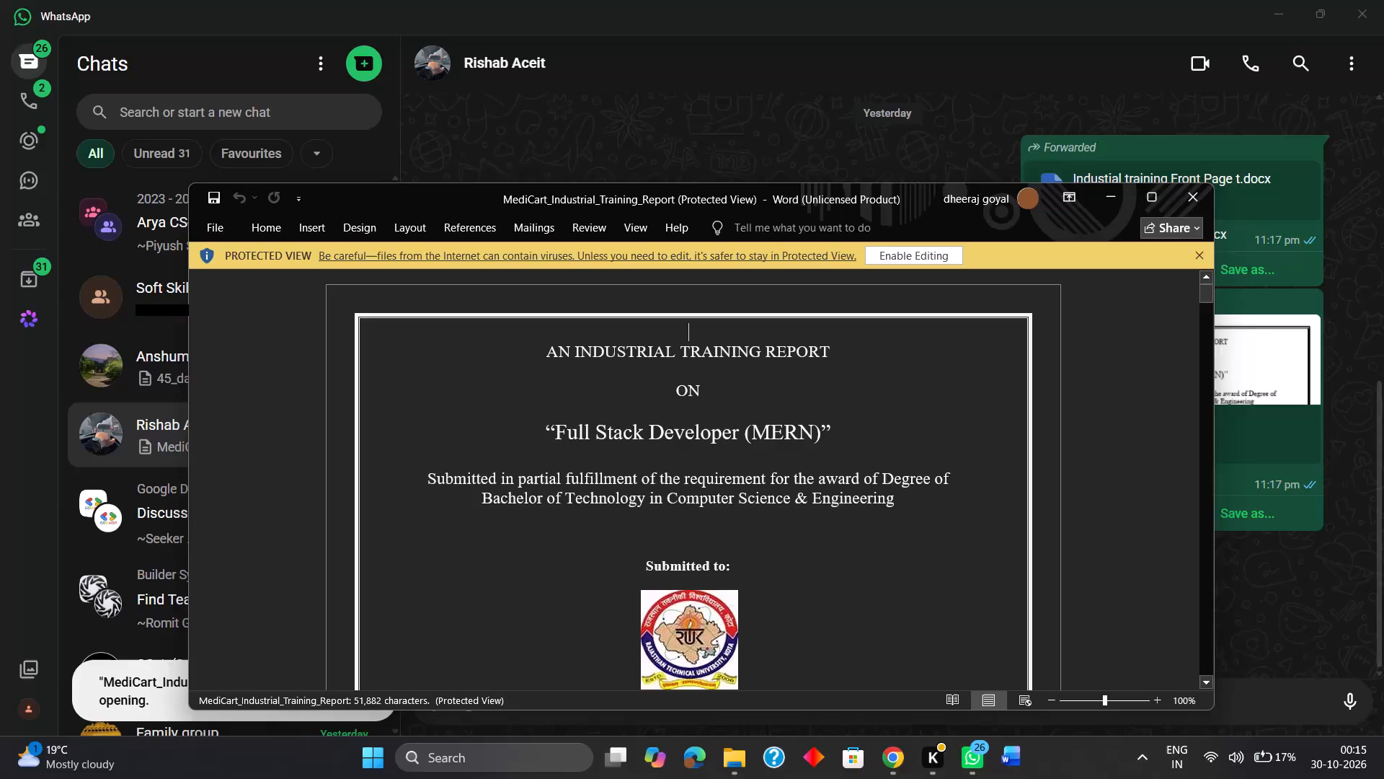
Maximize the MediCart industrial training report window and dismiss the gaming hub and Microsoft 365 pop-ups covering it.
click(1152, 190)
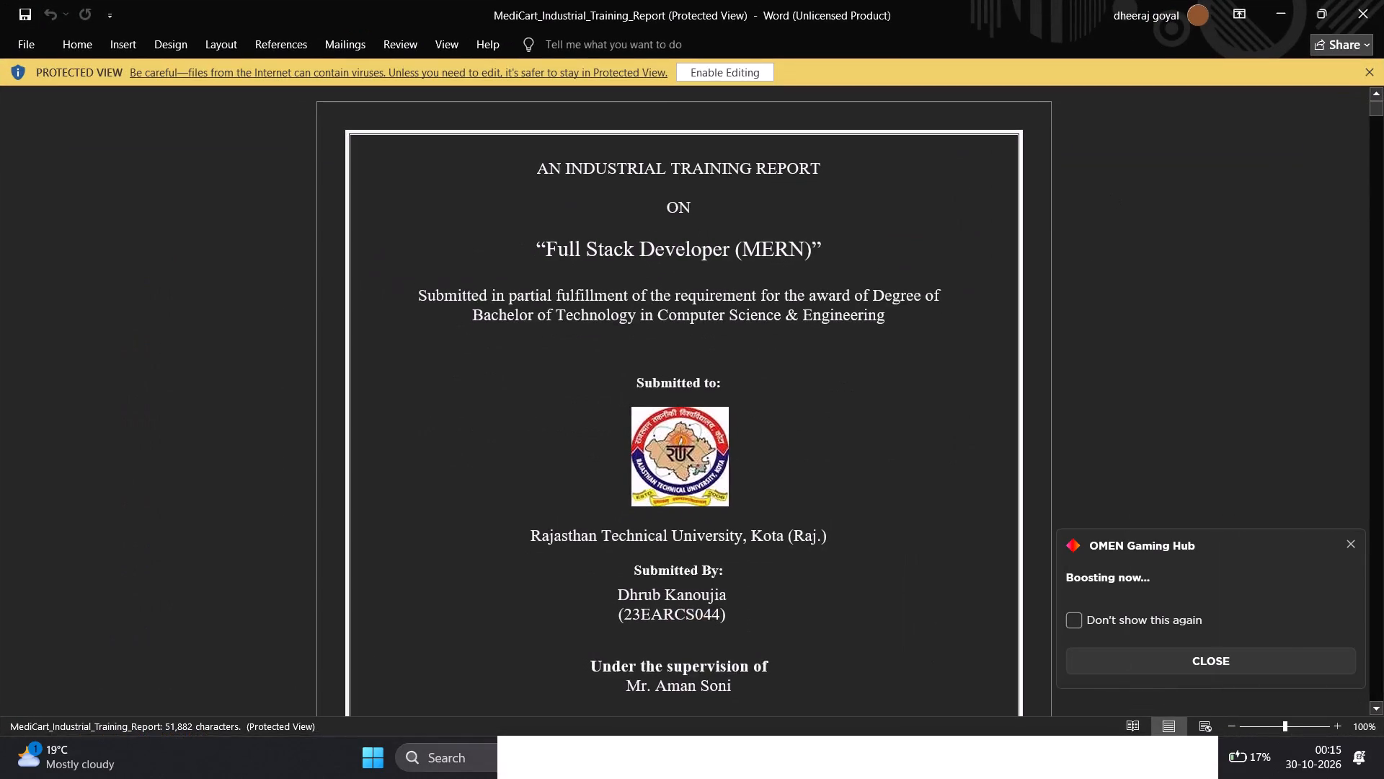
click(1349, 542)
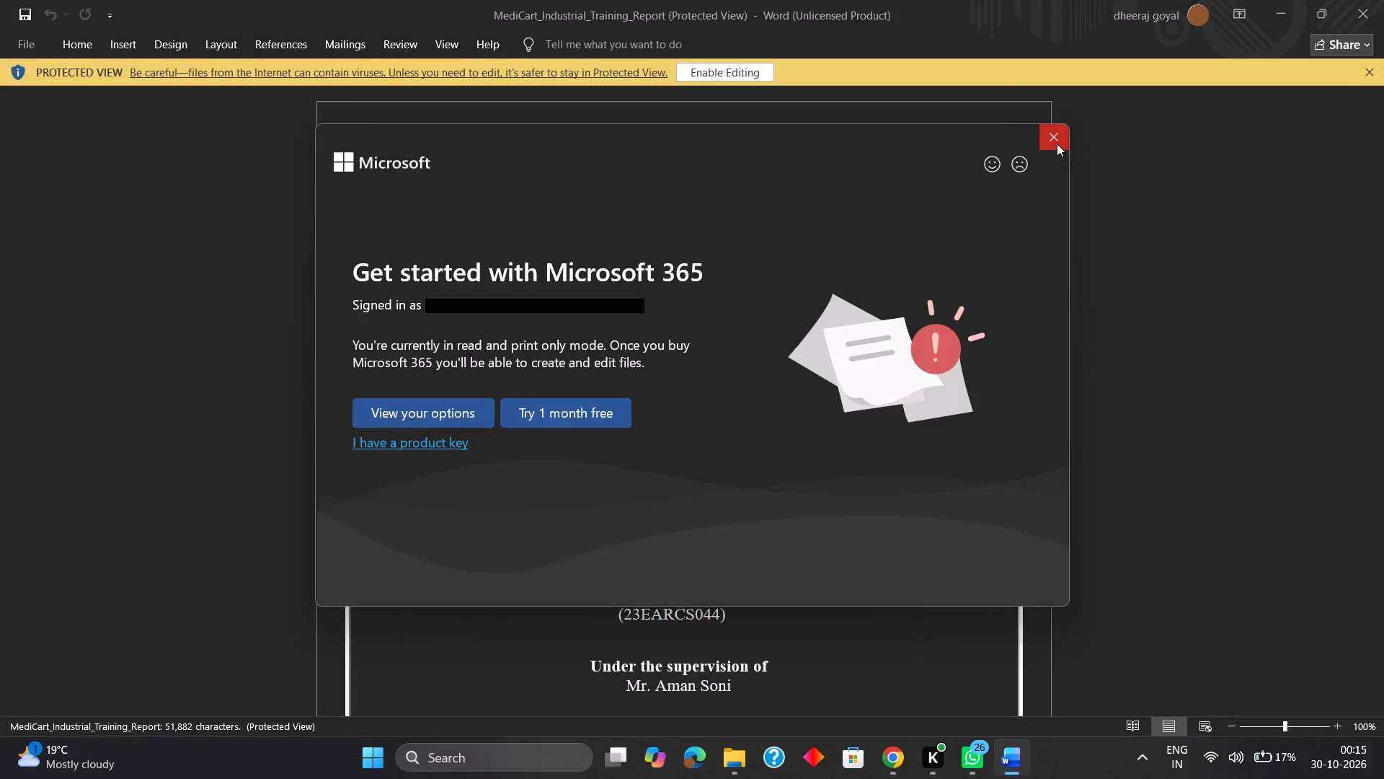
click(1056, 142)
click(802, 465)
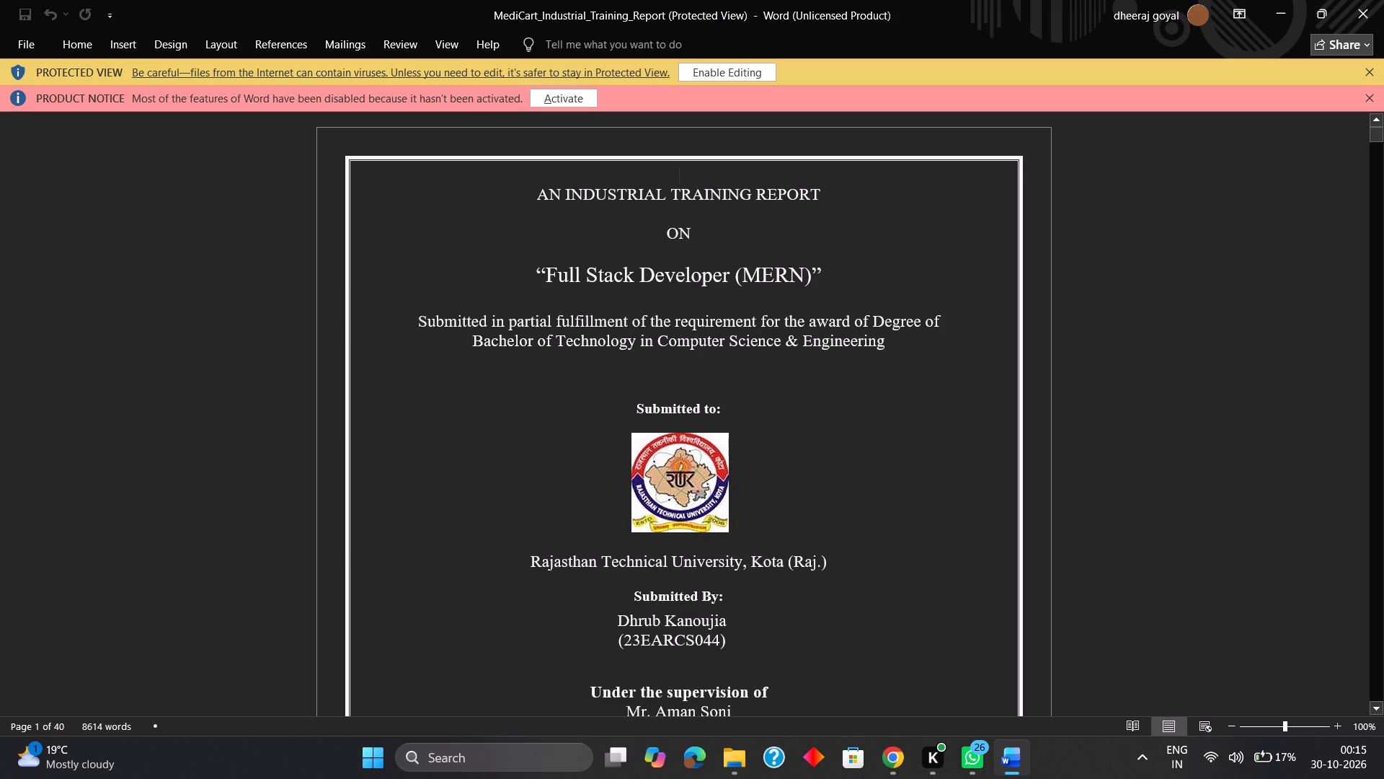
Look through the report's front matter from the cover page through the acknowledgement and declaration to the list of content.
scroll(804, 350, down, 5)
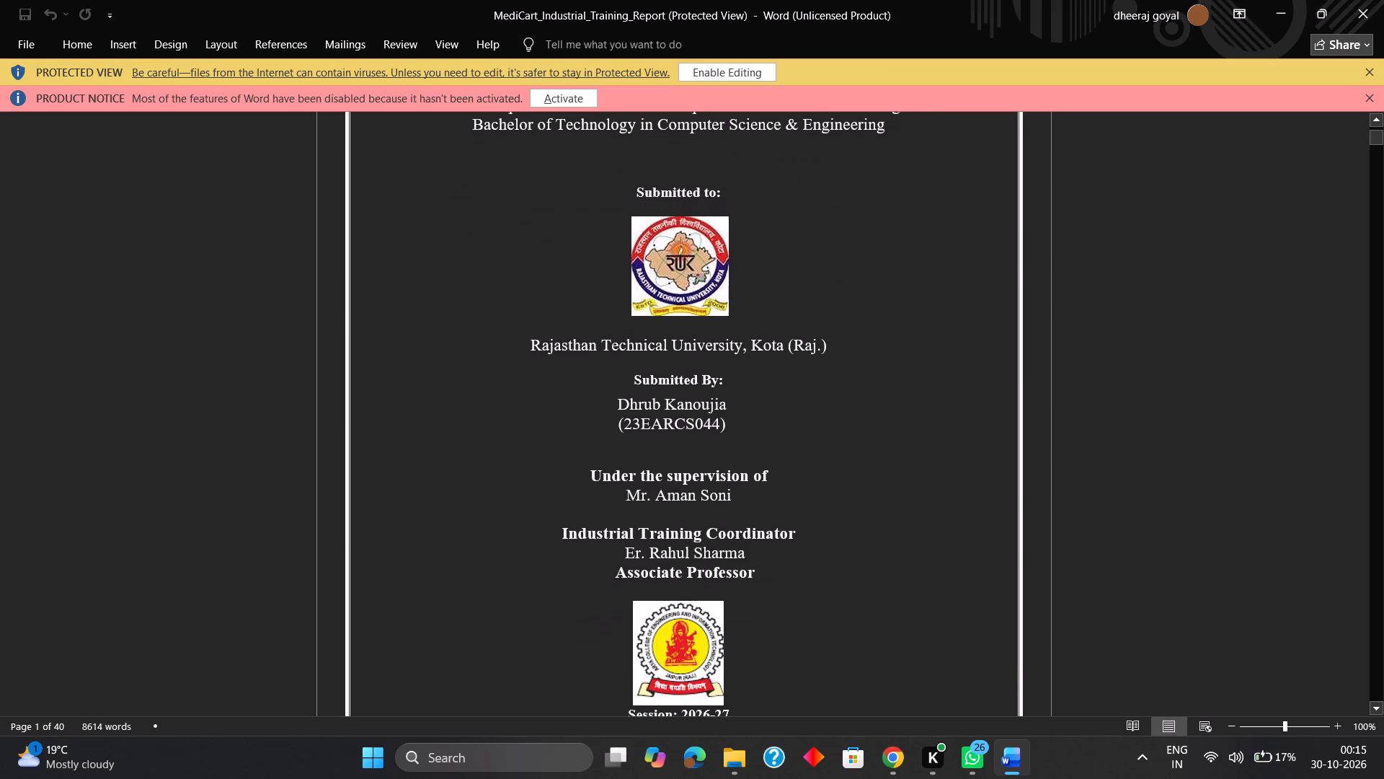
scroll(755, 396, up, 2)
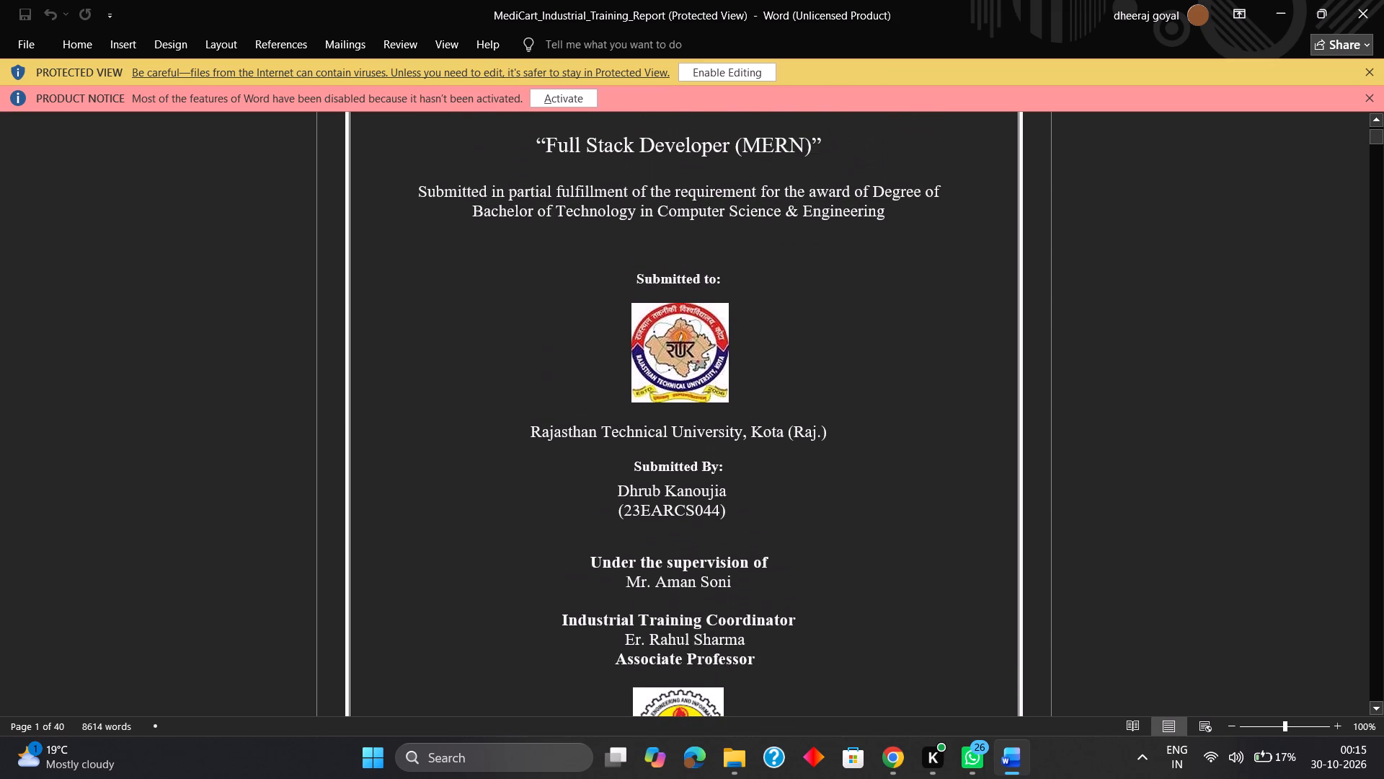
scroll(763, 431, down, 1)
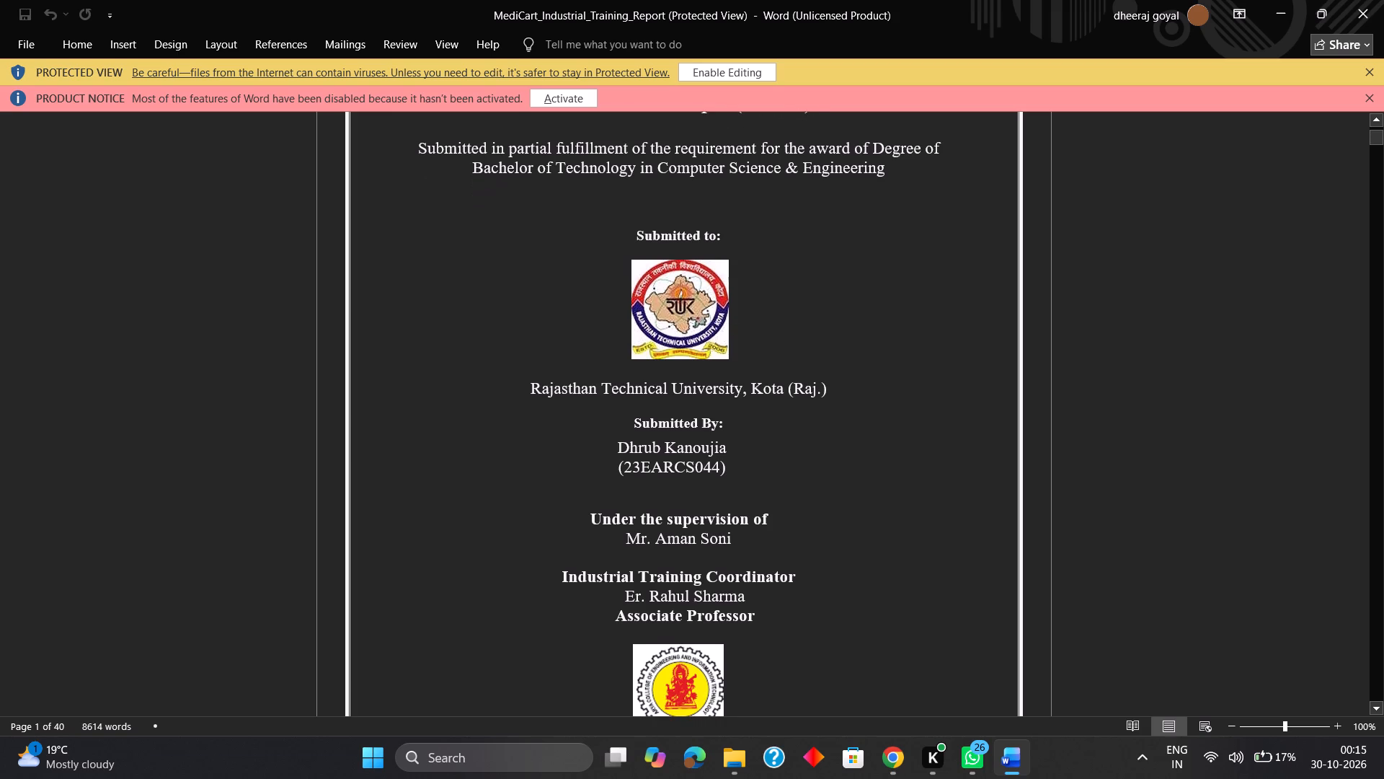
scroll(736, 449, down, 15)
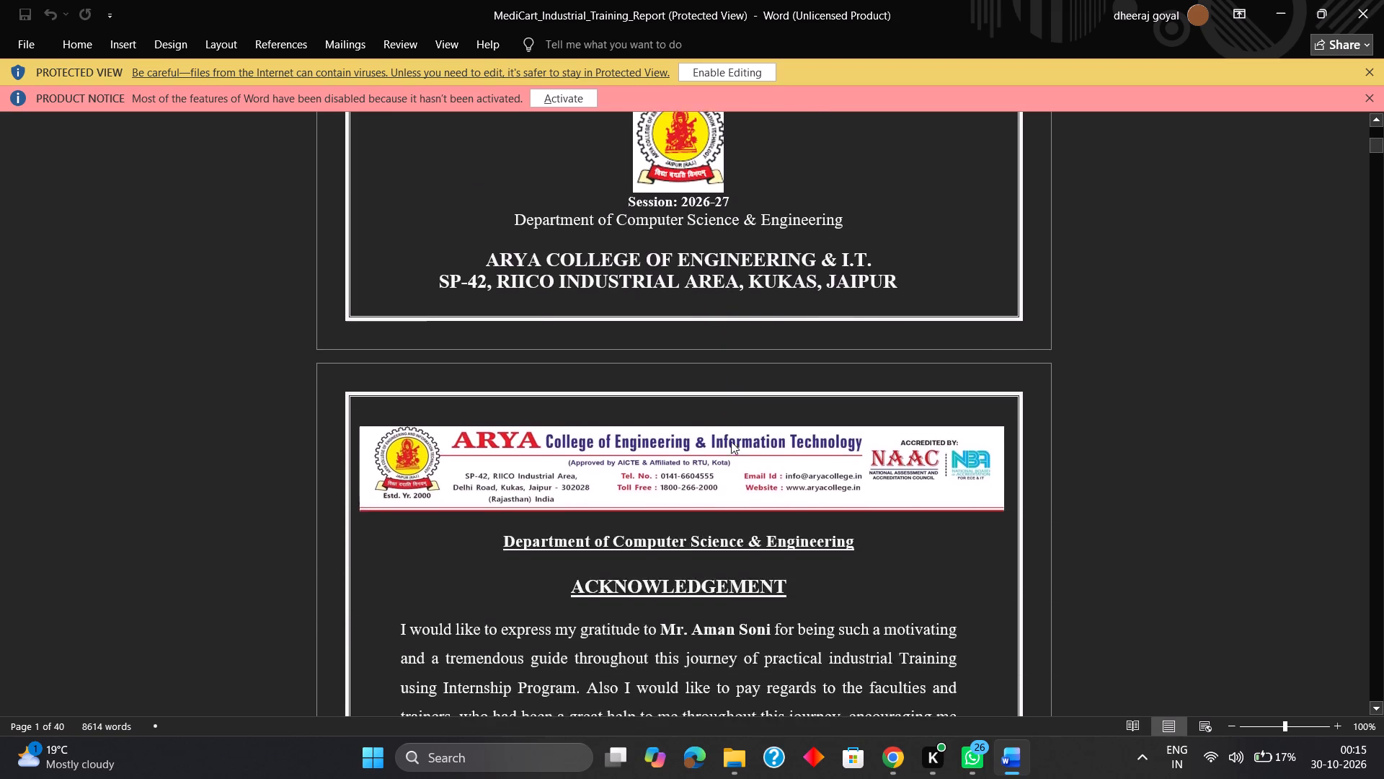
scroll(731, 441, down, 20)
scroll(731, 441, down, 17)
scroll(768, 426, down, 10)
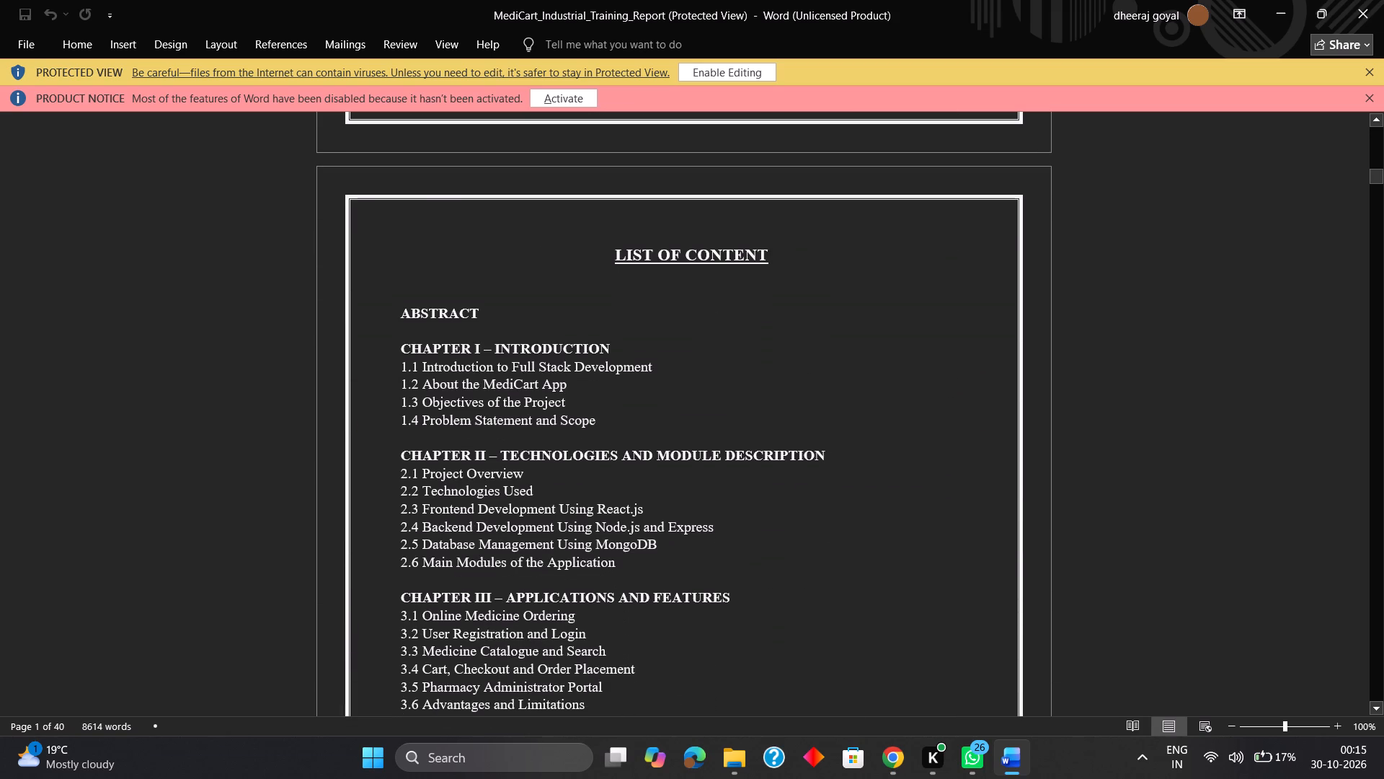
scroll(768, 424, down, 6)
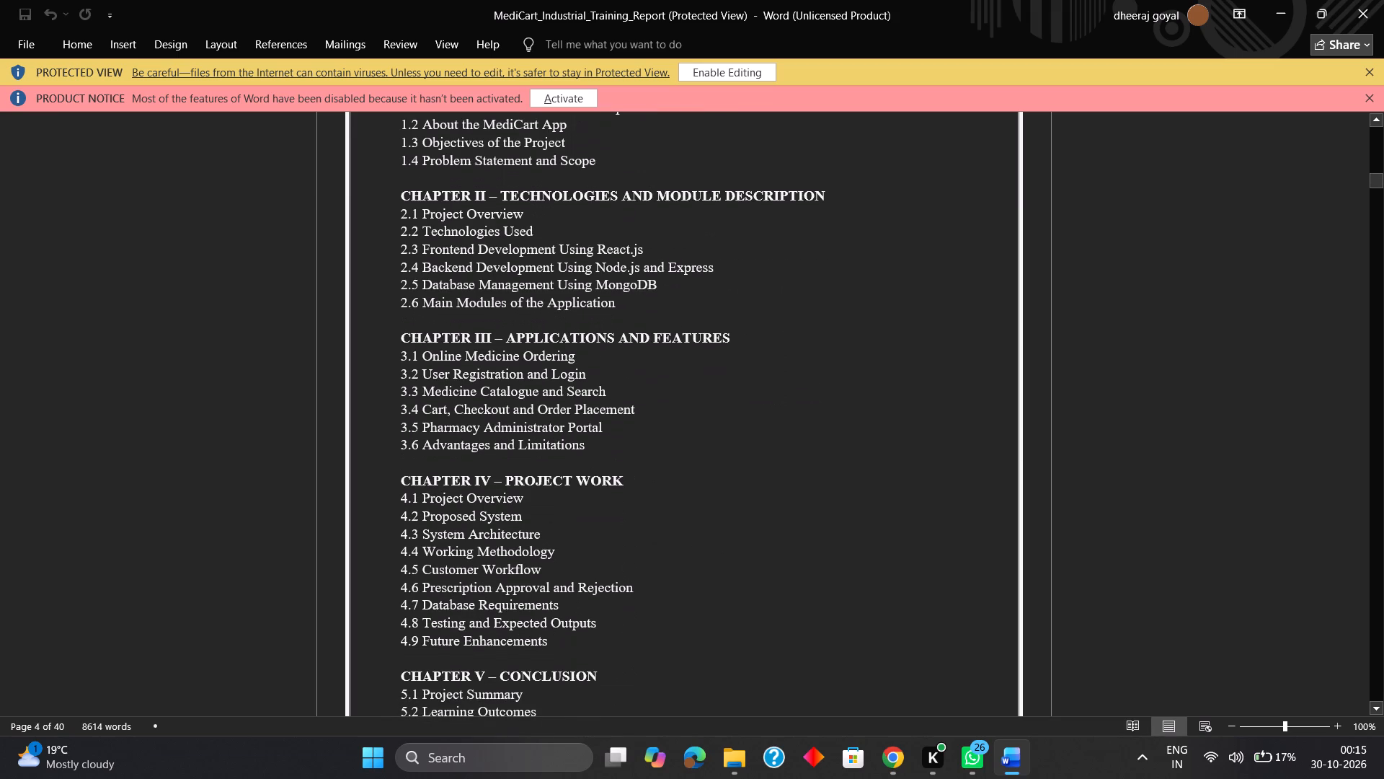
Go back from the list of content to the declaration page and review its text, signature block and date.
scroll(769, 428, up, 14)
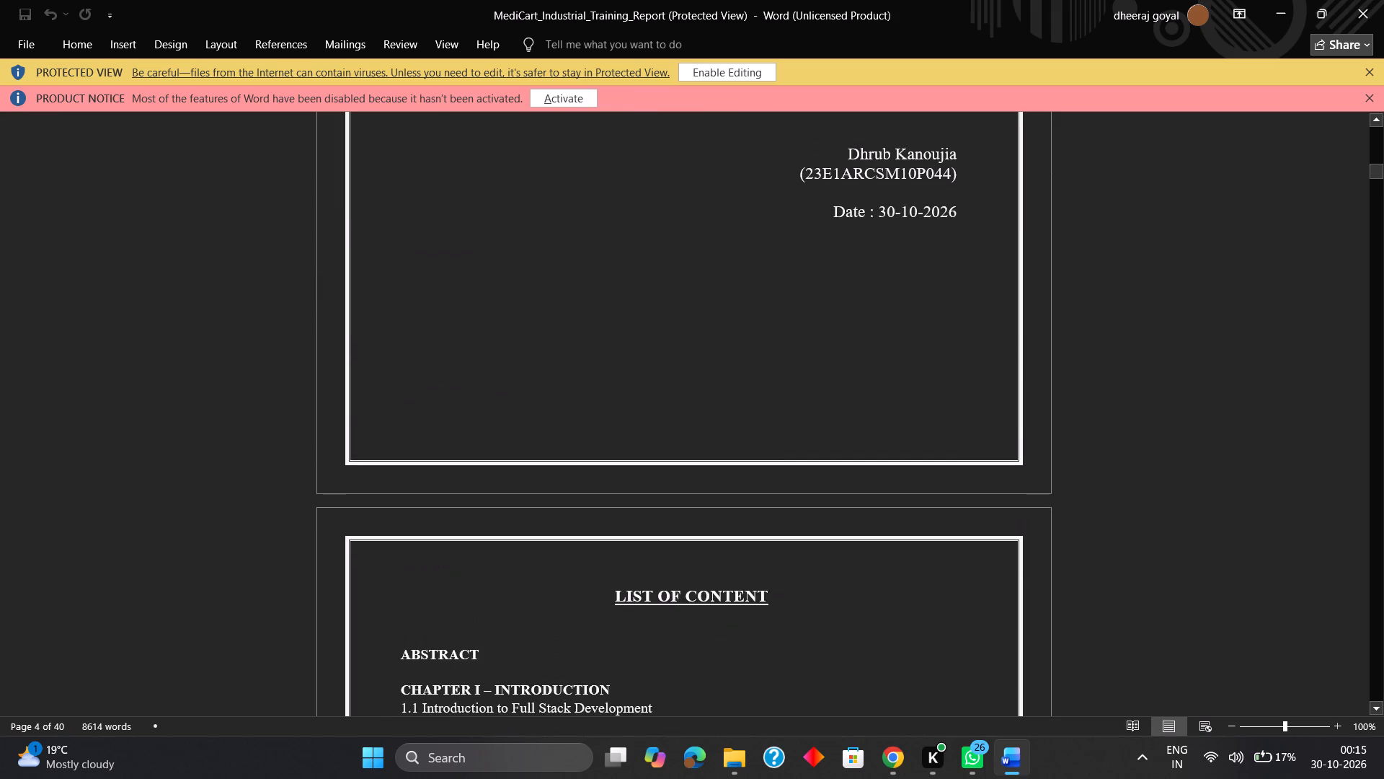
scroll(763, 424, up, 13)
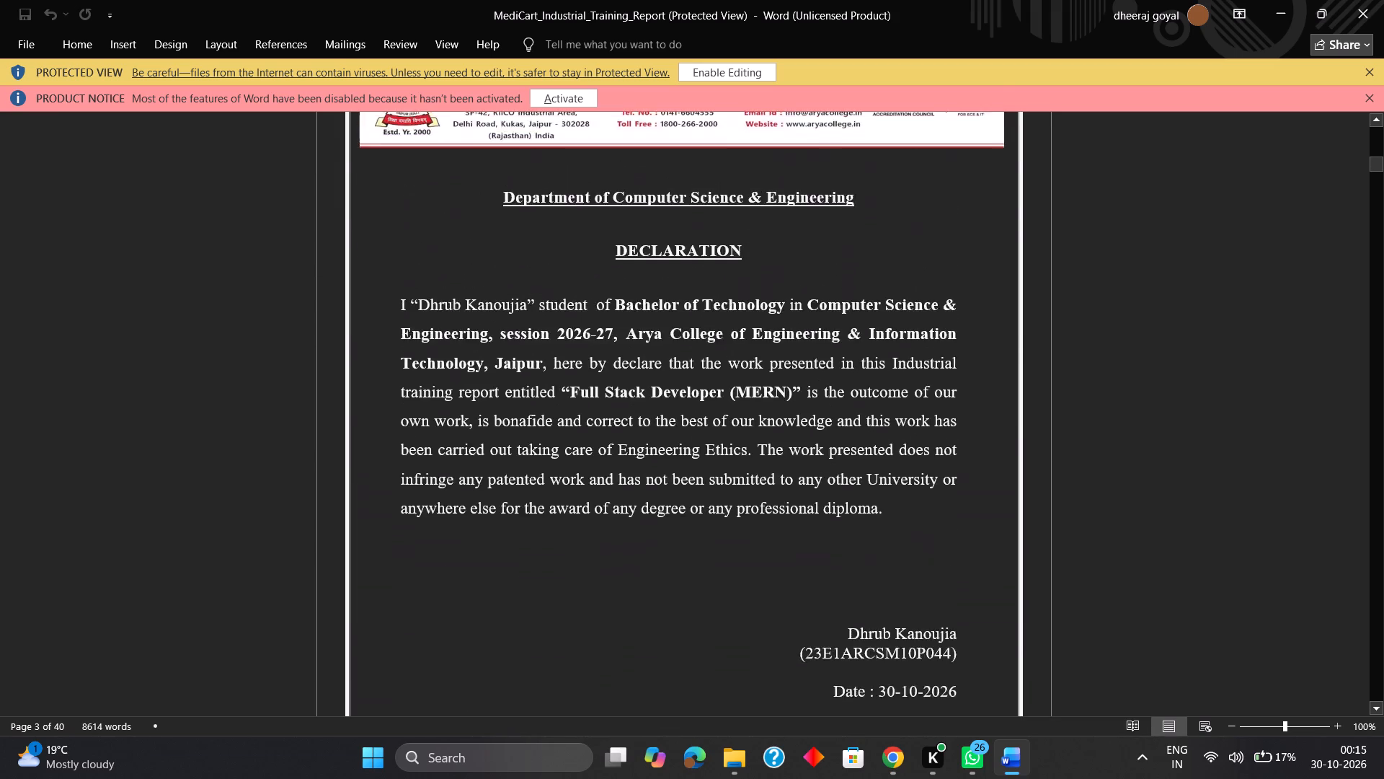
scroll(762, 437, up, 18)
scroll(761, 433, down, 15)
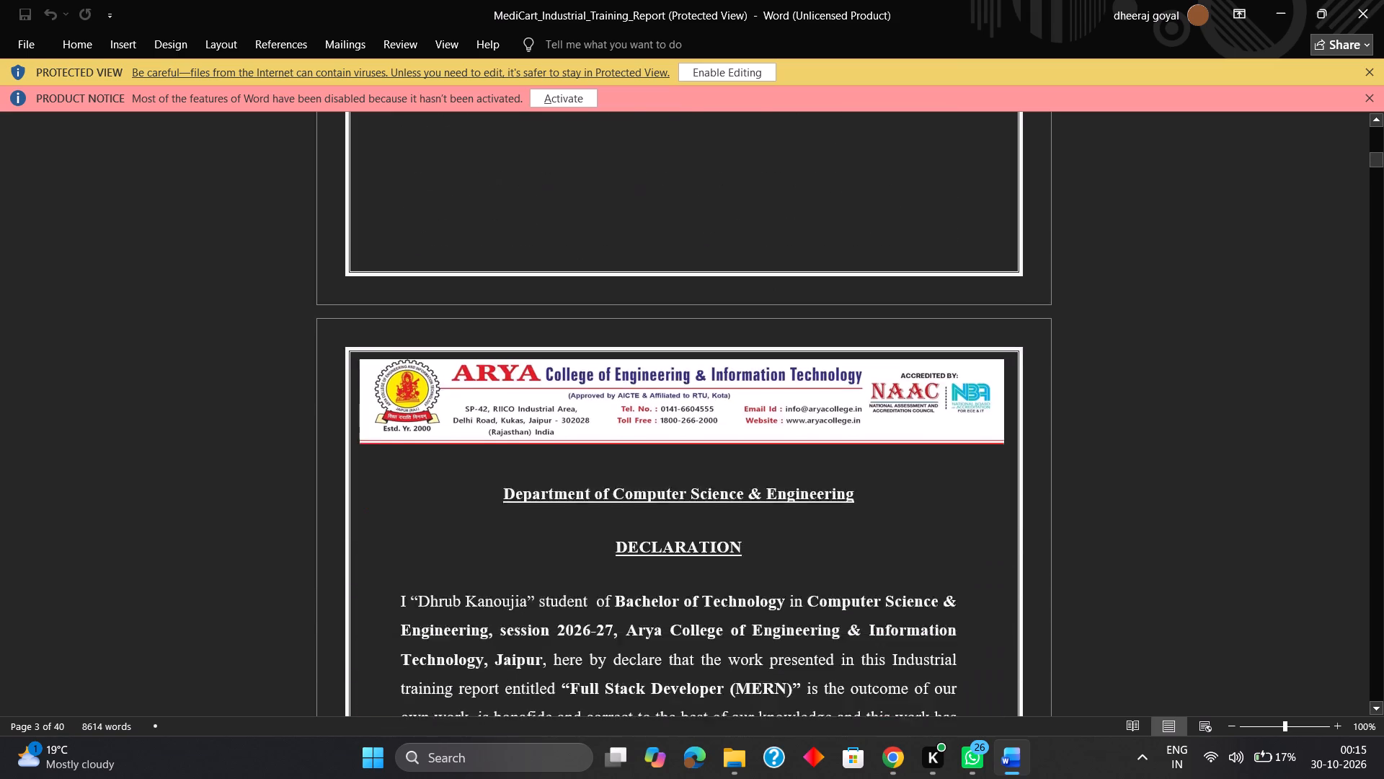
Skim the report's body from the declaration page through the technology, testing and references sections to the closing signature block on page 40.
scroll(784, 413, down, 5)
drag(1375, 164, 1380, 195)
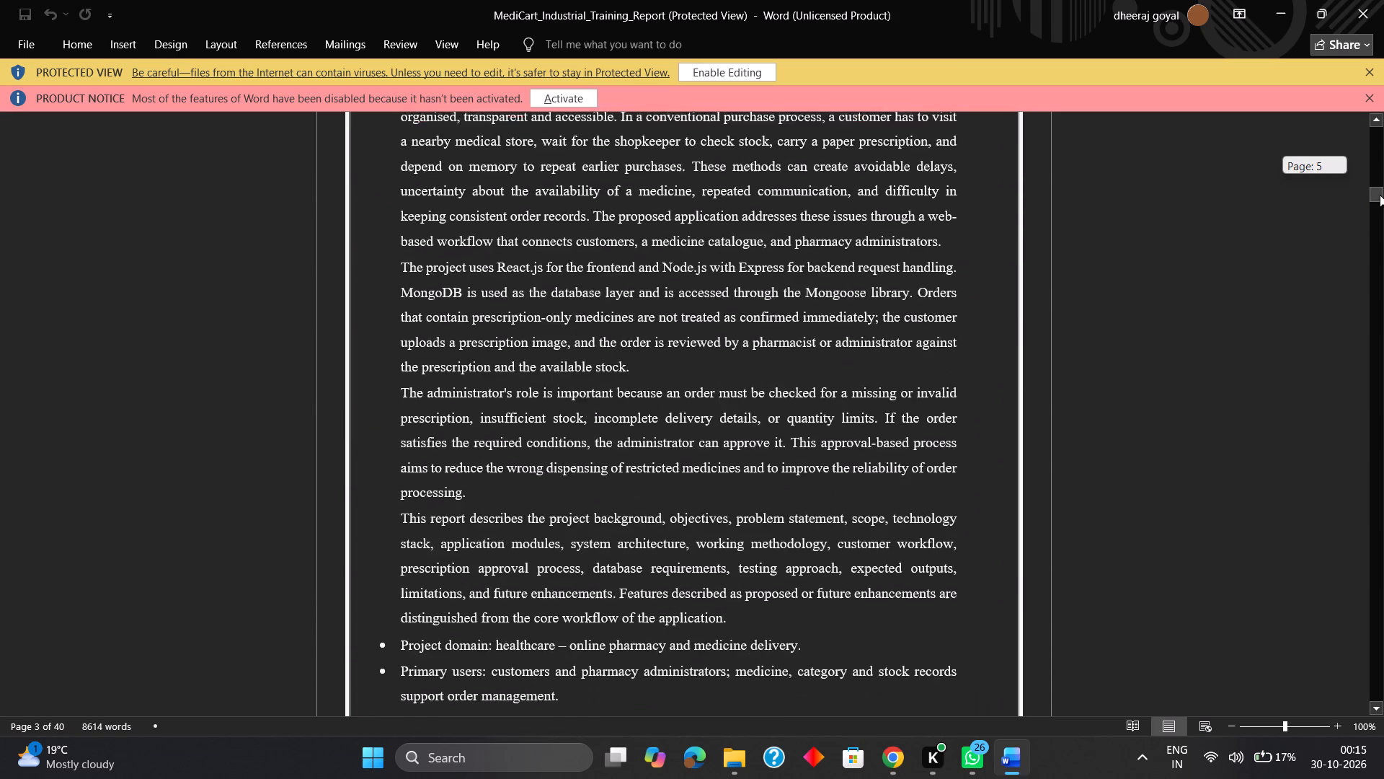
drag(1380, 195, 1381, 215)
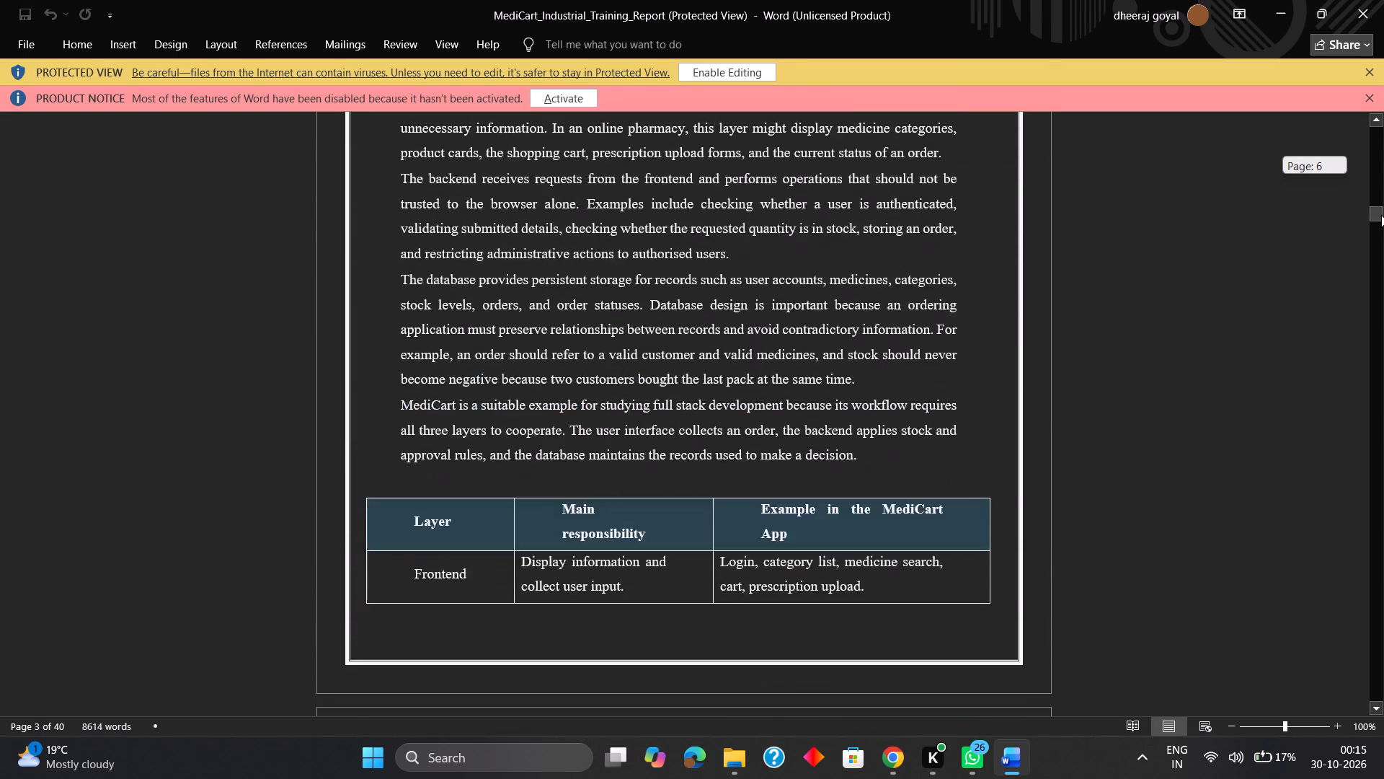
drag(1381, 215, 1383, 304)
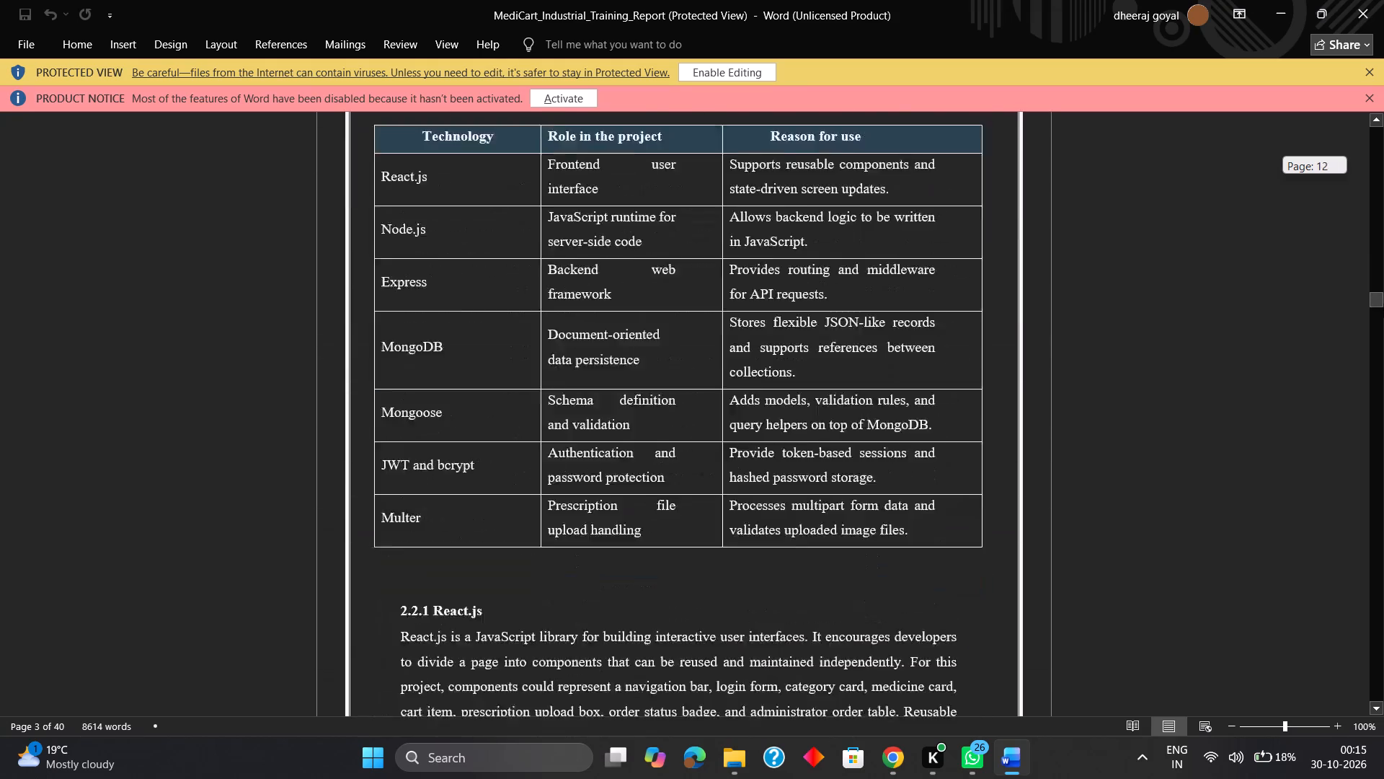
drag(1383, 304, 1383, 587)
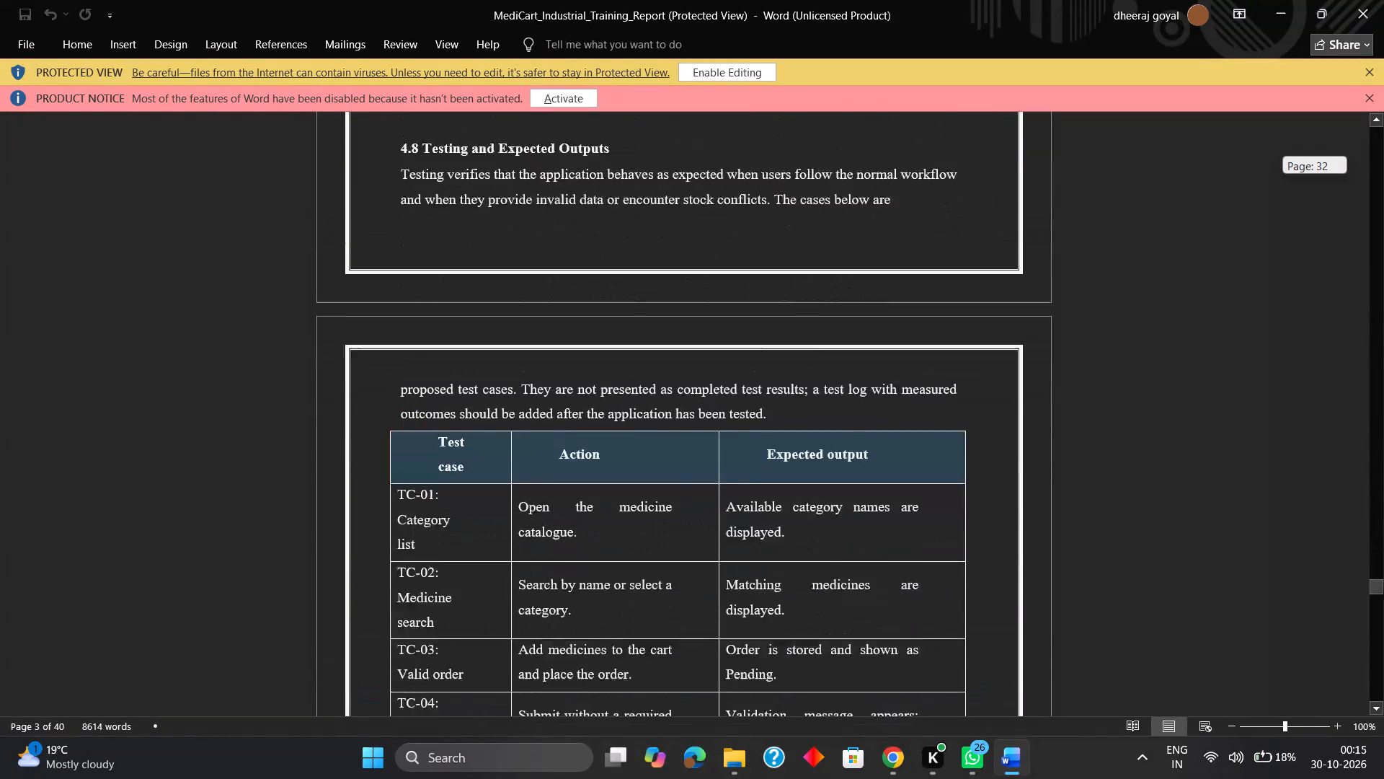
drag(1383, 587, 1383, 626)
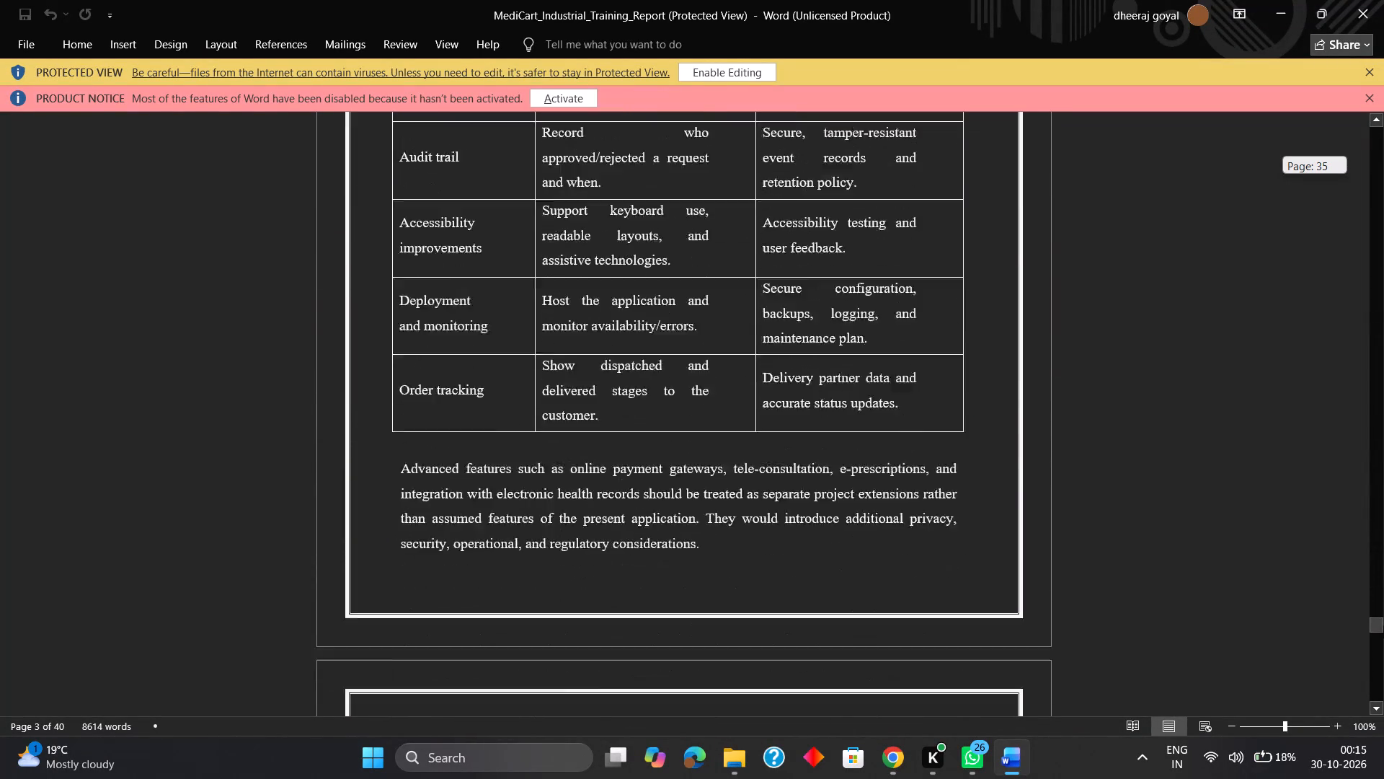
drag(1383, 626, 1383, 672)
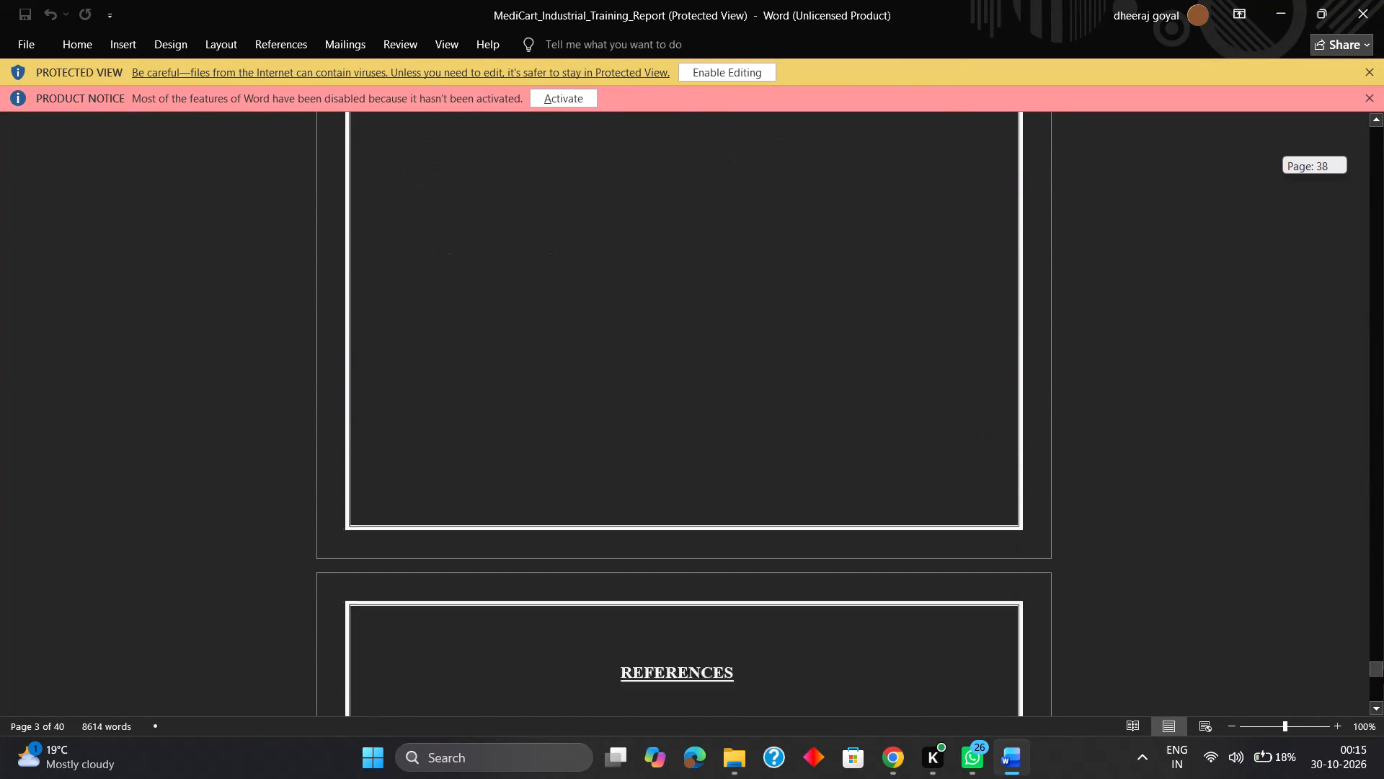
drag(1383, 672, 1383, 716)
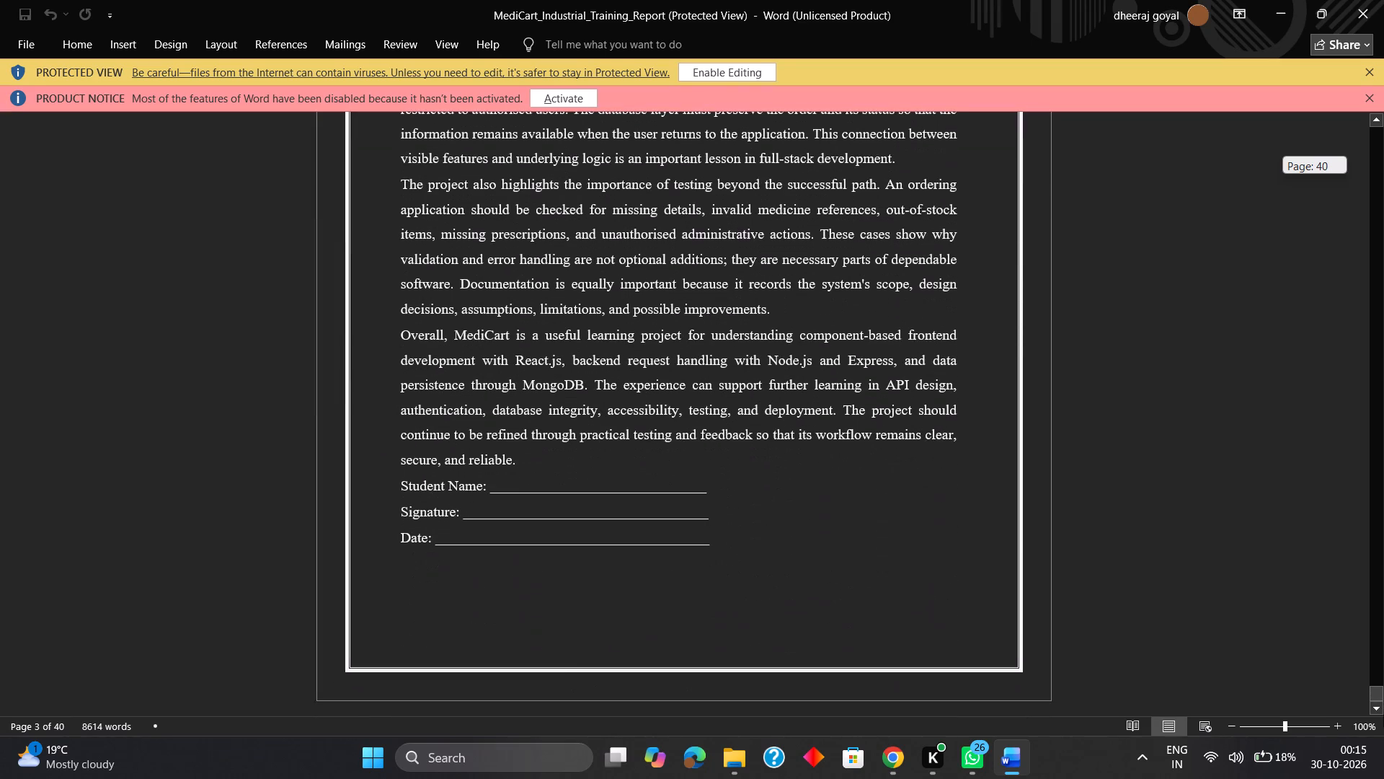
Return to the cover page and look through the supervision details, the acknowledgement and the start of the declaration again.
drag(1383, 716, 1383, 67)
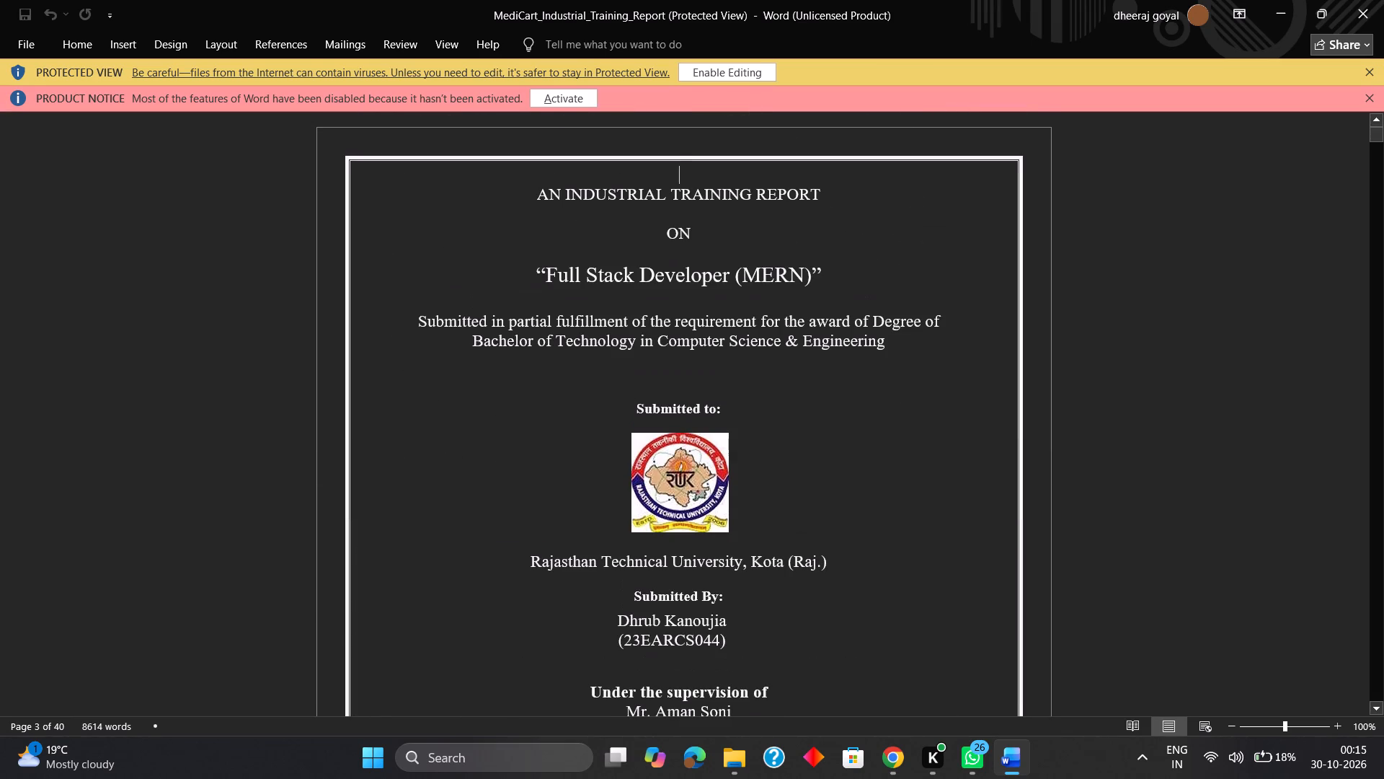
scroll(866, 351, down, 14)
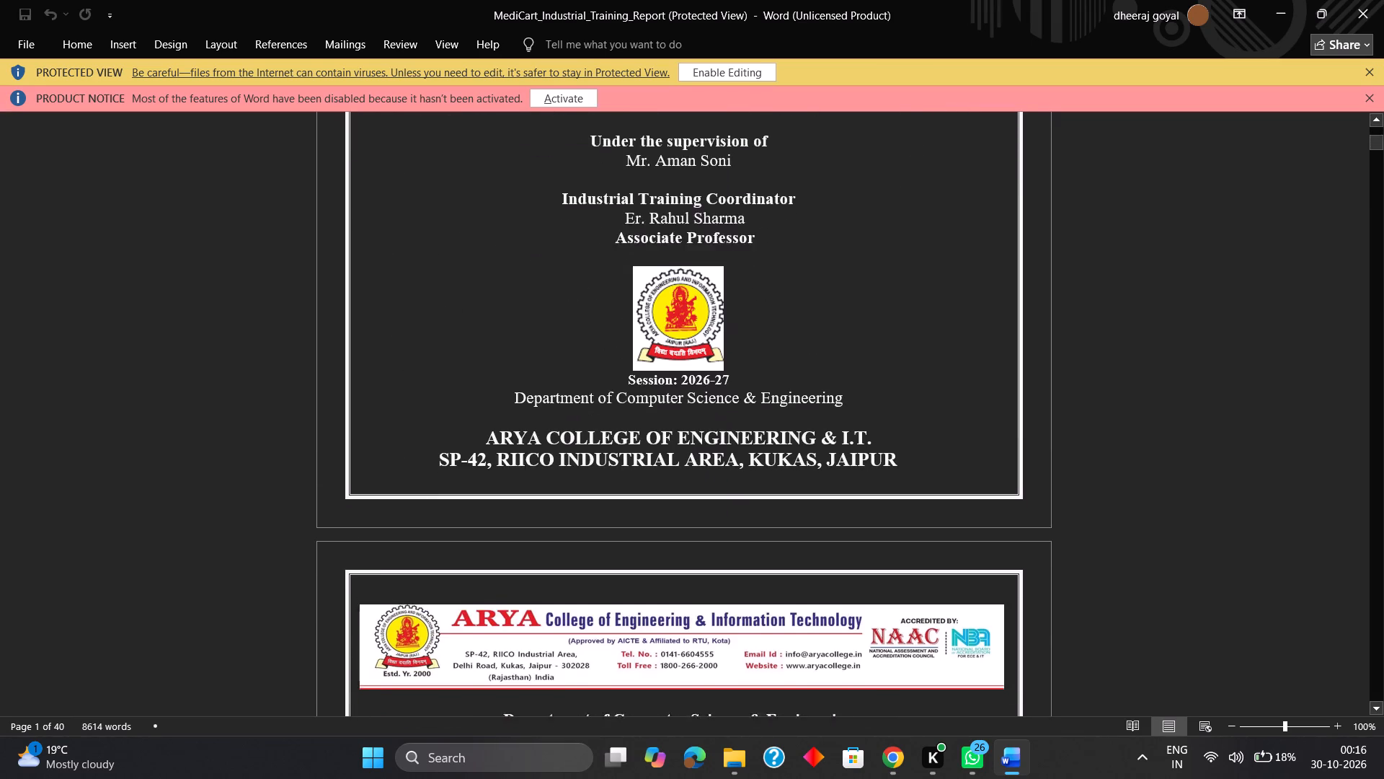
scroll(859, 351, down, 16)
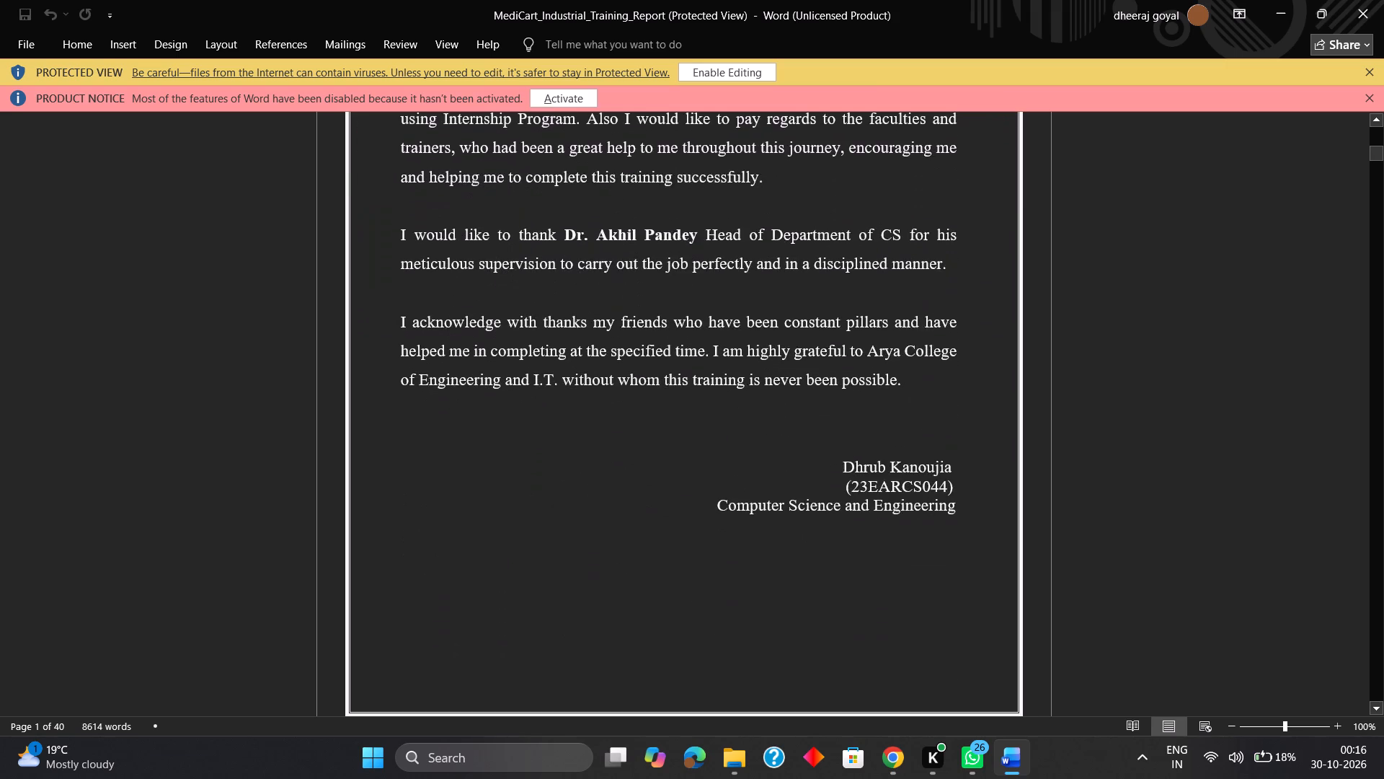
scroll(860, 340, down, 7)
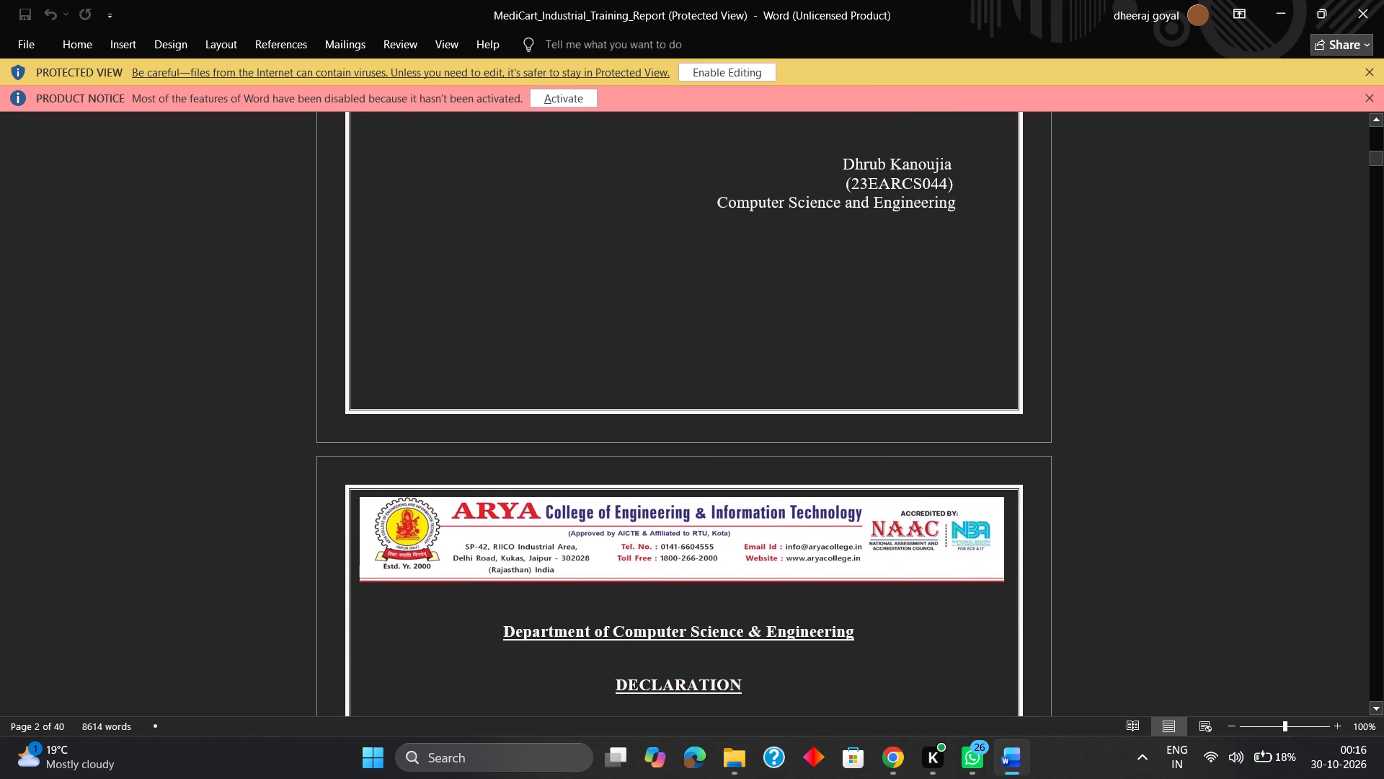
scroll(1021, 329, up, 5)
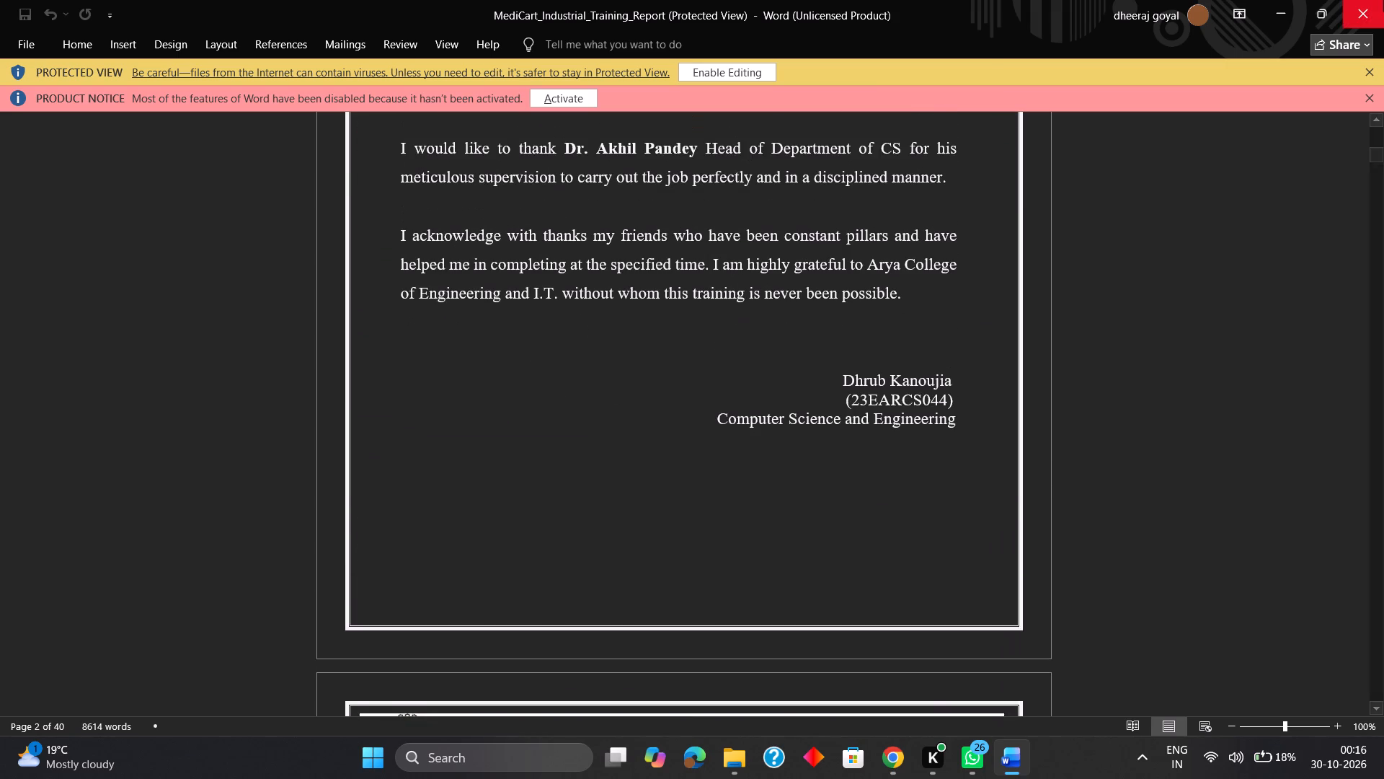
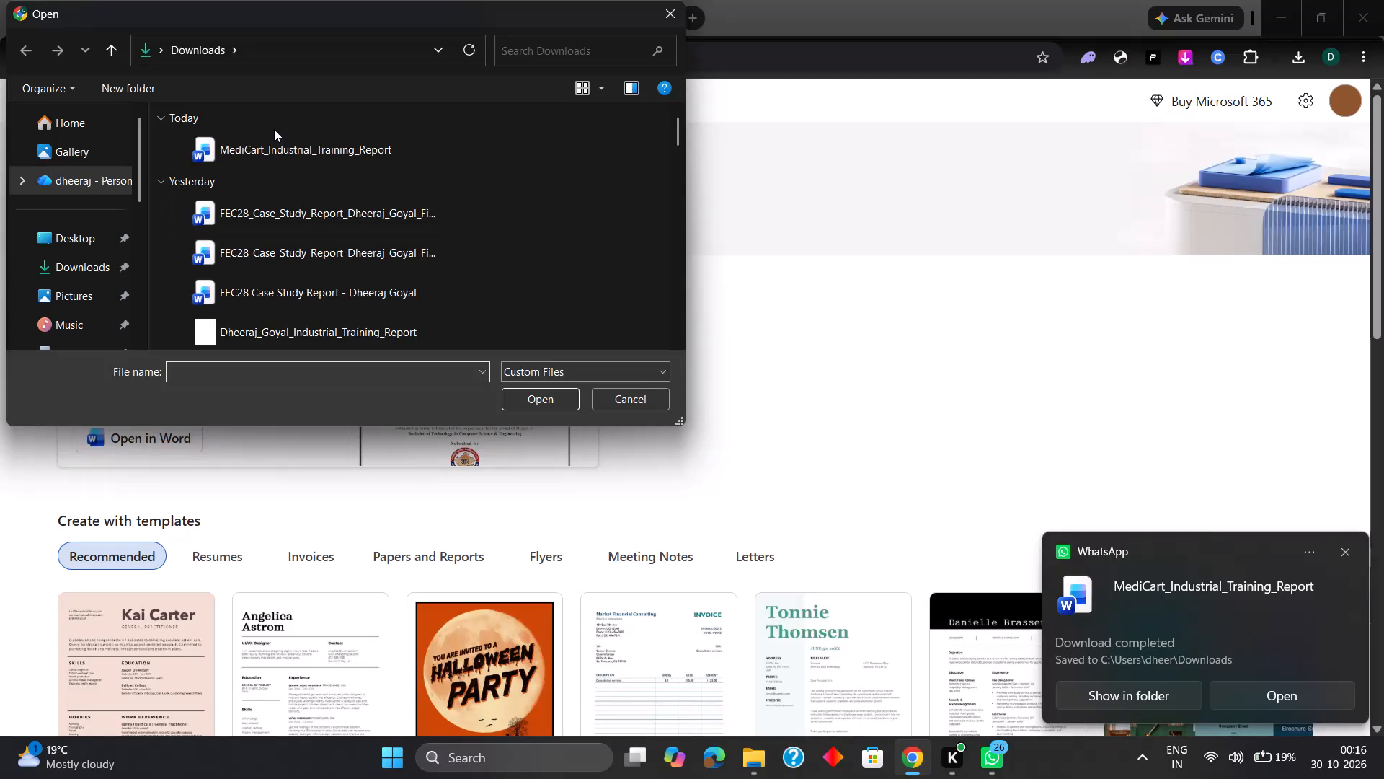
Upload MediCart_Industrial_Training_Report from the Downloads folder to Word for the web and dismiss the WhatsApp download notification.
click(293, 157)
click(535, 393)
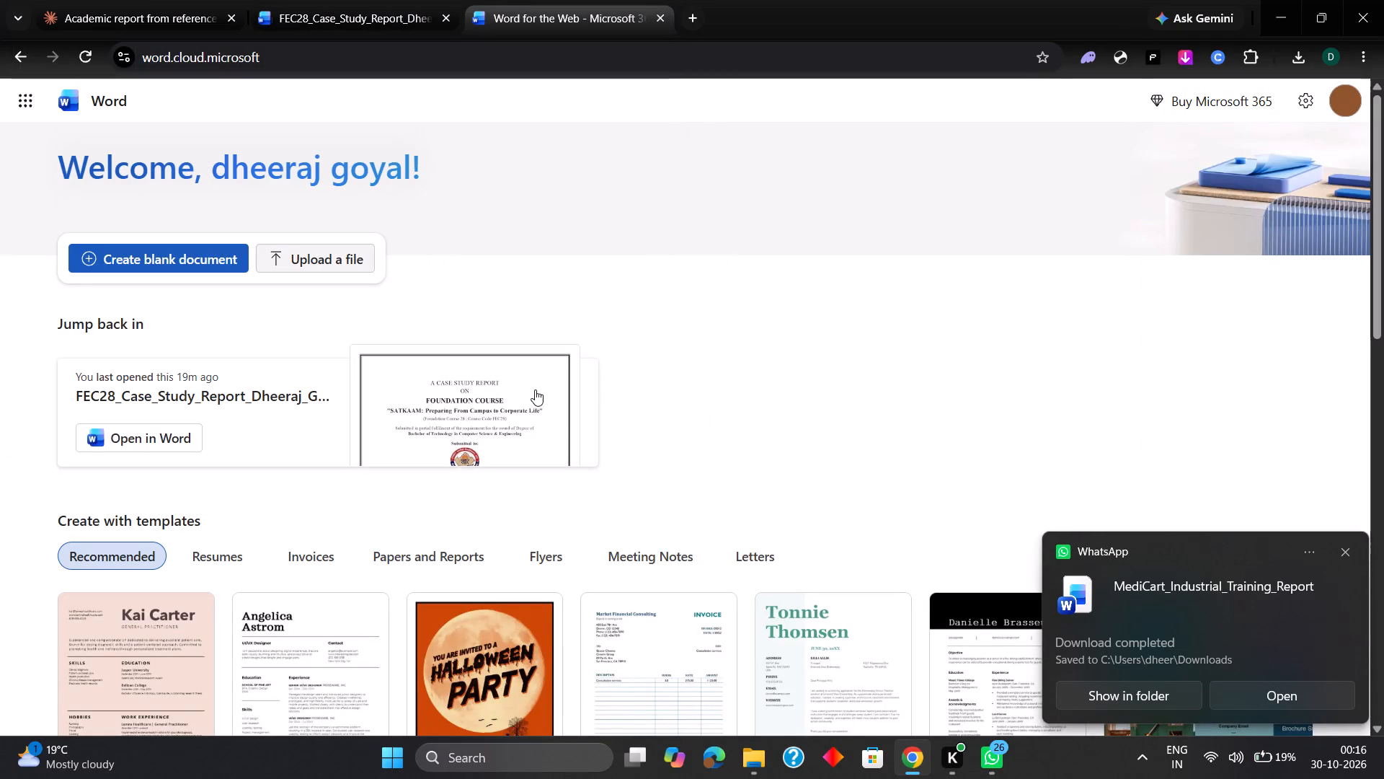
click(1346, 551)
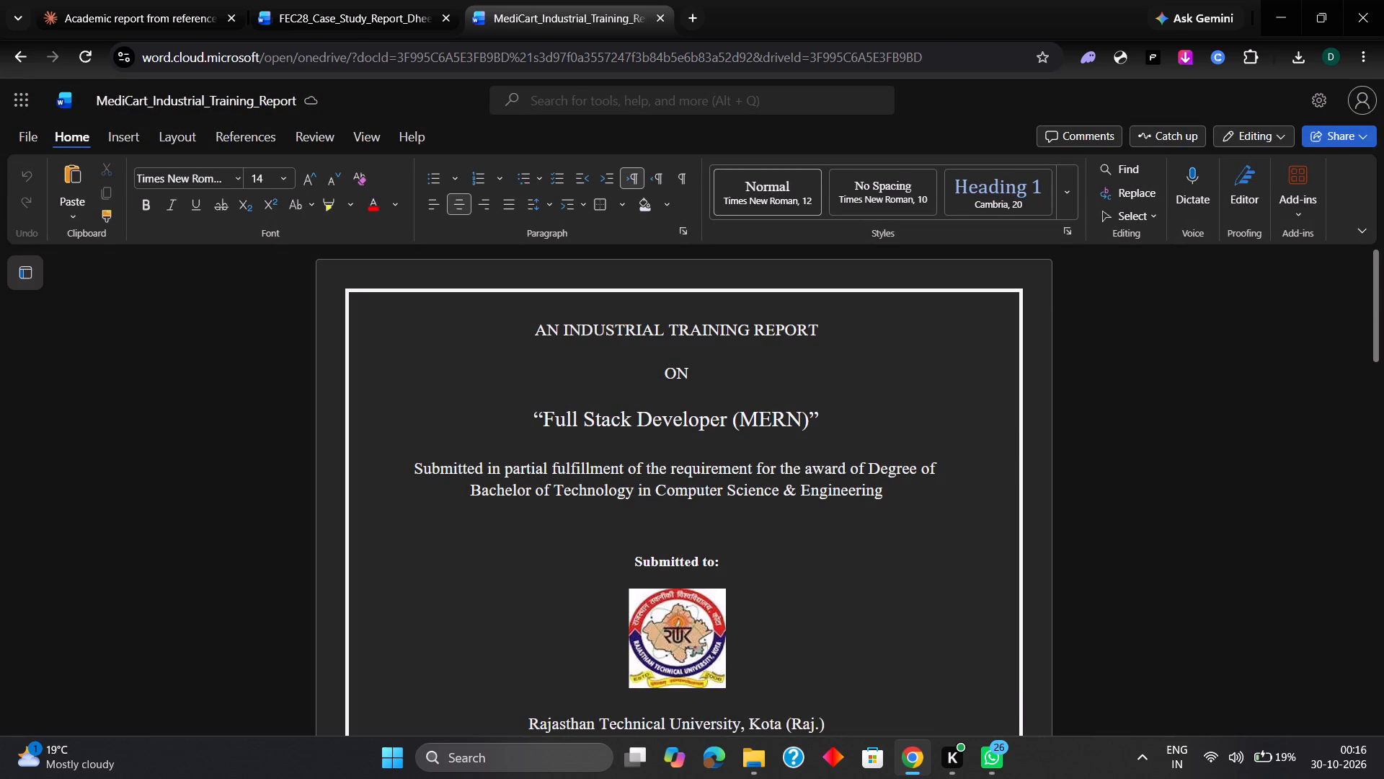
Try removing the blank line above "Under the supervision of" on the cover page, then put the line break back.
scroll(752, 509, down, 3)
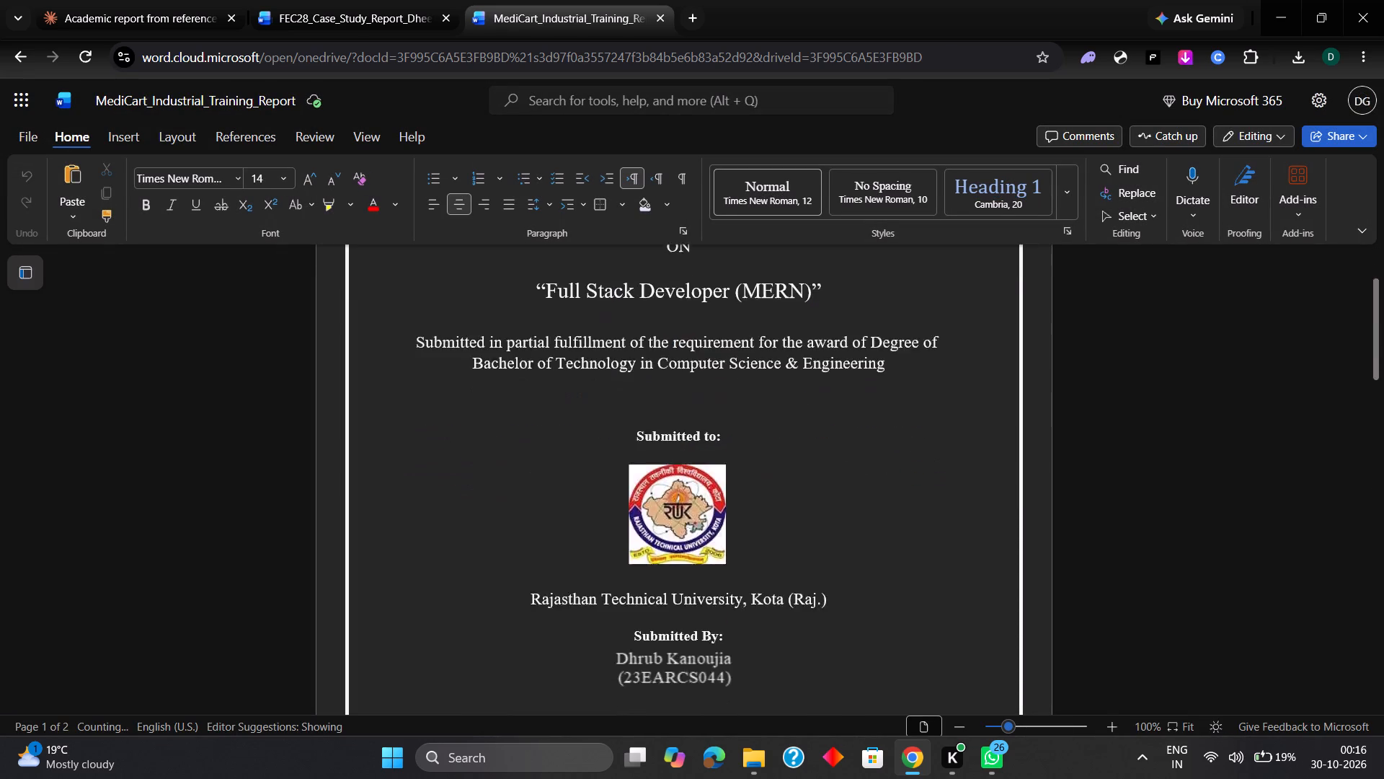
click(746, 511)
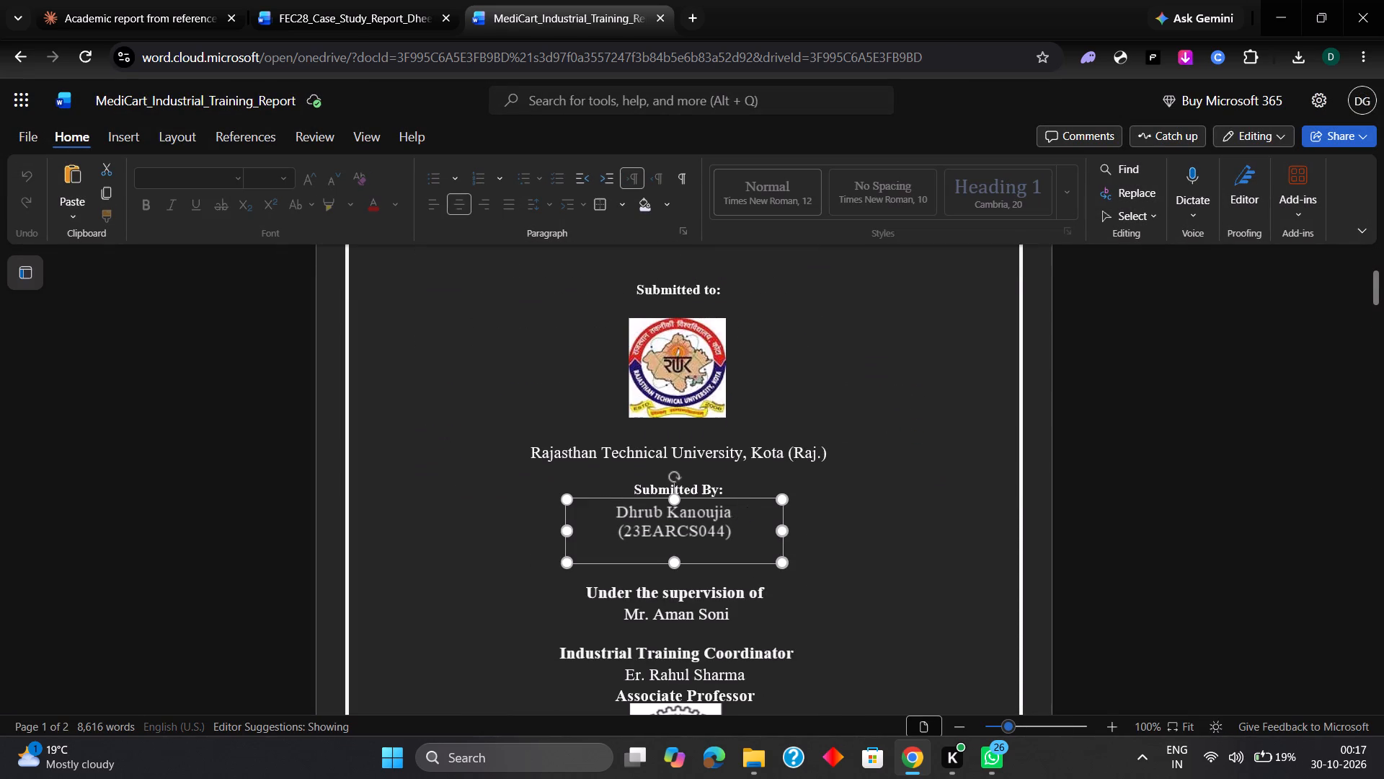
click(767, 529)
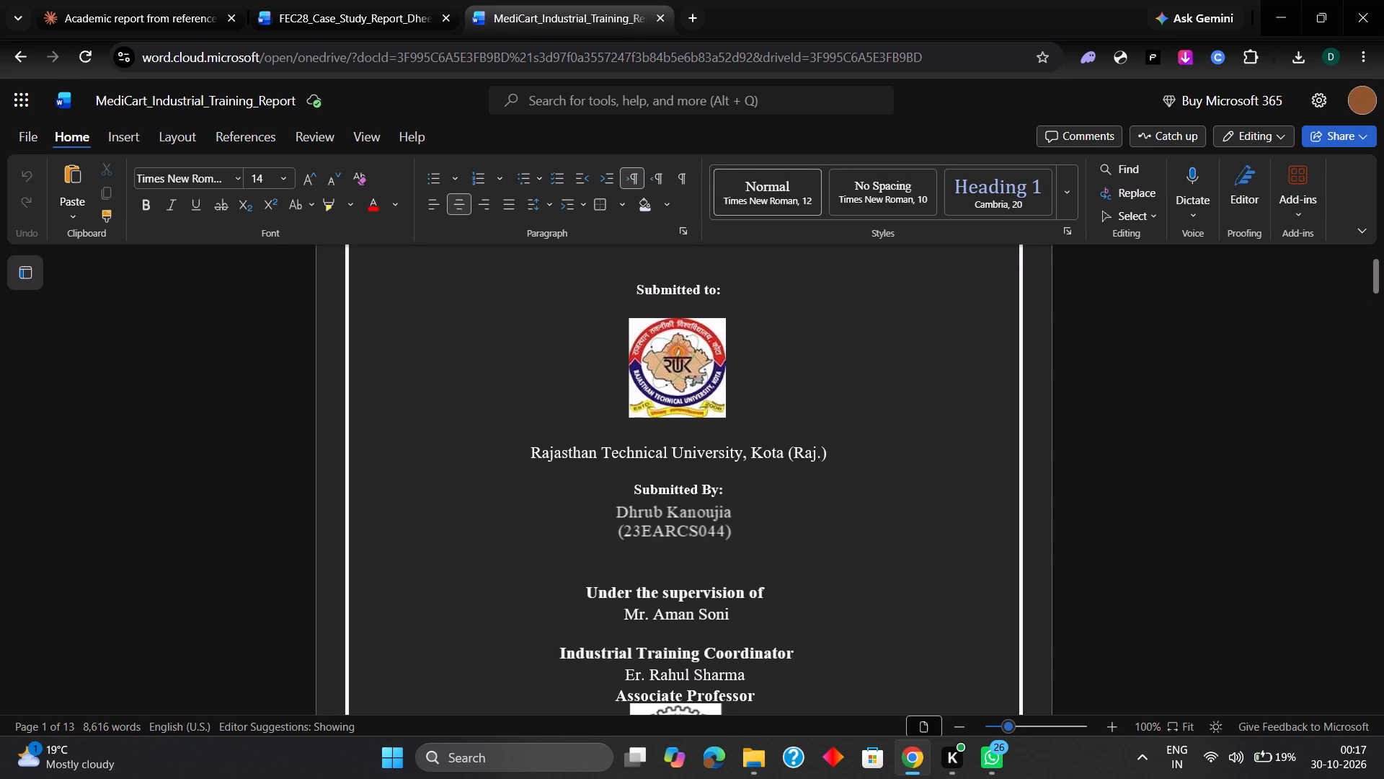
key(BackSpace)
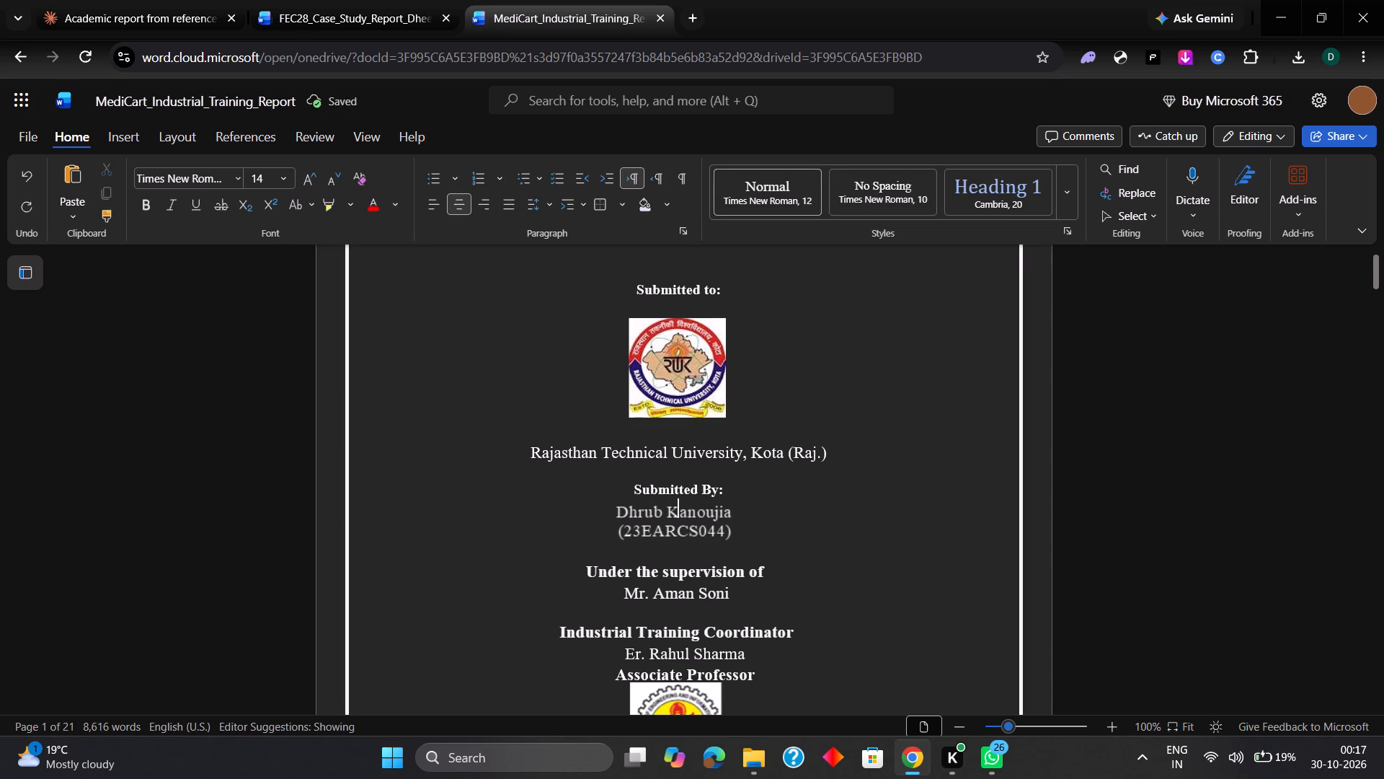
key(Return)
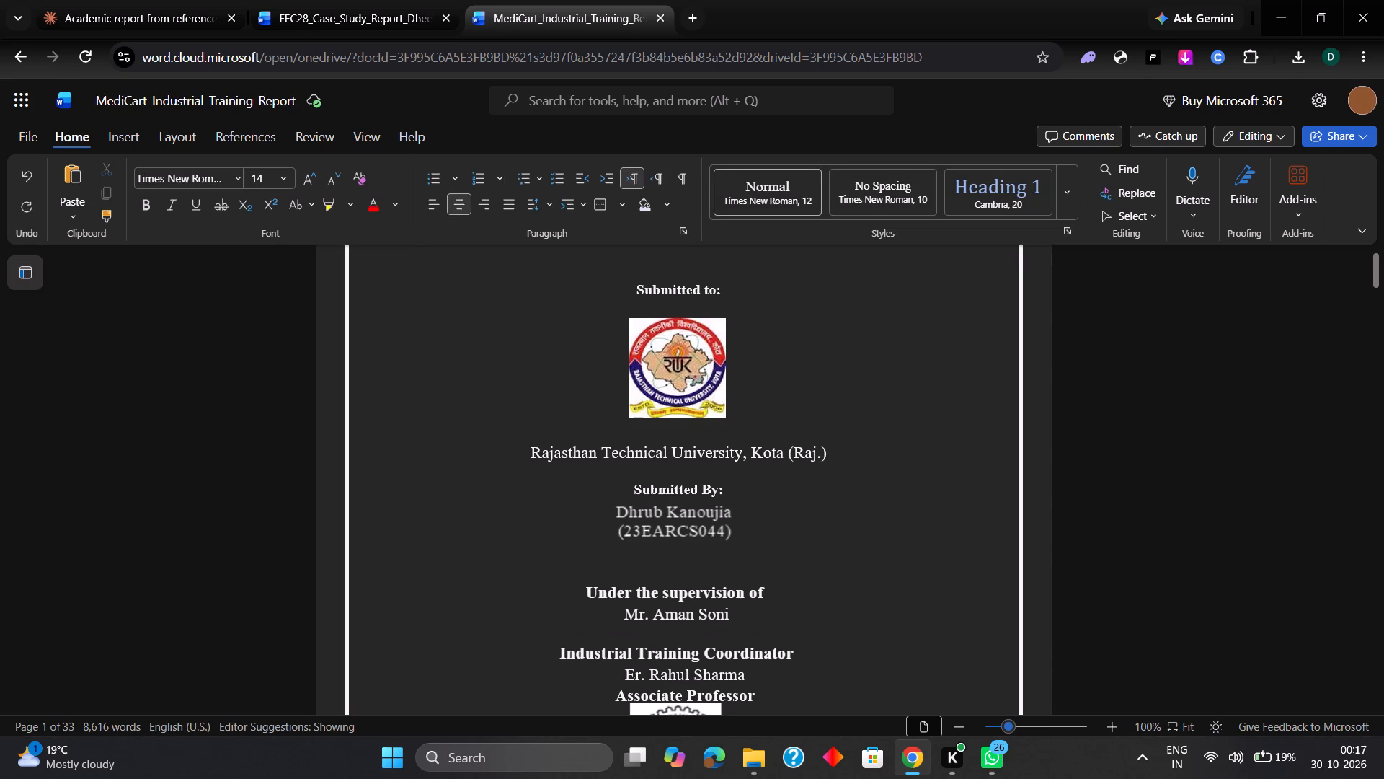
Select the student name and roll number text box under "Submitted By:" and slightly reduce its height from the top edge.
drag(734, 534, 624, 517)
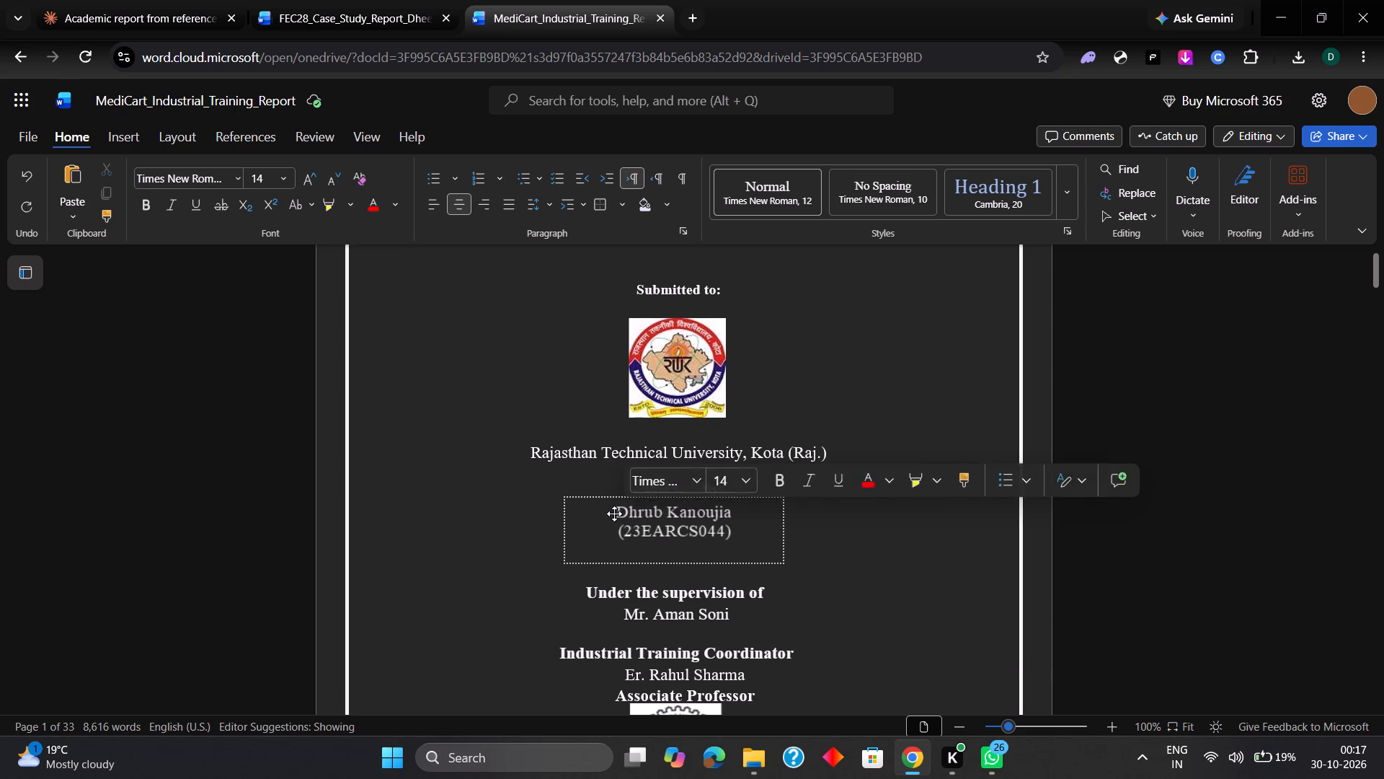
click(614, 514)
click(616, 514)
click(674, 518)
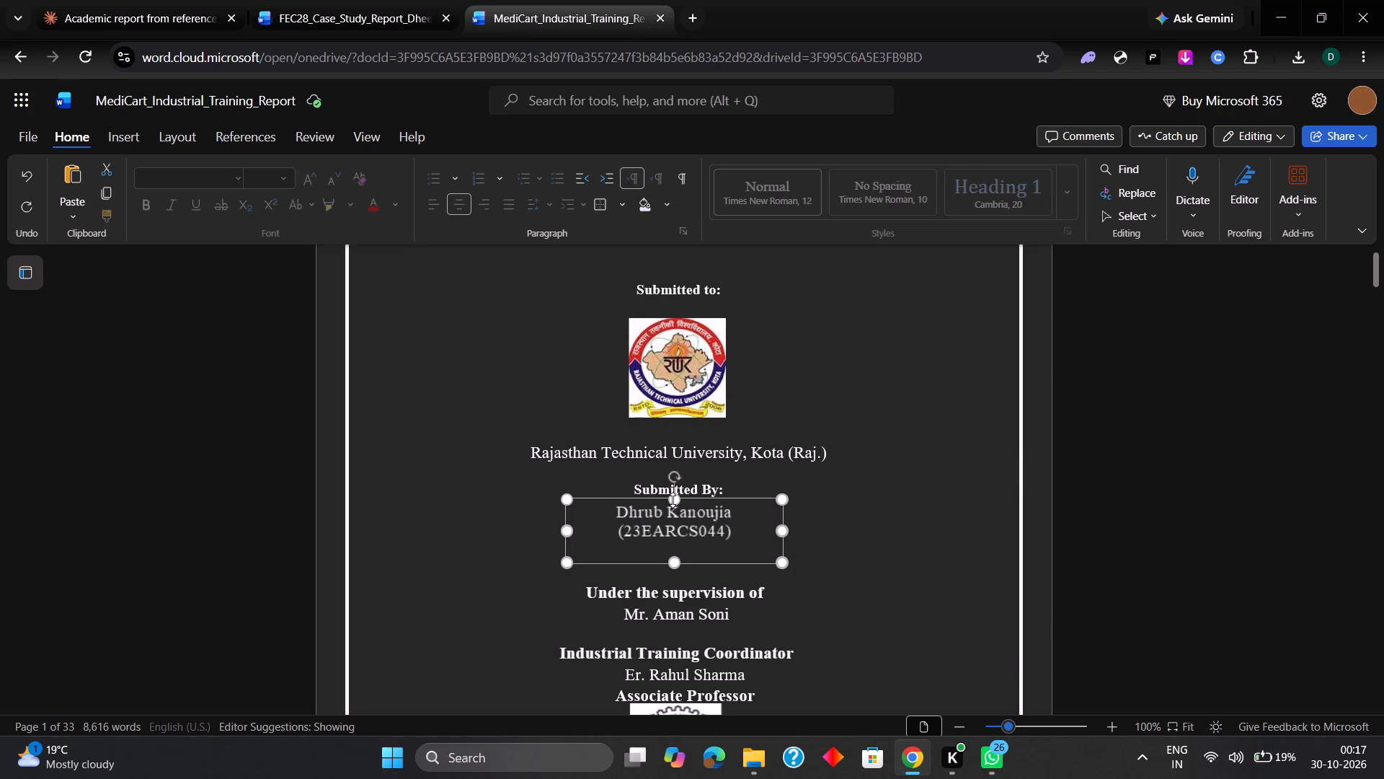
click(674, 496)
drag(675, 500, 680, 507)
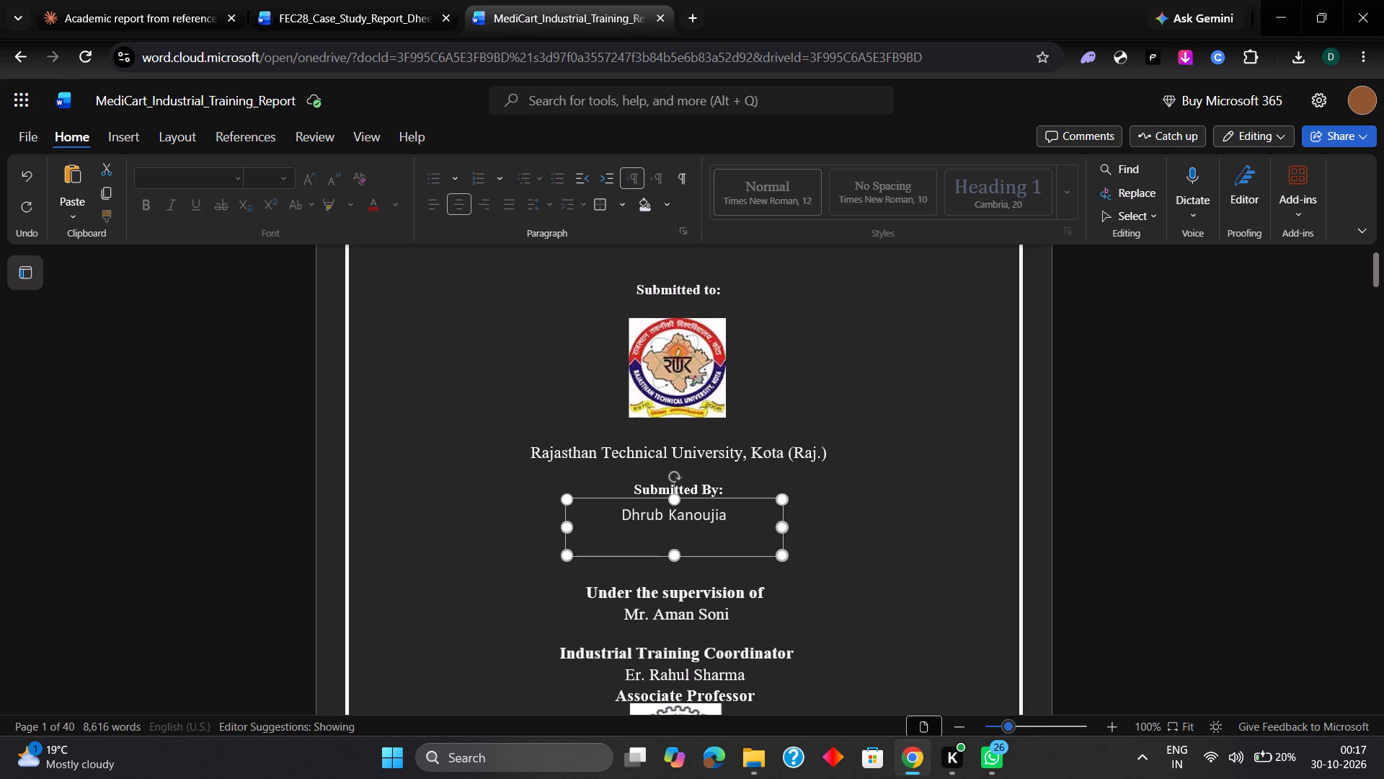
click(695, 538)
click(737, 521)
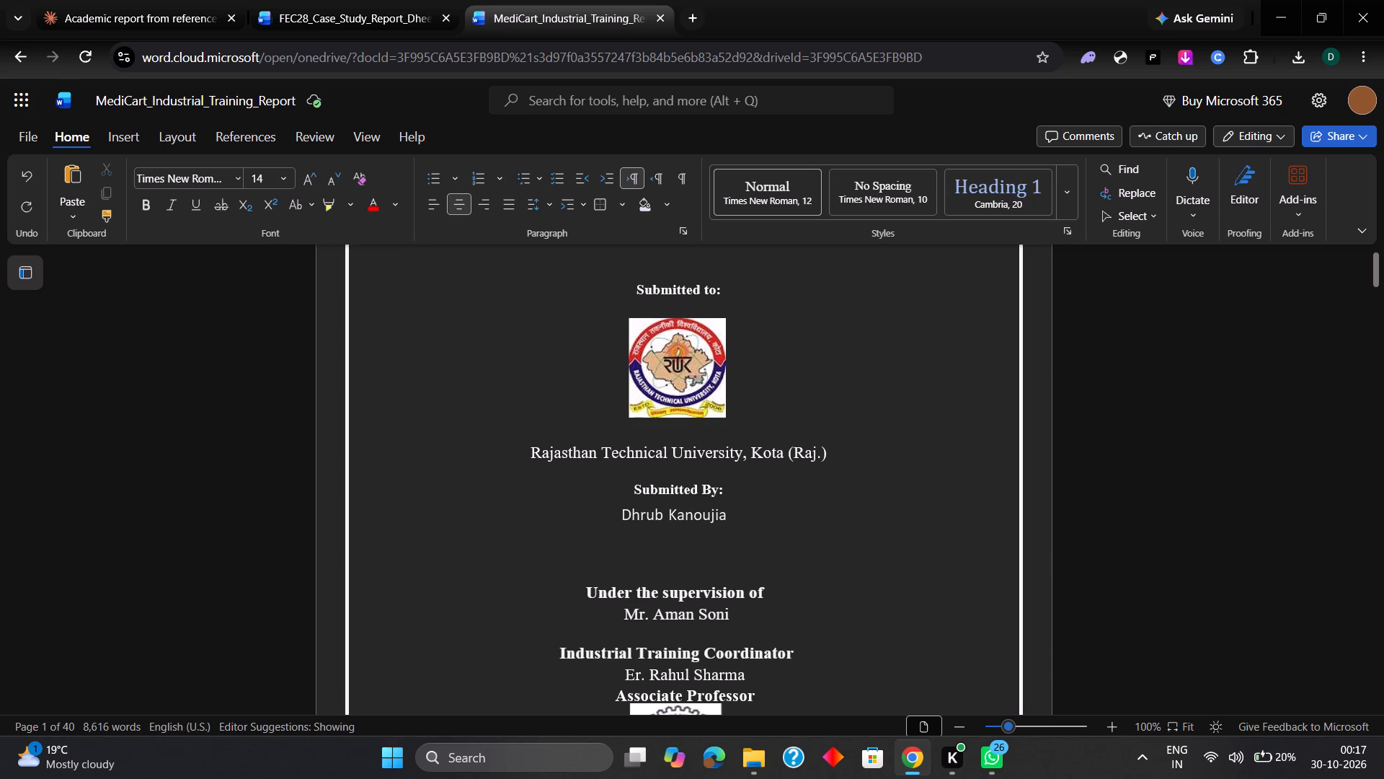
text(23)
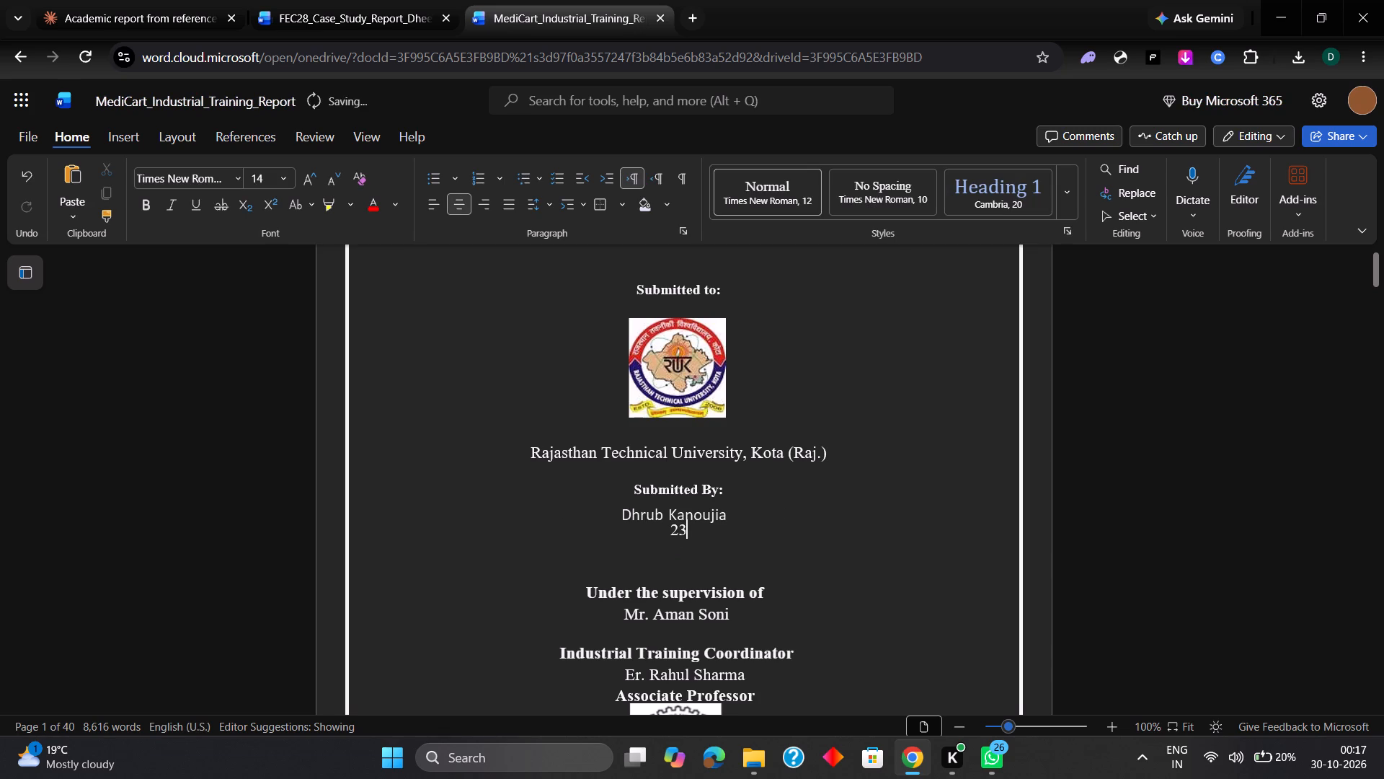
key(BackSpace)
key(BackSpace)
Shrink the text box with the old student name under "Submitted By:" to zero height so the name is hidden.
click(717, 516)
drag(673, 554, 675, 540)
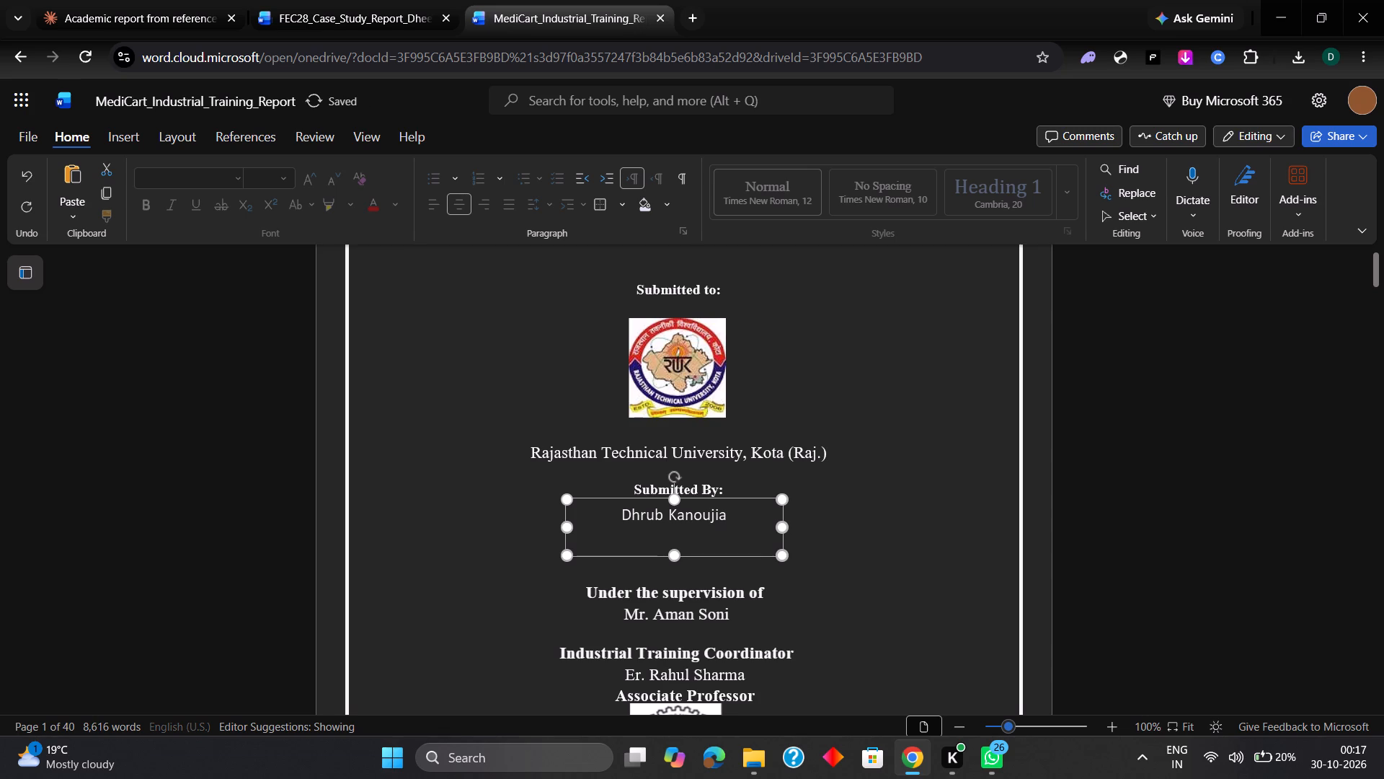
drag(675, 540, 674, 511)
click(672, 516)
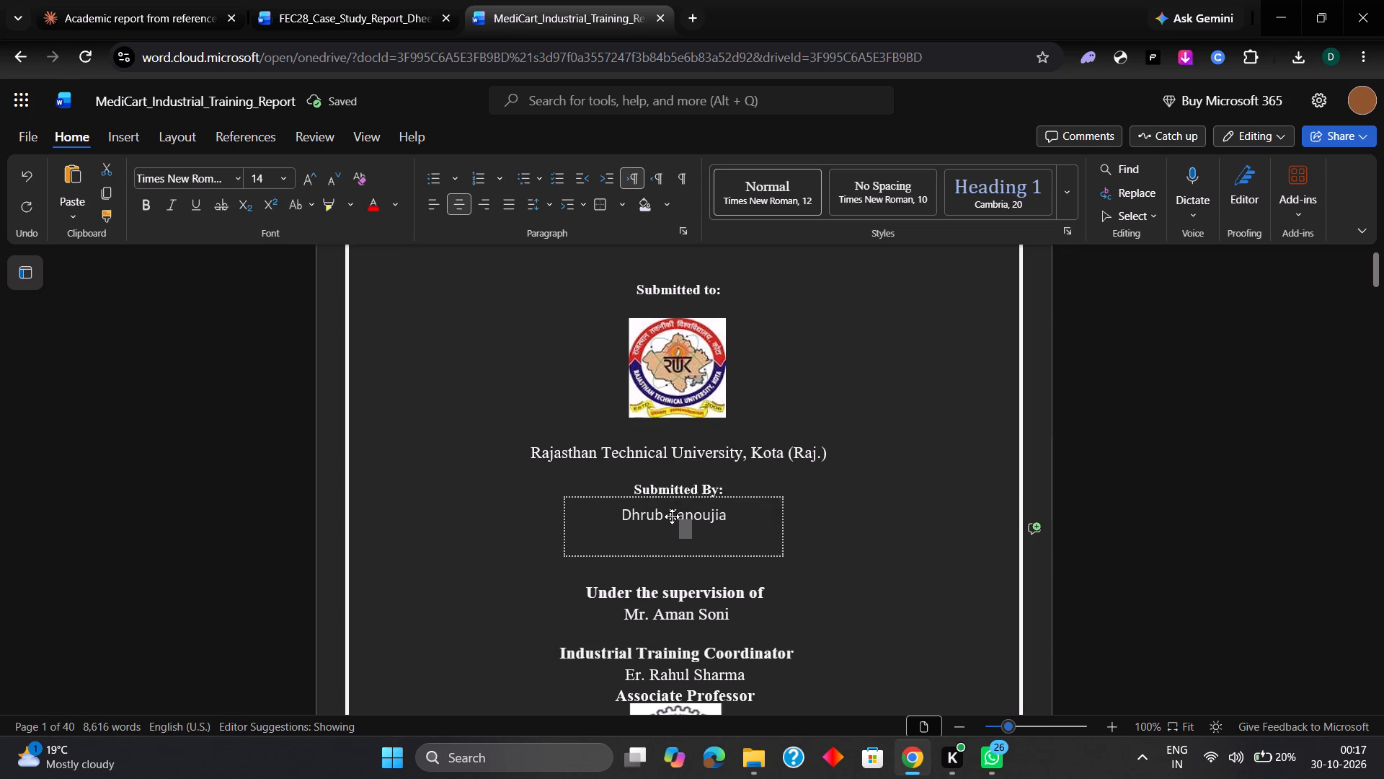
drag(670, 558, 673, 516)
click(673, 516)
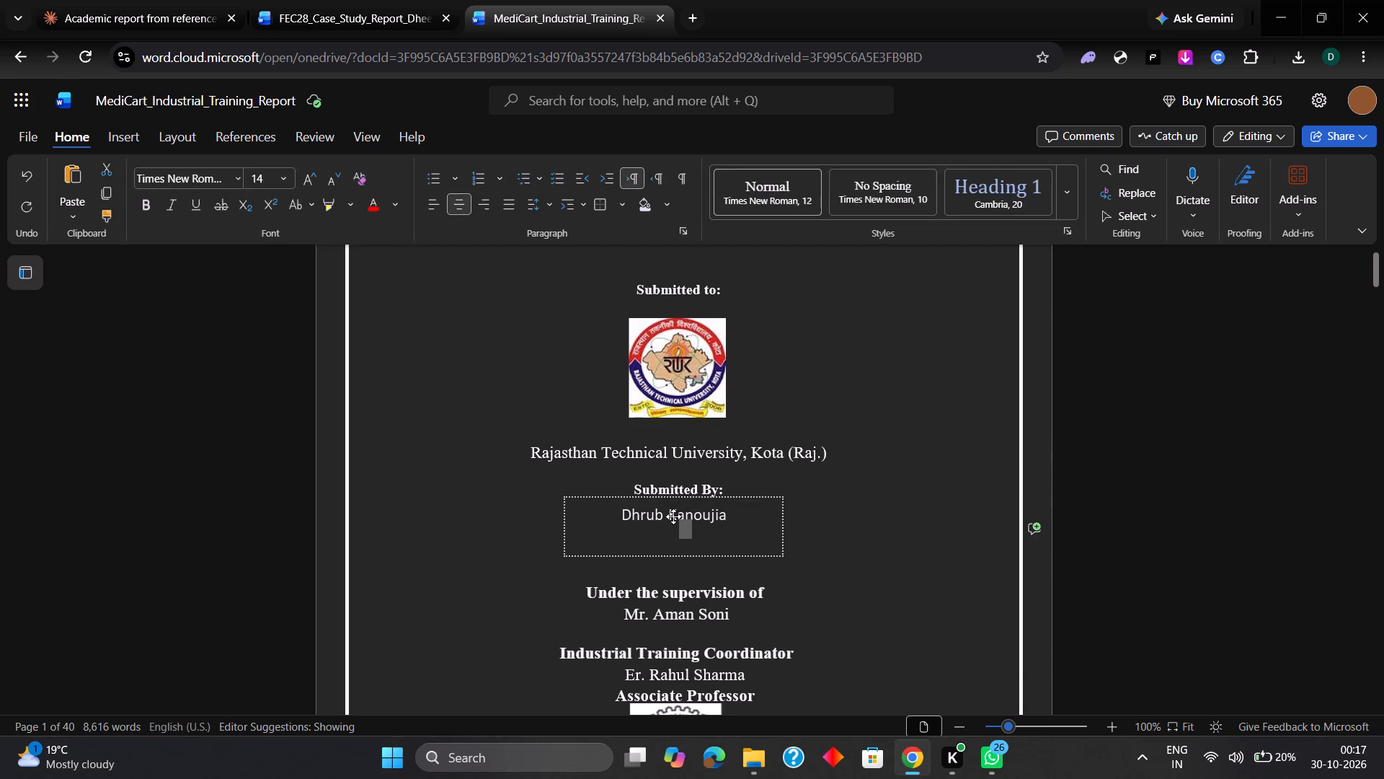
drag(678, 501, 678, 531)
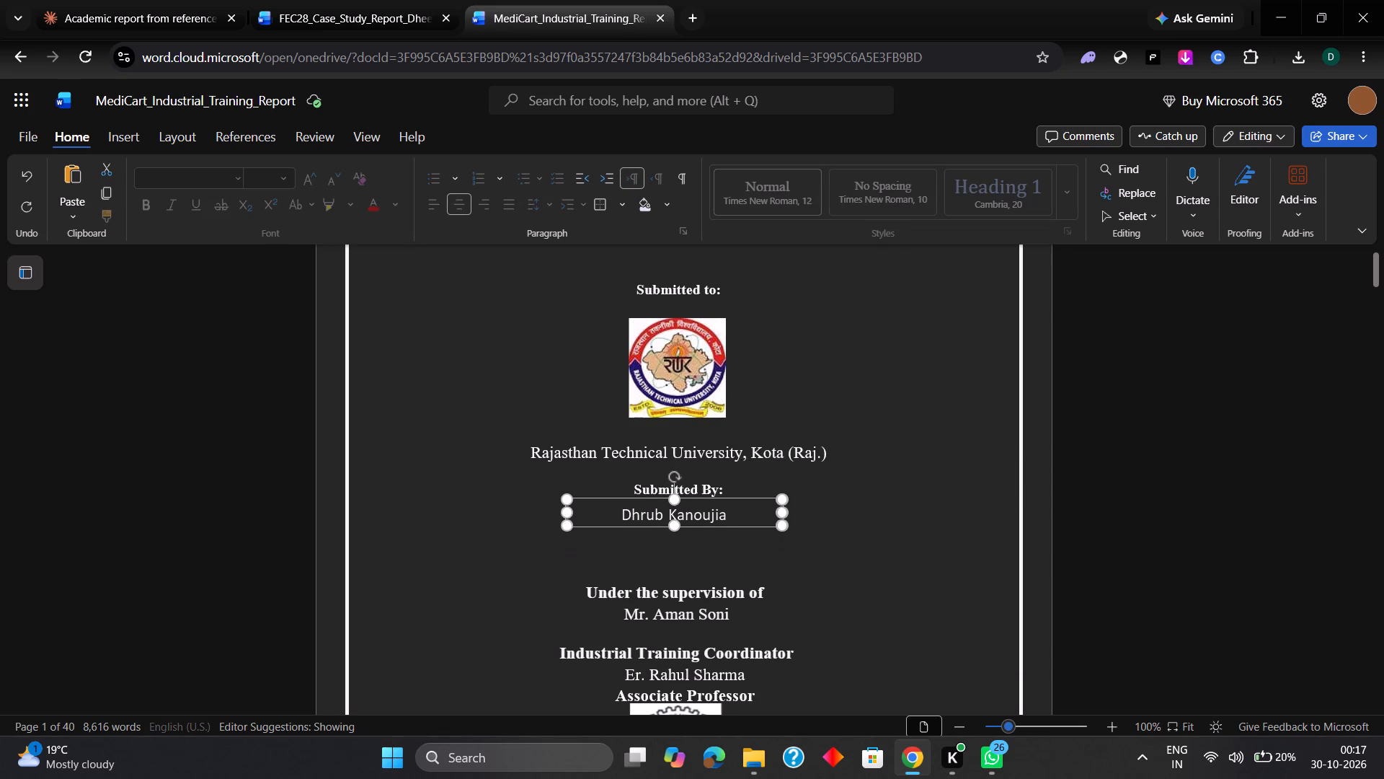
drag(678, 531, 679, 542)
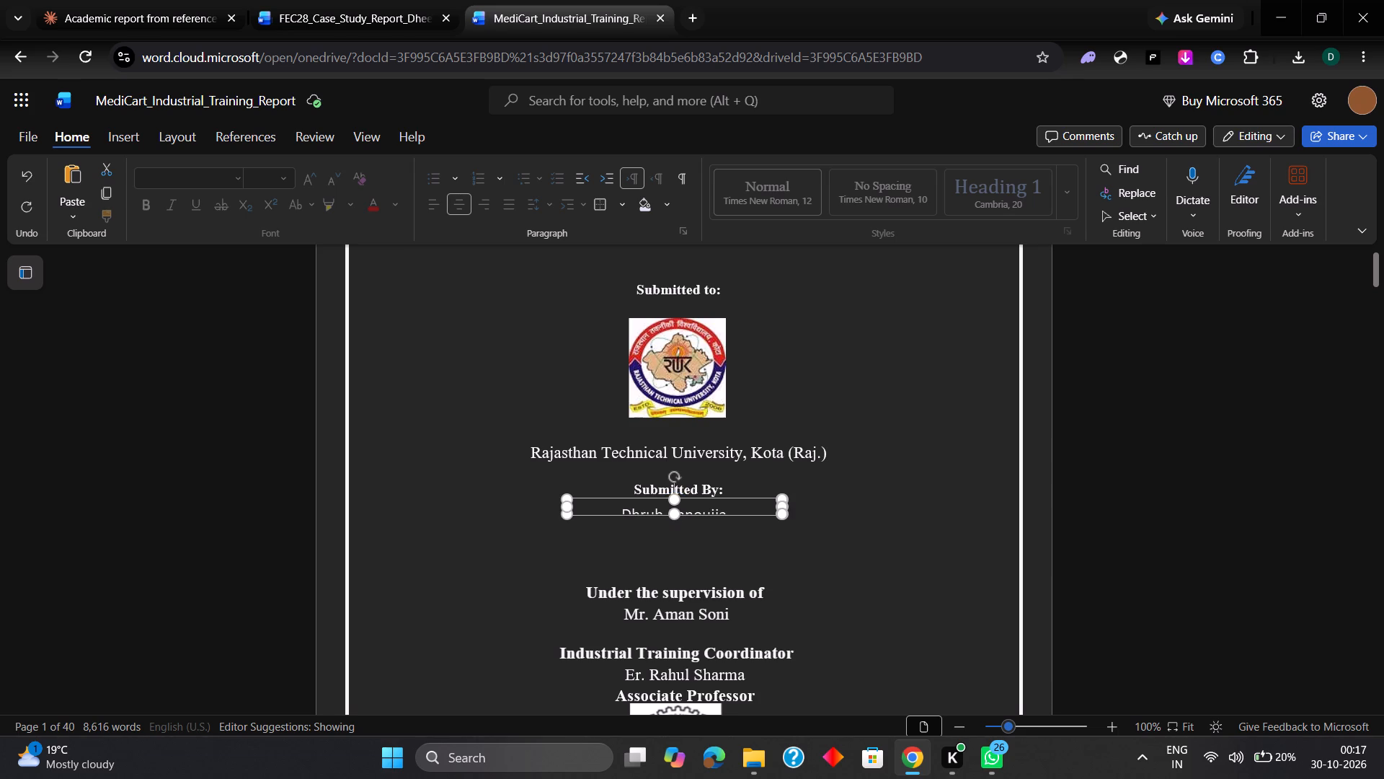
drag(675, 499, 679, 516)
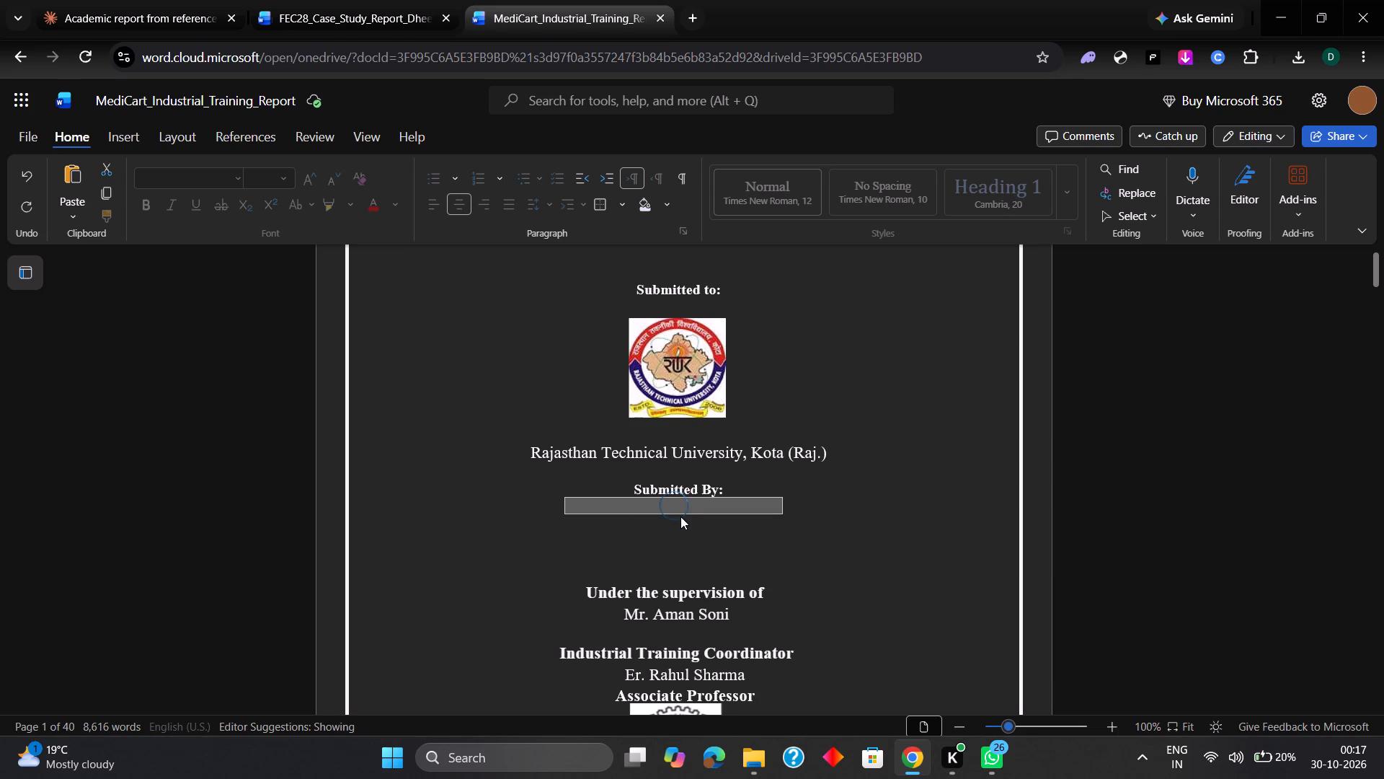
click(731, 520)
click(729, 502)
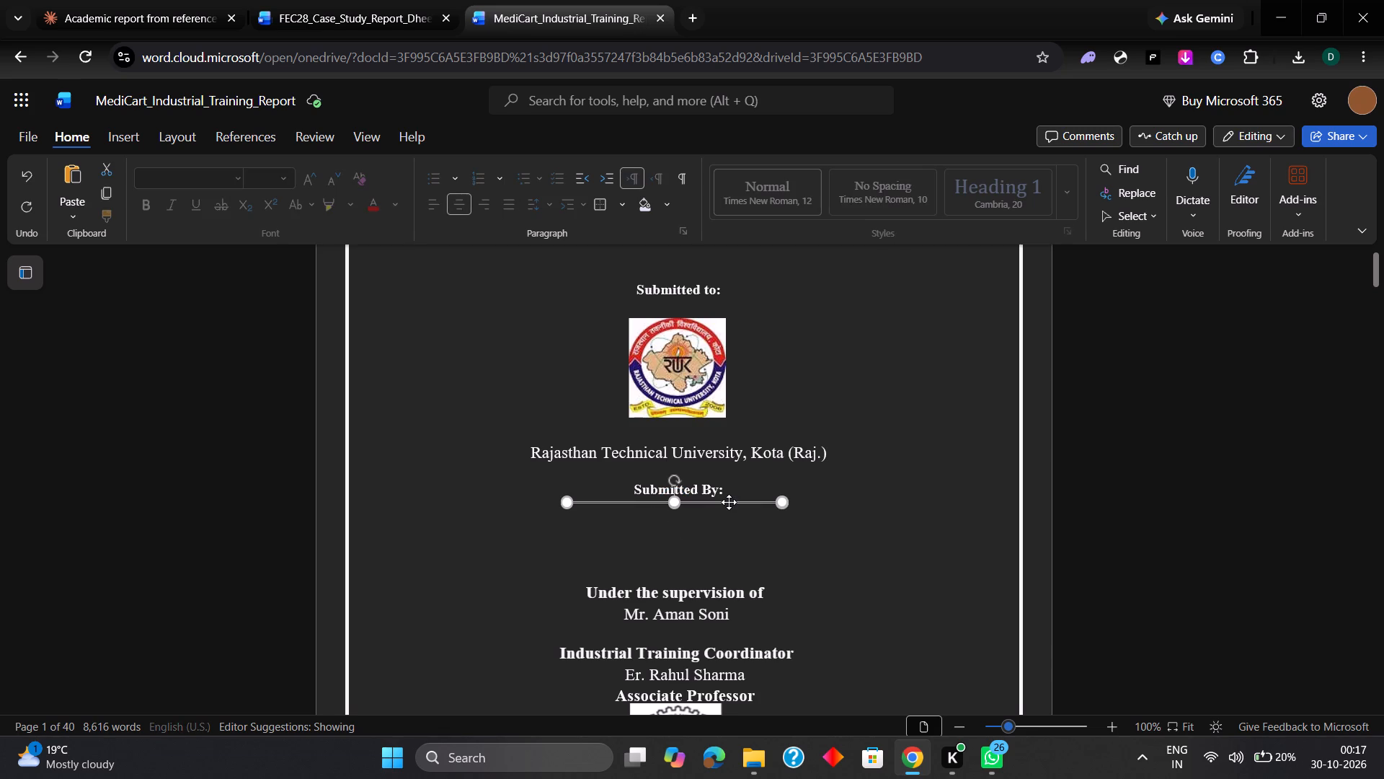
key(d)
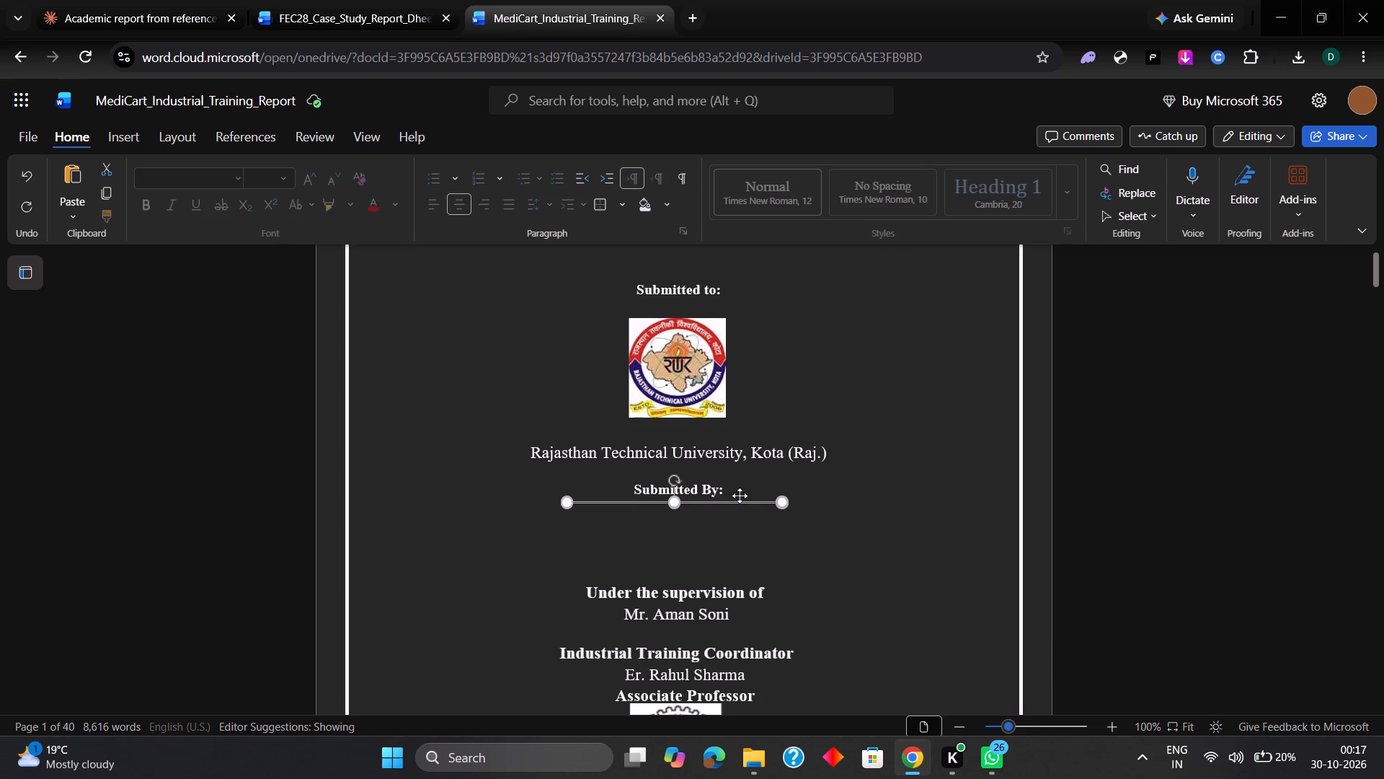
Add a new line below "Submitted By:" on the cover page and enter the new student's full name.
click(740, 493)
key(Return)
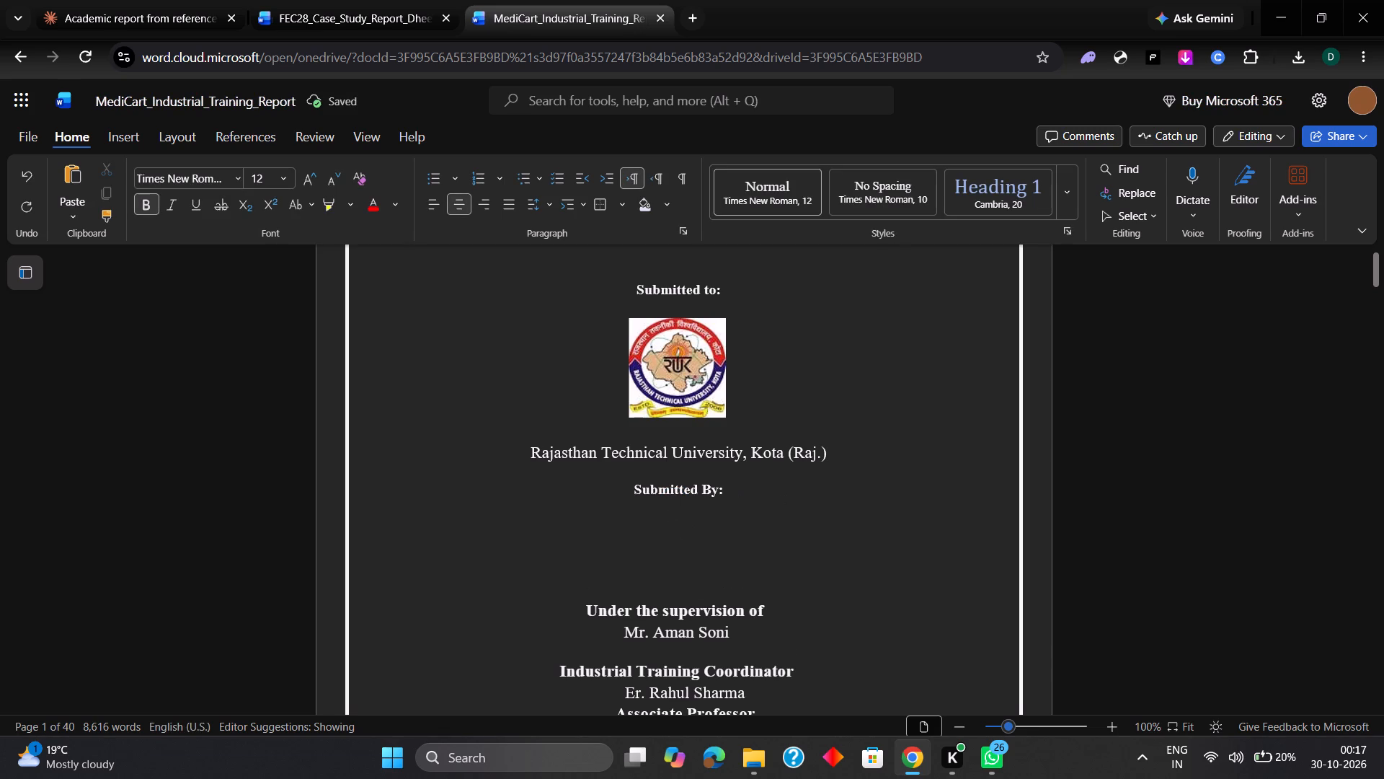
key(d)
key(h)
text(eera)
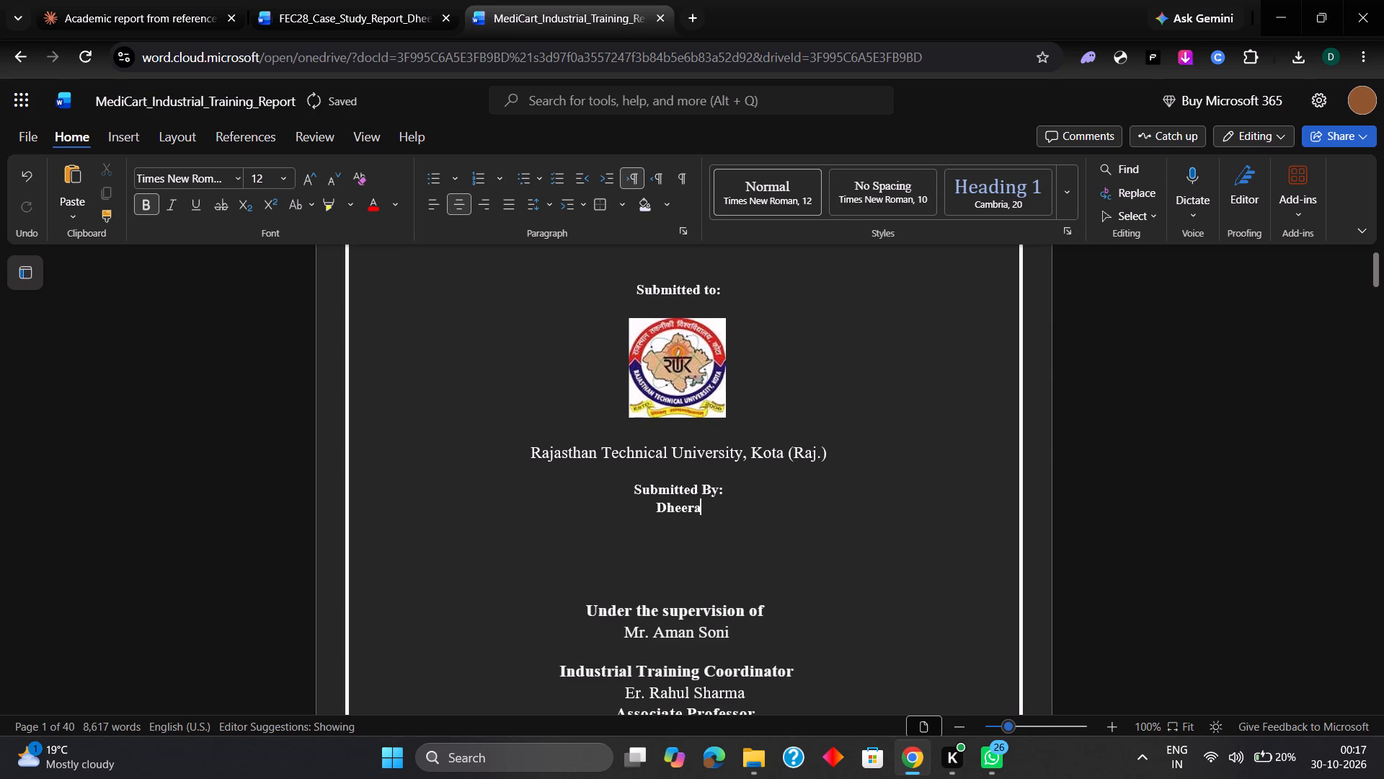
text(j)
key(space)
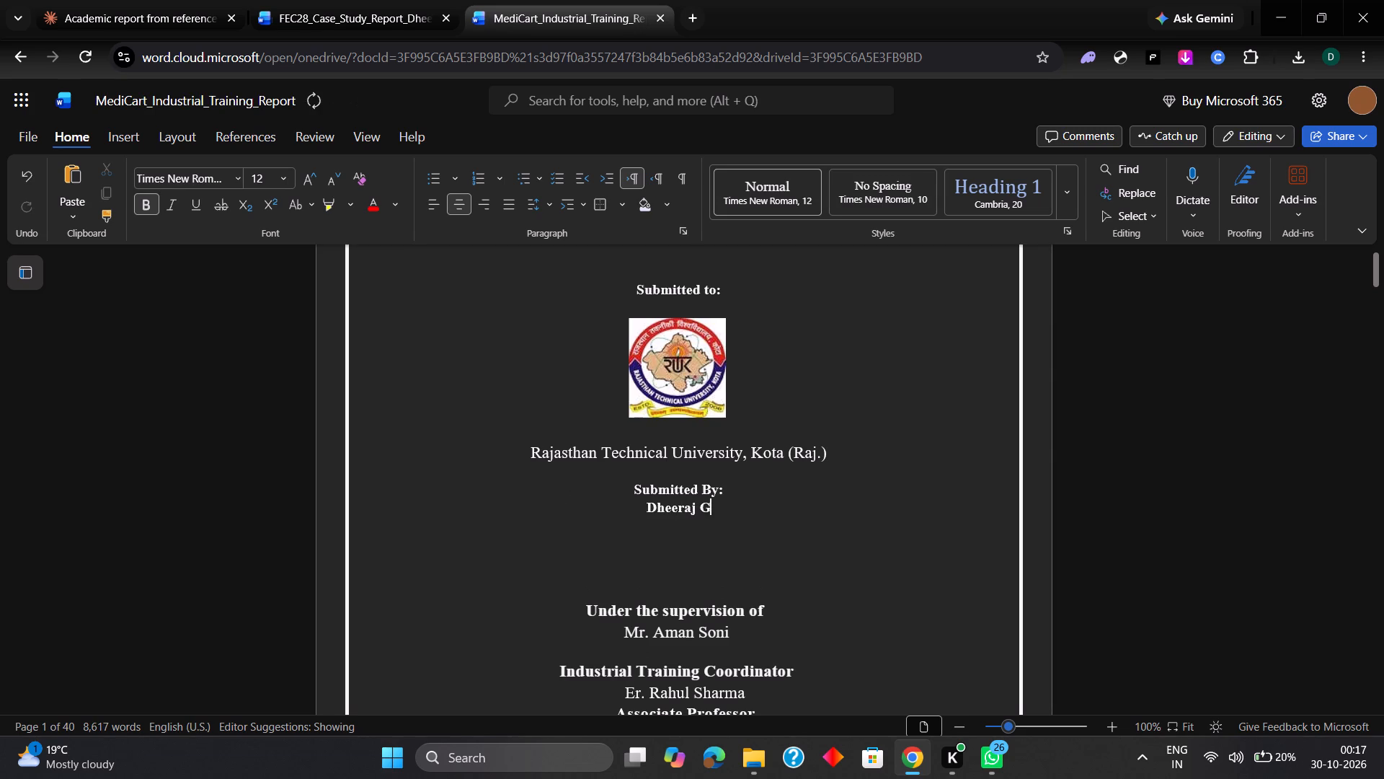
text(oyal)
Enter the student's roll number in parentheses on the line below the new student name.
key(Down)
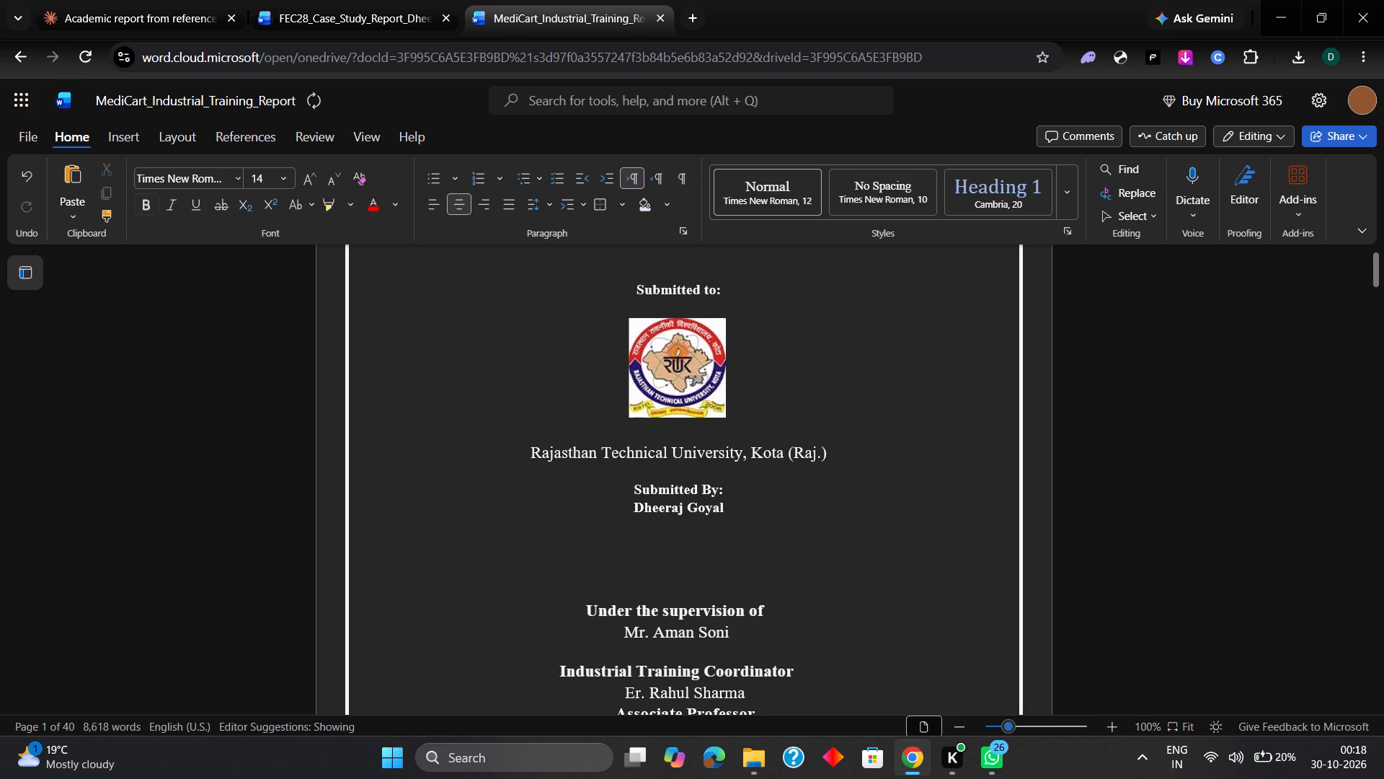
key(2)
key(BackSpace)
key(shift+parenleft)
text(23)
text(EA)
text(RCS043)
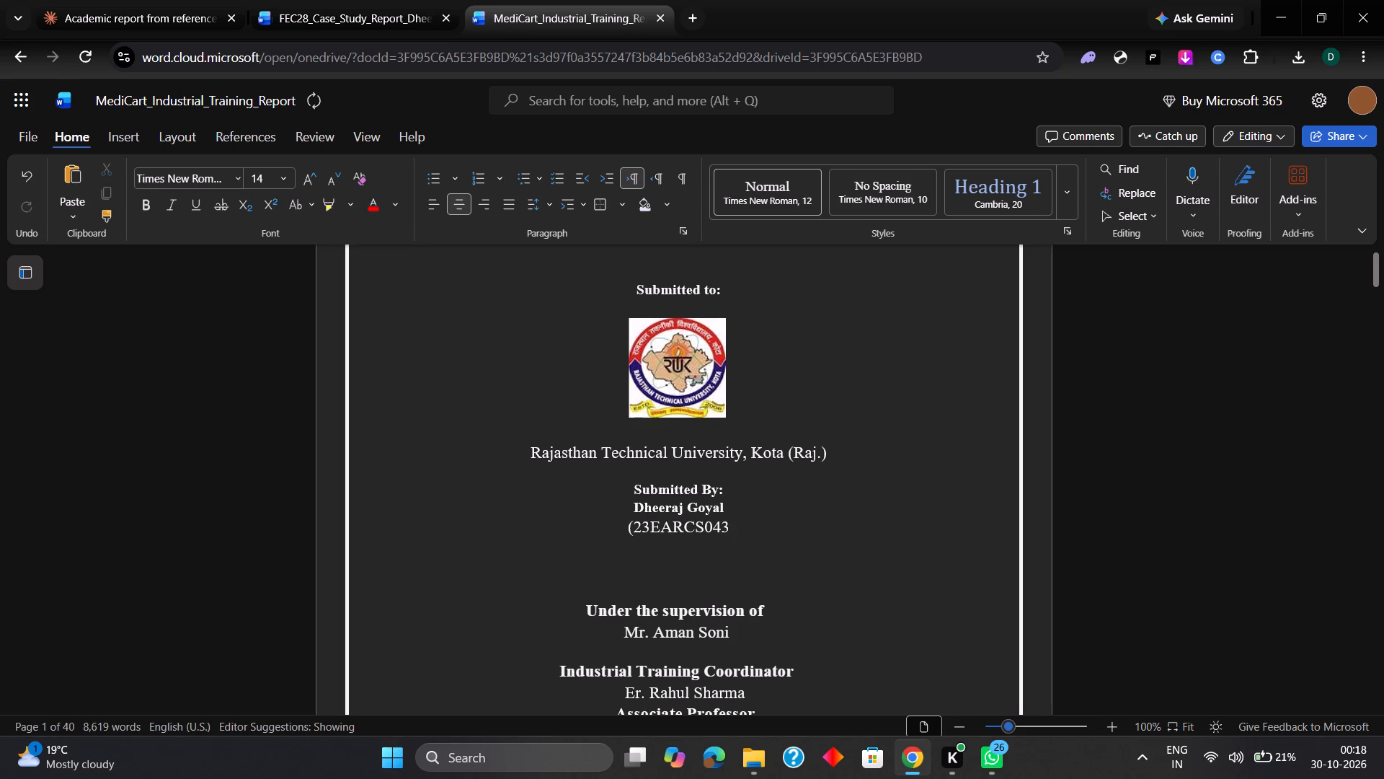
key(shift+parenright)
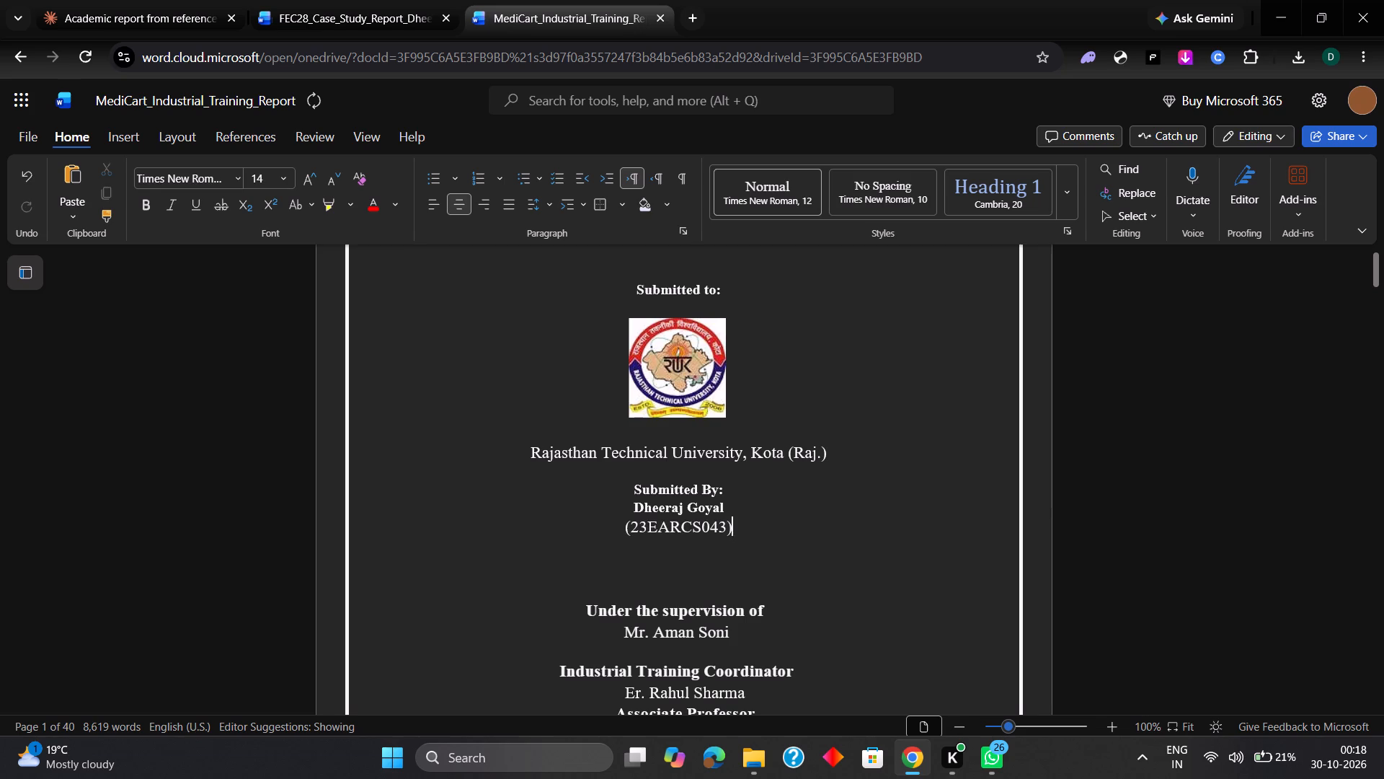
Delete two blank lines between the student's roll number and the "Under the supervision of" heading on the cover page.
click(706, 576)
key(BackSpace)
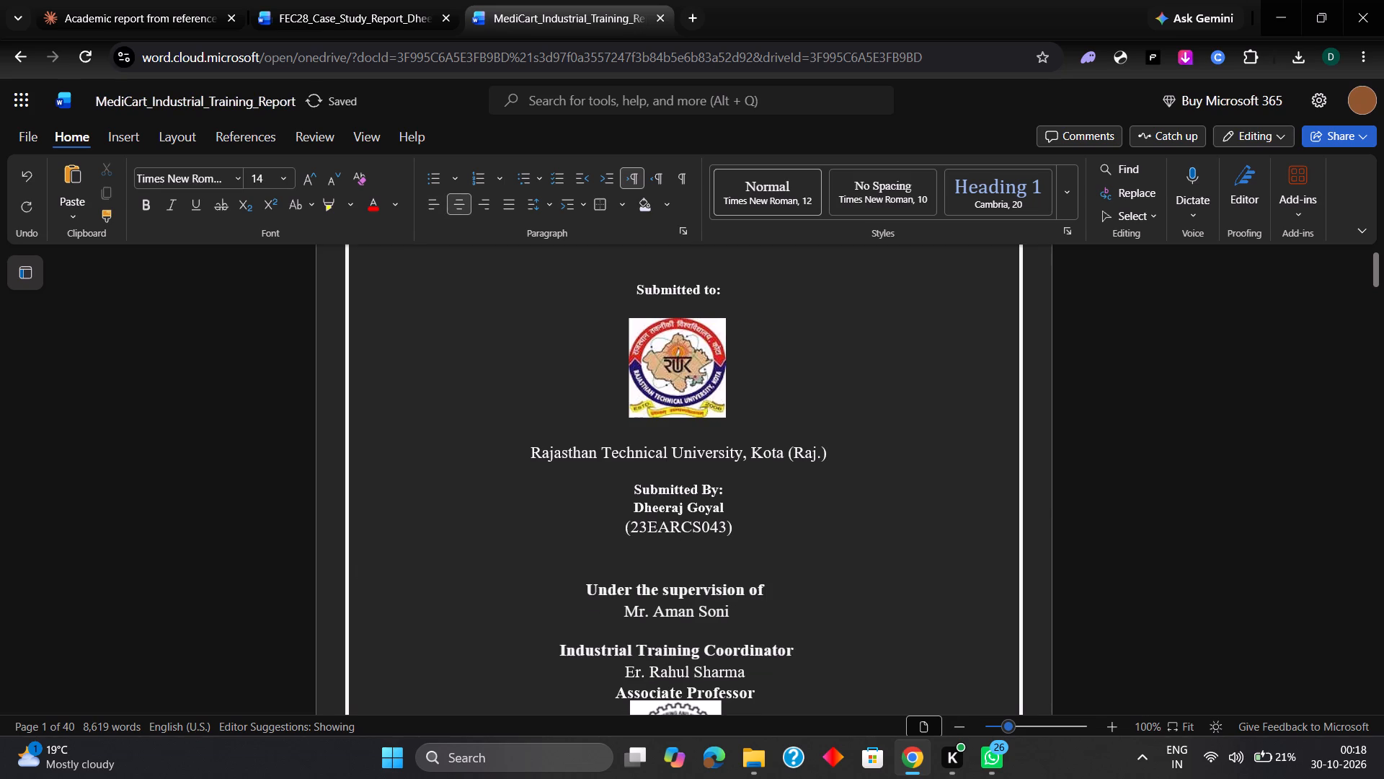
click(755, 527)
scroll(771, 559, down, 2)
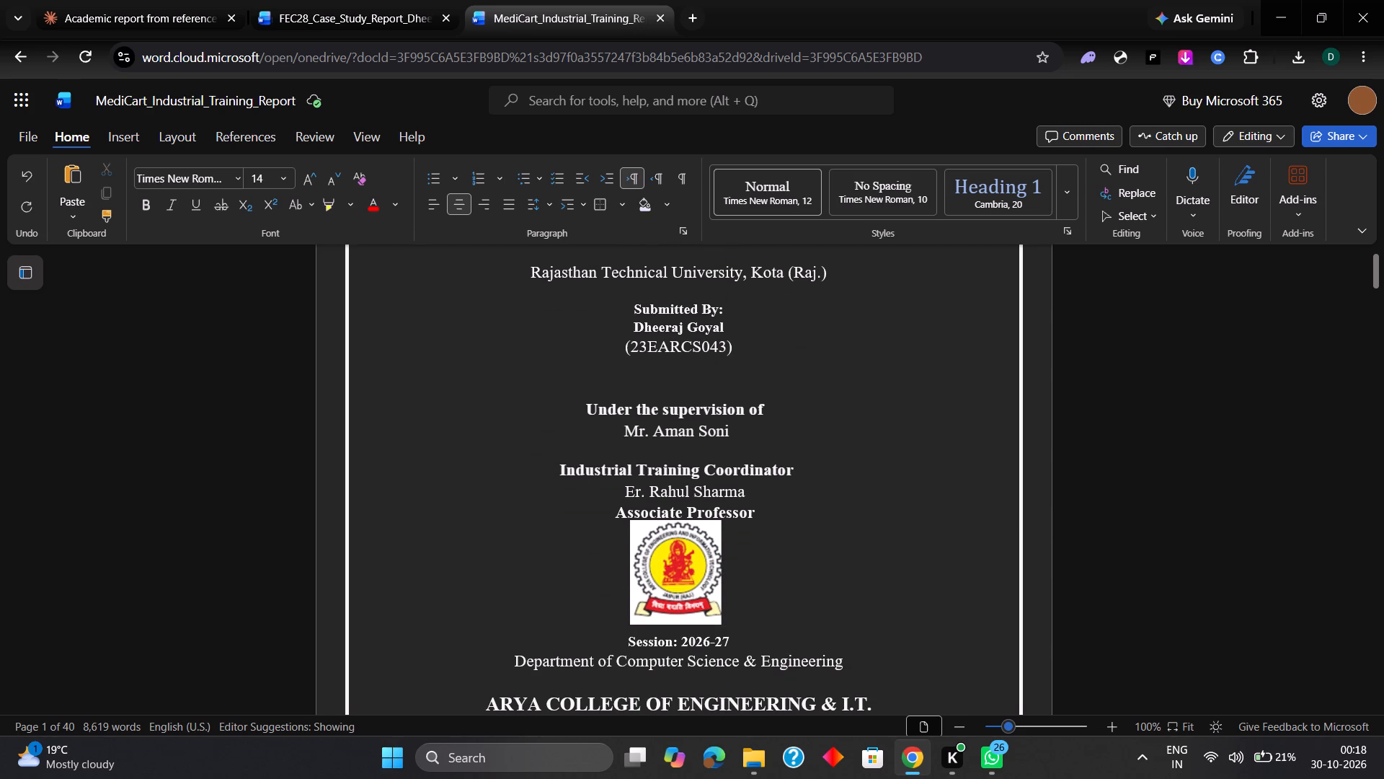
scroll(774, 512, down, 3)
scroll(774, 512, up, 1)
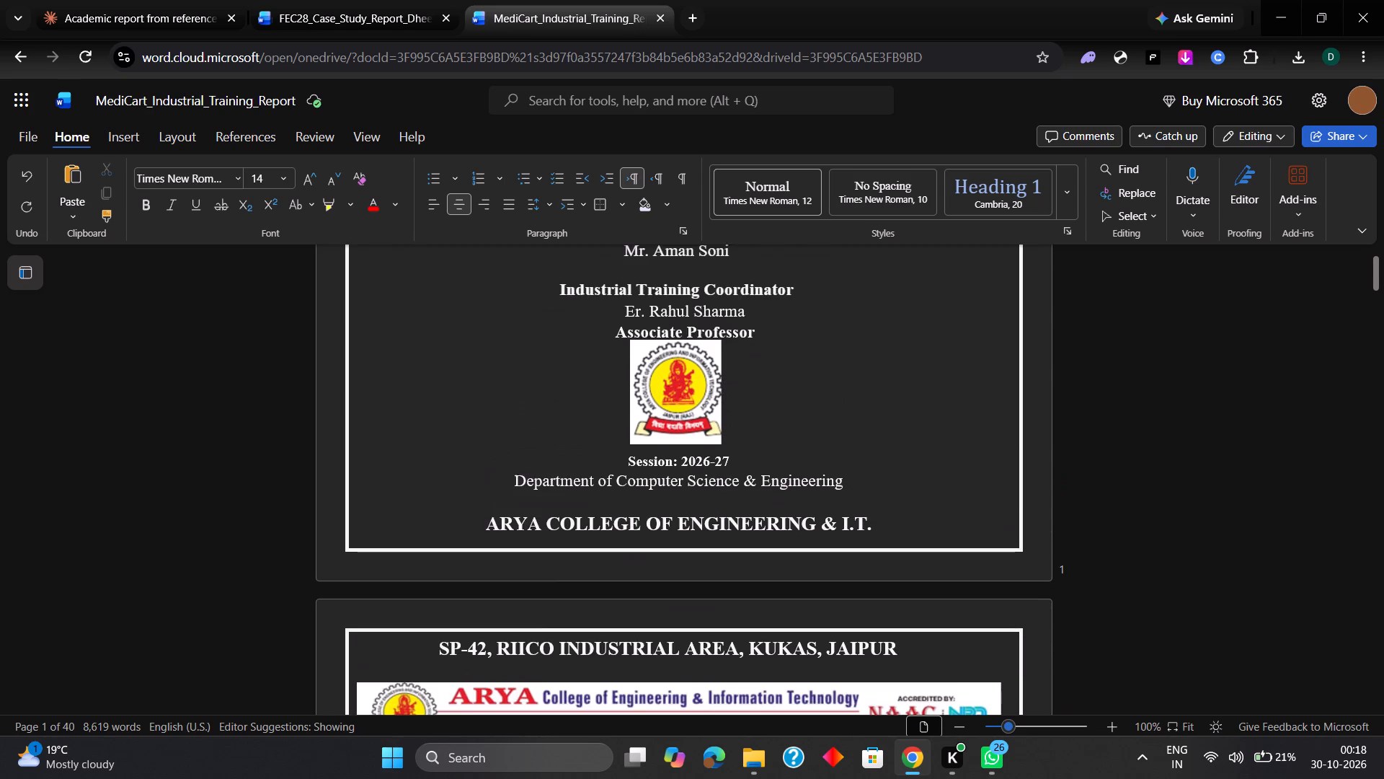
scroll(773, 512, down, 3)
scroll(773, 532, up, 3)
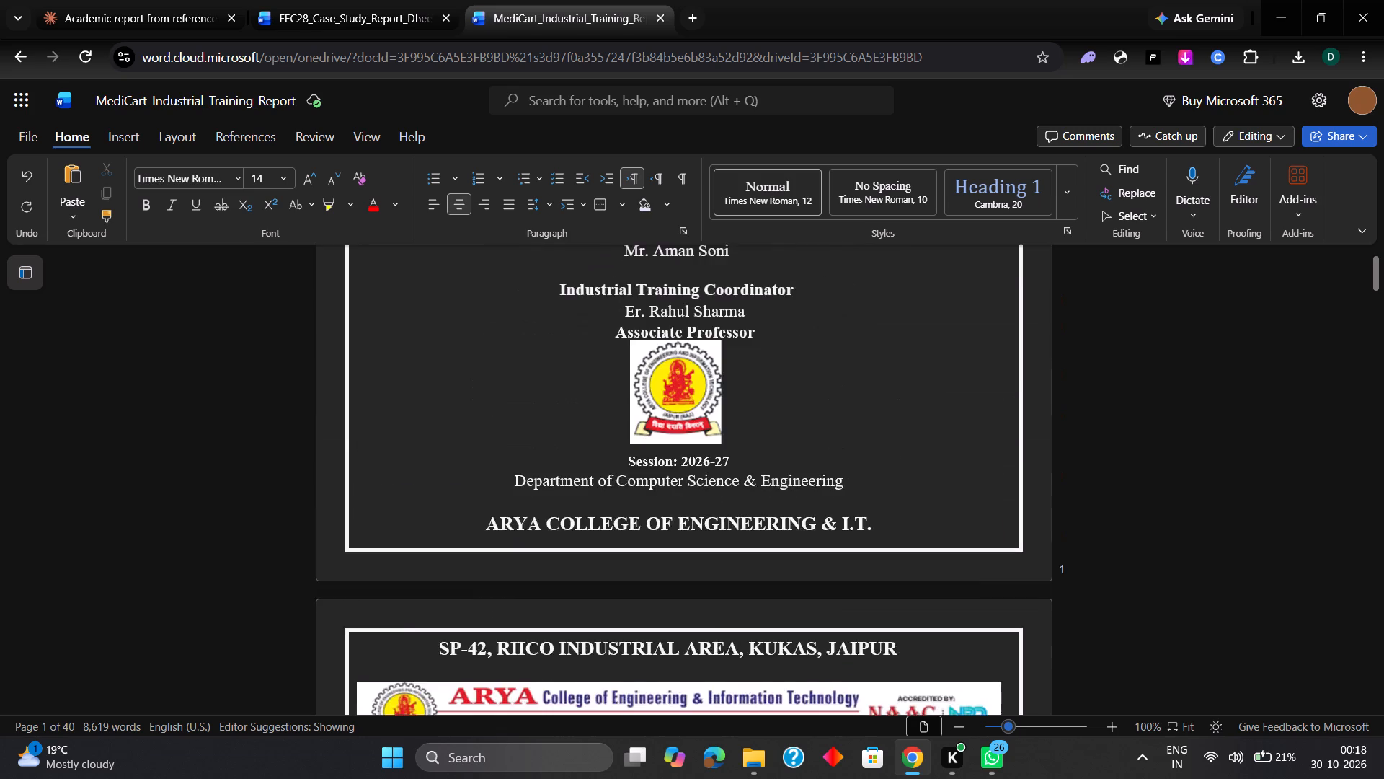
scroll(773, 534, up, 3)
click(696, 479)
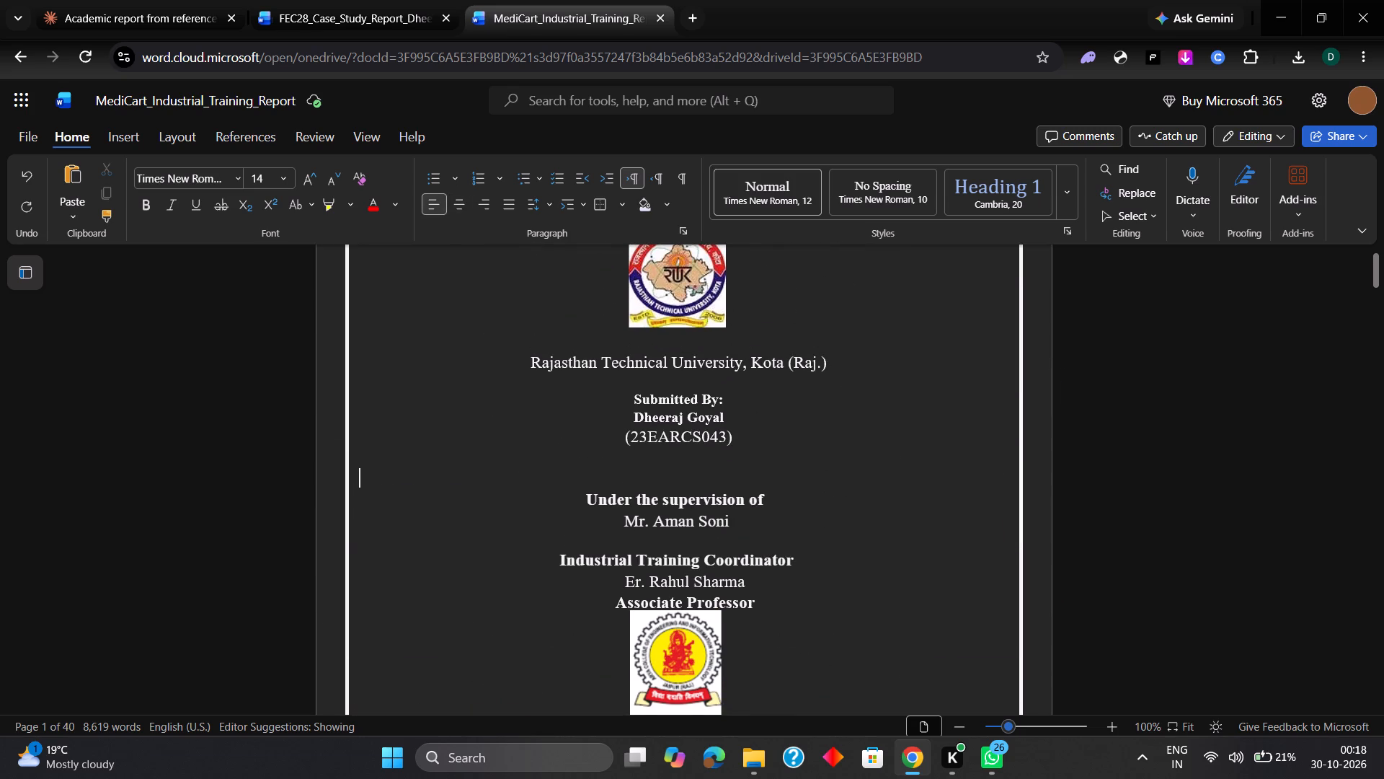
key(BackSpace)
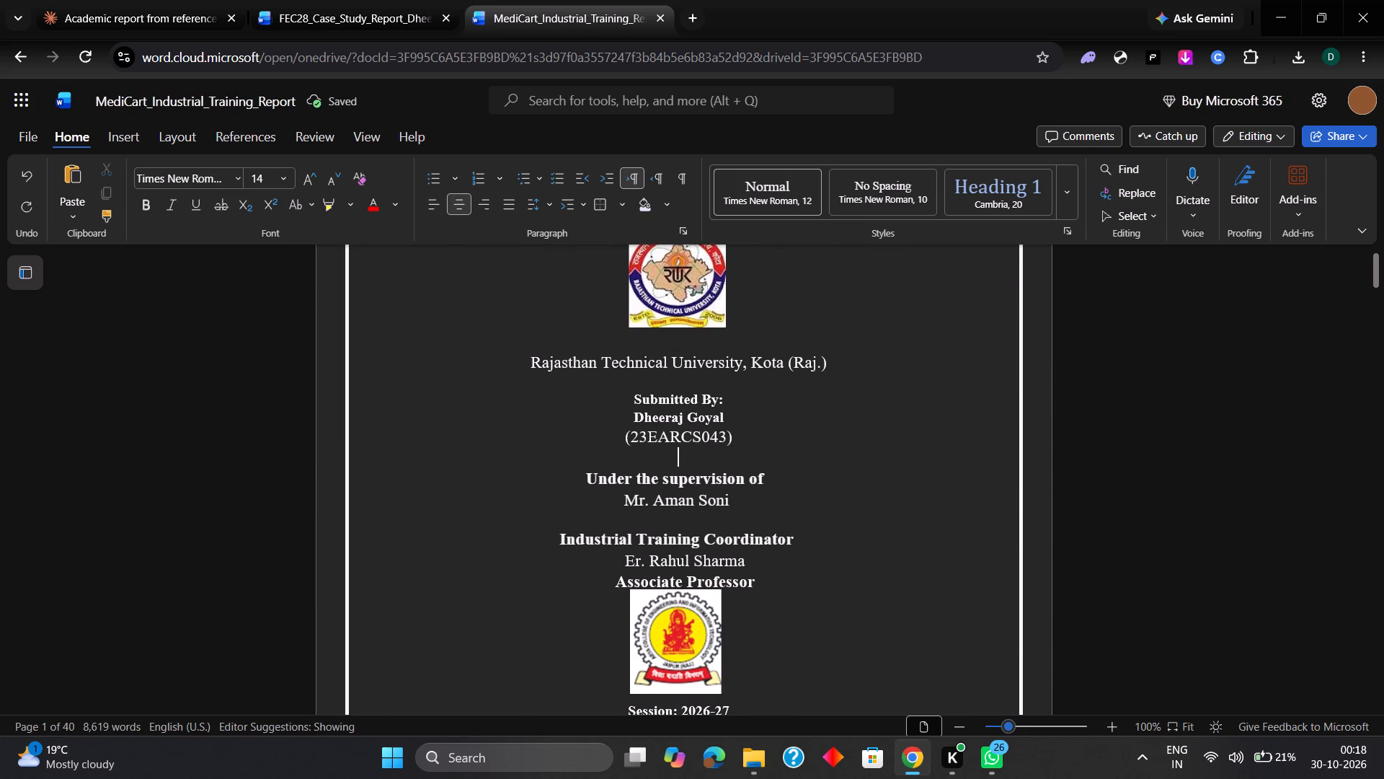
Delete a blank line above "Submitted to:" and check the cover page layout down to the college address.
scroll(698, 497, down, 5)
scroll(699, 509, up, 2)
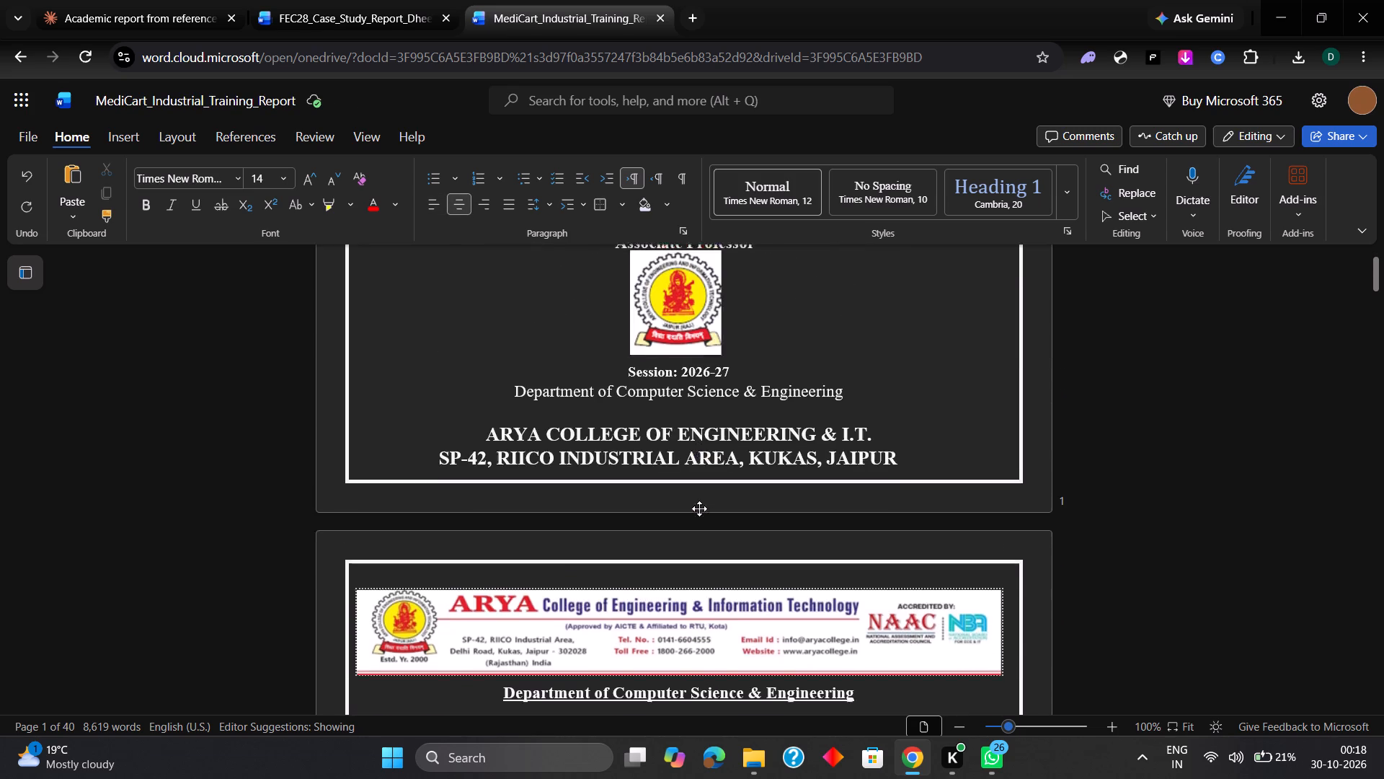
scroll(699, 509, up, 9)
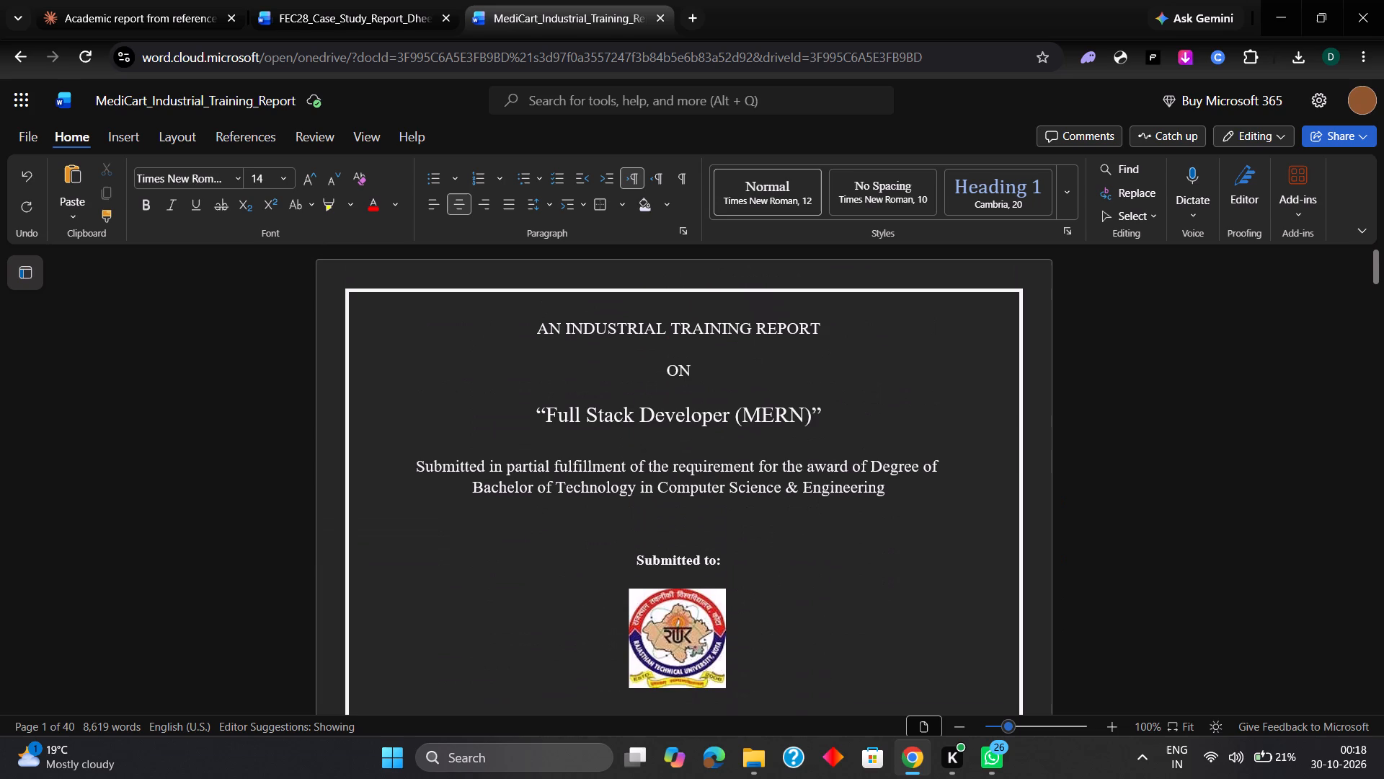
click(724, 528)
key(BackSpace)
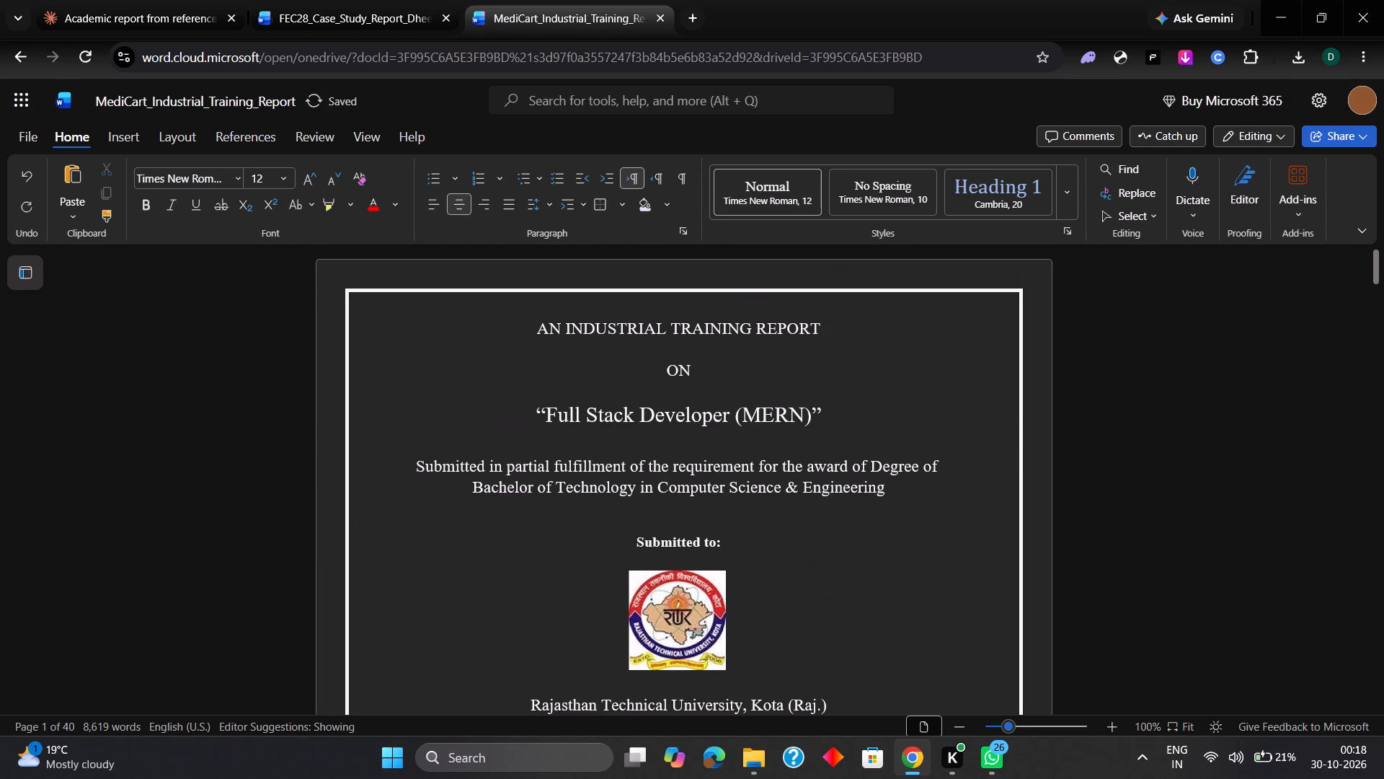
scroll(697, 525, down, 7)
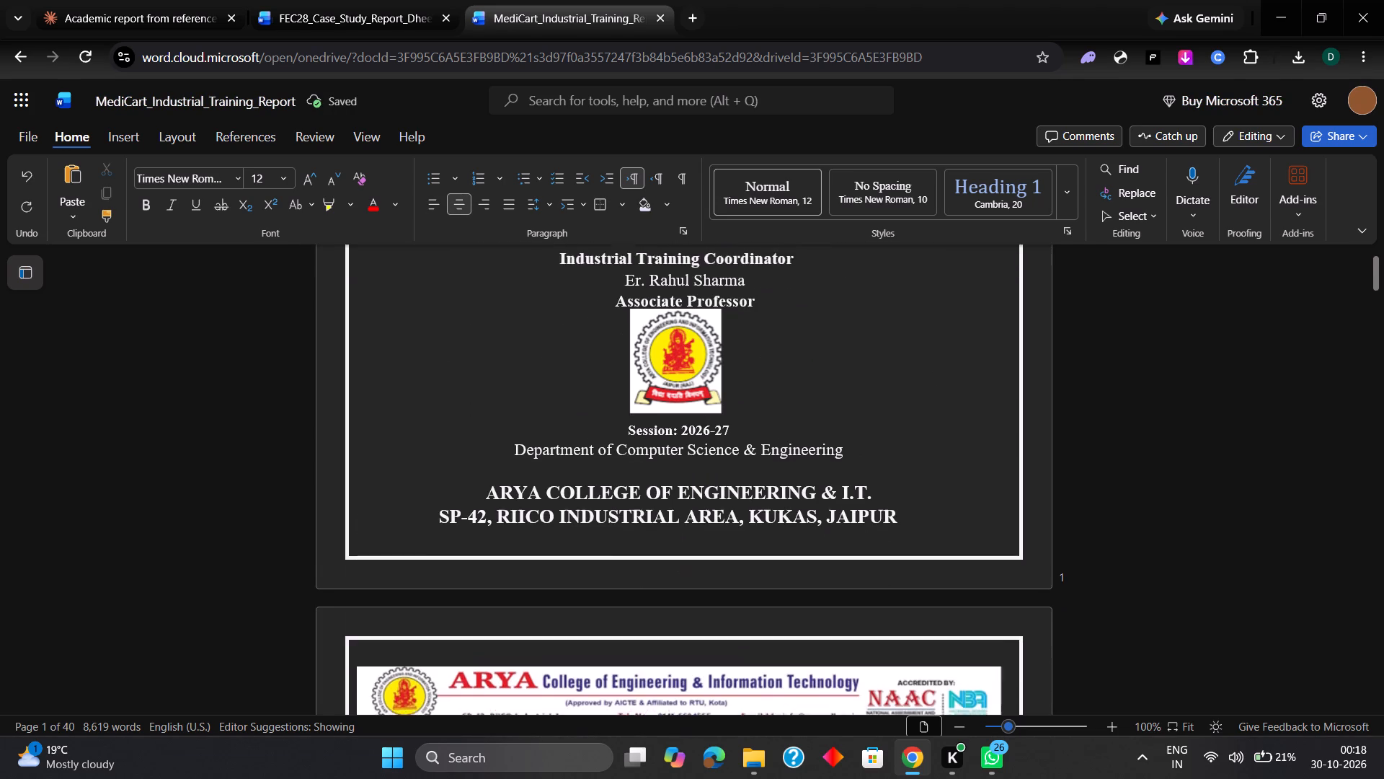
scroll(731, 536, up, 3)
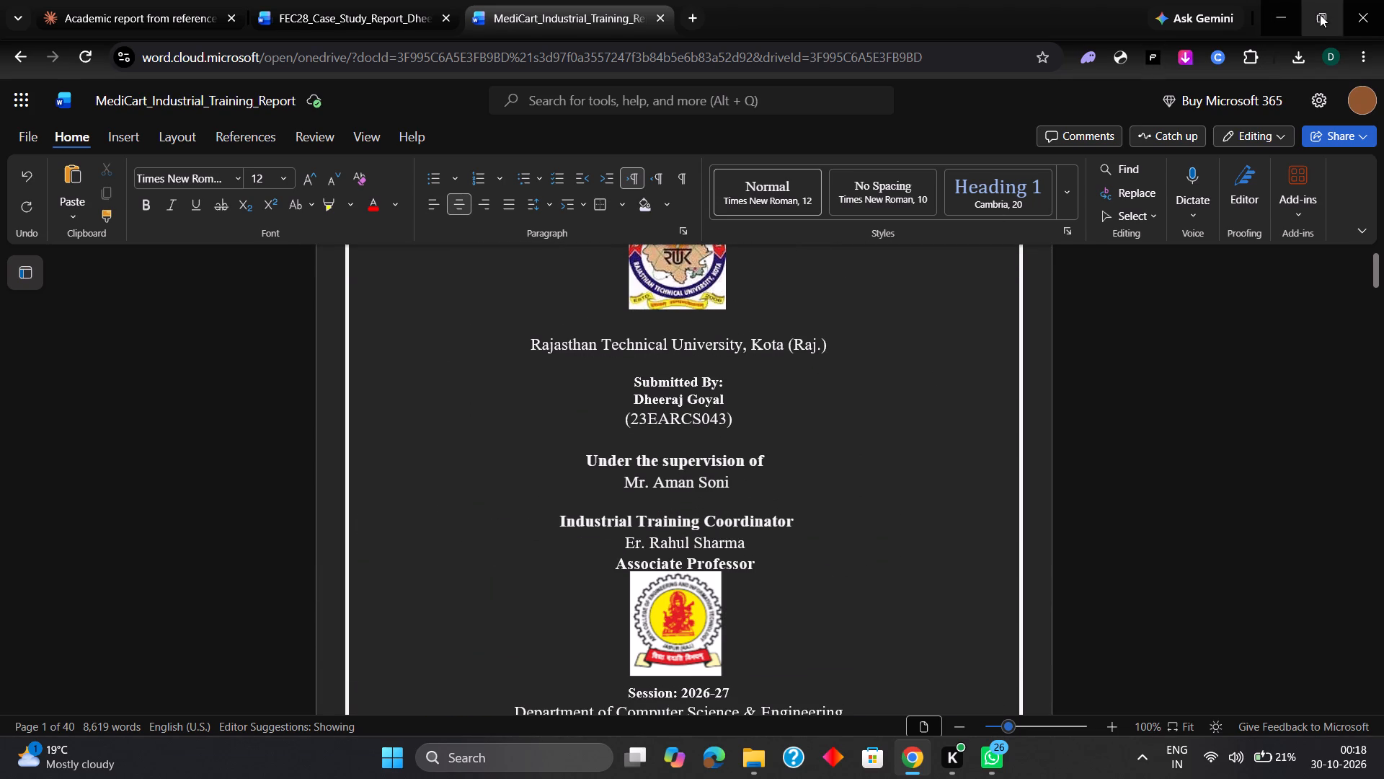
Restore the report's maximized window to half-screen size beside the WhatsApp chat.
click(1210, 46)
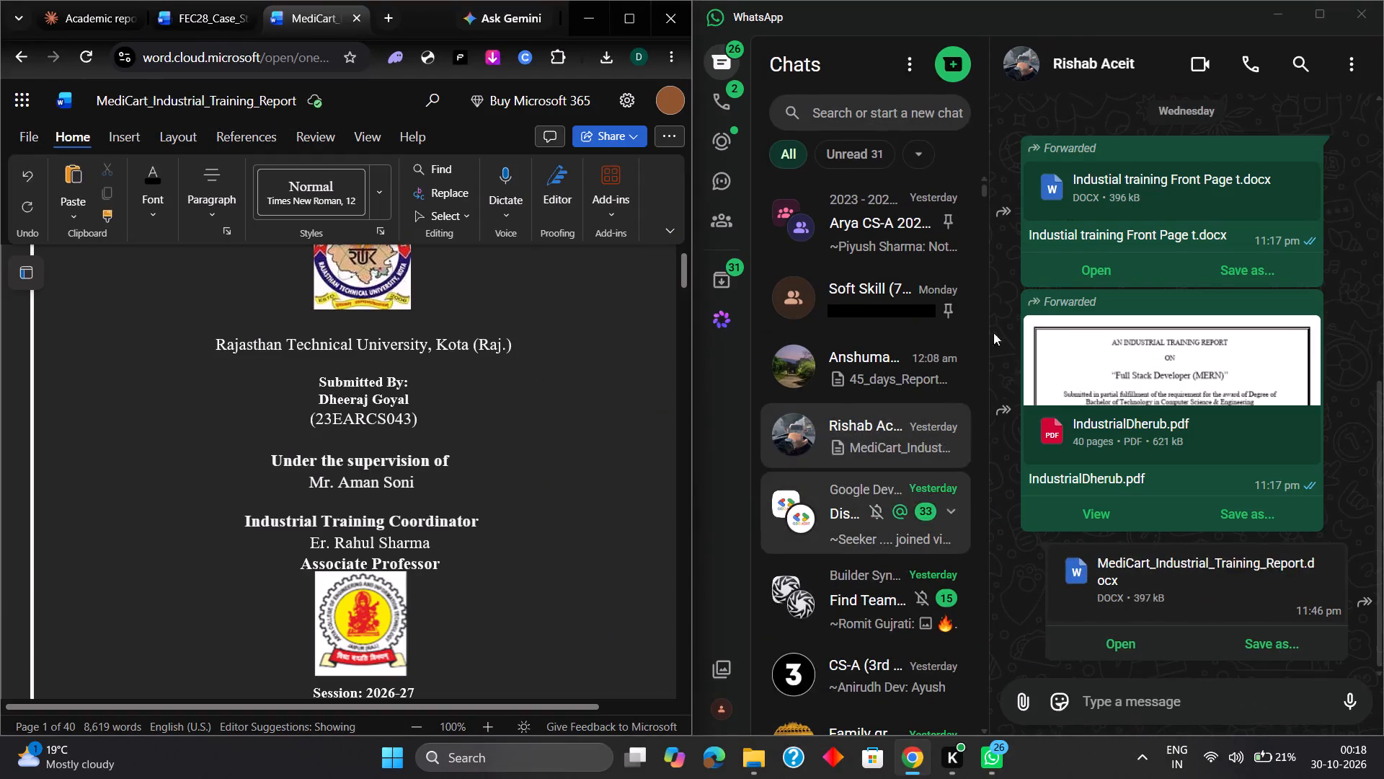
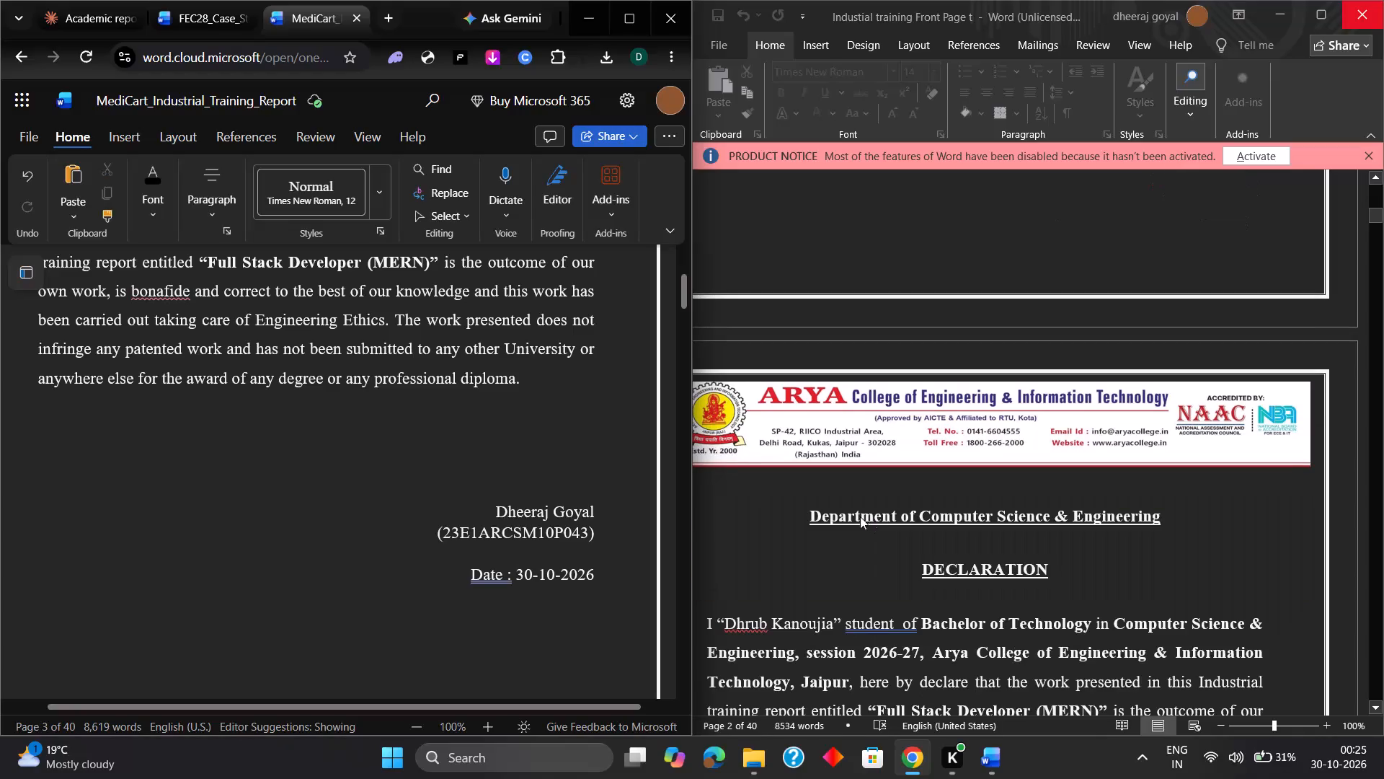
Add a space after the closing parenthesis of the roll number in the declaration page's signature block.
scroll(212, 401, up, 7)
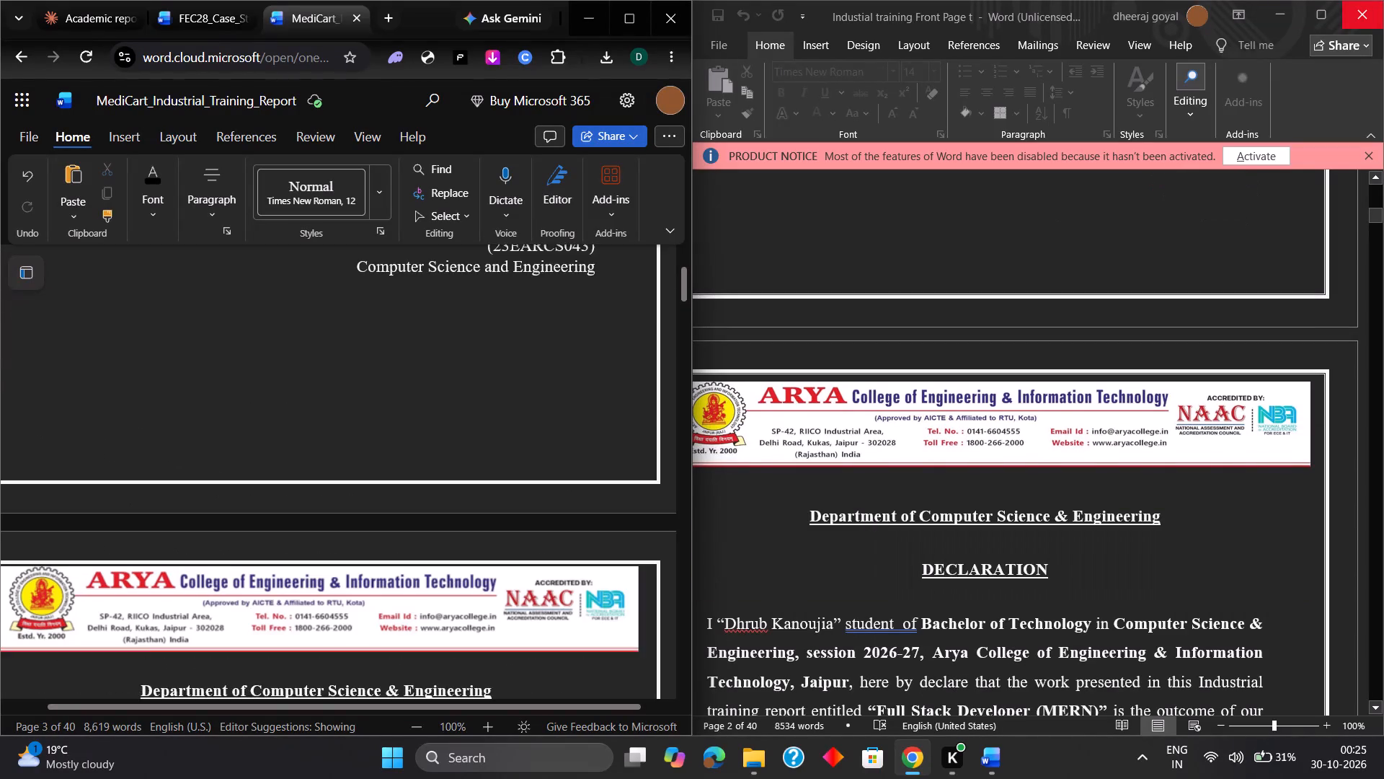
scroll(290, 407, down, 2)
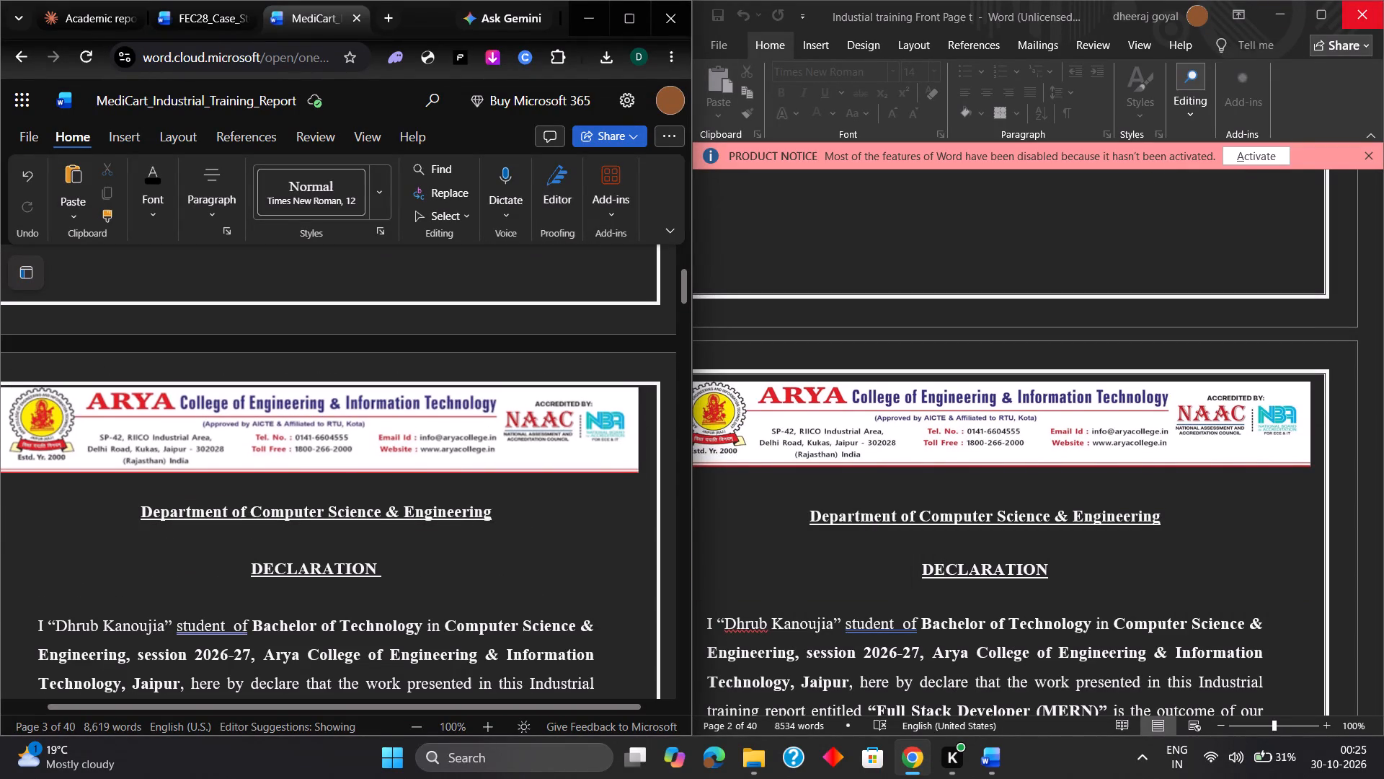
scroll(401, 475, down, 3)
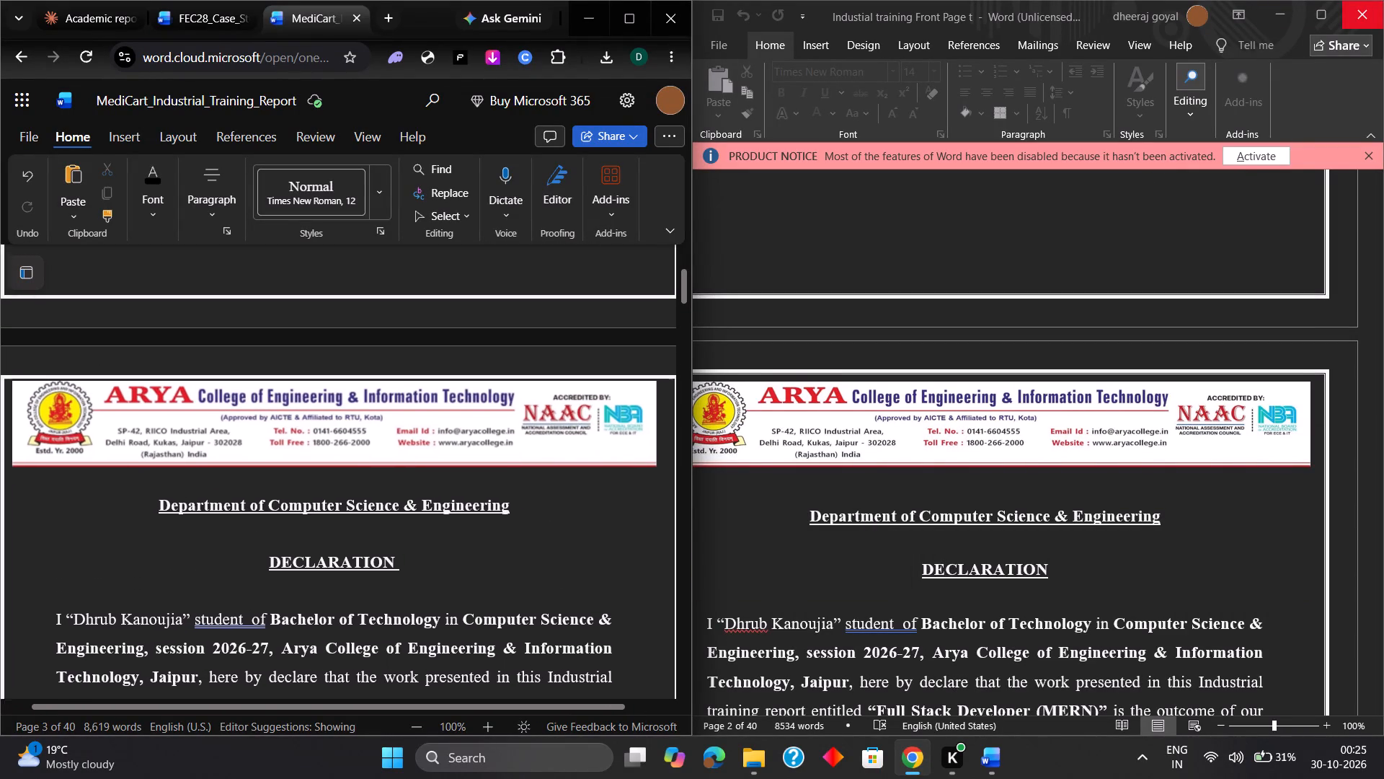
scroll(491, 473, down, 7)
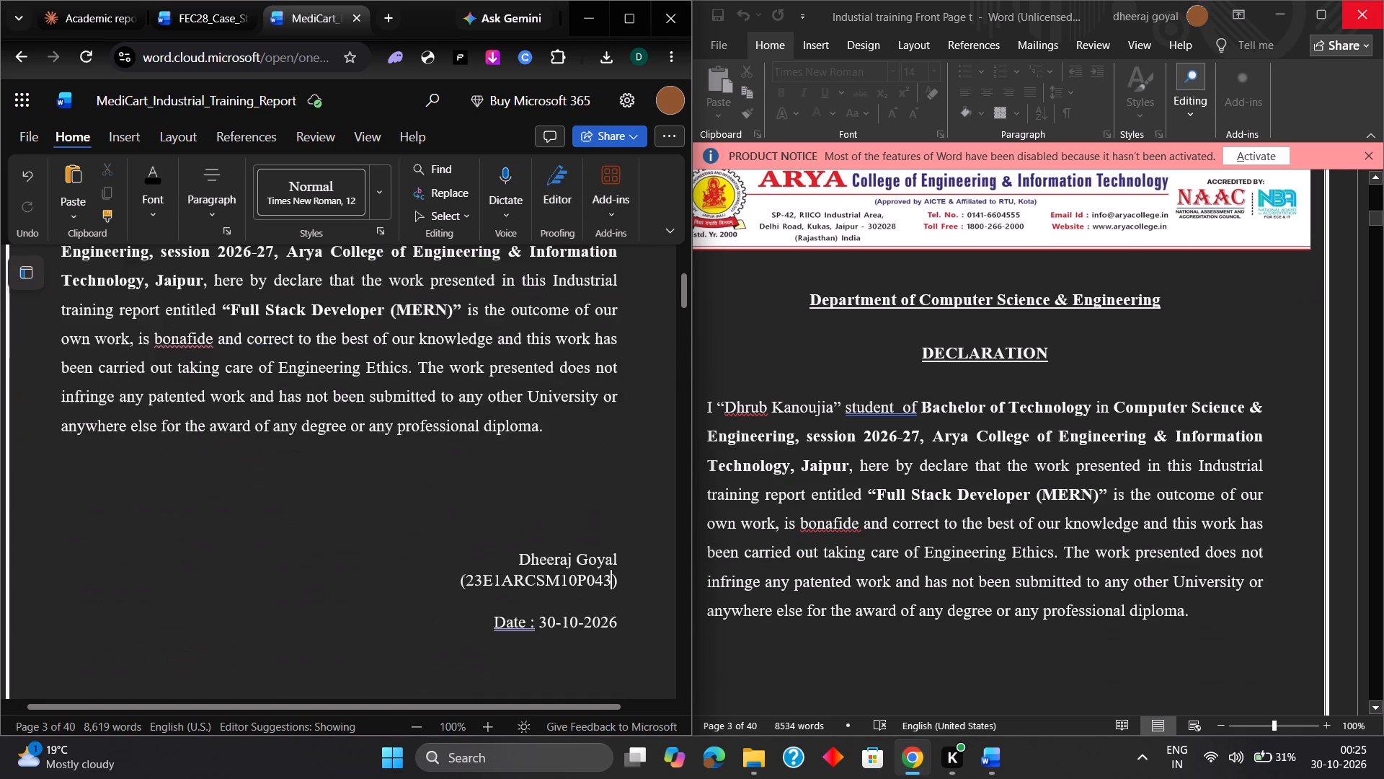
scroll(999, 553, down, 4)
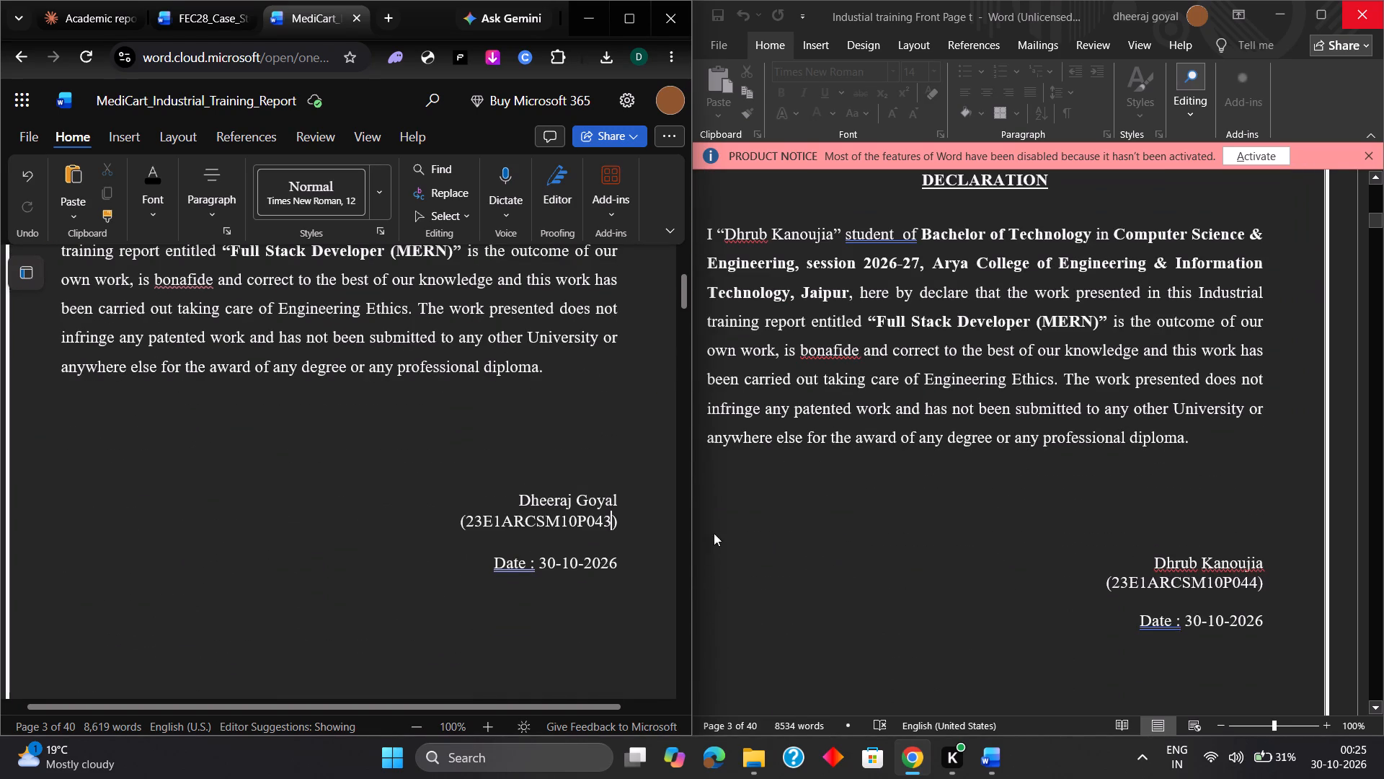
click(624, 522)
key(space)
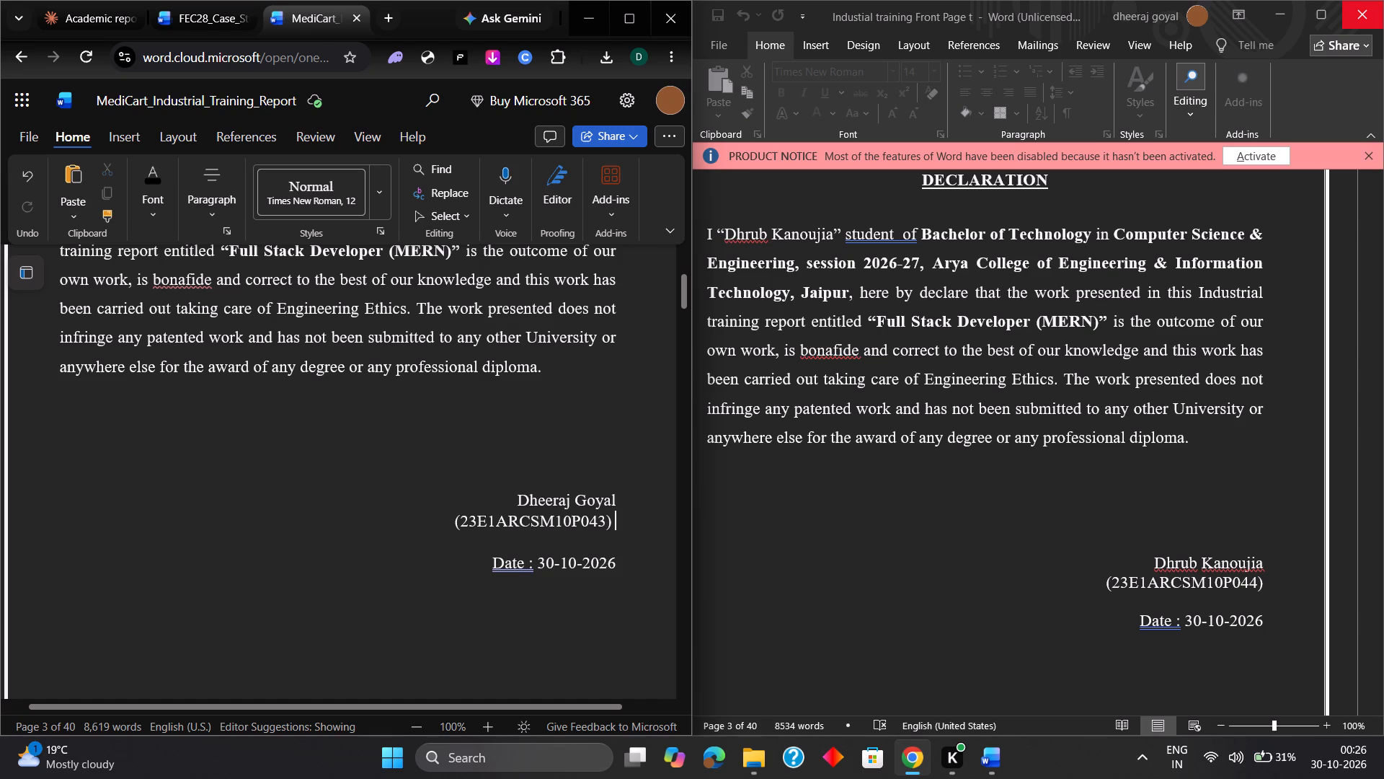
Try to shift the roll number line under the student's name on the declaration page by inserting spaces before its opening parenthesis.
key(Left)
key(Left)
key(Left)
key(Left)
key(Left)
key(Left)
key(Left)
key(Left)
key(Left)
key(Left)
key(Left)
key(Left)
key(Left)
key(Left)
key(Left)
key(Left)
key(Left)
key(space)
key(BackSpace)
key(Left)
key(space)
key(space)
key(space)
key(space)
key(space)
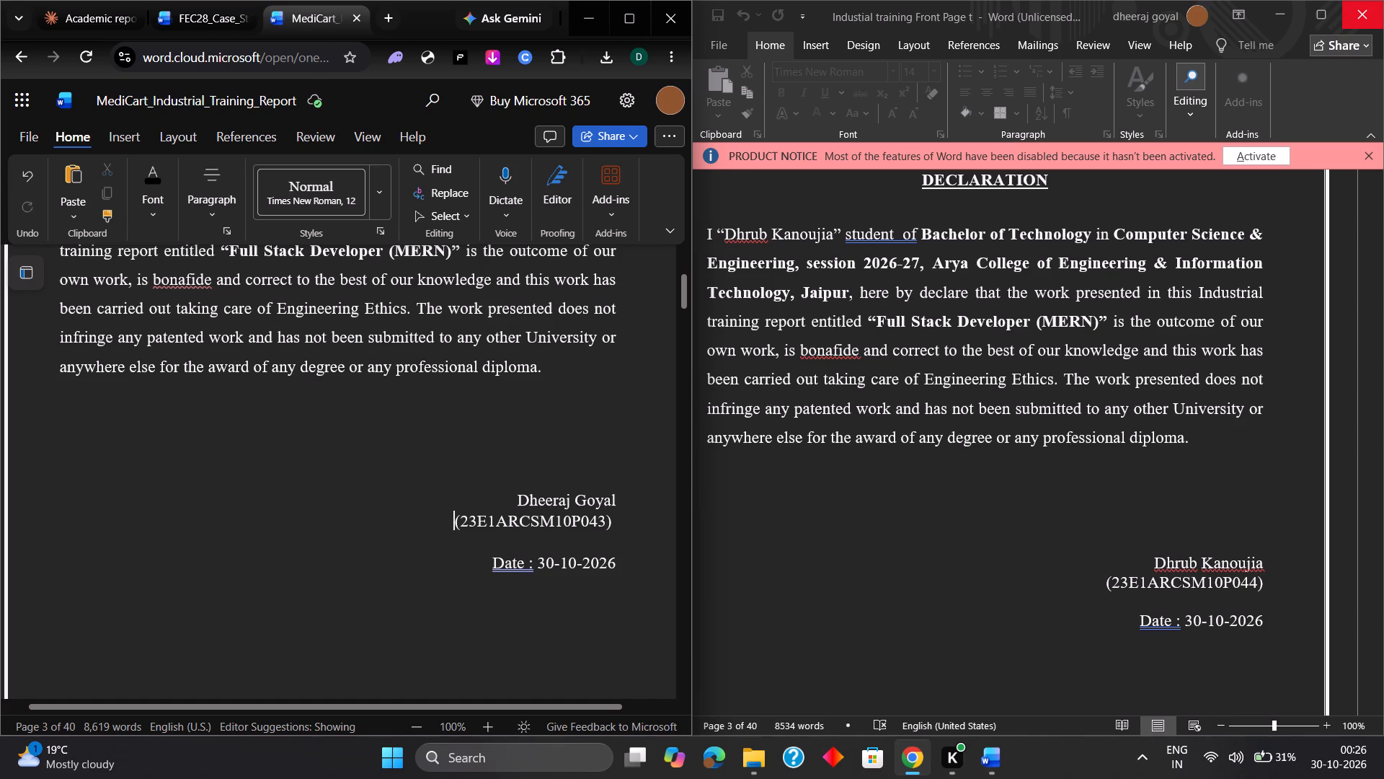
key(space)
key(space)
key(space)
key(space)
key(space)
key(space)
key(space)
key(space)
key(space)
key(space)
key(space)
key(space)
key(space)
key(space)
key(Up)
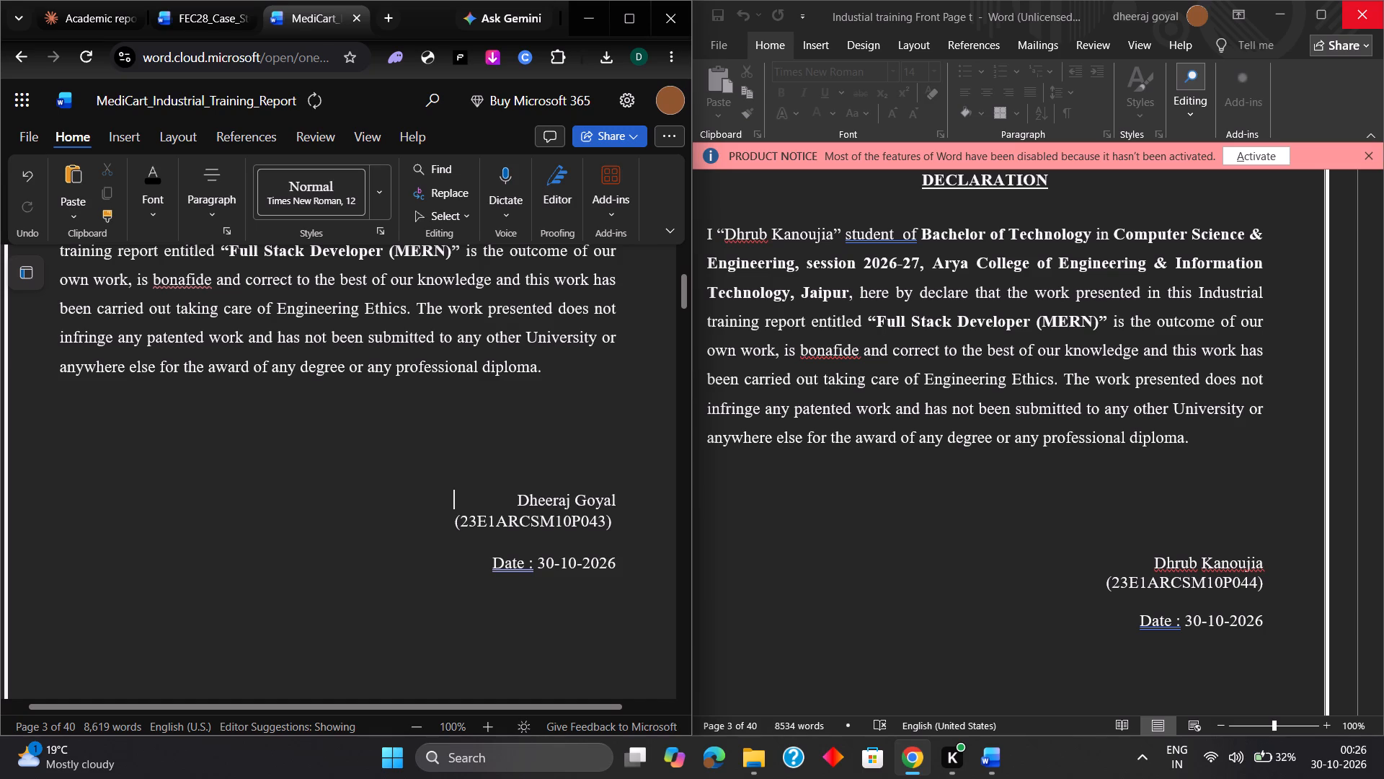
key(Down)
key(Right)
key(Left)
key(space)
key(space)
key(space)
key(space)
key(space)
key(space)
key(space)
key(space)
Compare the declaration's end and the "LIST OF CONTENT" page layout between the reference document and the MediCart report.
scroll(906, 610, down, 2)
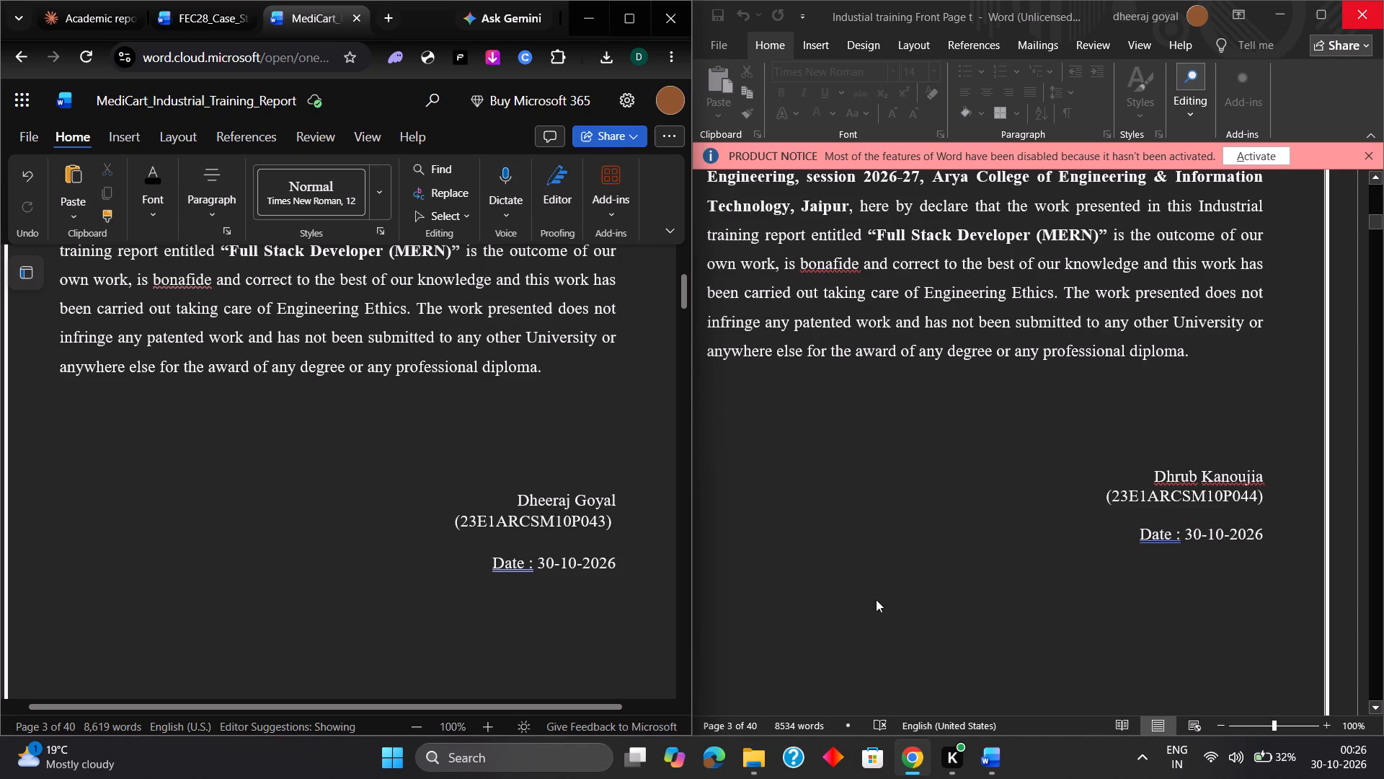
scroll(865, 586, down, 12)
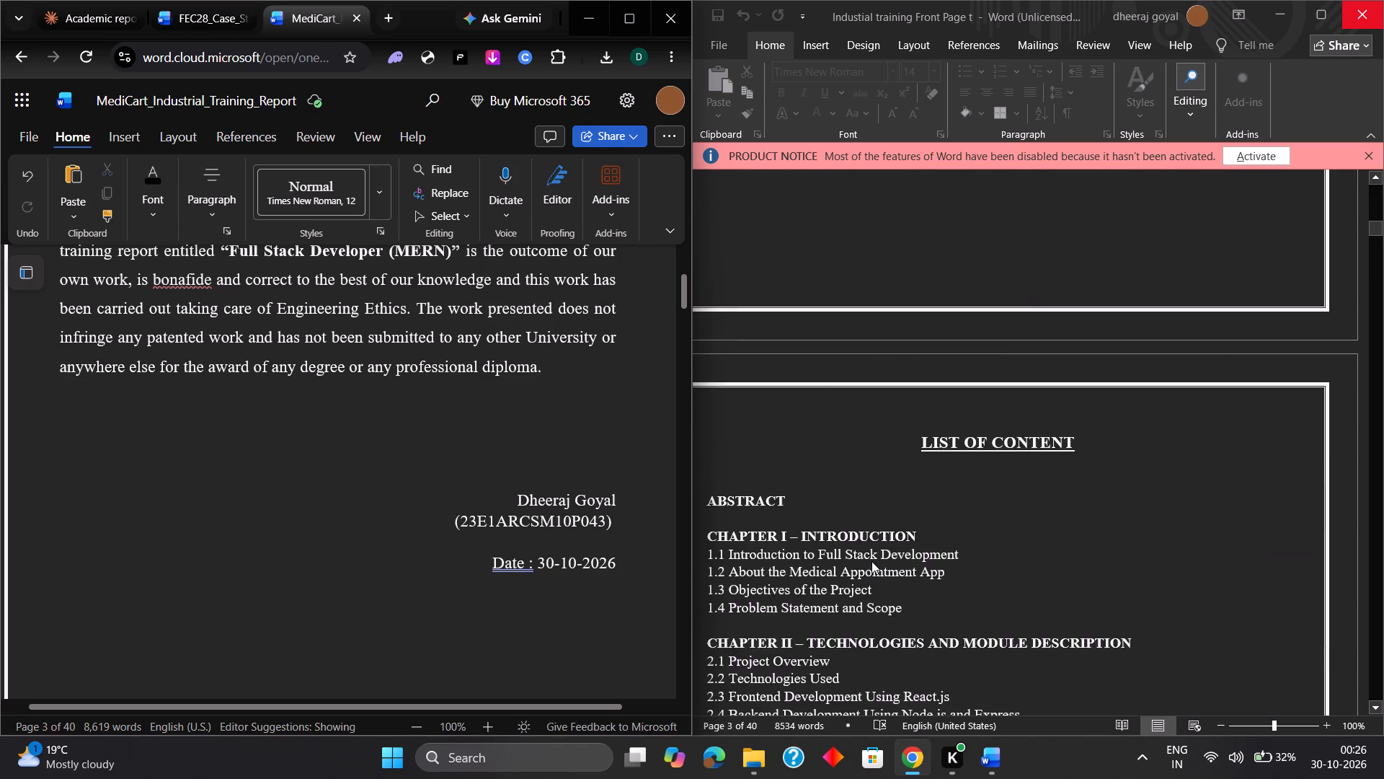
scroll(871, 561, down, 3)
scroll(525, 485, down, 8)
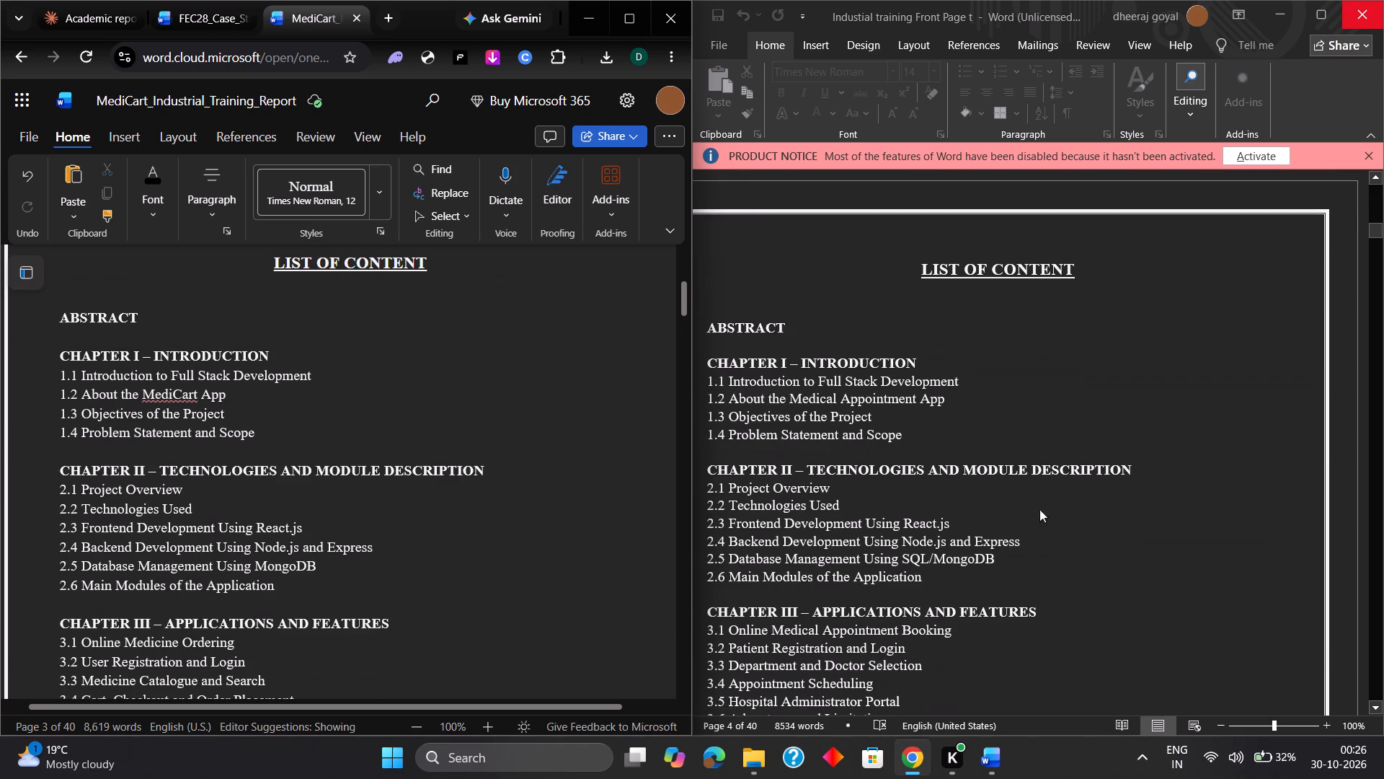
scroll(1055, 488, down, 11)
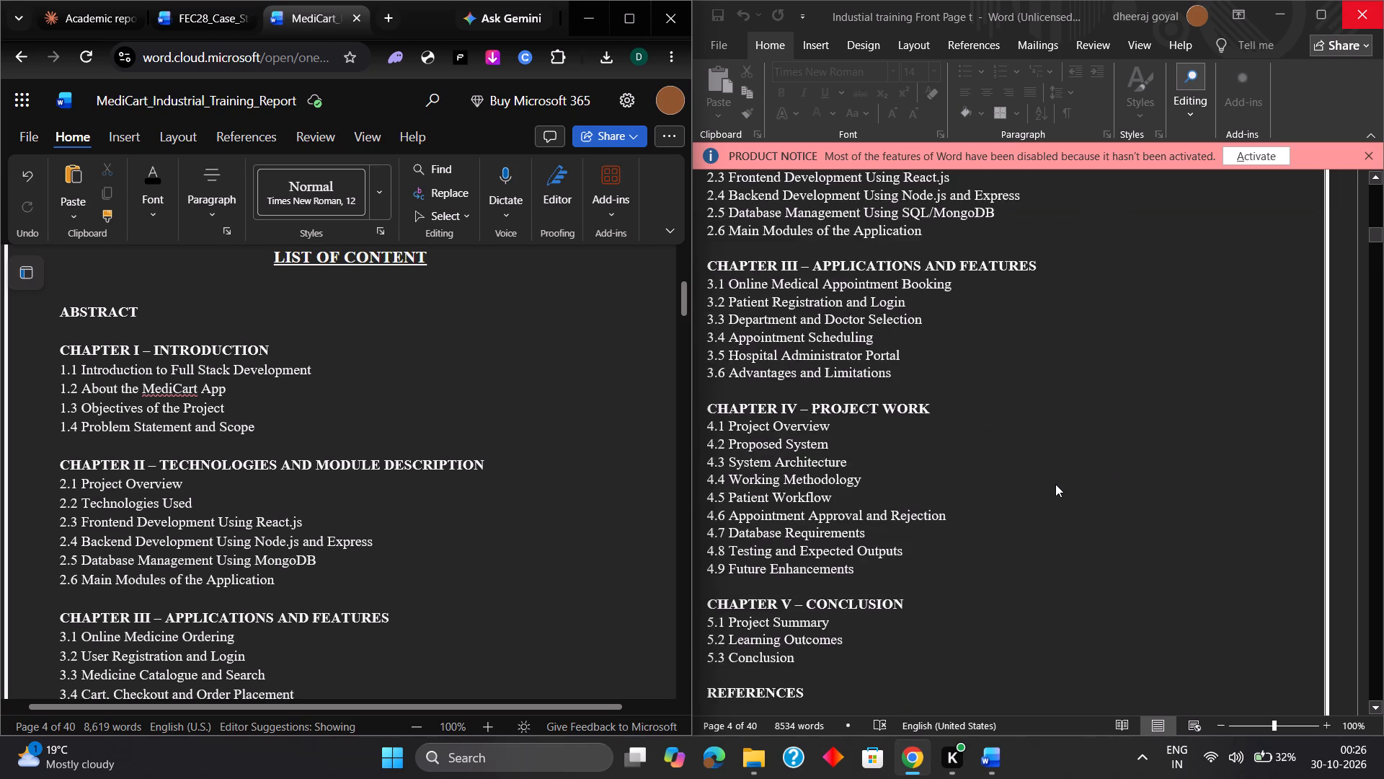
scroll(1055, 484, down, 4)
scroll(577, 463, down, 11)
scroll(549, 459, up, 6)
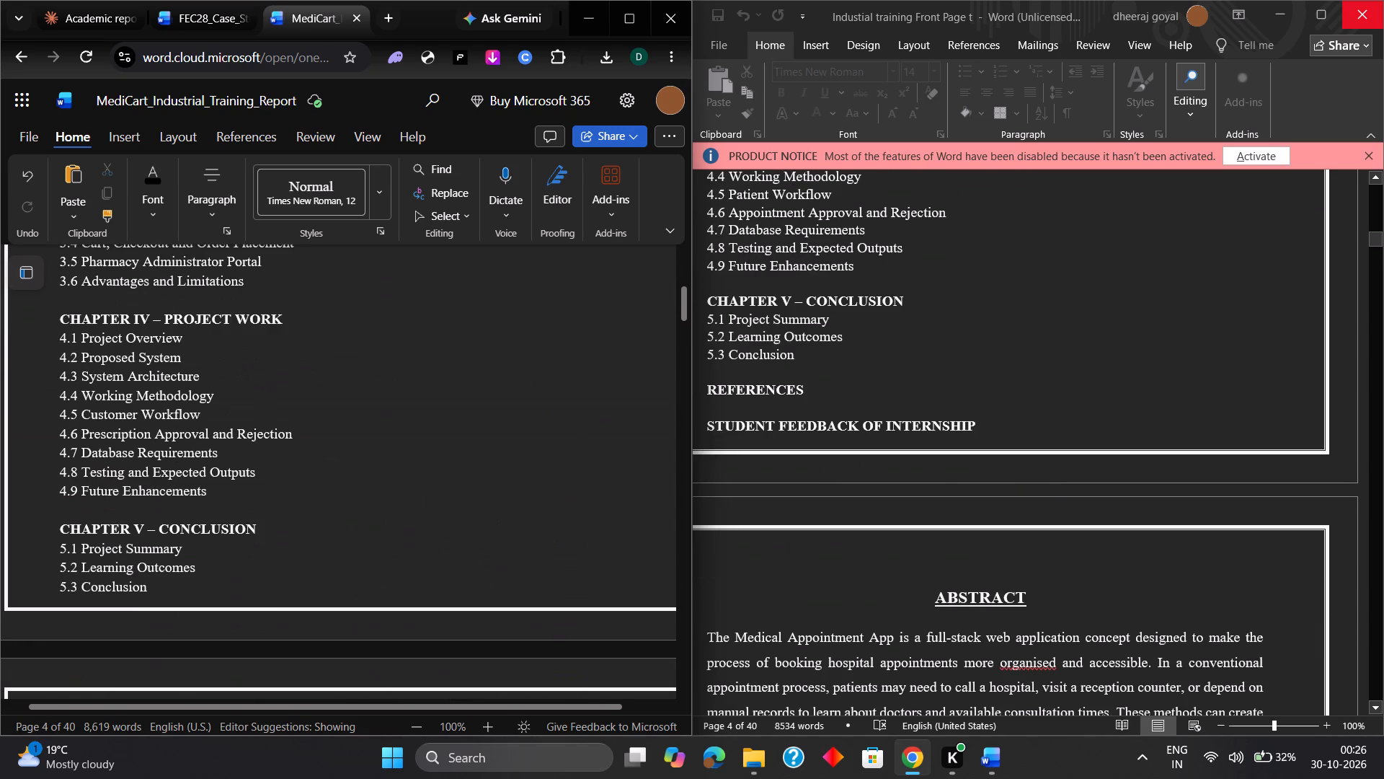
scroll(527, 461, up, 7)
scroll(1180, 467, up, 7)
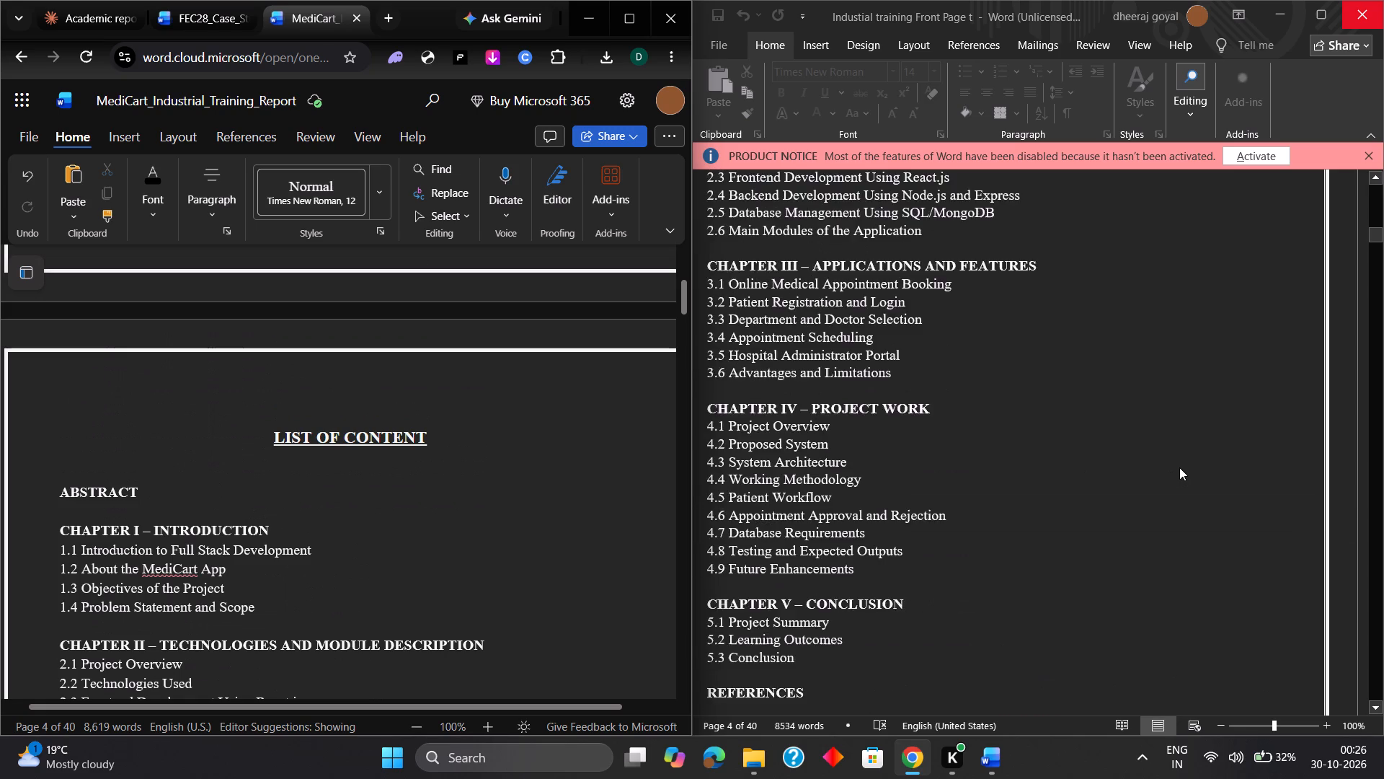
scroll(1179, 467, up, 8)
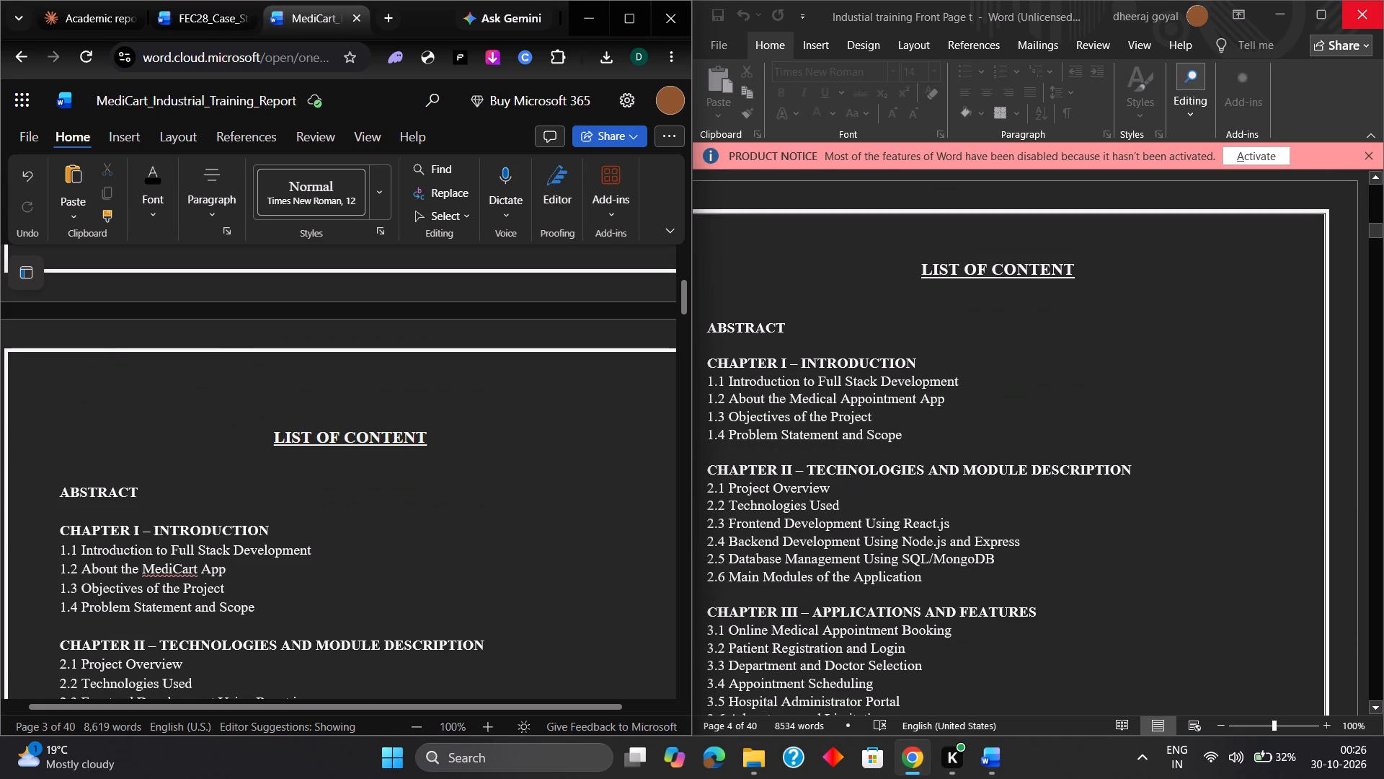
Remove the leading spaces and extra blank lines before the MediCart report's "LIST OF CONTENT" heading, leaving one blank line above it.
click(270, 438)
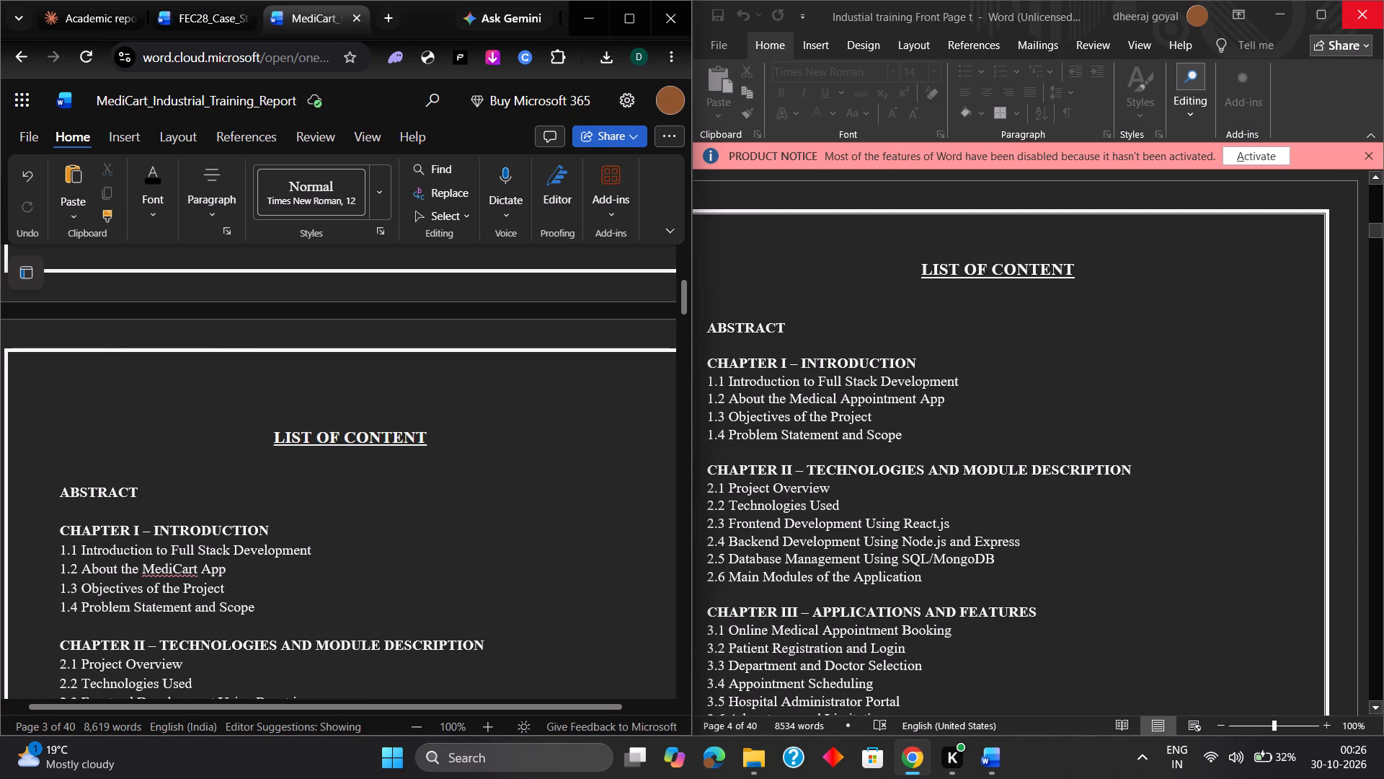
key(BackSpace)
key(BackSpace)
key(BackSpace)
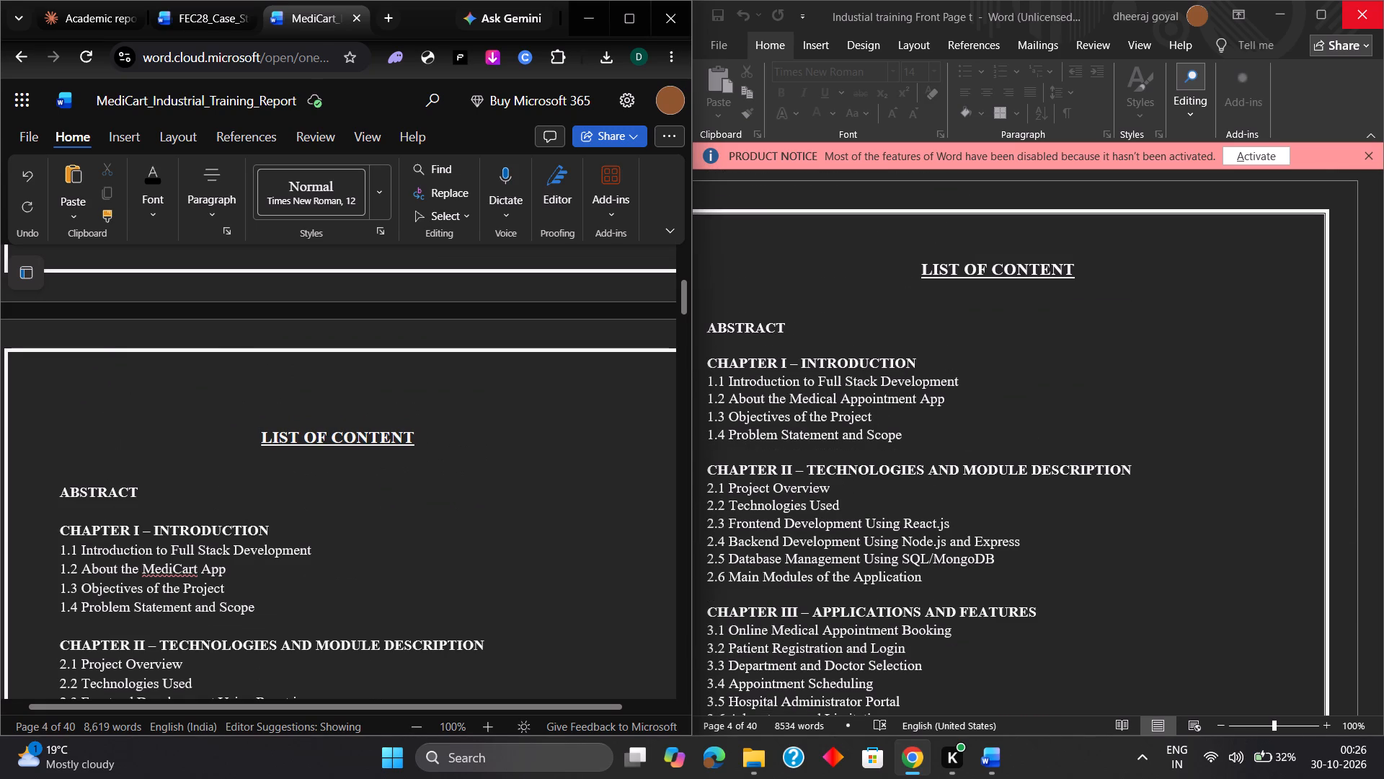
key(BackSpace)
key(BackSpace)
key(BackSpace)
key(BackSpace)
key(BackSpace)
key(BackSpace)
key(BackSpace)
key(BackSpace)
key(BackSpace)
key(BackSpace)
key(BackSpace)
key(BackSpace)
key(BackSpace)
key(BackSpace)
key(BackSpace)
key(BackSpace)
key(BackSpace)
key(BackSpace)
key(BackSpace)
key(BackSpace)
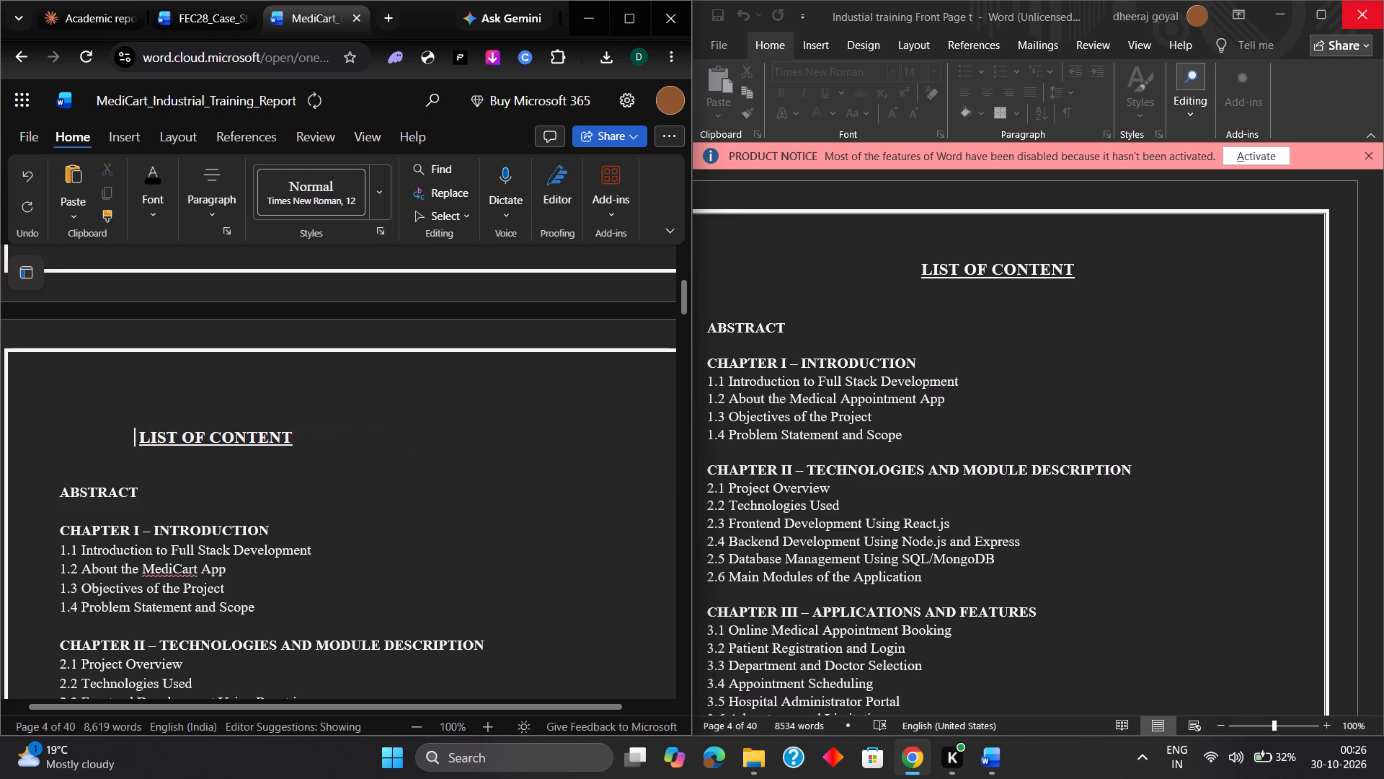
key(BackSpace)
key(BackSpace)
key(BackSpace)
key(BackSpace)
key(BackSpace)
key(BackSpace)
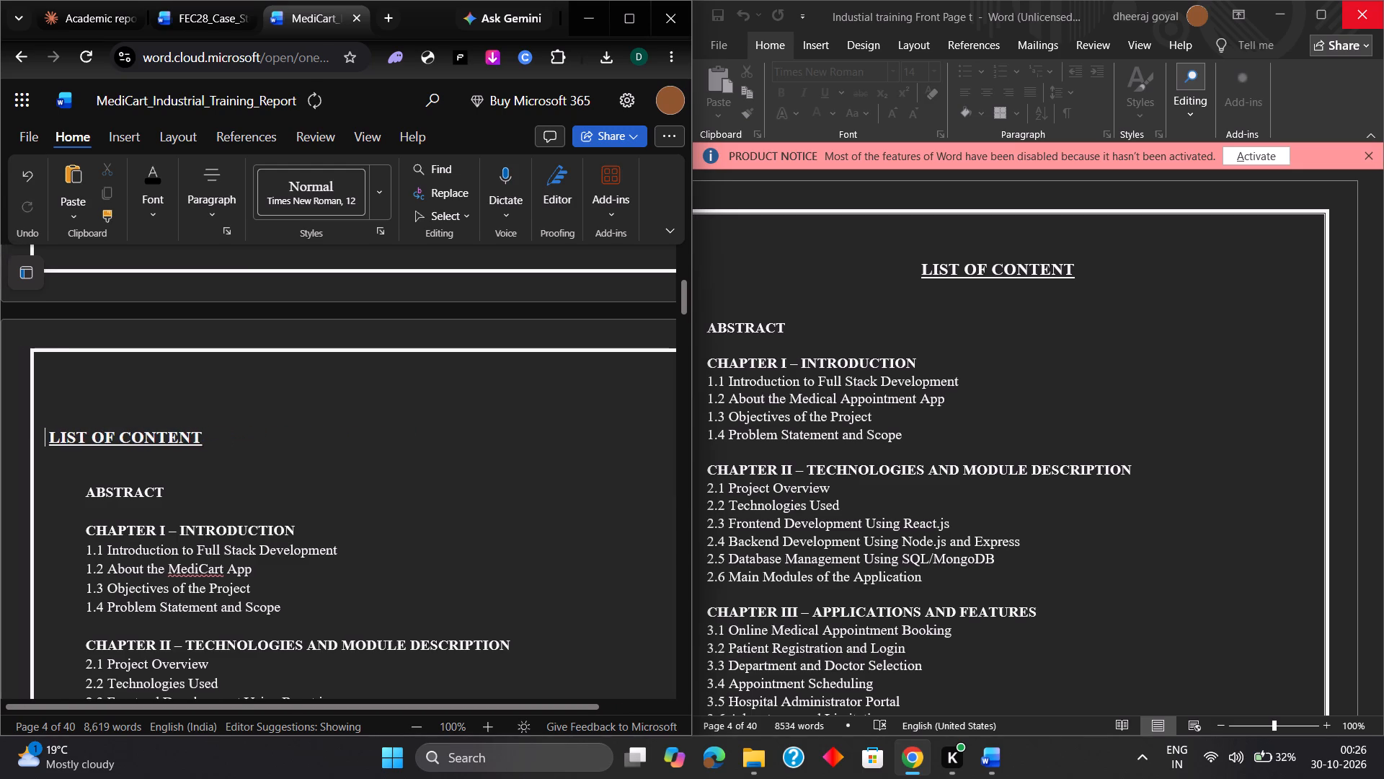
key(BackSpace)
key(BackSpace)
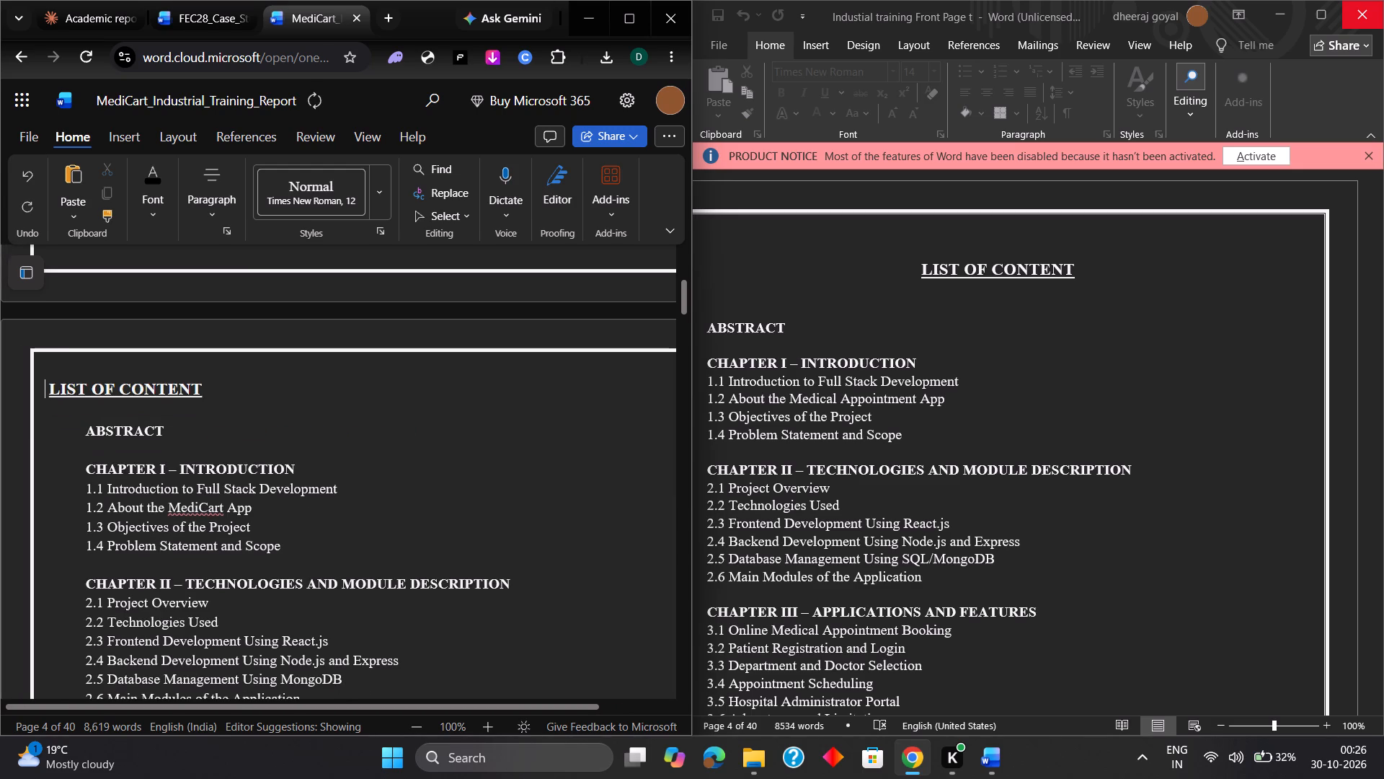
key(Return)
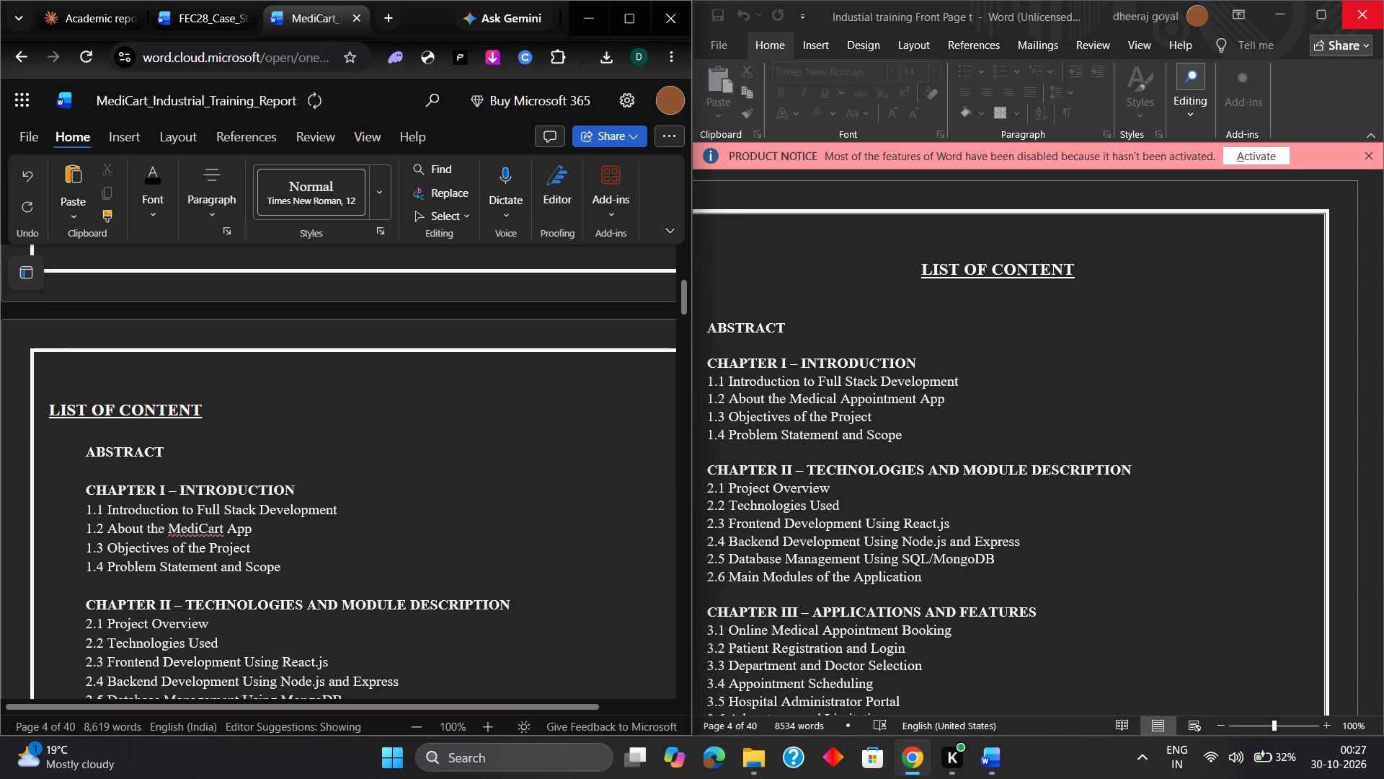
Center-align the "LIST OF CONTENT" heading in the MediCart report.
drag(218, 410, 48, 409)
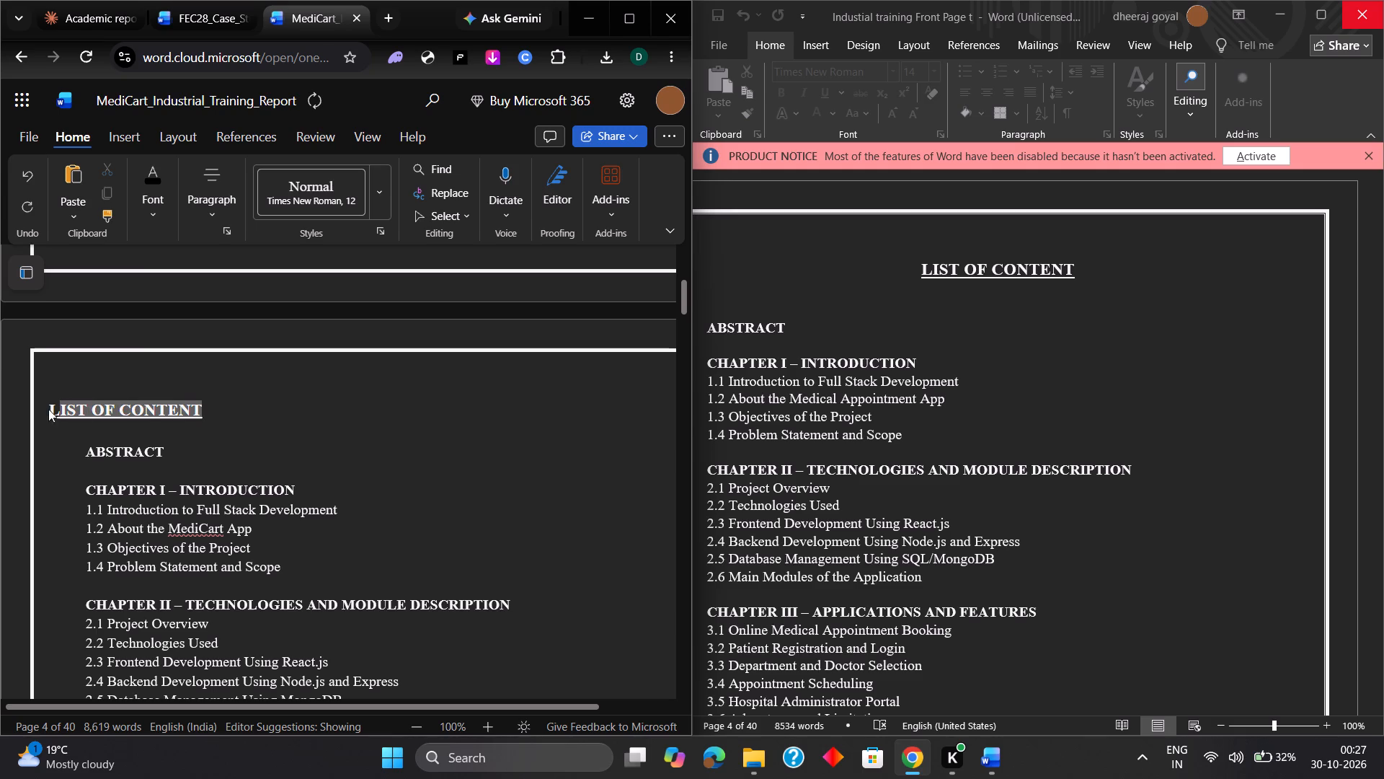
drag(48, 409, 41, 408)
click(213, 210)
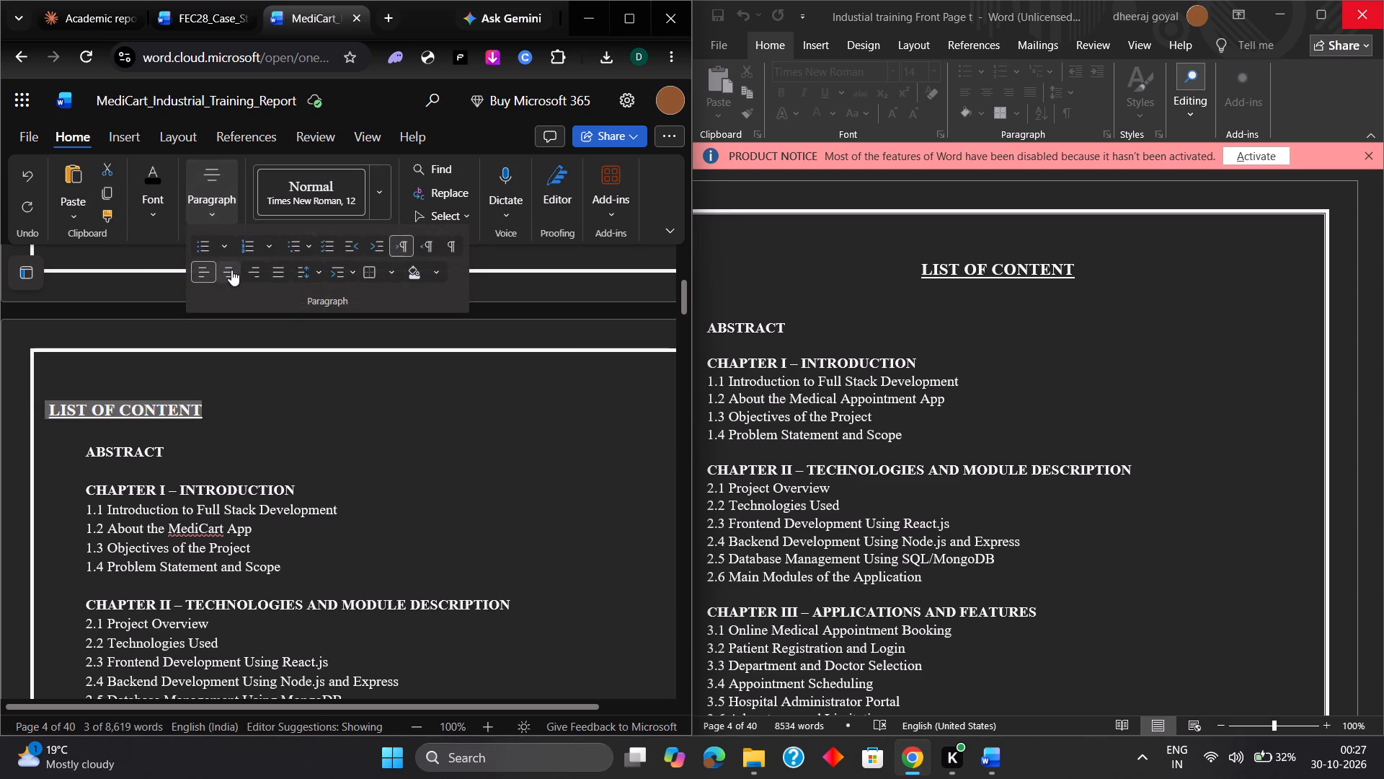
click(231, 270)
click(443, 493)
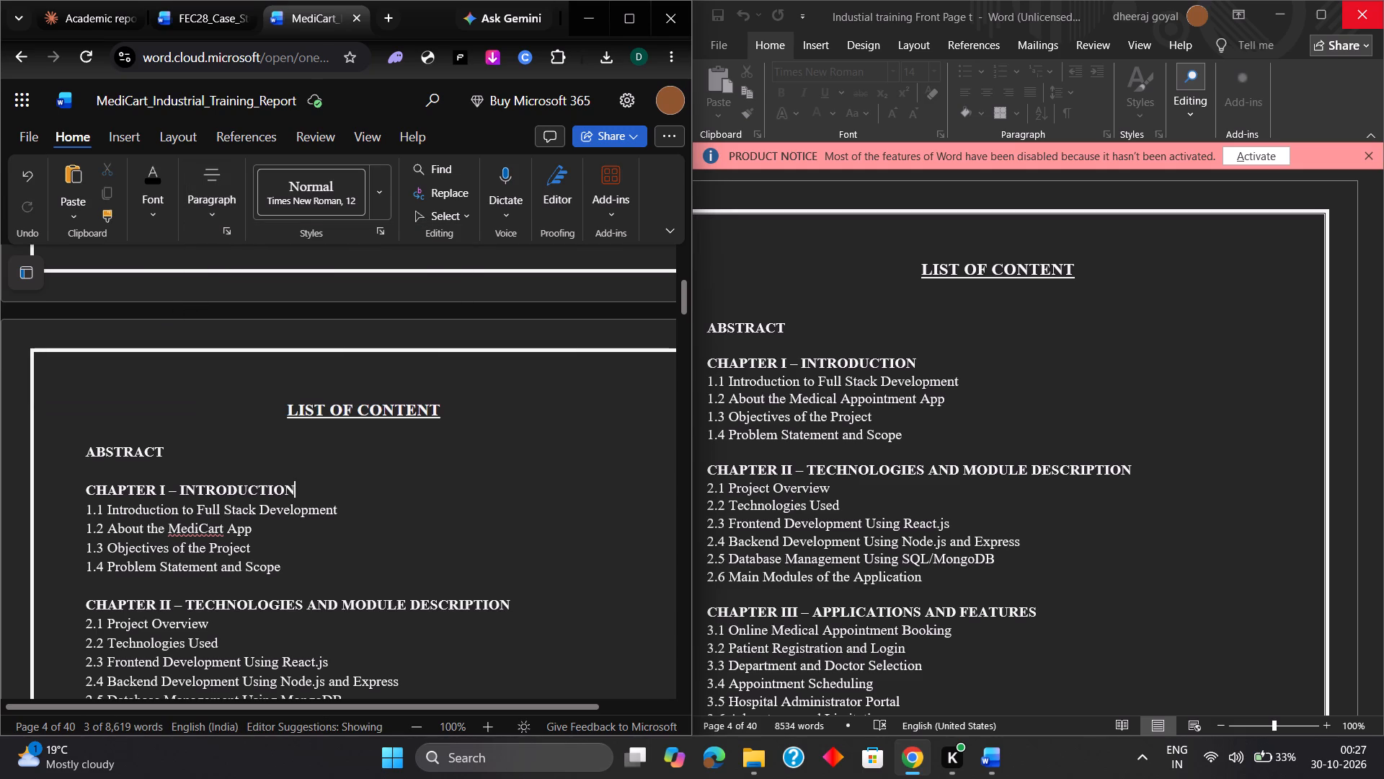
Compare the contents page's entries, spacing and page end between the MediCart report and the reference report.
scroll(449, 486, down, 9)
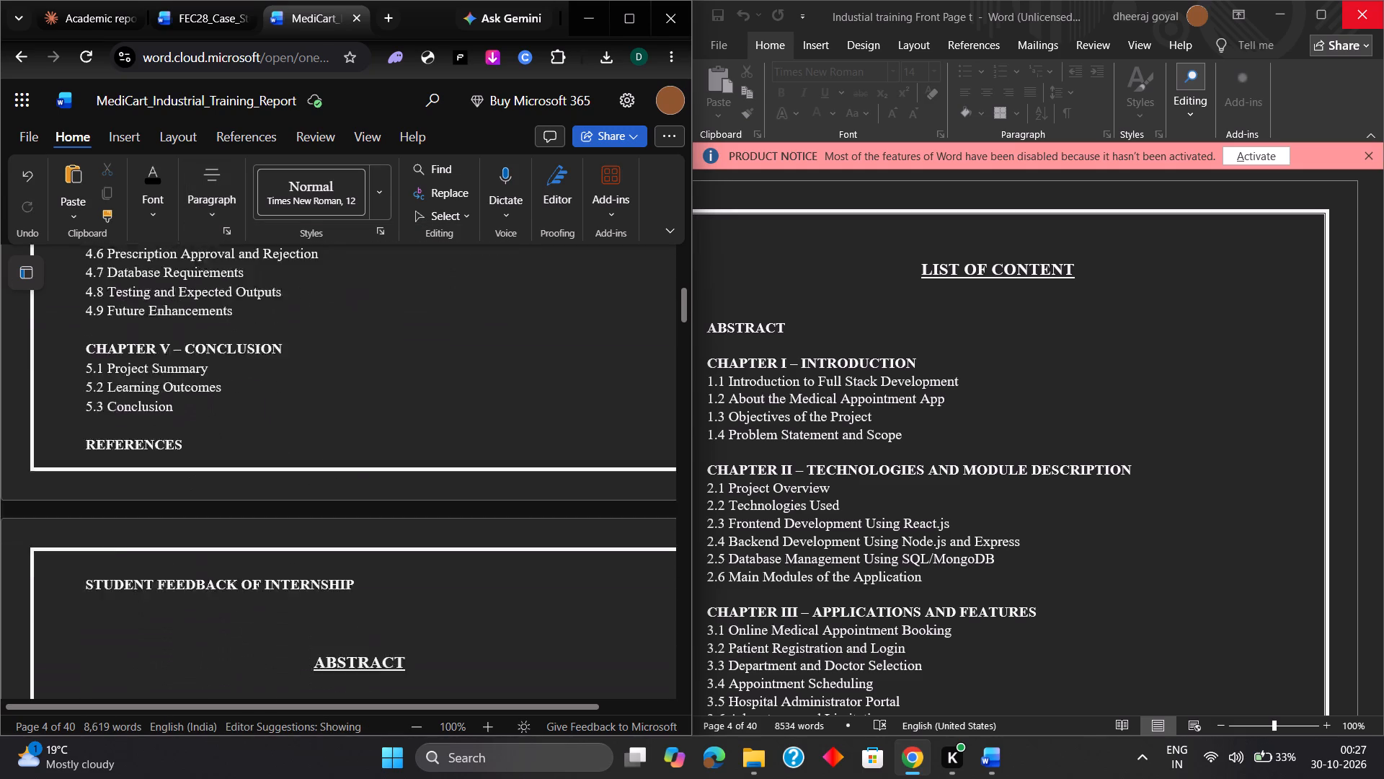
scroll(448, 482, up, 7)
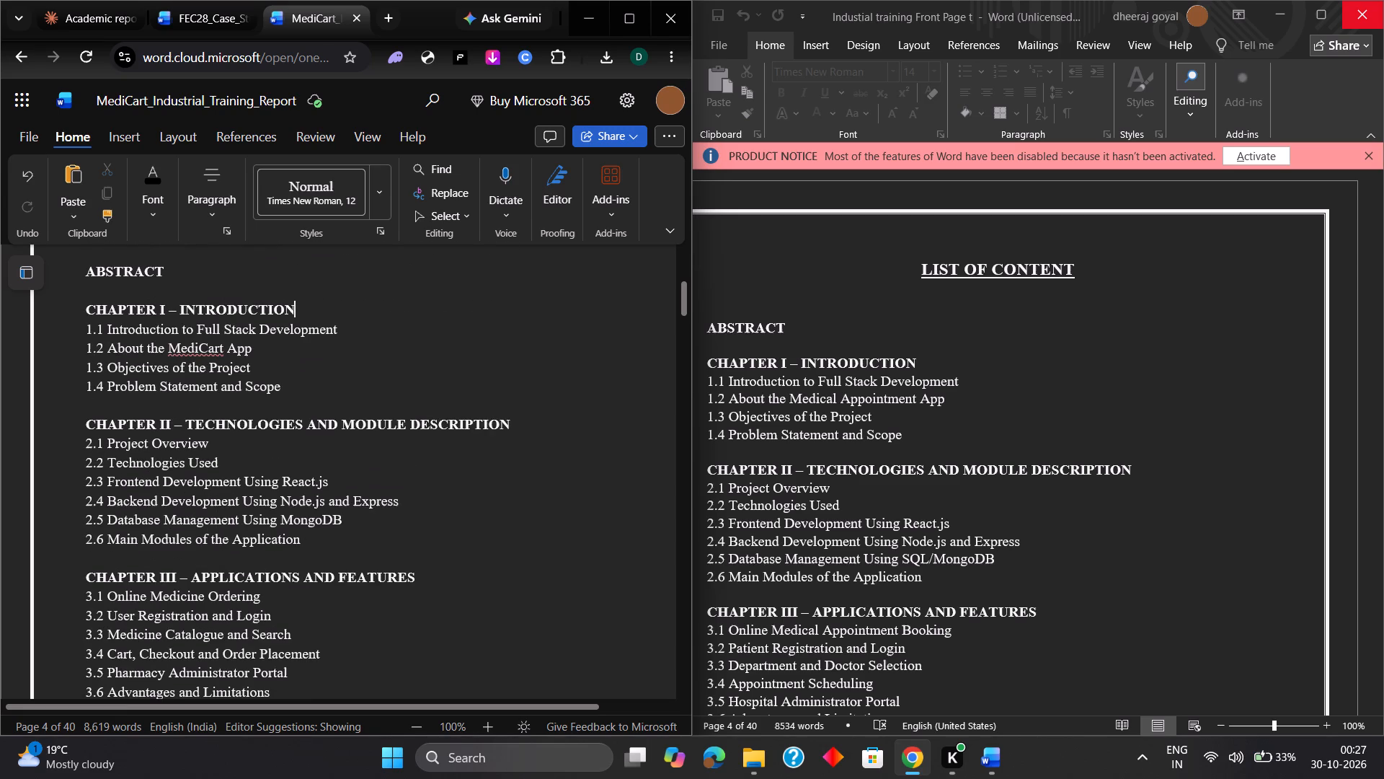
scroll(489, 505, down, 2)
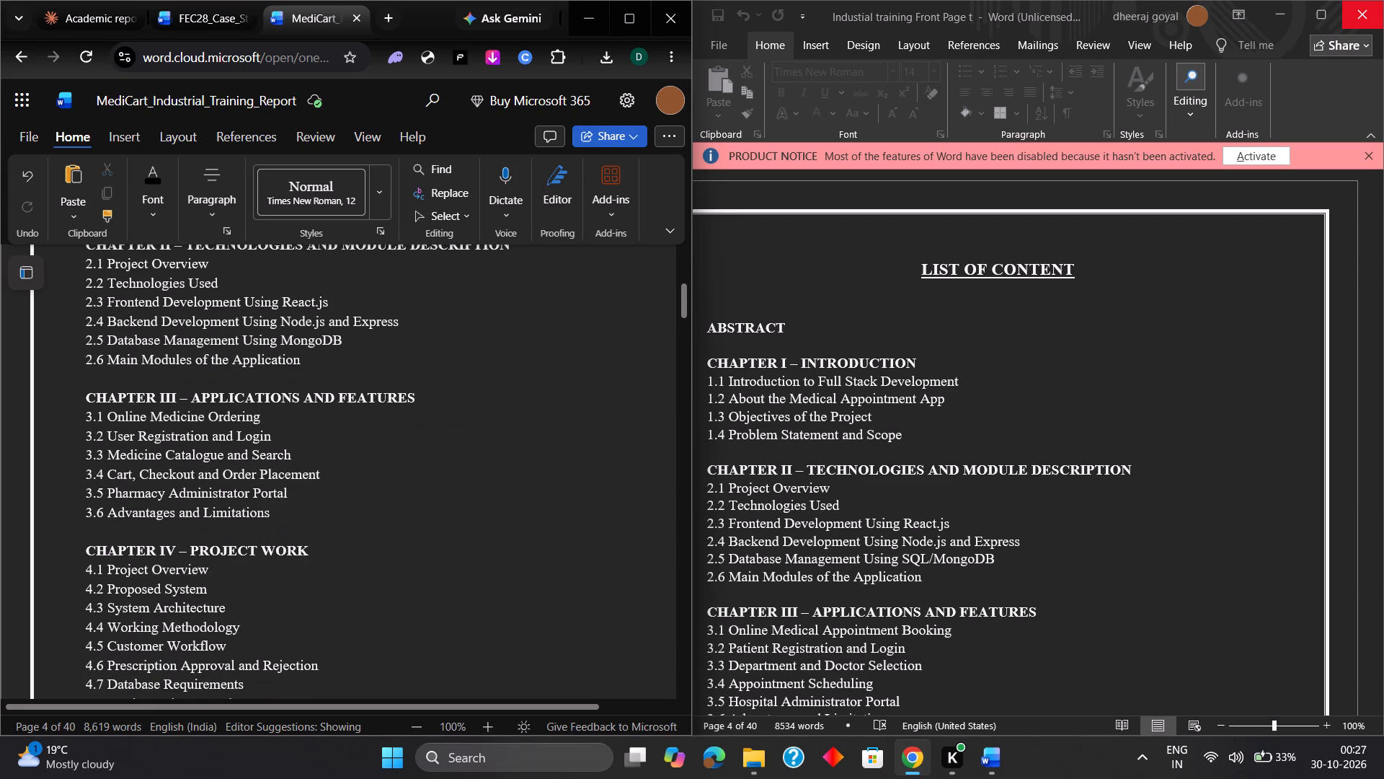
scroll(920, 530, down, 5)
scroll(441, 490, down, 3)
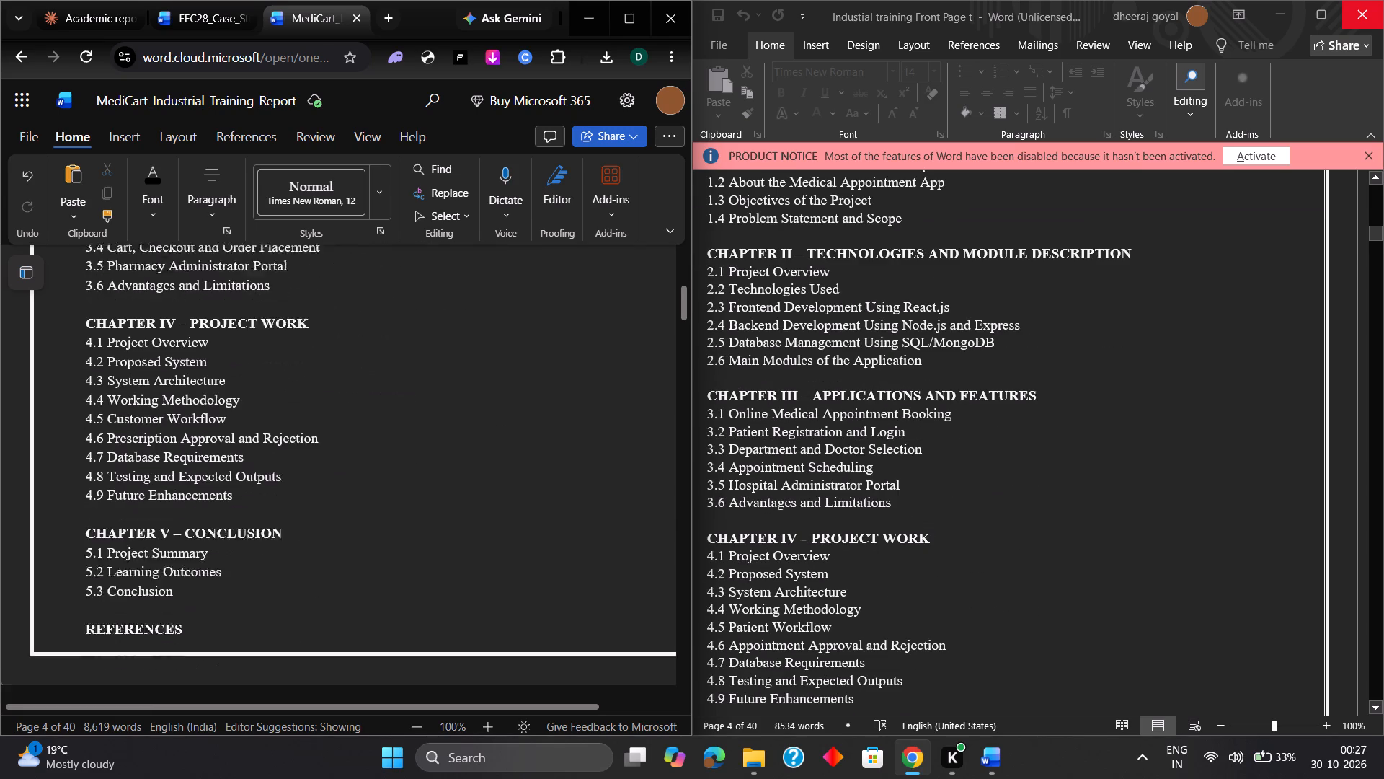
scroll(911, 528, down, 4)
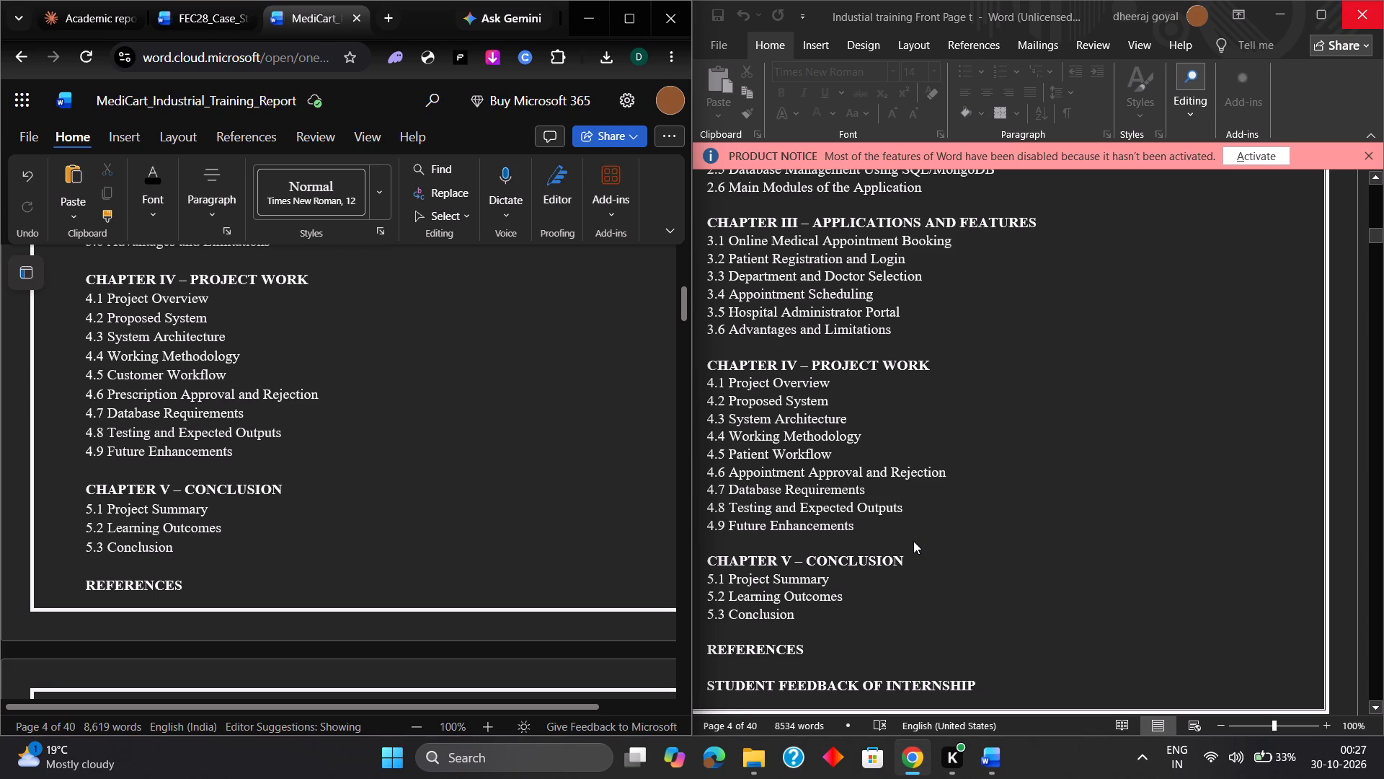
scroll(807, 538, down, 2)
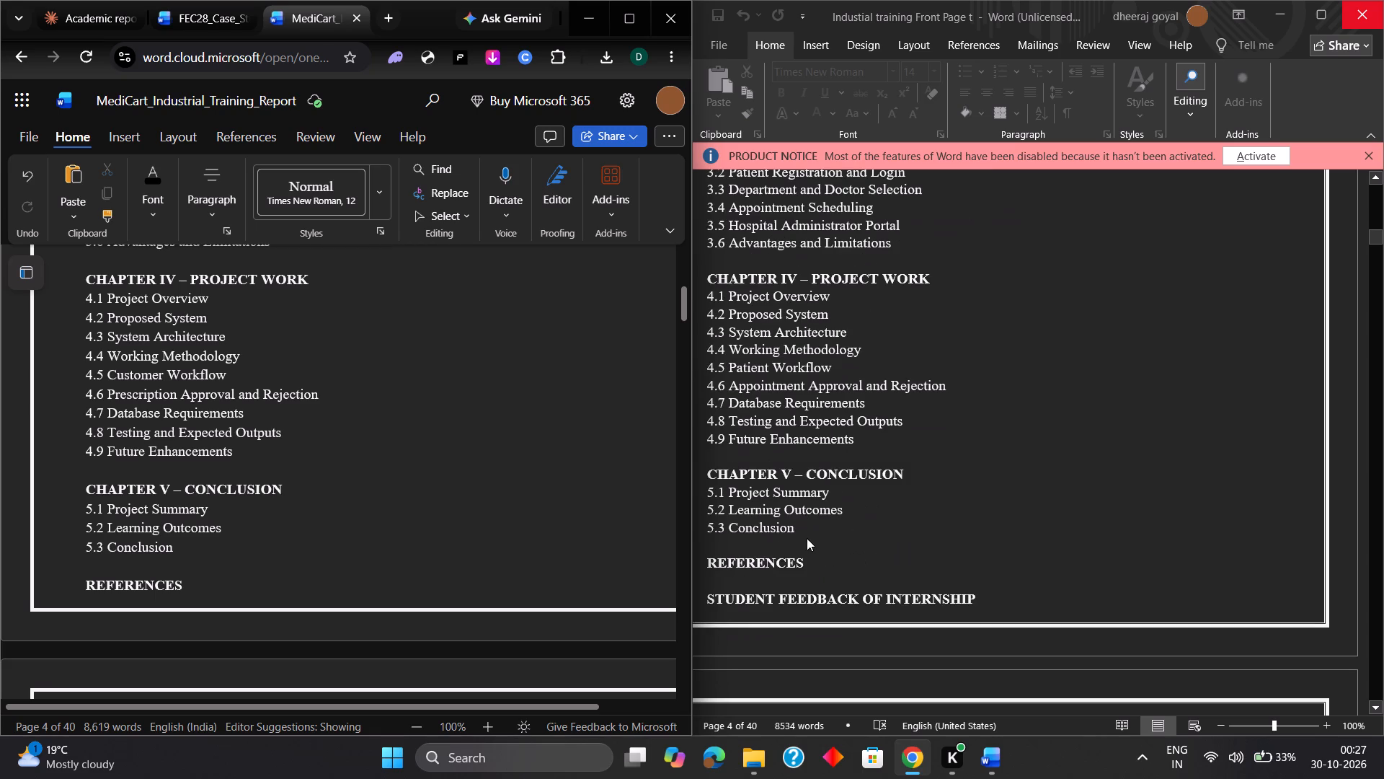
scroll(538, 534, down, 2)
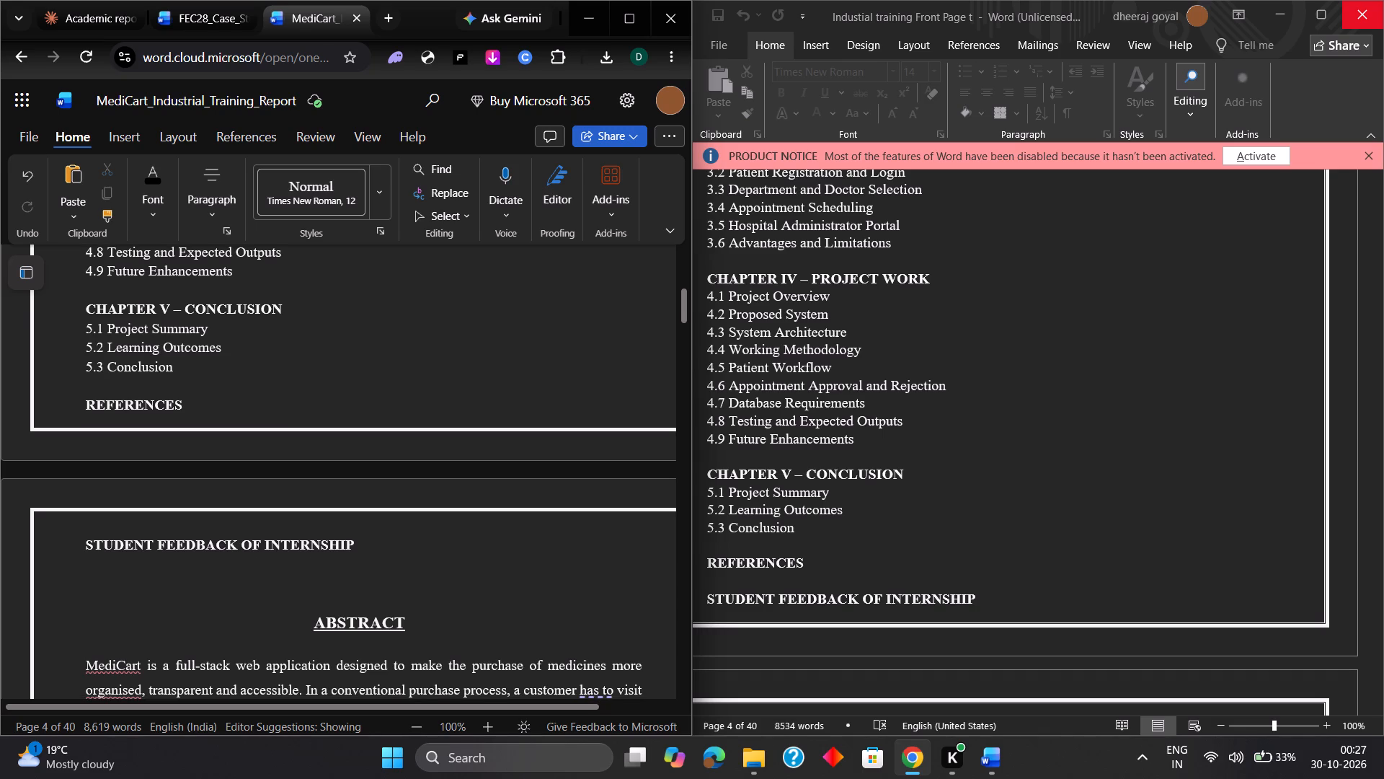
scroll(453, 536, up, 3)
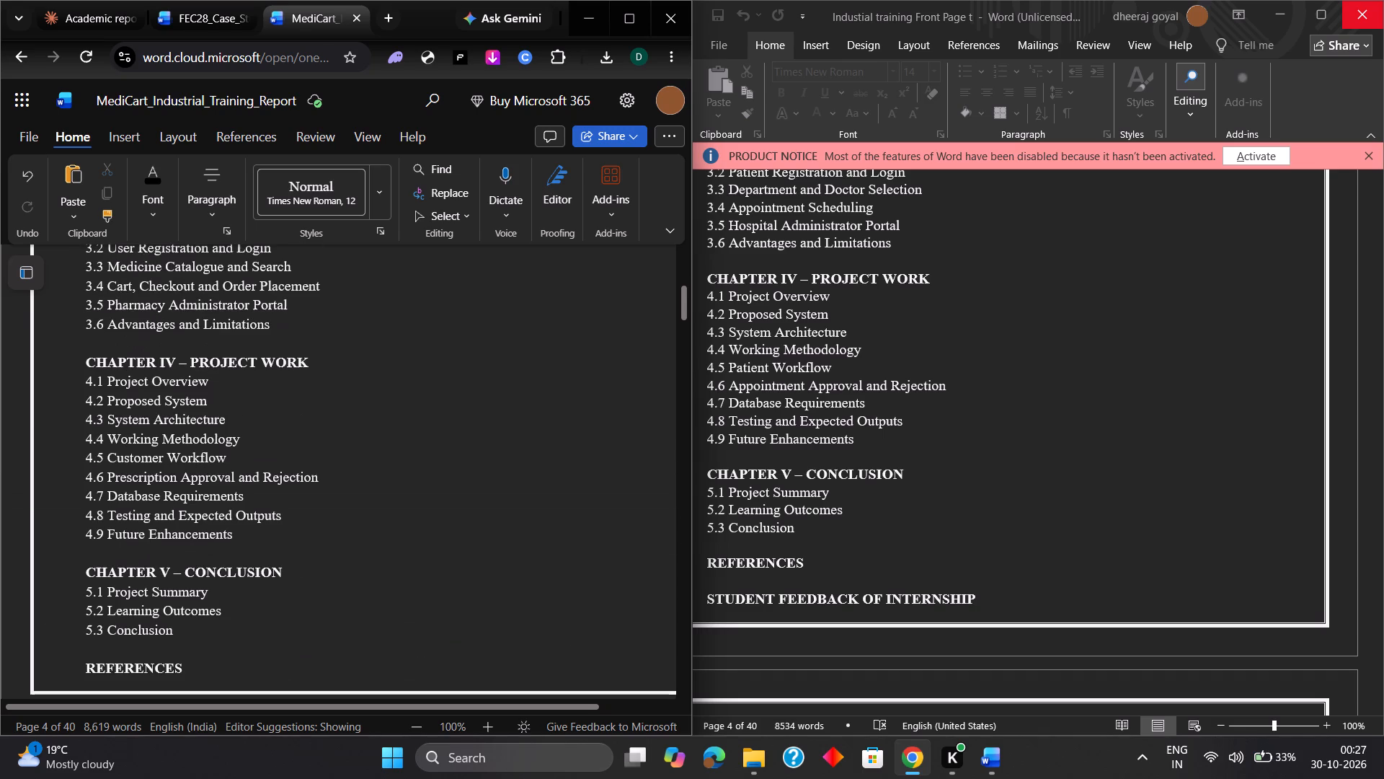
scroll(453, 536, up, 1)
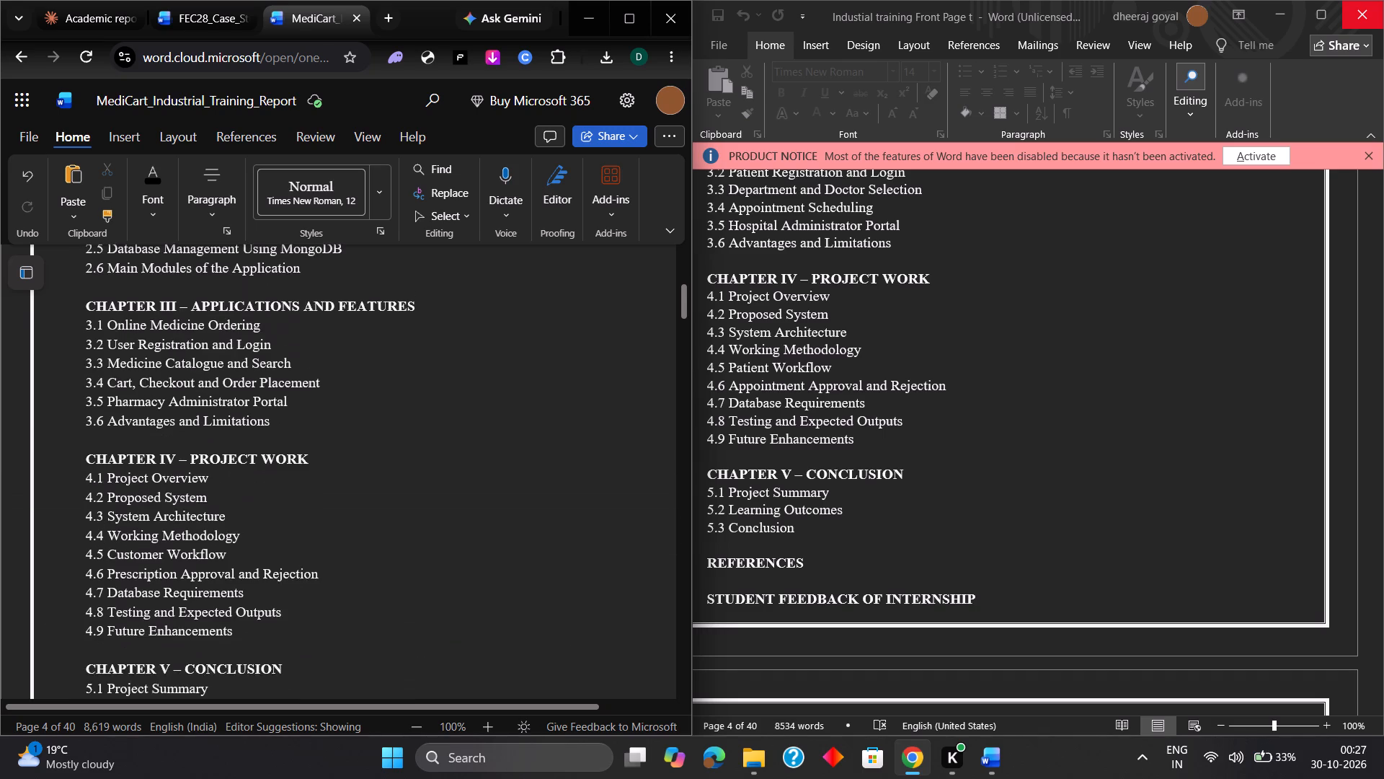
scroll(439, 538, up, 5)
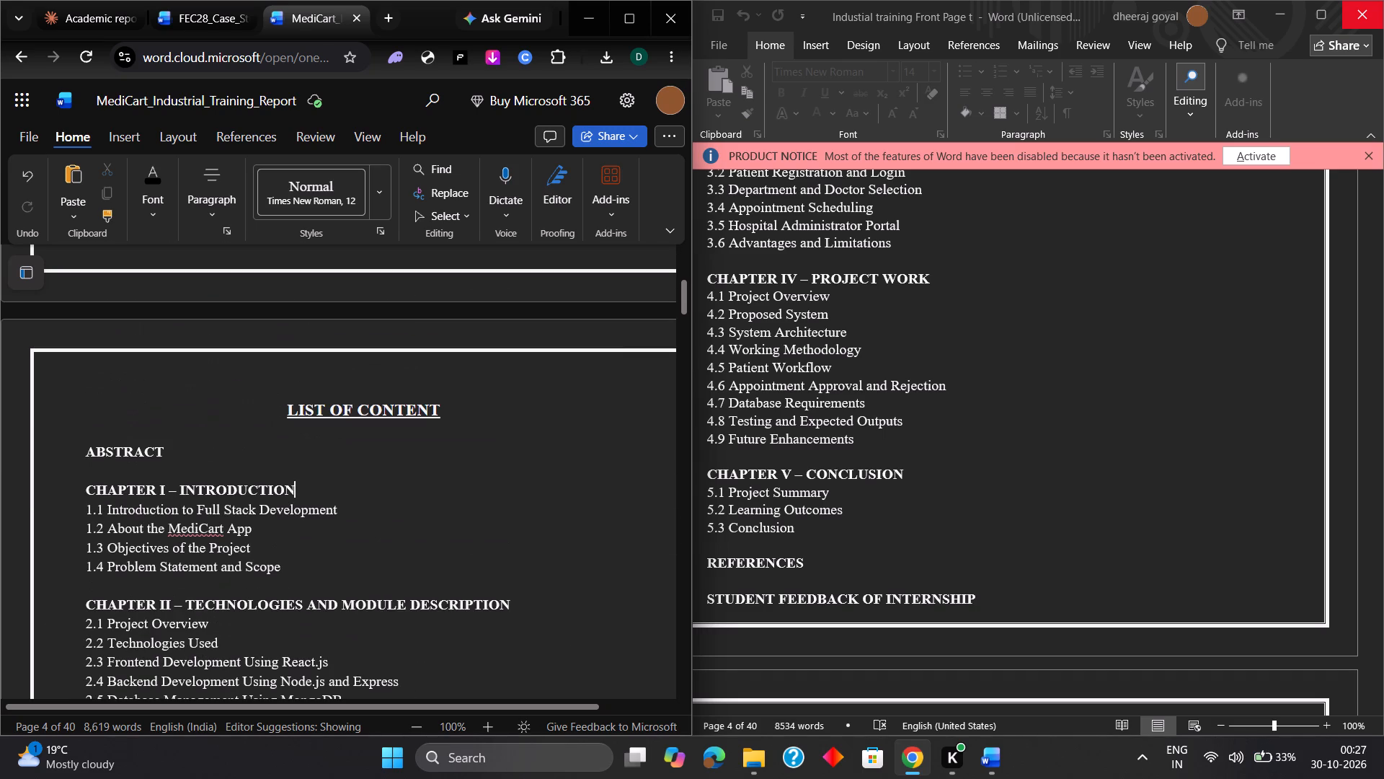
scroll(840, 505, up, 6)
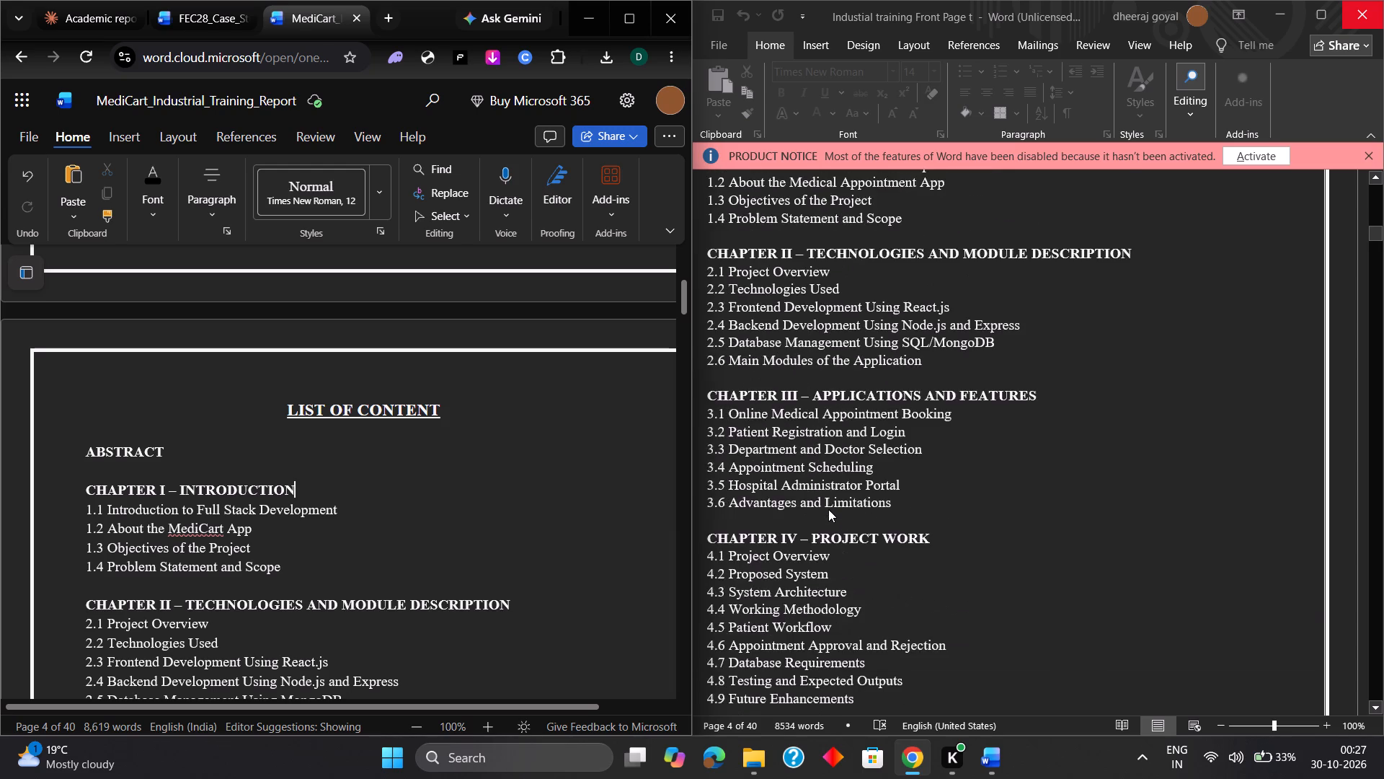
scroll(828, 509, up, 6)
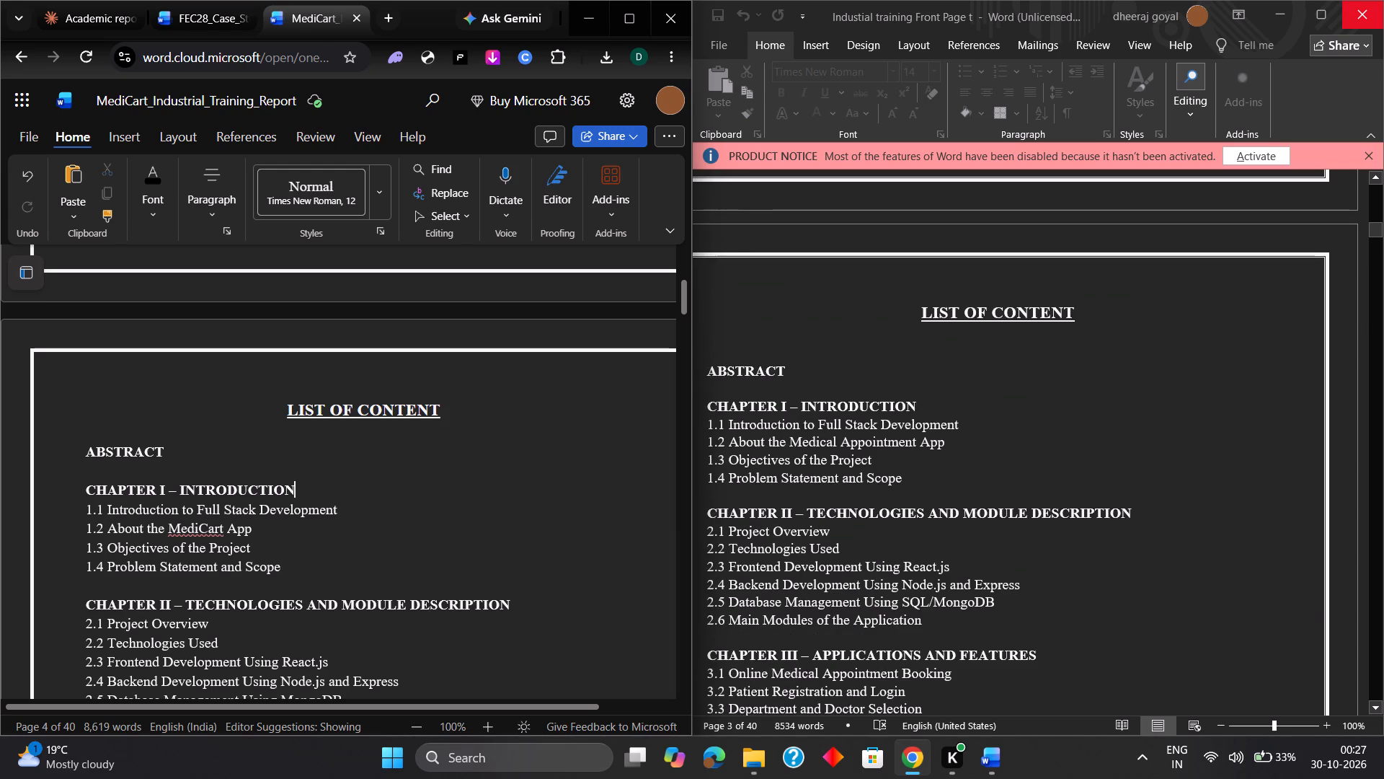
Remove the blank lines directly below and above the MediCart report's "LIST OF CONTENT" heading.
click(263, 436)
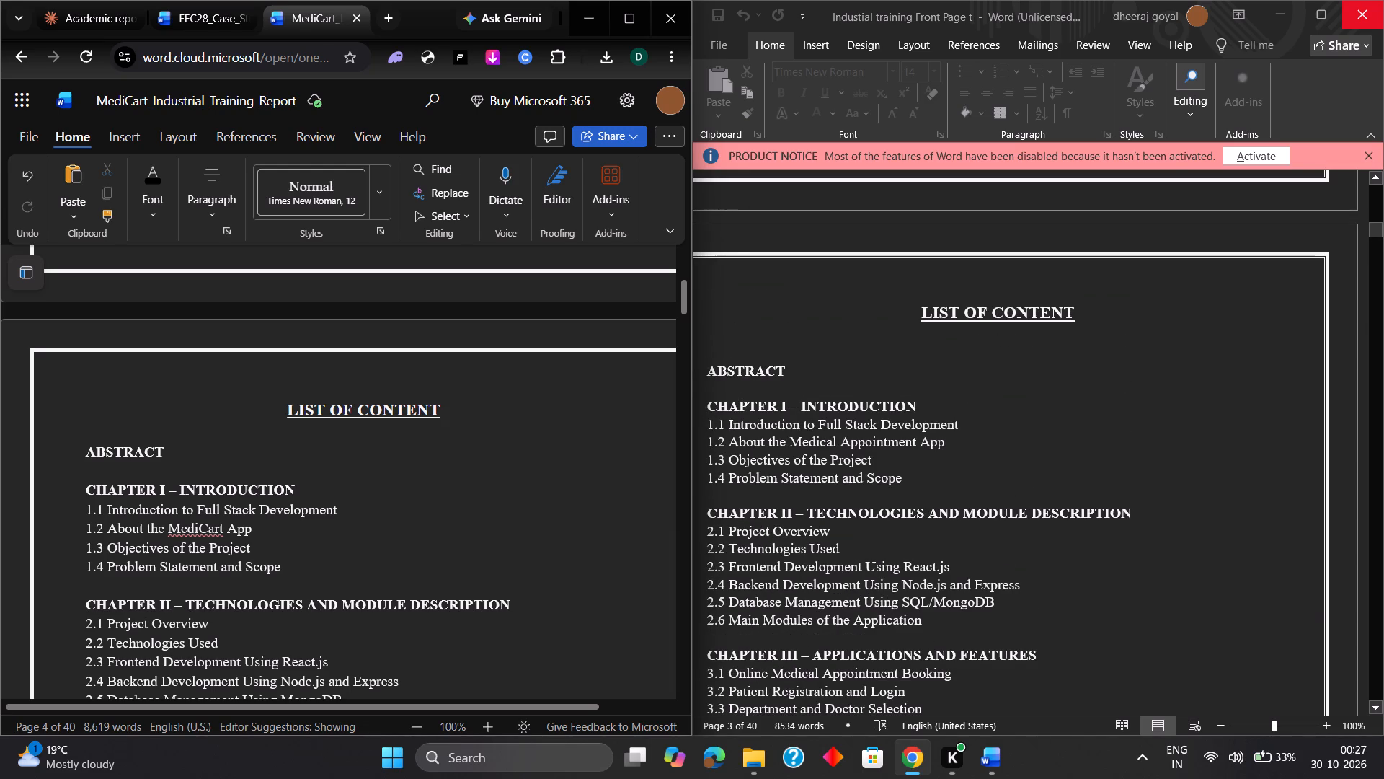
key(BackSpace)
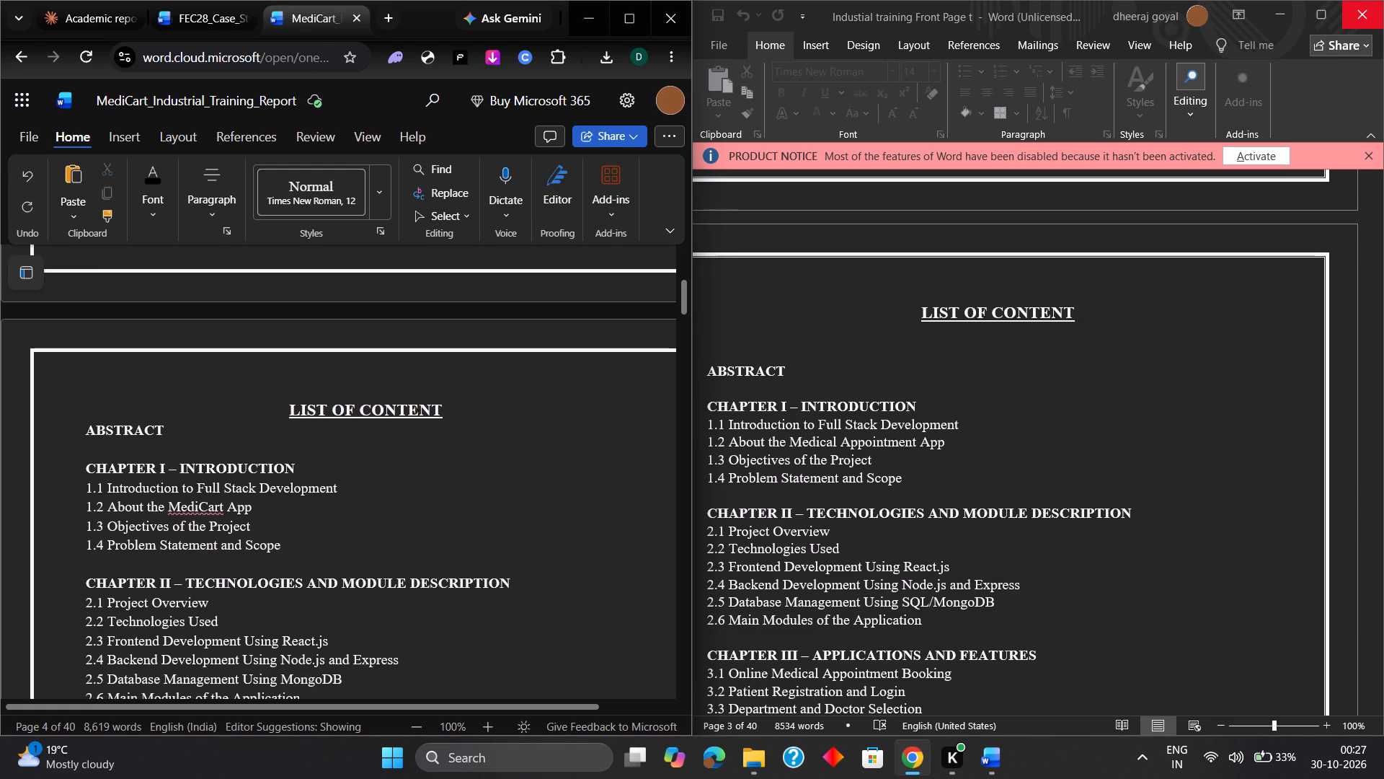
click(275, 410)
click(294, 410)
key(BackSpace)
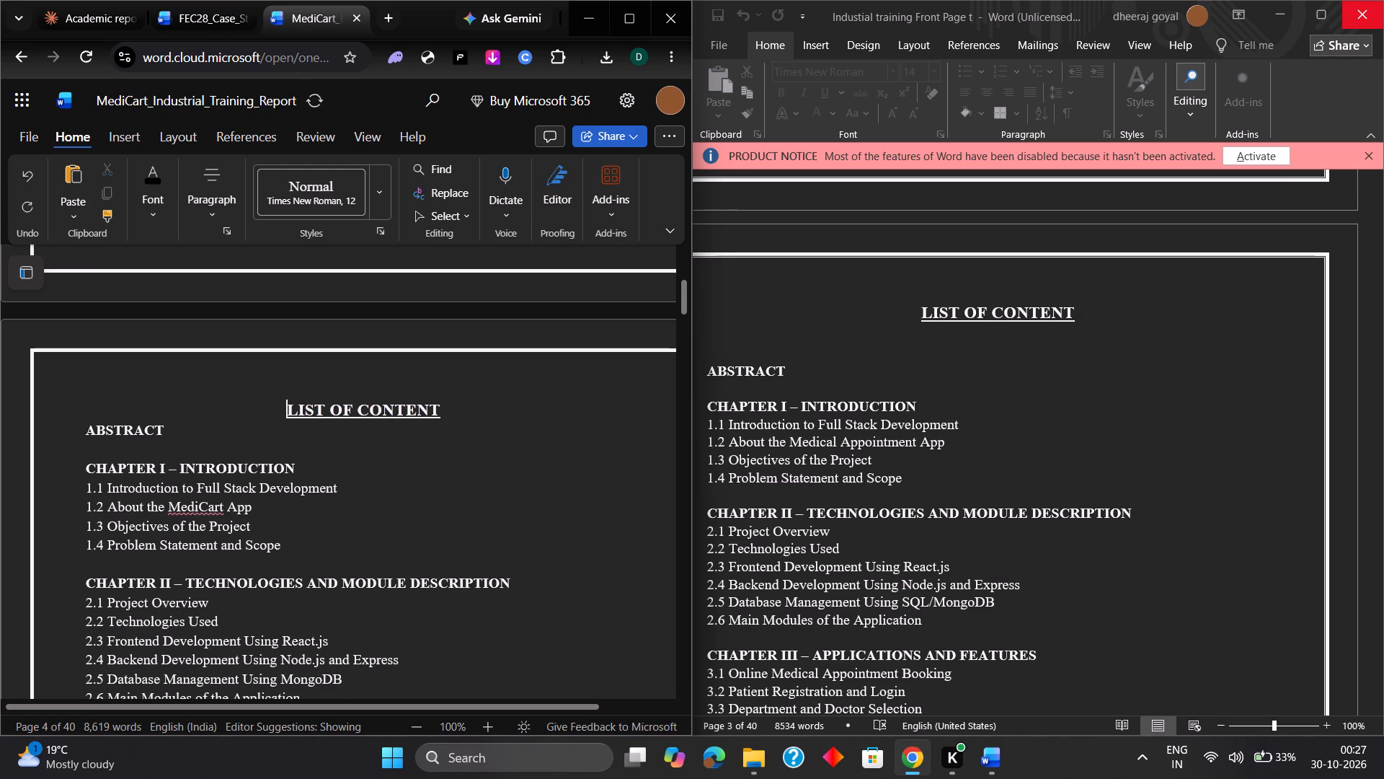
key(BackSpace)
Center-align the "LIST OF CONTENT" heading again and add one blank line below it.
drag(213, 386, 93, 388)
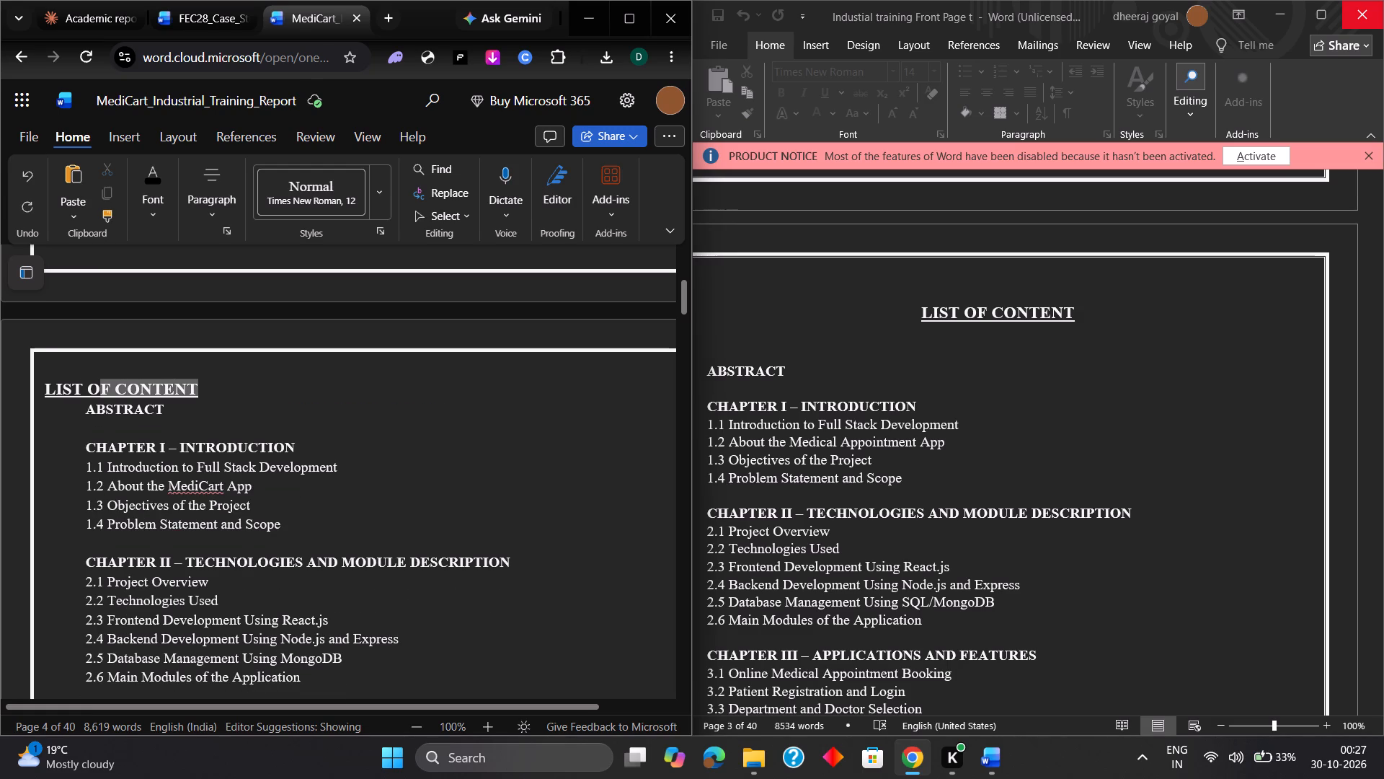
drag(93, 388, 42, 389)
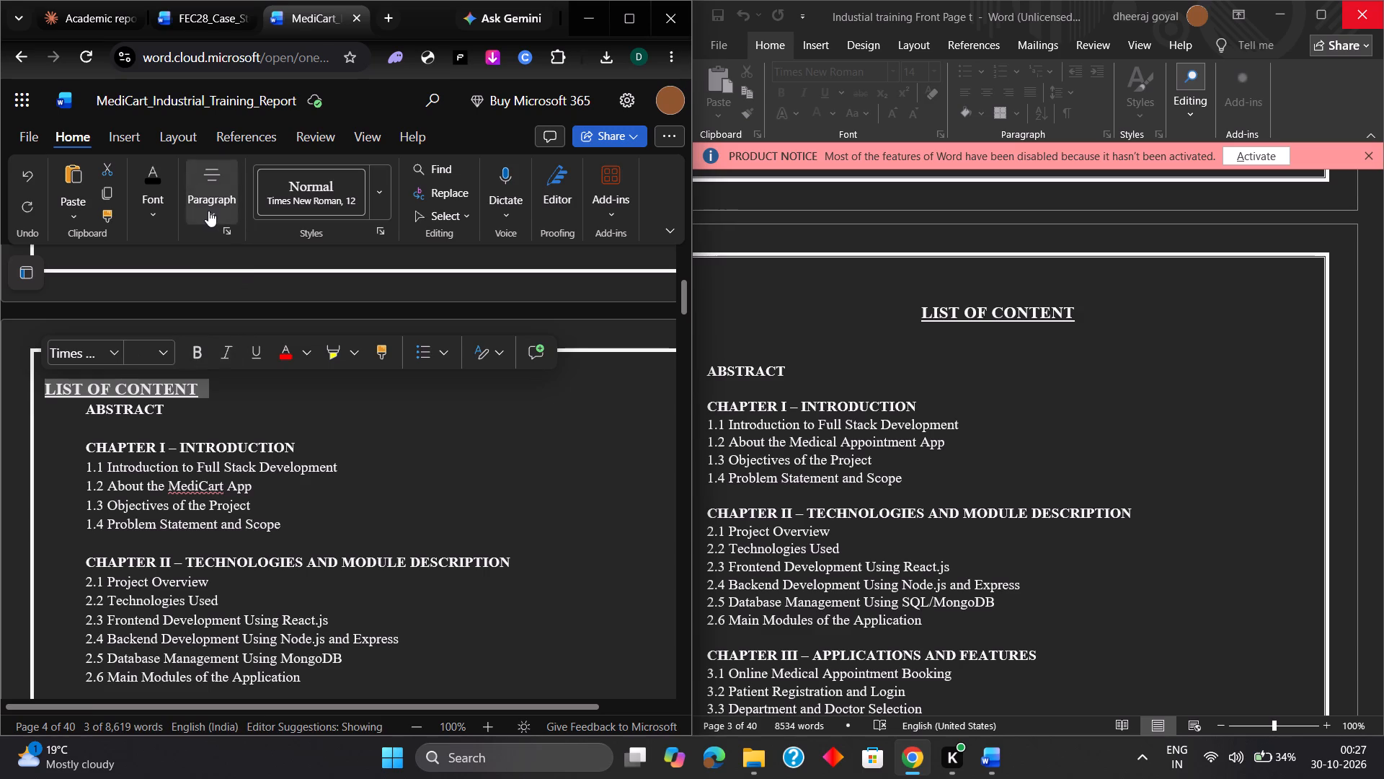
click(208, 211)
click(227, 265)
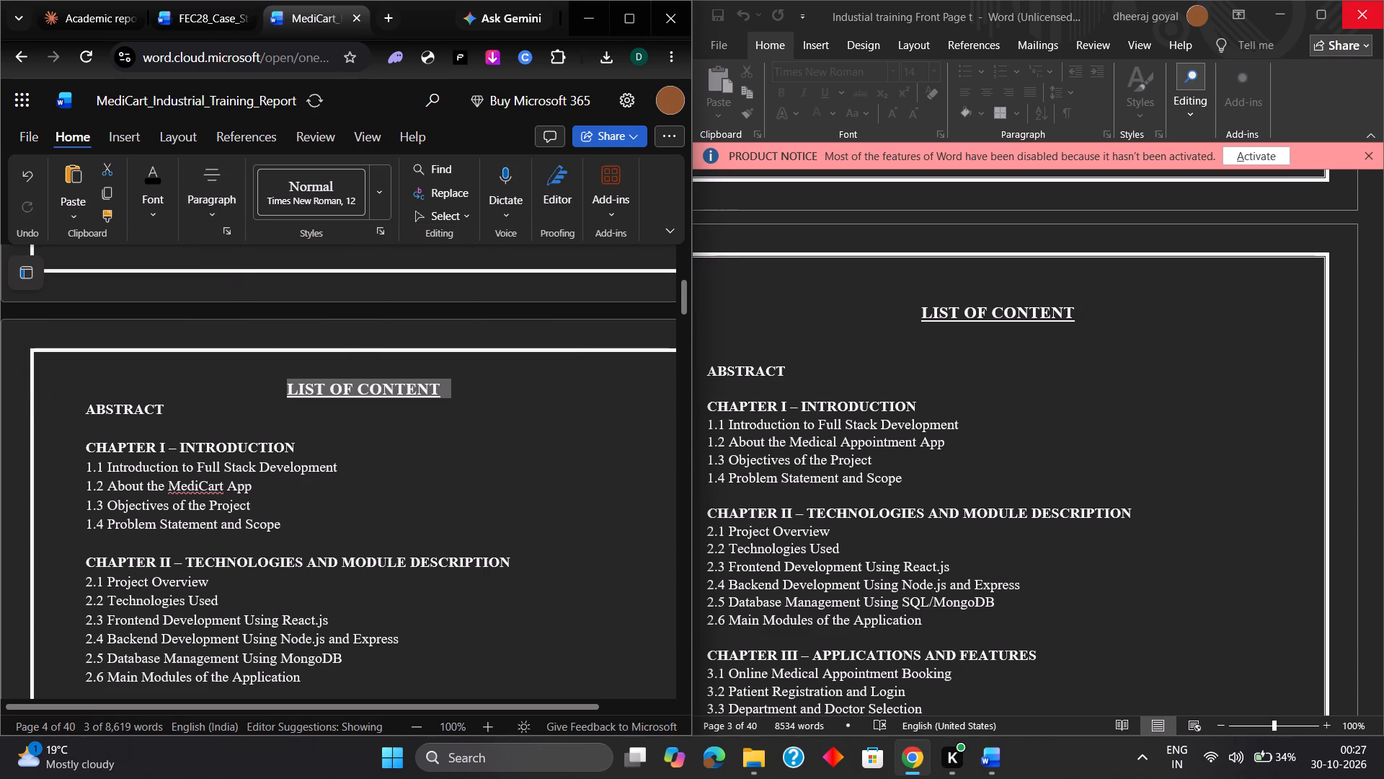
click(222, 397)
click(463, 392)
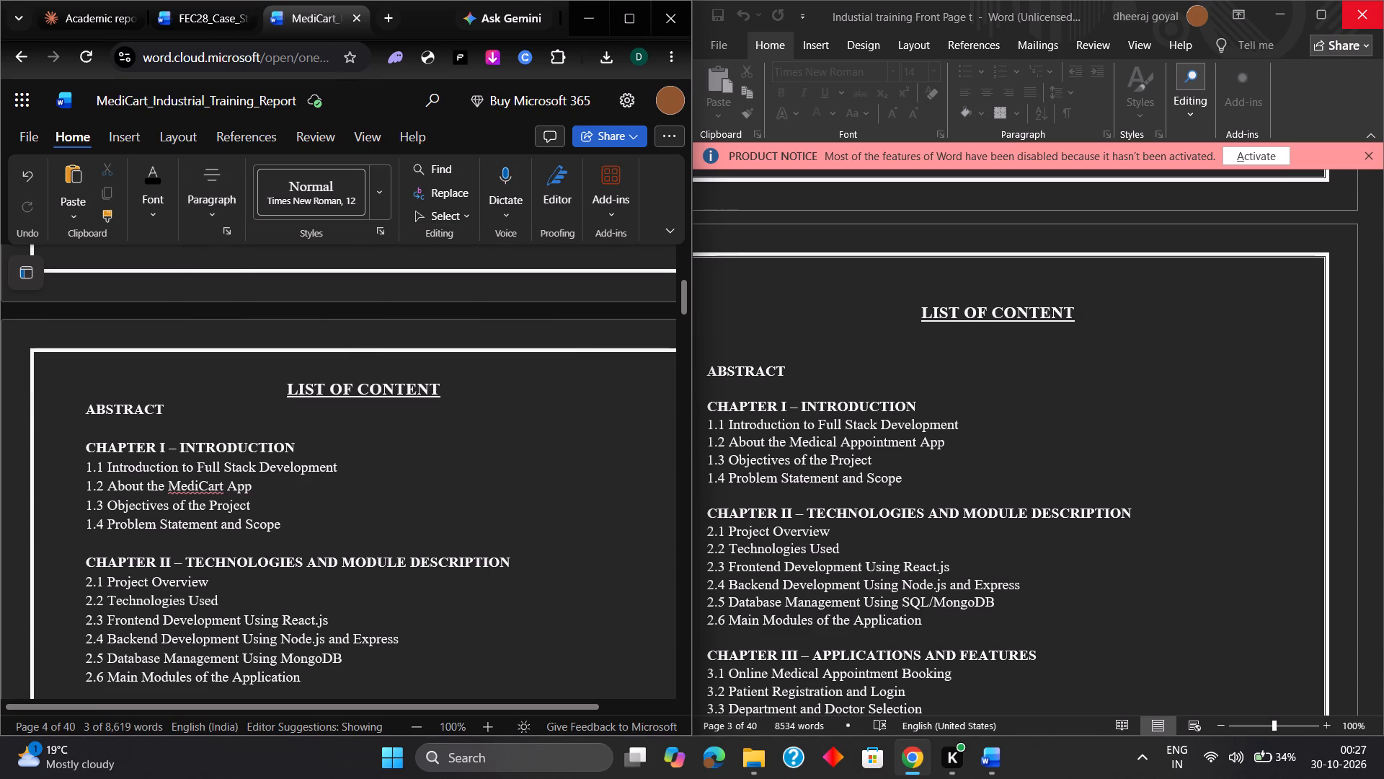
key(Return)
Pull "STUDENT FEEDBACK OF INTERNSHIP" back onto the contents page, directly under "REFERENCES", by deleting the blank space before it.
scroll(448, 410, down, 11)
scroll(398, 437, up, 3)
click(83, 616)
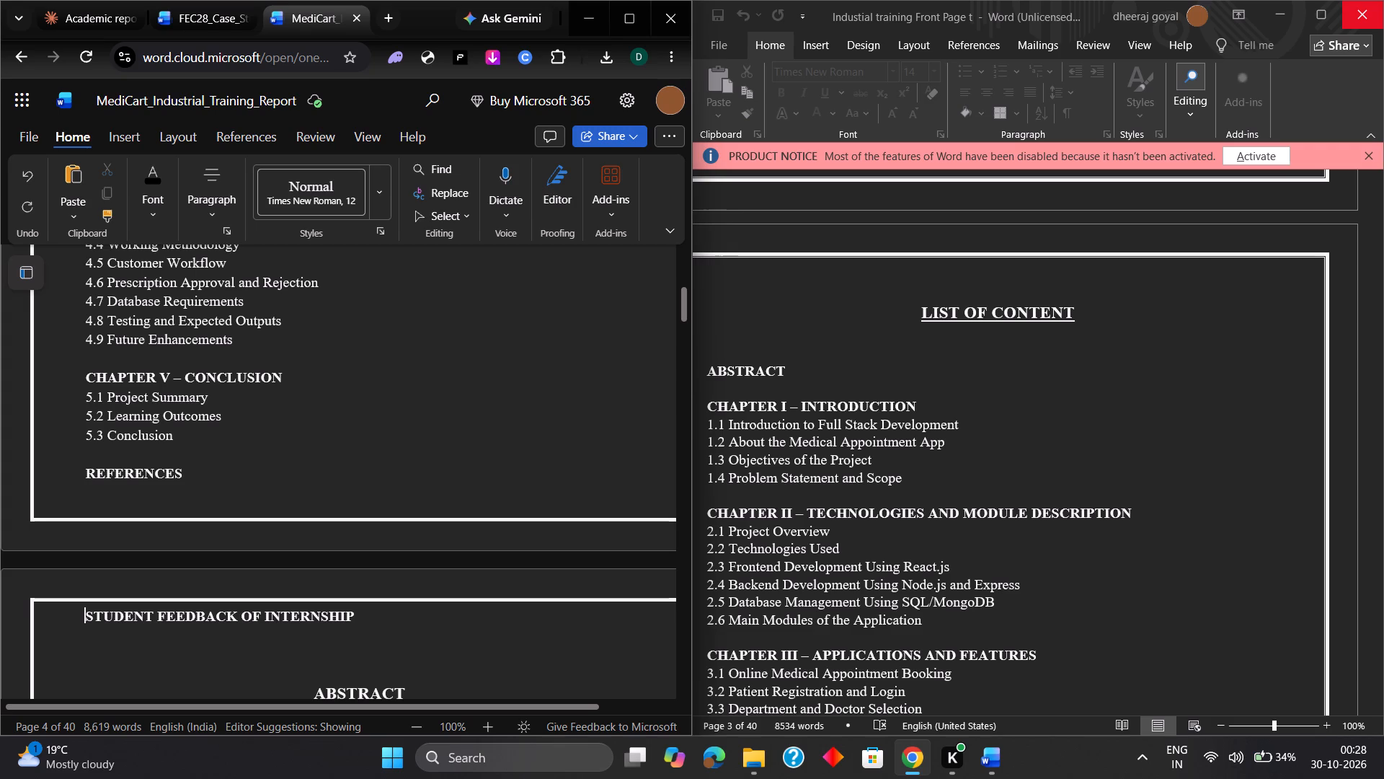
key(BackSpace)
key(BackSpace)
key(BackSpace)
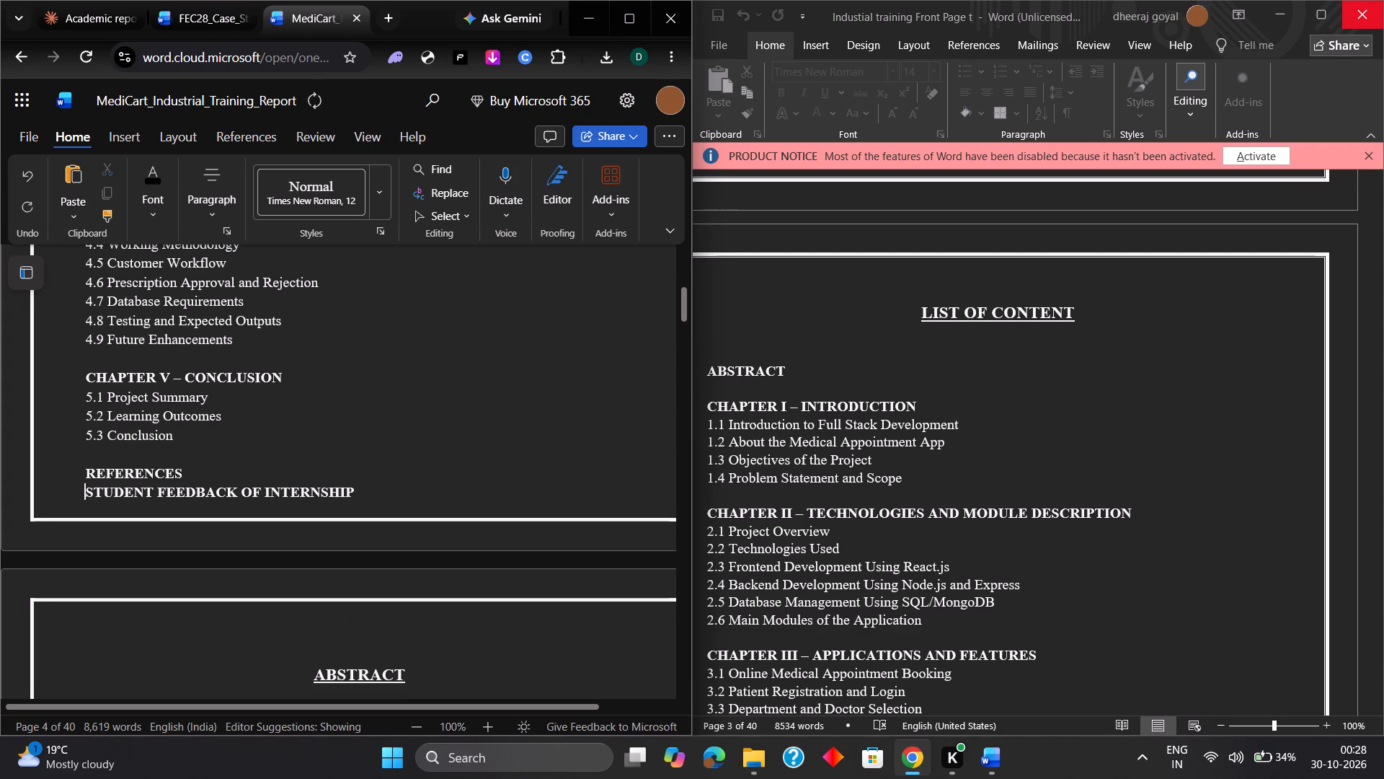
Examine the spacing around the heading and last entries of the reference contents page against the MediCart contents page.
scroll(845, 485, down, 10)
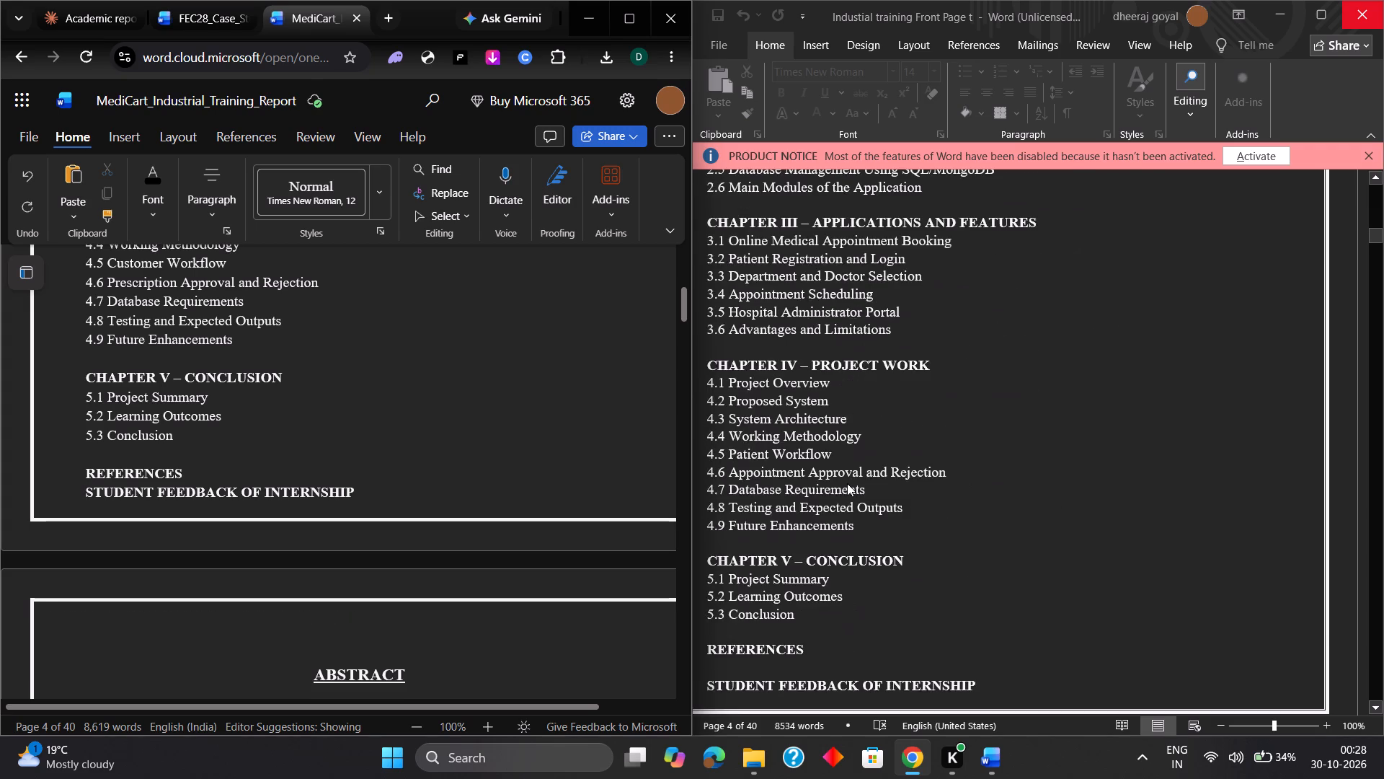
scroll(847, 484, down, 1)
scroll(838, 489, up, 10)
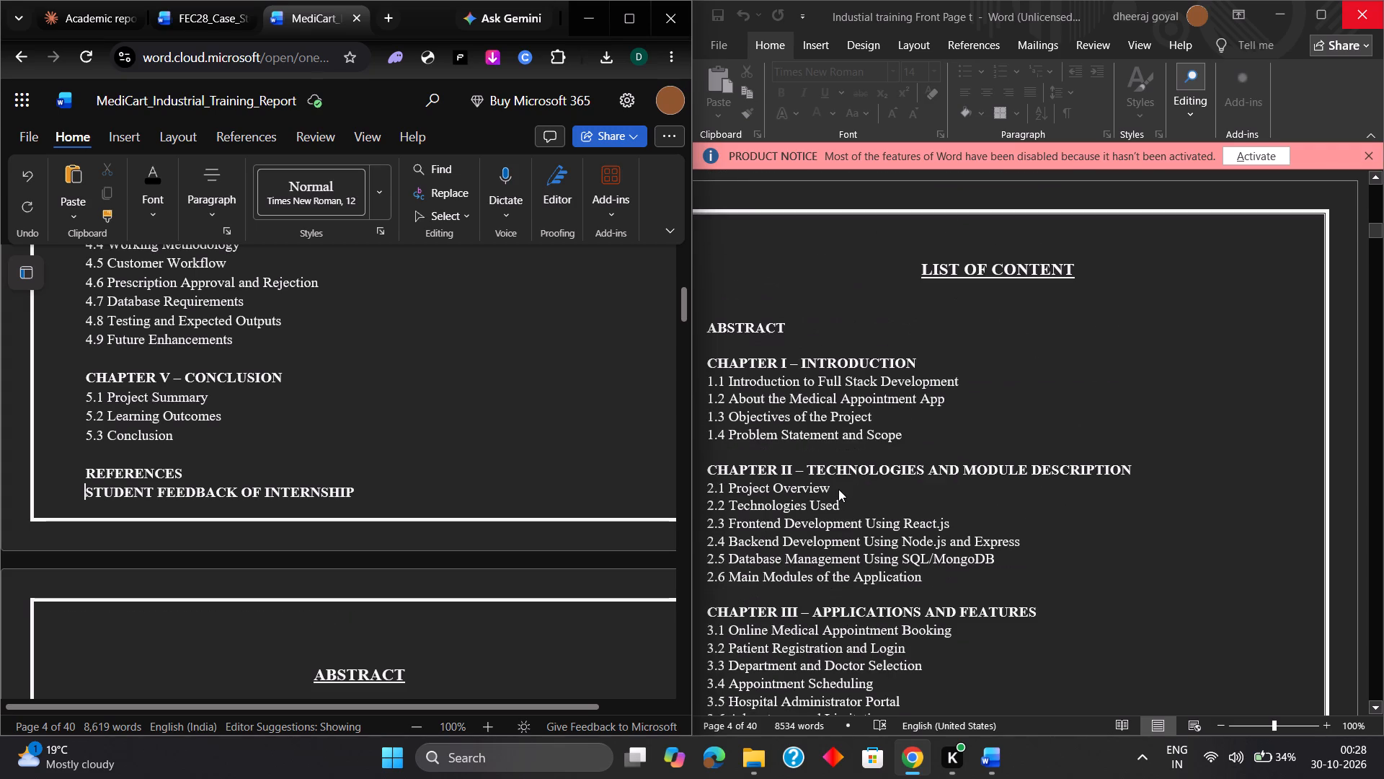
scroll(427, 447, up, 11)
scroll(458, 472, down, 2)
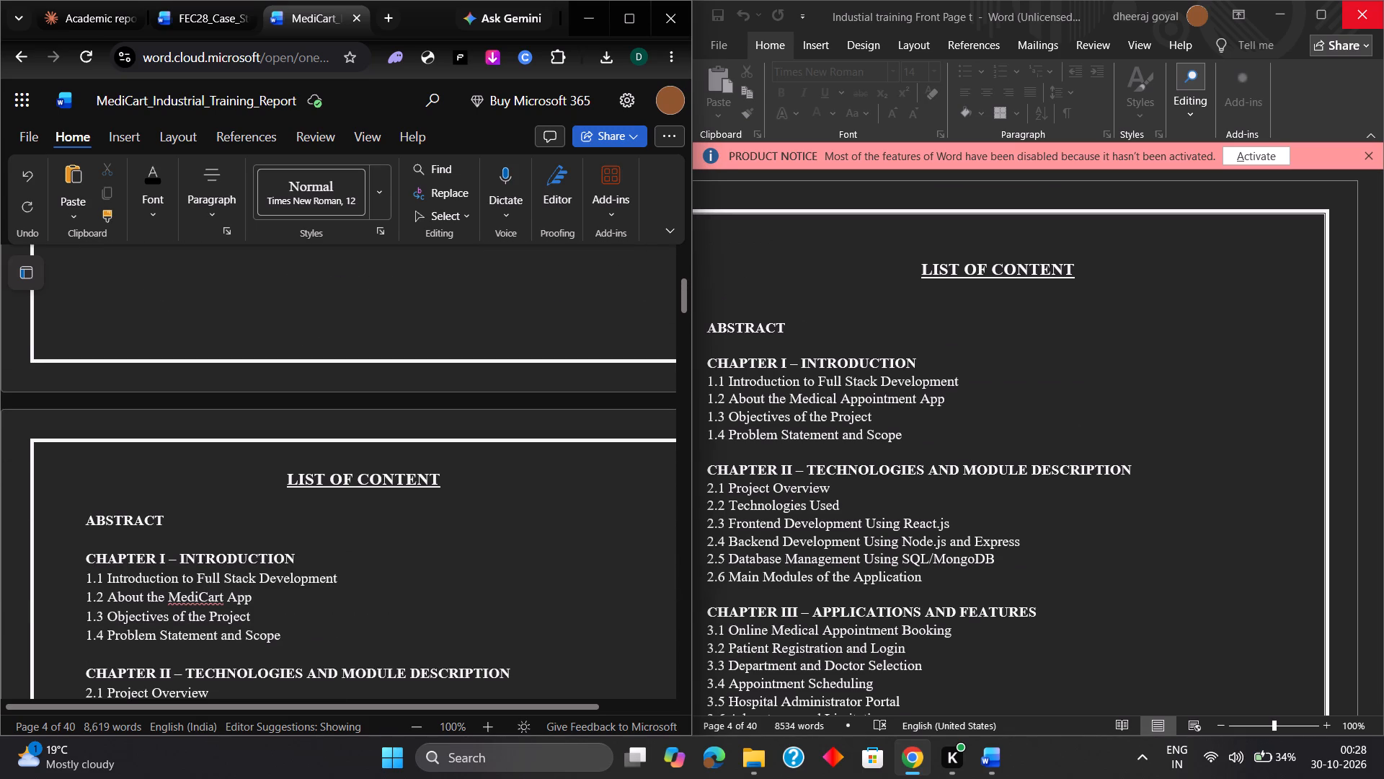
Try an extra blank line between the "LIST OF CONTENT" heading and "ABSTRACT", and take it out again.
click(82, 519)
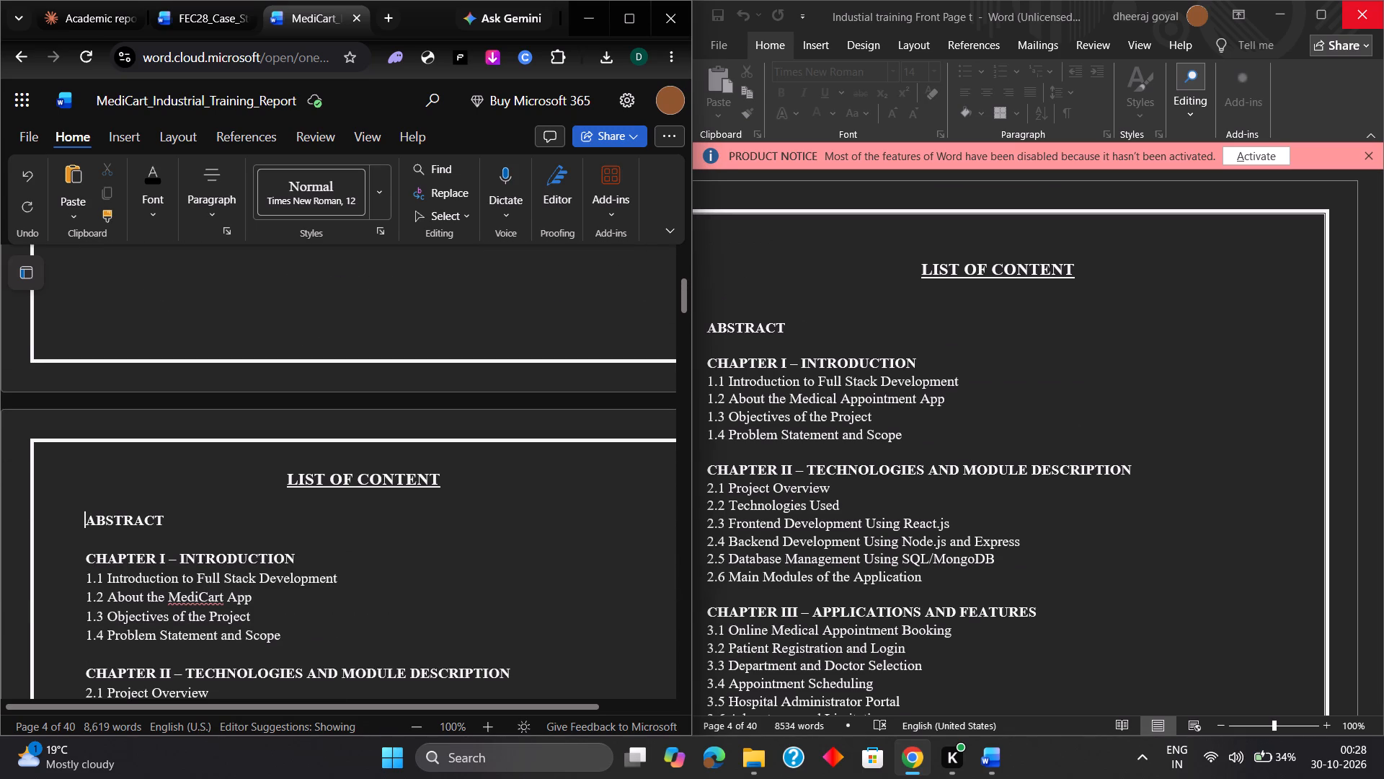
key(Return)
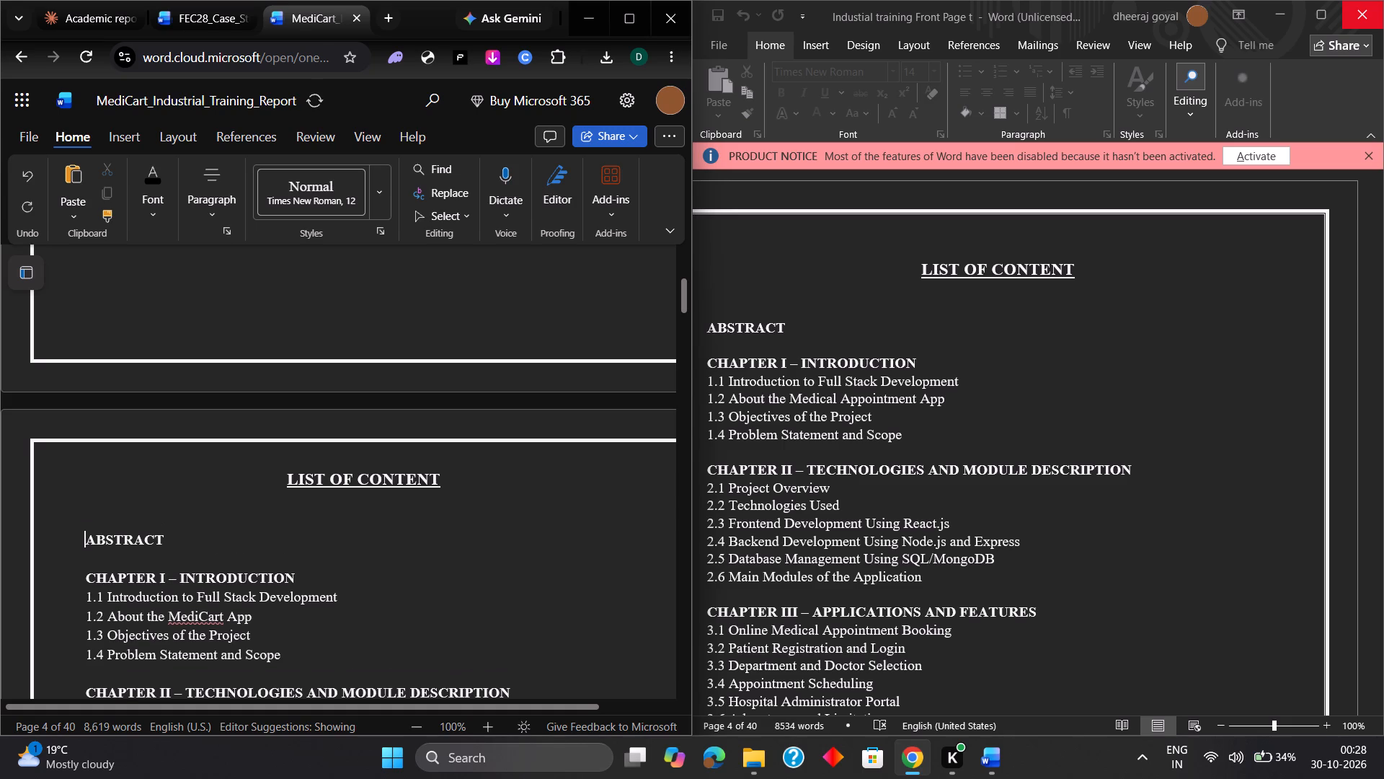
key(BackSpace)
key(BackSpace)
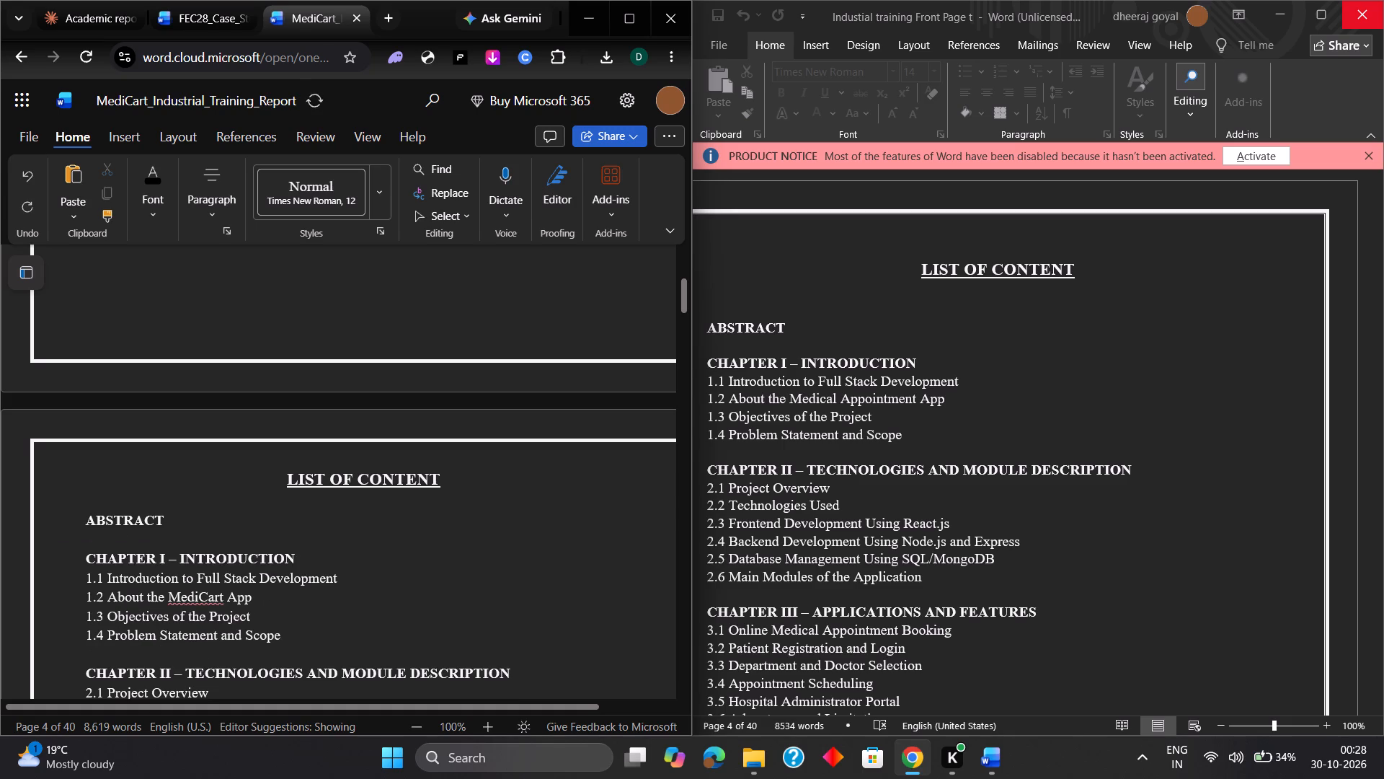
Delete the blank line between "ABSTRACT" and "CHAPTER I – INTRODUCTION" in the MediCart contents list.
click(126, 537)
key(BackSpace)
key(BackSpace)
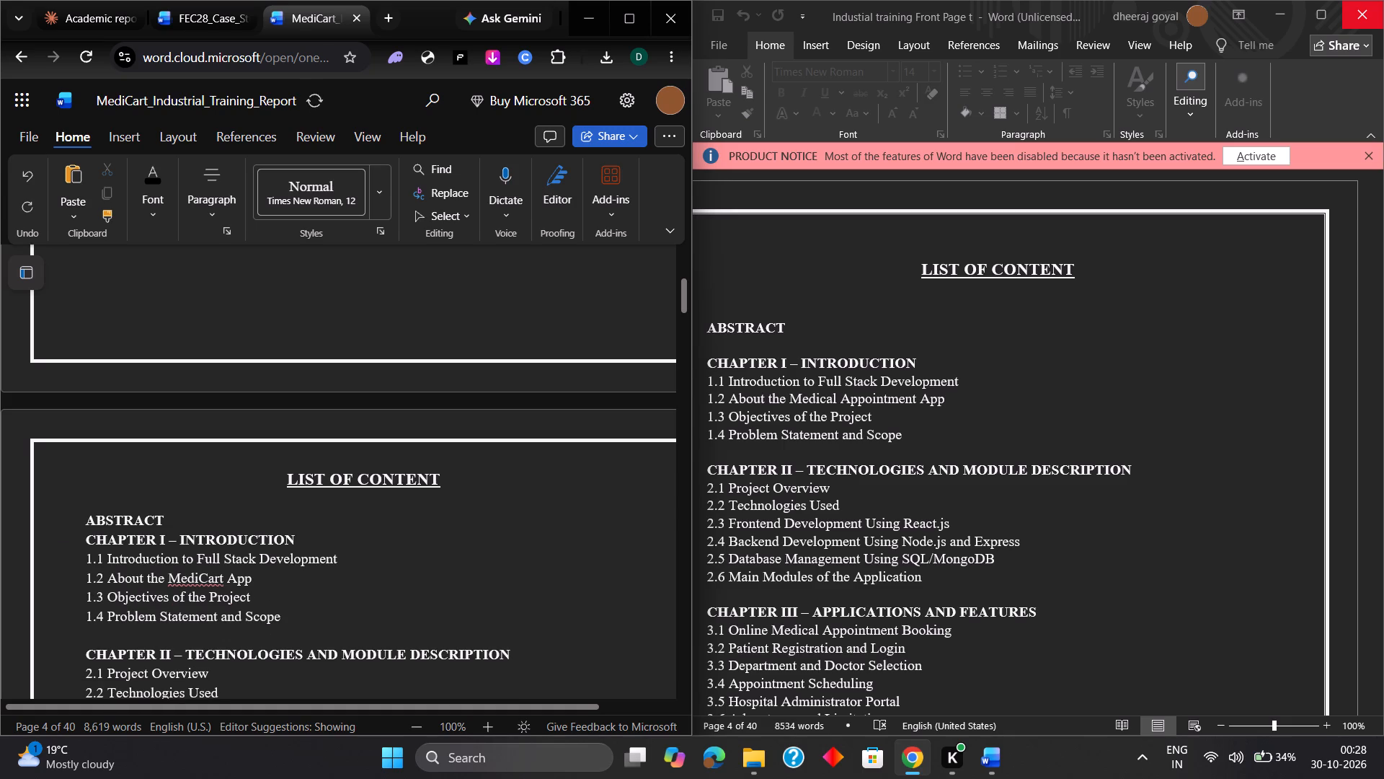
Insert one blank line above the "LIST OF CONTENT" heading in the MediCart report.
click(283, 477)
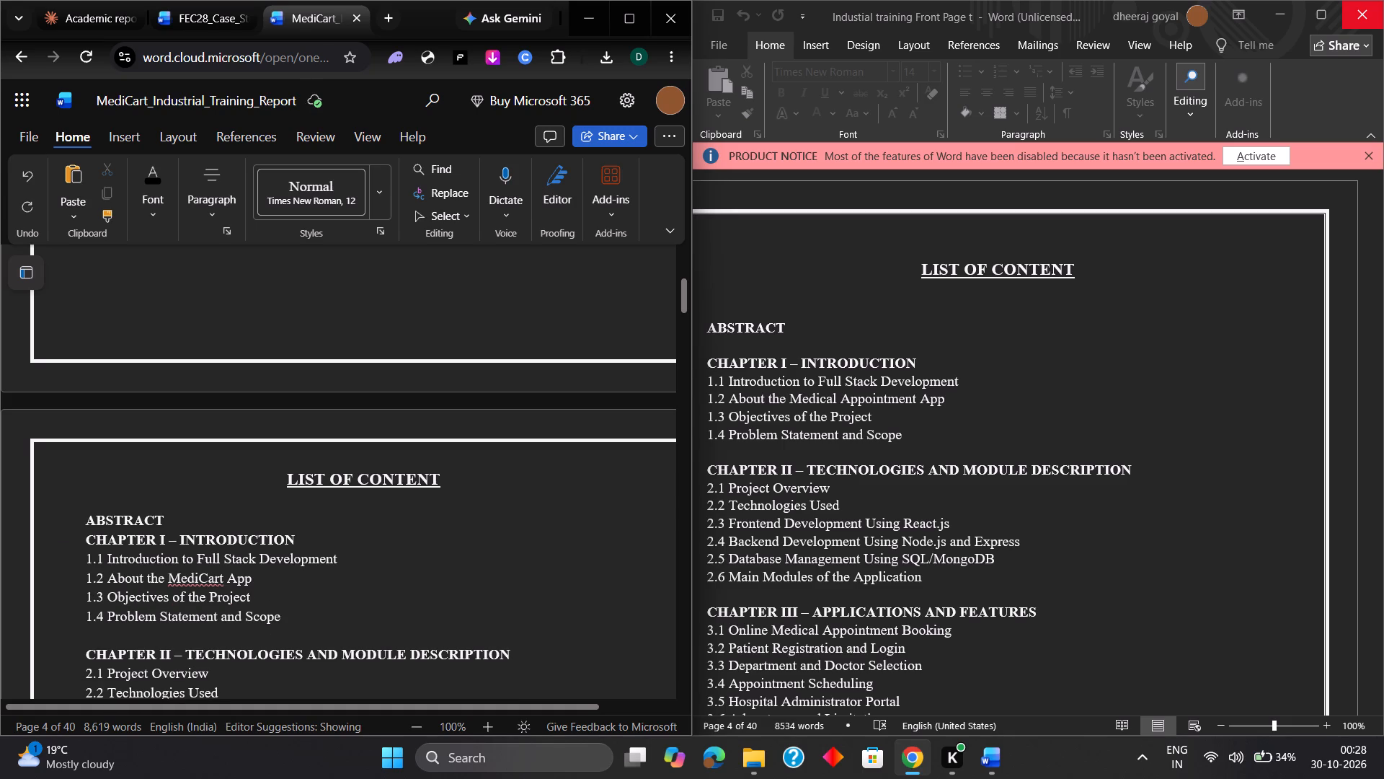
key(Return)
Check the page breaks of the MediCart report from the contents page through the abstract to the start of Chapter I.
scroll(280, 500, down, 10)
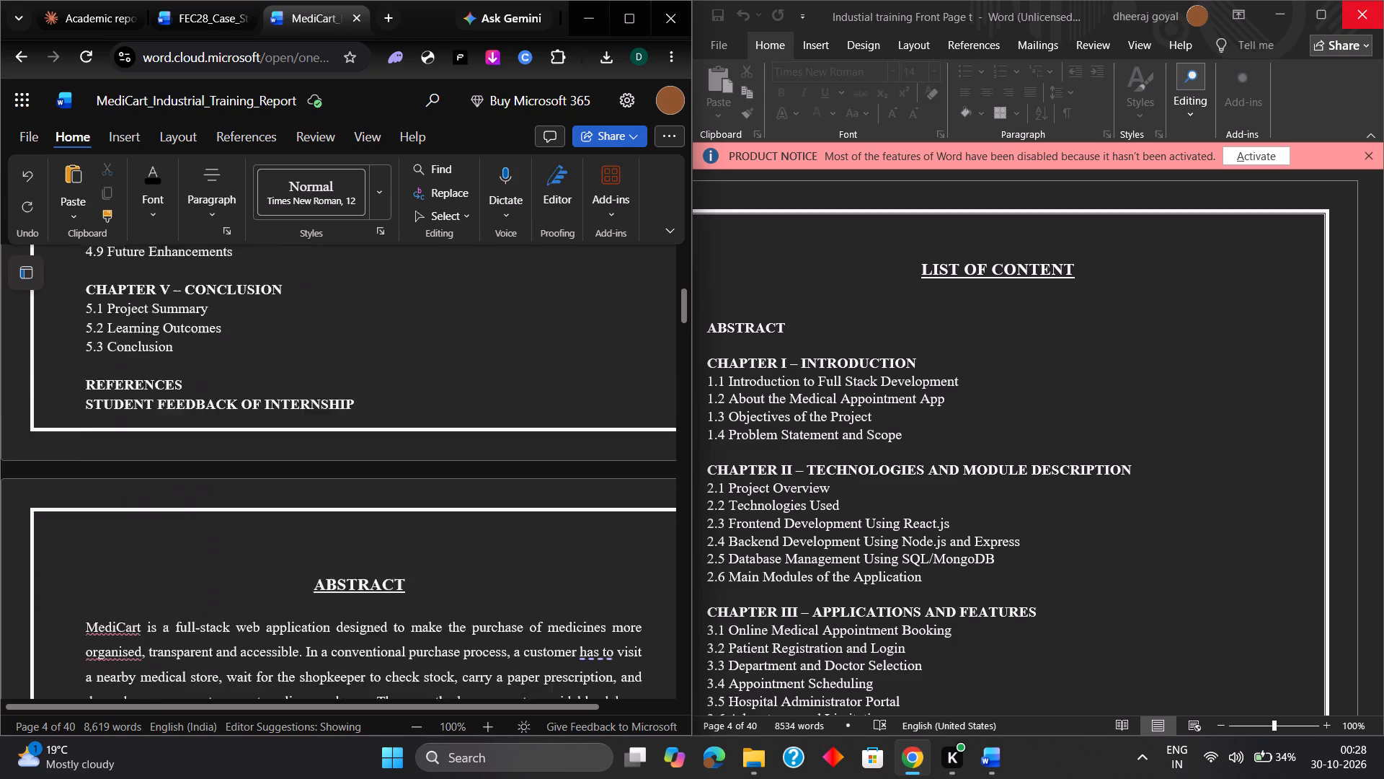
scroll(276, 504, down, 4)
scroll(276, 506, up, 5)
scroll(352, 524, up, 3)
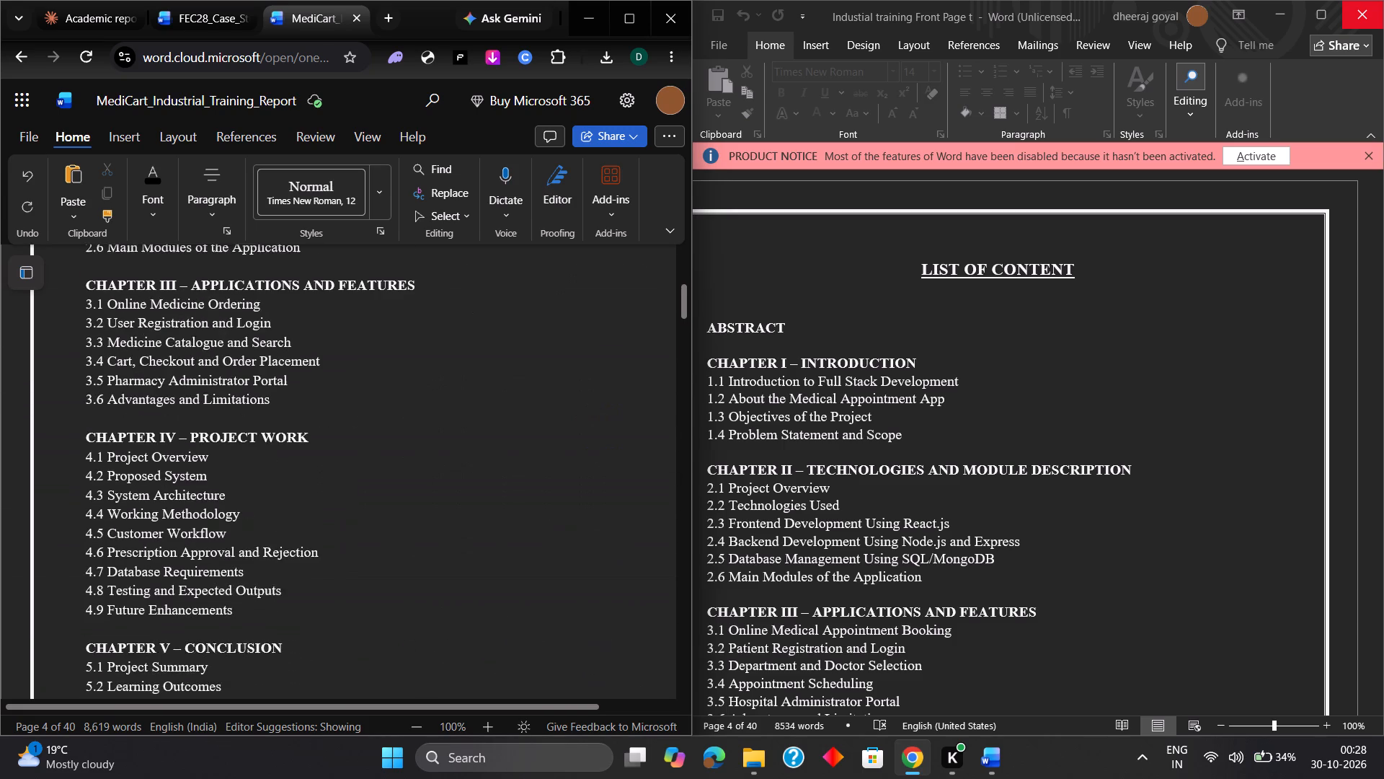
scroll(352, 527, up, 4)
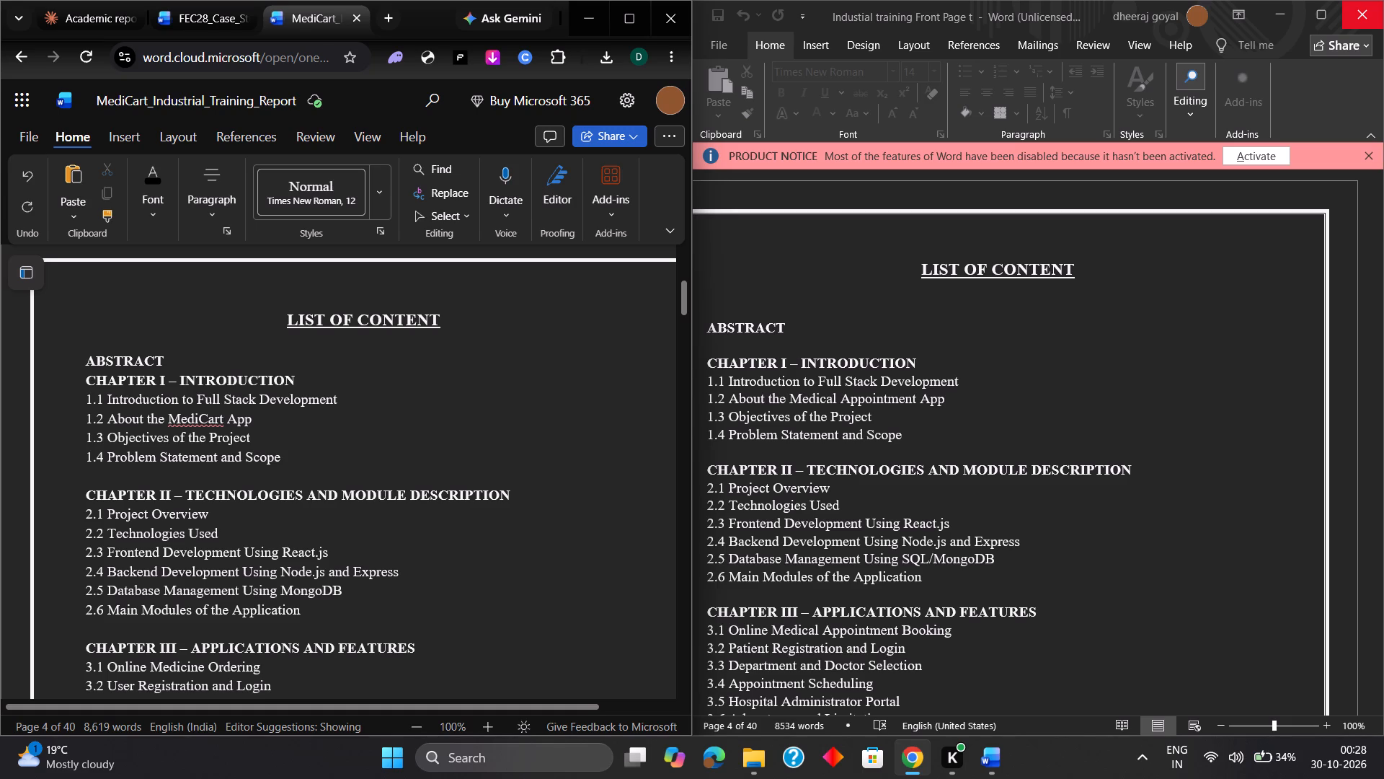
scroll(421, 467, down, 10)
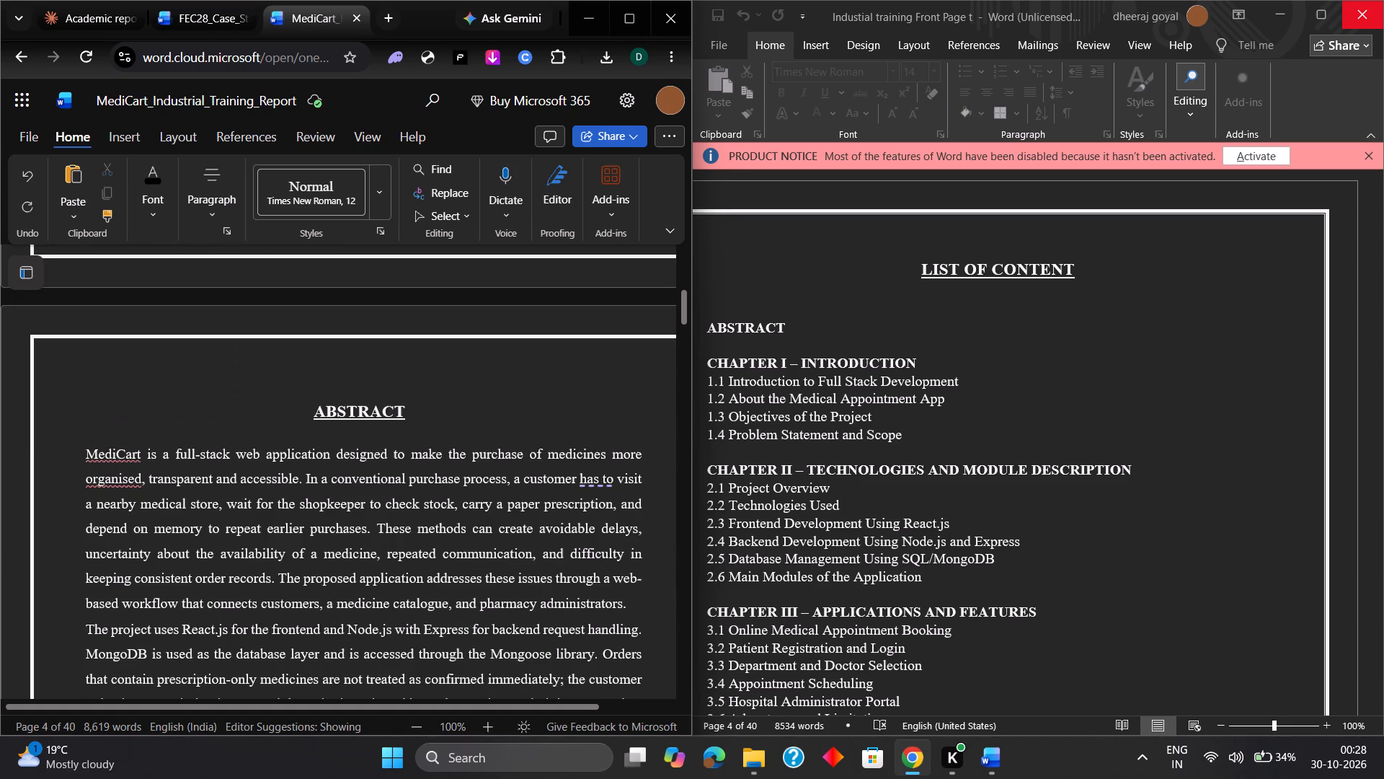
scroll(442, 476, down, 11)
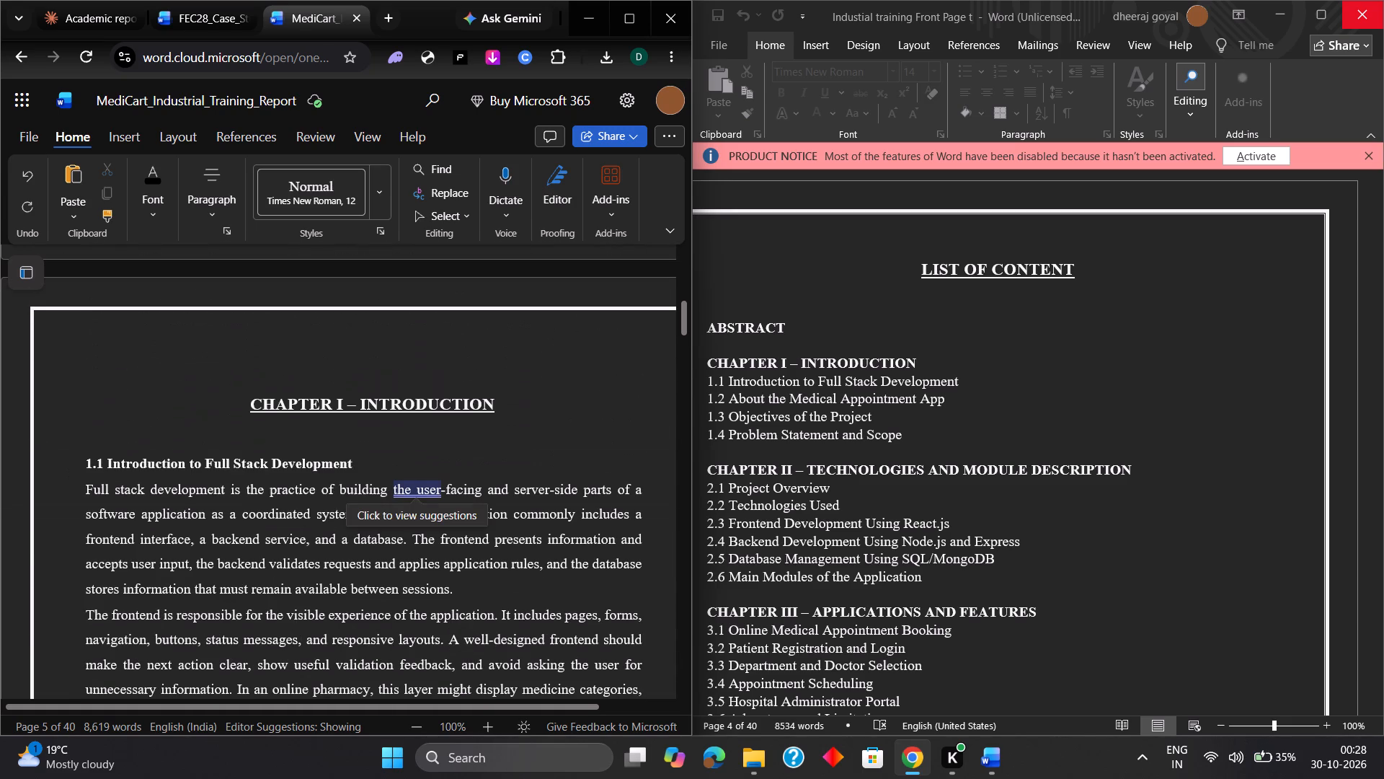
Compare the reference report's abstract, Chapter I opening and layer table split across pages with the MediCart report.
scroll(822, 492, down, 9)
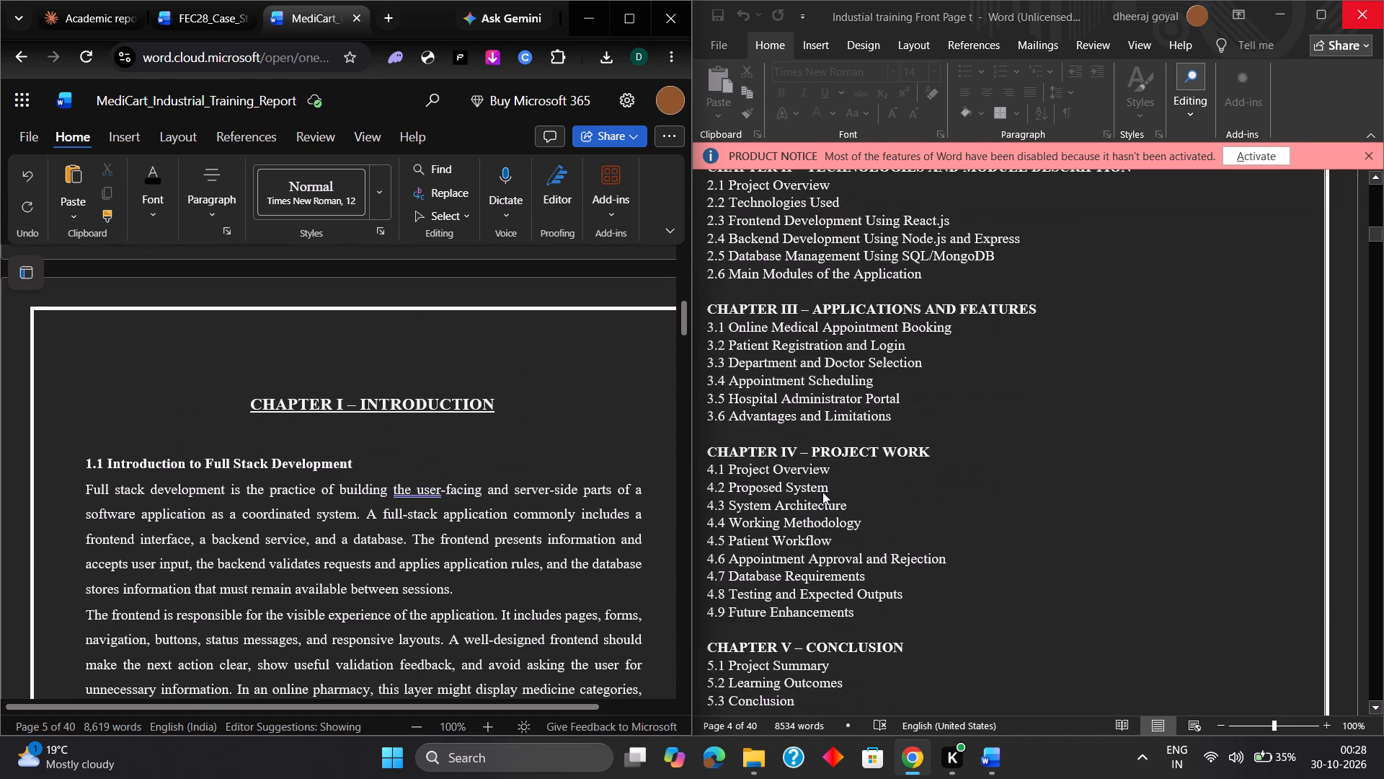
scroll(822, 492, down, 18)
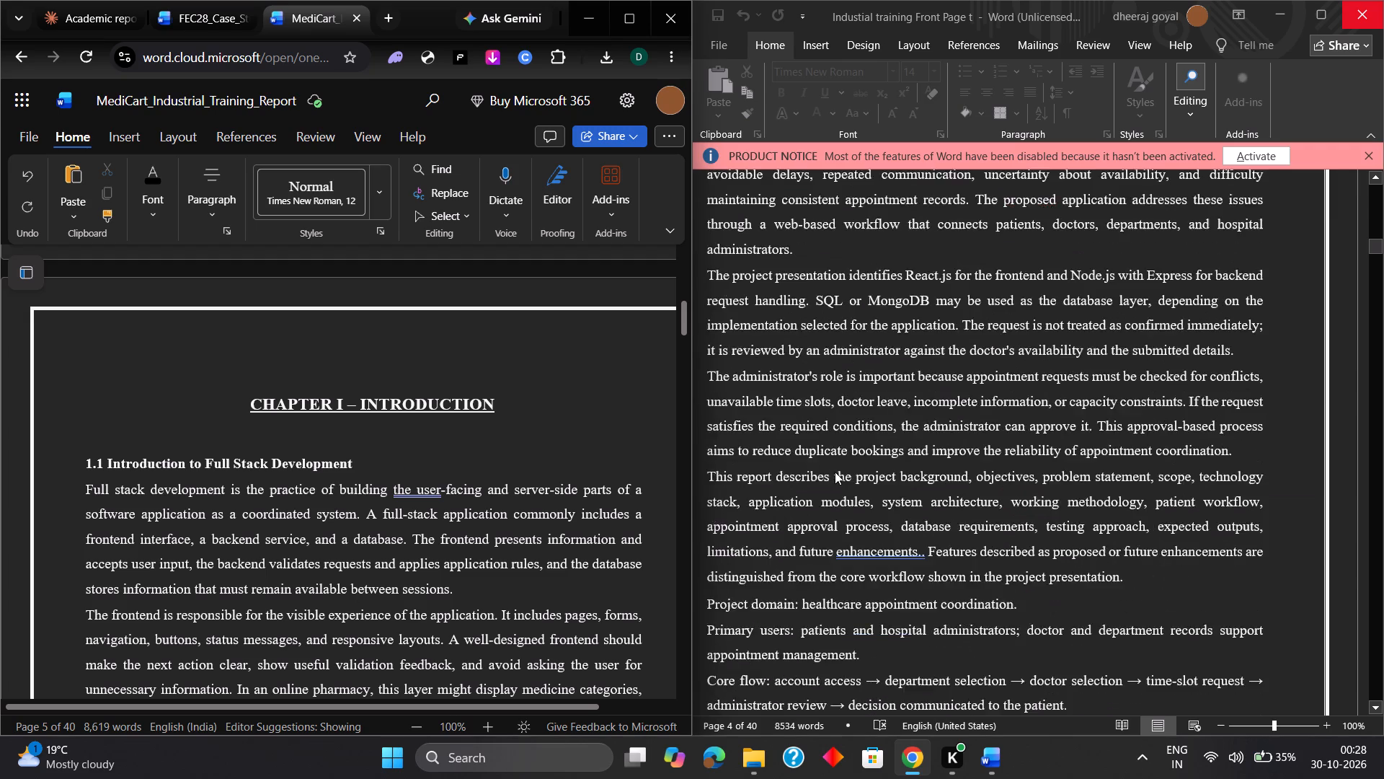
scroll(835, 472, down, 13)
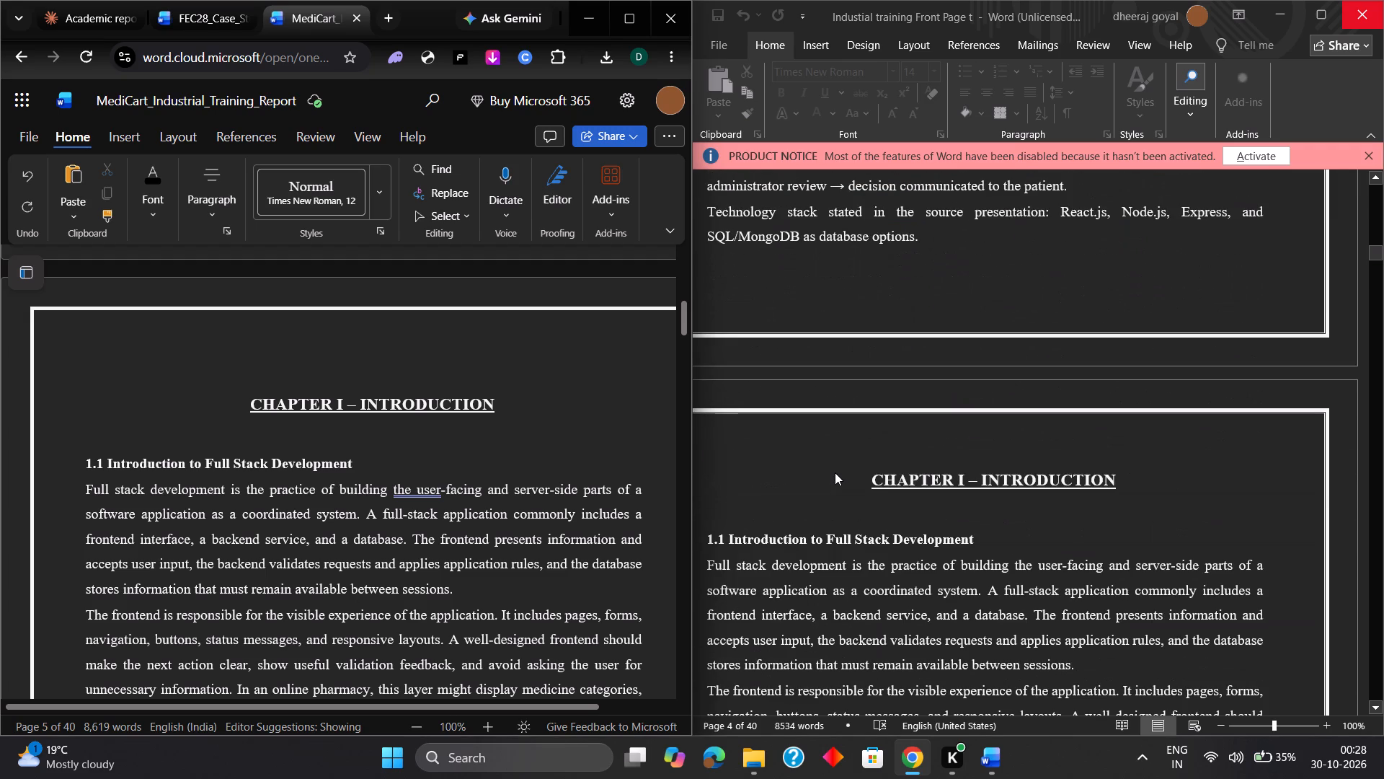
scroll(841, 467, down, 5)
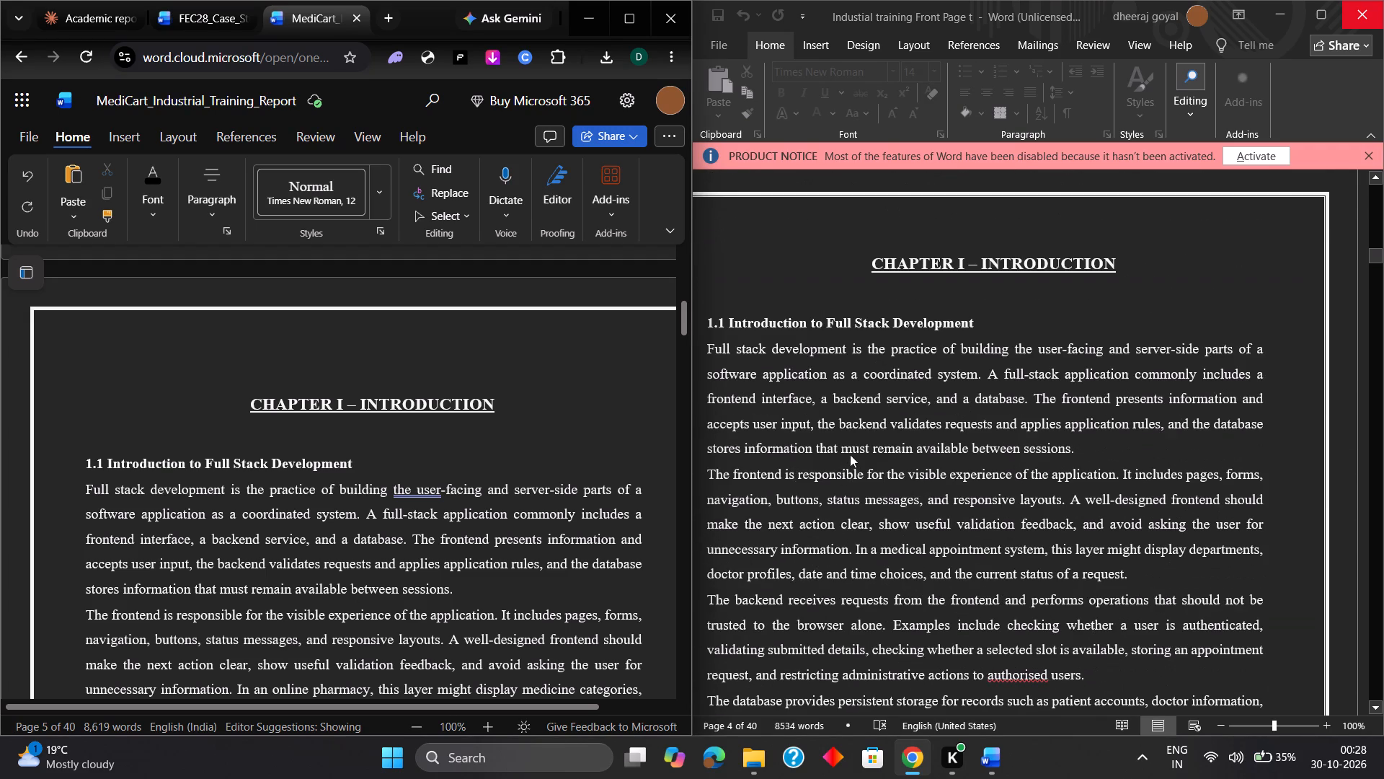
scroll(861, 445, down, 16)
scroll(856, 457, down, 5)
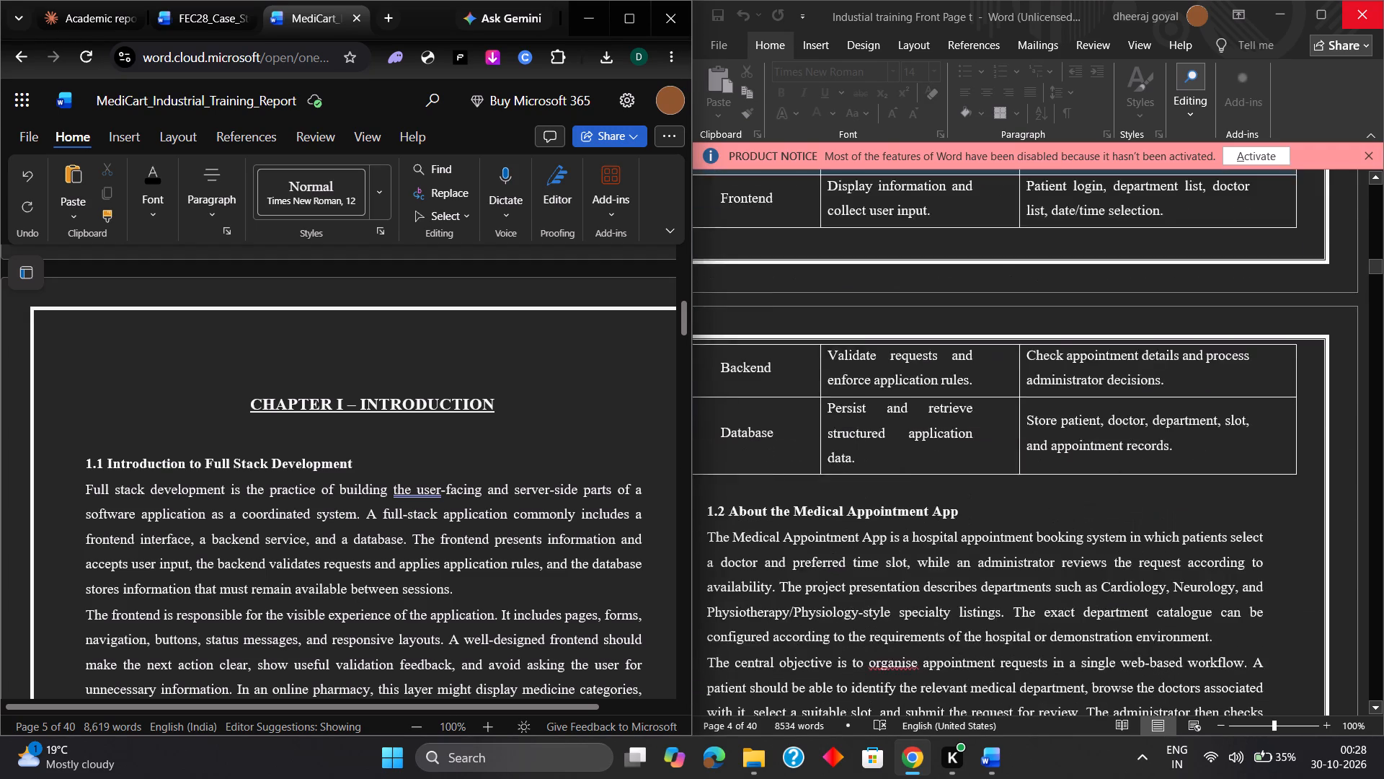
scroll(667, 467, down, 9)
scroll(1037, 514, up, 4)
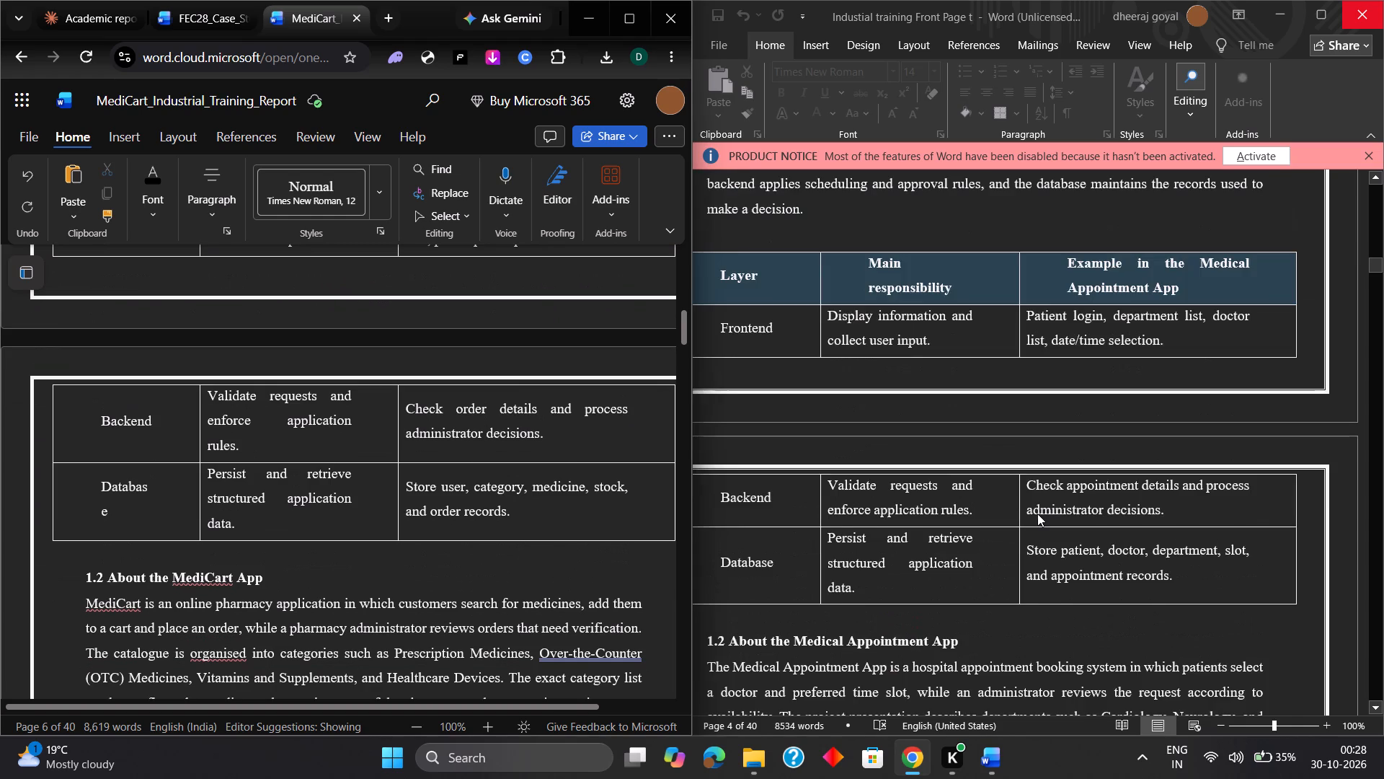
scroll(1037, 514, up, 1)
scroll(613, 472, up, 3)
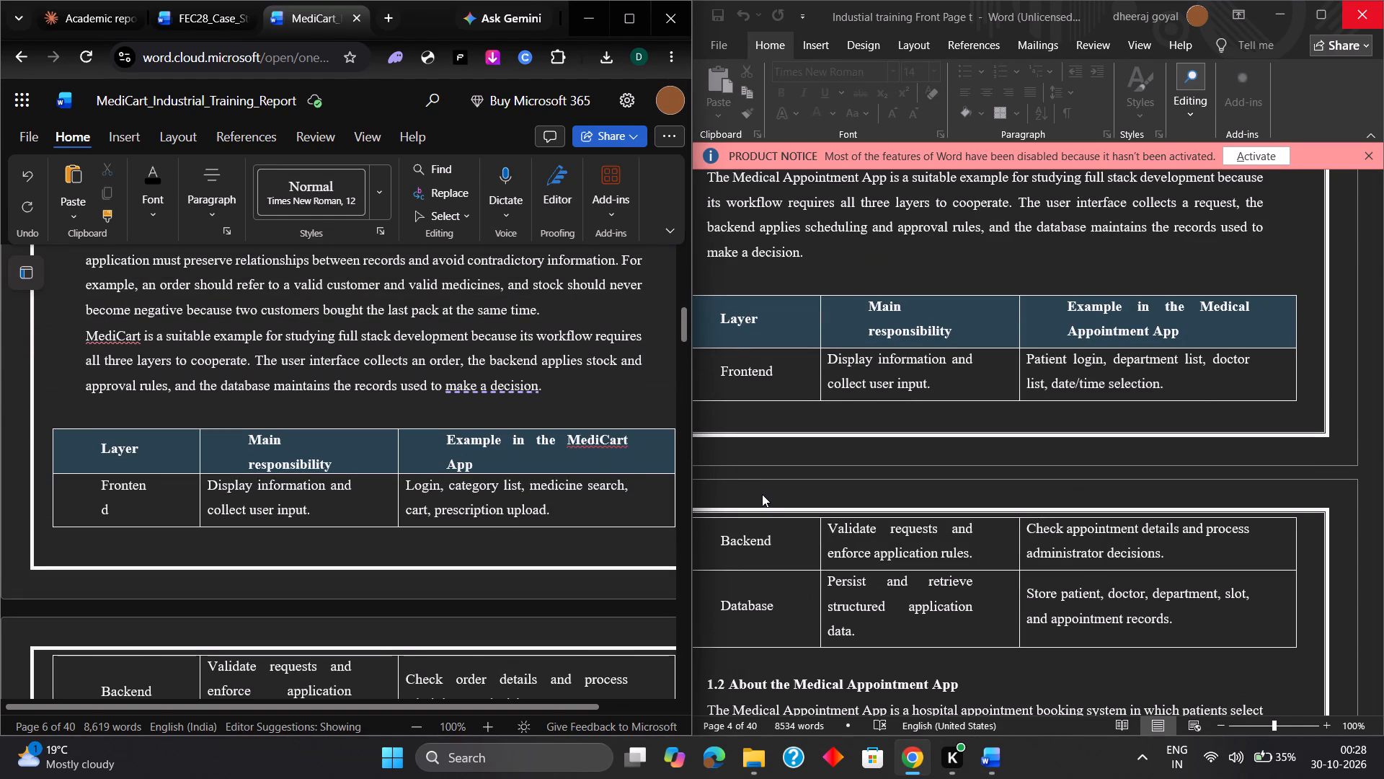
scroll(473, 508, down, 2)
scroll(960, 515, down, 4)
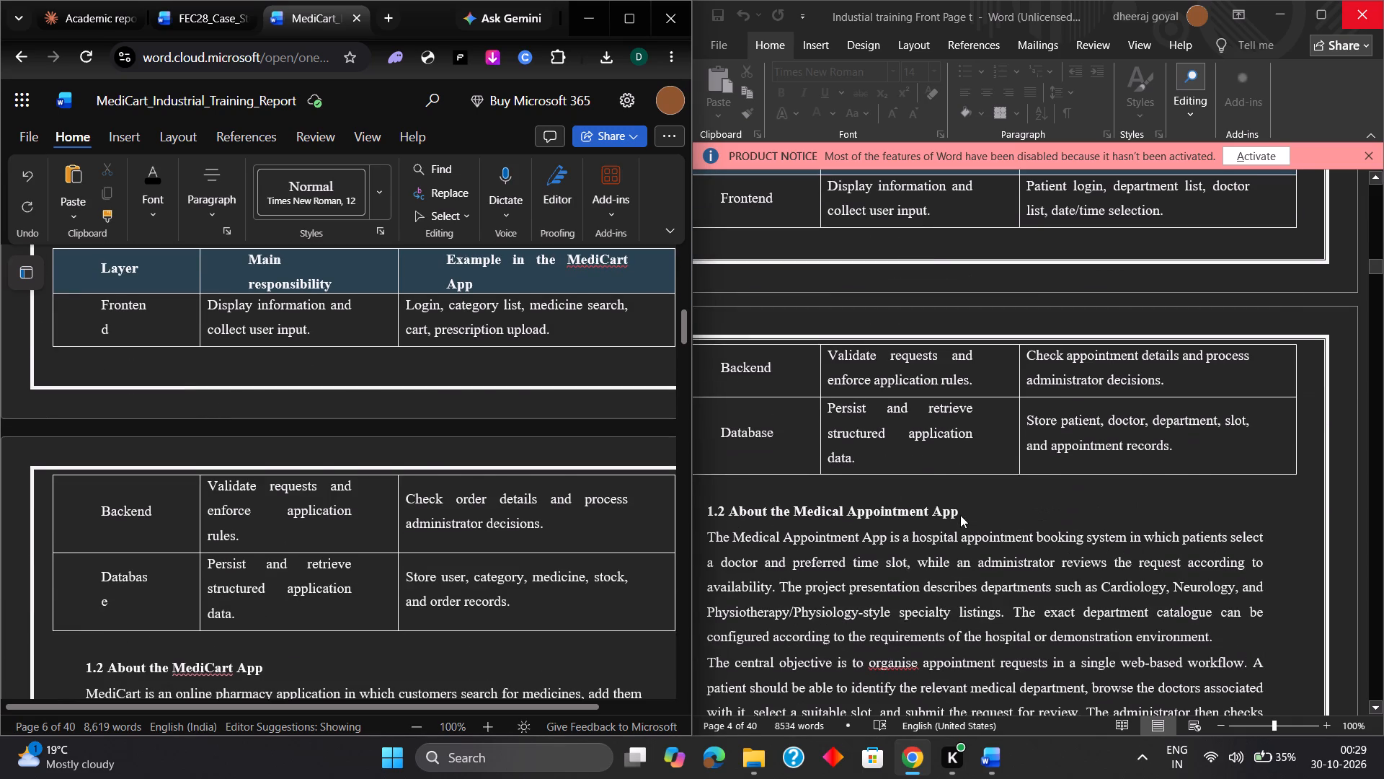
Compare sections 1.2 to 1.4 in both reports, including the project aspect table and where each page breaks.
scroll(347, 509, down, 4)
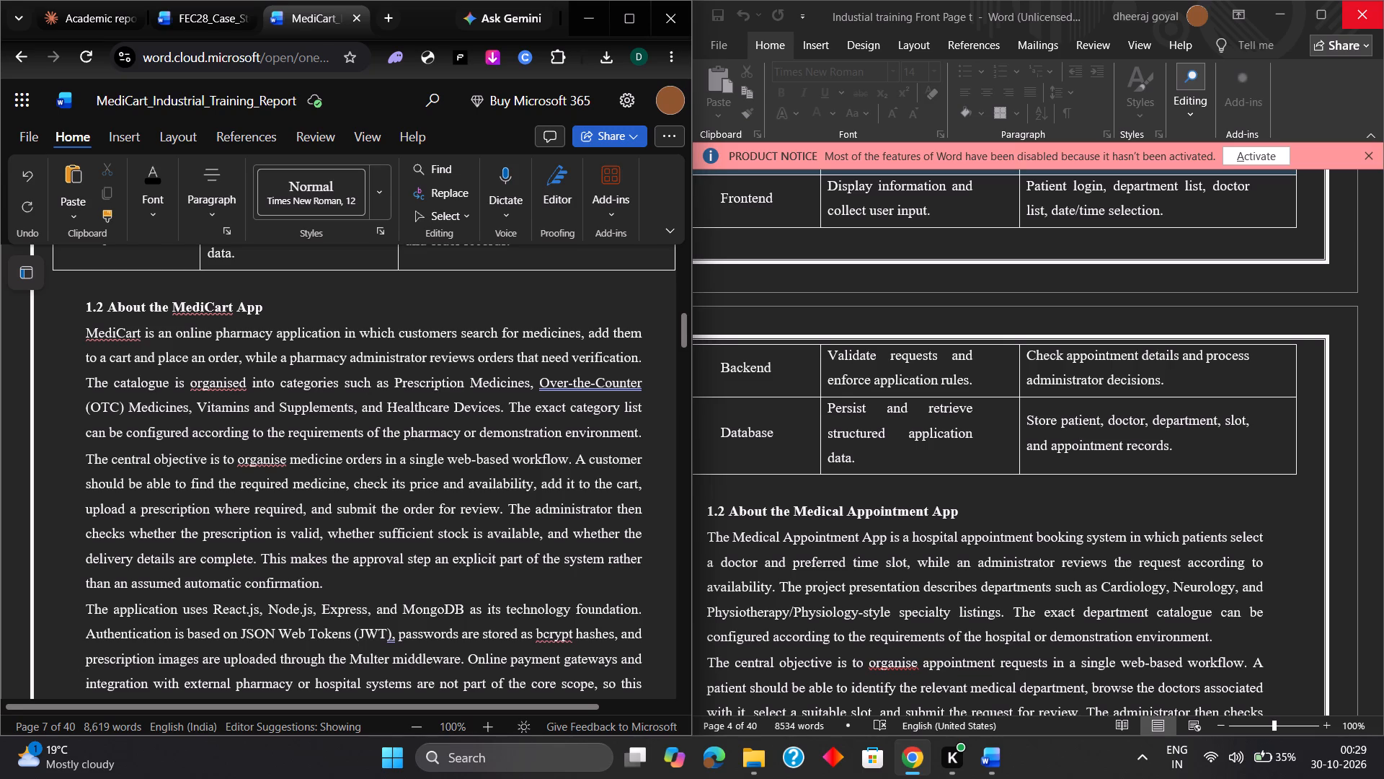
scroll(536, 614, down, 4)
scroll(1033, 547, down, 11)
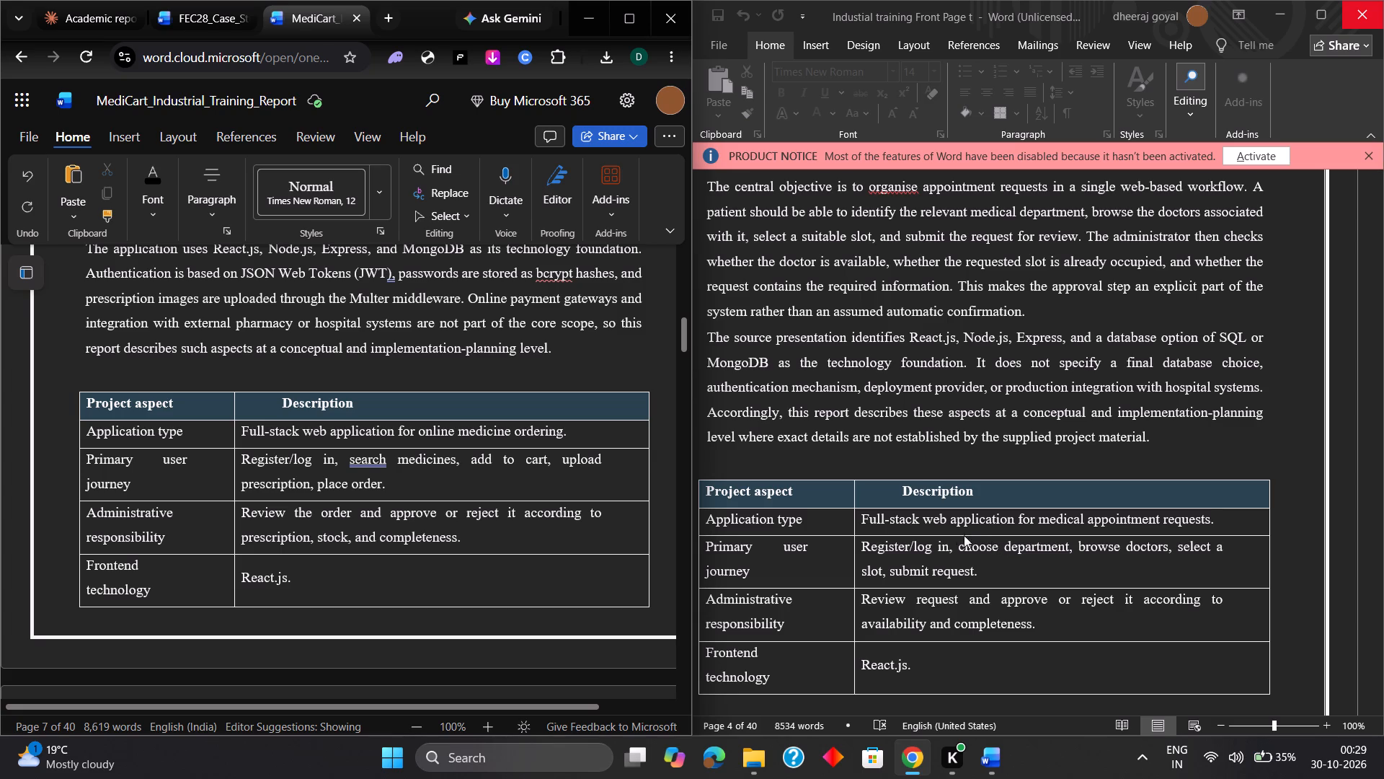
scroll(945, 531, down, 13)
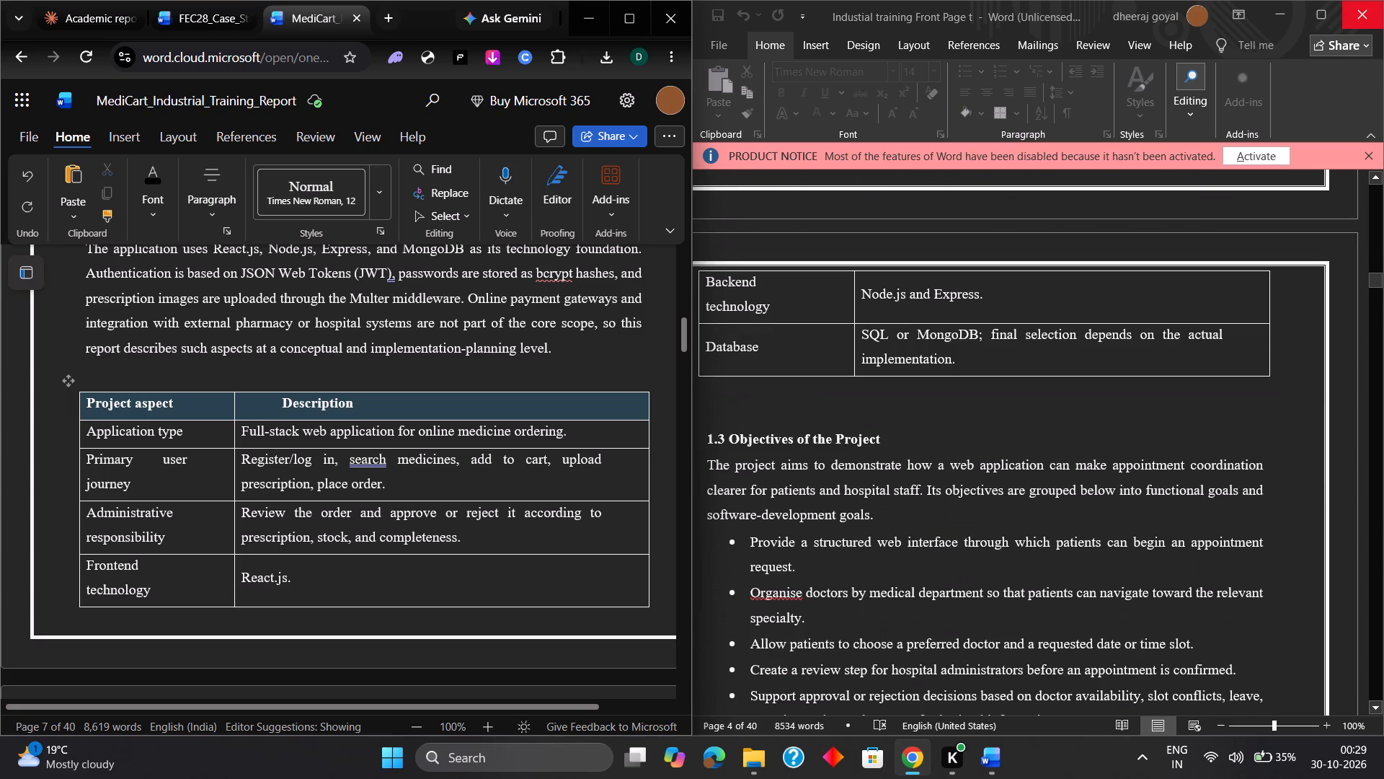
scroll(402, 490, down, 6)
scroll(411, 493, up, 2)
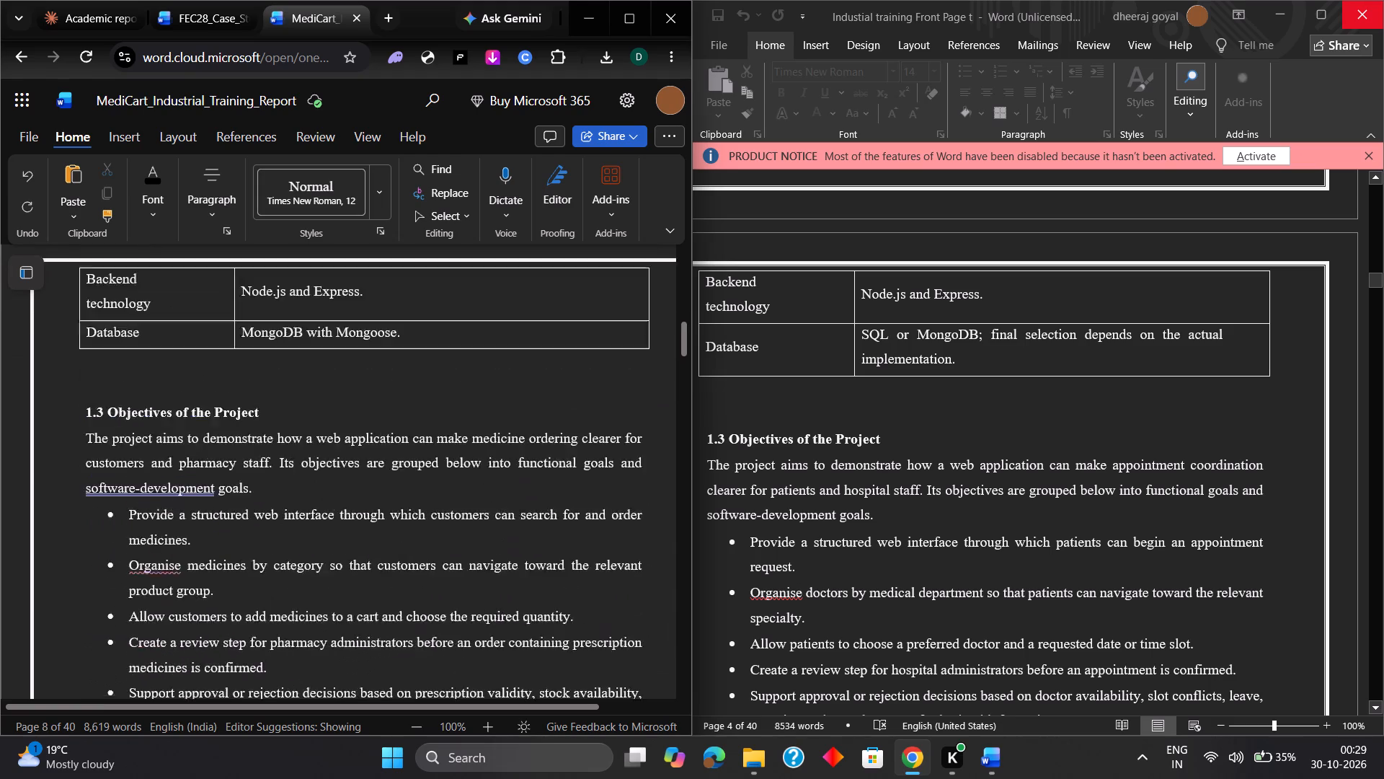
scroll(411, 493, up, 1)
scroll(412, 495, down, 10)
scroll(762, 522, down, 16)
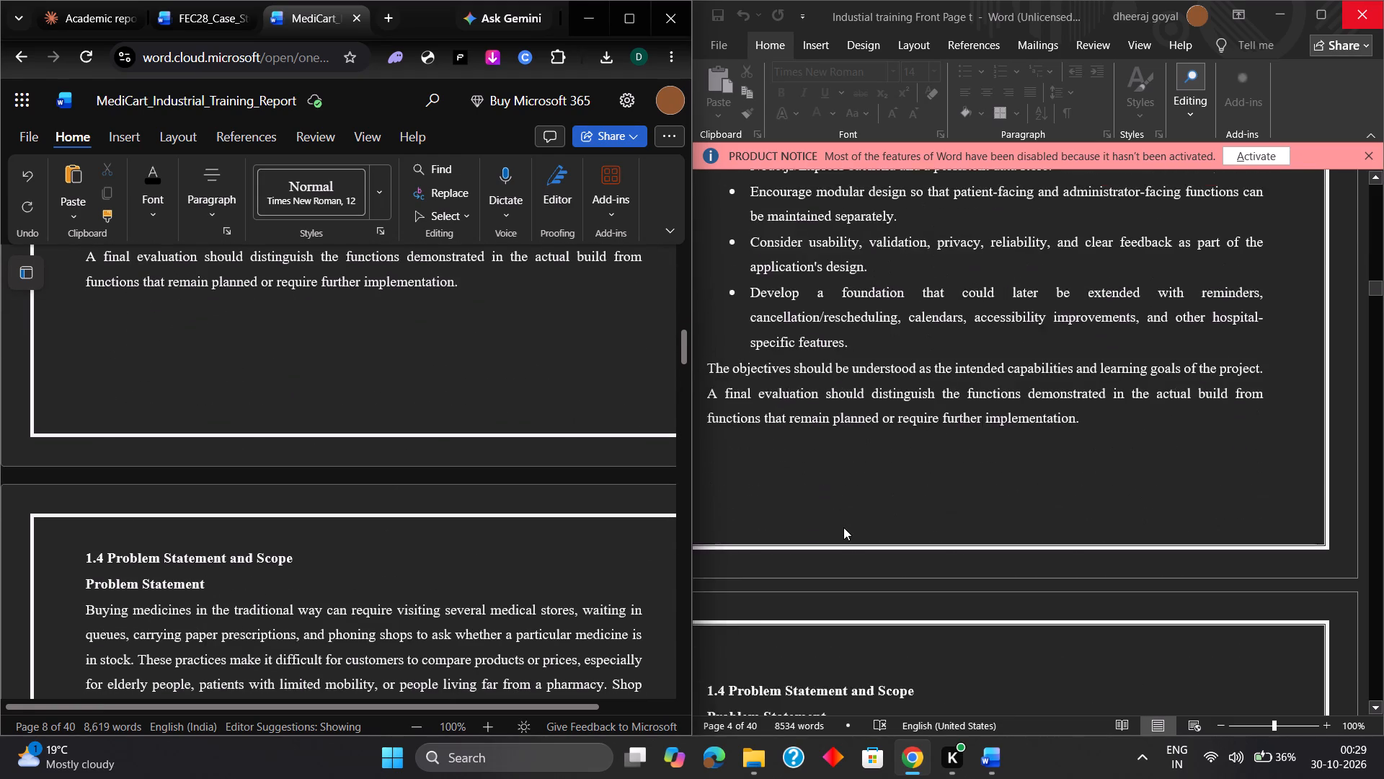
scroll(845, 527, down, 4)
scroll(117, 348, down, 5)
scroll(347, 373, up, 1)
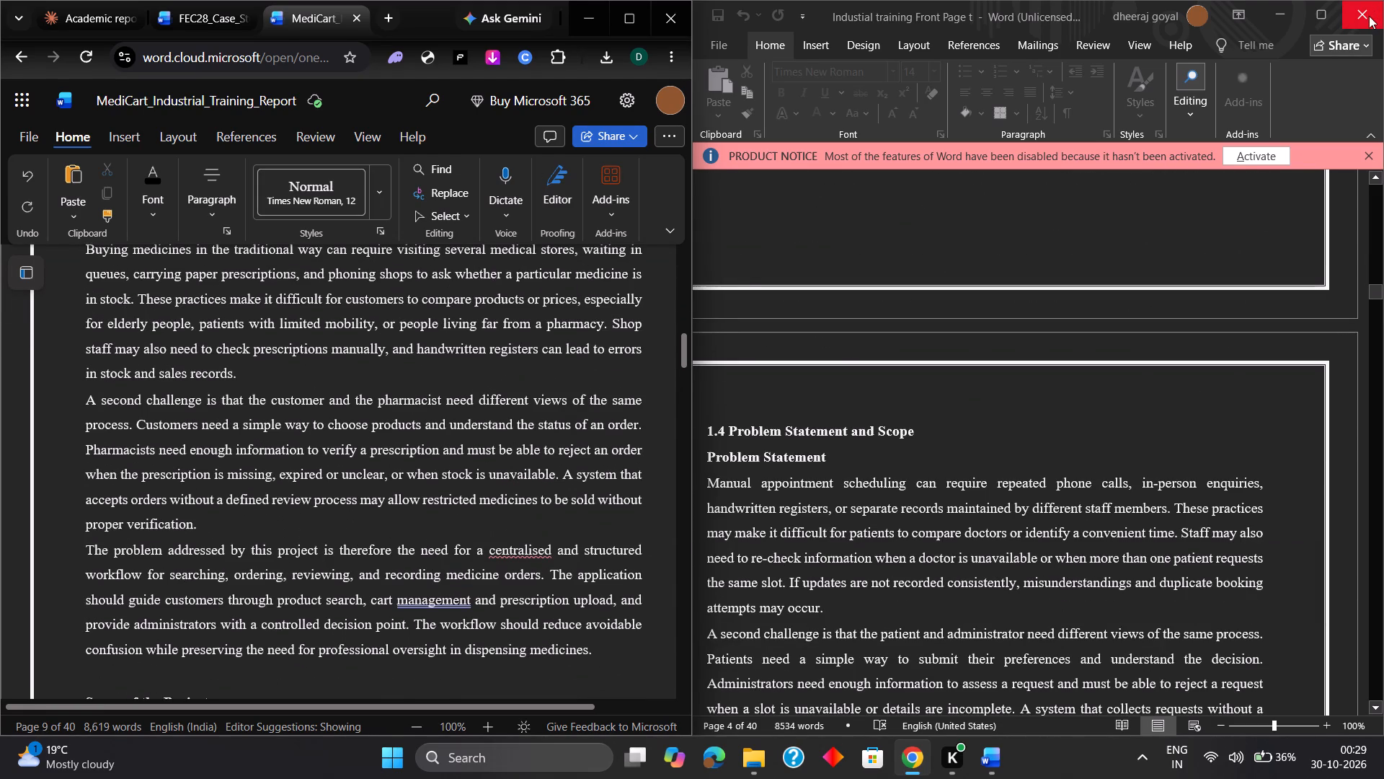
Close the reference report in desktop Word and maximize the browser window showing the MediCart report.
click(1369, 16)
click(631, 9)
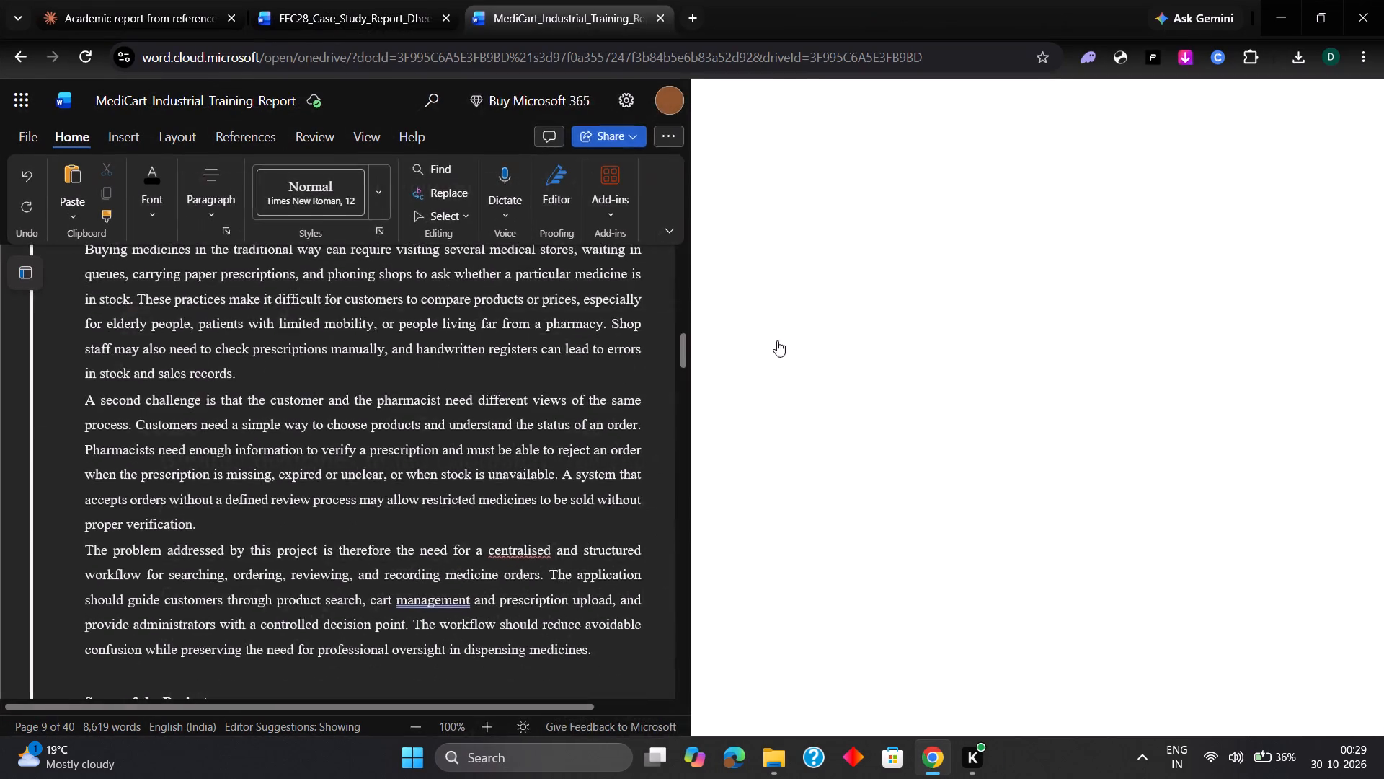
Review the MediCart report backwards from section 1.4 through the layer table and abstract to the list of contents.
scroll(803, 504, up, 5)
scroll(802, 503, up, 20)
scroll(802, 503, up, 1)
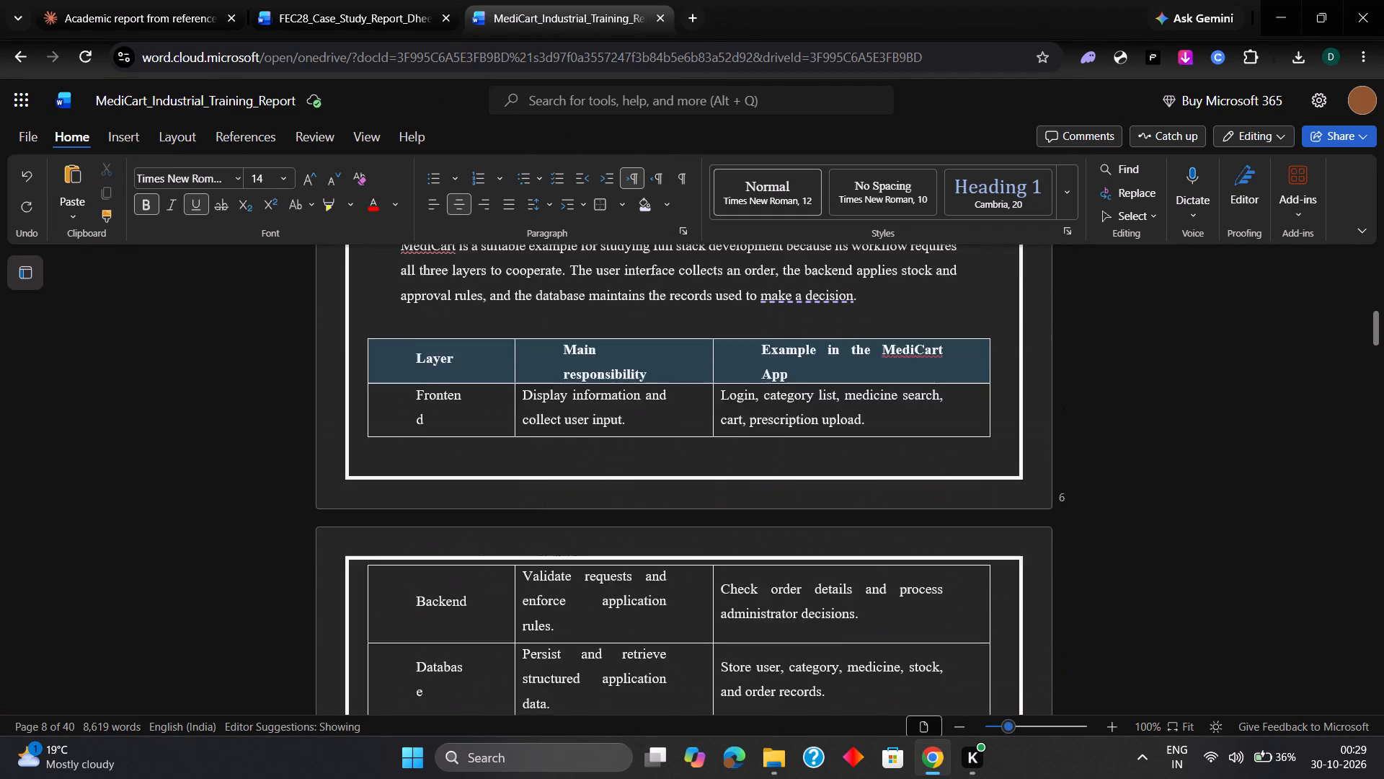
scroll(800, 503, up, 20)
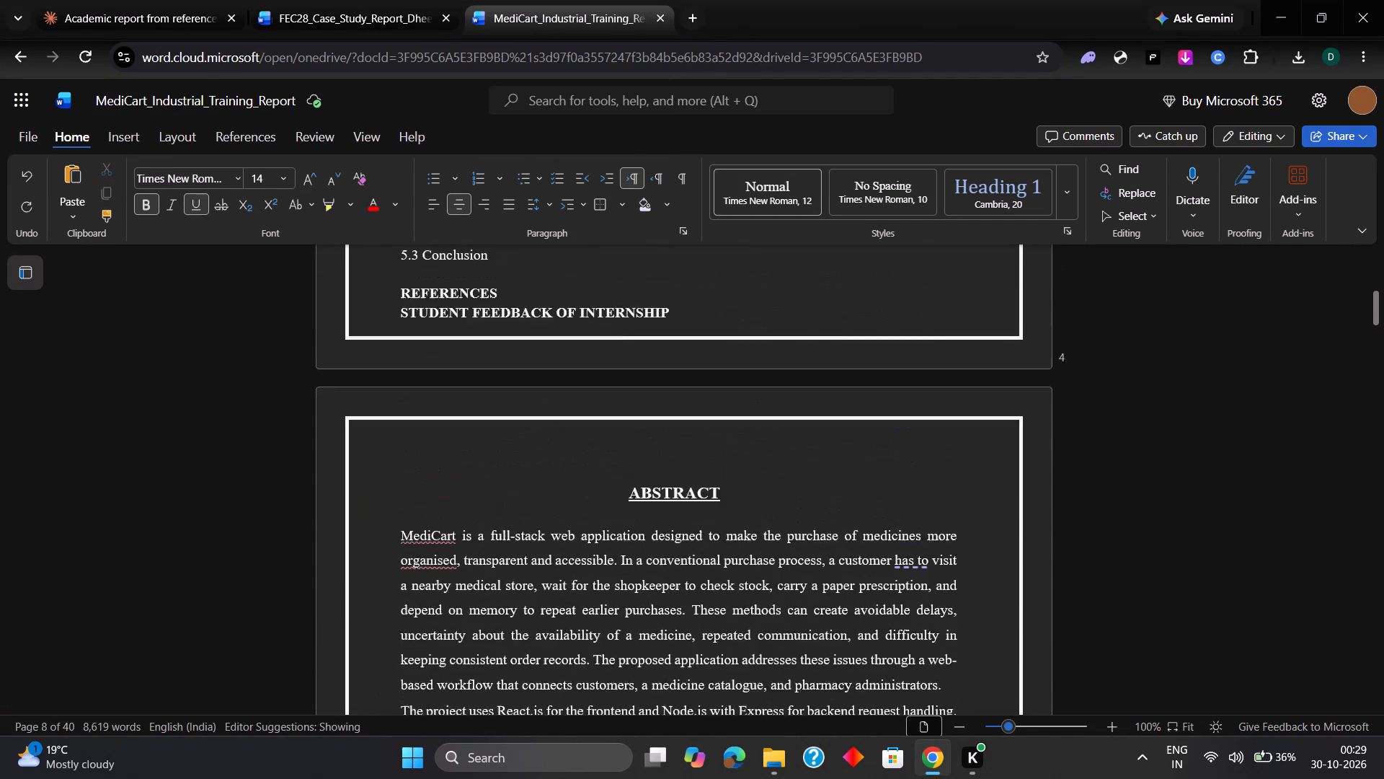
scroll(805, 503, up, 11)
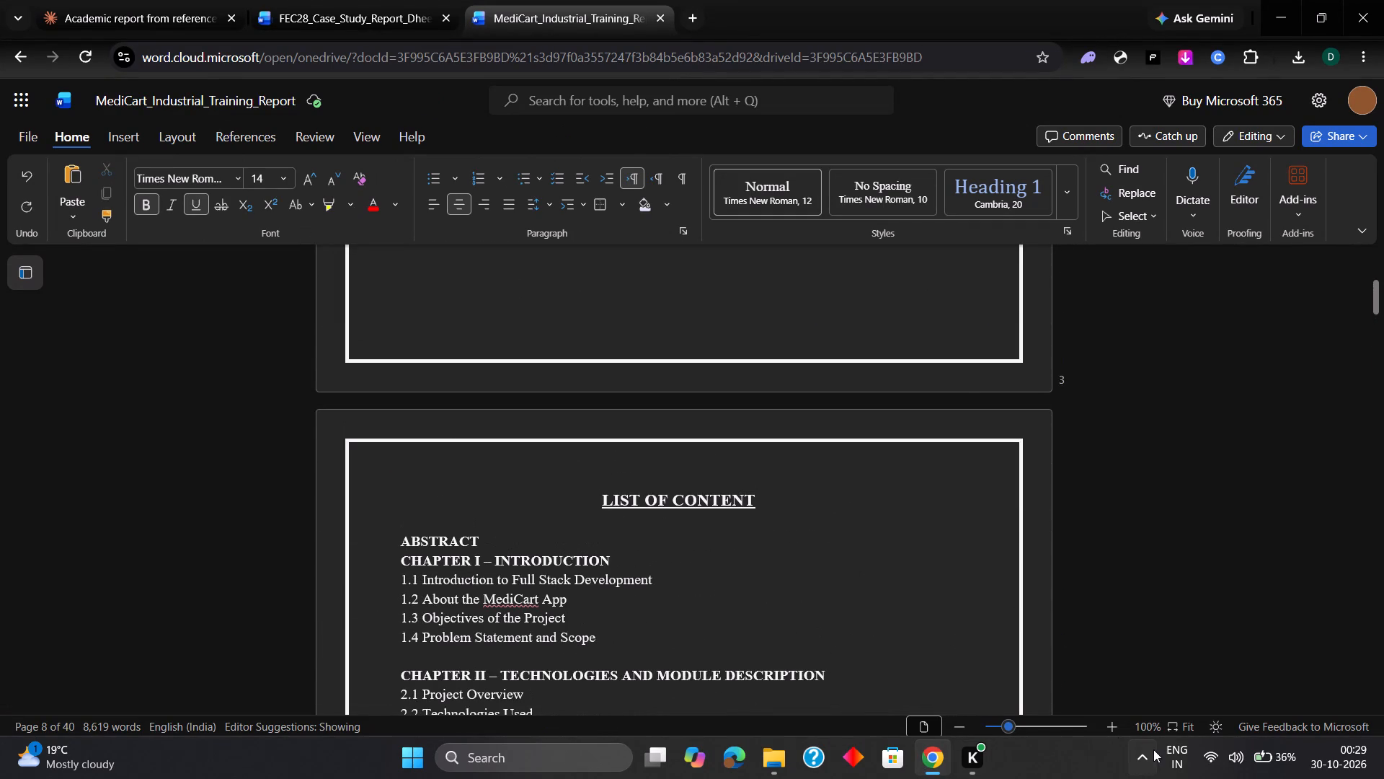
Show the hidden background apps in the Windows system tray.
click(1138, 755)
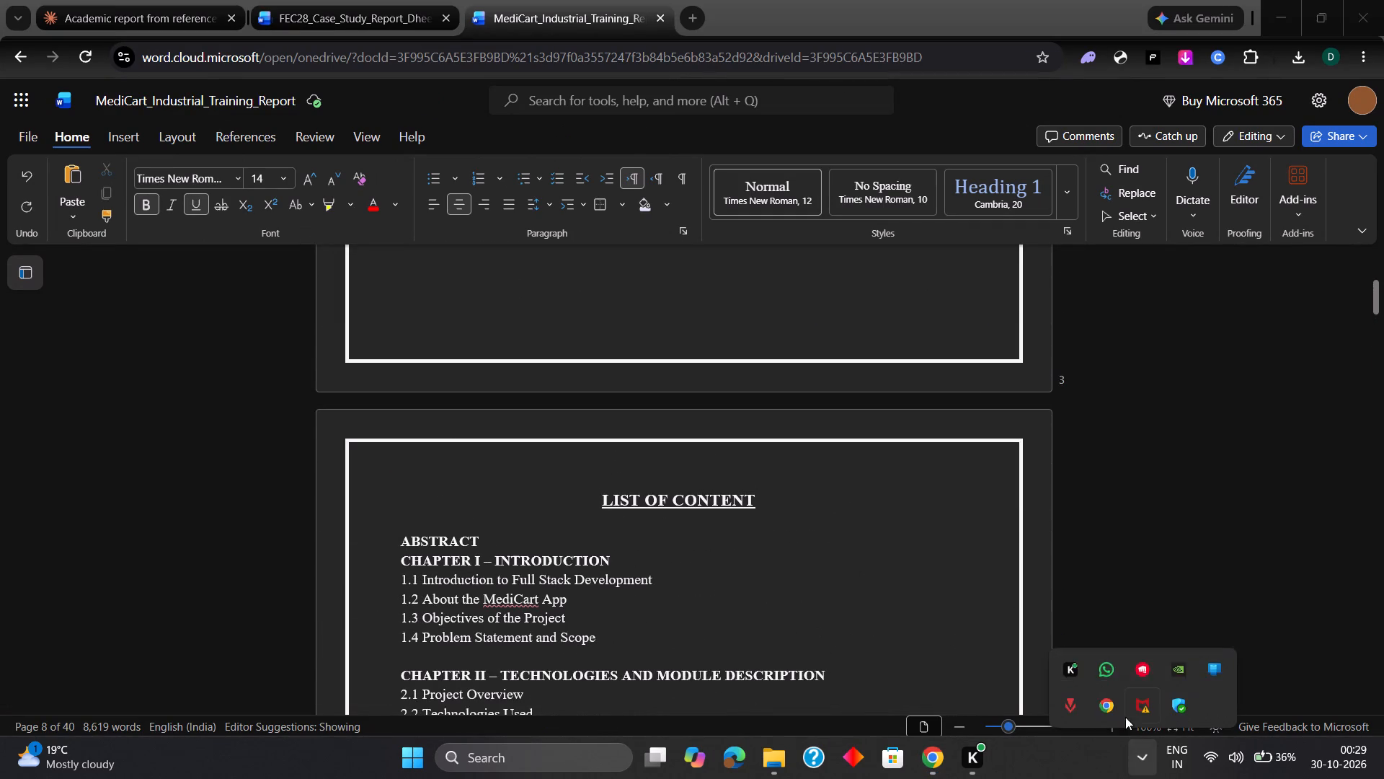
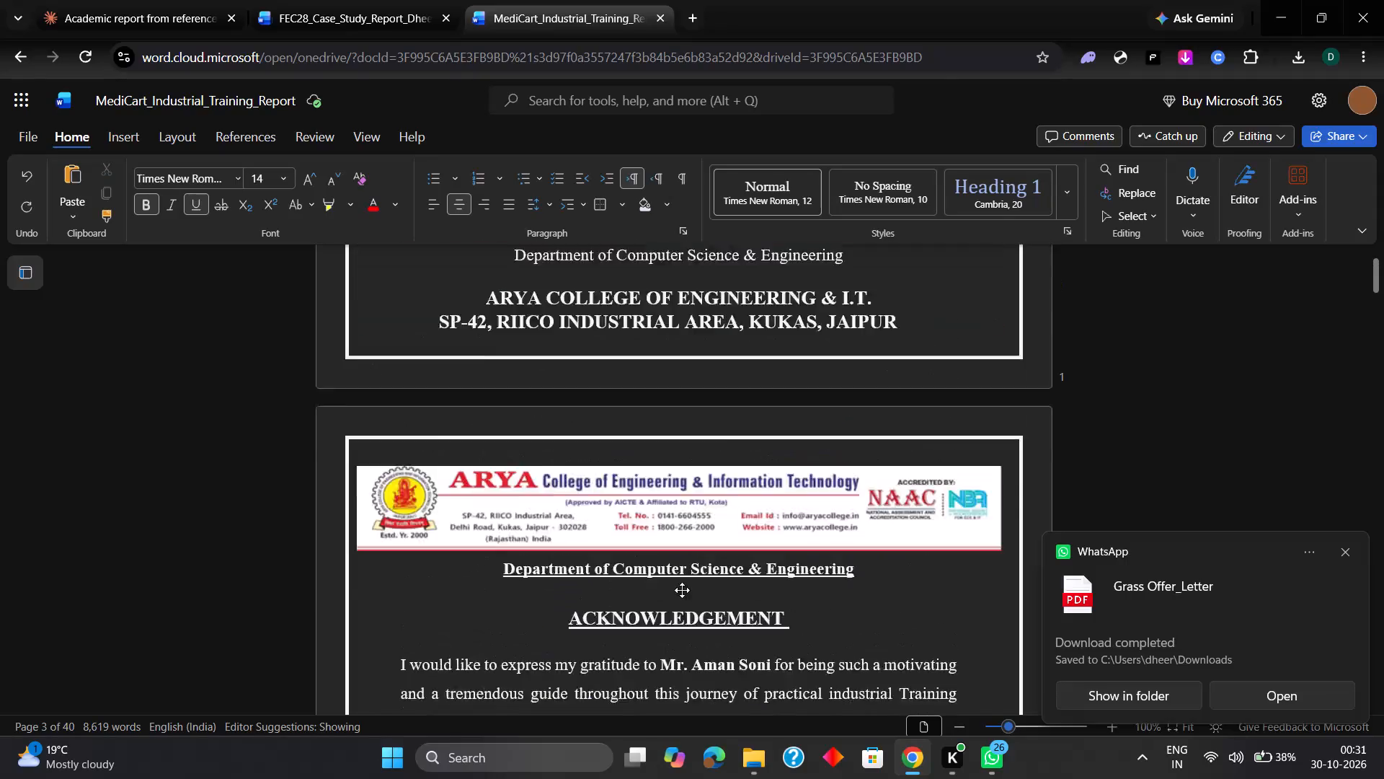
Widen the college banner picture above the ACKNOWLEDGEMENT heading to about 7.68 inches, extending its right edge to the page border.
scroll(682, 590, down, 3)
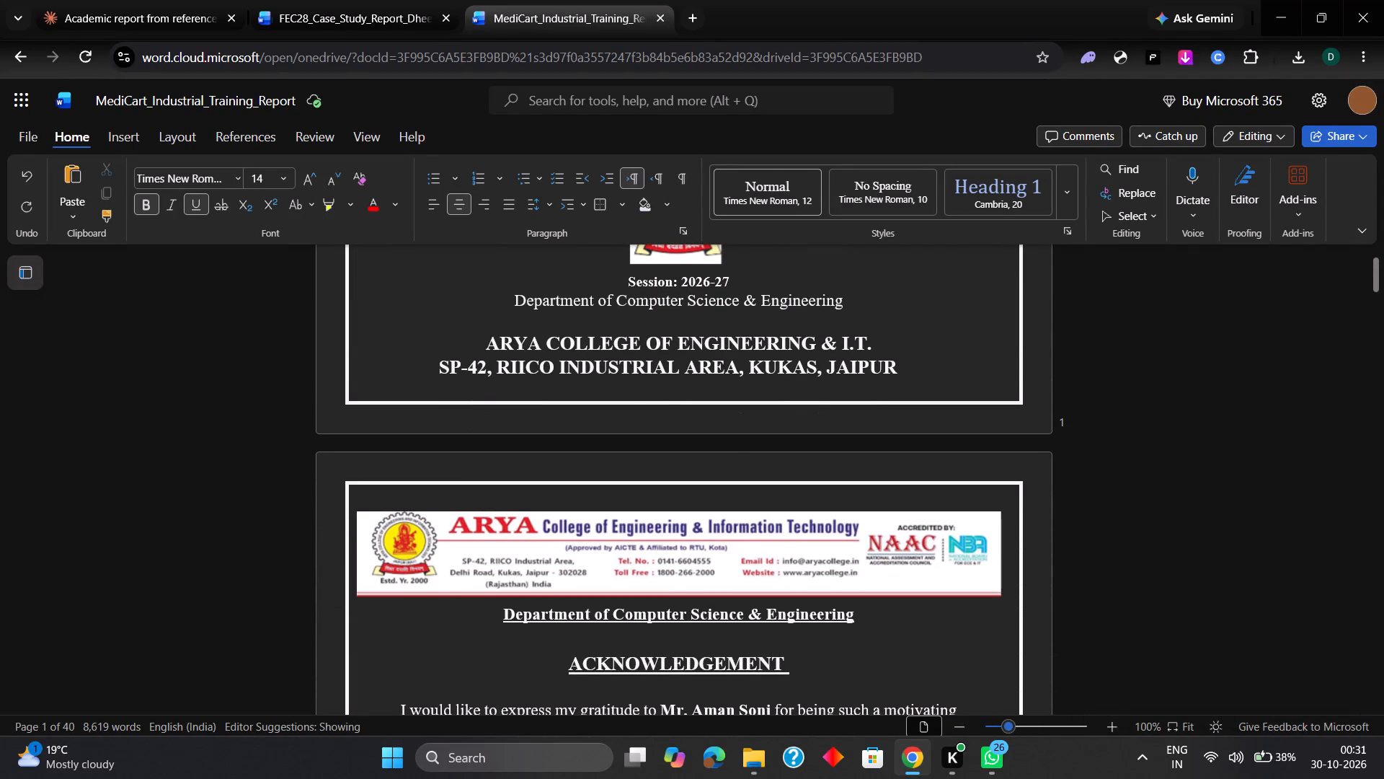
scroll(843, 516, up, 9)
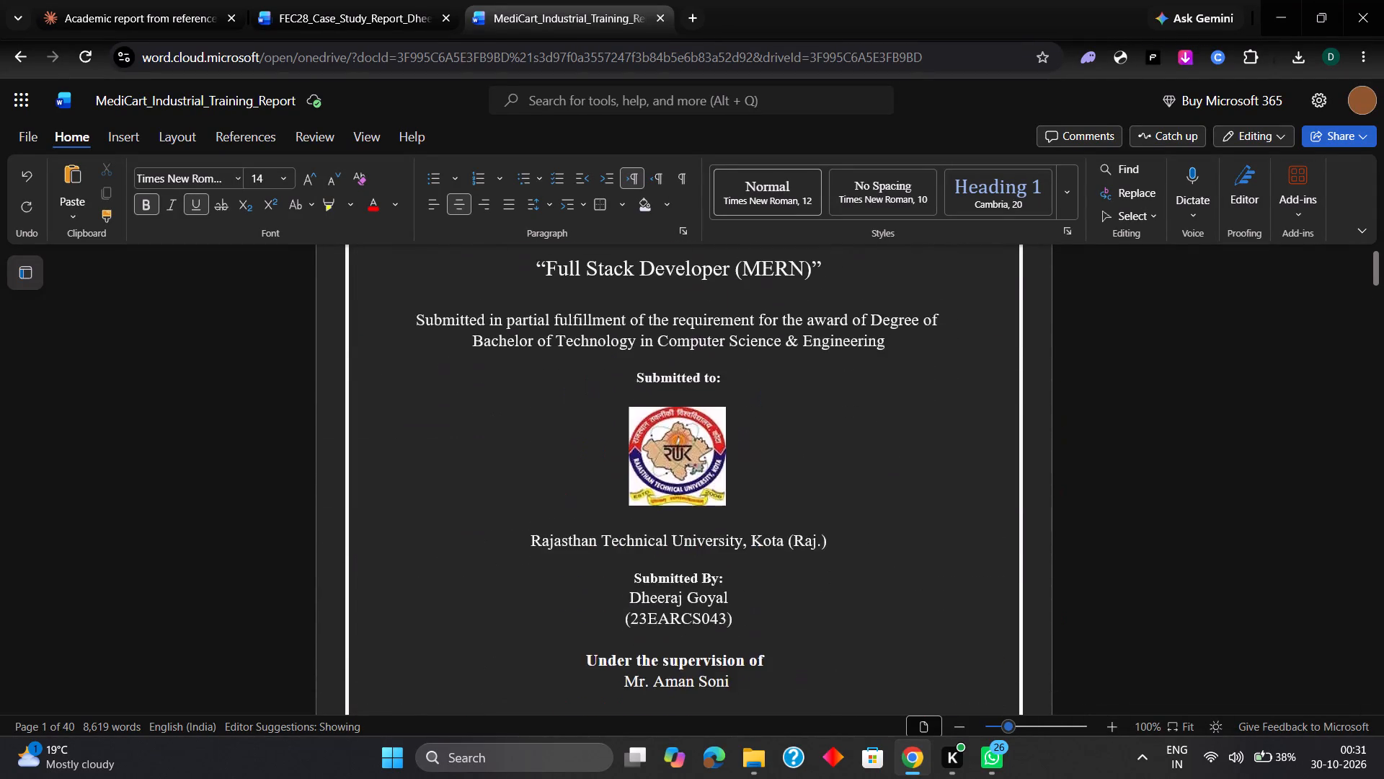
scroll(841, 518, up, 1)
scroll(841, 518, down, 10)
click(782, 448)
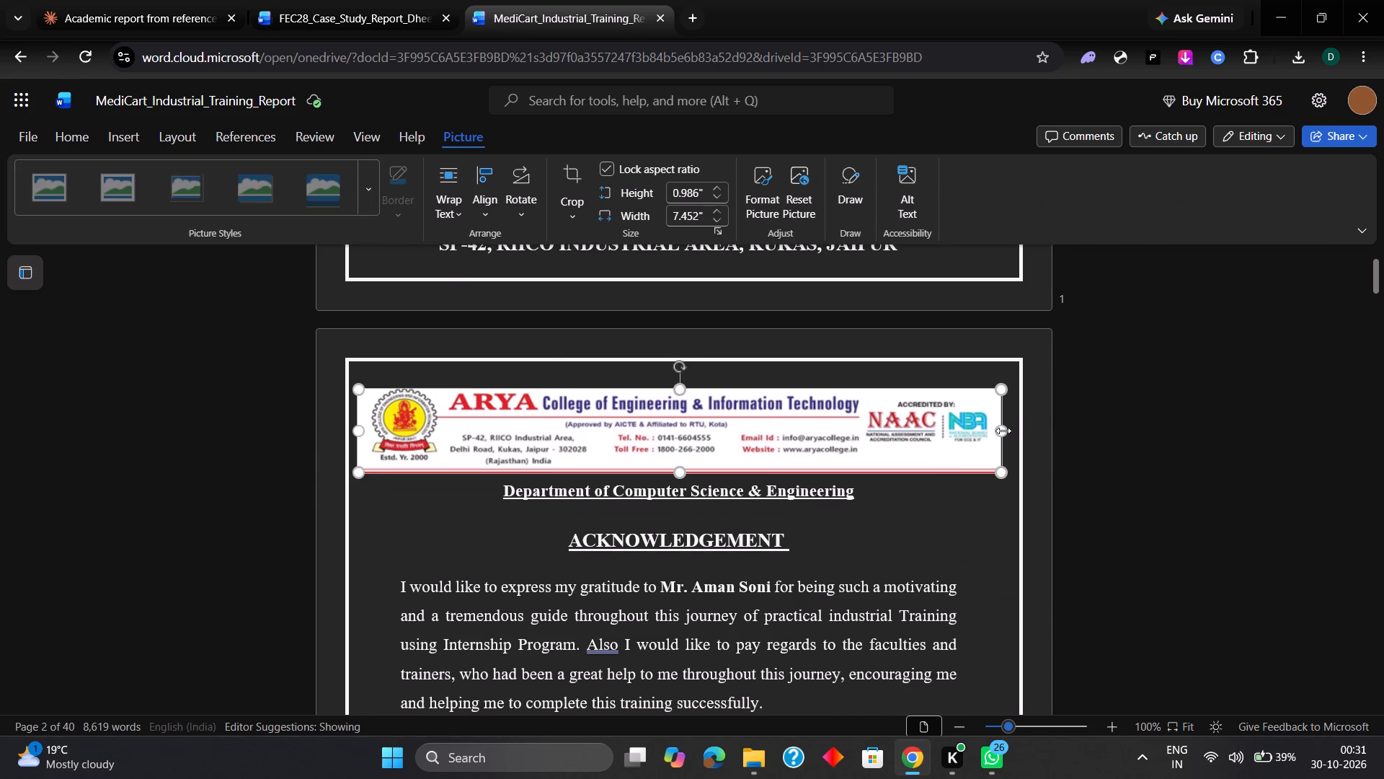
click(1013, 429)
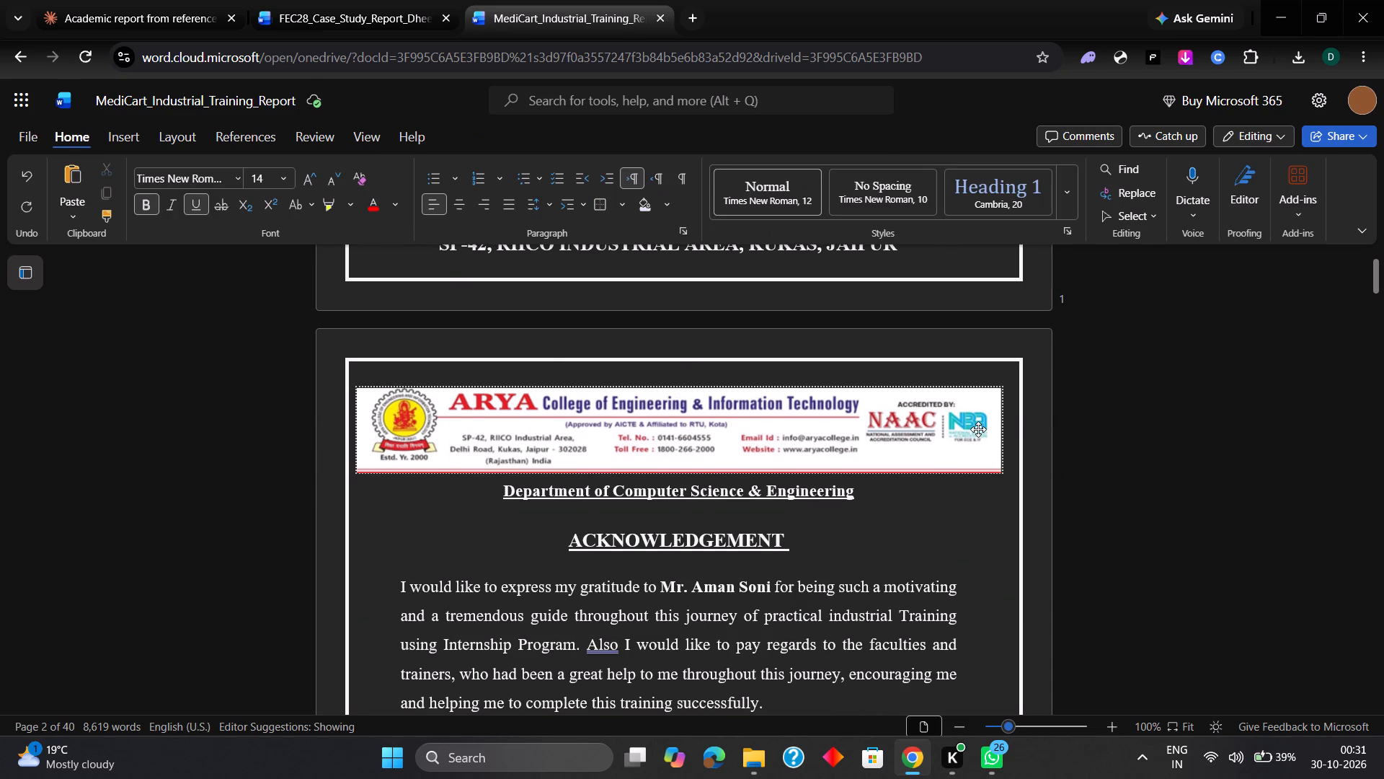
click(978, 429)
drag(1004, 434, 1021, 436)
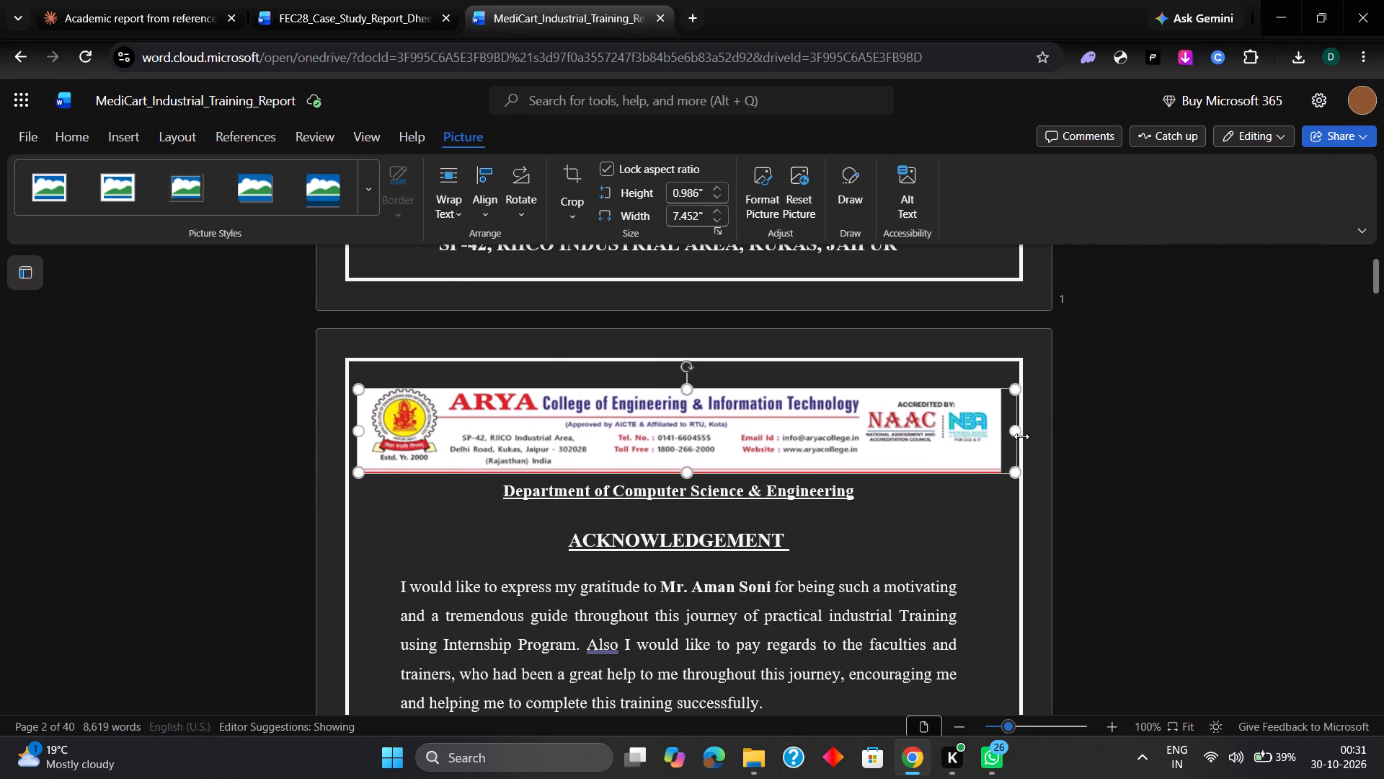
drag(1021, 436, 1024, 436)
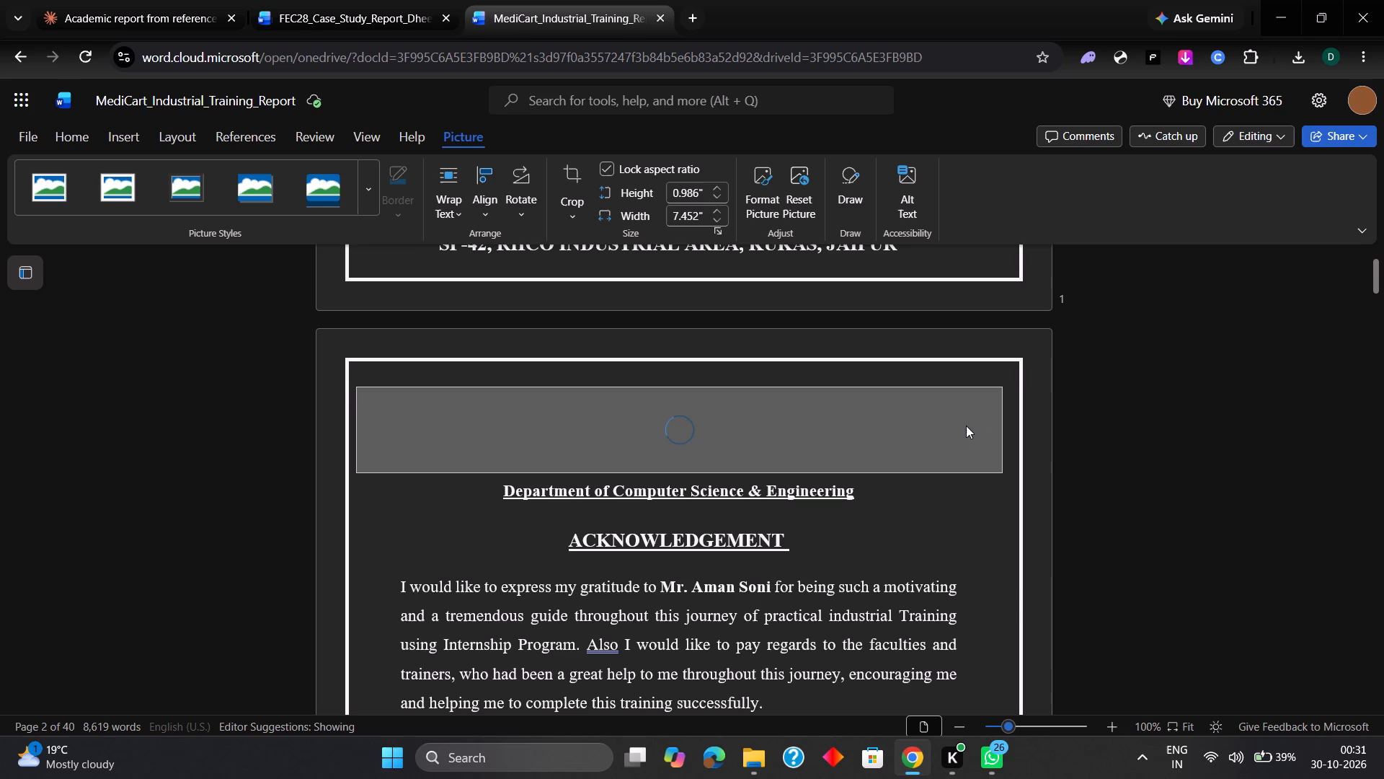
click(958, 426)
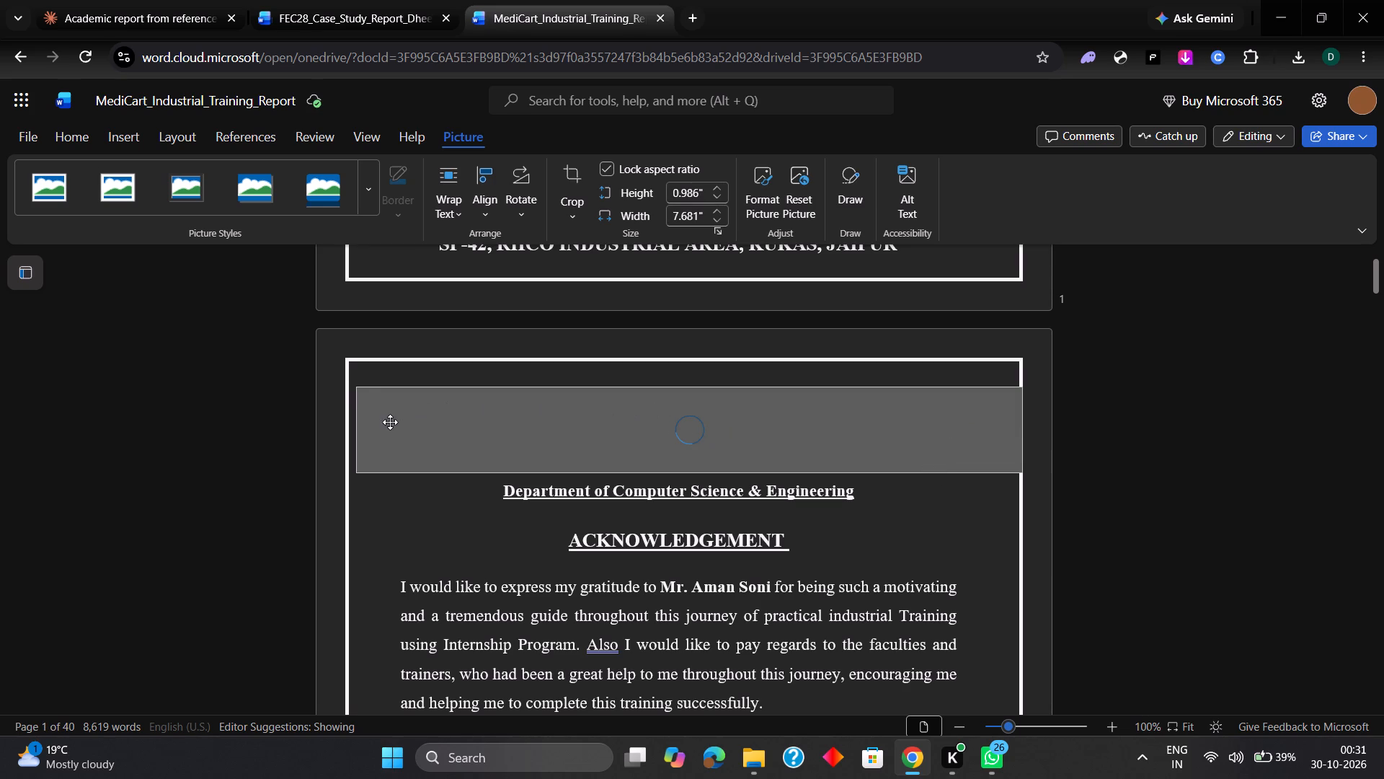
Resize the college banner picture on the Acknowledgement page to about 0.975" high and 7.525" wide, inside the page border.
click(361, 431)
click(701, 436)
drag(695, 432, 682, 421)
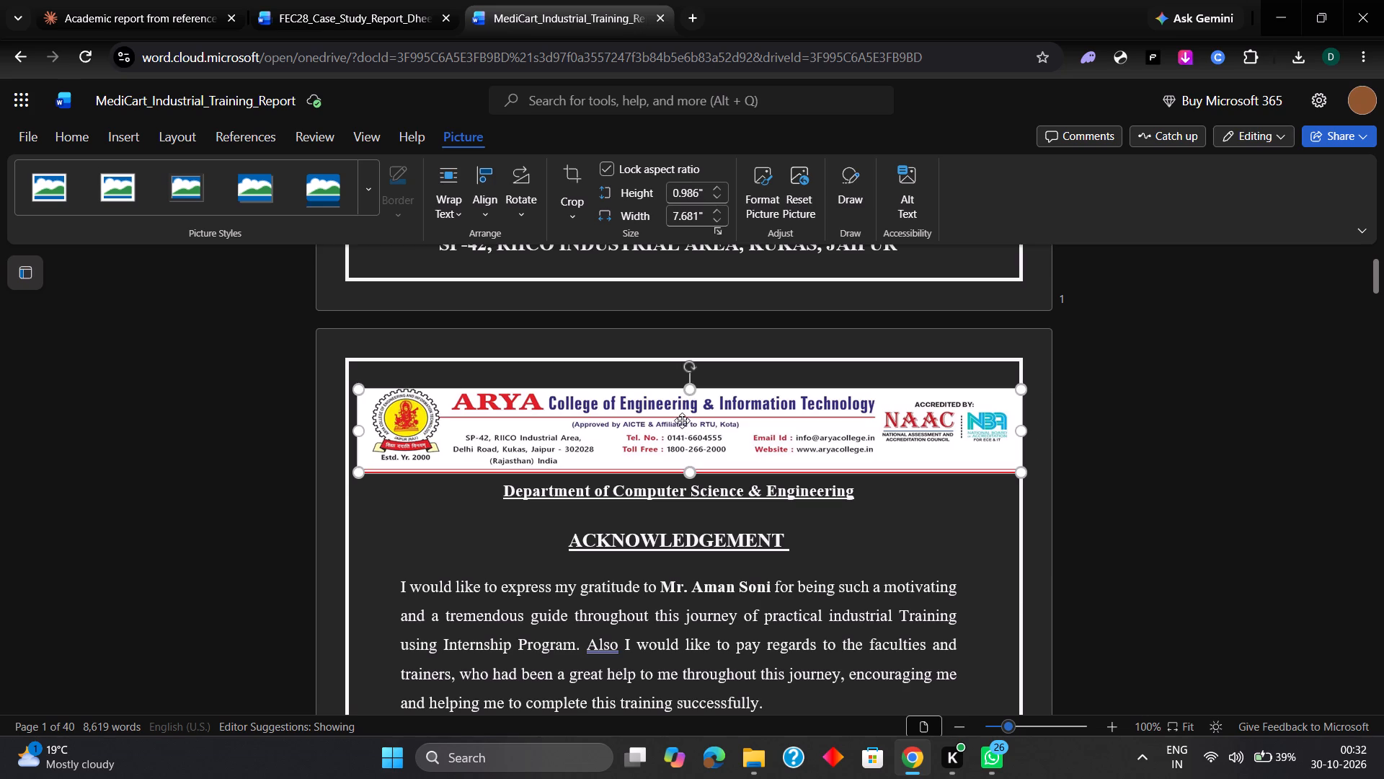
drag(682, 421, 682, 419)
click(689, 394)
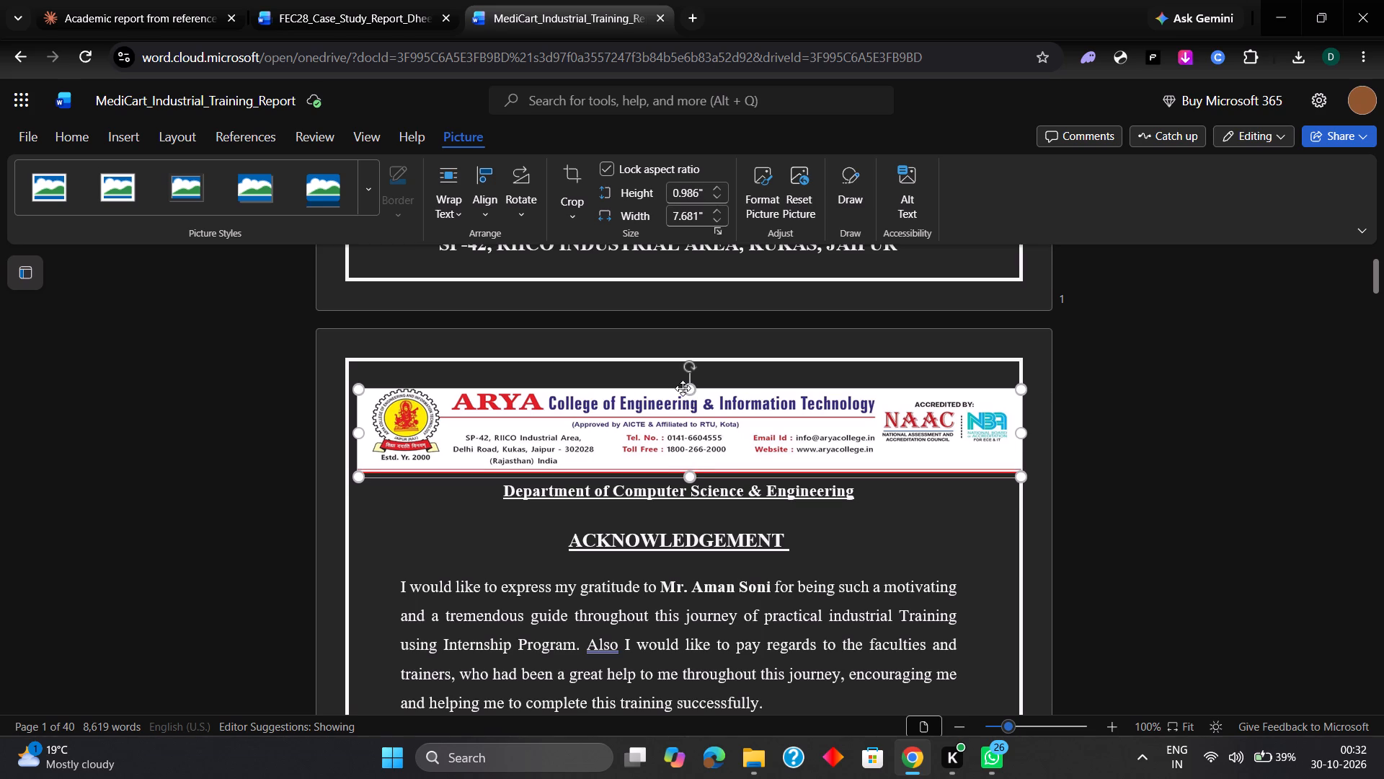
click(695, 423)
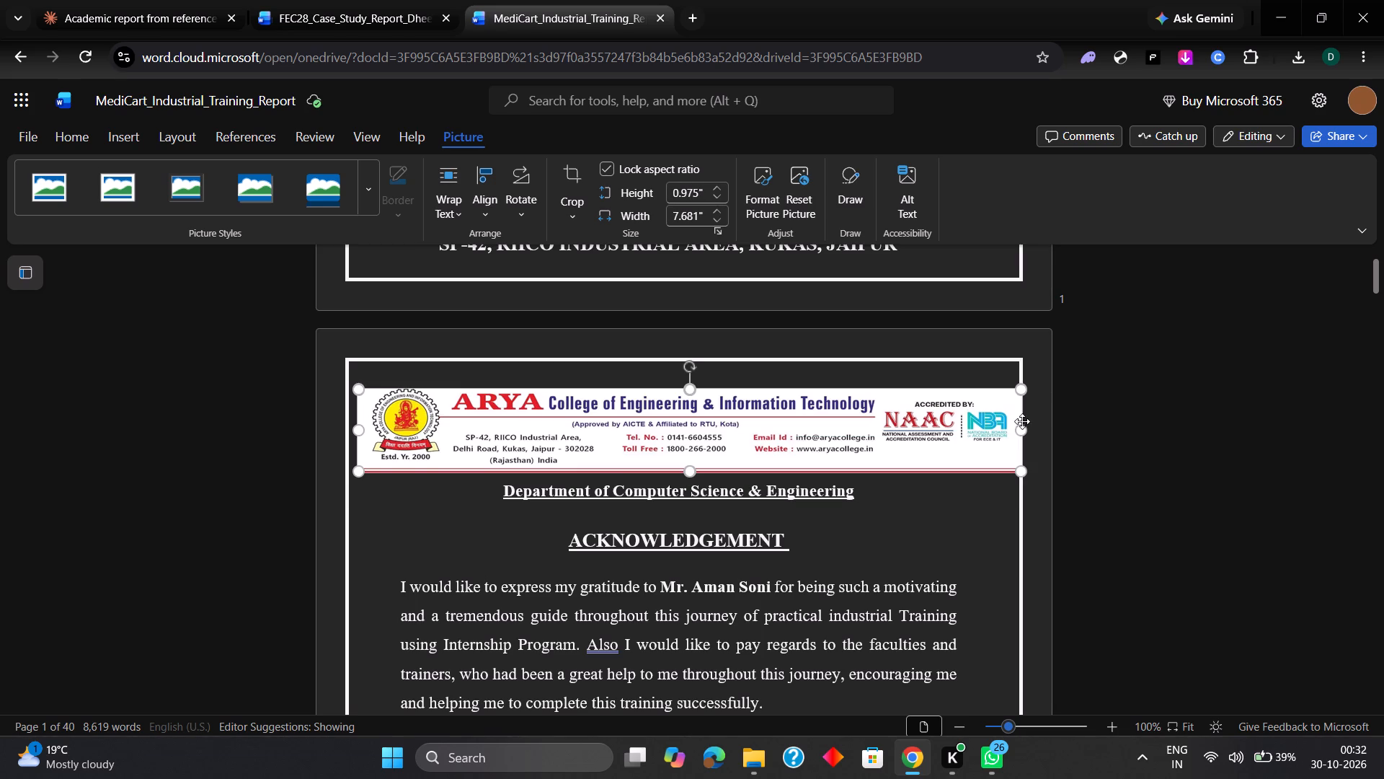
drag(1022, 431, 1009, 432)
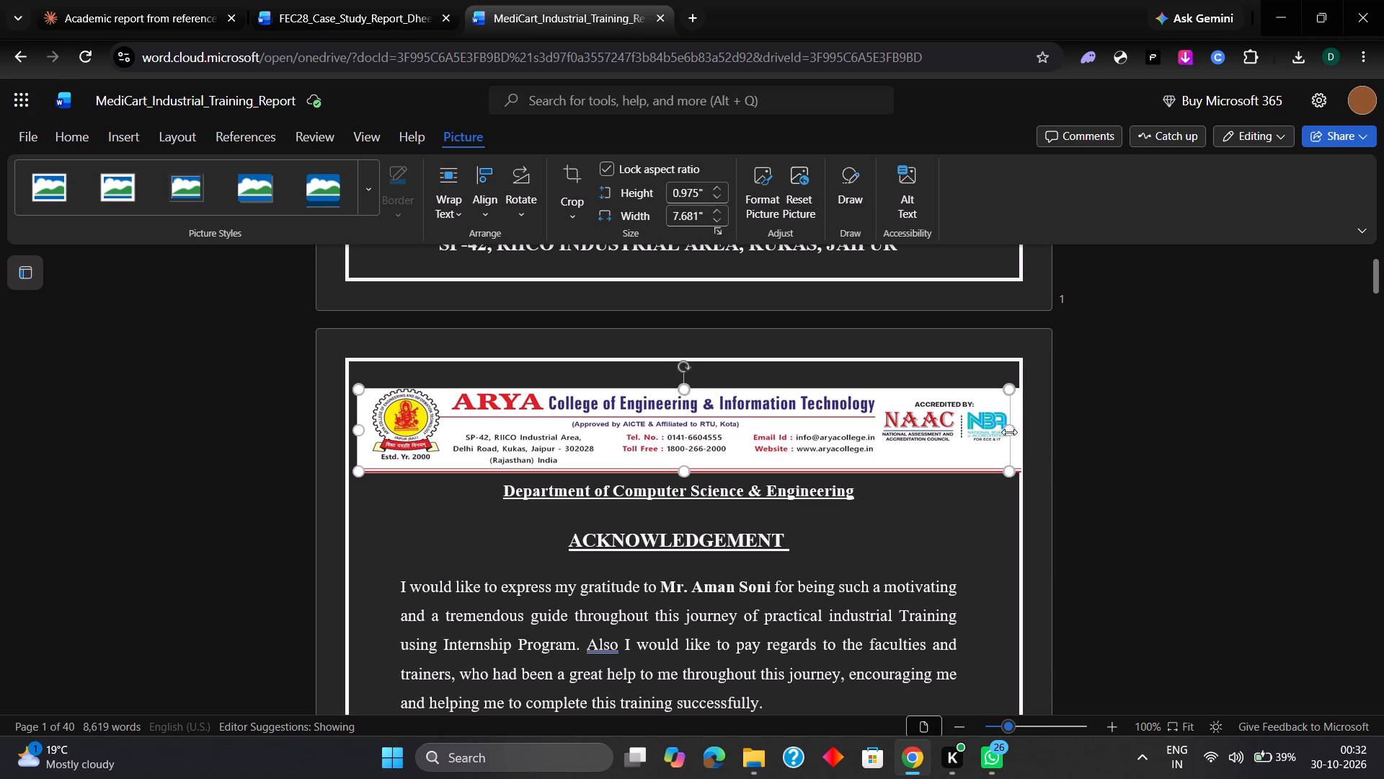
drag(1009, 432, 1008, 432)
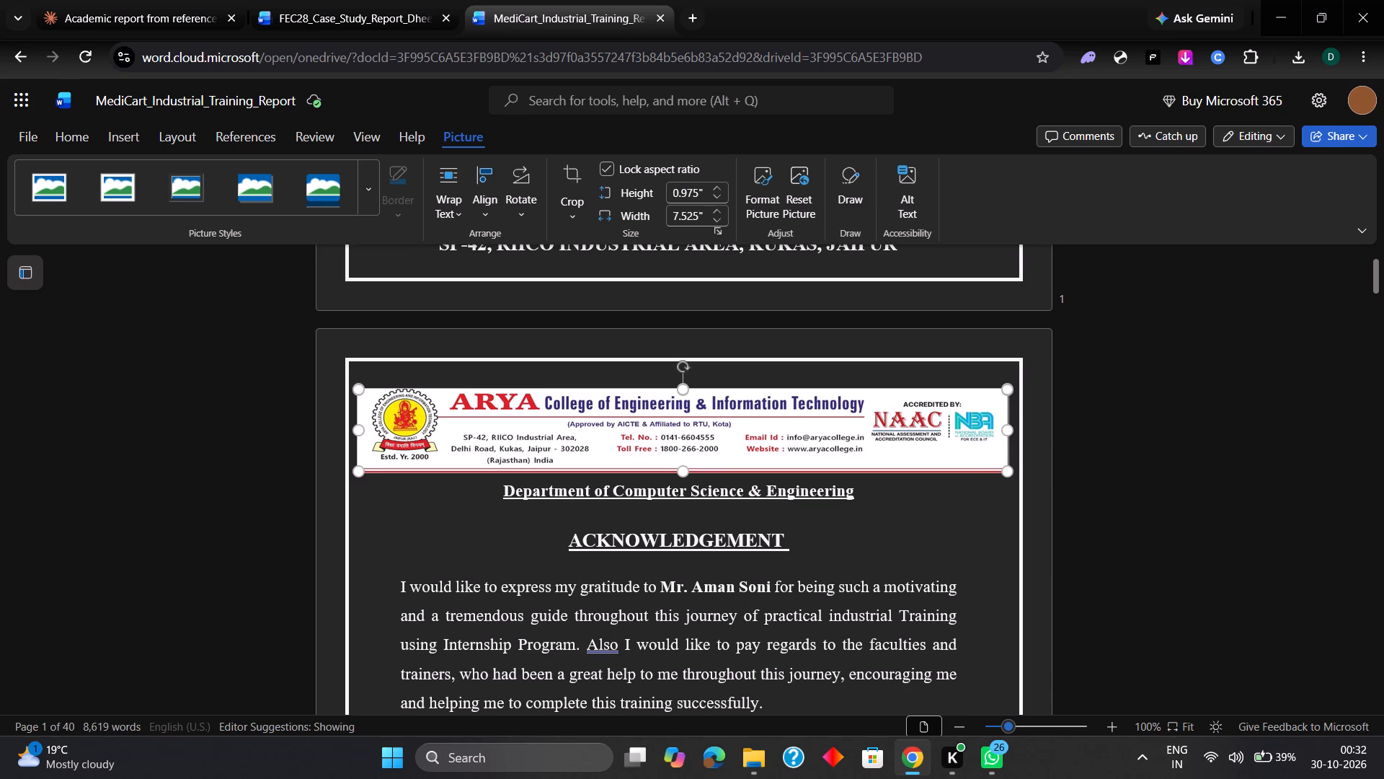
click(905, 521)
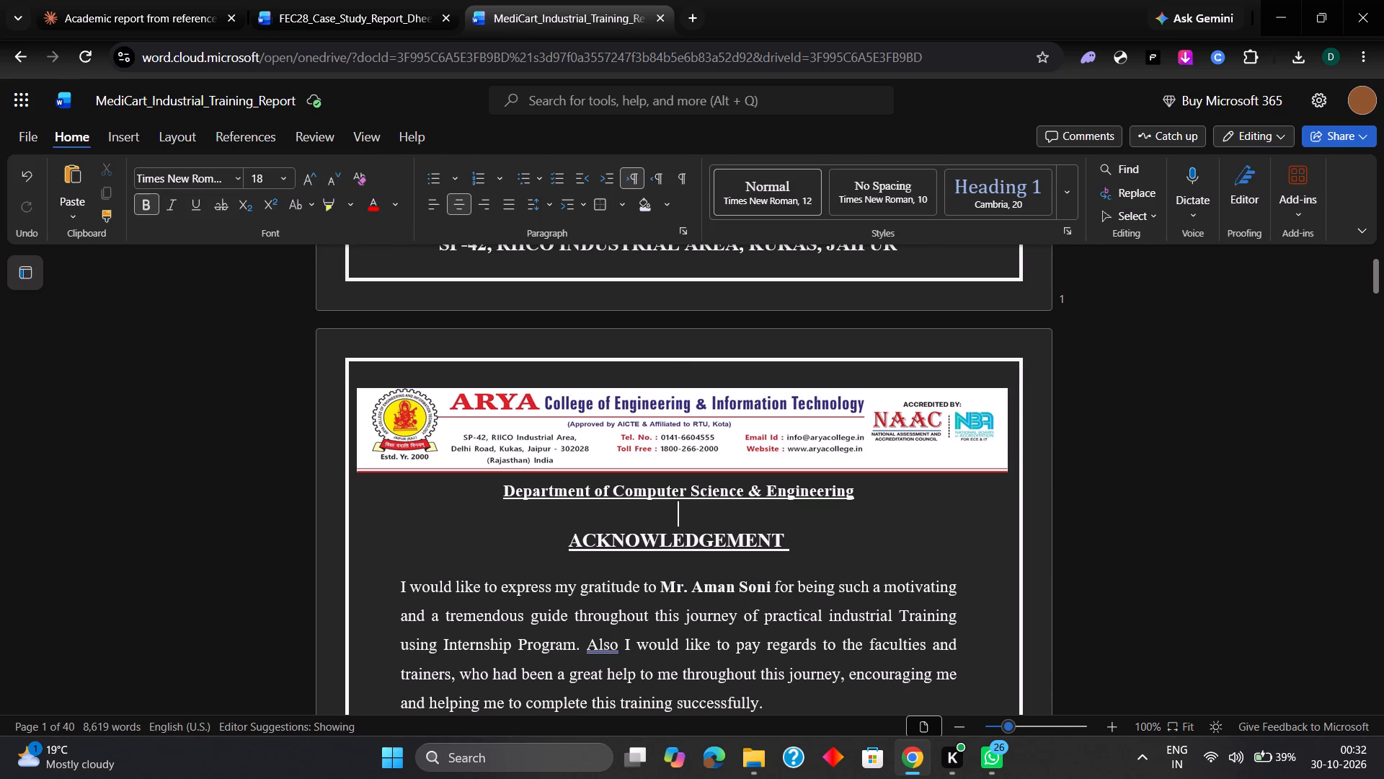
Check the layout of the MediCart report from the Acknowledgement page through the Declaration page.
scroll(848, 491, down, 3)
scroll(849, 489, up, 3)
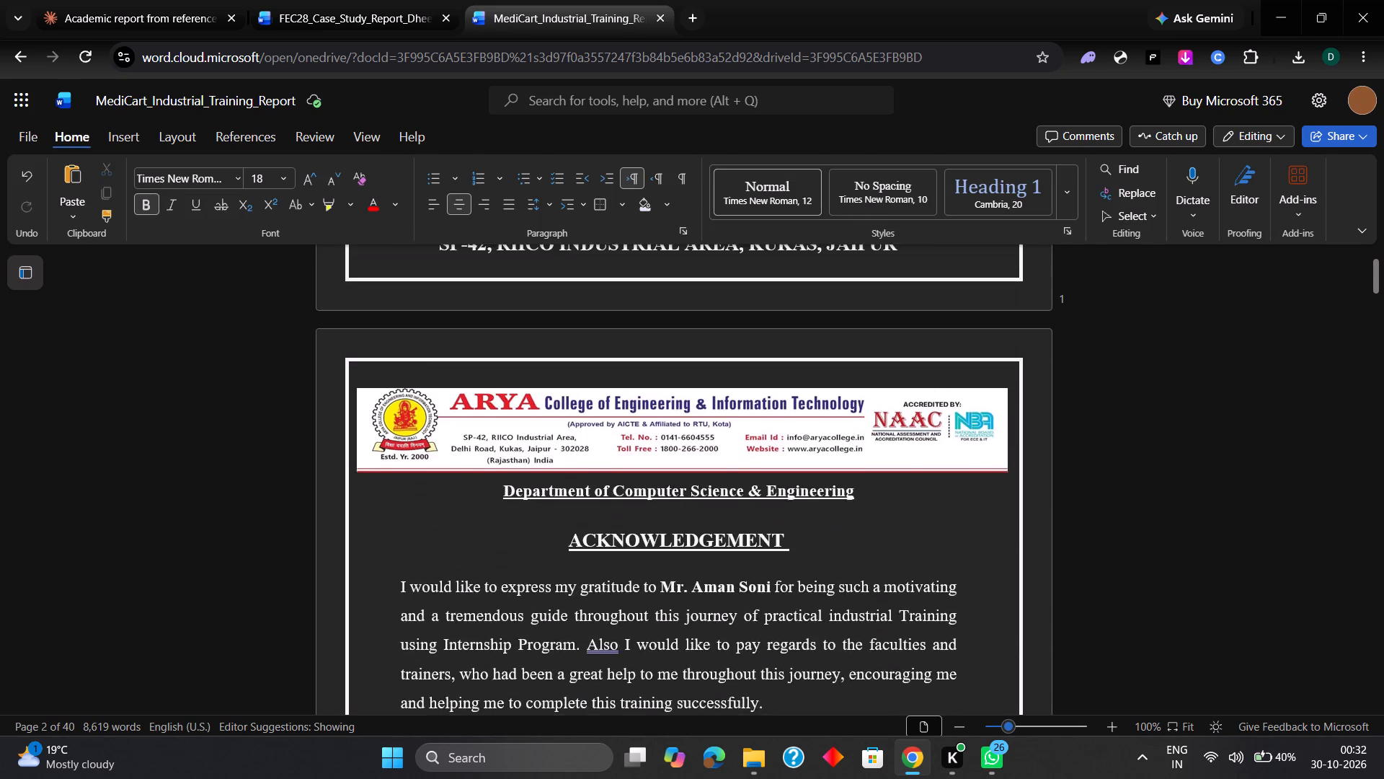
scroll(1051, 498, down, 3)
scroll(915, 491, down, 2)
scroll(874, 576, down, 9)
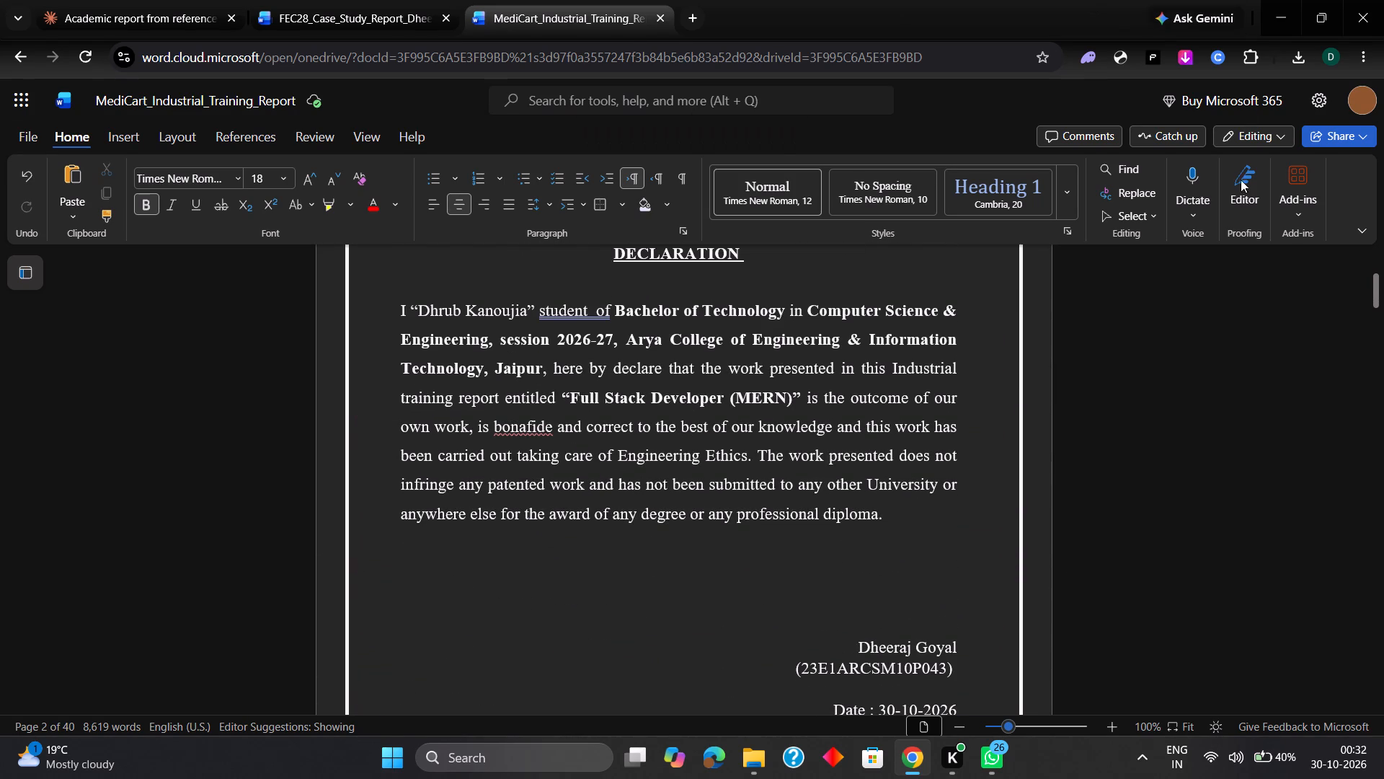
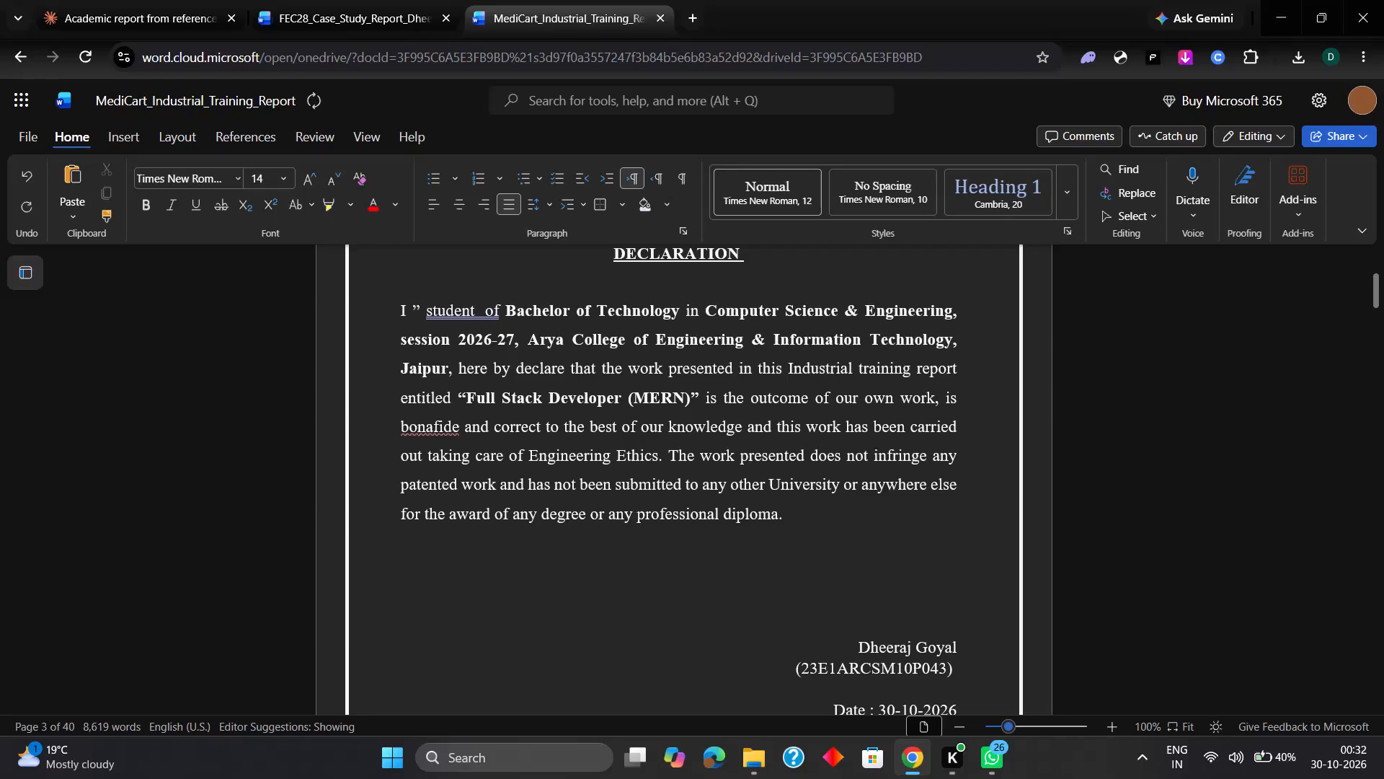
Add an opening quotation mark and the student's full name after "I" in the Declaration paragraph.
key(shift+quotedbl)
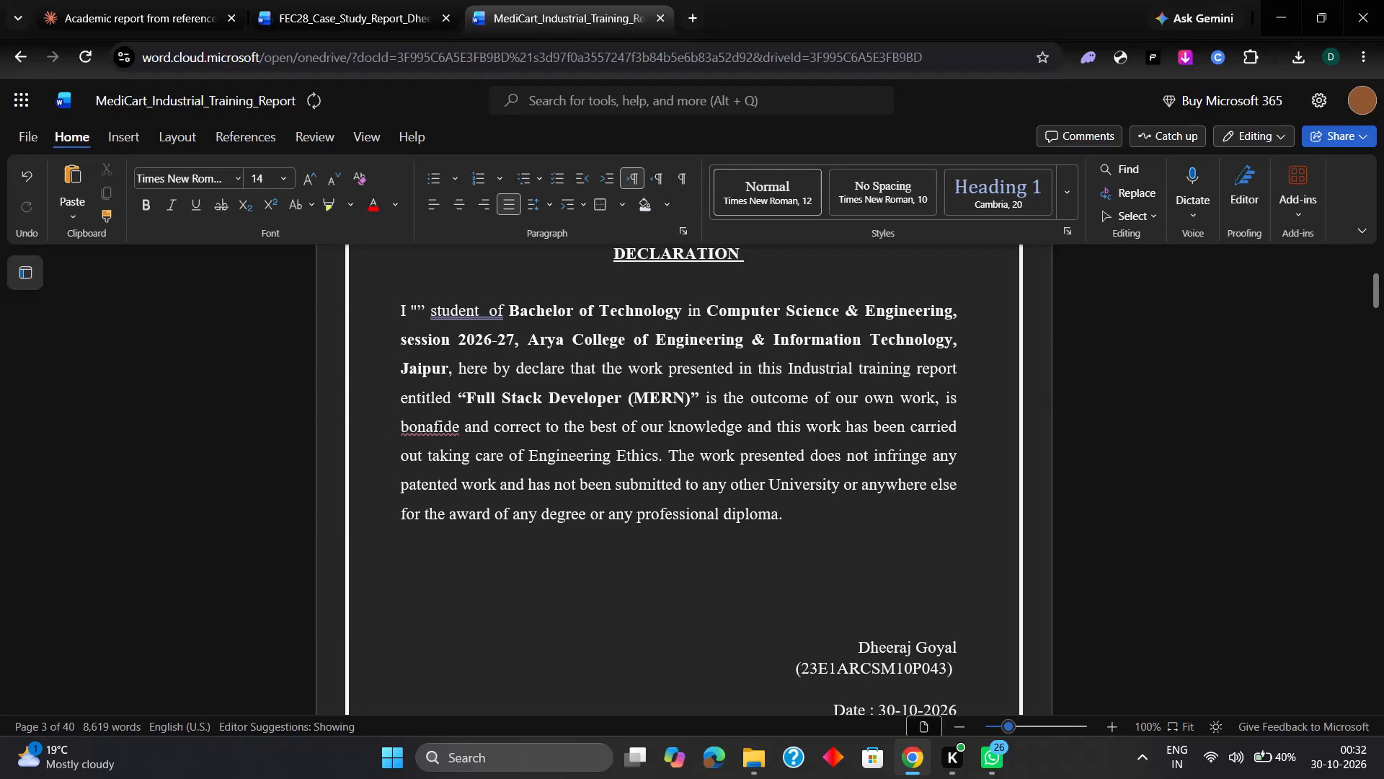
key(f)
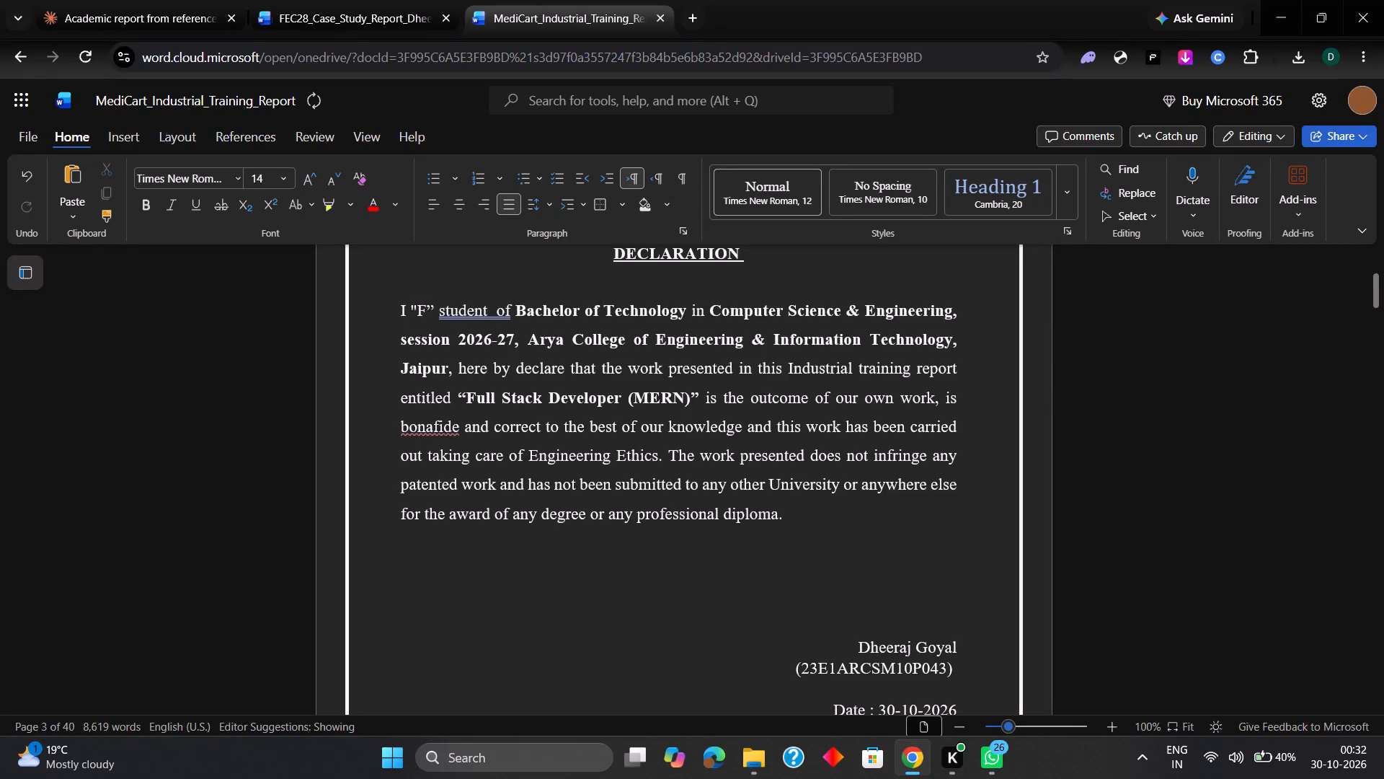
key(BackSpace)
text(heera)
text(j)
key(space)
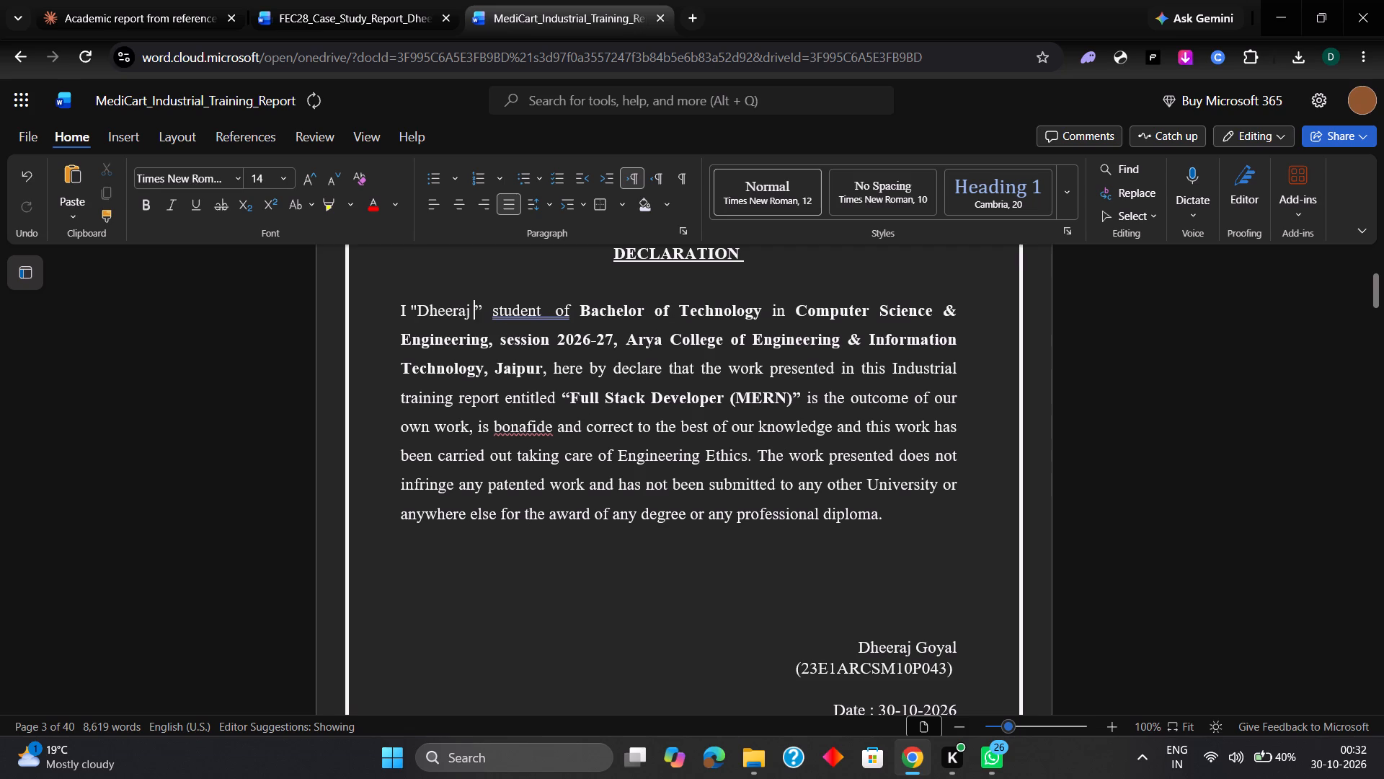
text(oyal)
Review the cover, Acknowledgement and Declaration pages, comparing the banners and signature blocks.
scroll(685, 368, up, 6)
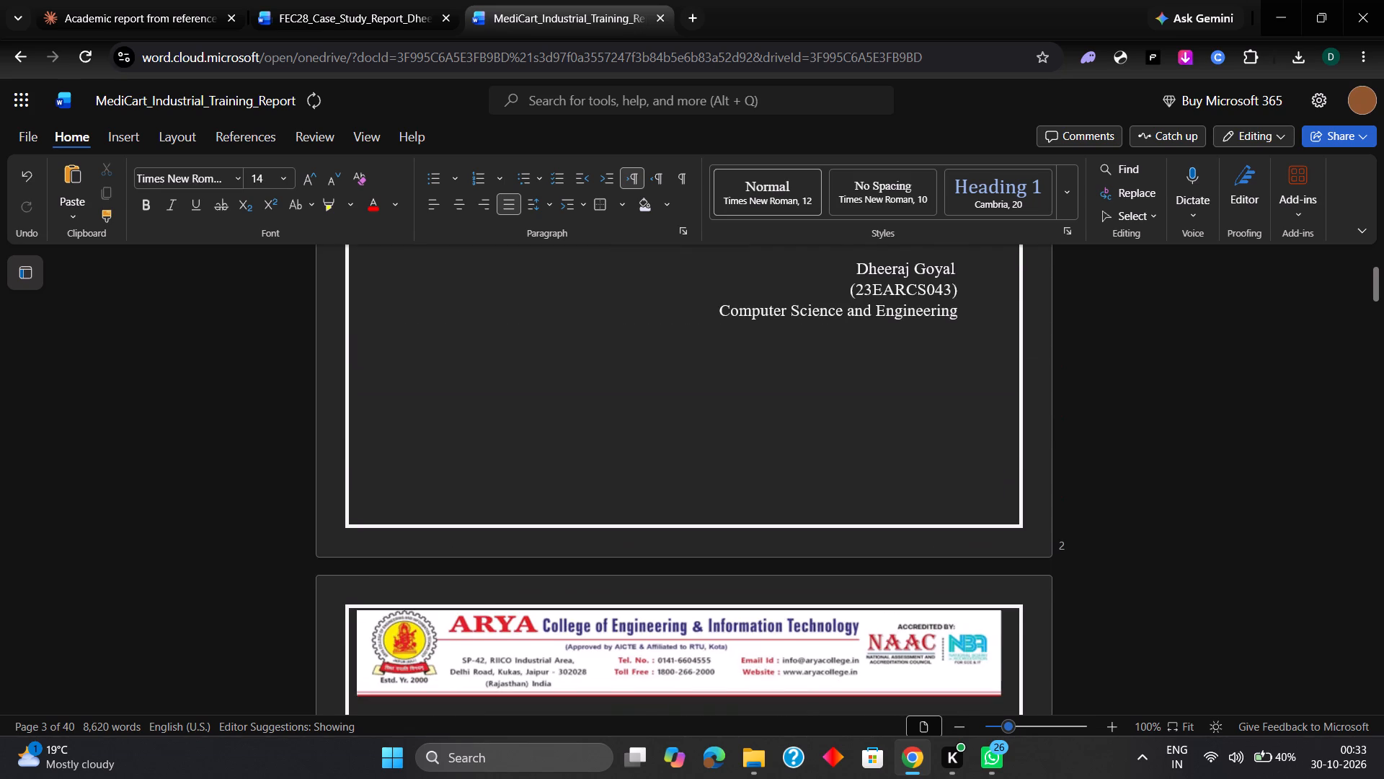
scroll(731, 405, up, 6)
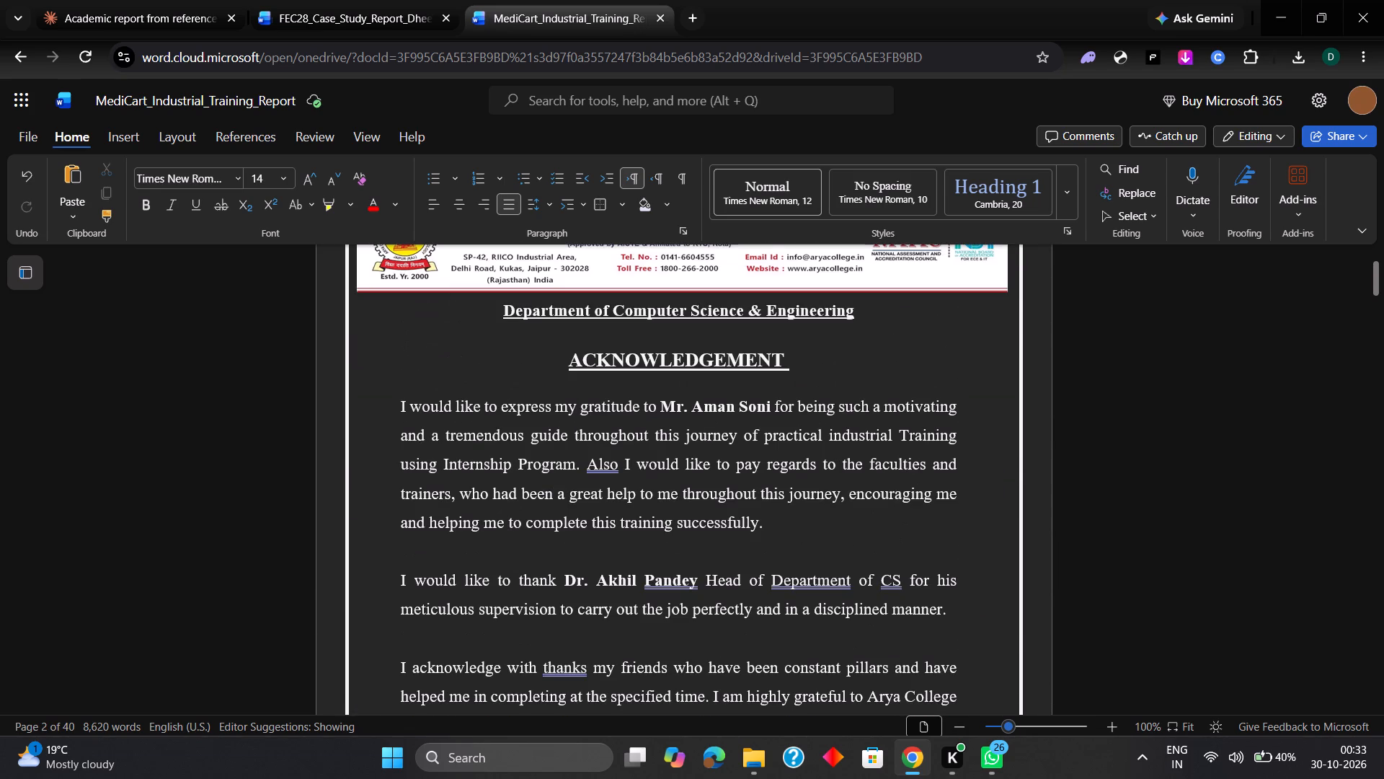
scroll(785, 597, down, 1)
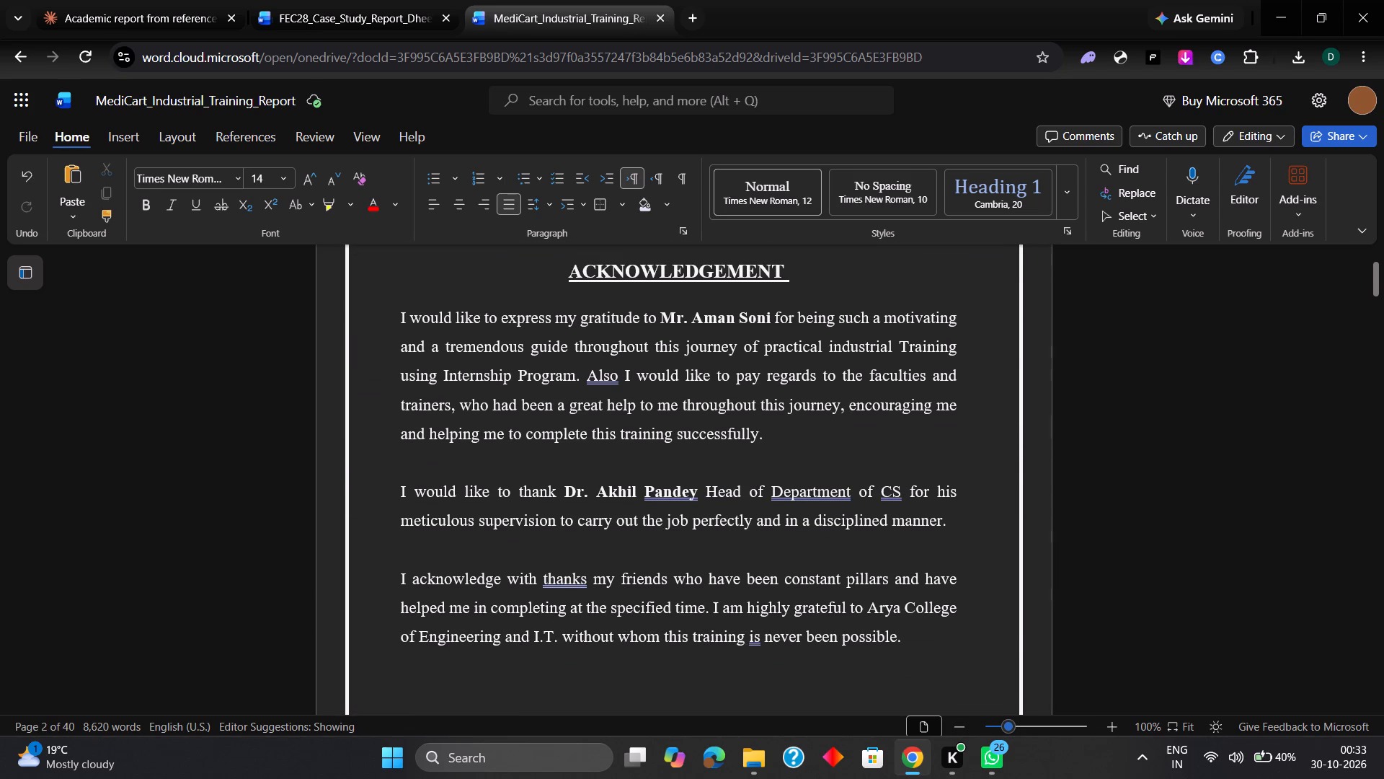
scroll(774, 583, up, 6)
scroll(796, 549, down, 2)
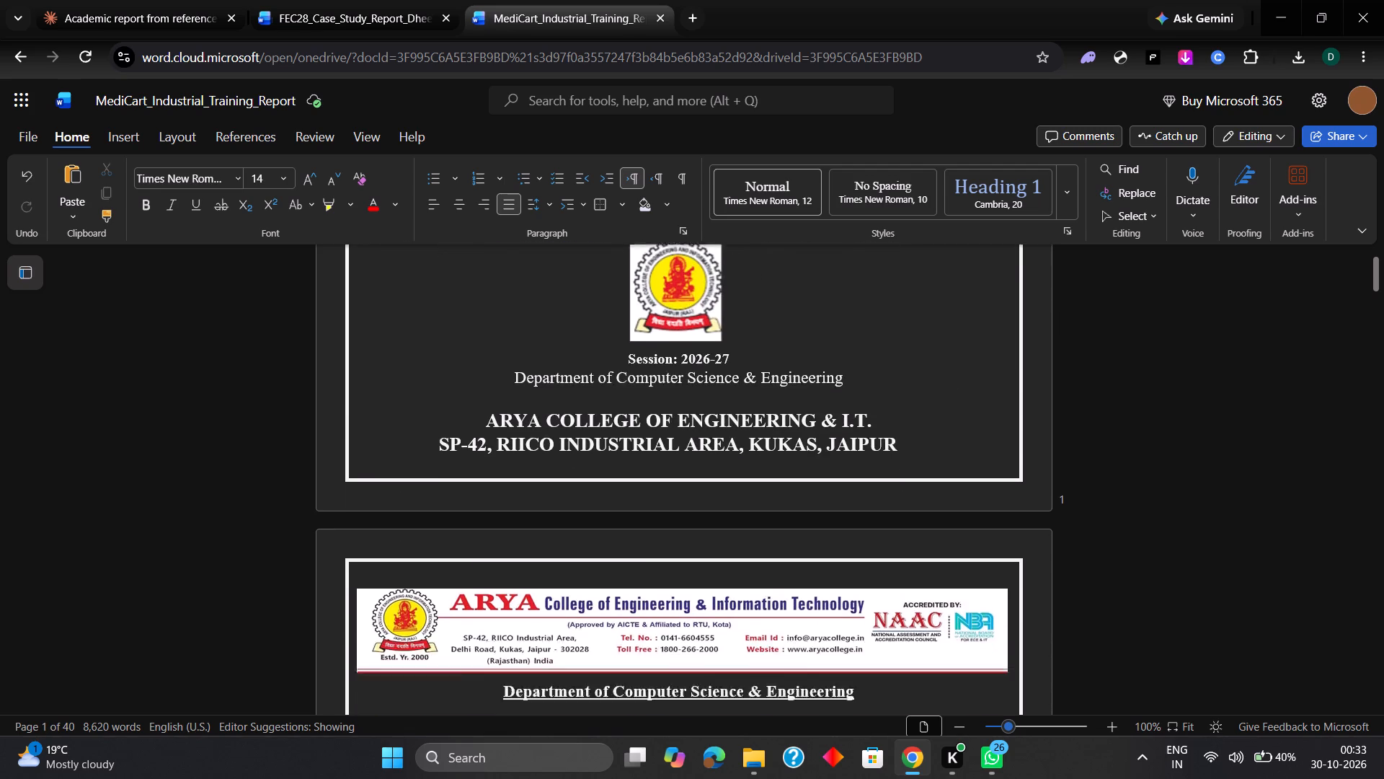
scroll(797, 549, down, 13)
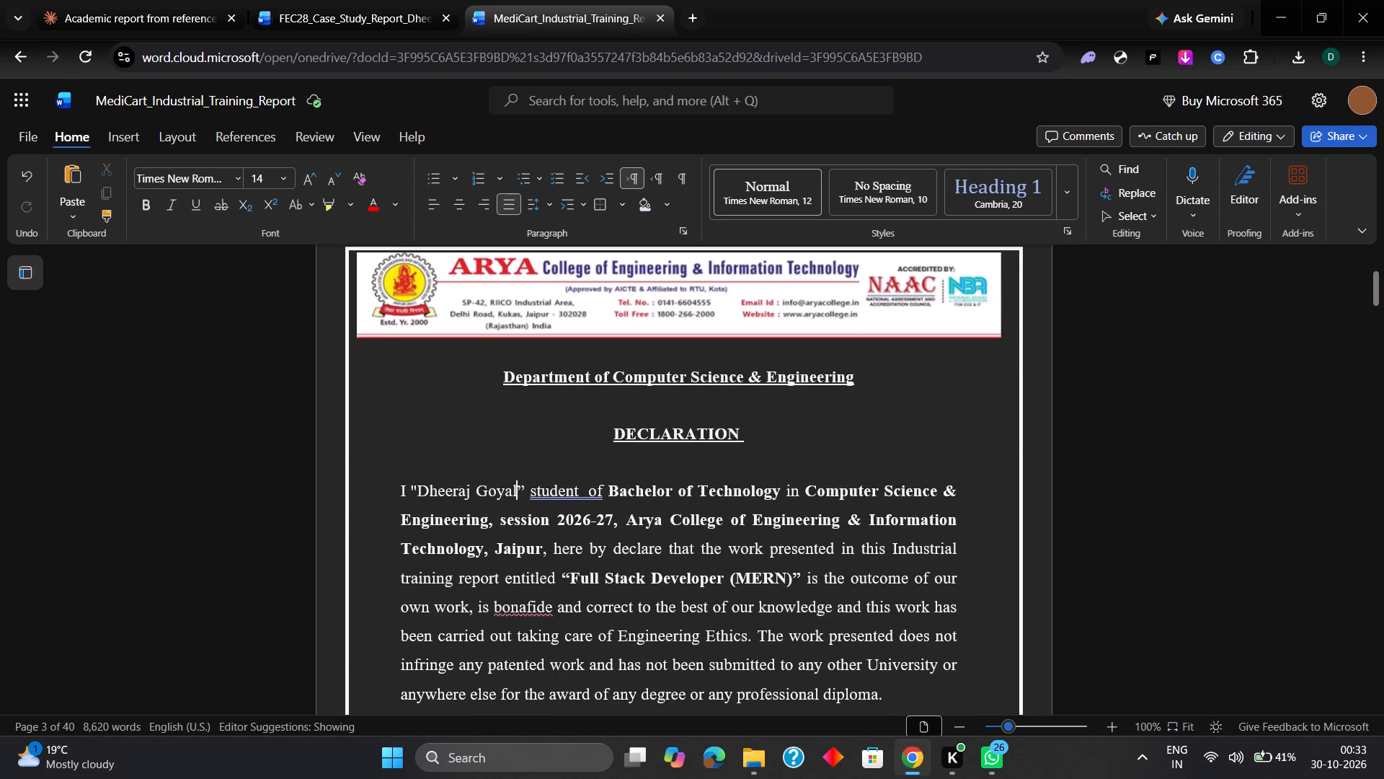
scroll(798, 538, down, 9)
scroll(798, 538, up, 4)
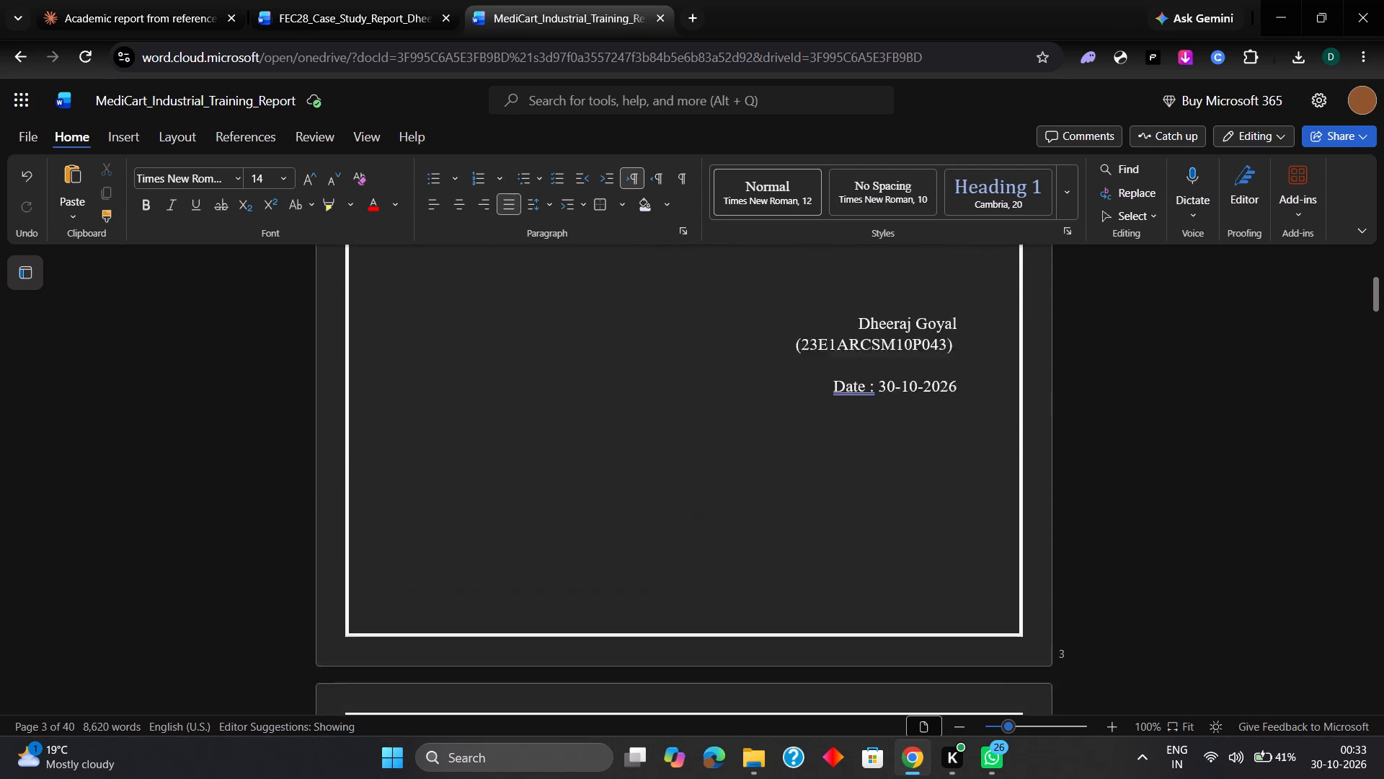
scroll(798, 537, up, 16)
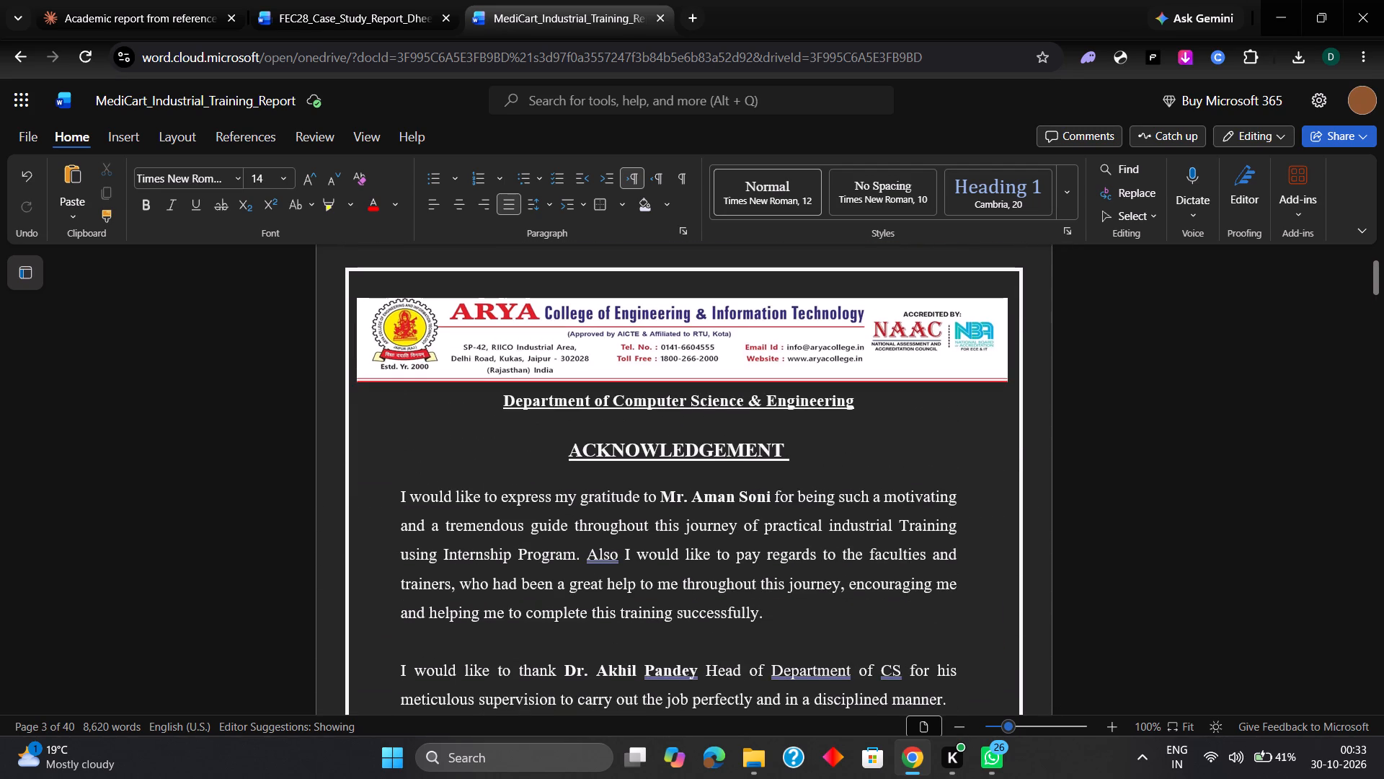
scroll(737, 477, up, 2)
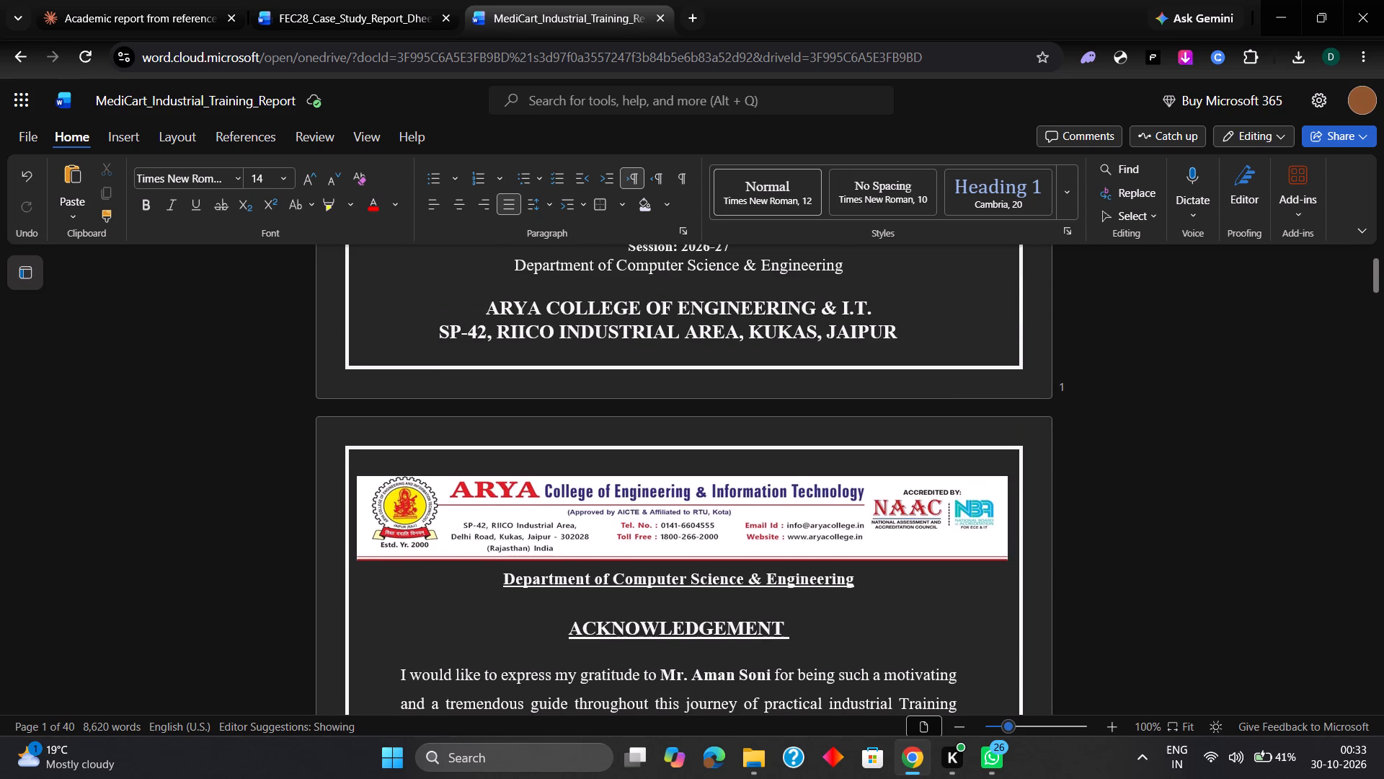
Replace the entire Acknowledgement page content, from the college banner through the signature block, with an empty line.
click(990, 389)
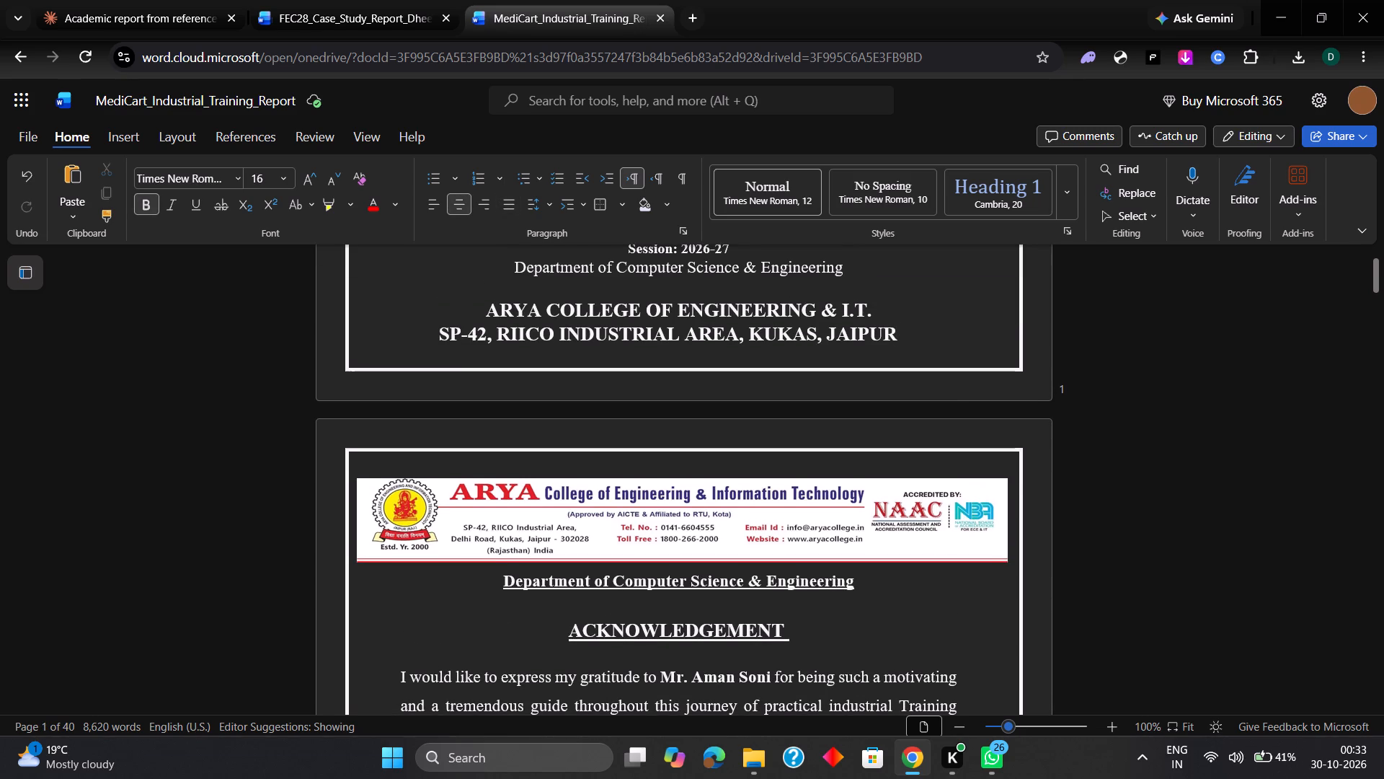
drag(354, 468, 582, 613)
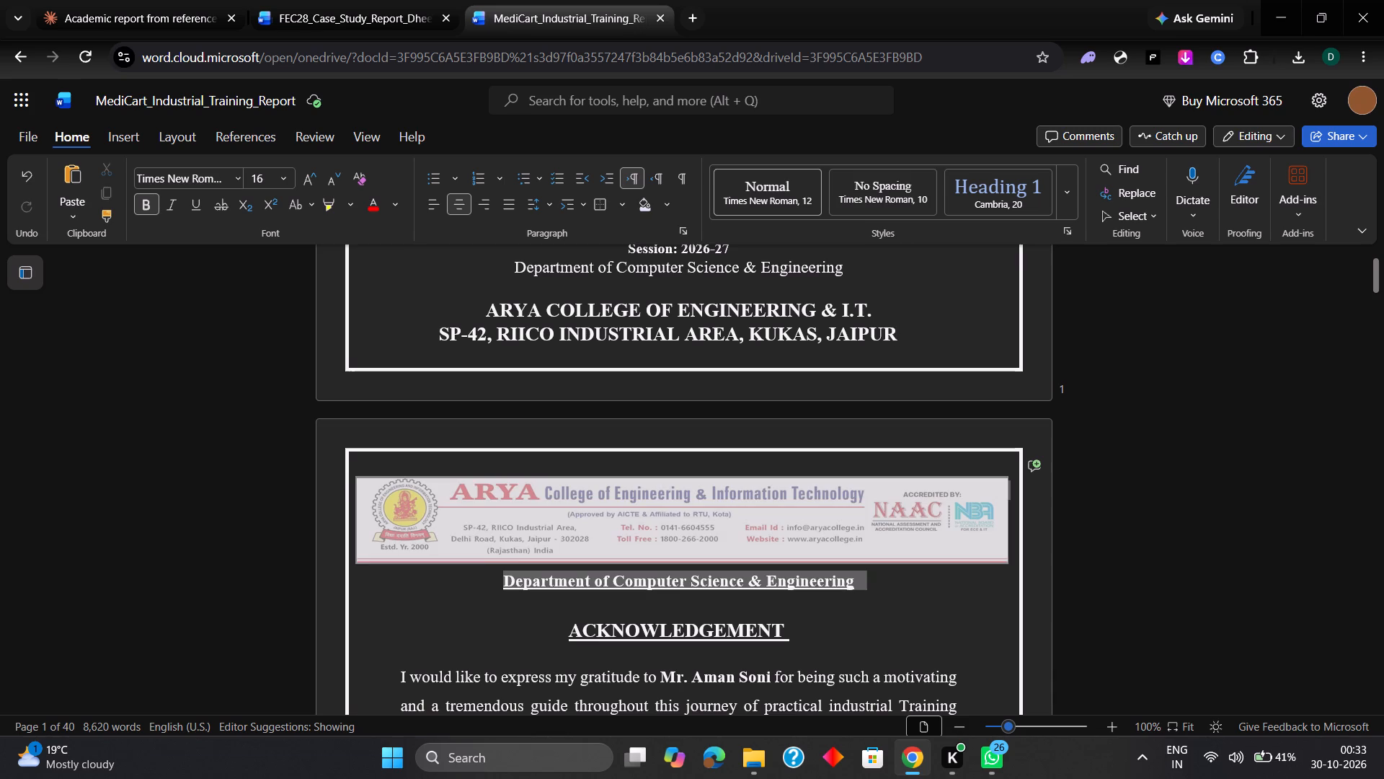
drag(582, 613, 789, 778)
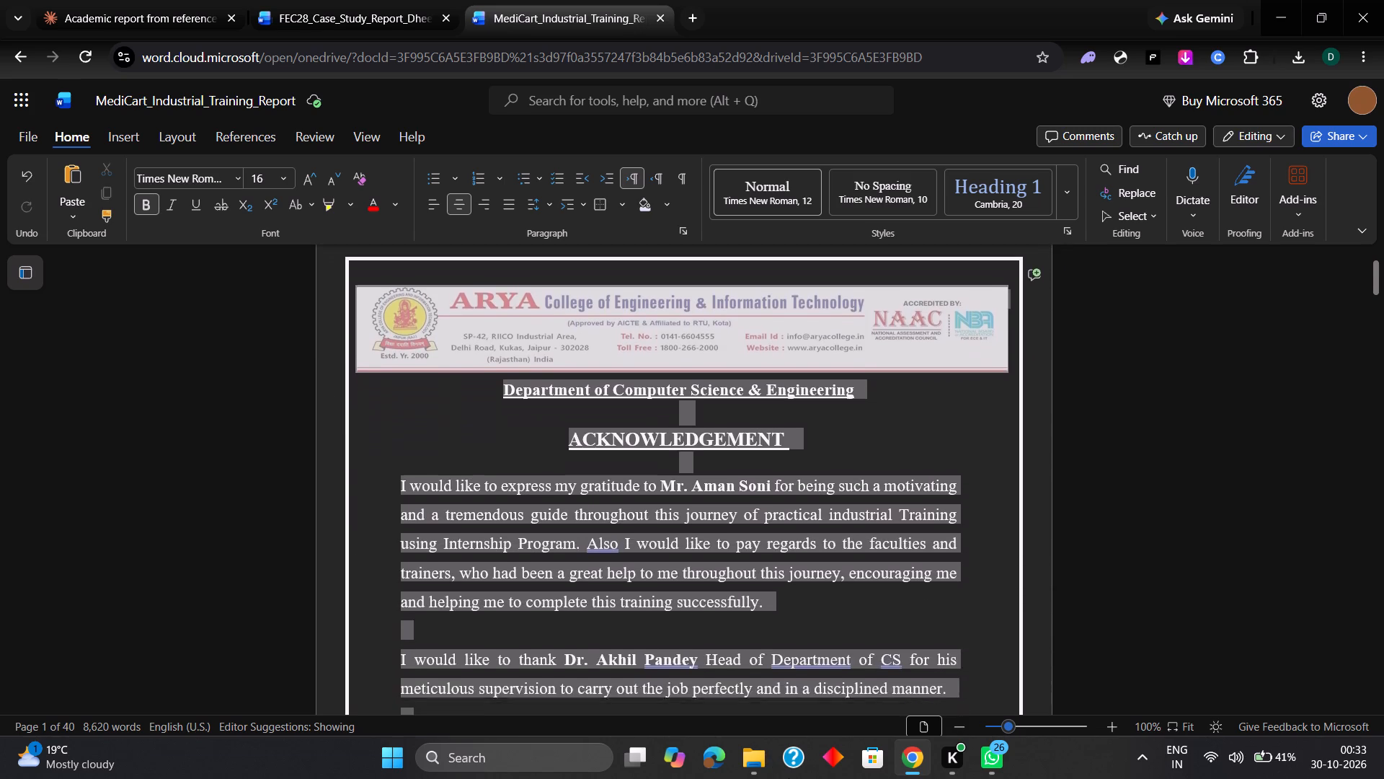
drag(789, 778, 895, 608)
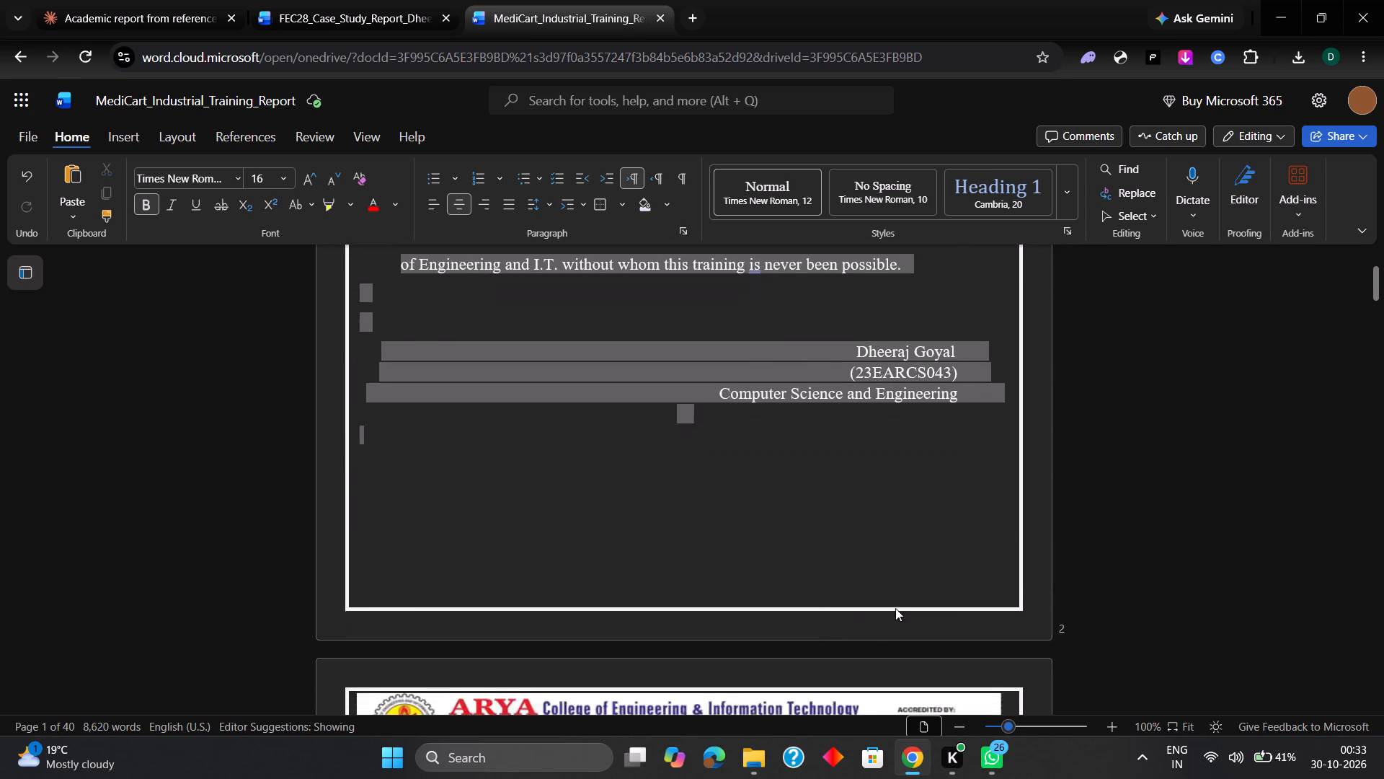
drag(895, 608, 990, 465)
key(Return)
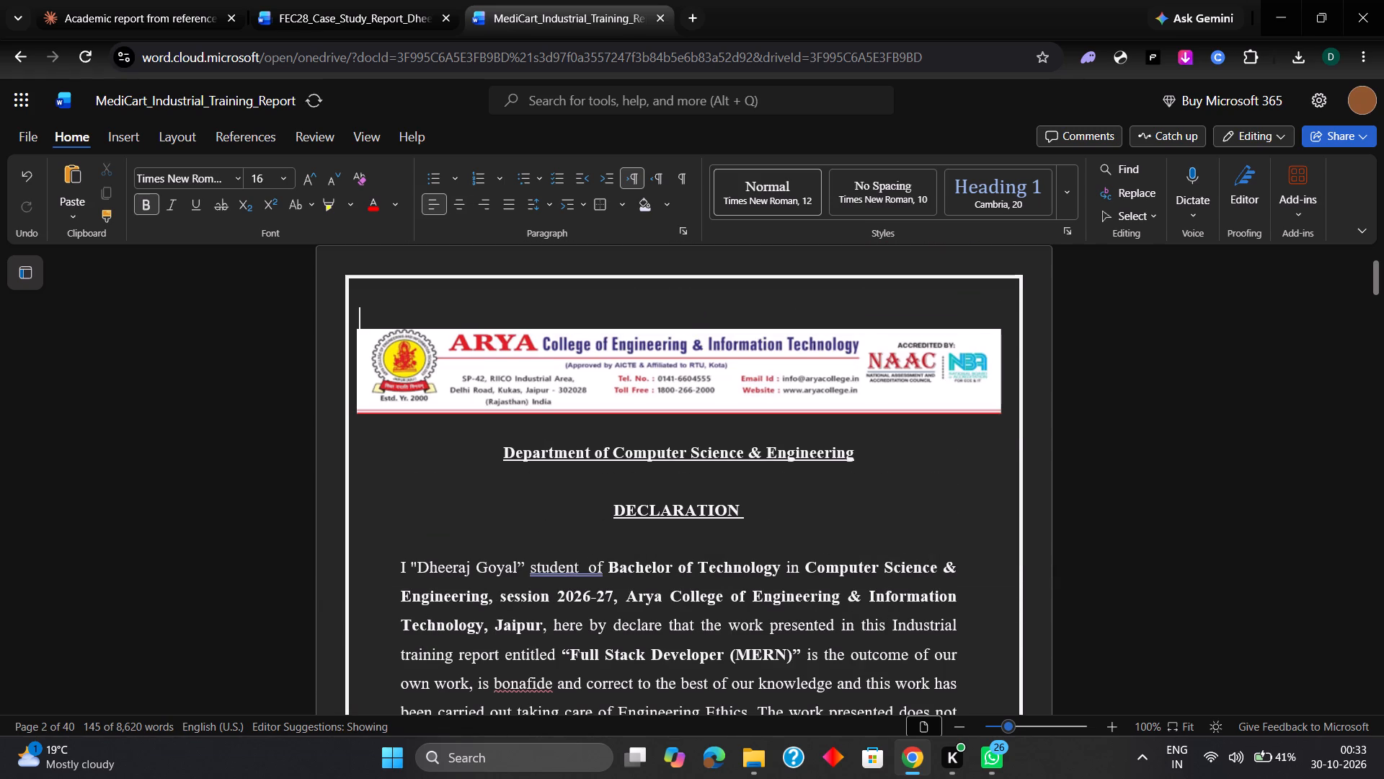
Examine the page flow from the cover through the Declaration and List of Content to the Abstract.
scroll(801, 493, up, 7)
scroll(797, 495, down, 8)
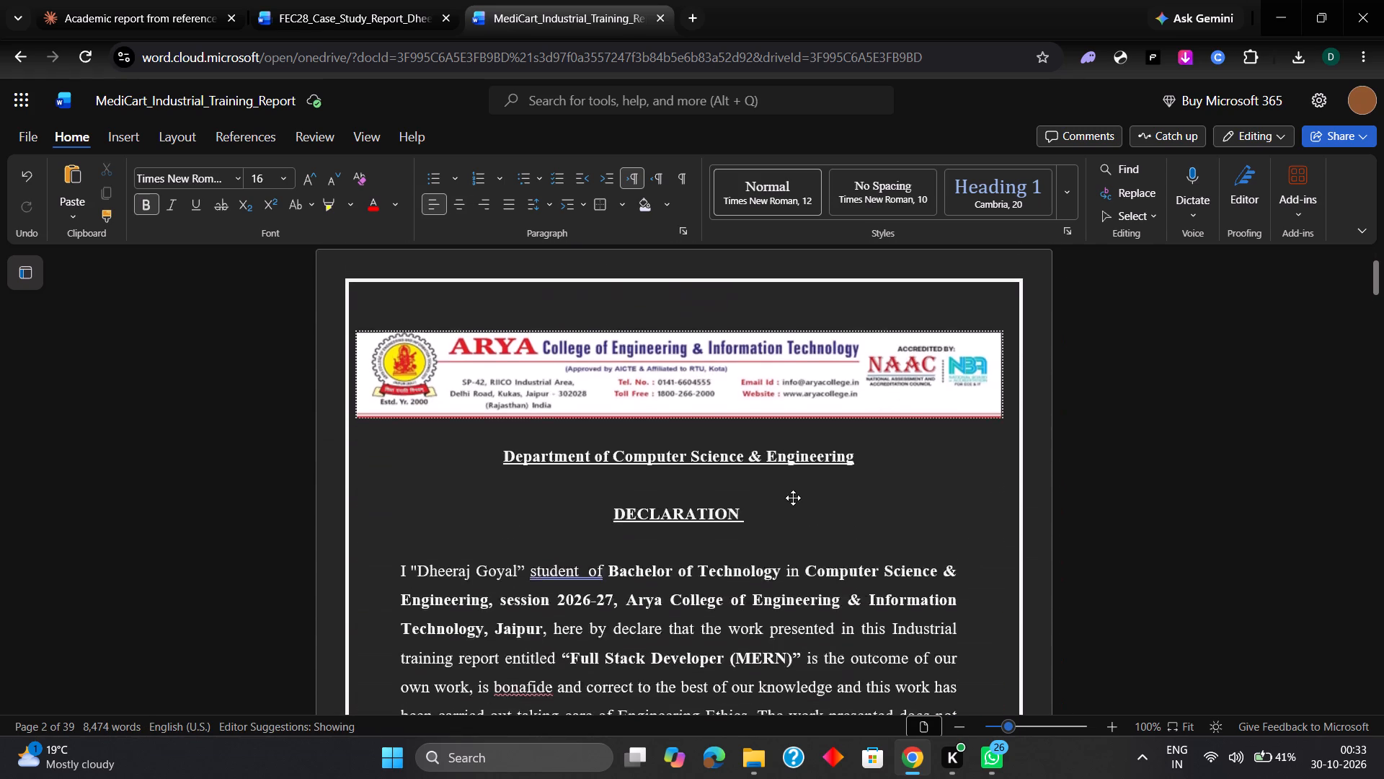
scroll(793, 498, down, 5)
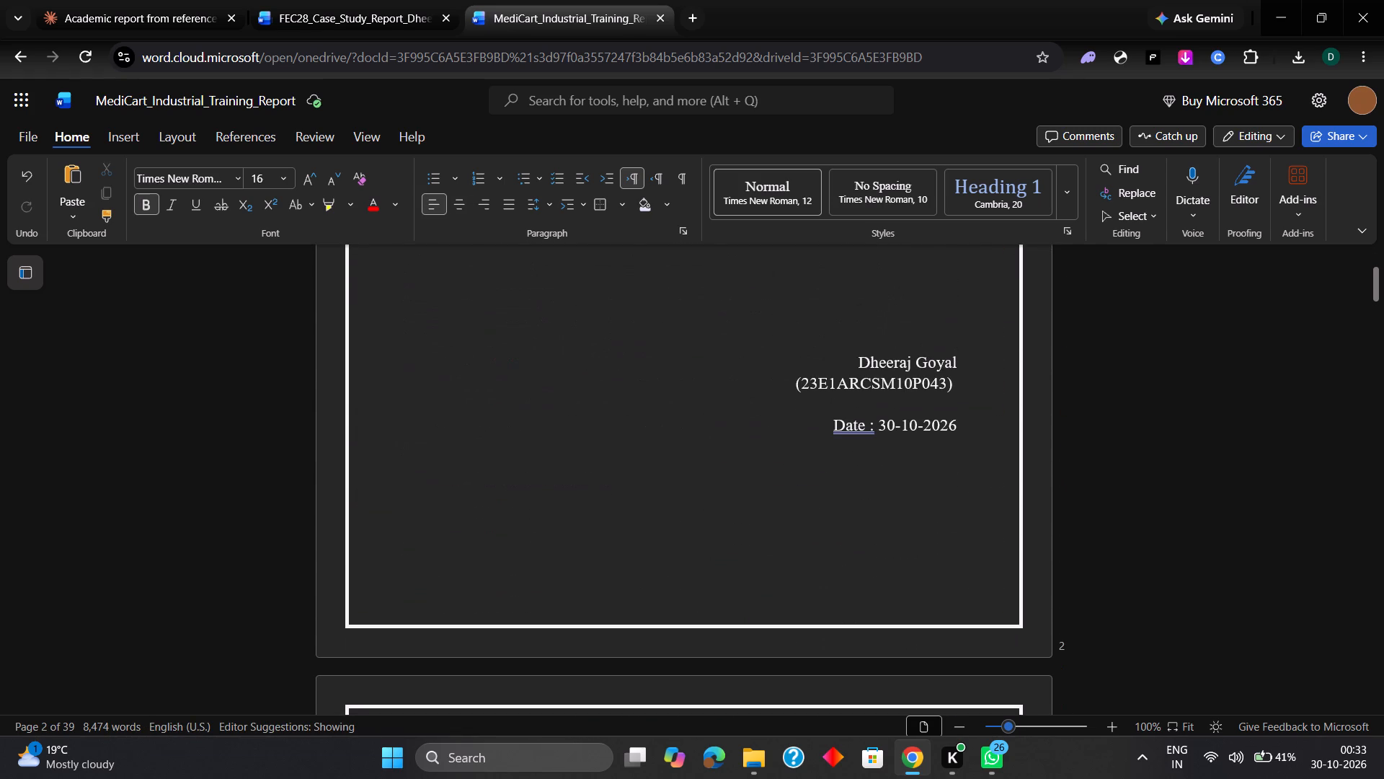
scroll(766, 465, down, 6)
scroll(766, 463, up, 4)
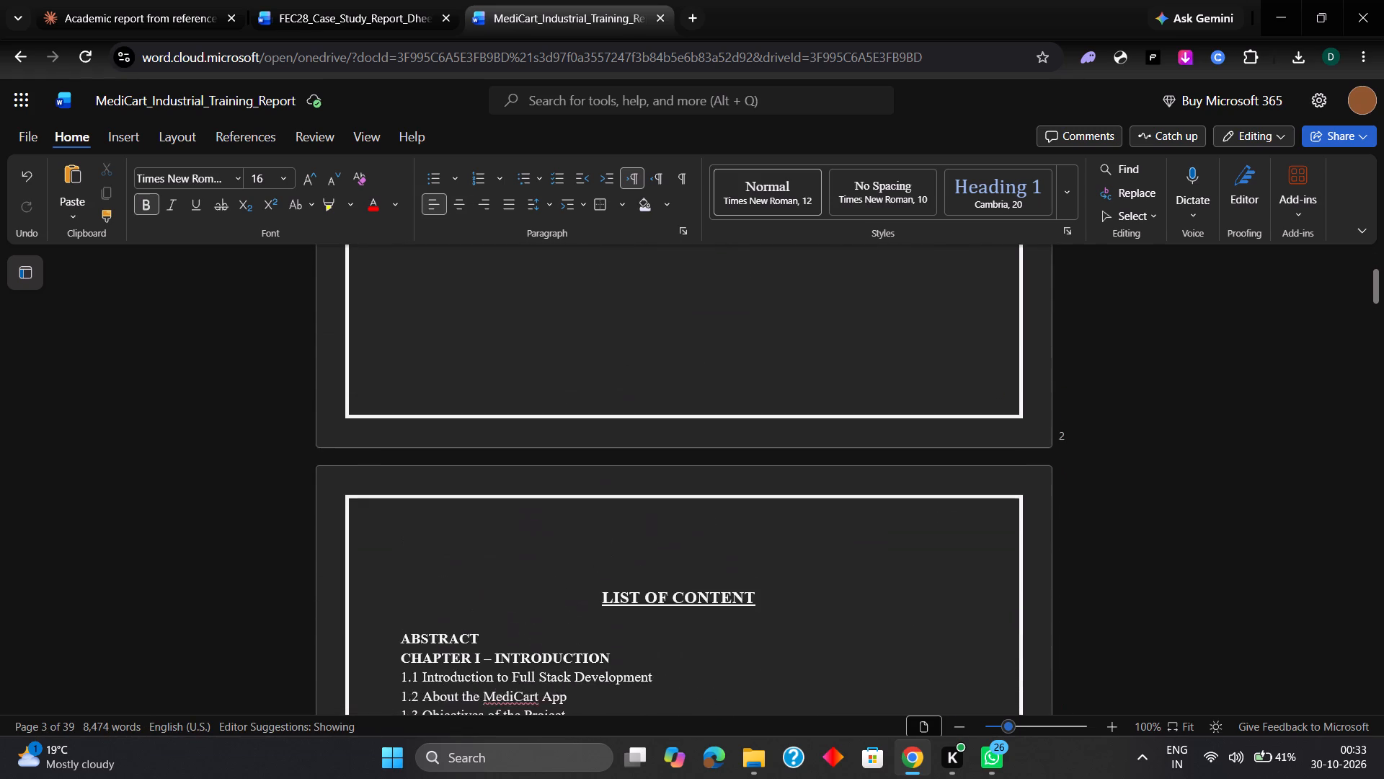
scroll(760, 454, up, 14)
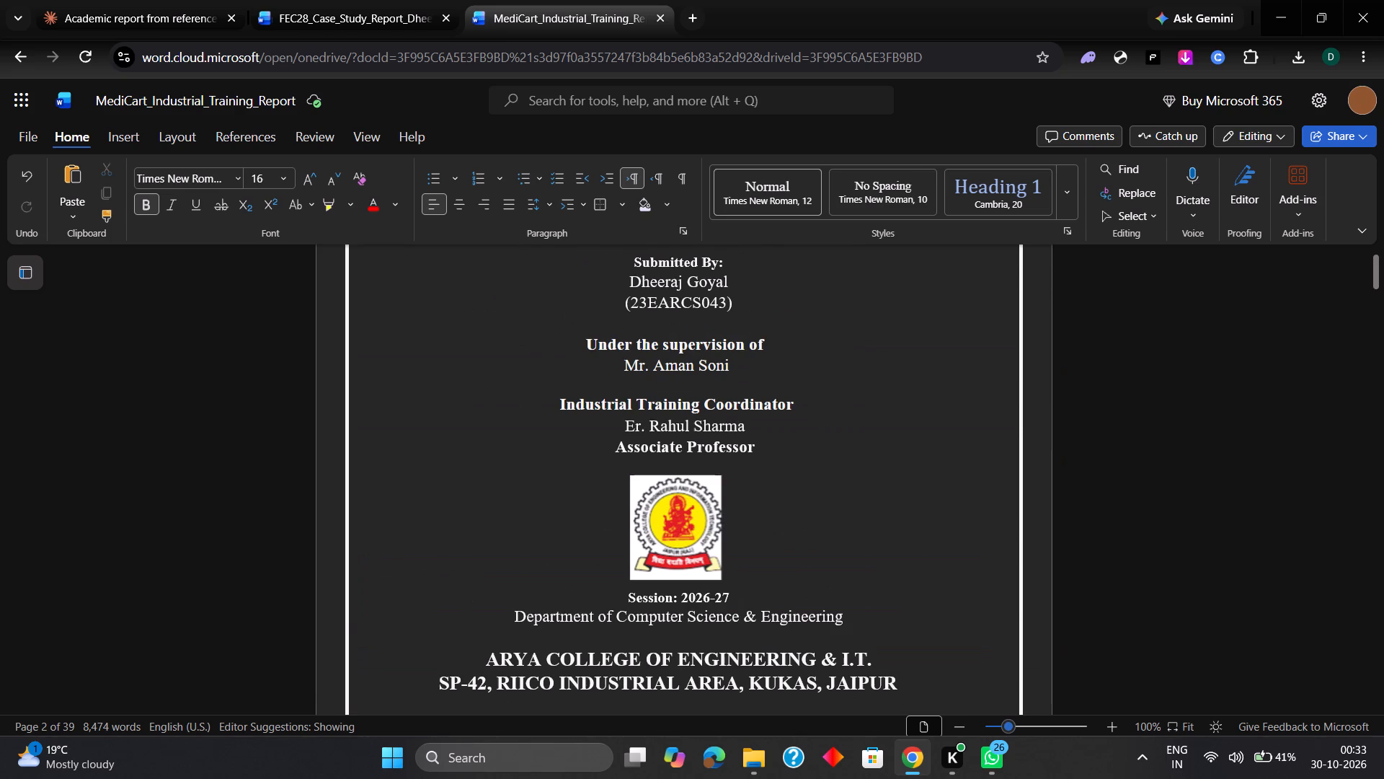
scroll(758, 455, down, 8)
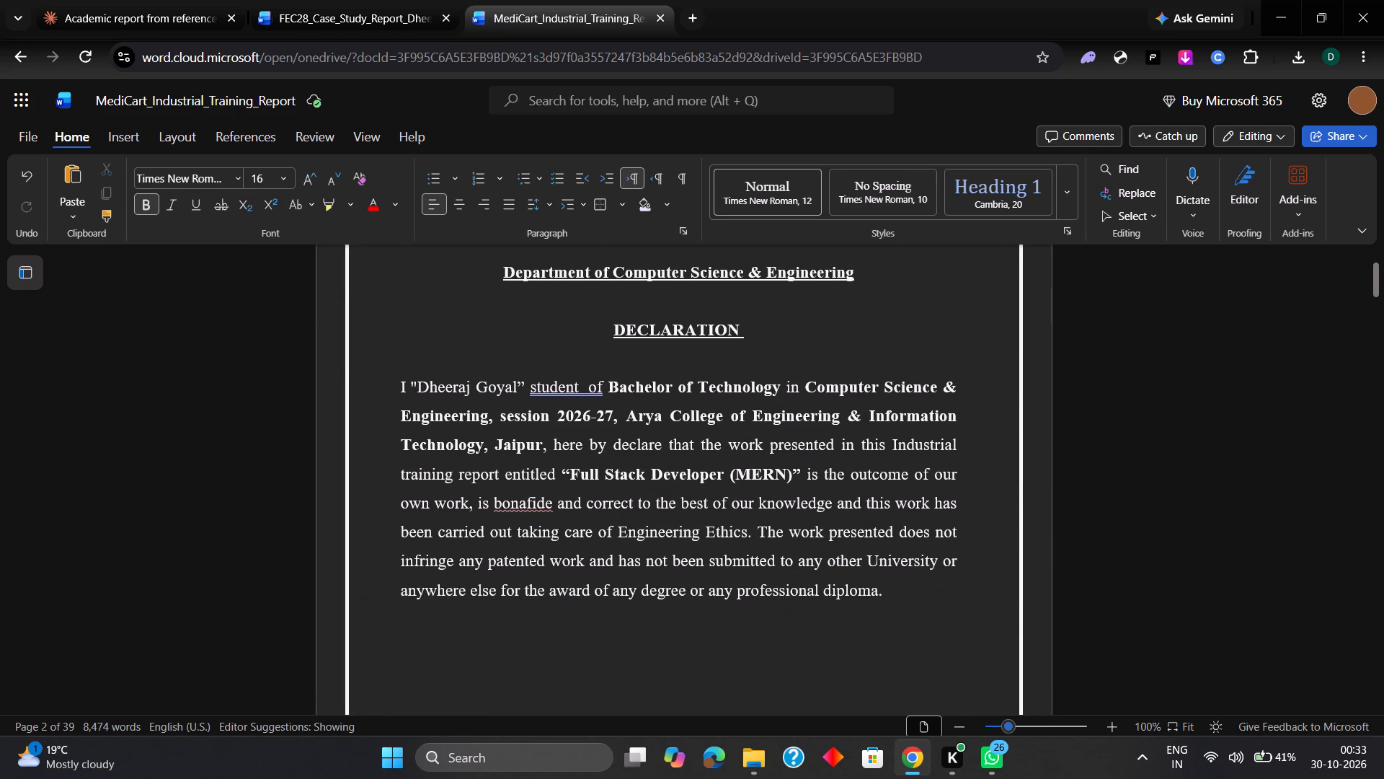
scroll(748, 439, down, 20)
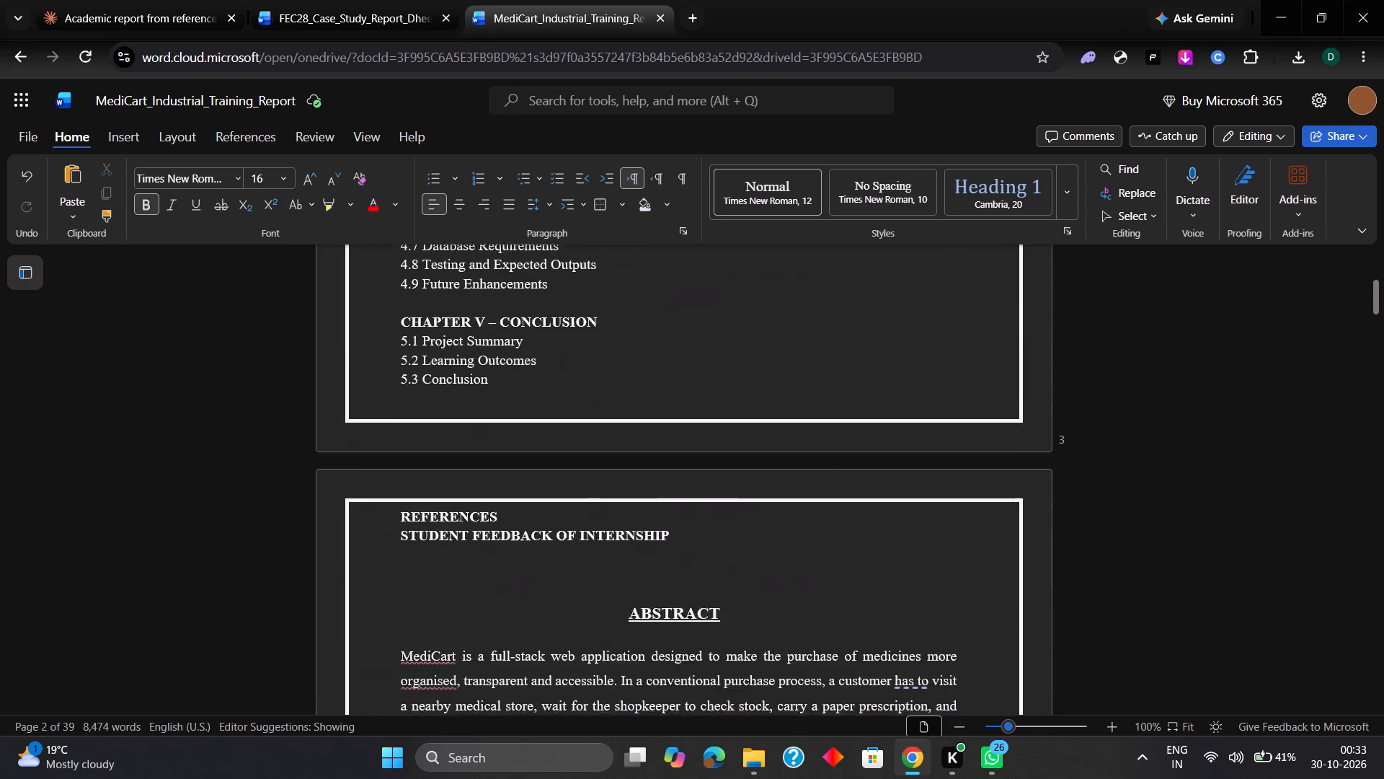
scroll(753, 433, down, 1)
scroll(754, 432, up, 7)
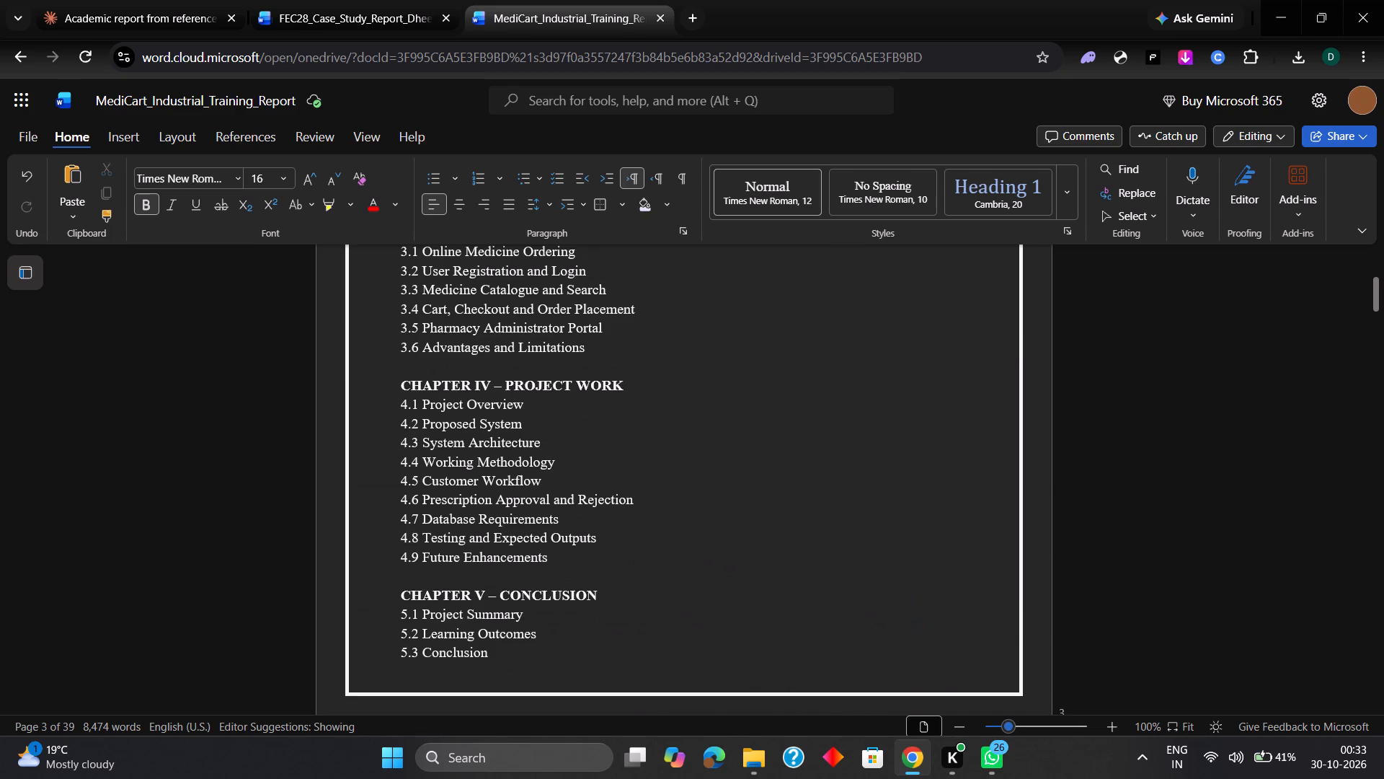
scroll(729, 446, up, 14)
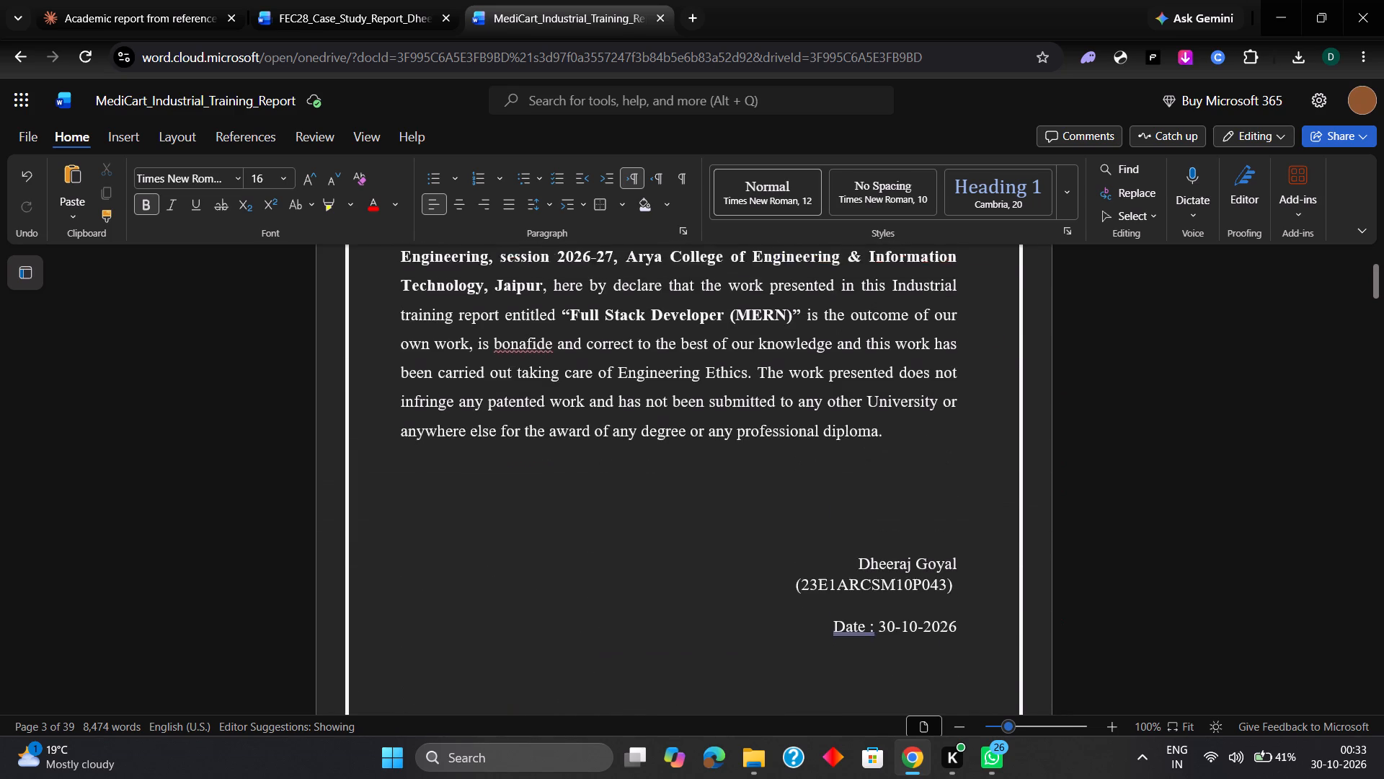
scroll(717, 453, up, 12)
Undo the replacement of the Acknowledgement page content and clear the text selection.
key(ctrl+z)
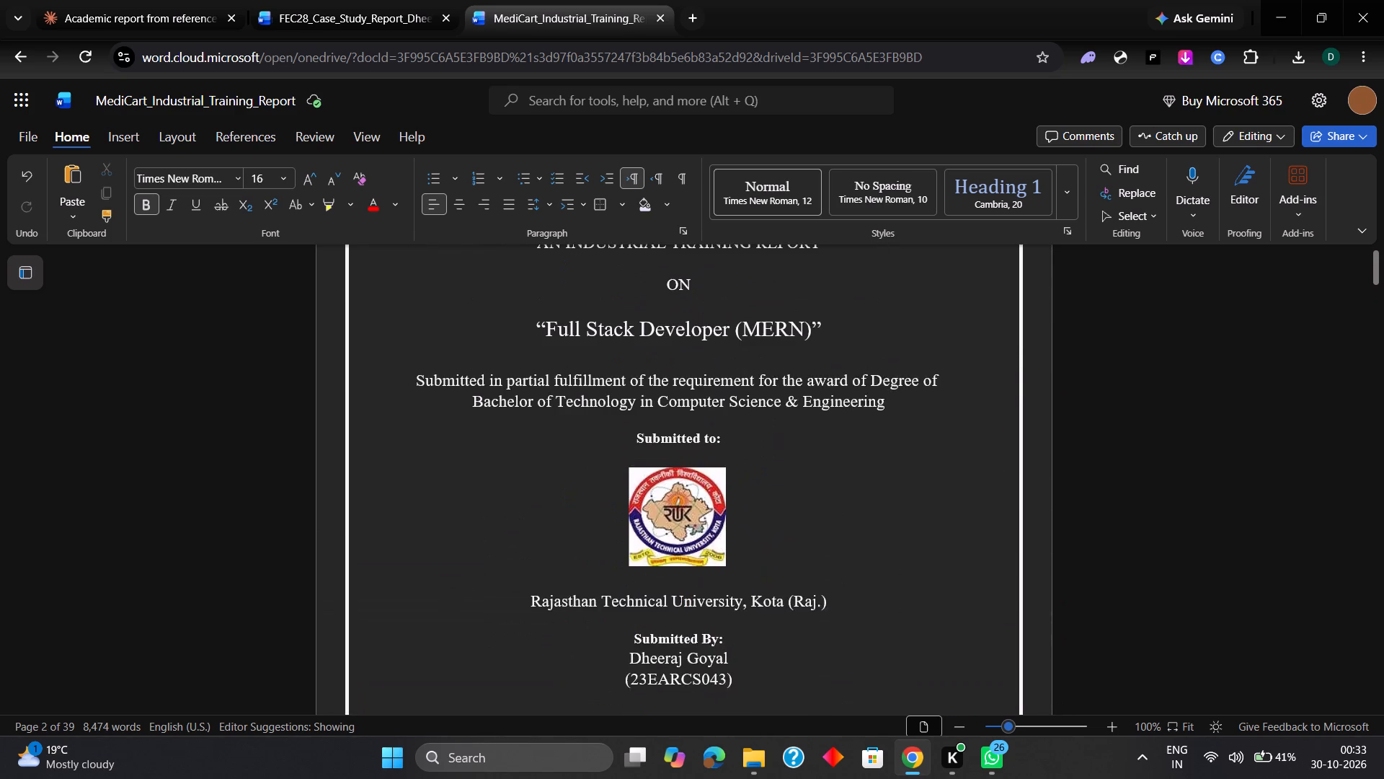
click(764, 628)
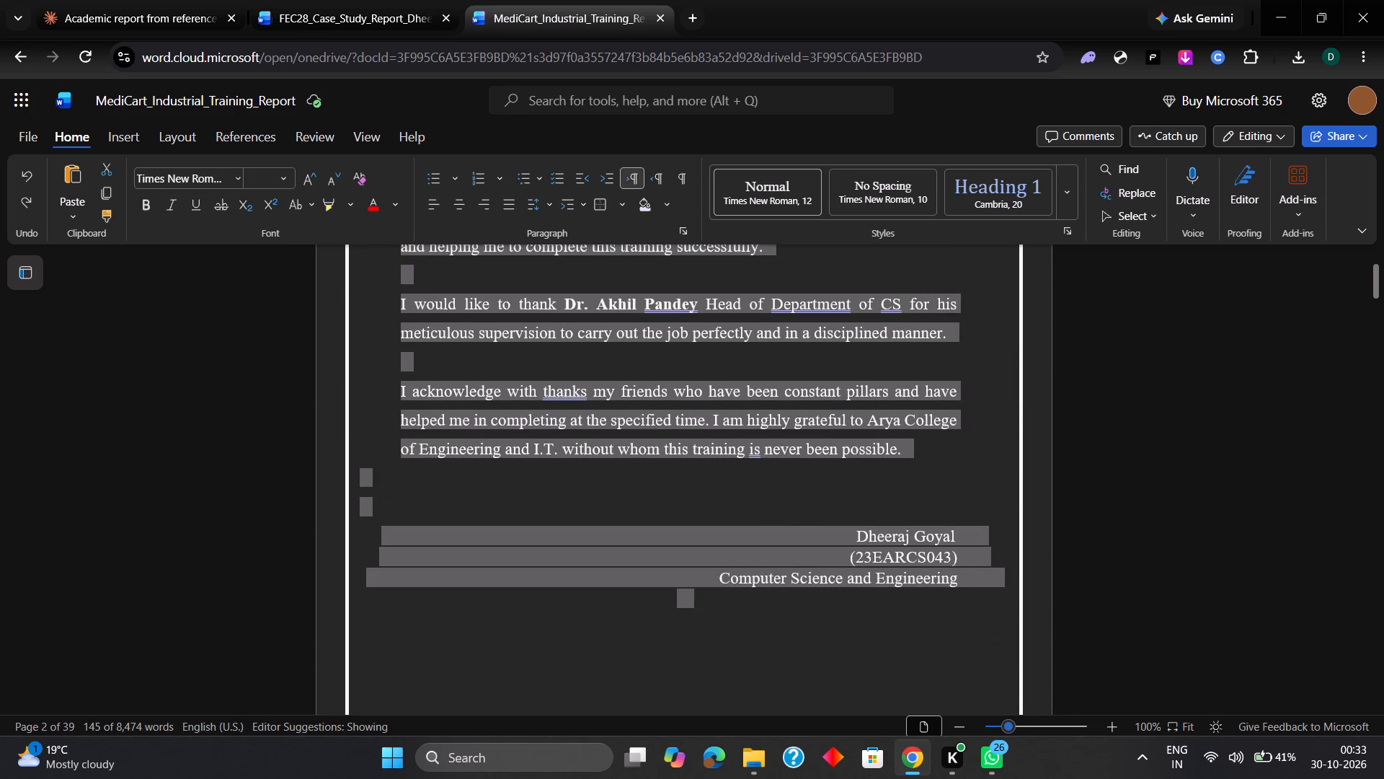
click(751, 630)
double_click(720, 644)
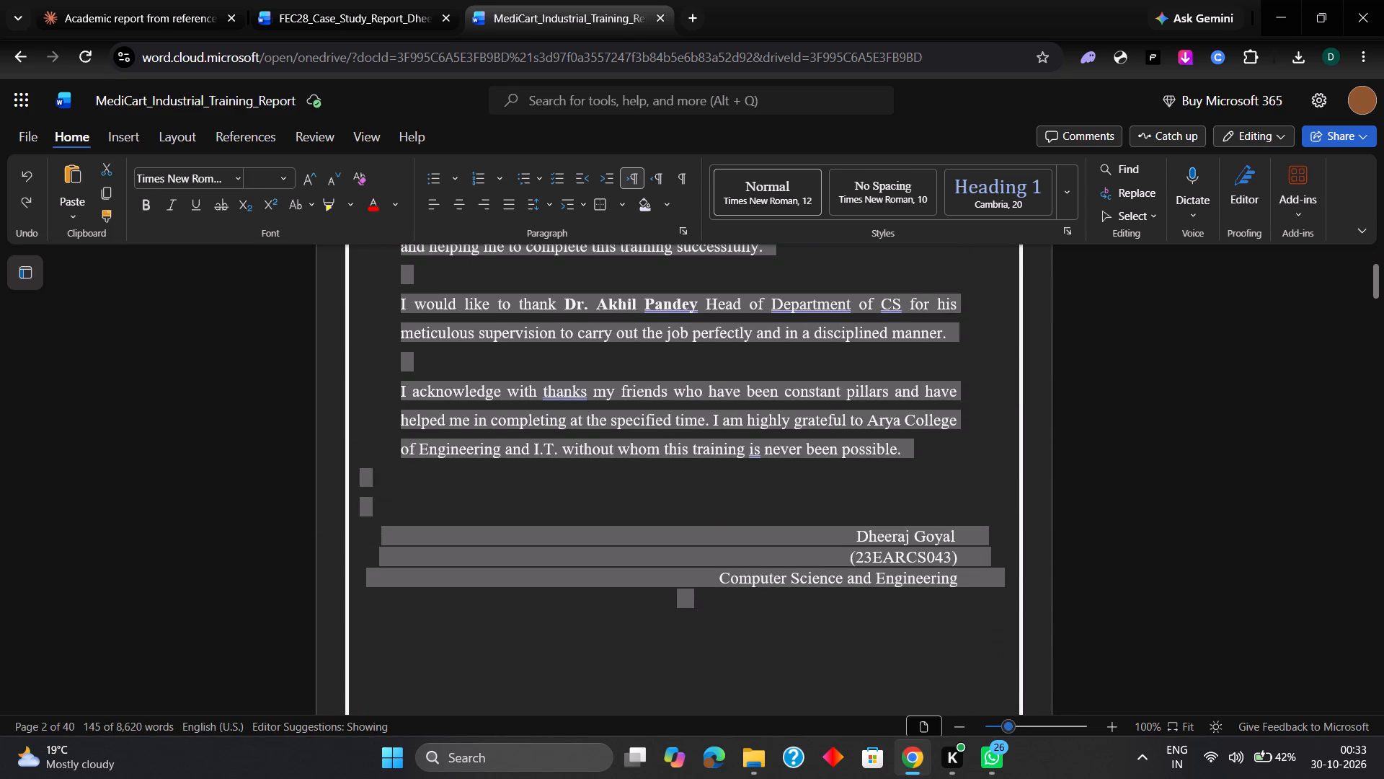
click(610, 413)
Check the Acknowledgement and Declaration pages from the college banner down to the signature block.
scroll(691, 560, up, 6)
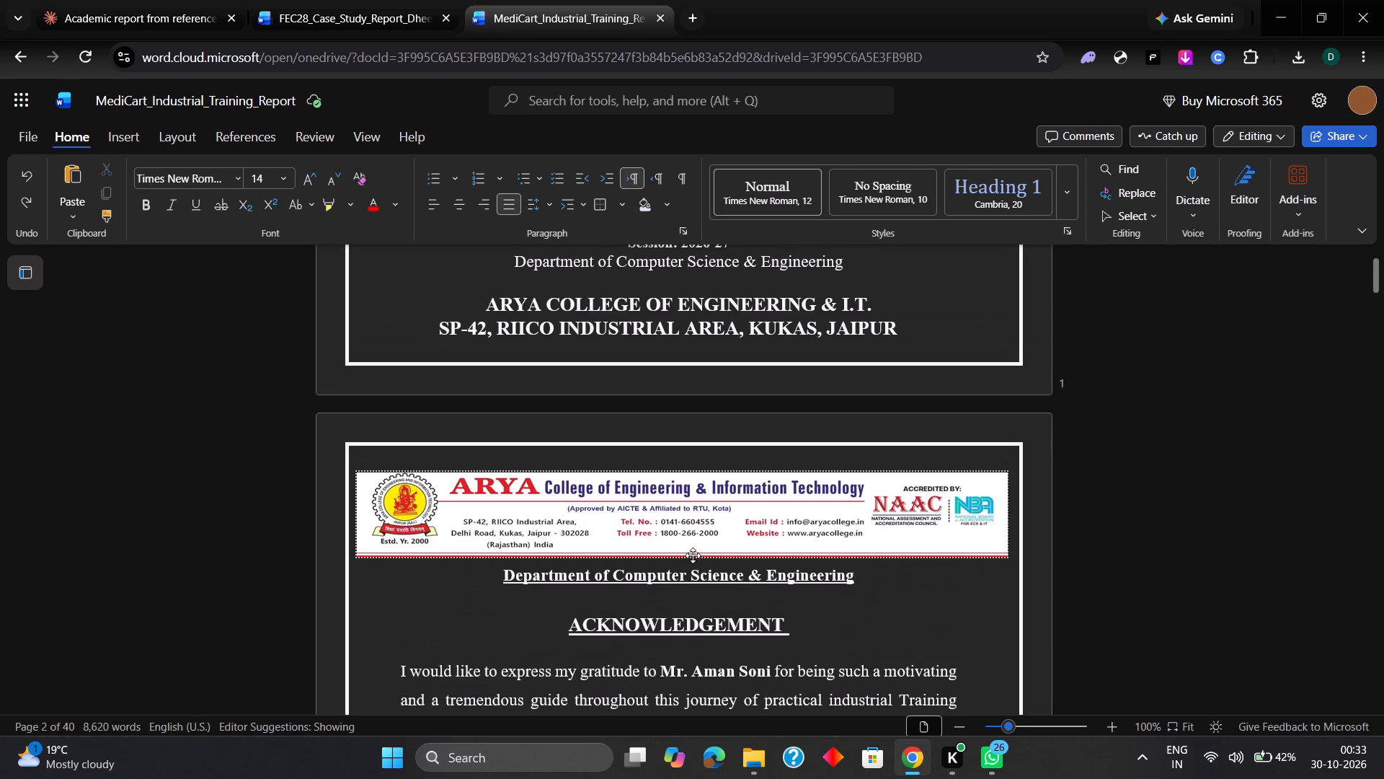
scroll(694, 555, down, 14)
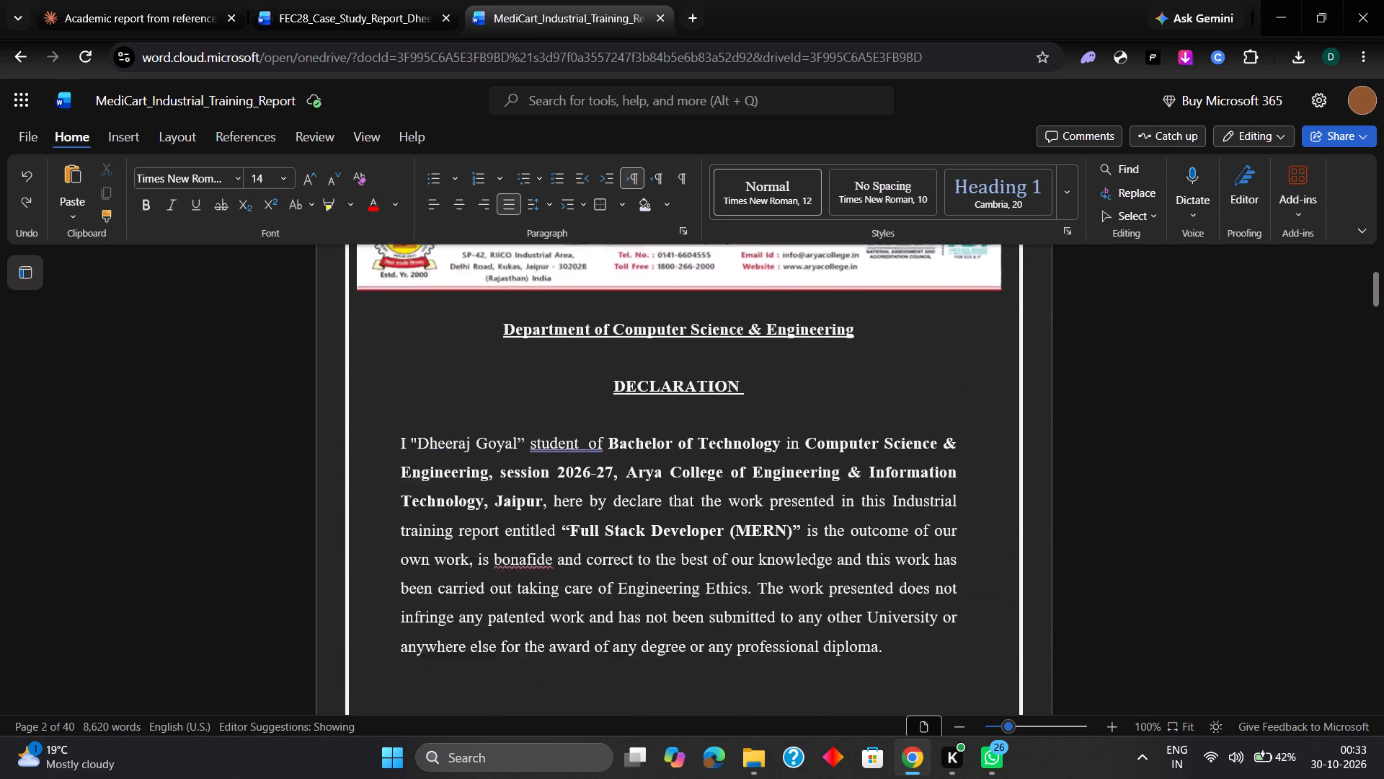
scroll(714, 522, down, 3)
scroll(714, 522, up, 3)
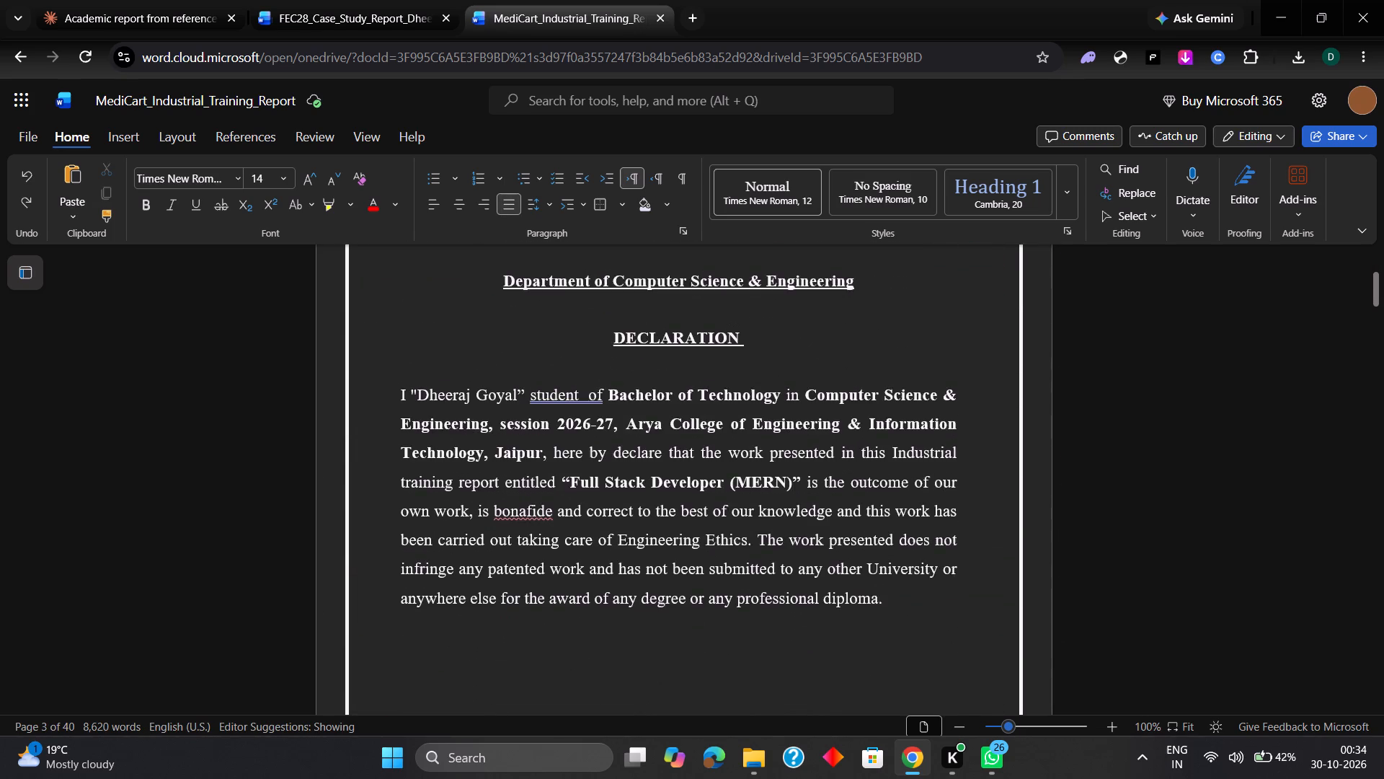
scroll(714, 522, up, 7)
scroll(714, 524, down, 8)
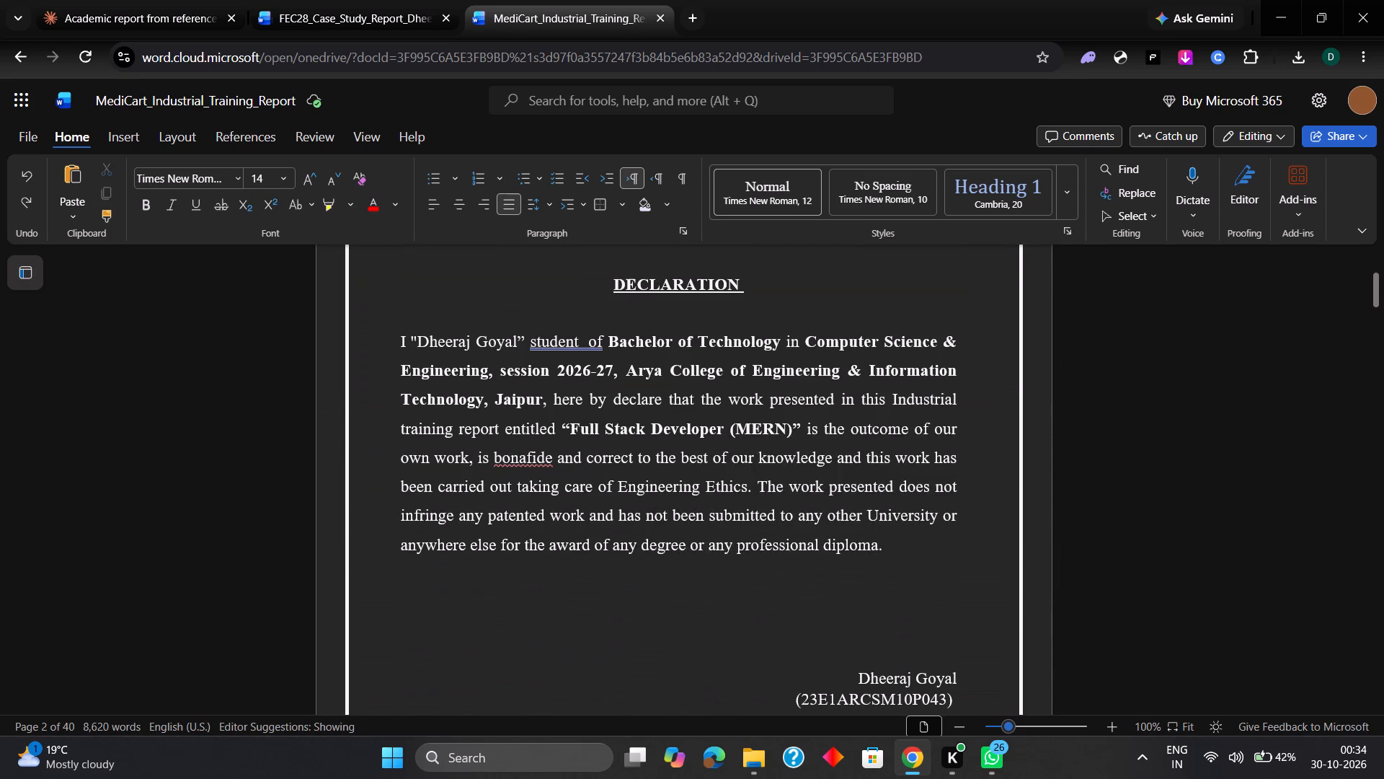
scroll(836, 591, down, 1)
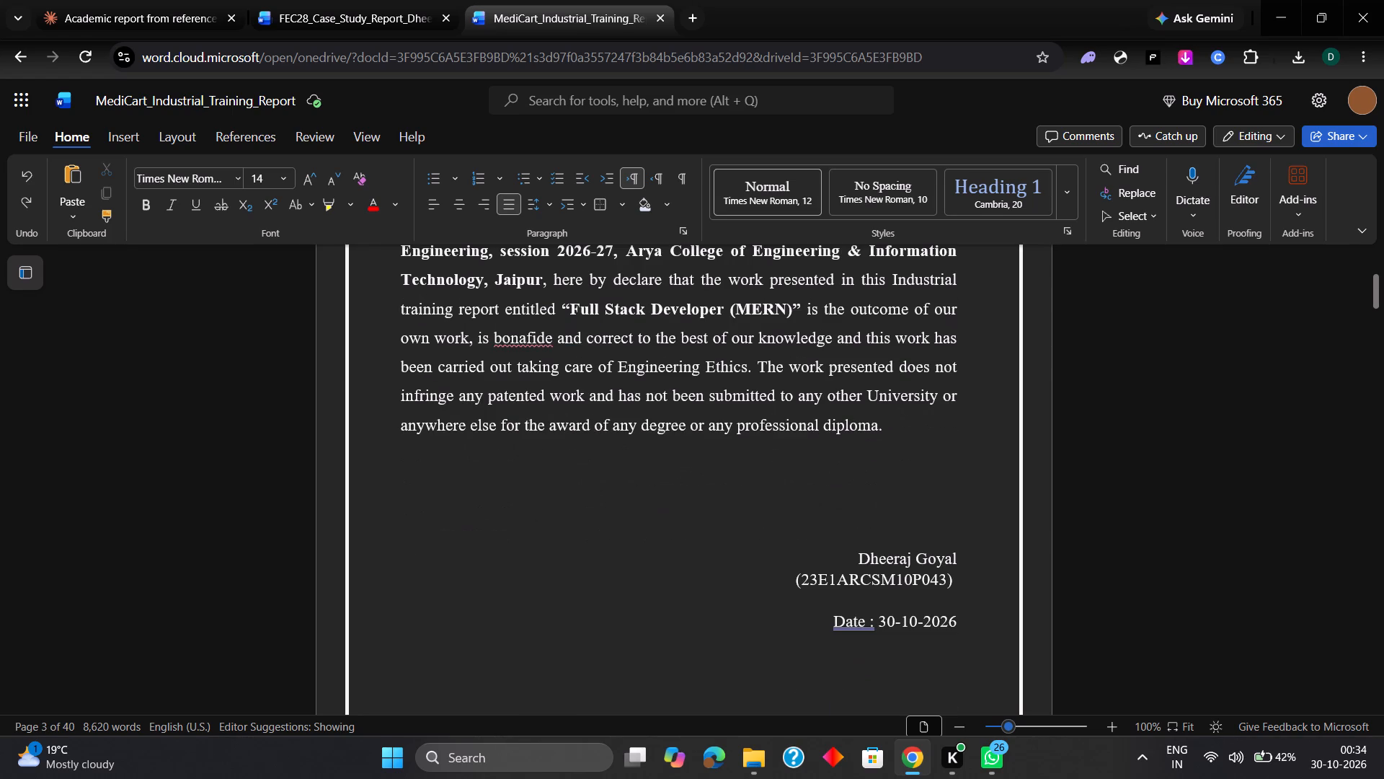
Insert eight spaces before the roll number in the Declaration page's signature block.
click(789, 576)
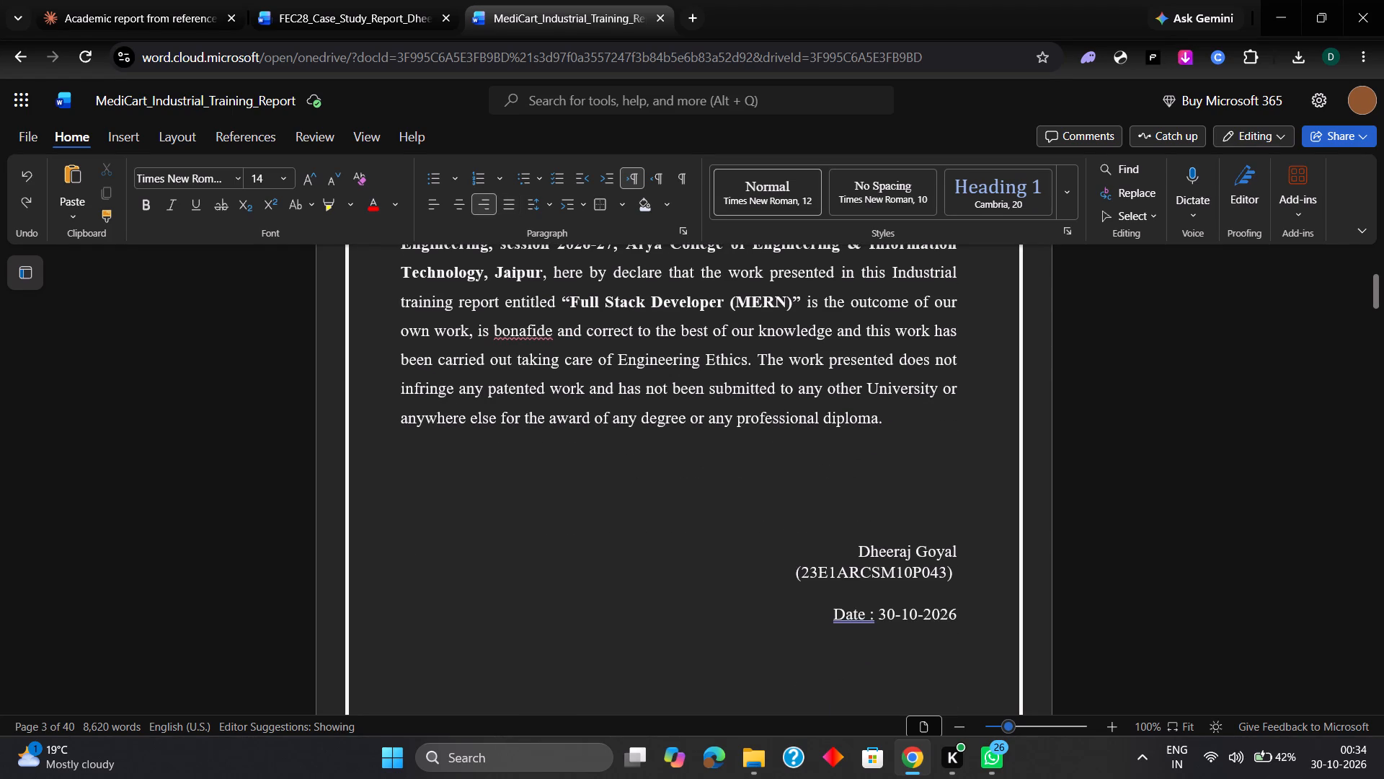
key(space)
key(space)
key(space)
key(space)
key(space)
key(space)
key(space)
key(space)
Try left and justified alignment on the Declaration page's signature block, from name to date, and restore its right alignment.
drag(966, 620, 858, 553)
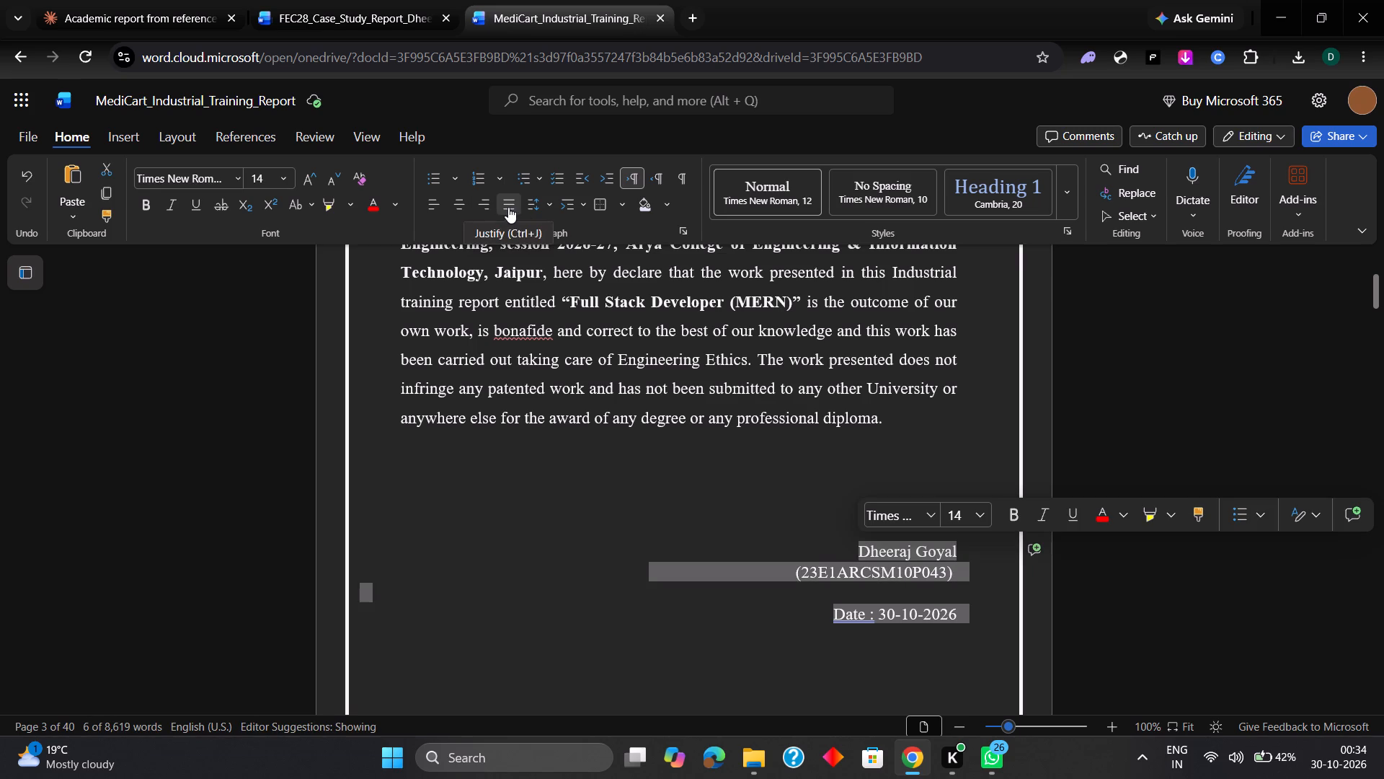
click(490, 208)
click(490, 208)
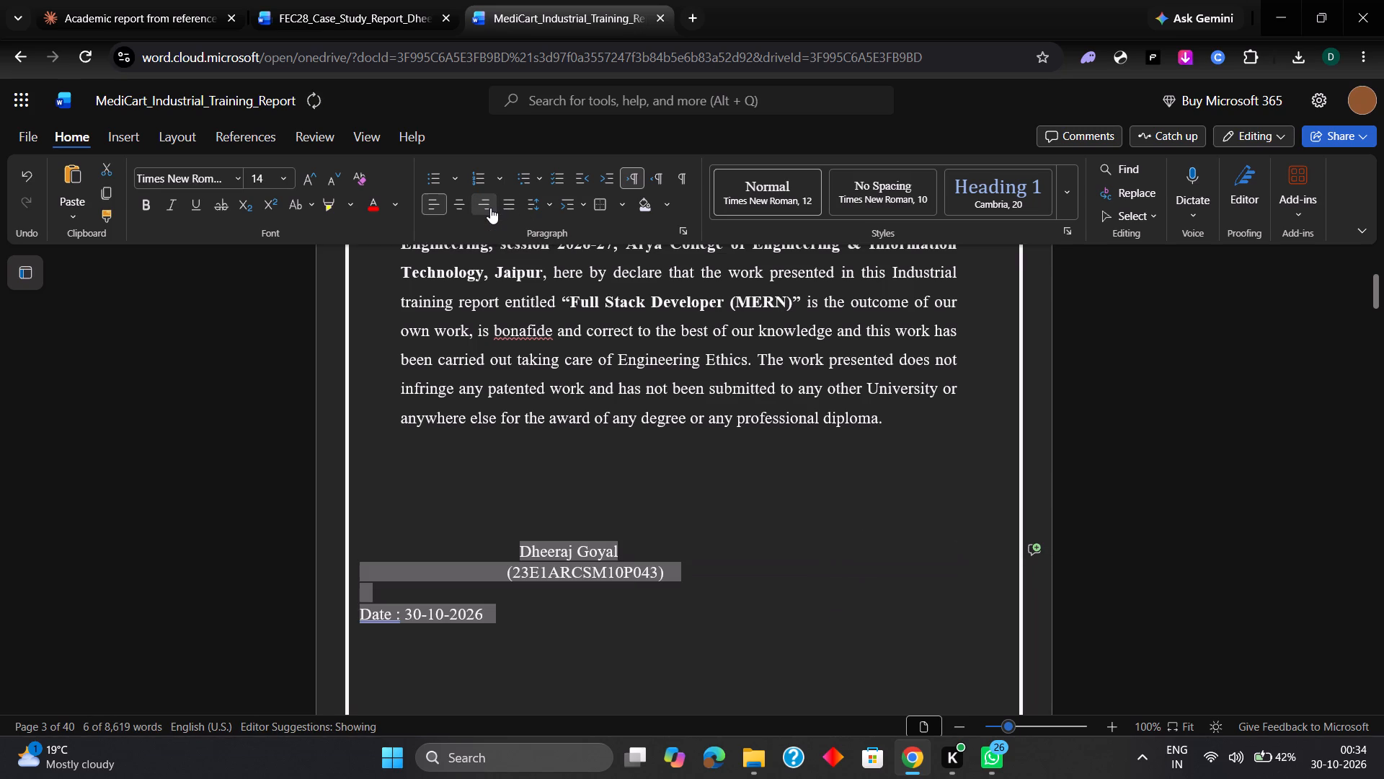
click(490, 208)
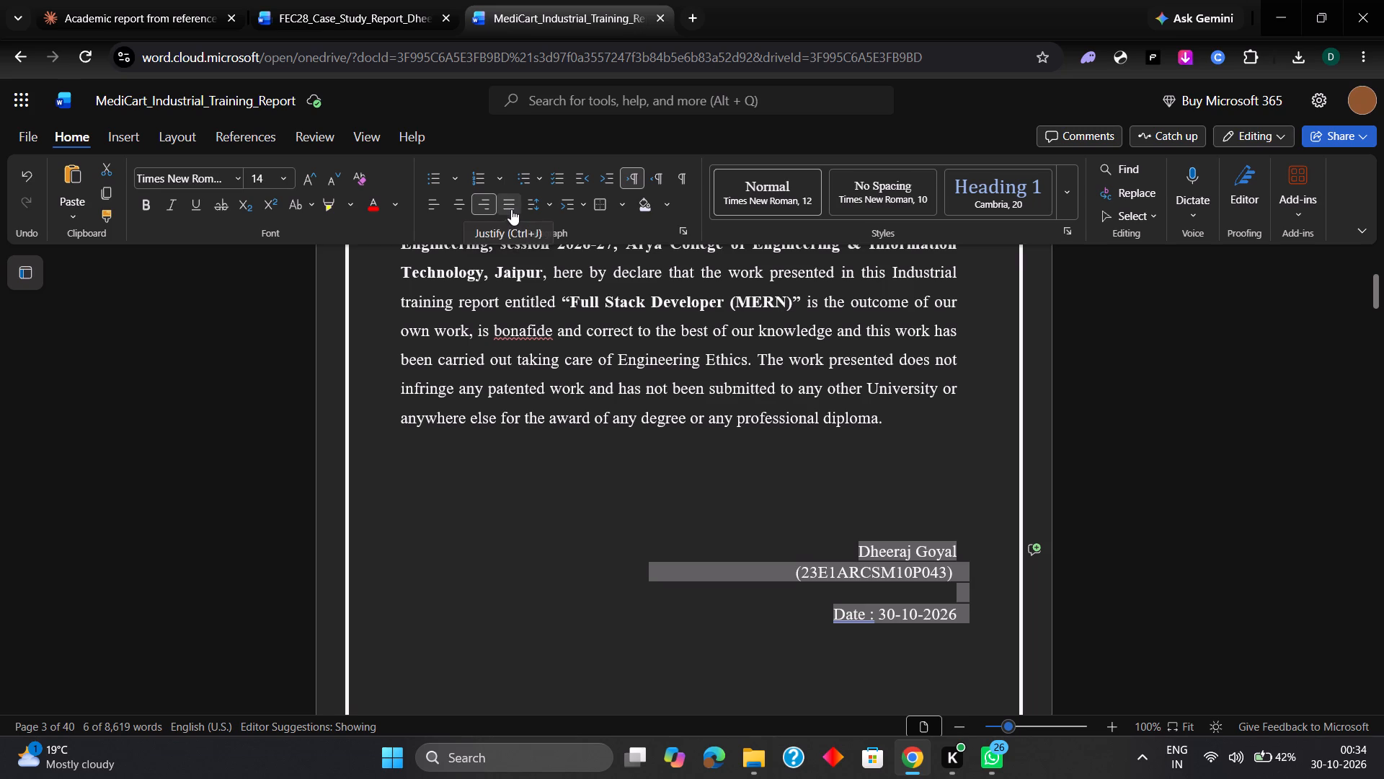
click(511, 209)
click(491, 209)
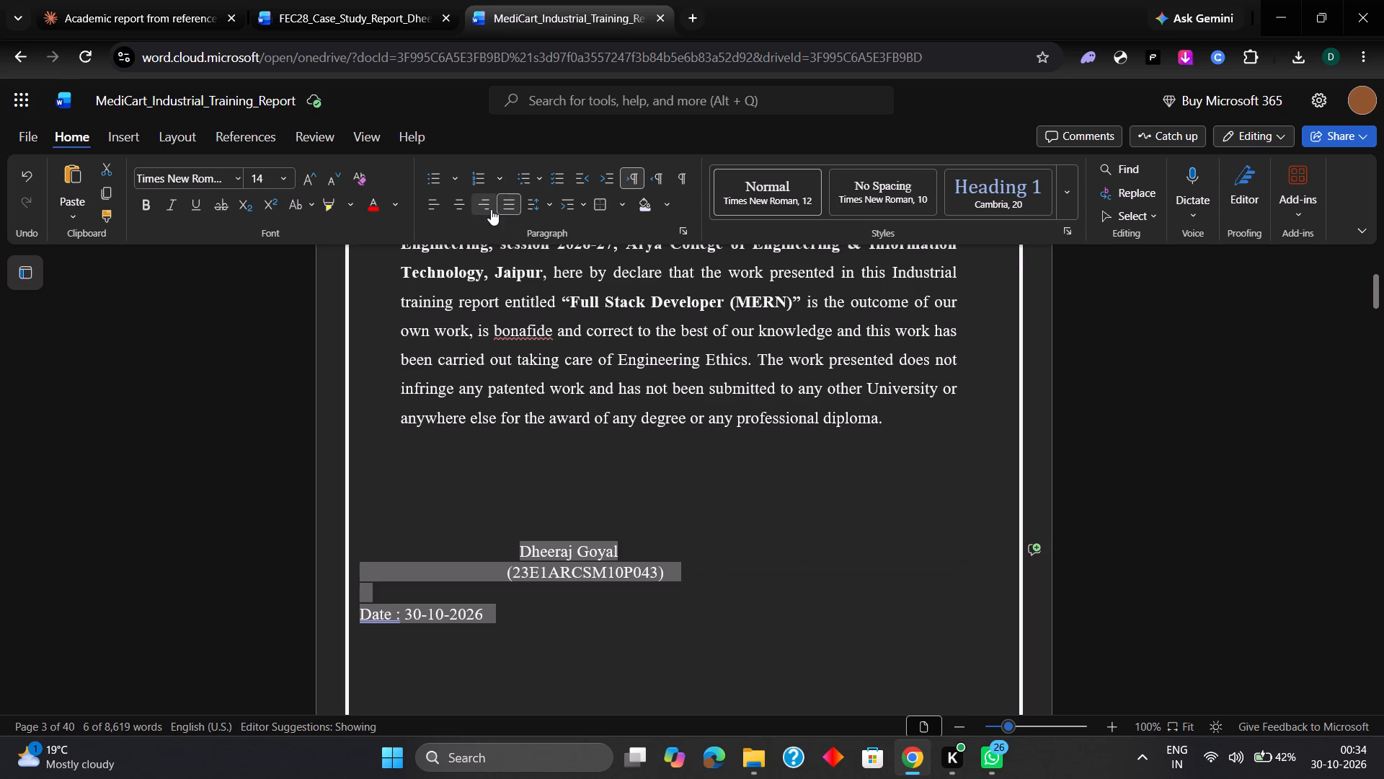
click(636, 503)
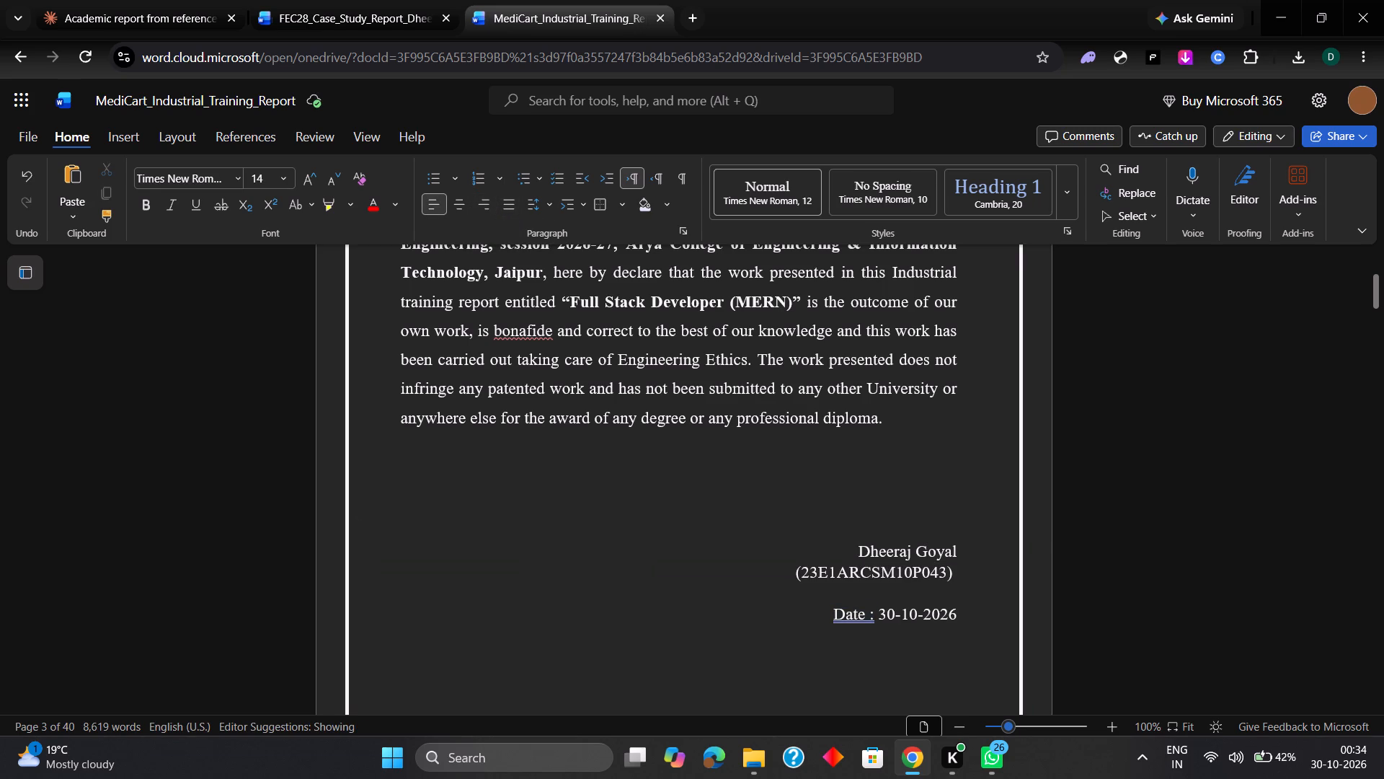
Apply the grammar suggestion "student of" in the Declaration's opening sentence to leave a single space between the words.
scroll(592, 445, up, 2)
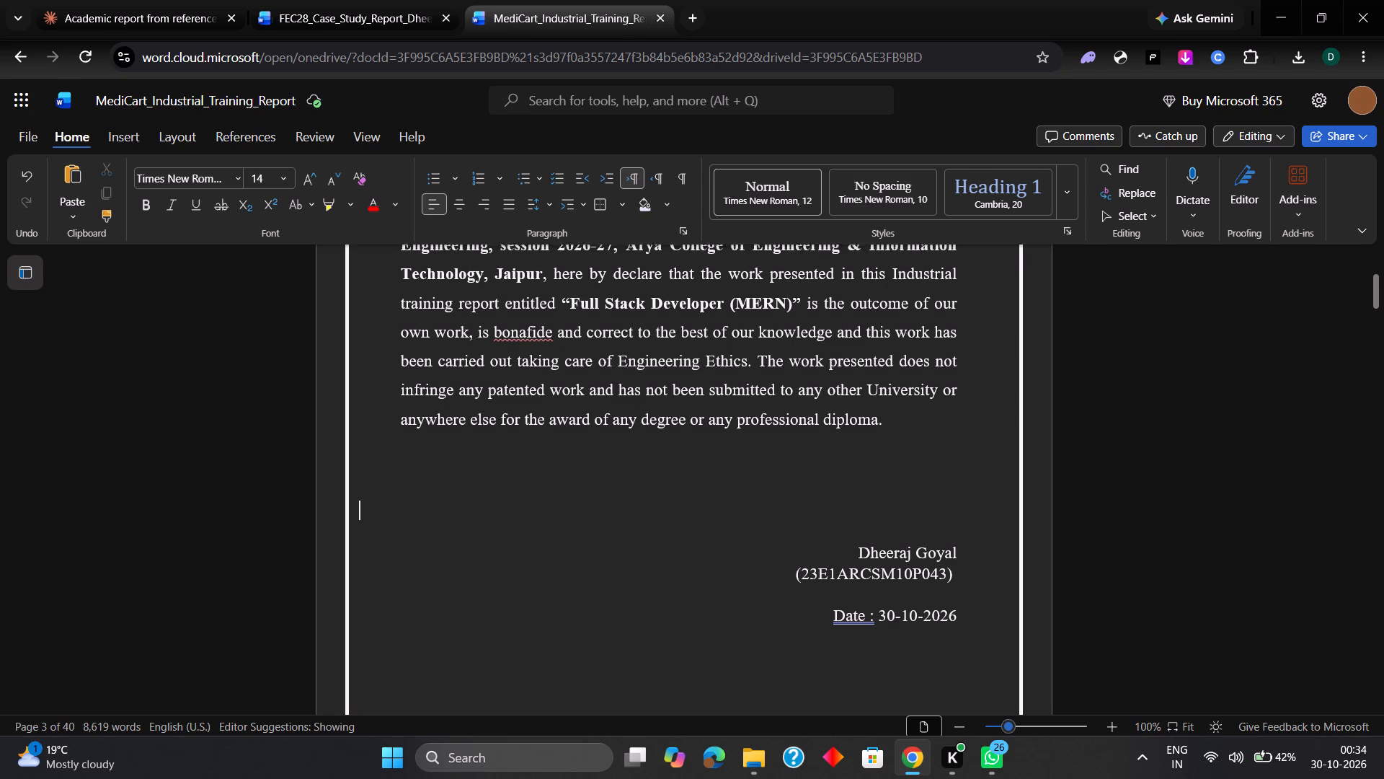
scroll(592, 445, up, 1)
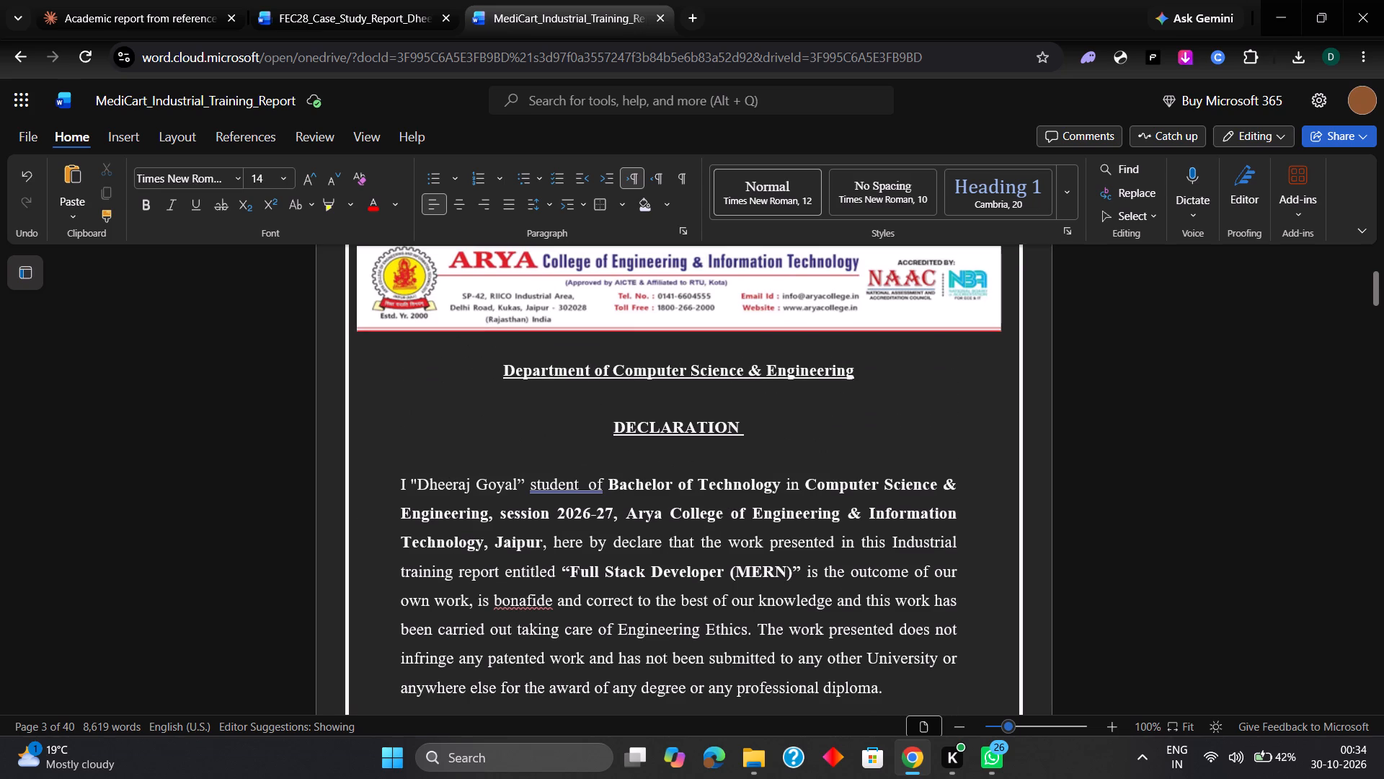
scroll(682, 426, up, 1)
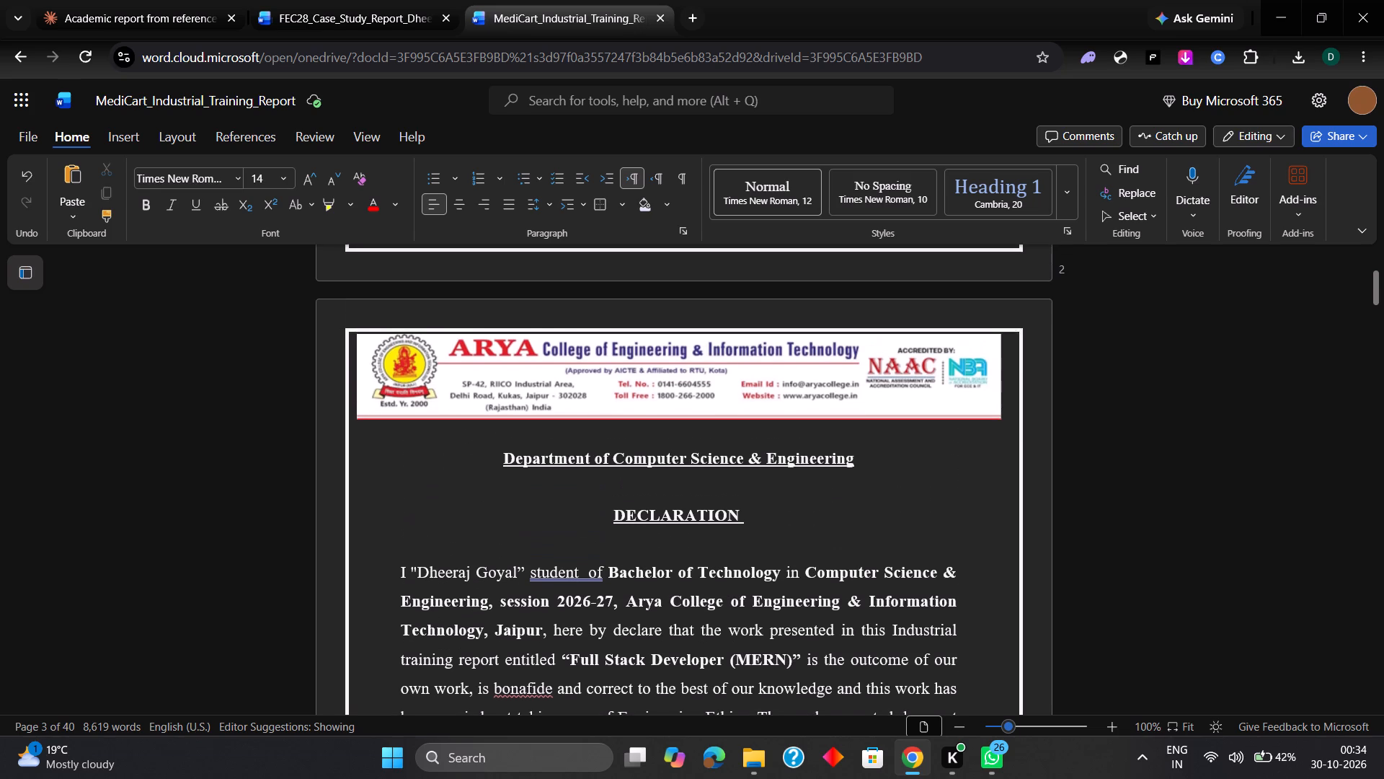
click(584, 578)
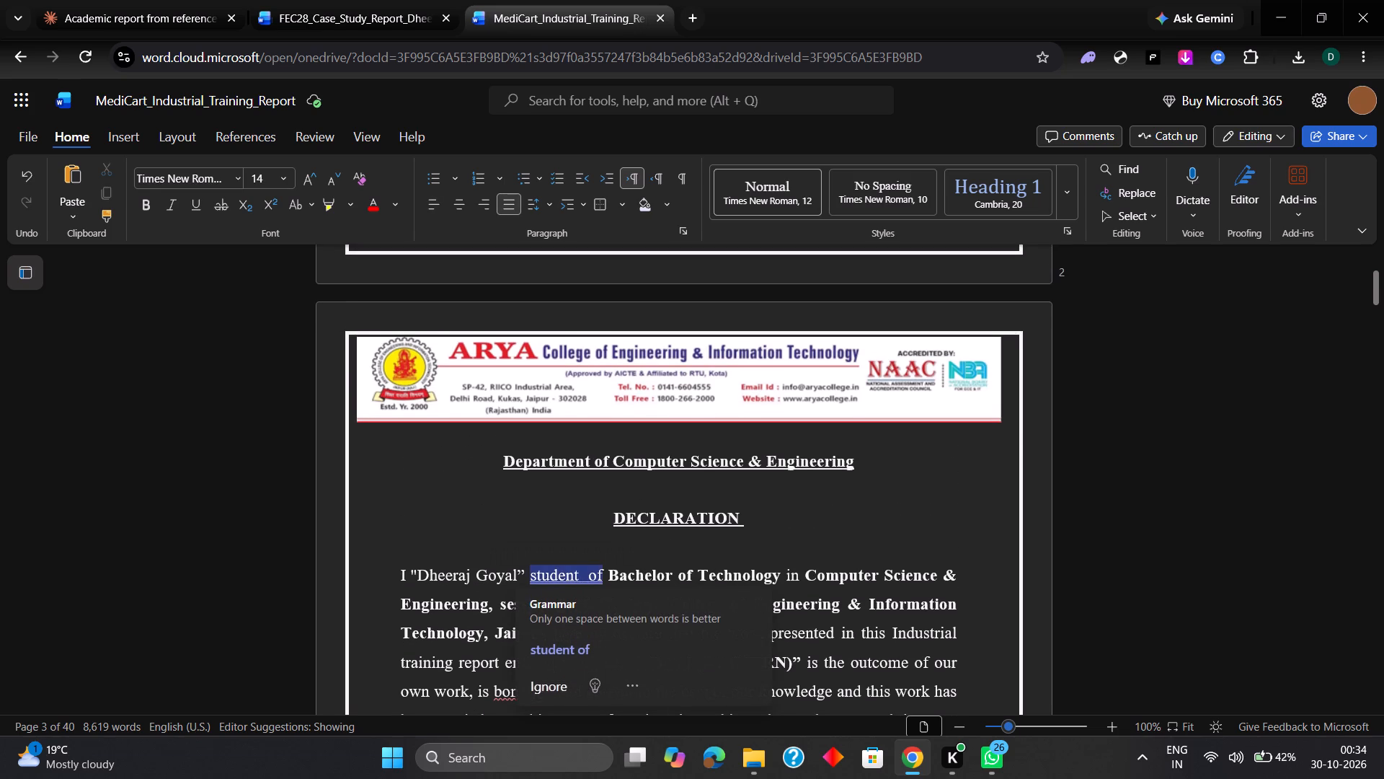
click(578, 662)
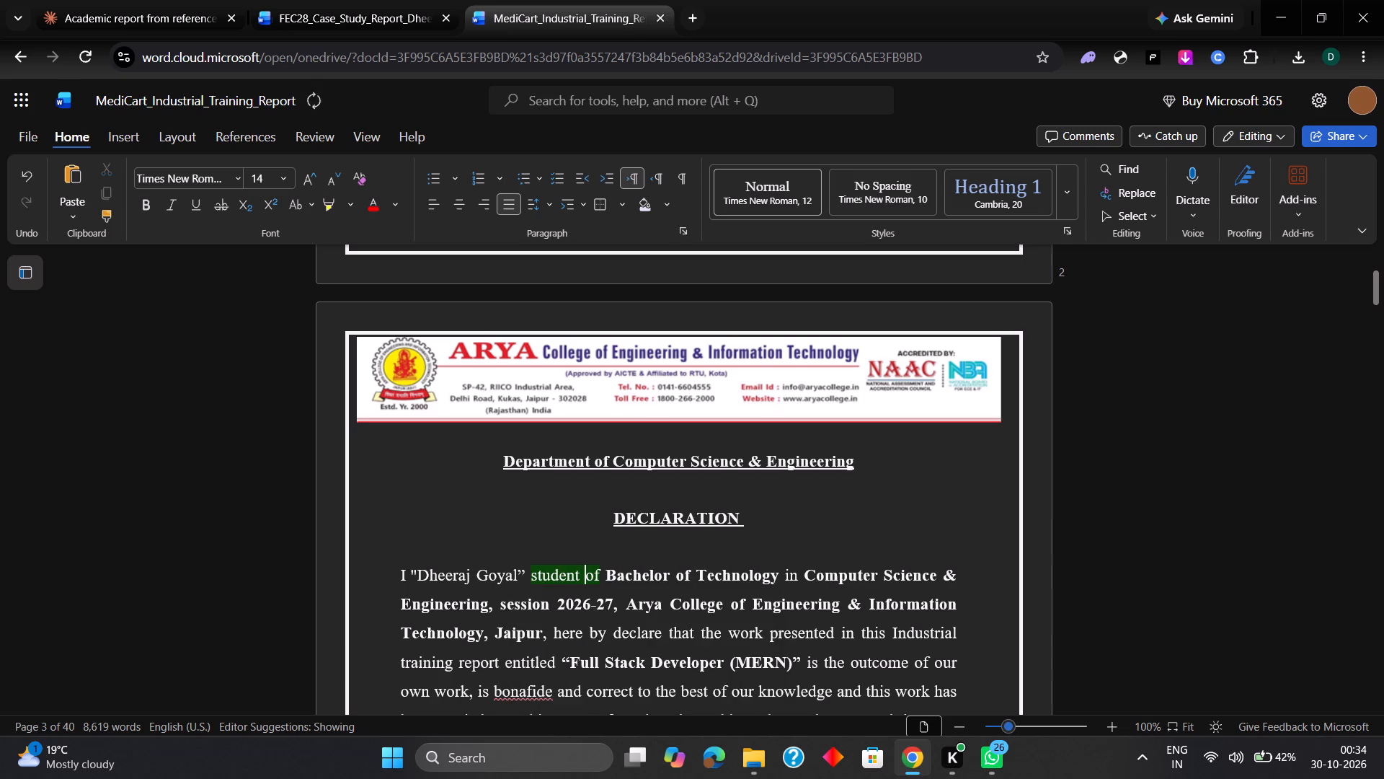
Replace the flagged word in the Declaration paragraph with the suggested spelling "Bonafide".
scroll(546, 534, down, 2)
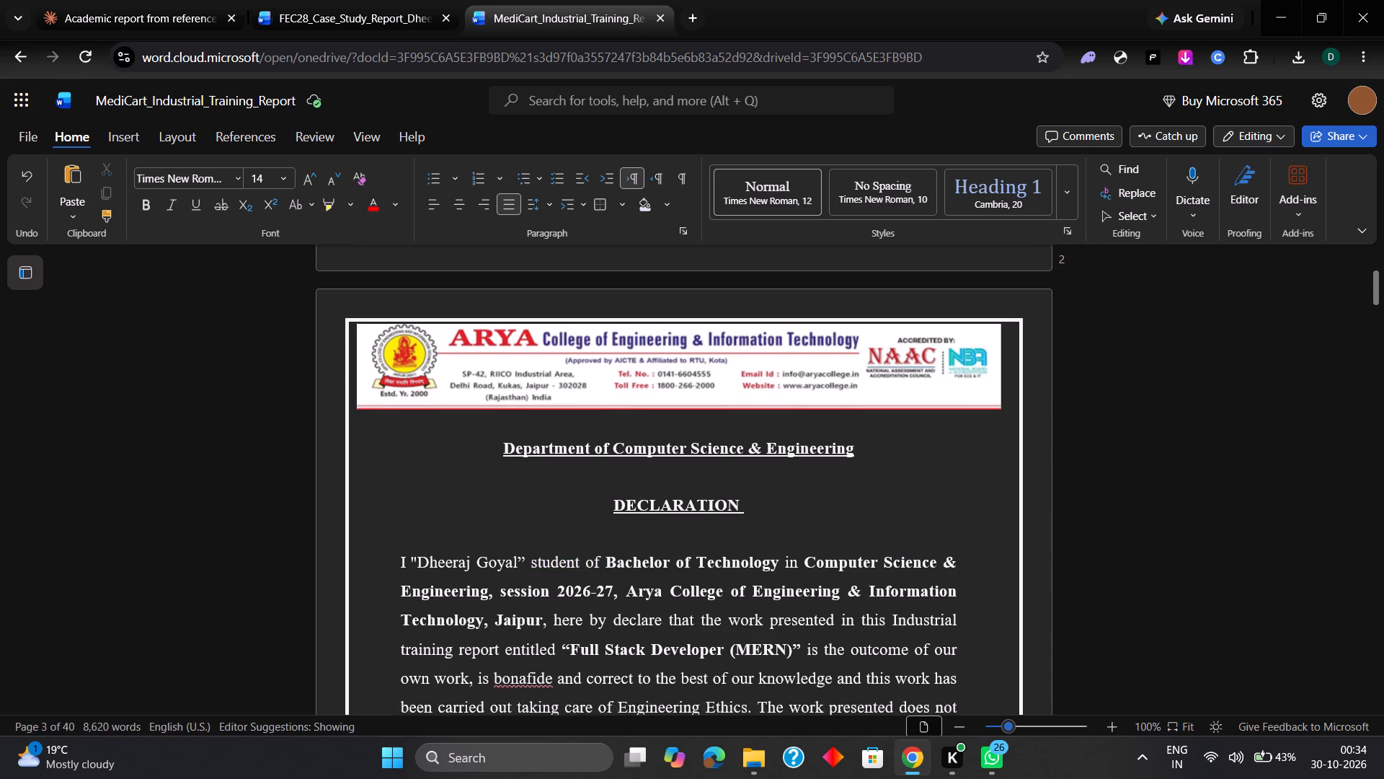
click(520, 511)
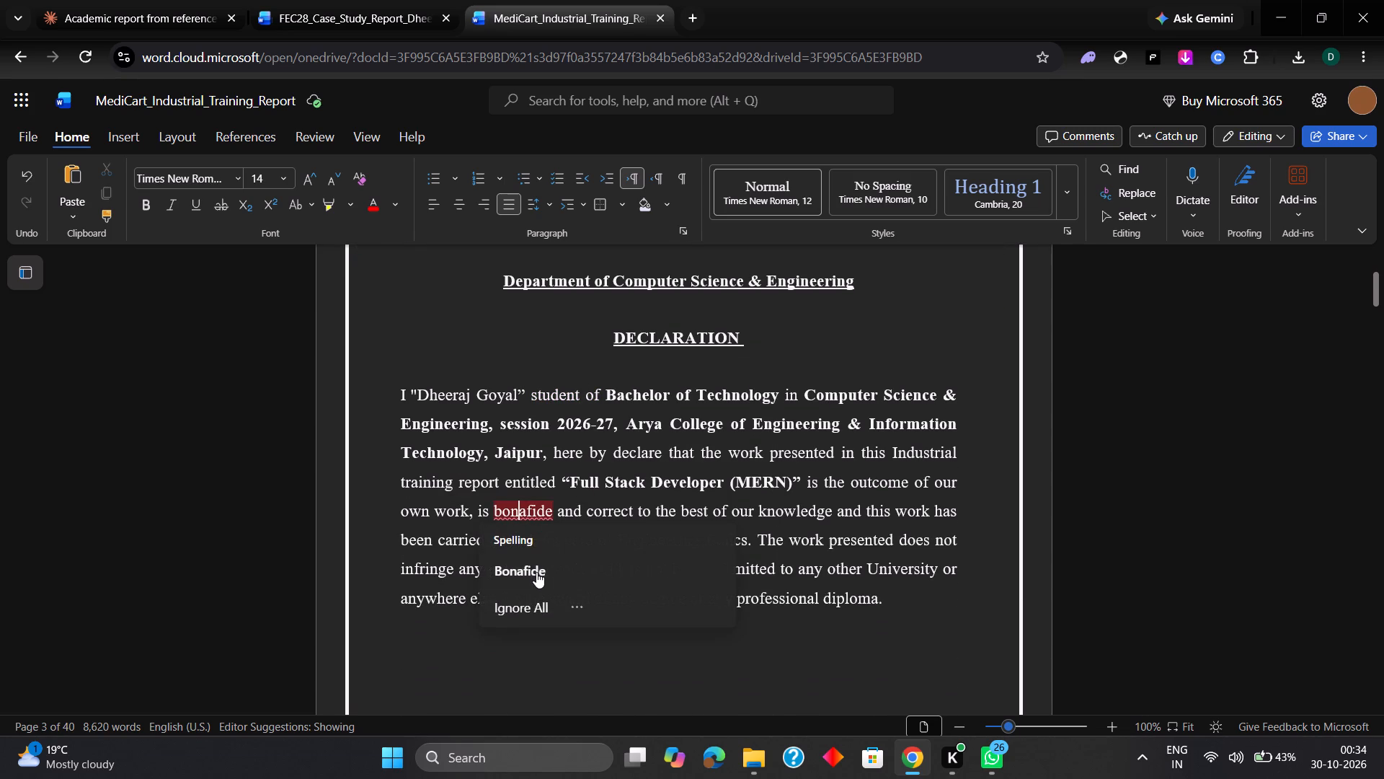
click(536, 571)
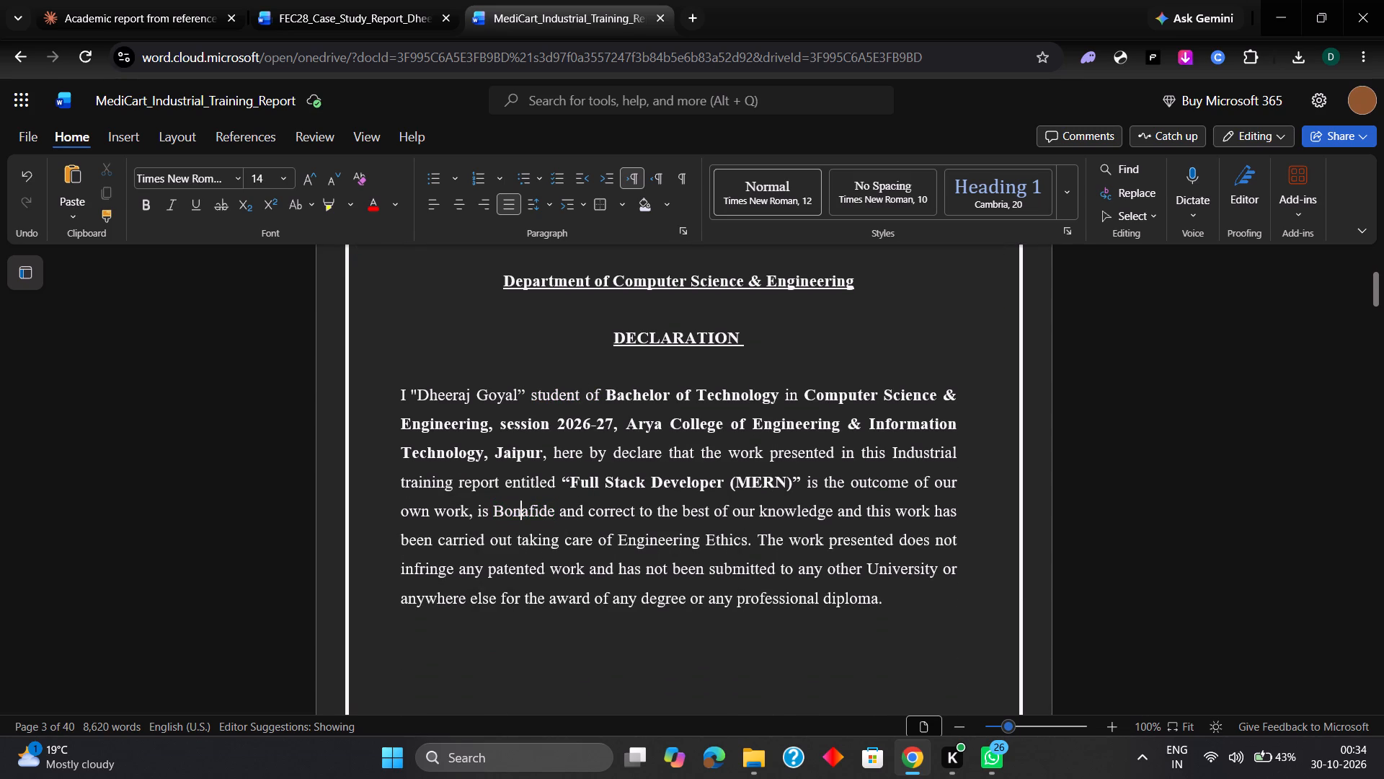
Look back through the Acknowledgement page to the submission details on the cover page.
scroll(563, 641, up, 15)
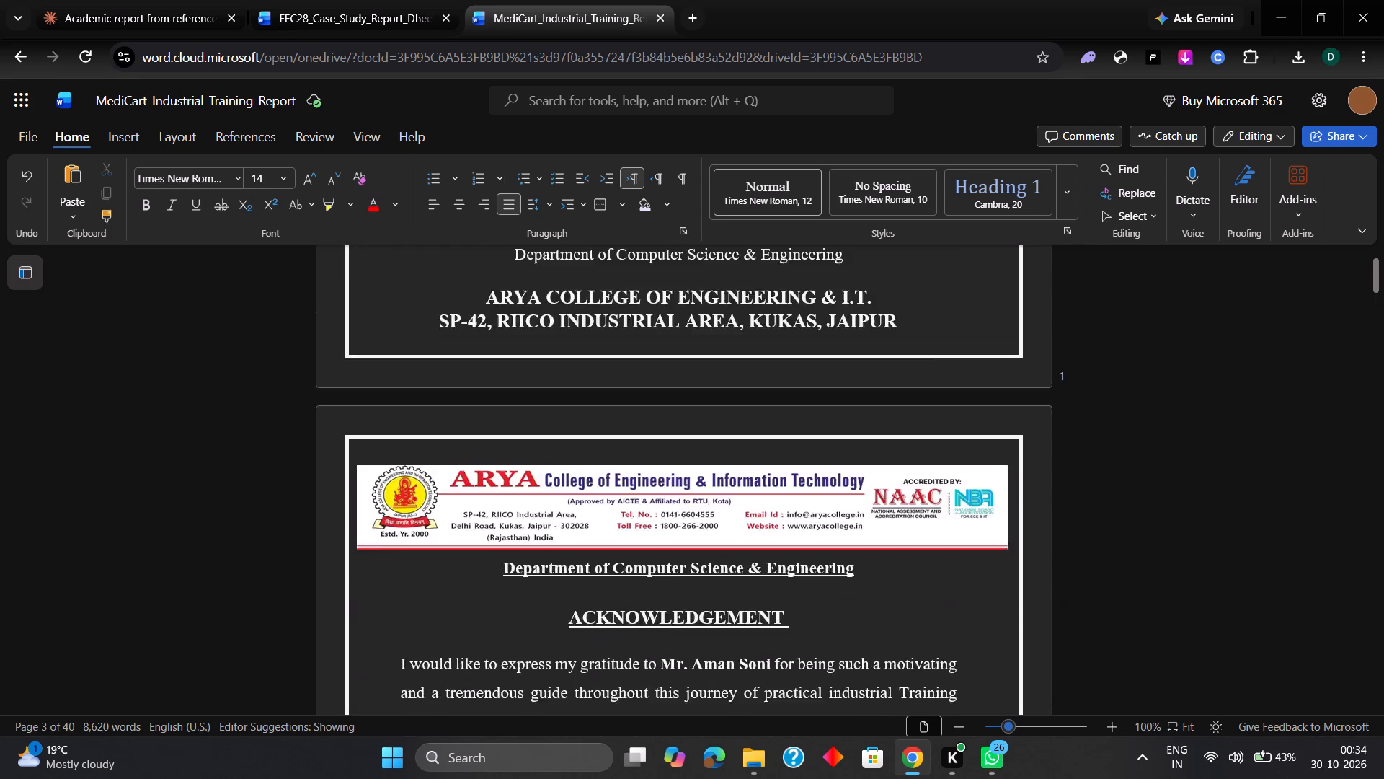
scroll(560, 647, up, 6)
scroll(649, 503, up, 1)
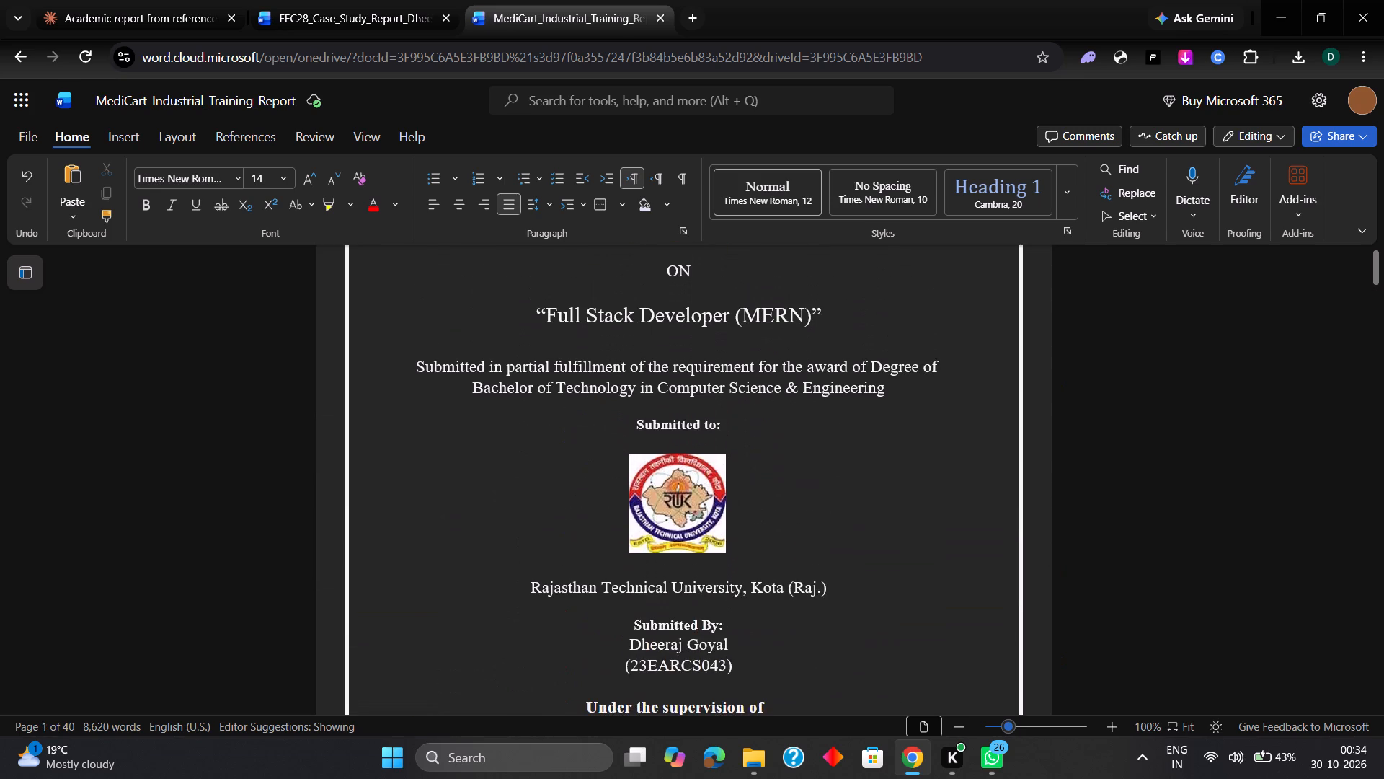
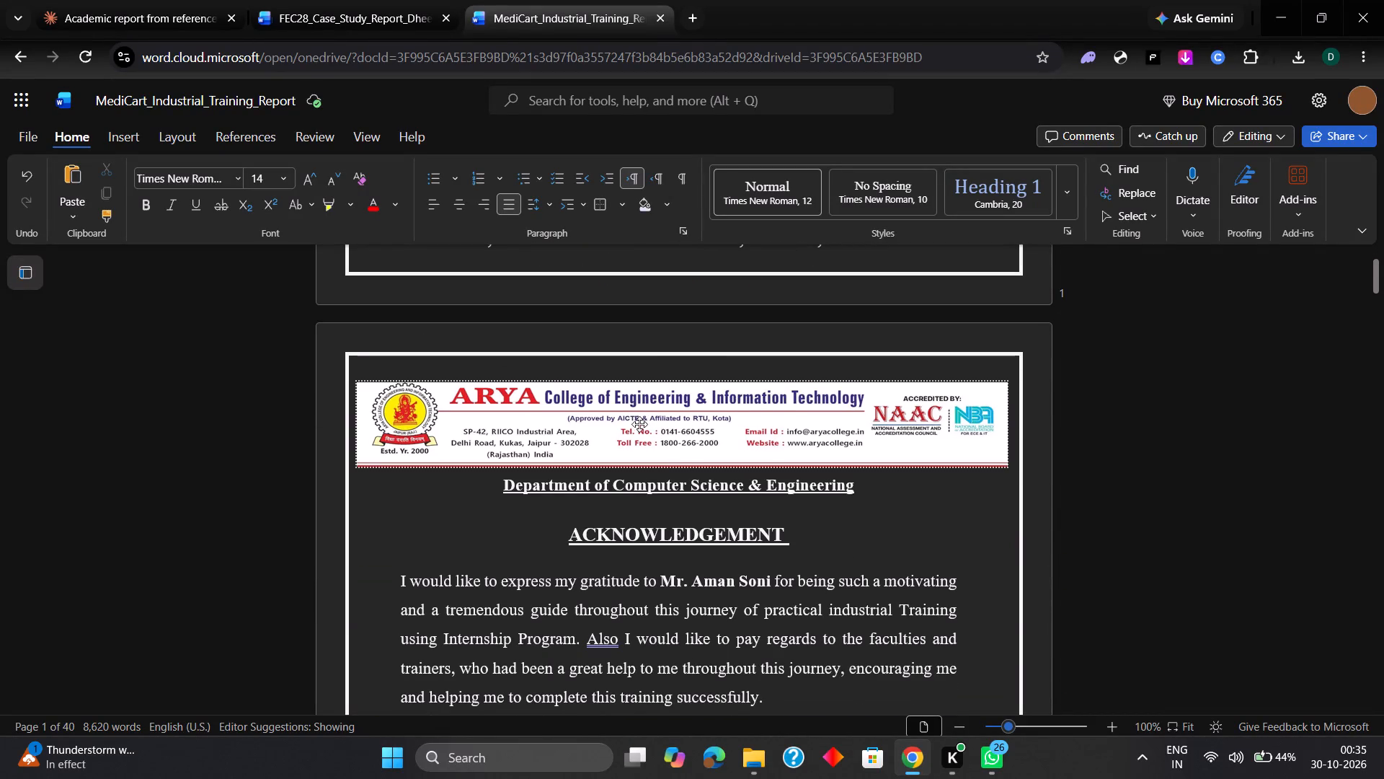
Move the college header banner on the Acknowledgement page up to just below the page border's top edge.
drag(598, 410, 598, 381)
drag(582, 408, 577, 389)
double_click(583, 375)
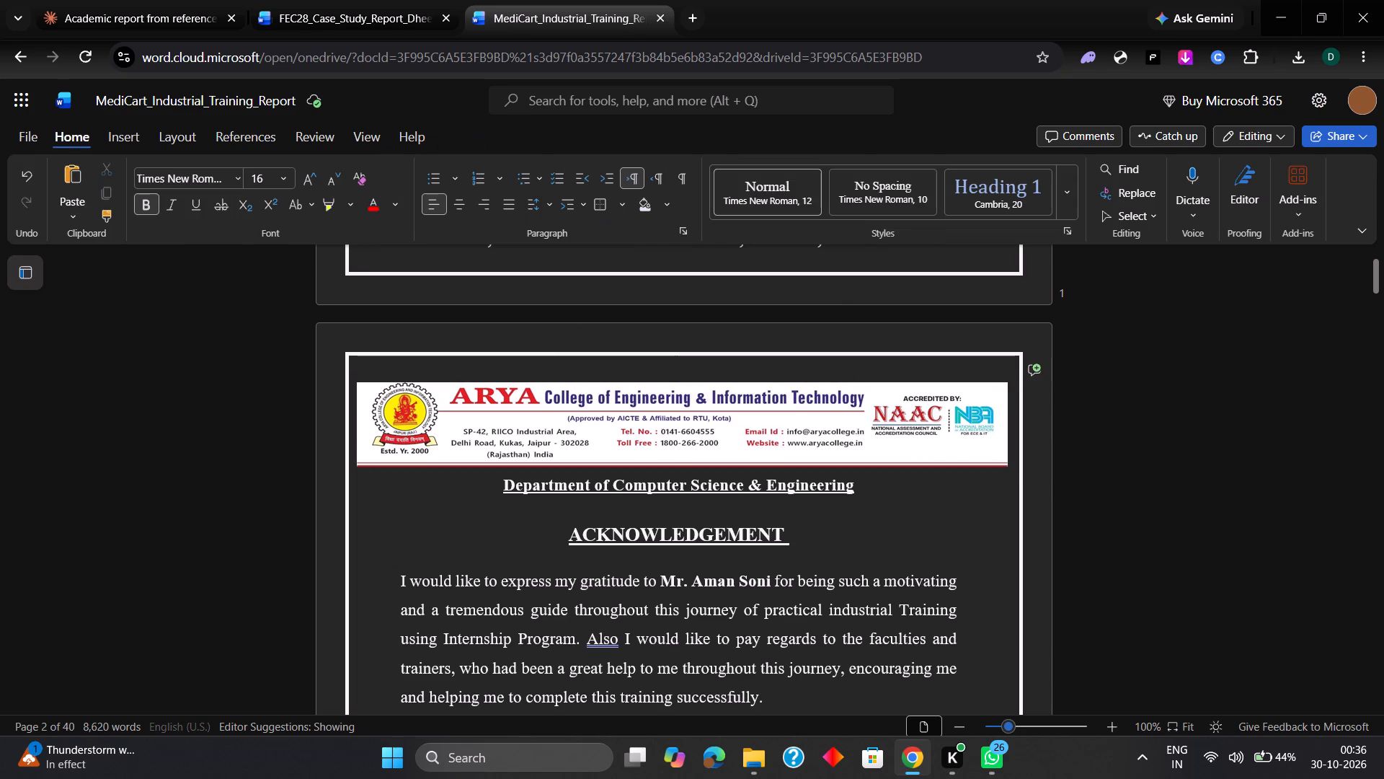
drag(583, 403, 580, 379)
drag(591, 408, 591, 374)
drag(698, 382, 694, 353)
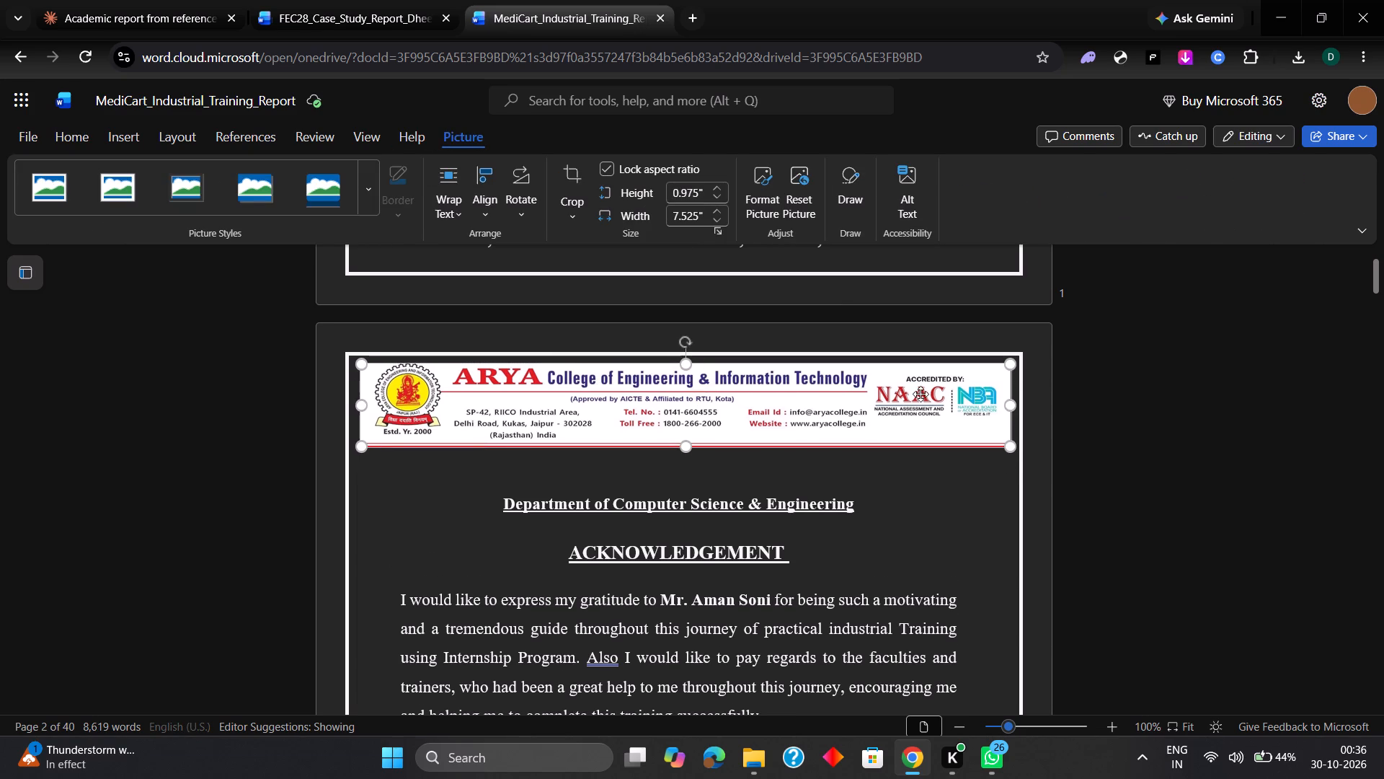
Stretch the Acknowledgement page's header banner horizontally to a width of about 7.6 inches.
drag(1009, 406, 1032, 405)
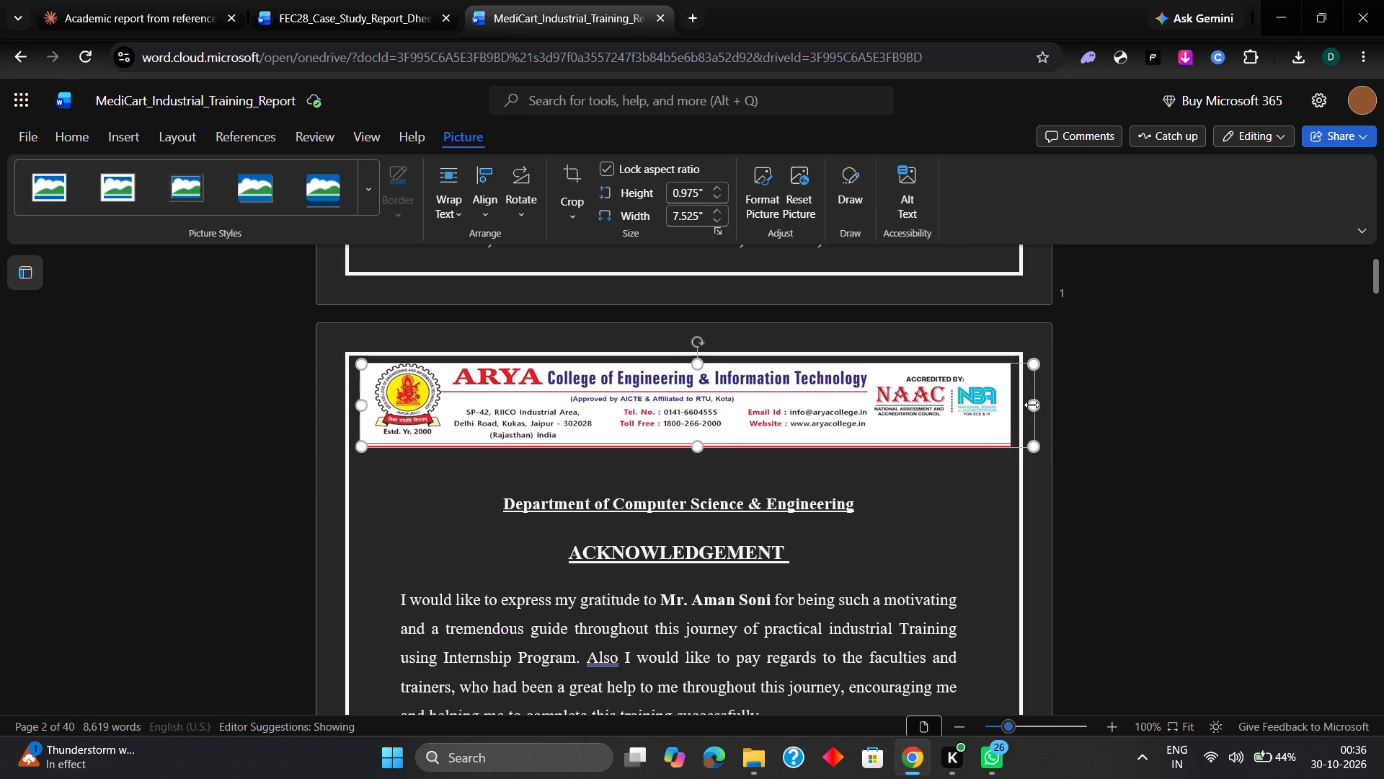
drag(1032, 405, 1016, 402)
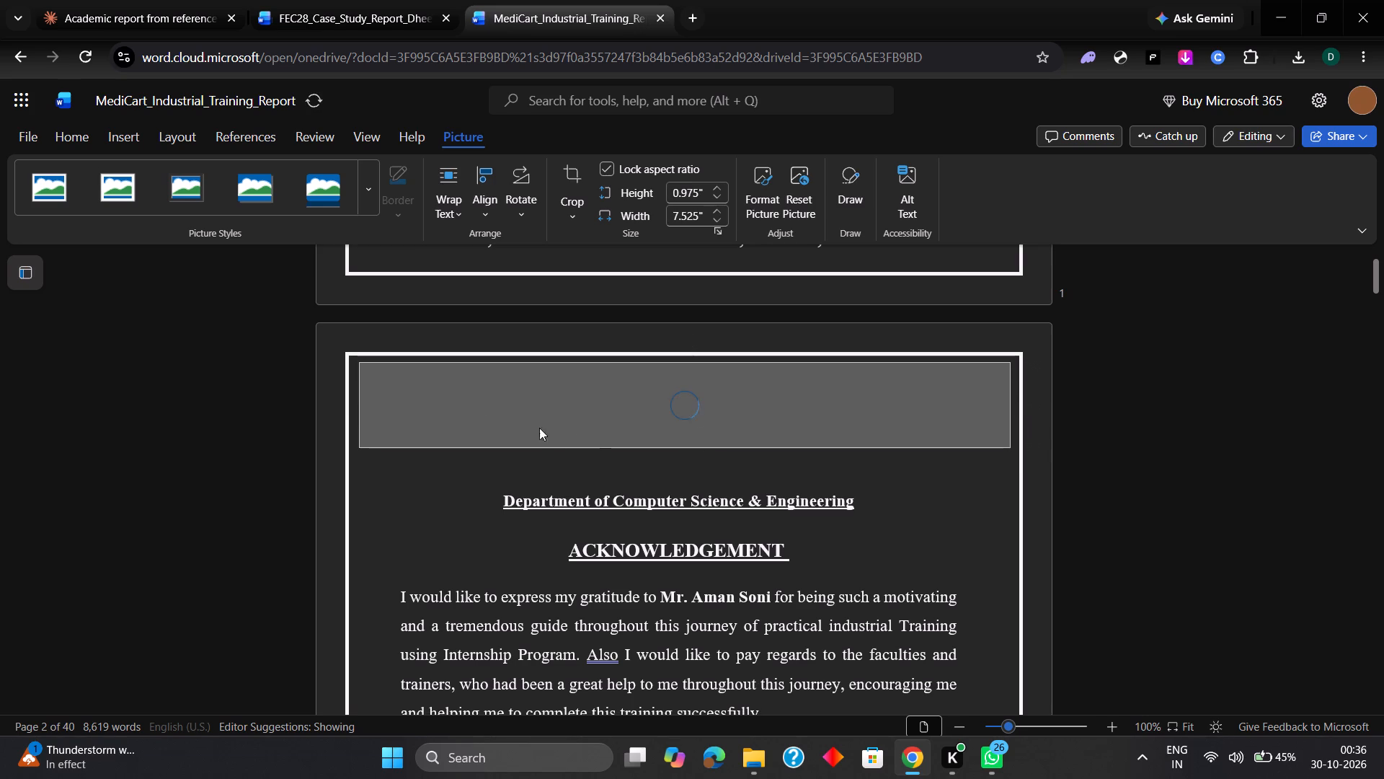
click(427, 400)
Look through the front pages, from the cover to the end of the contents list, and return to the Acknowledgement page.
scroll(417, 443, up, 11)
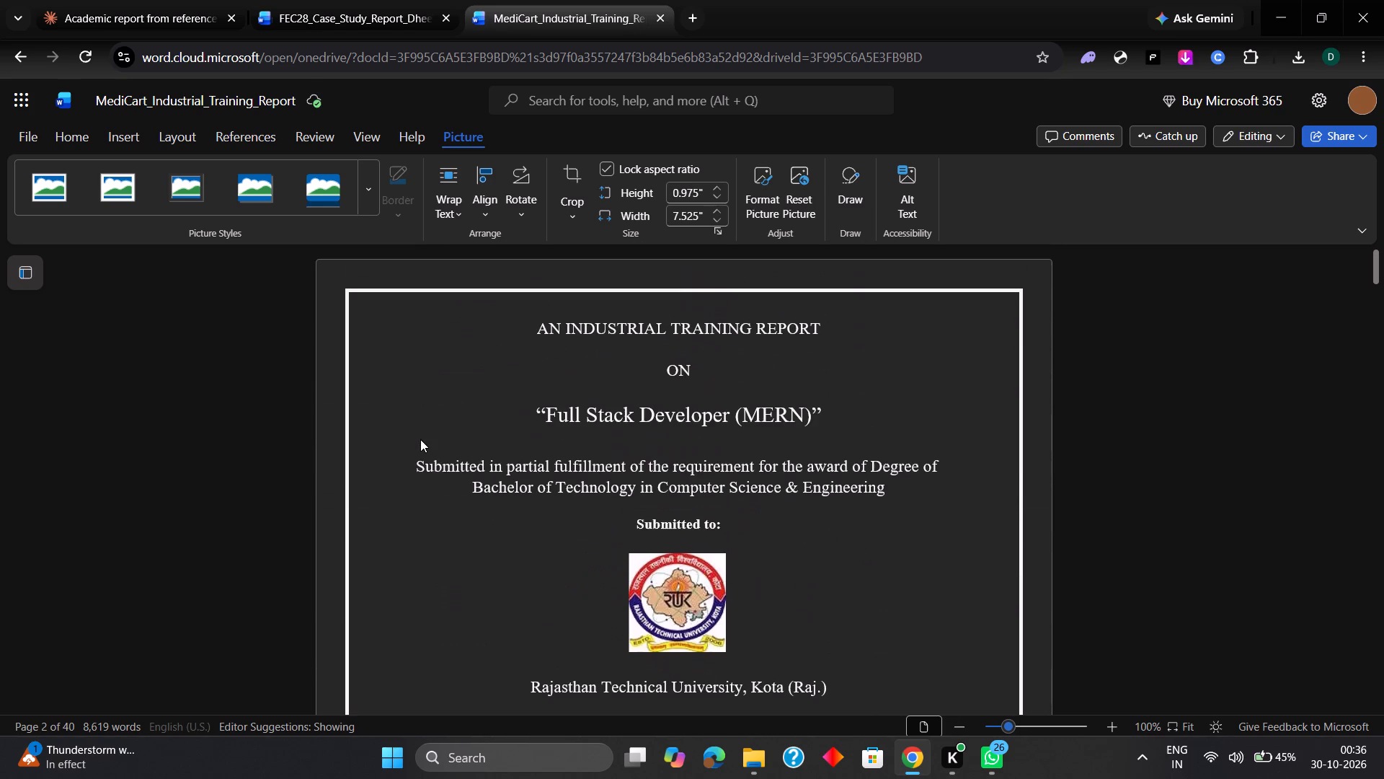
scroll(420, 439, up, 3)
scroll(420, 439, down, 16)
scroll(420, 439, down, 12)
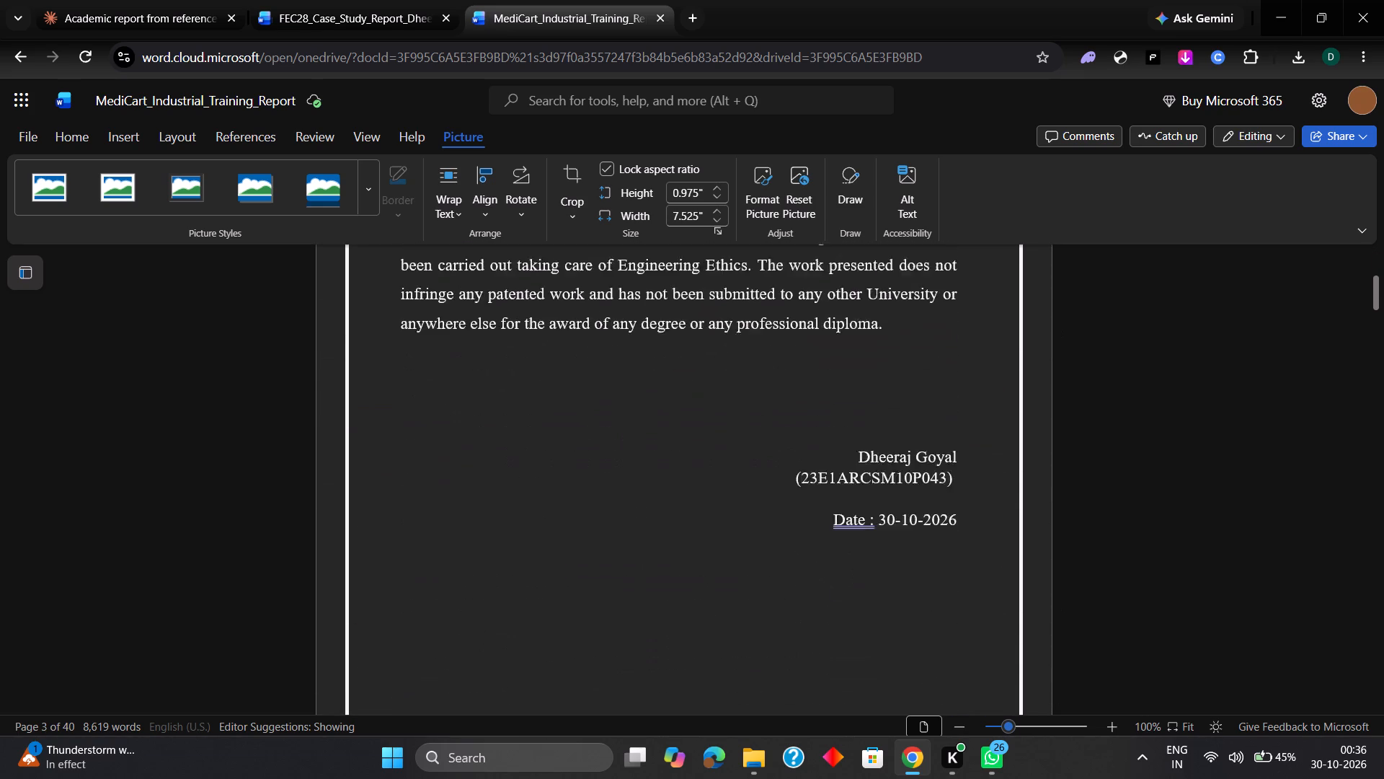
scroll(420, 439, down, 5)
scroll(420, 439, up, 3)
scroll(420, 439, down, 11)
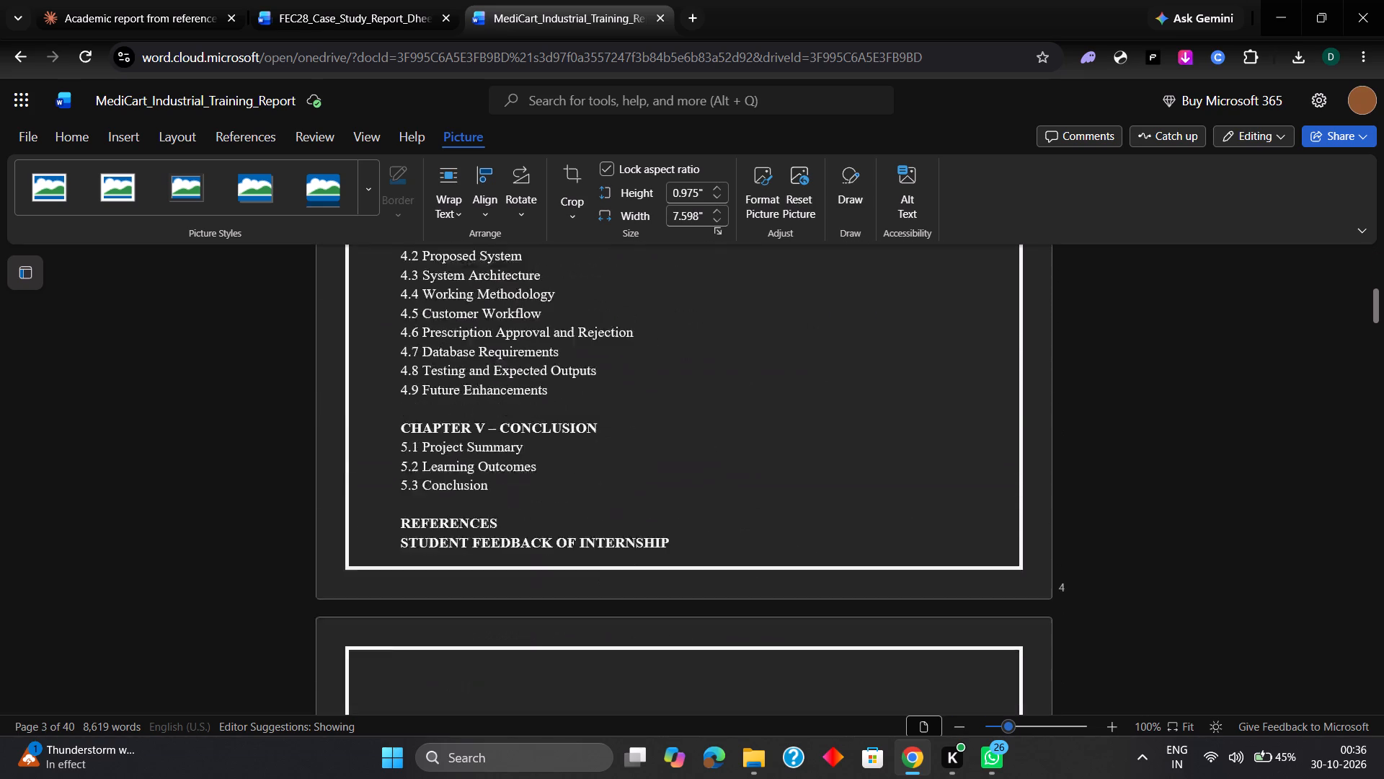
scroll(420, 439, up, 16)
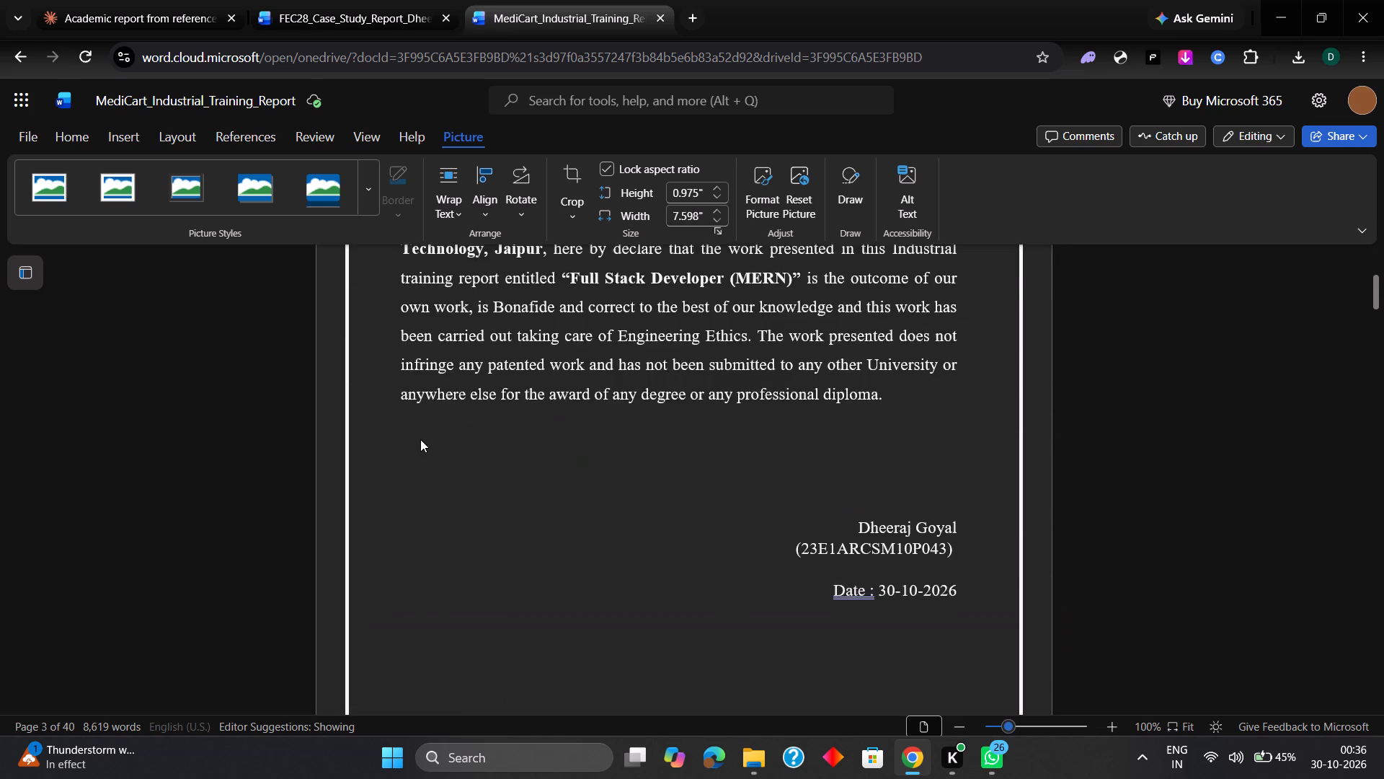
scroll(420, 439, up, 14)
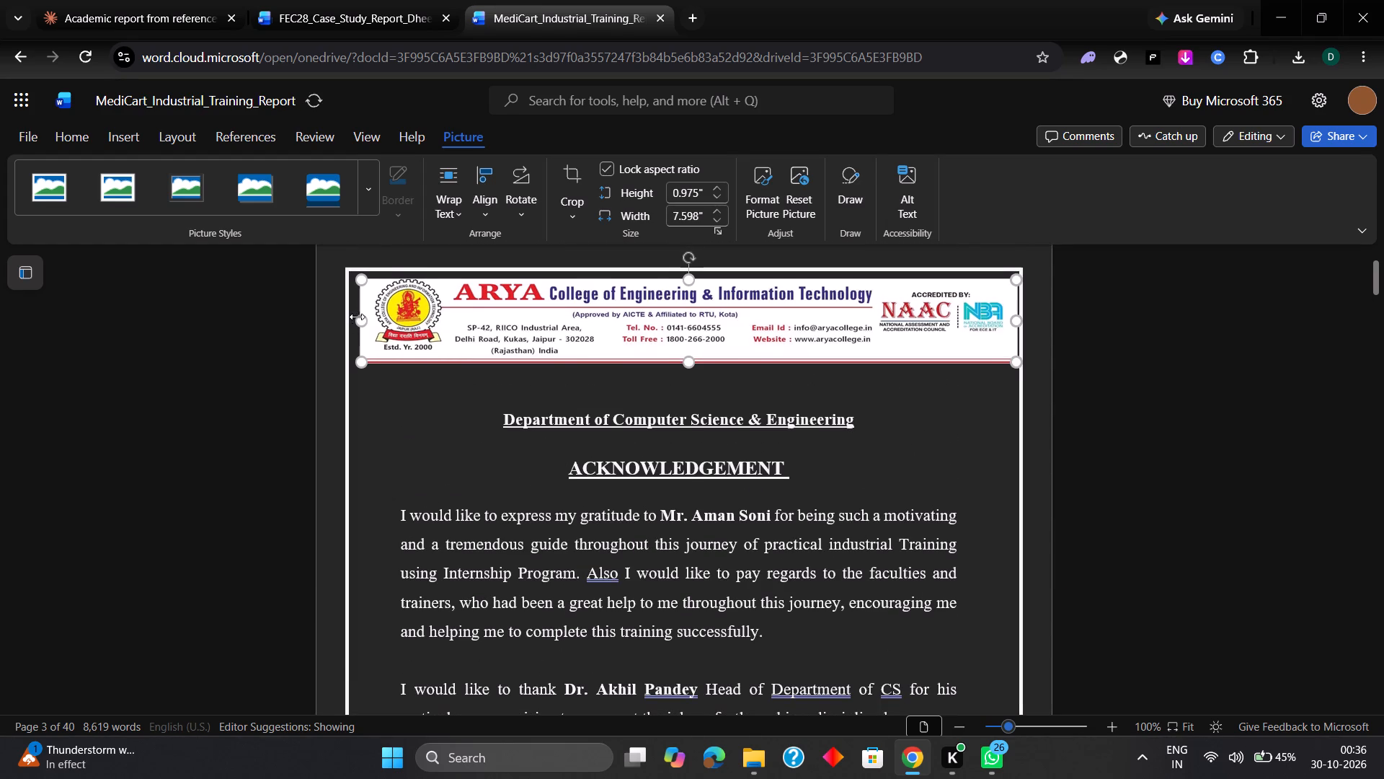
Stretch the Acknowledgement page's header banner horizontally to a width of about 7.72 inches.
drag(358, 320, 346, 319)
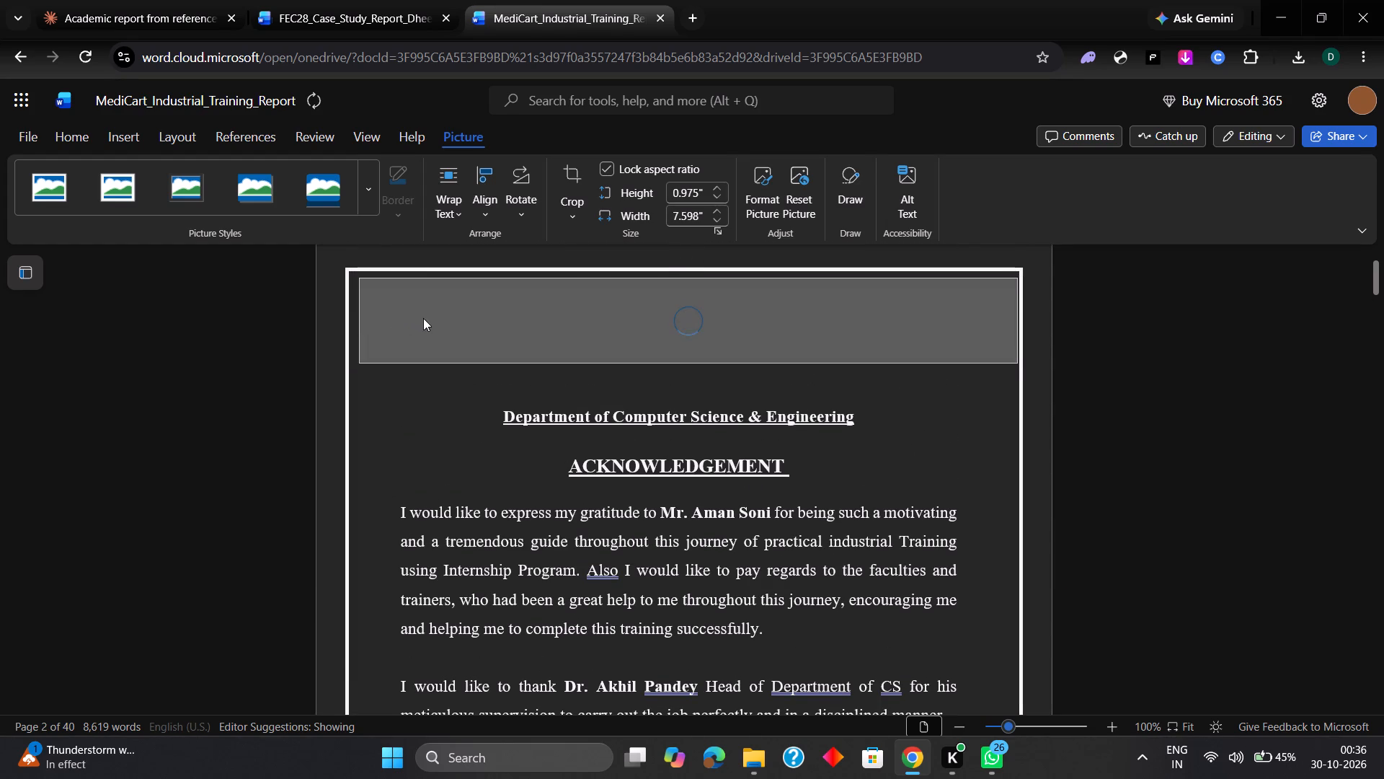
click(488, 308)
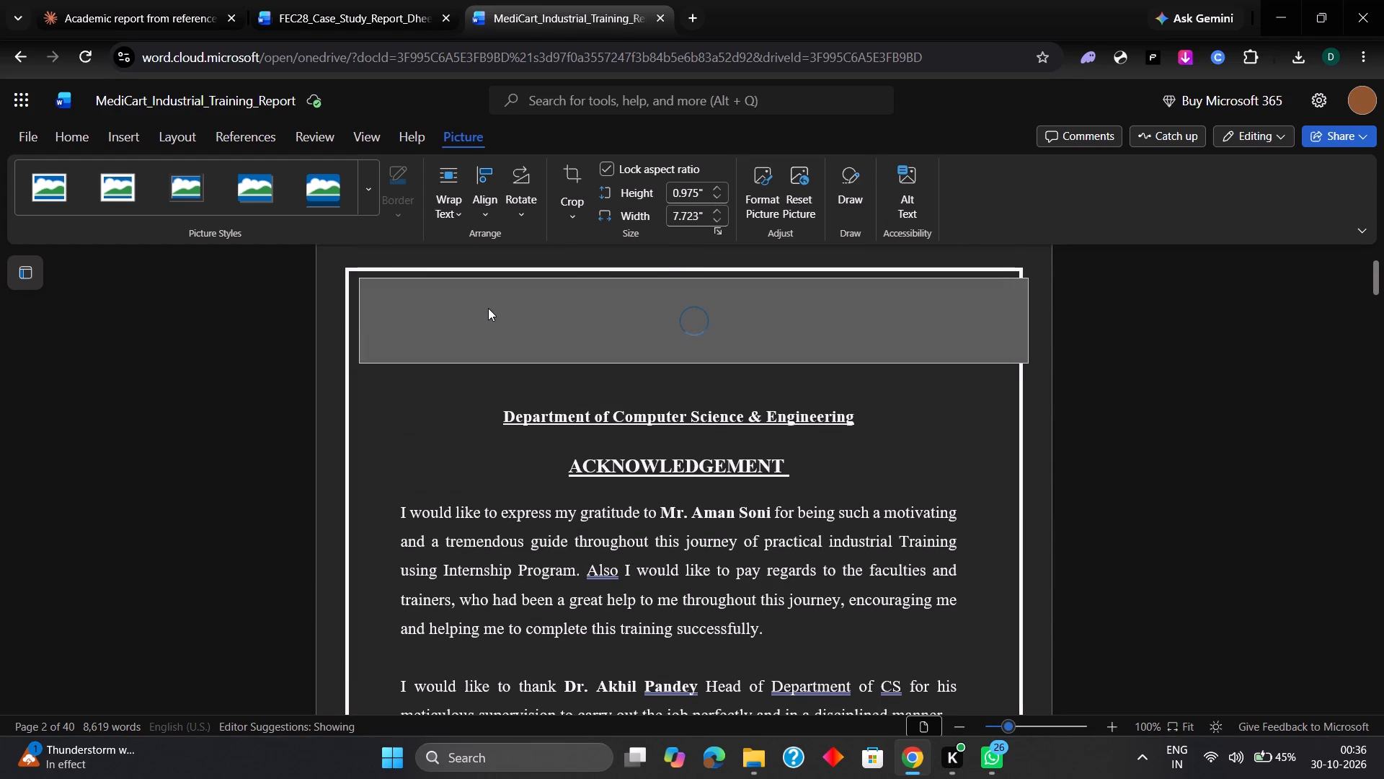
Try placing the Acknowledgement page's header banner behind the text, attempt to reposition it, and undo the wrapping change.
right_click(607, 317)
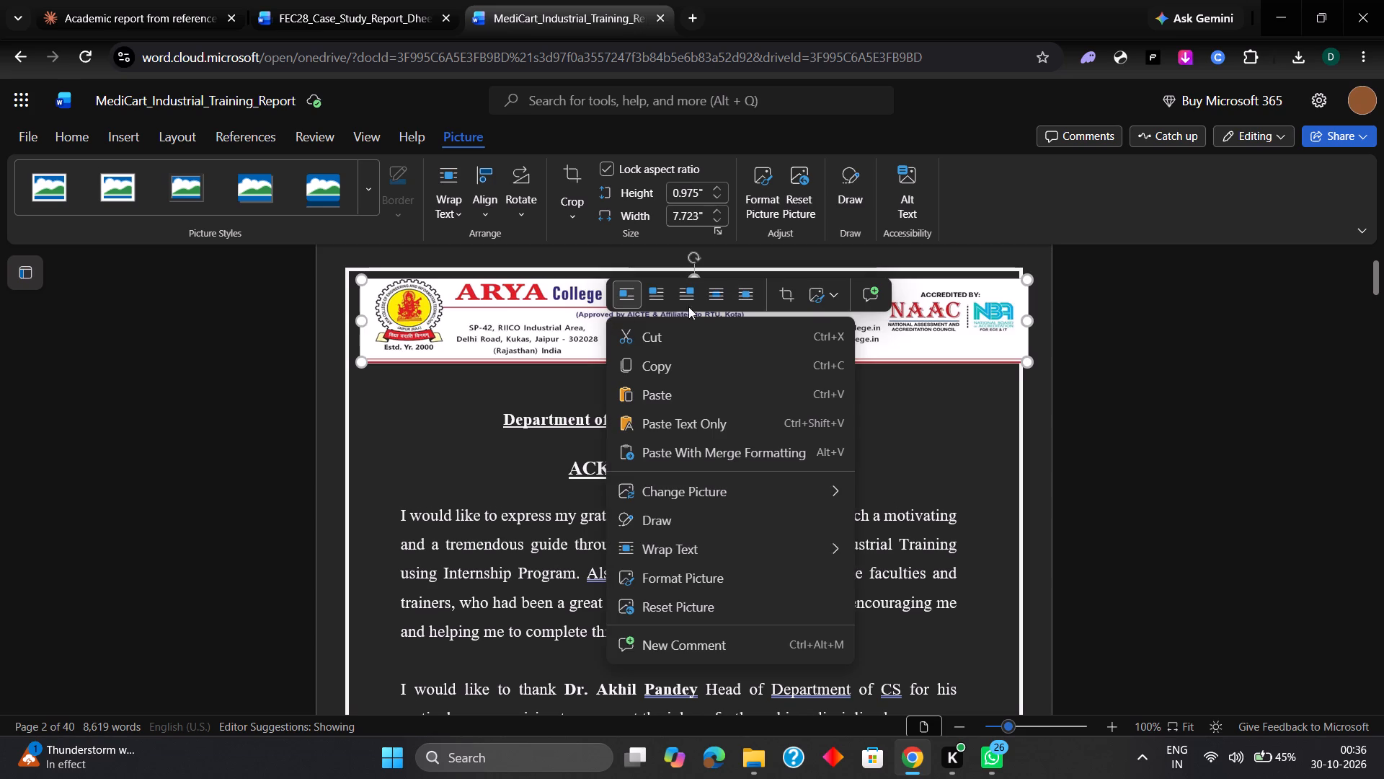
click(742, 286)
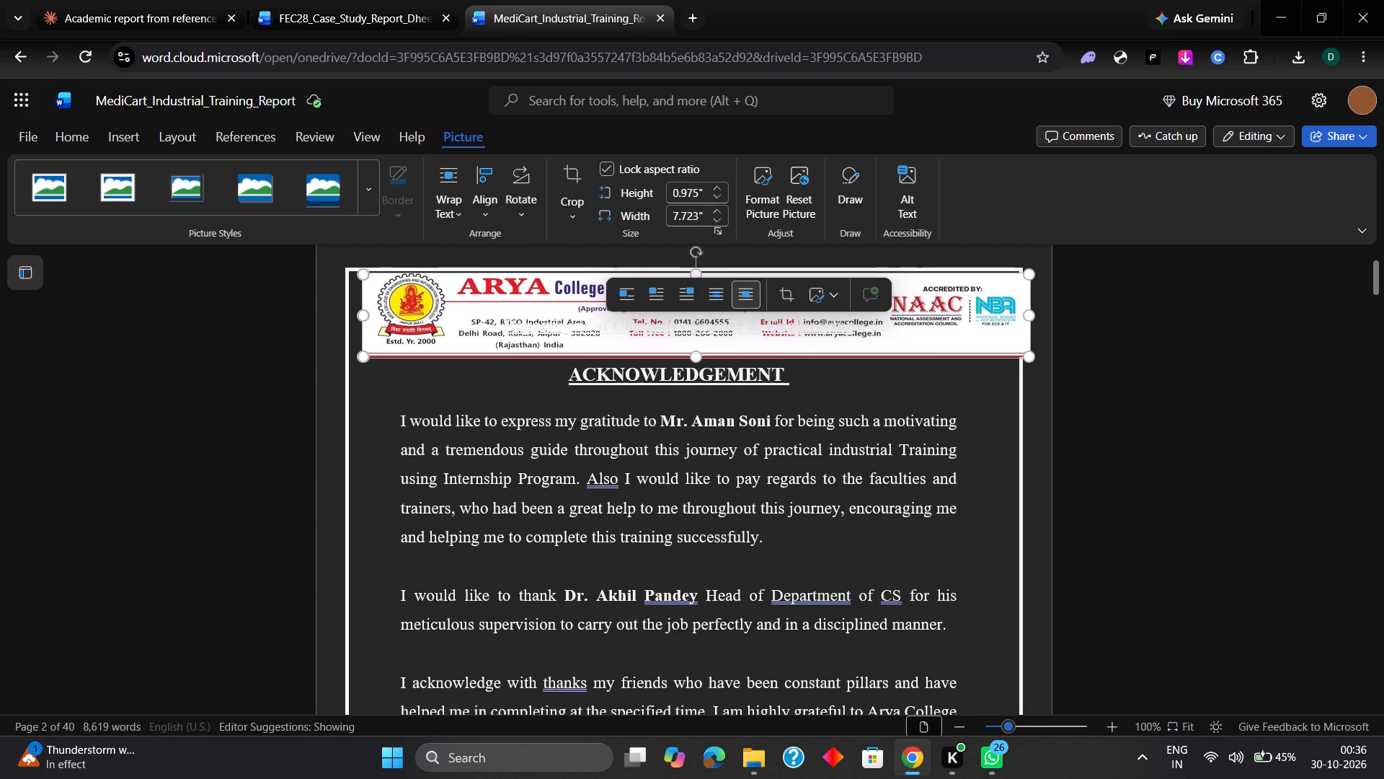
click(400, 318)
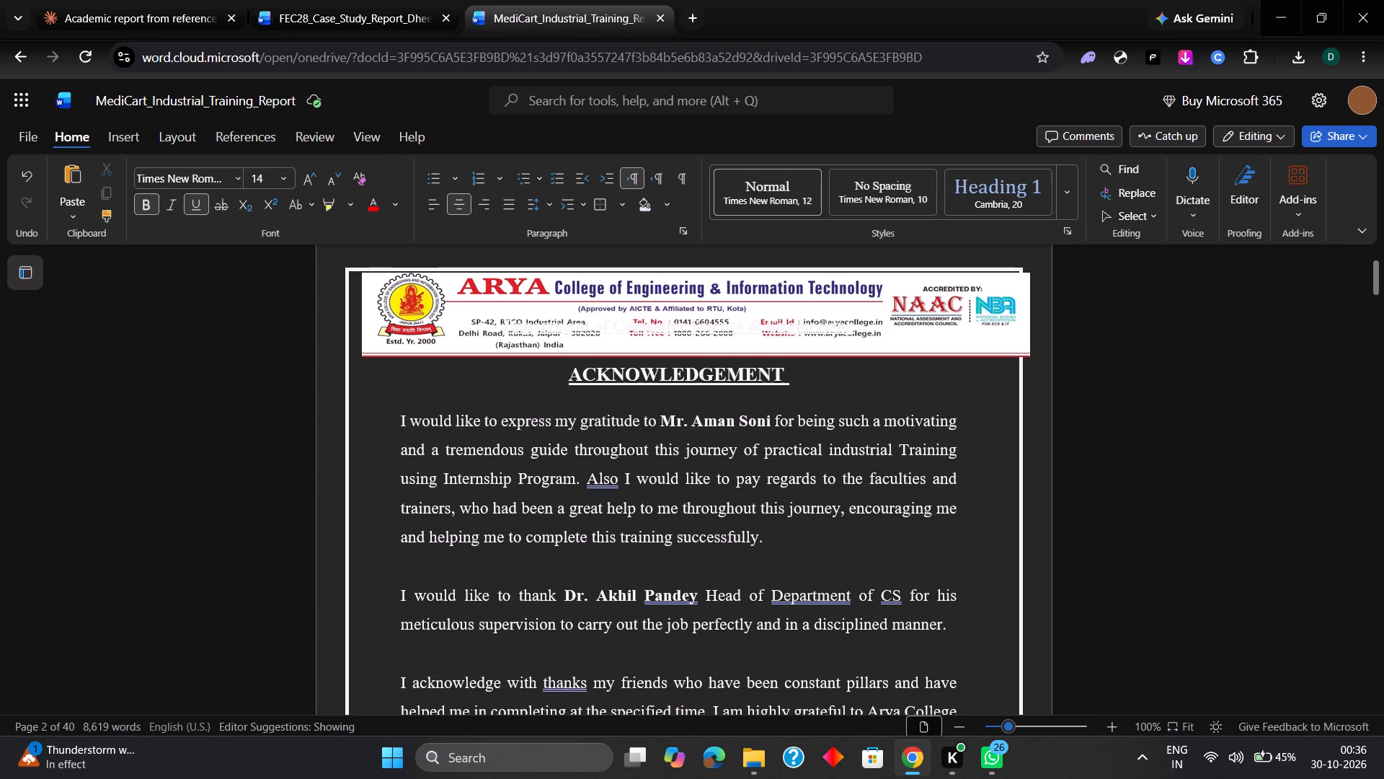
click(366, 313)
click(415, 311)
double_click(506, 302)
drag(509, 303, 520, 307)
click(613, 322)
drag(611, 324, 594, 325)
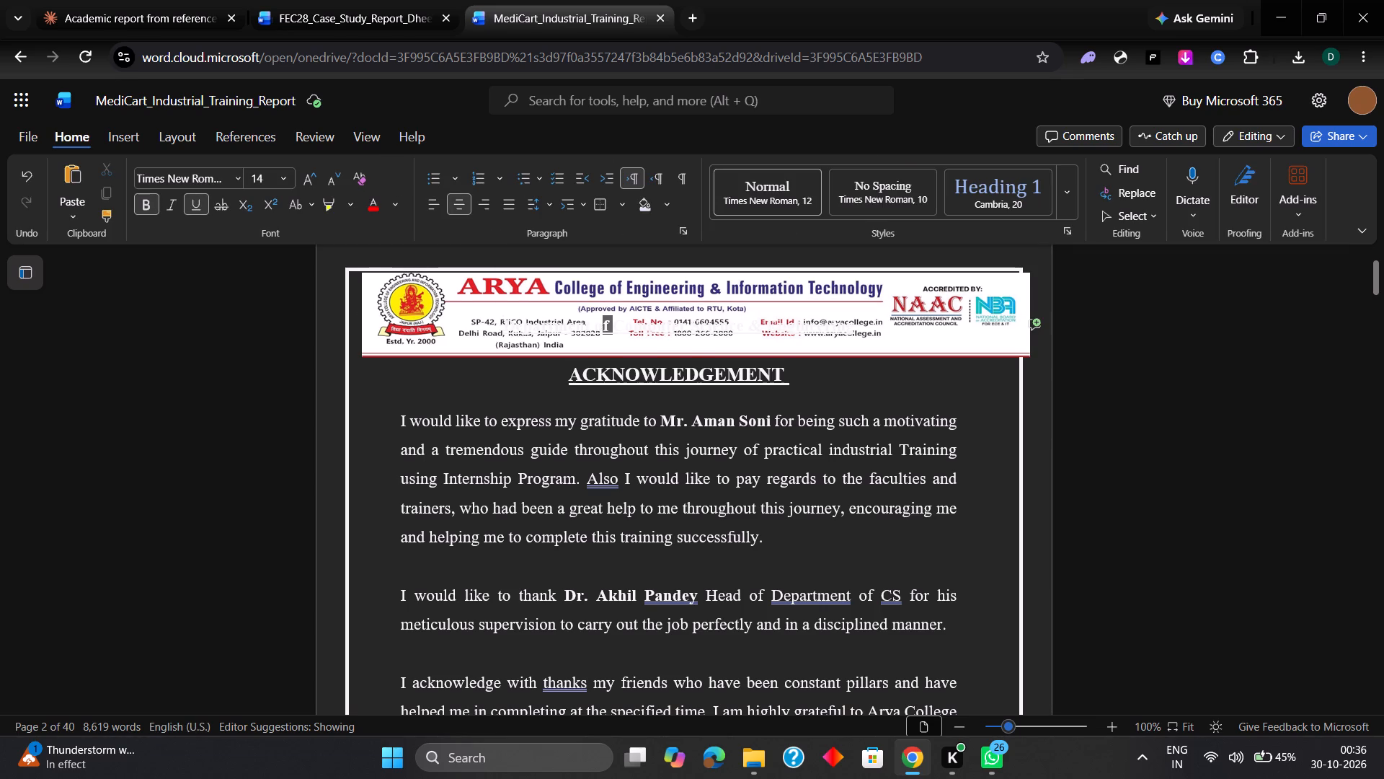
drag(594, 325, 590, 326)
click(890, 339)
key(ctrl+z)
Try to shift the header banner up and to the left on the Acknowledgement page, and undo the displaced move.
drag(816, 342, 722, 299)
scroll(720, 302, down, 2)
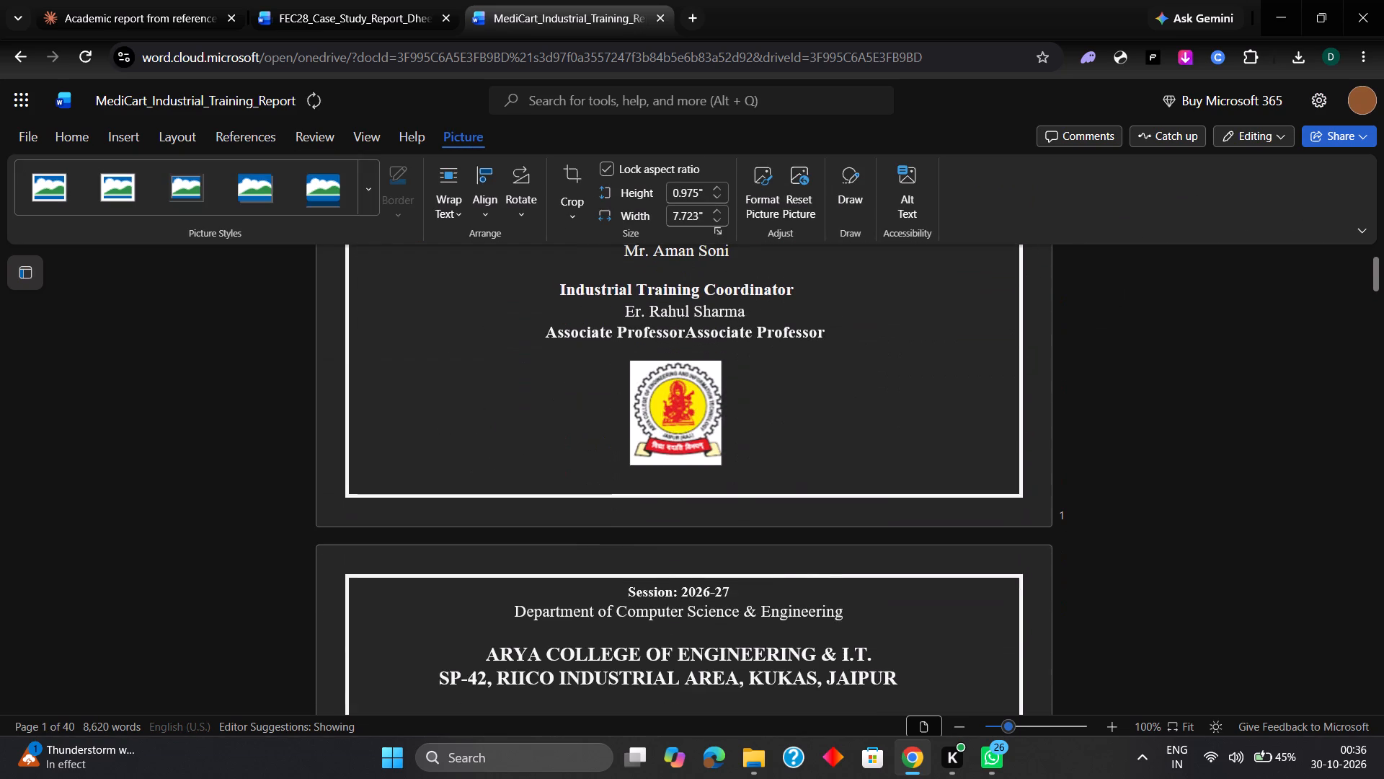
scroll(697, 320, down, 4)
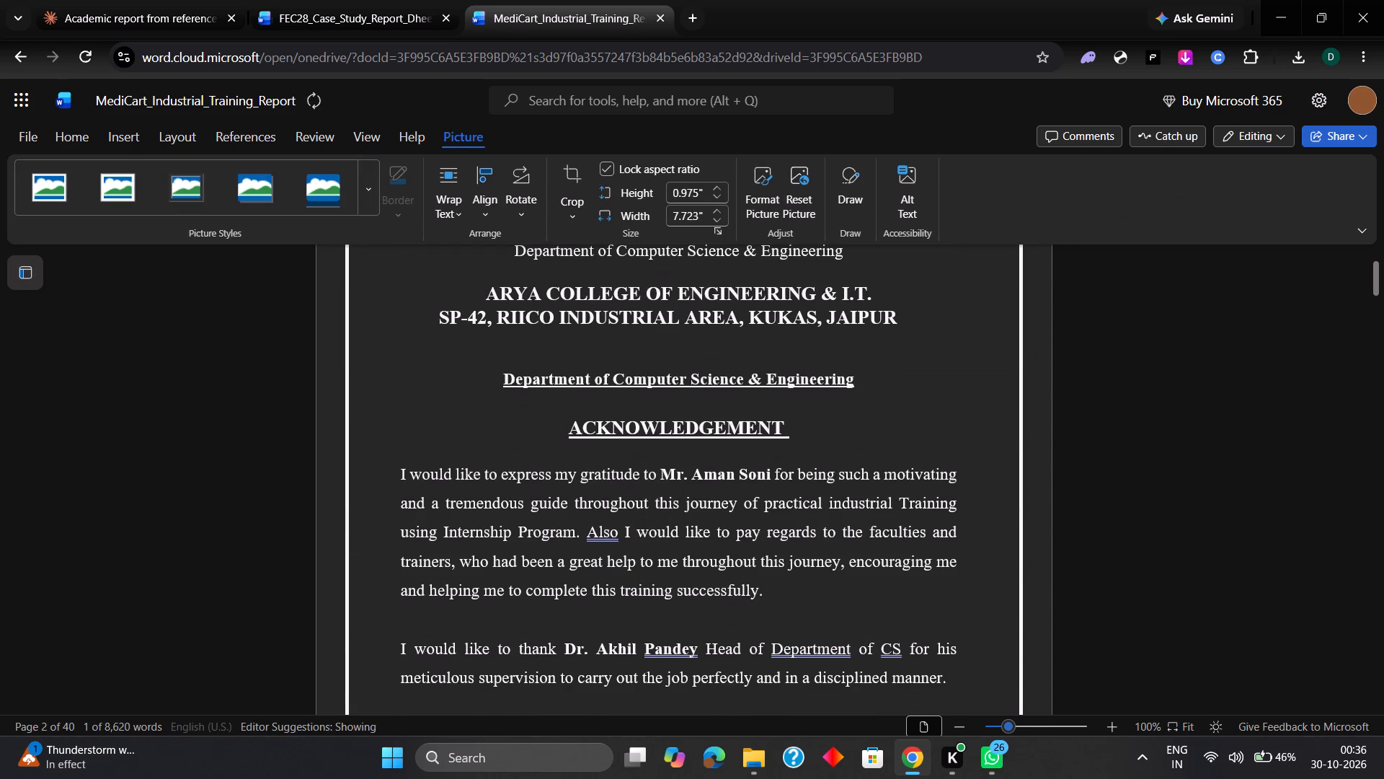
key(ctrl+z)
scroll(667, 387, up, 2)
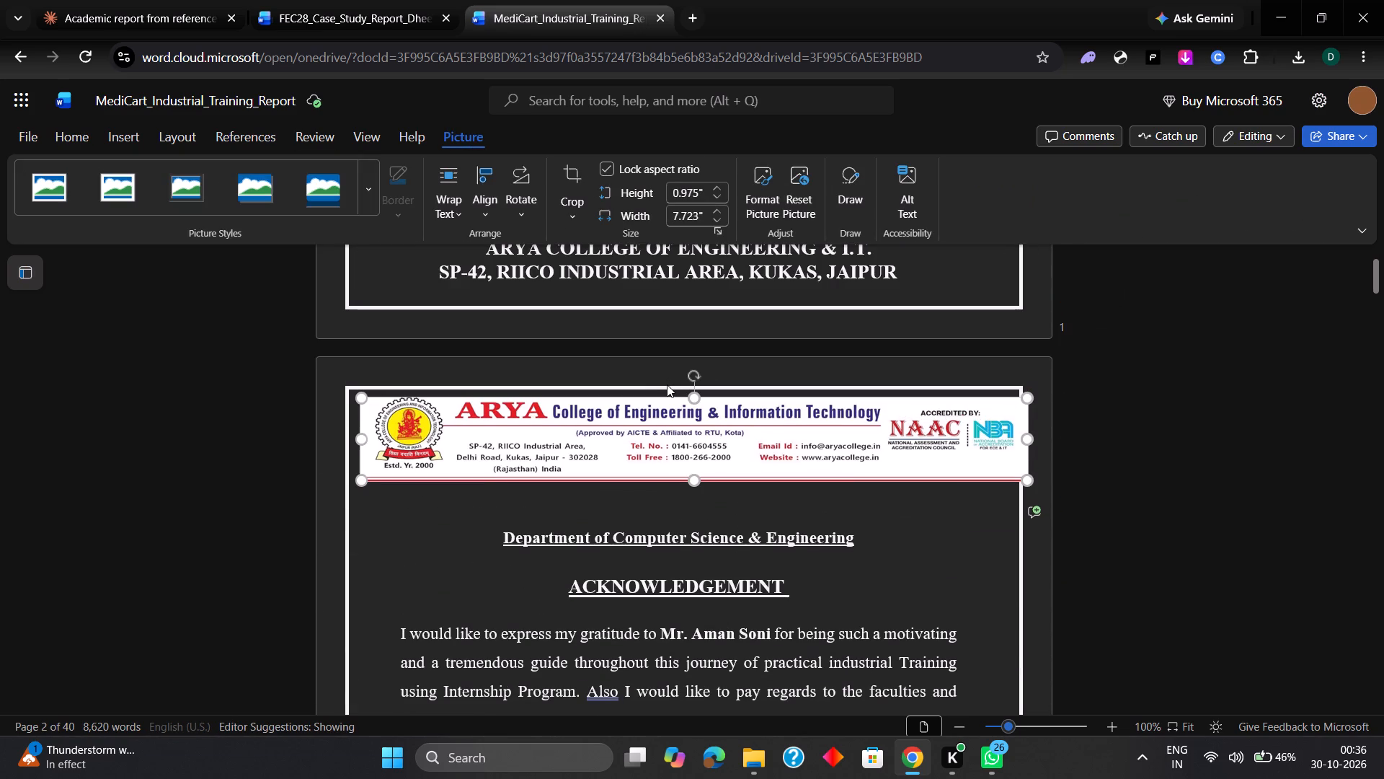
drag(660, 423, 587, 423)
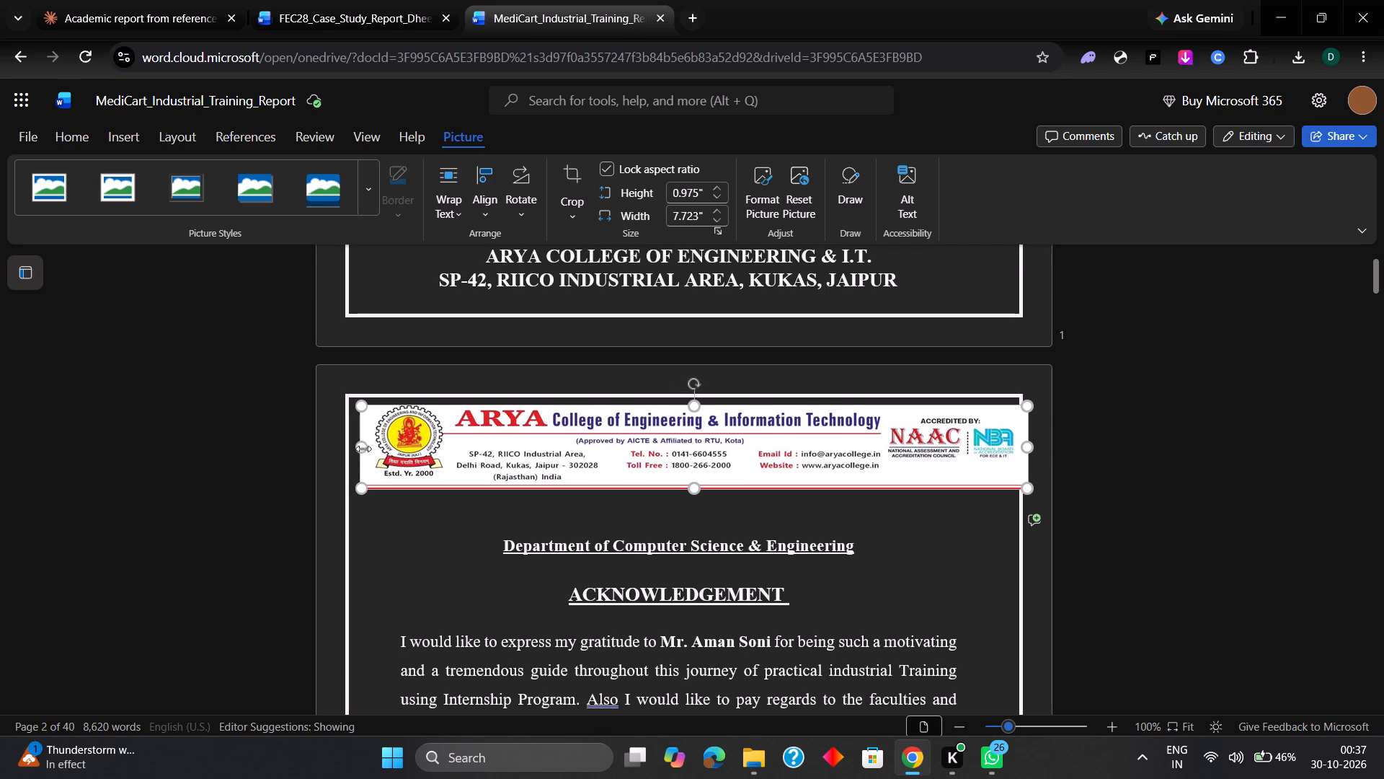
Narrow the Acknowledgement page's header banner to about 7.57 inches so it fits inside the page border.
drag(362, 444, 397, 431)
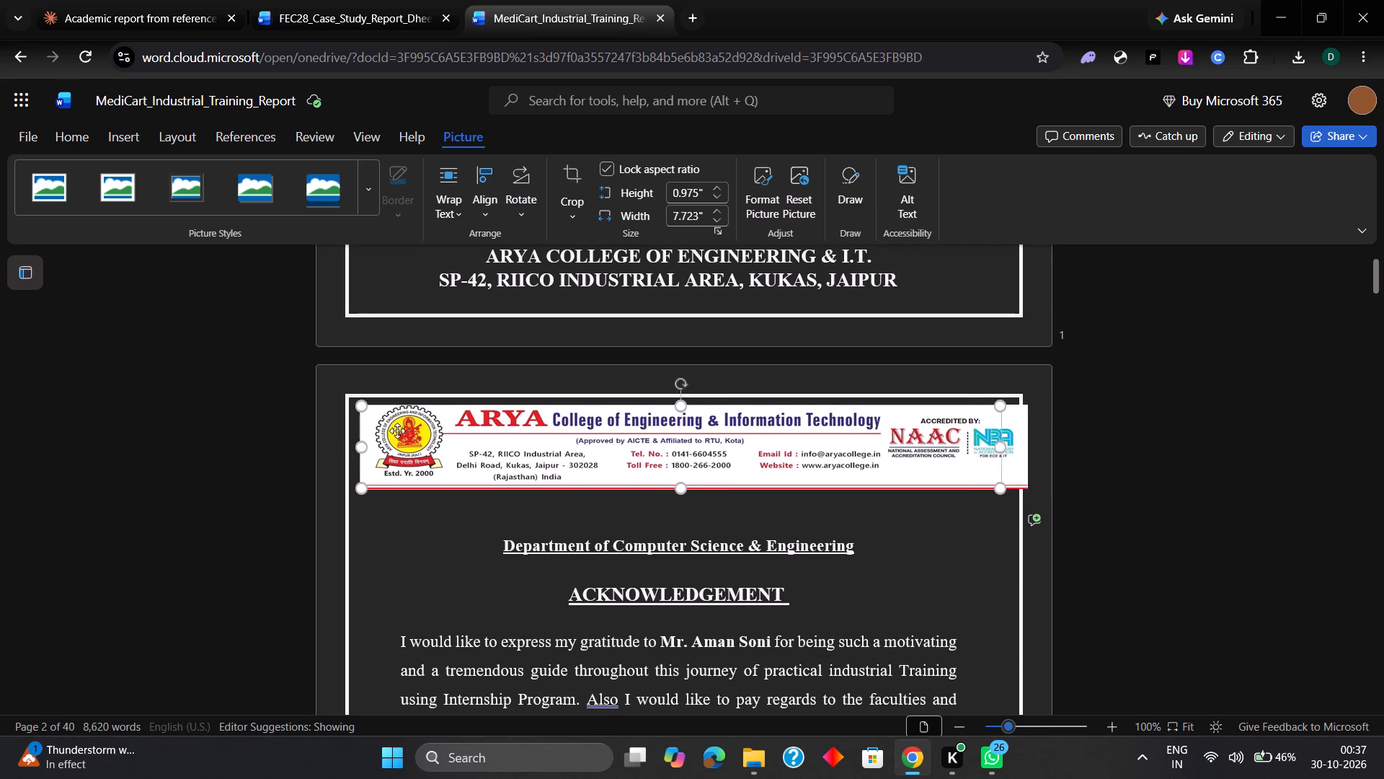
drag(397, 431, 375, 428)
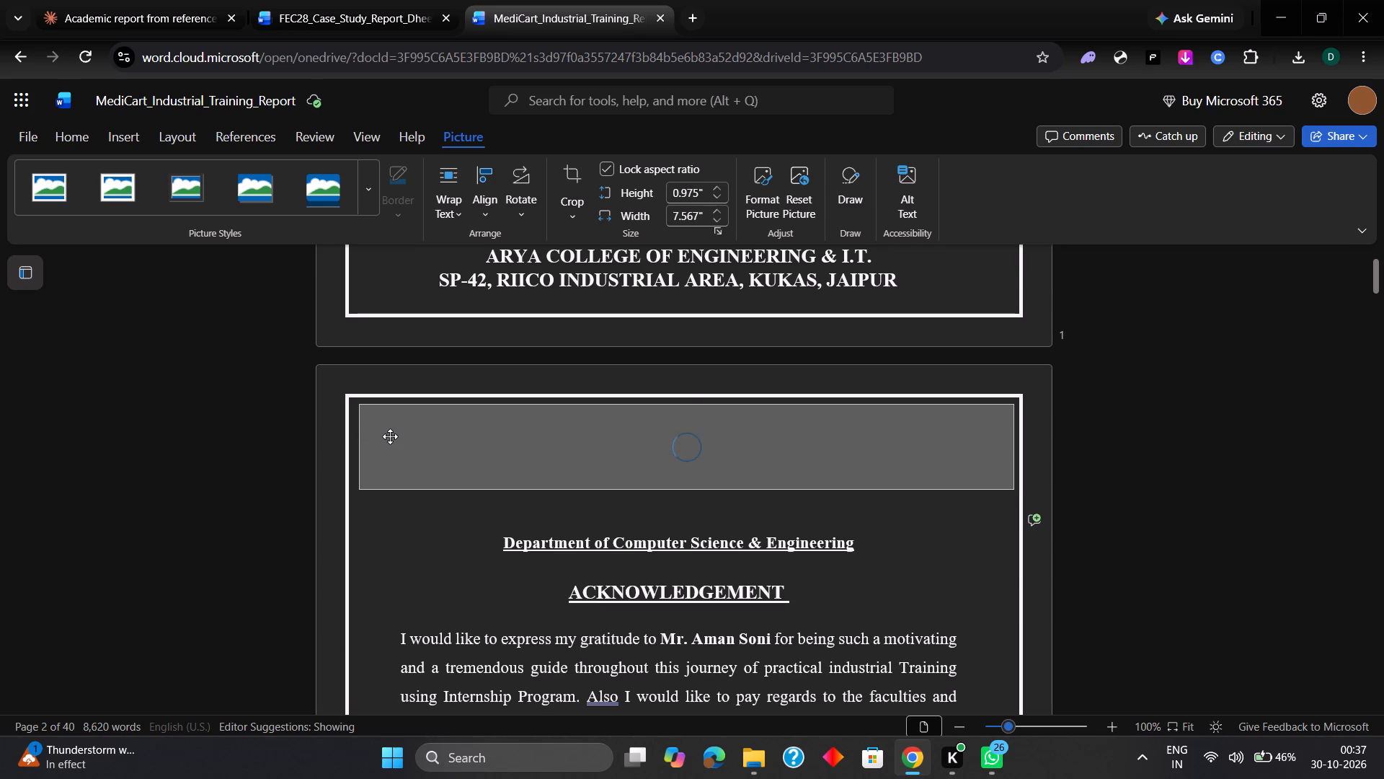
Compare the header banner on the Declaration page with the one on the Acknowledgement page.
scroll(550, 266, down, 4)
scroll(616, 333, down, 3)
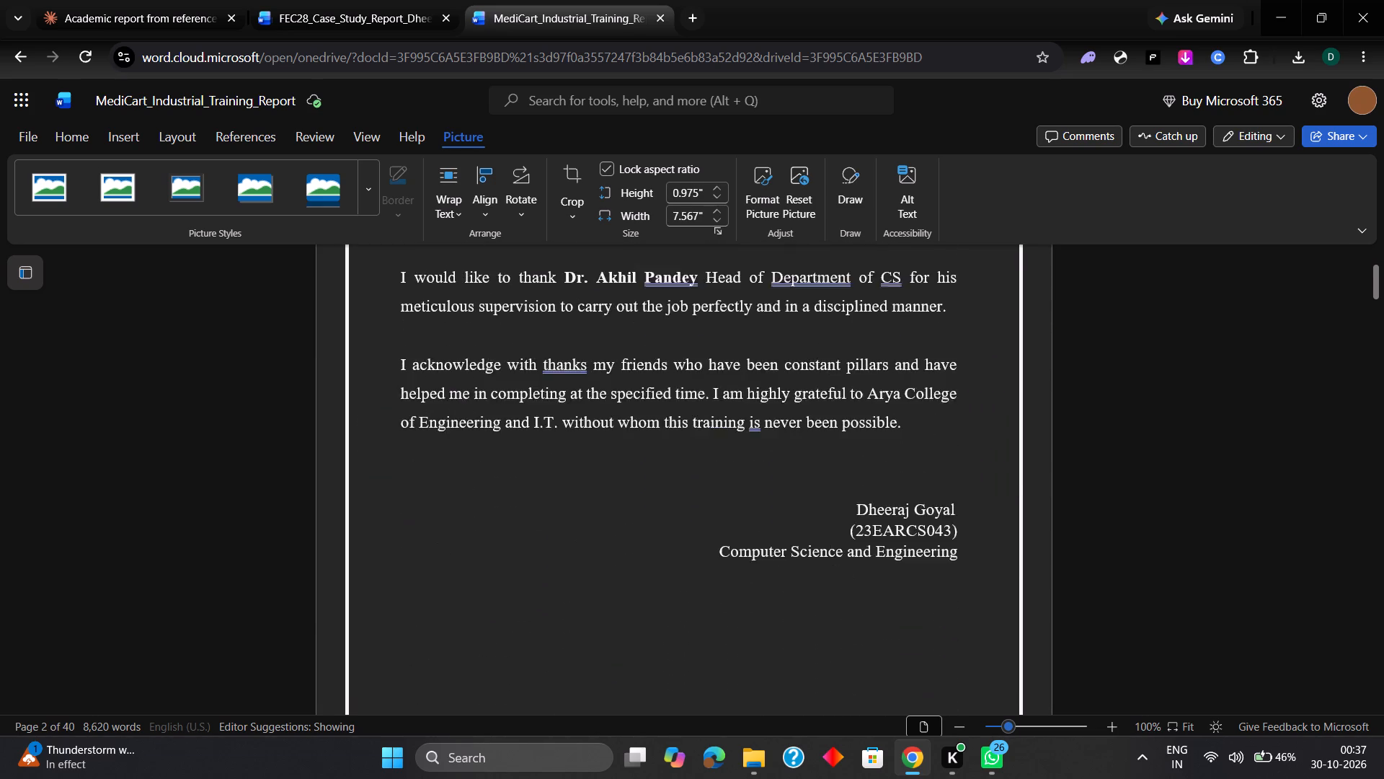
scroll(626, 339, down, 2)
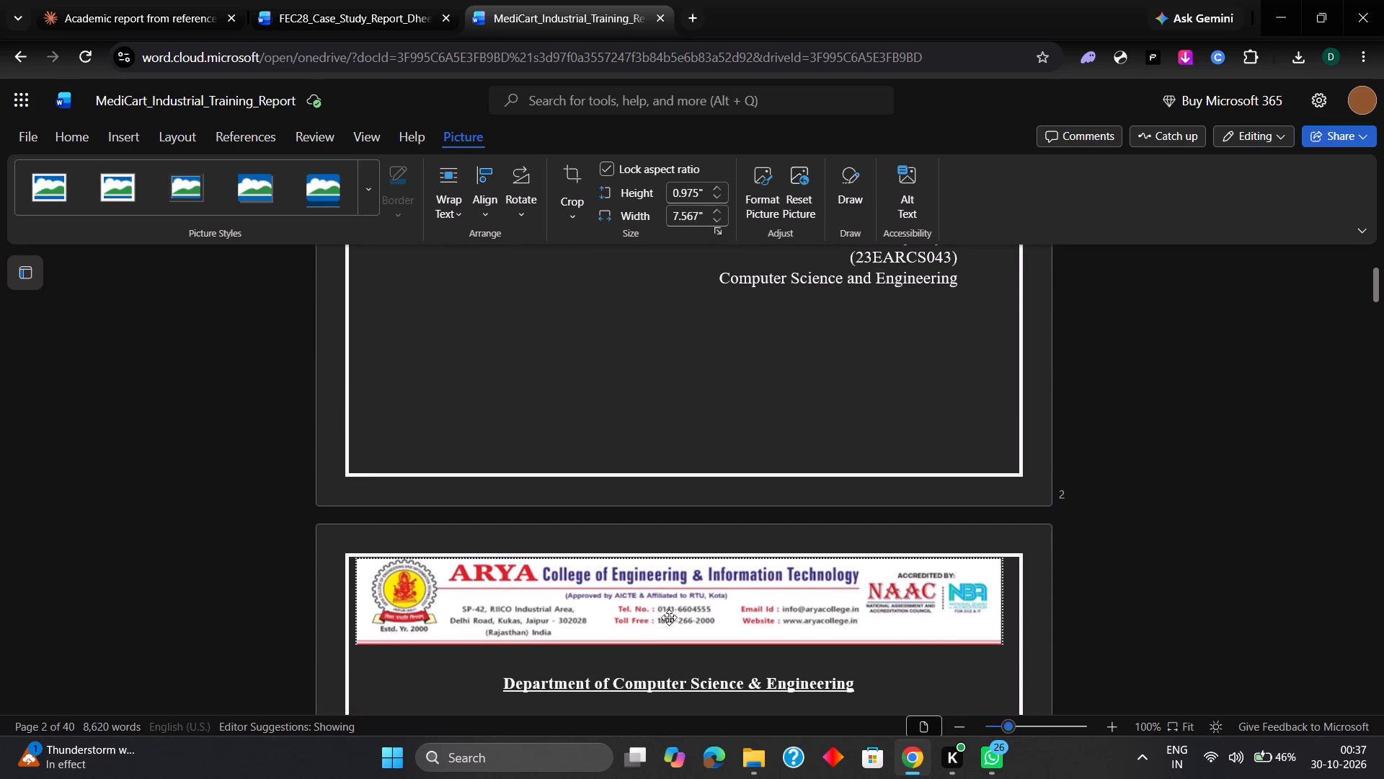
scroll(709, 590, up, 1)
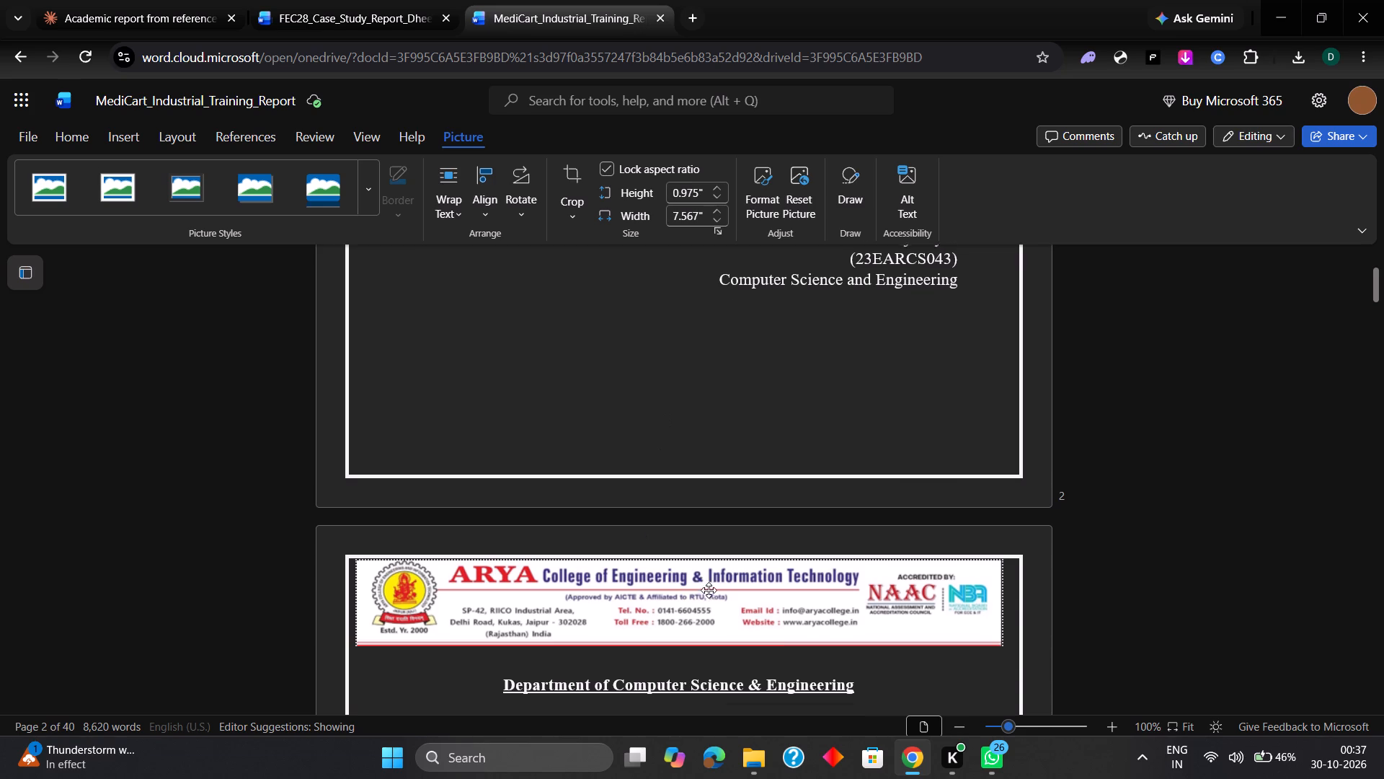
scroll(709, 590, up, 7)
Widen the Declaration page's header banner to about 7.54 inches, extending it towards the page border's right side.
scroll(702, 588, down, 2)
scroll(723, 157, down, 2)
scroll(766, 384, down, 2)
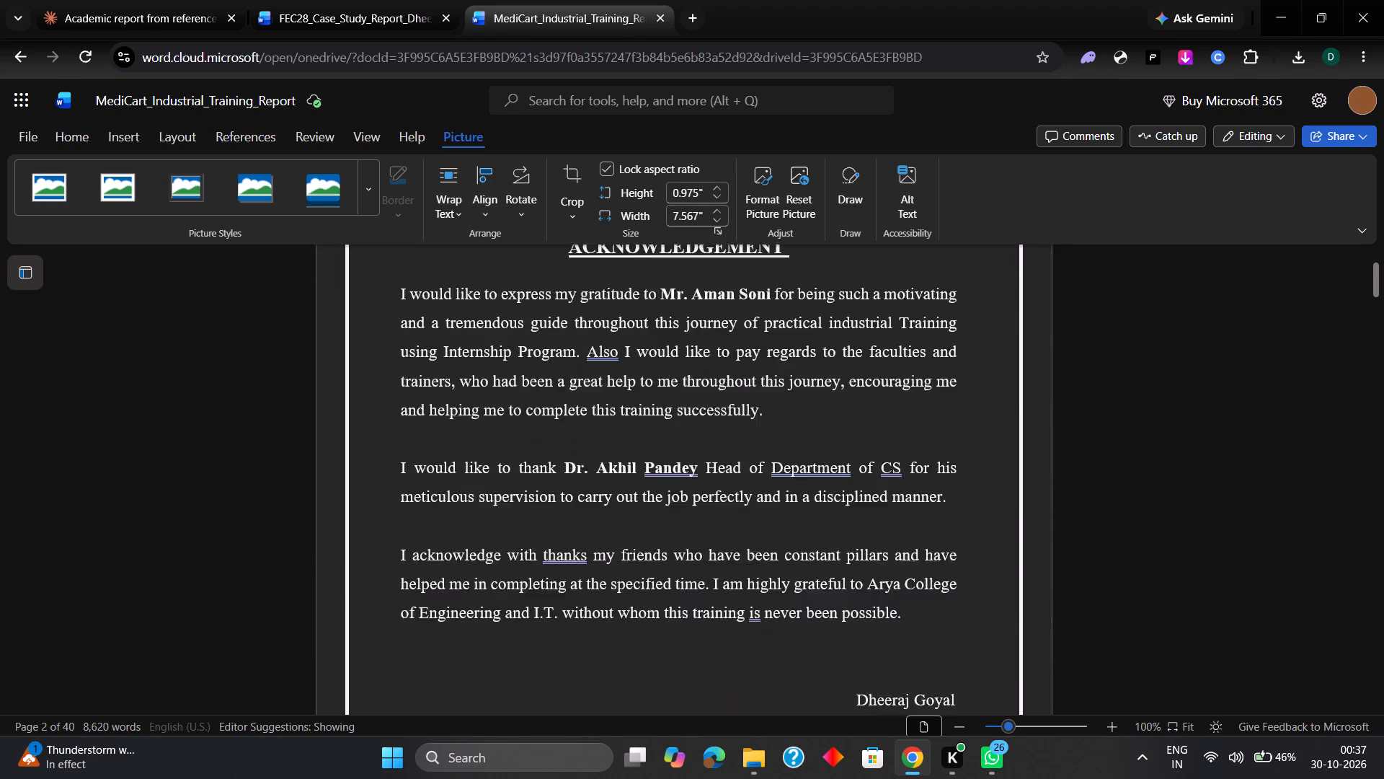
scroll(770, 396, down, 4)
scroll(878, 428, down, 1)
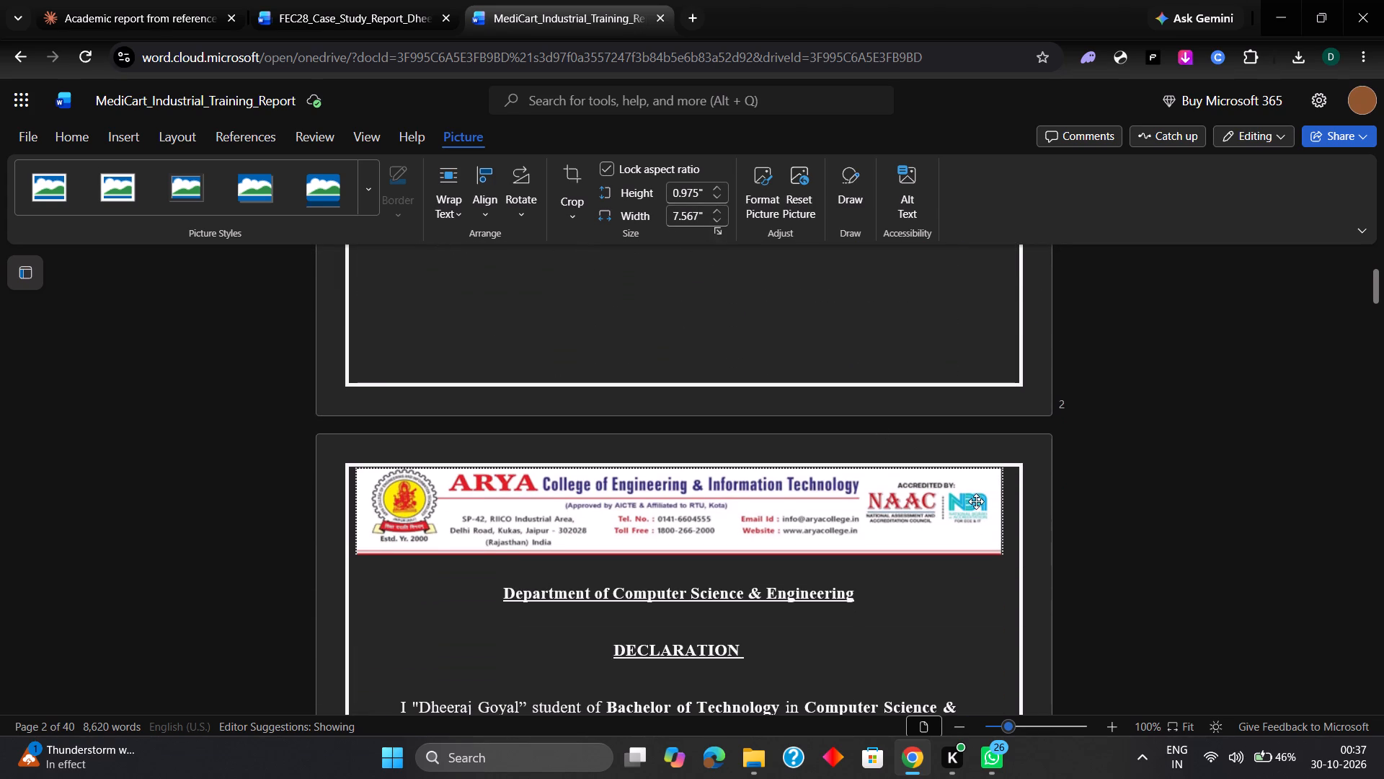
click(976, 503)
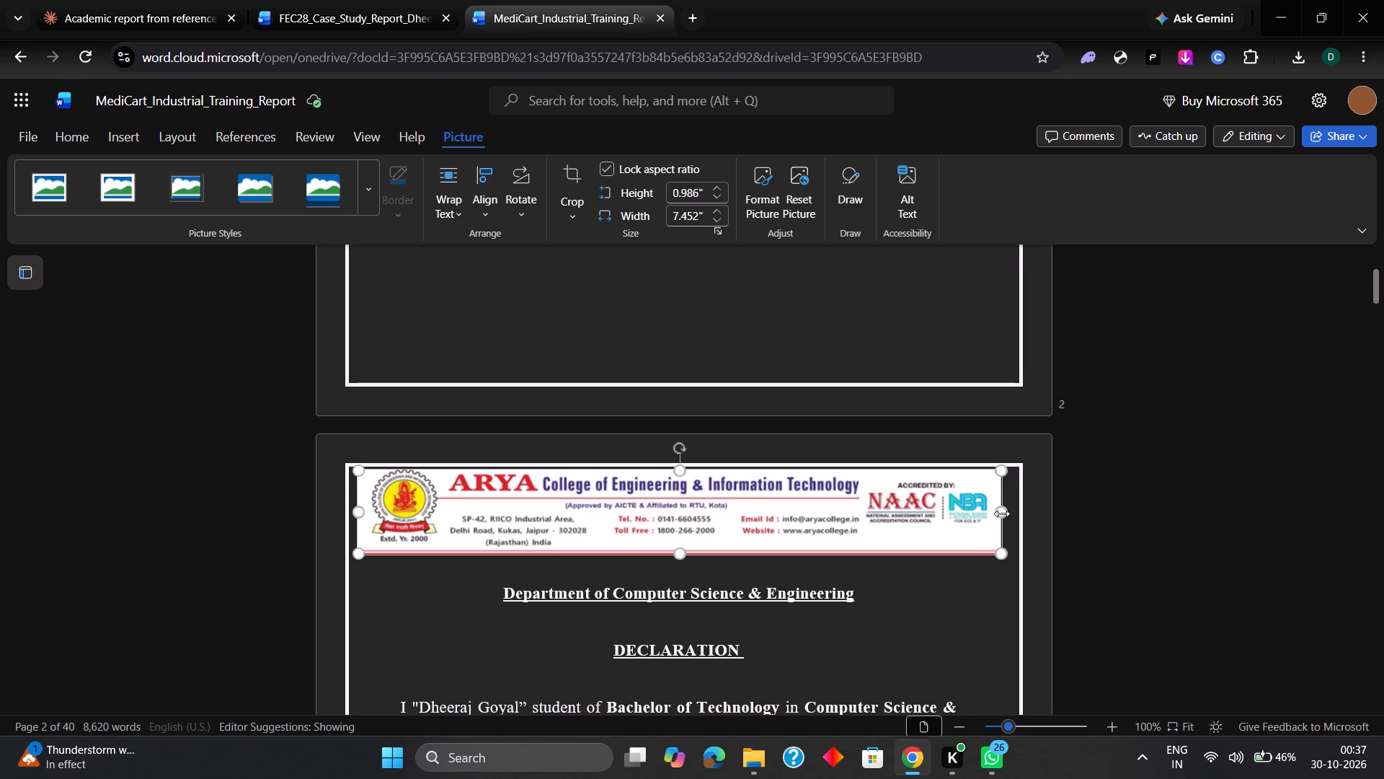
drag(1003, 514, 1010, 514)
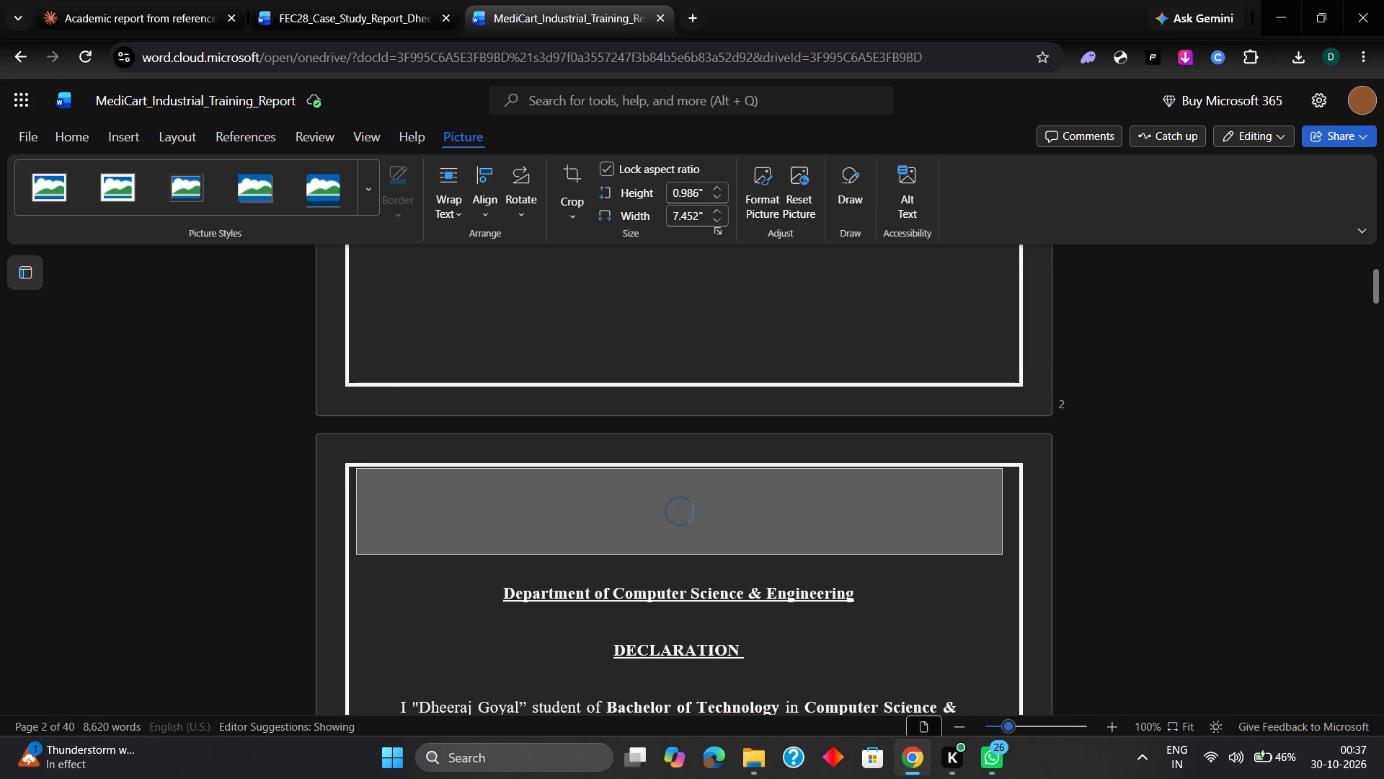
Compare the Declaration page's resized header banner with the Acknowledgement page's banner.
scroll(899, 508, up, 10)
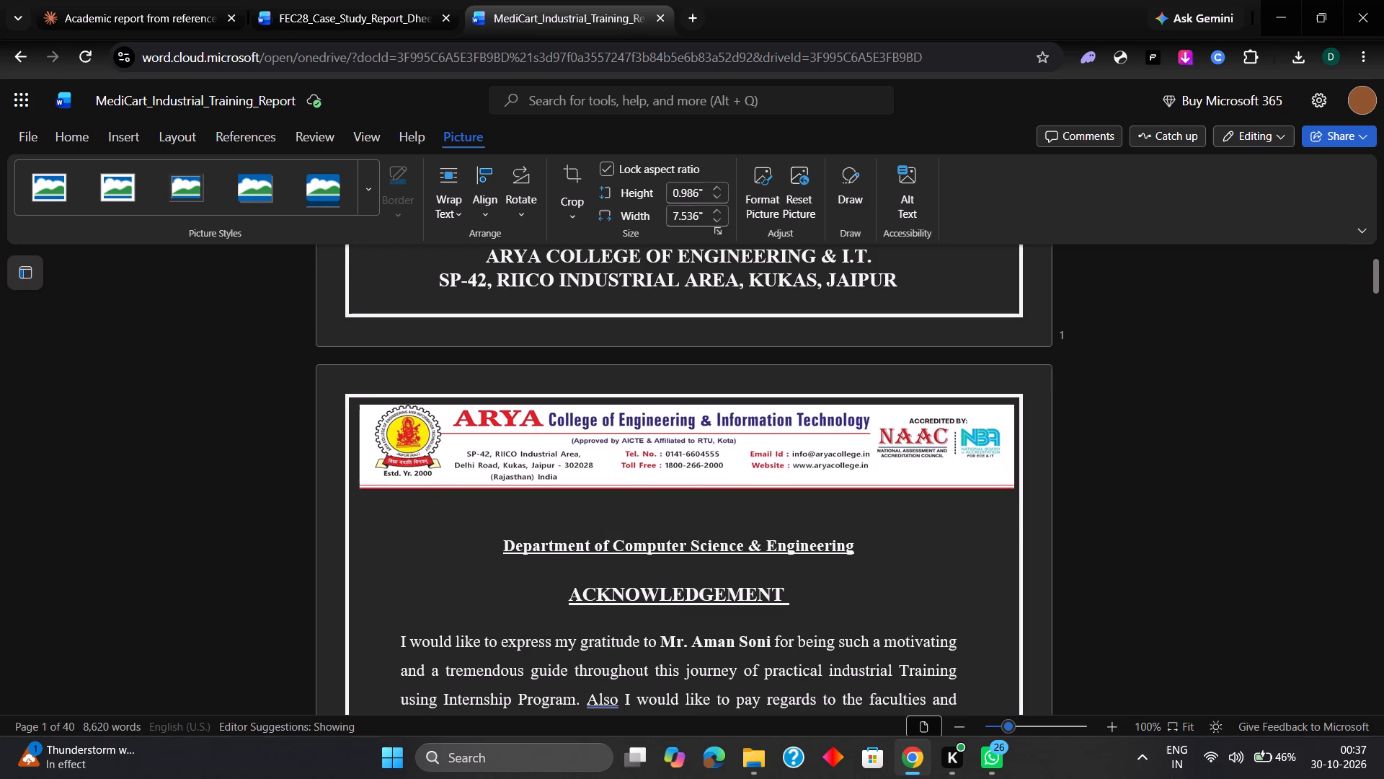
scroll(897, 509, down, 9)
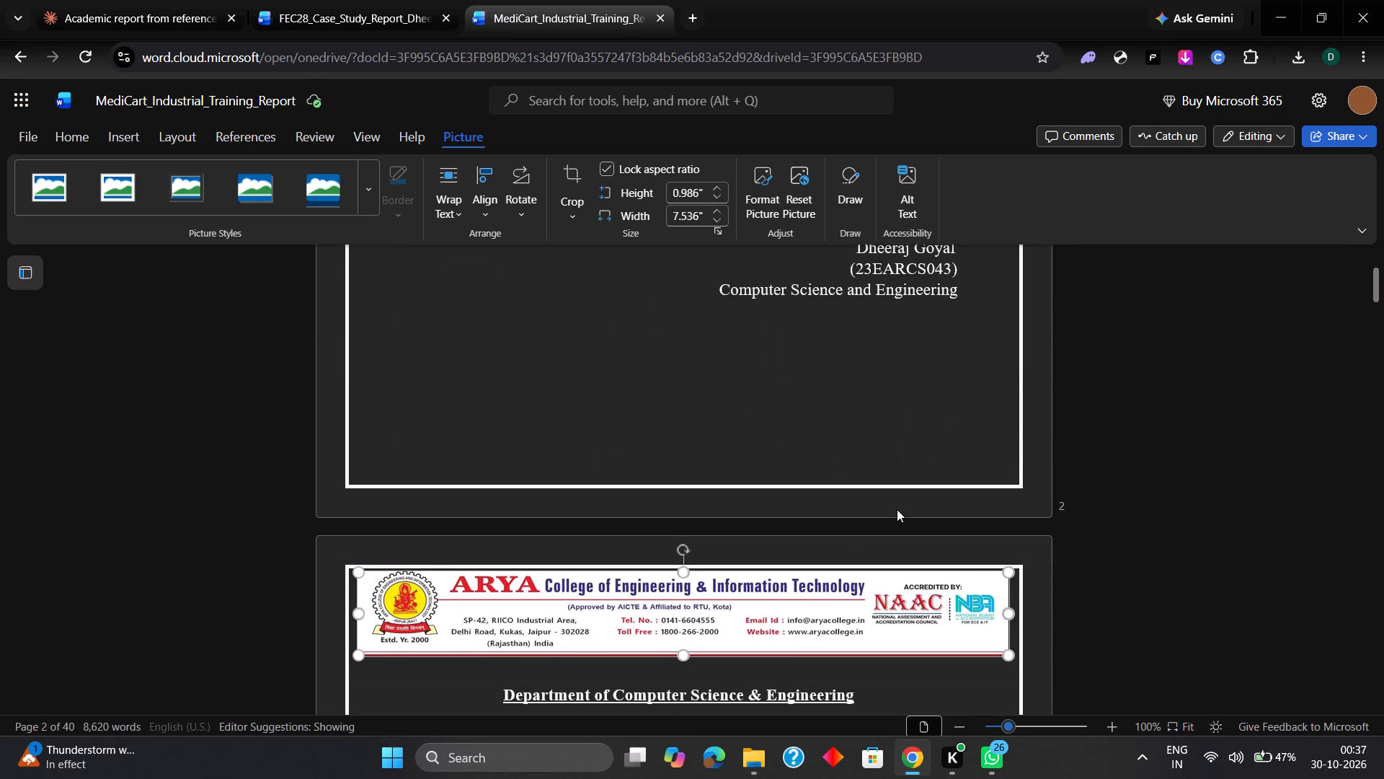
click(980, 665)
scroll(967, 651, up, 5)
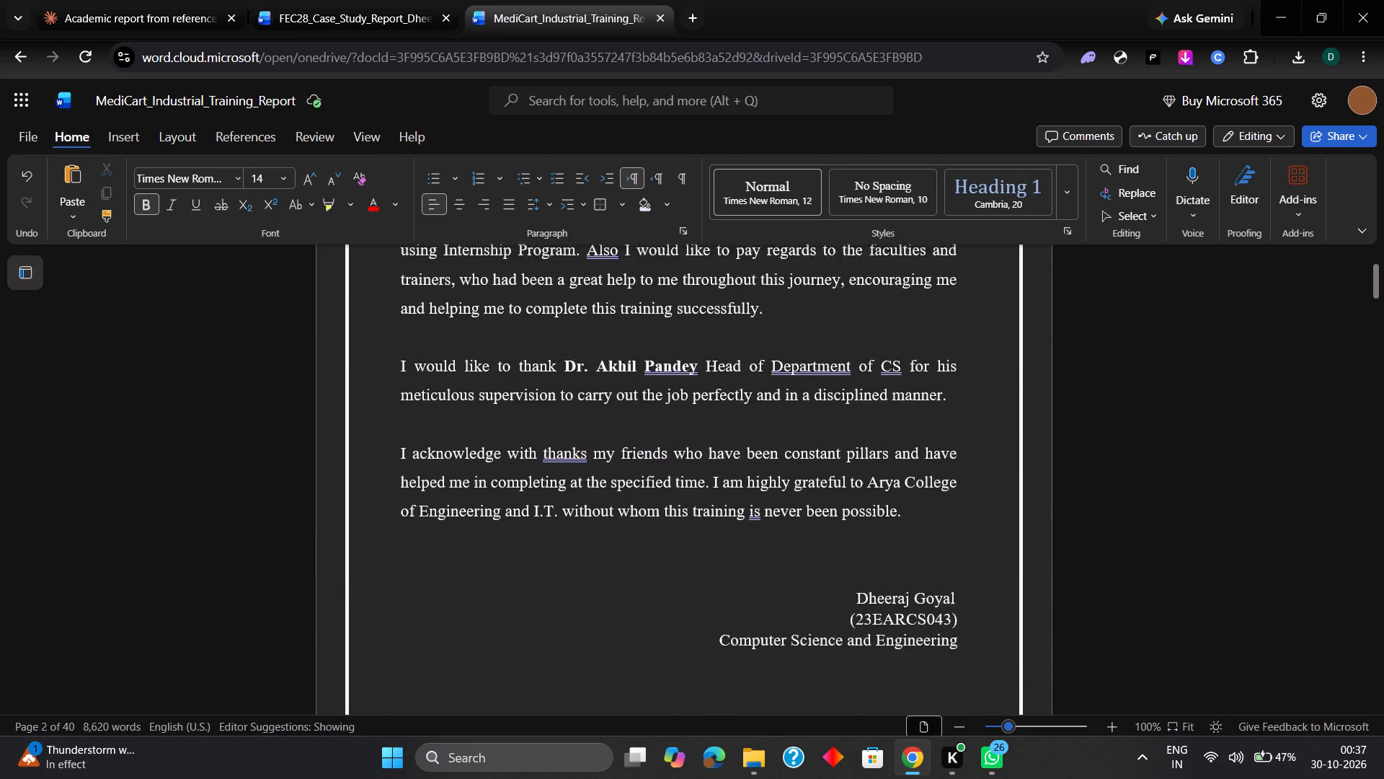
scroll(965, 647, up, 5)
scroll(965, 646, down, 10)
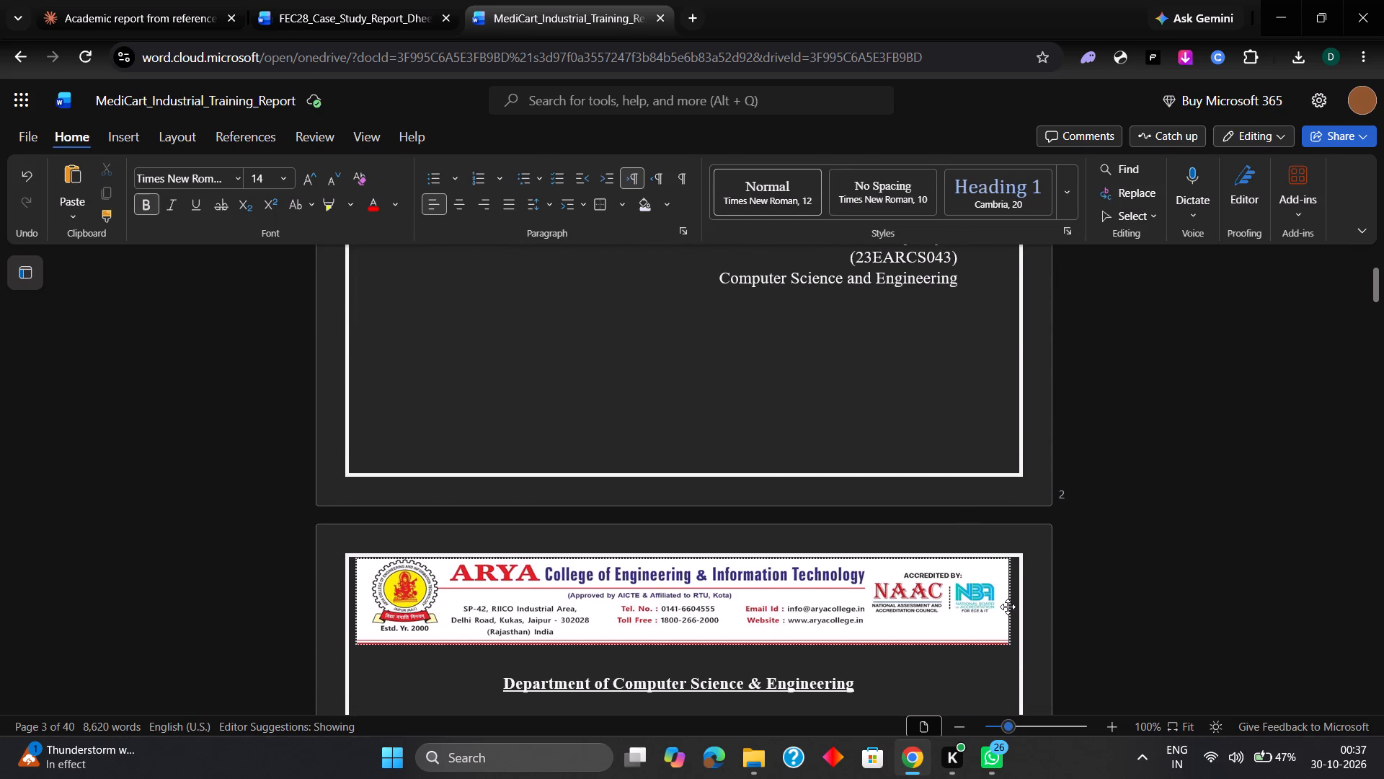
Widen the Declaration page's header banner to about 7.59 inches, extending it closer to the page border.
click(1008, 606)
click(1008, 602)
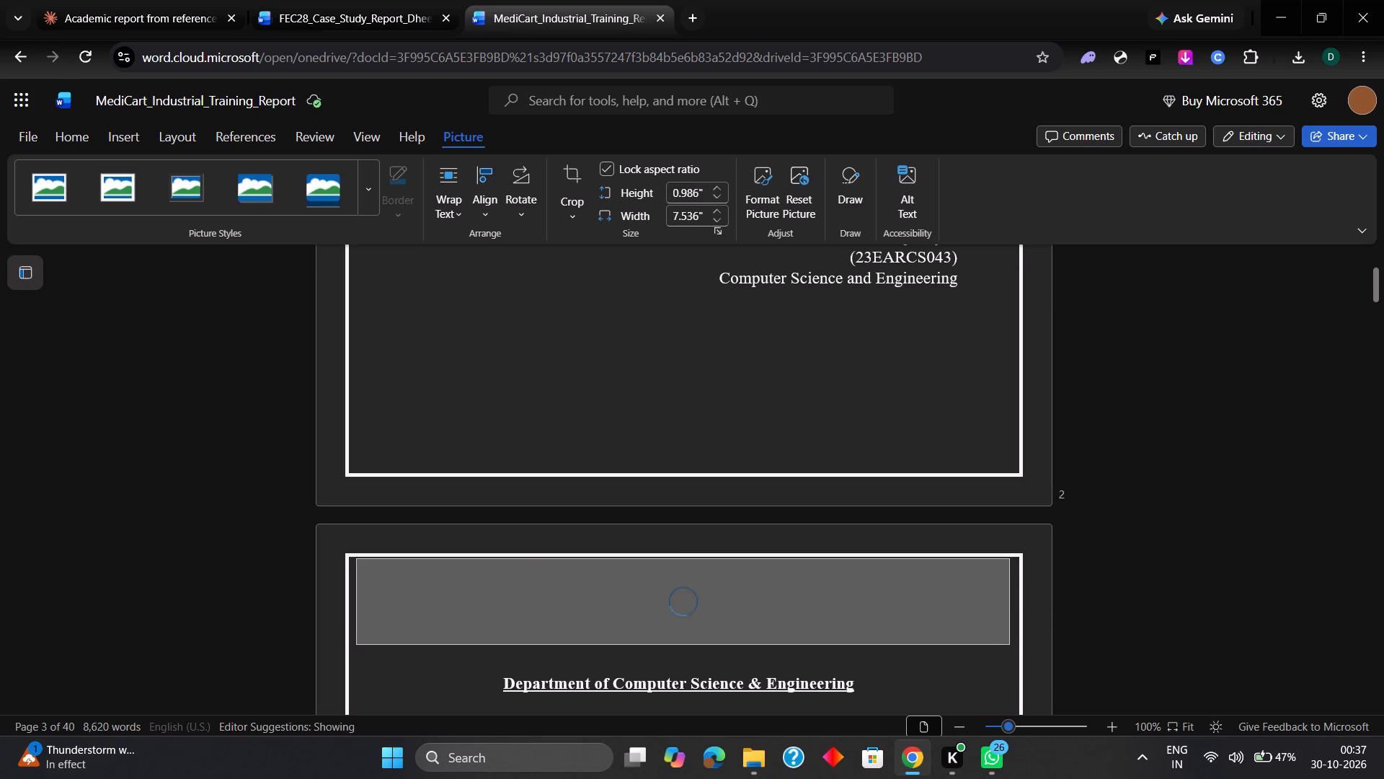
click(957, 685)
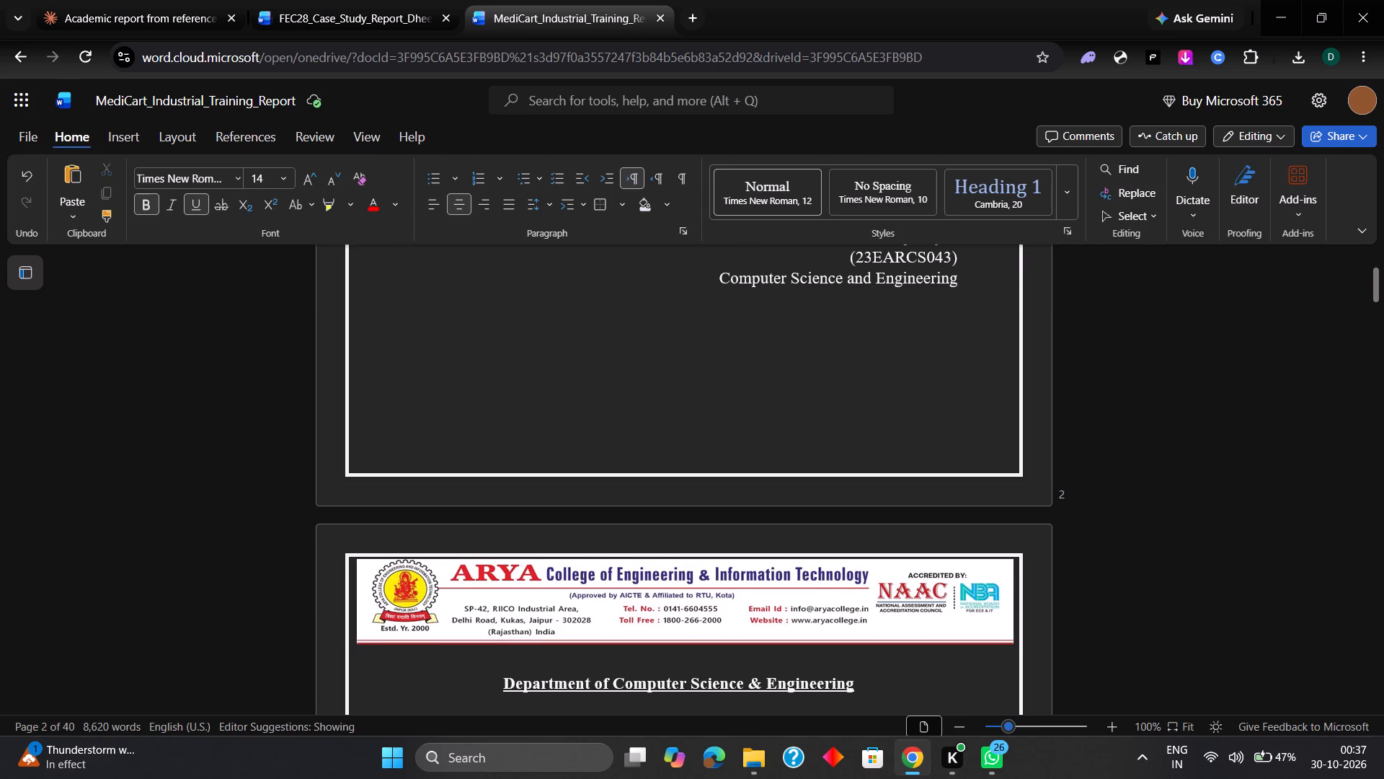
Review the front pages from the cover through the Declaration to the end of the contents list.
scroll(957, 689, up, 13)
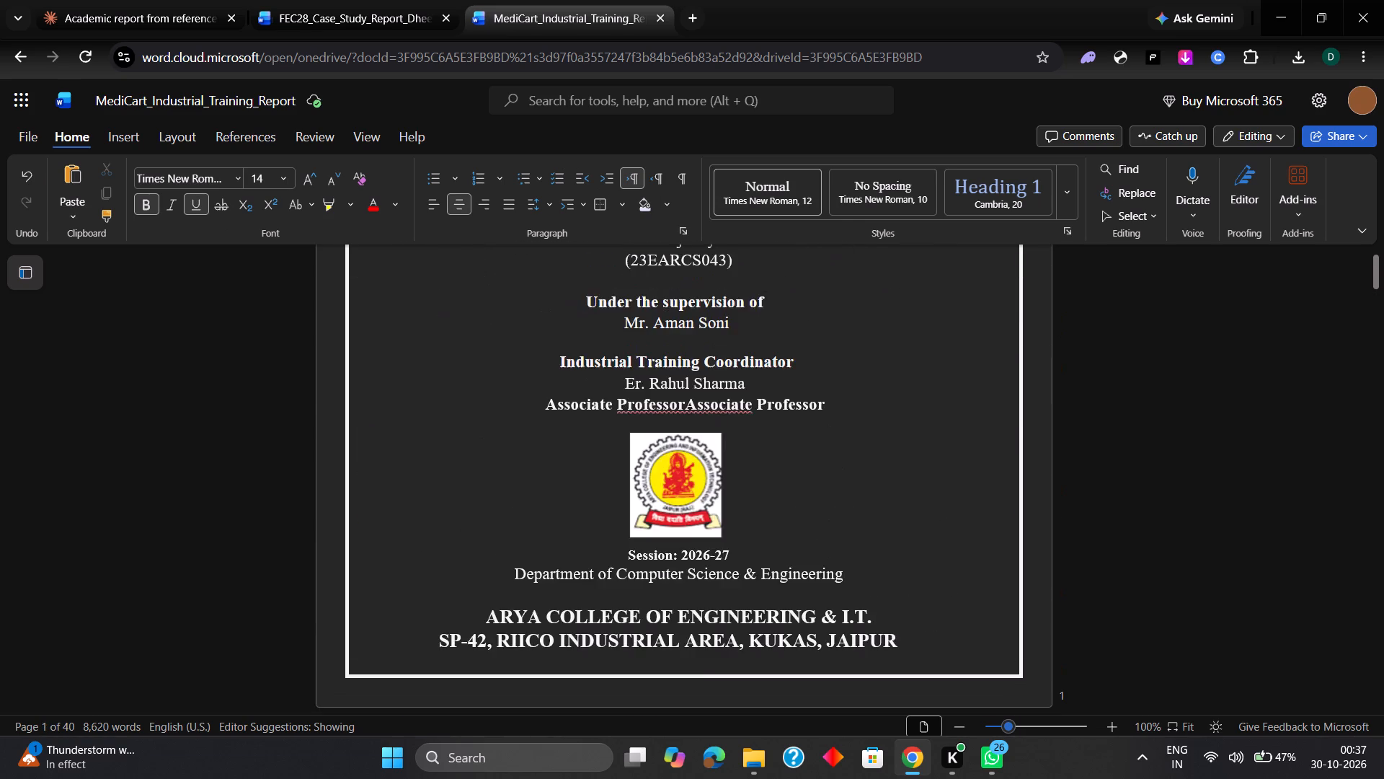
scroll(957, 695, down, 8)
scroll(937, 553, down, 11)
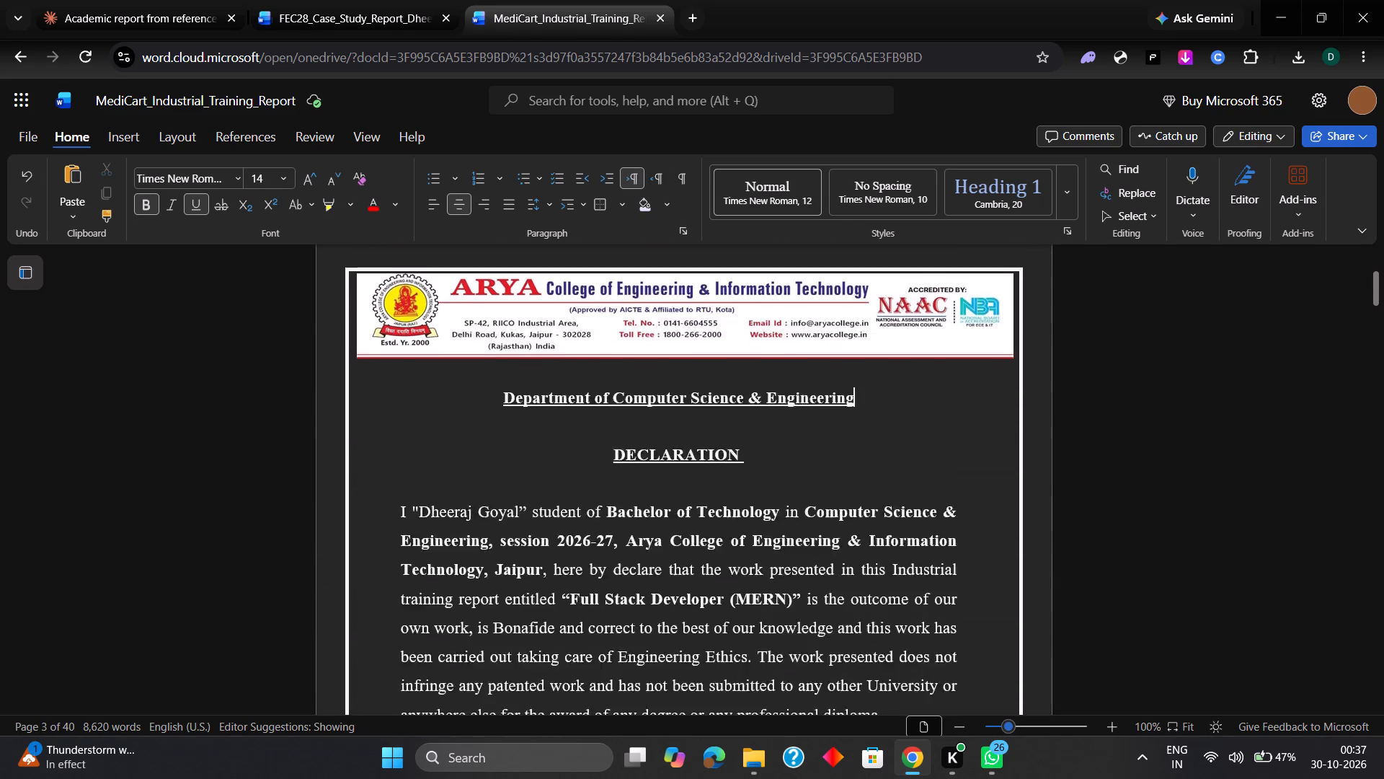
scroll(935, 552, down, 15)
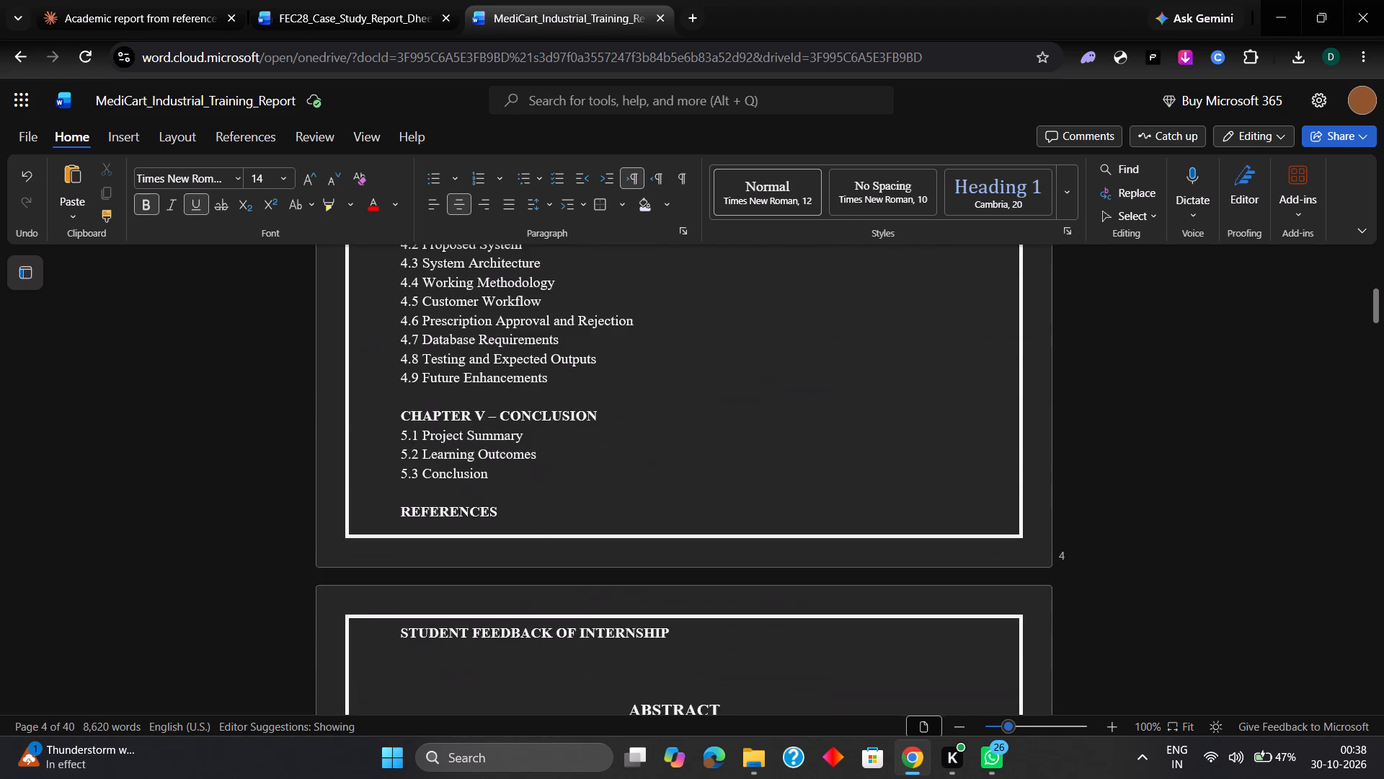
scroll(924, 477, down, 5)
Reduce the blank space above the LIST OF CONTENT heading to a single blank line.
scroll(839, 499, up, 4)
scroll(776, 517, up, 4)
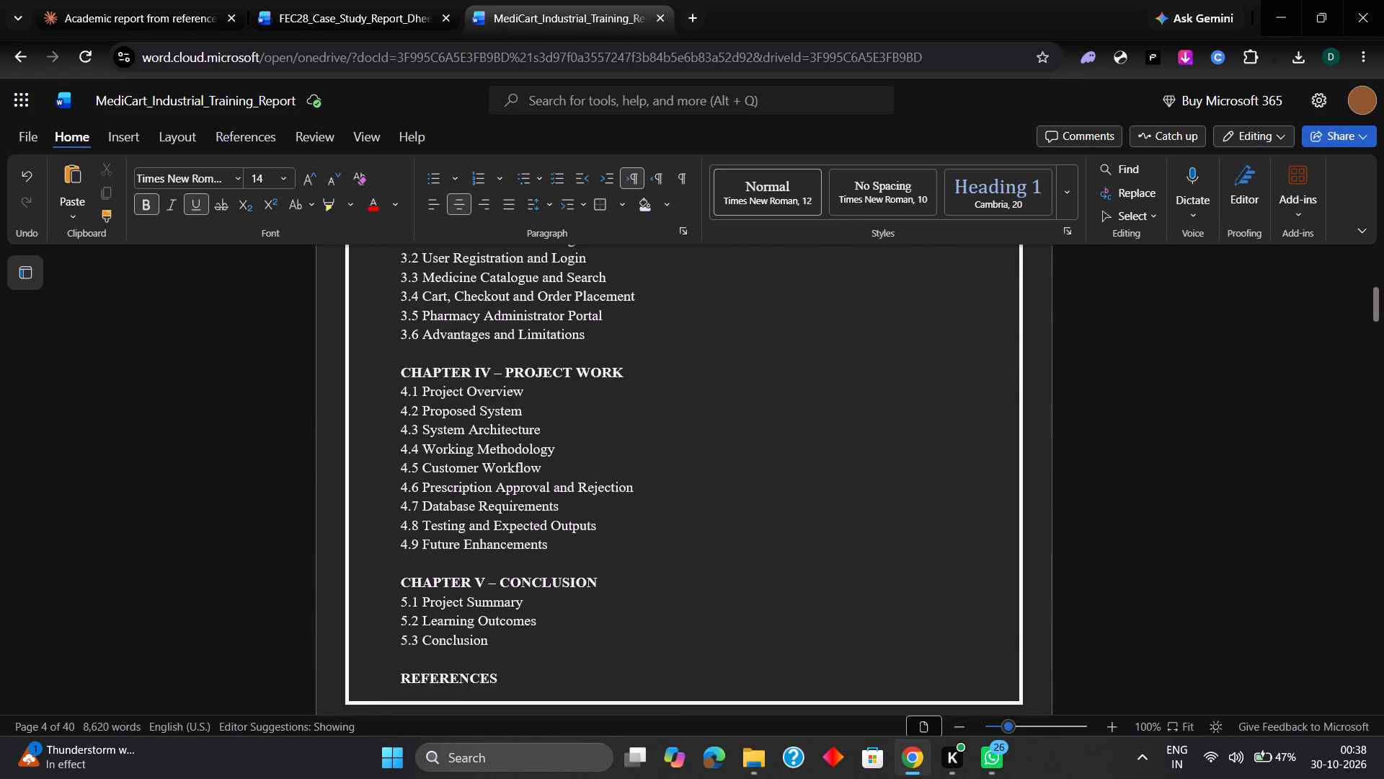
scroll(773, 519, up, 5)
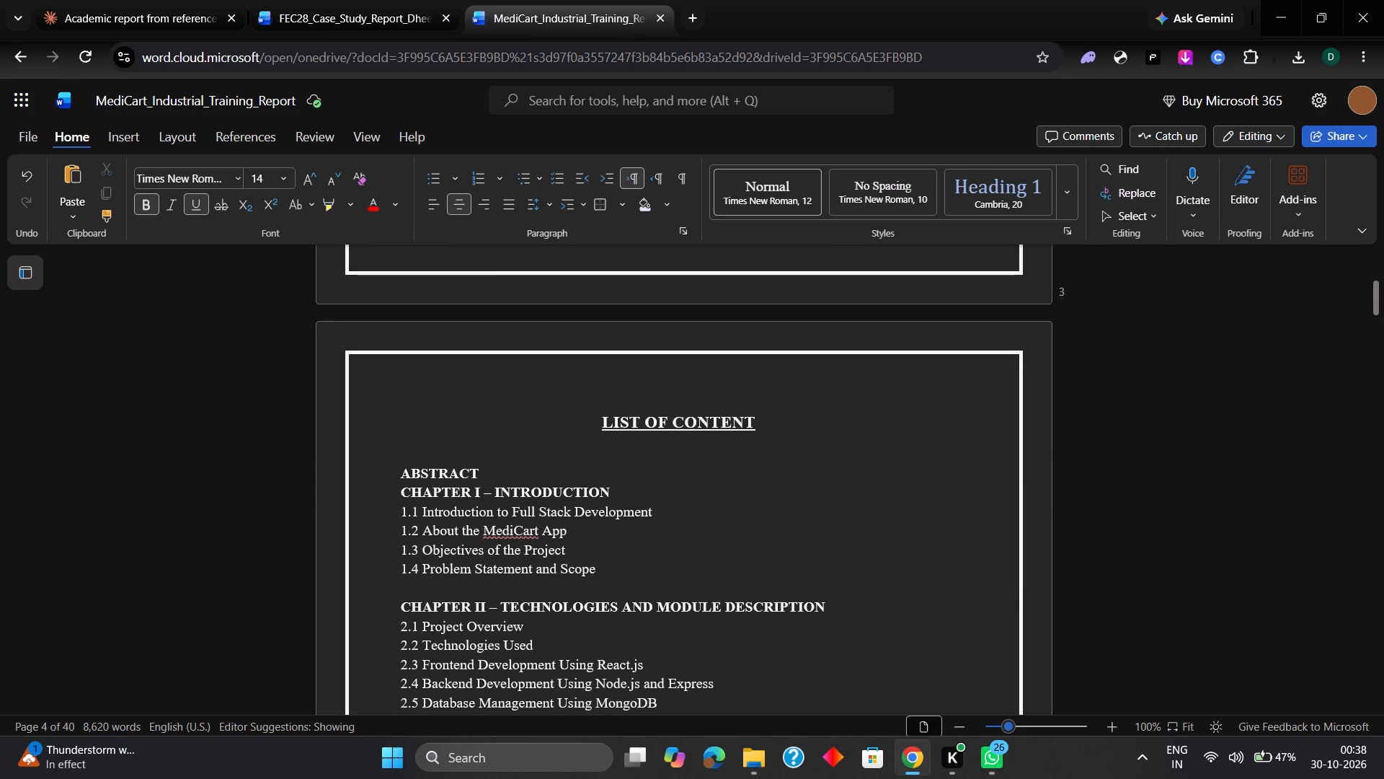
scroll(726, 507, down, 10)
scroll(649, 499, up, 5)
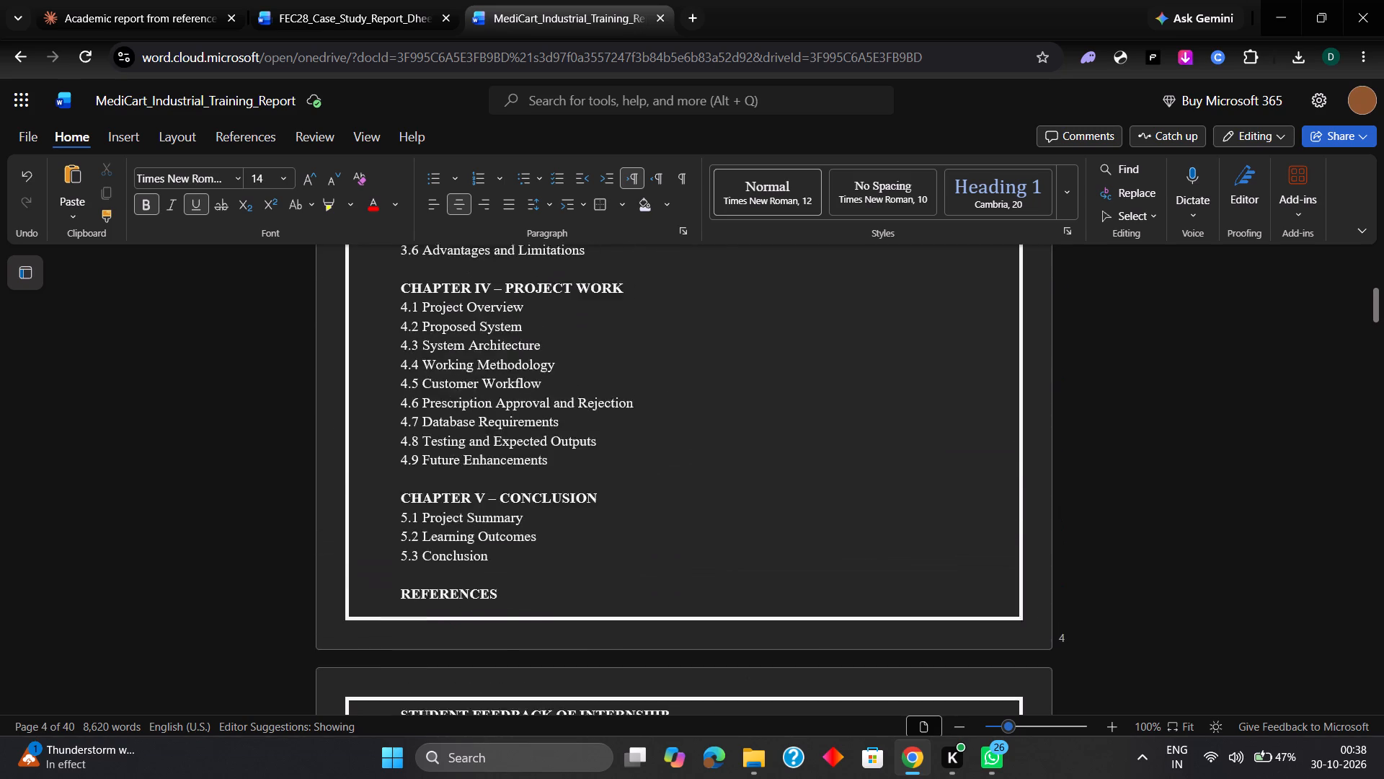
scroll(648, 499, up, 5)
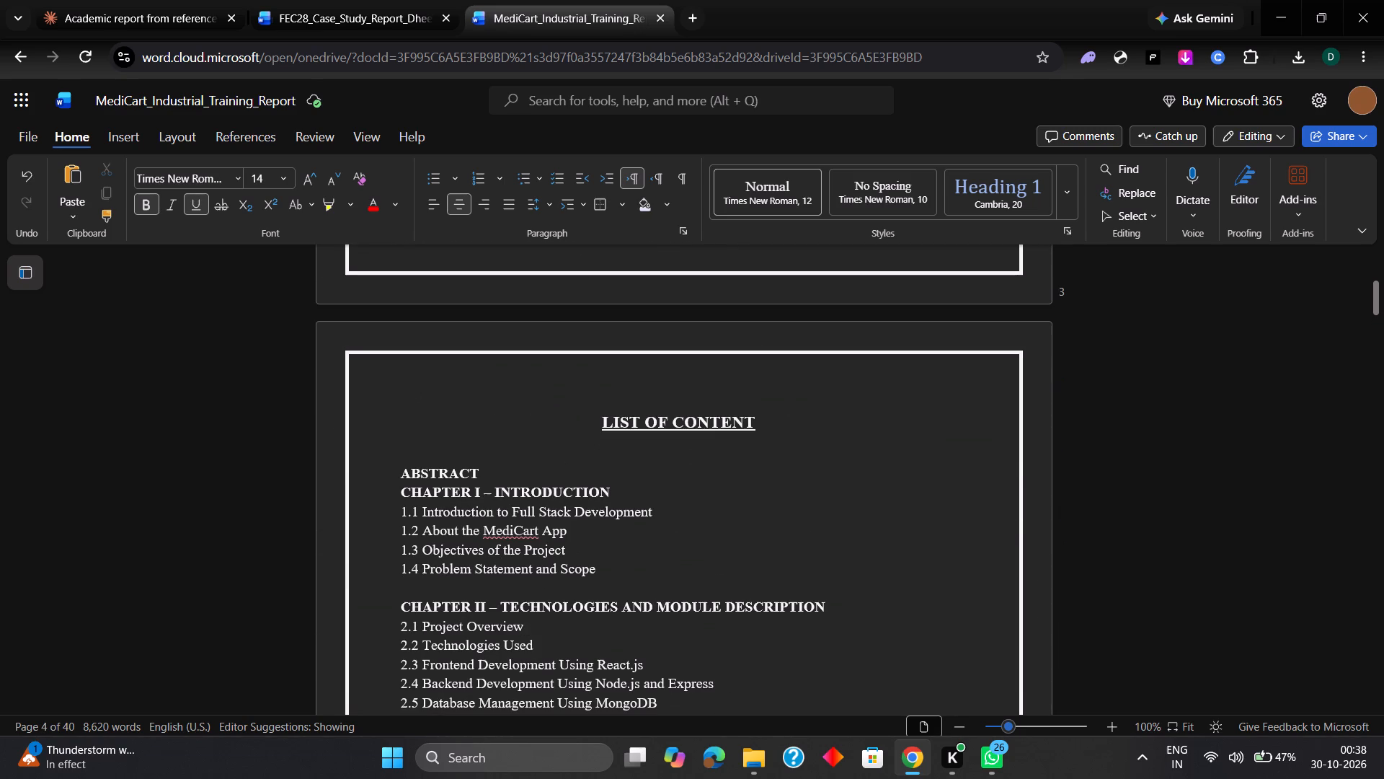
click(593, 421)
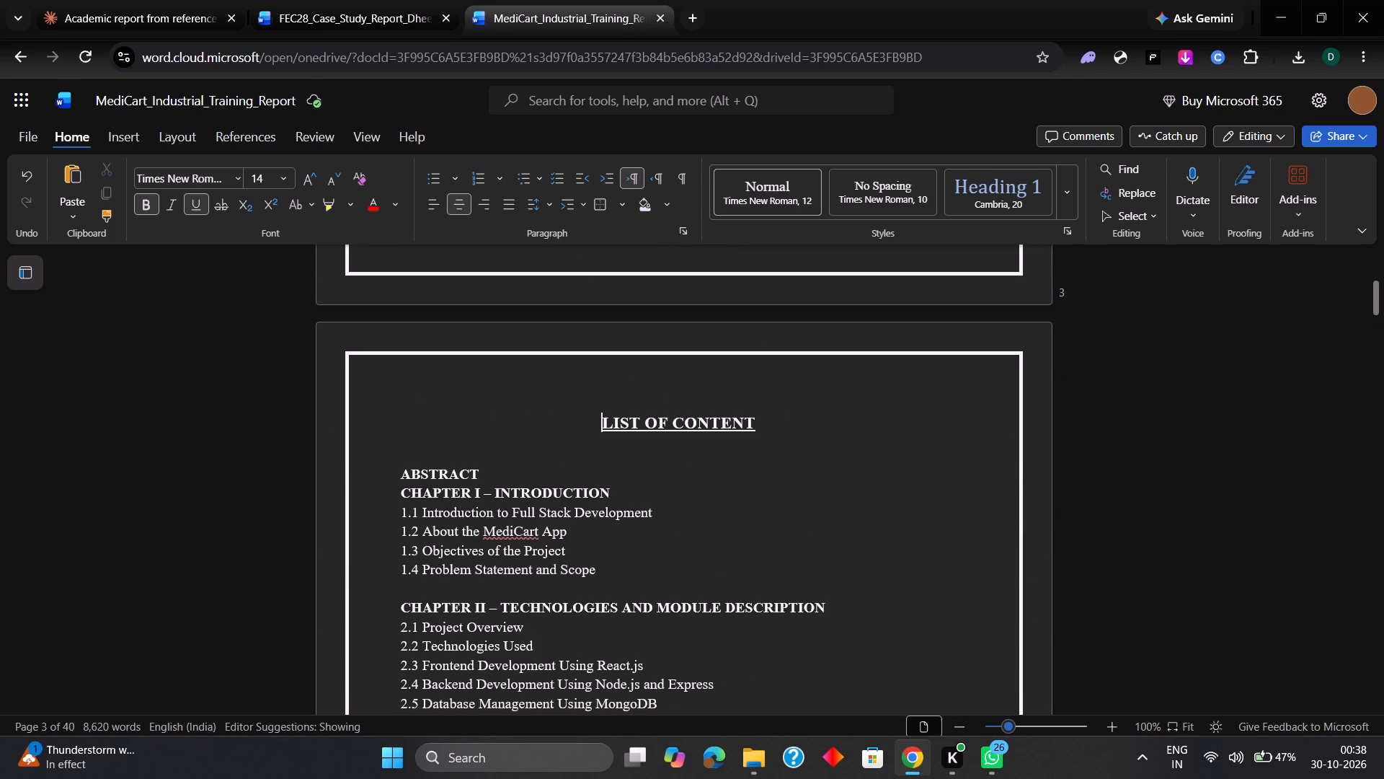
key(BackSpace)
key(BackSpace)
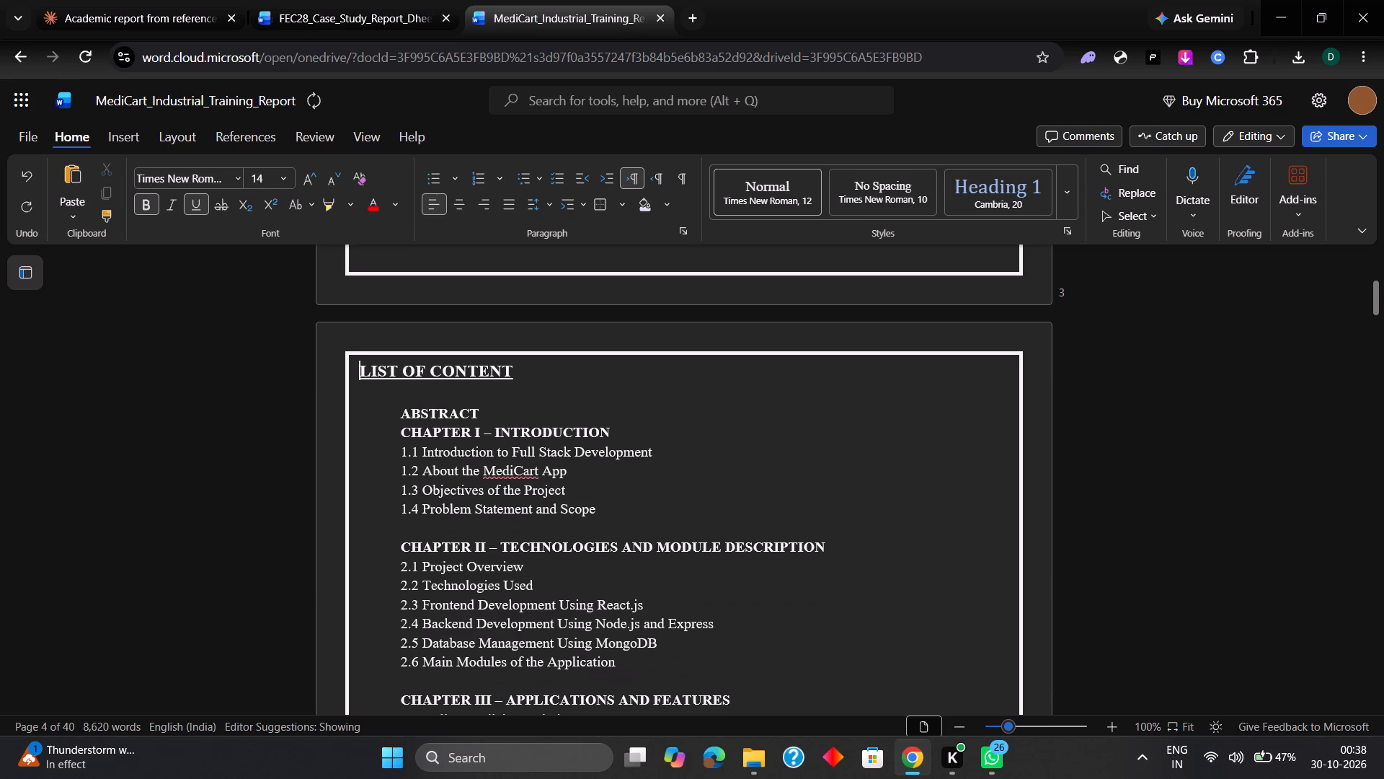
key(Return)
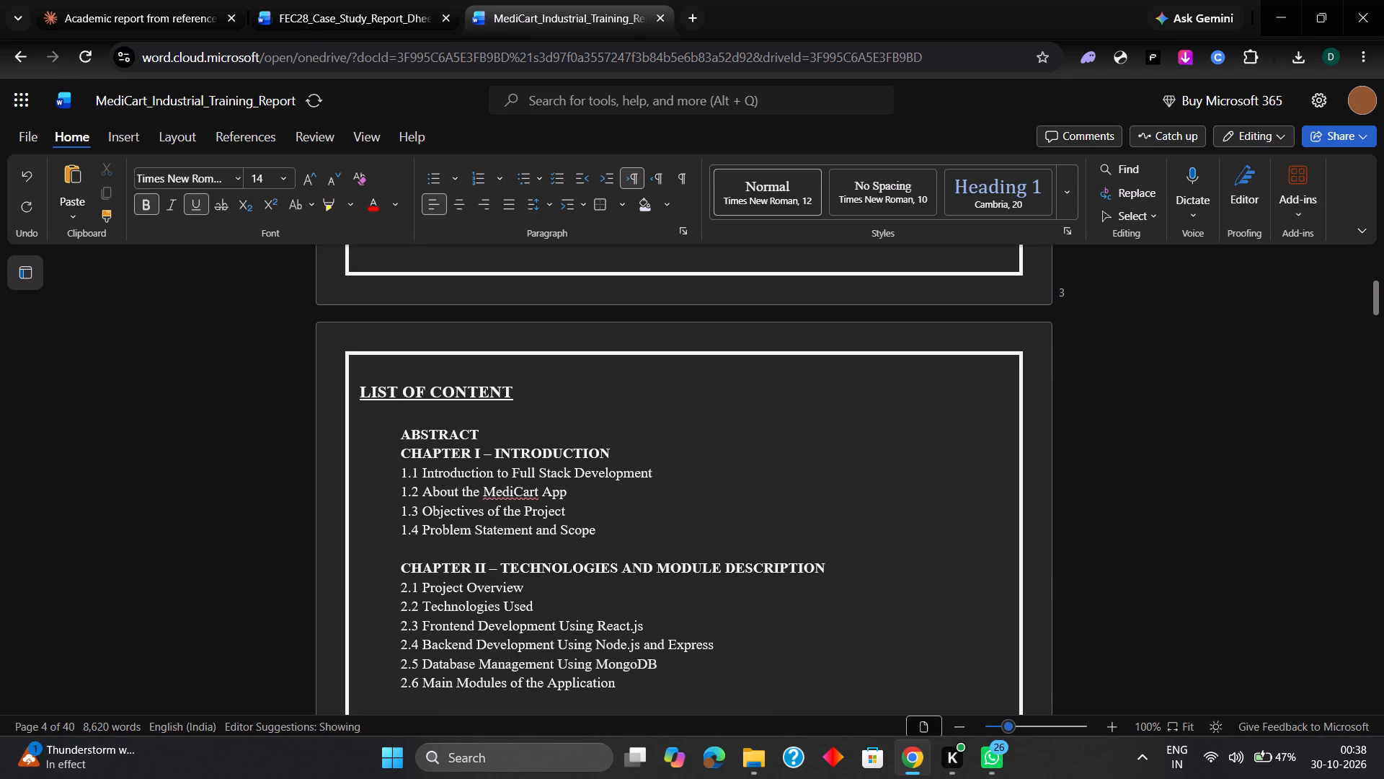
Centre the LIST OF CONTENT heading on its page.
drag(528, 395, 357, 397)
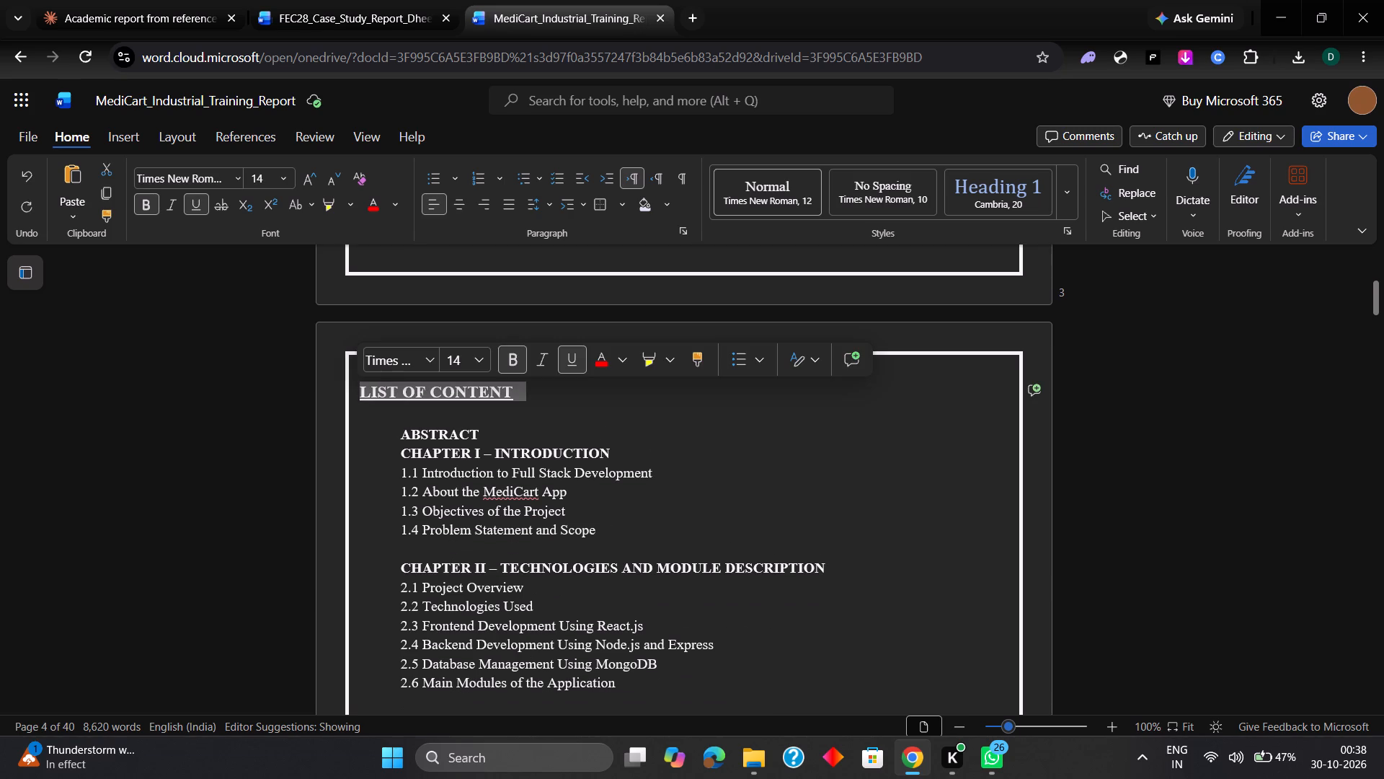
click(458, 201)
Check how the contents list fits its page and add one more blank line above the LIST OF CONTENT heading.
scroll(761, 498, down, 3)
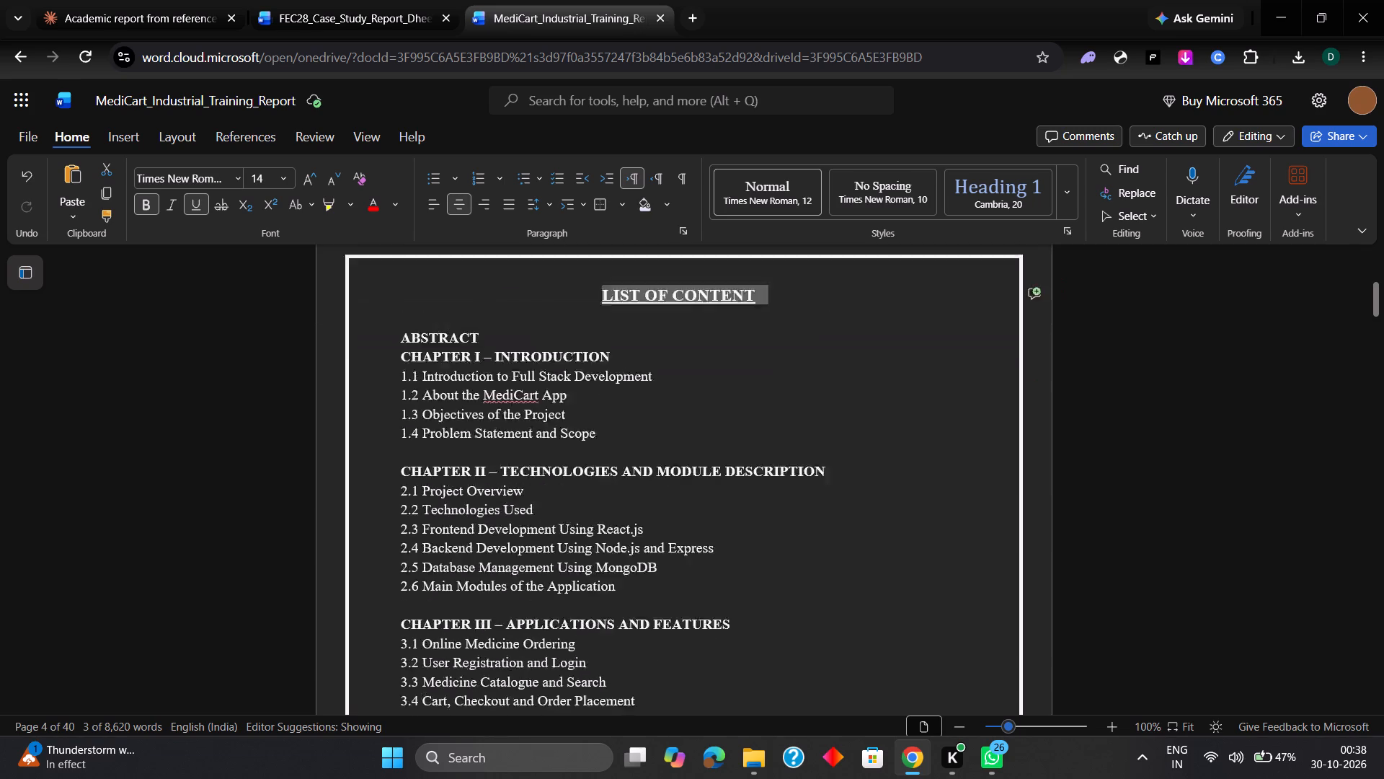
scroll(761, 498, down, 6)
scroll(691, 496, up, 3)
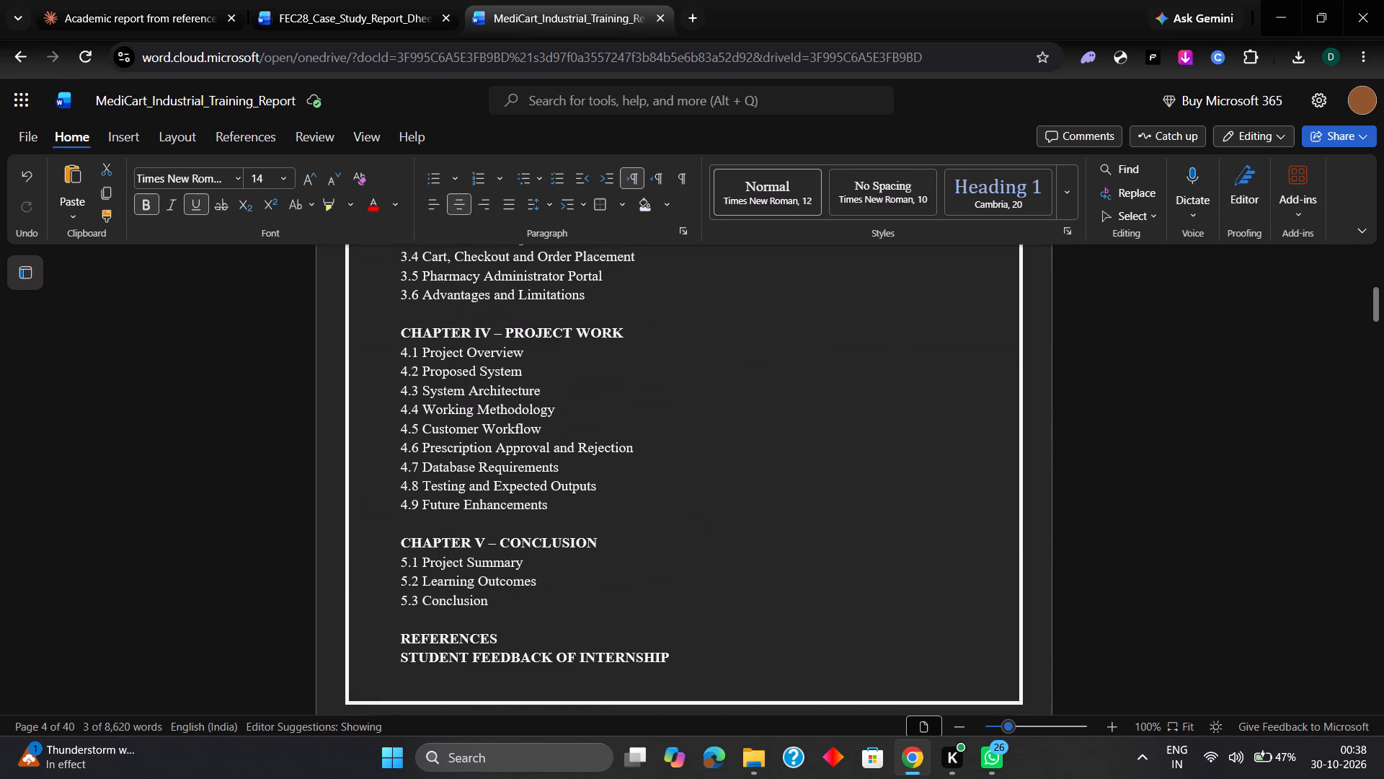
scroll(653, 547, up, 6)
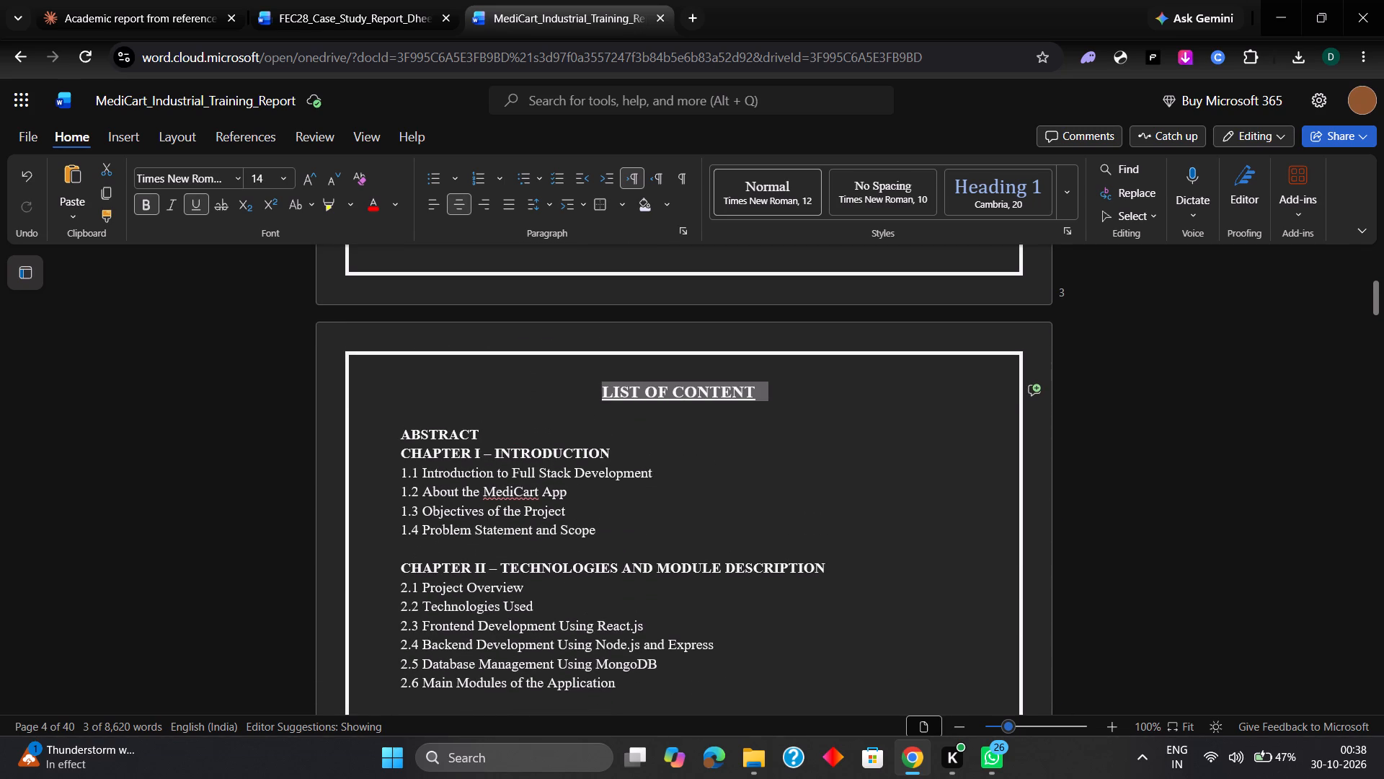
click(580, 400)
key(Return)
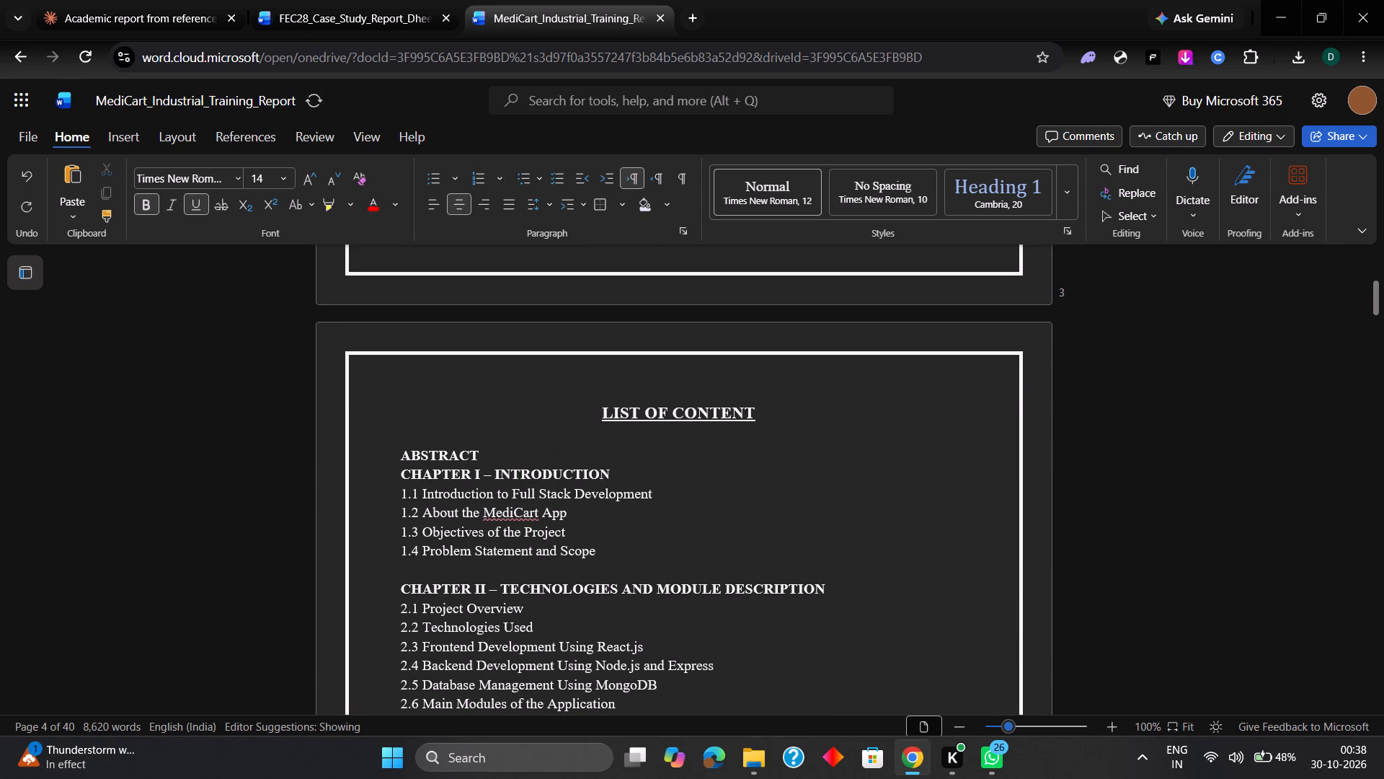
Review the report's page layout from the contents list through Chapter I, the closing student feedback page and the references.
scroll(625, 401, down, 8)
scroll(655, 462, up, 7)
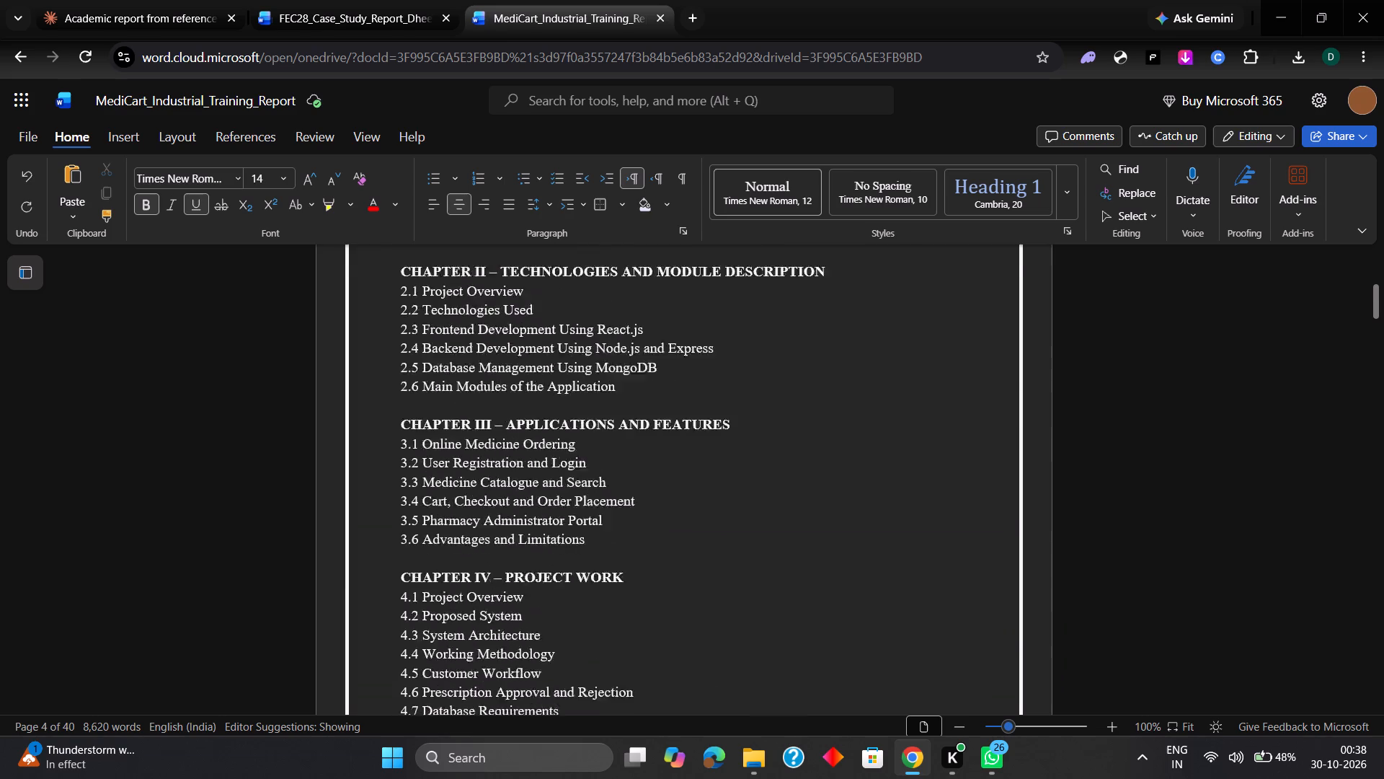
scroll(657, 465, down, 11)
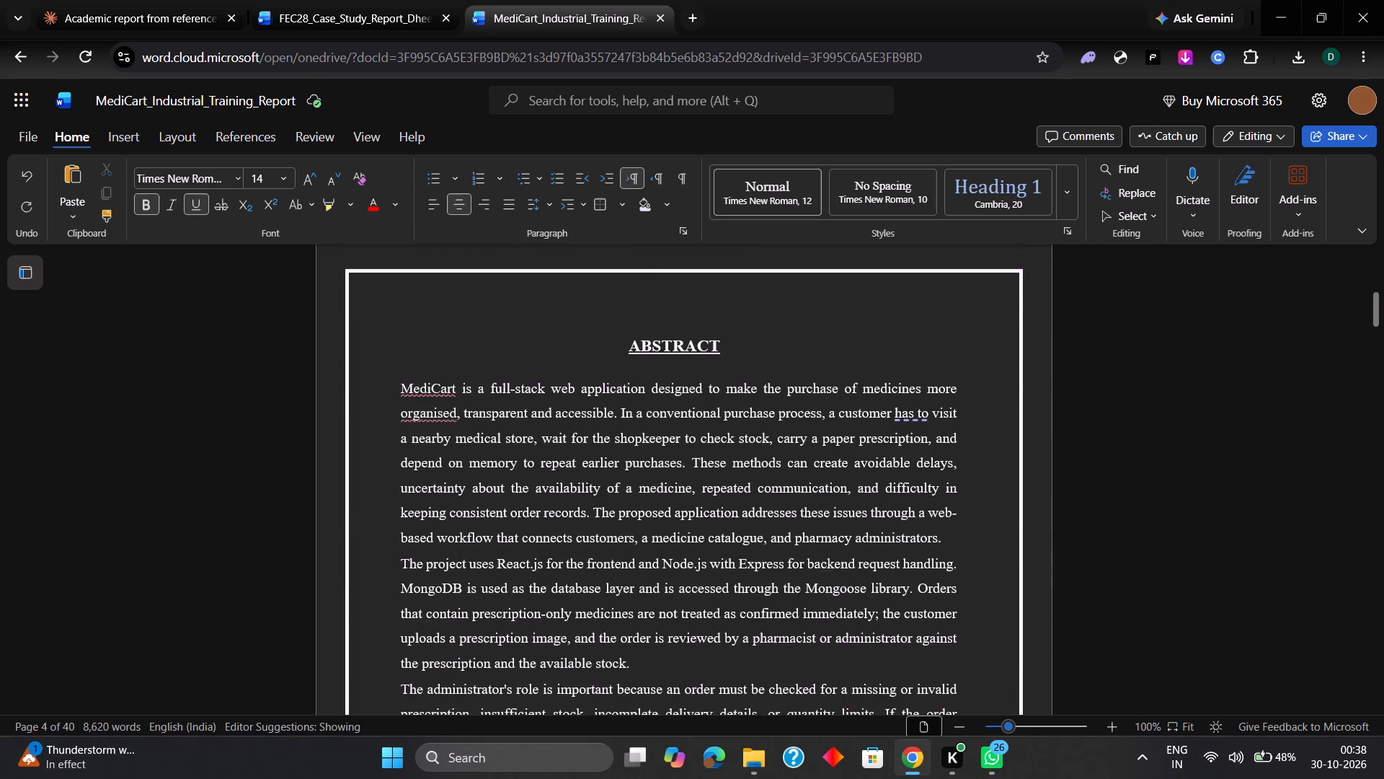
scroll(667, 457, down, 11)
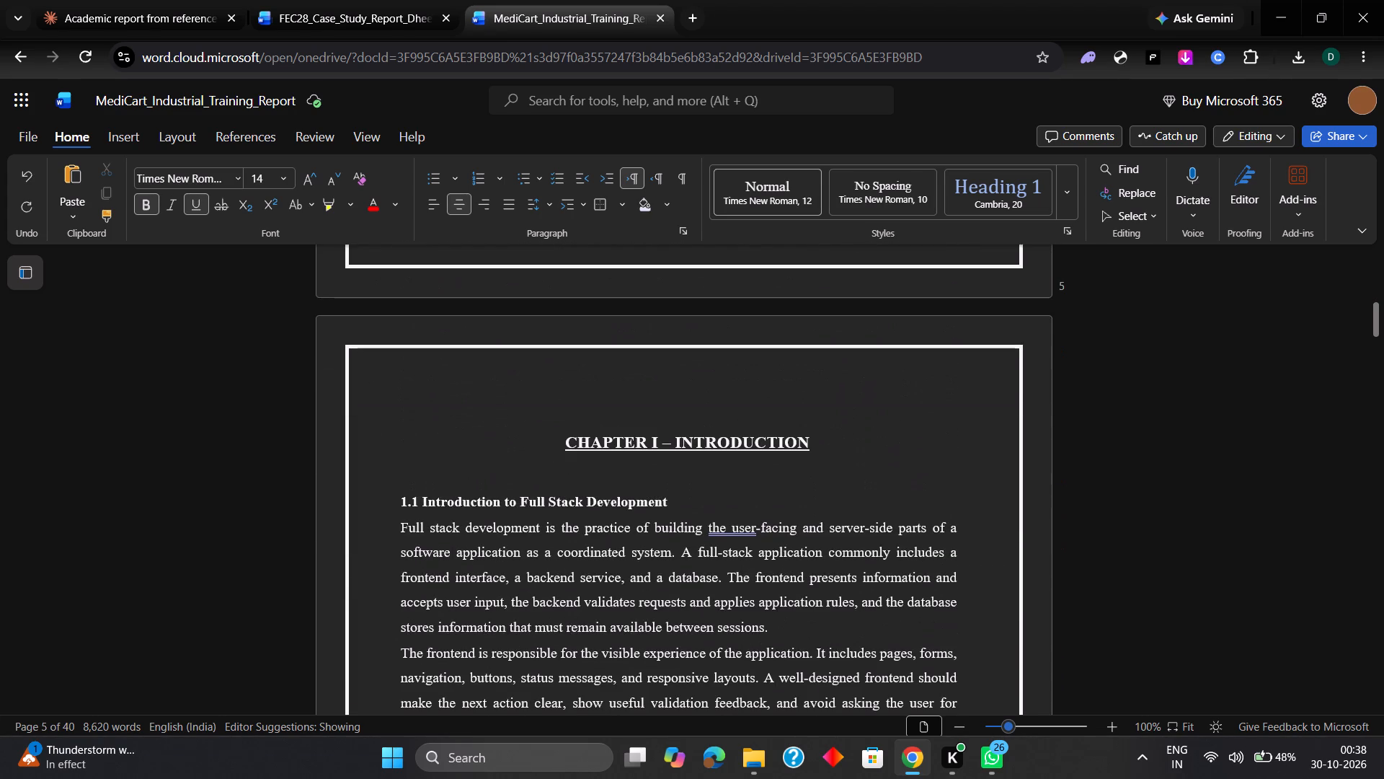
scroll(677, 457, down, 5)
scroll(677, 457, down, 17)
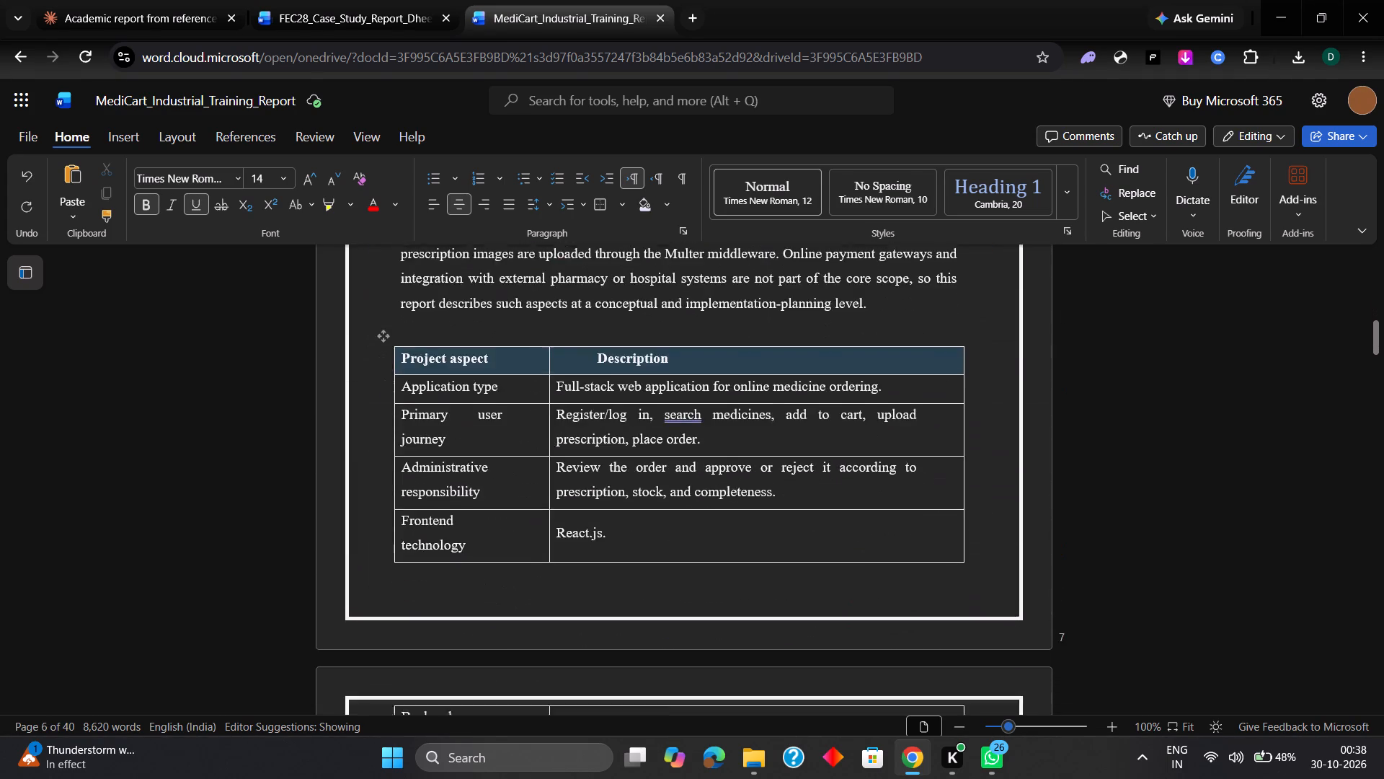
scroll(687, 433, down, 20)
scroll(687, 433, down, 3)
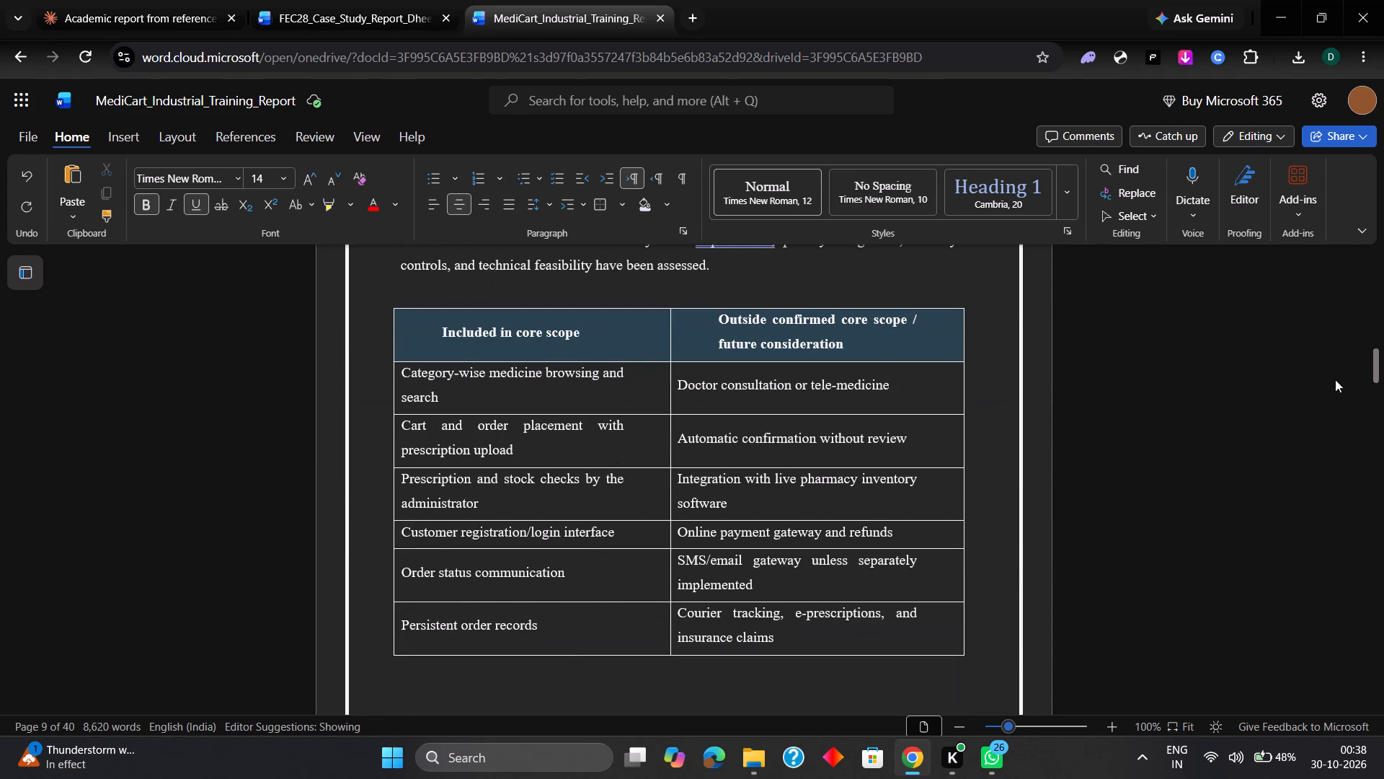
drag(1373, 367, 1383, 770)
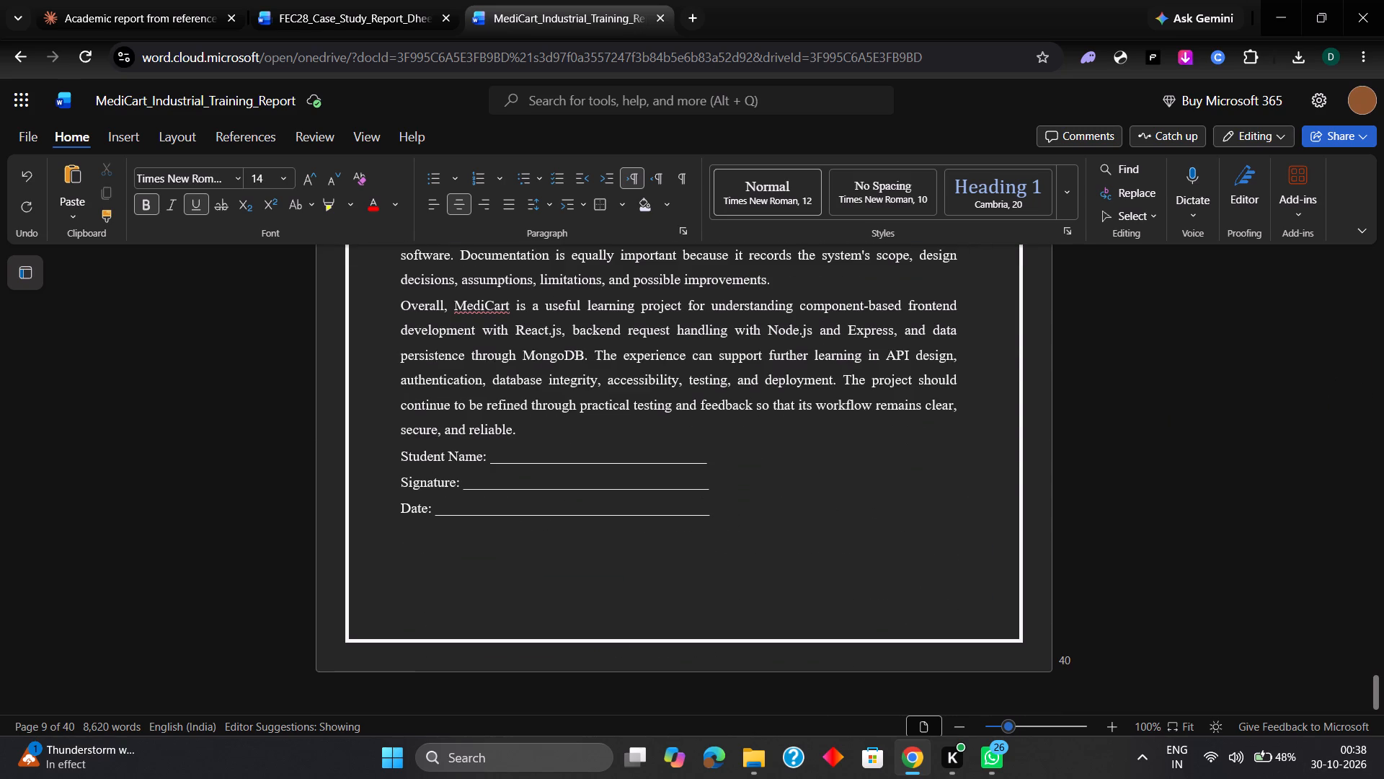
scroll(643, 520, up, 6)
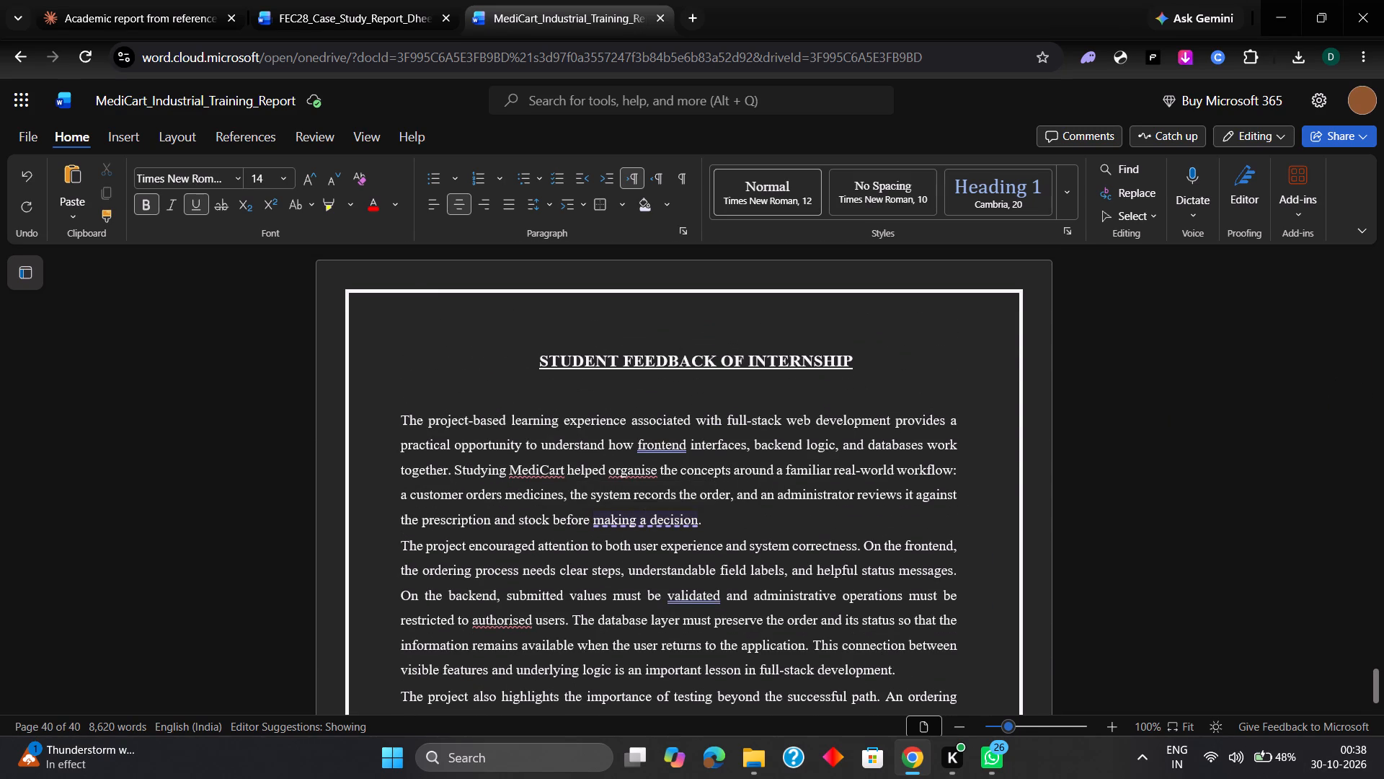
scroll(686, 480, up, 7)
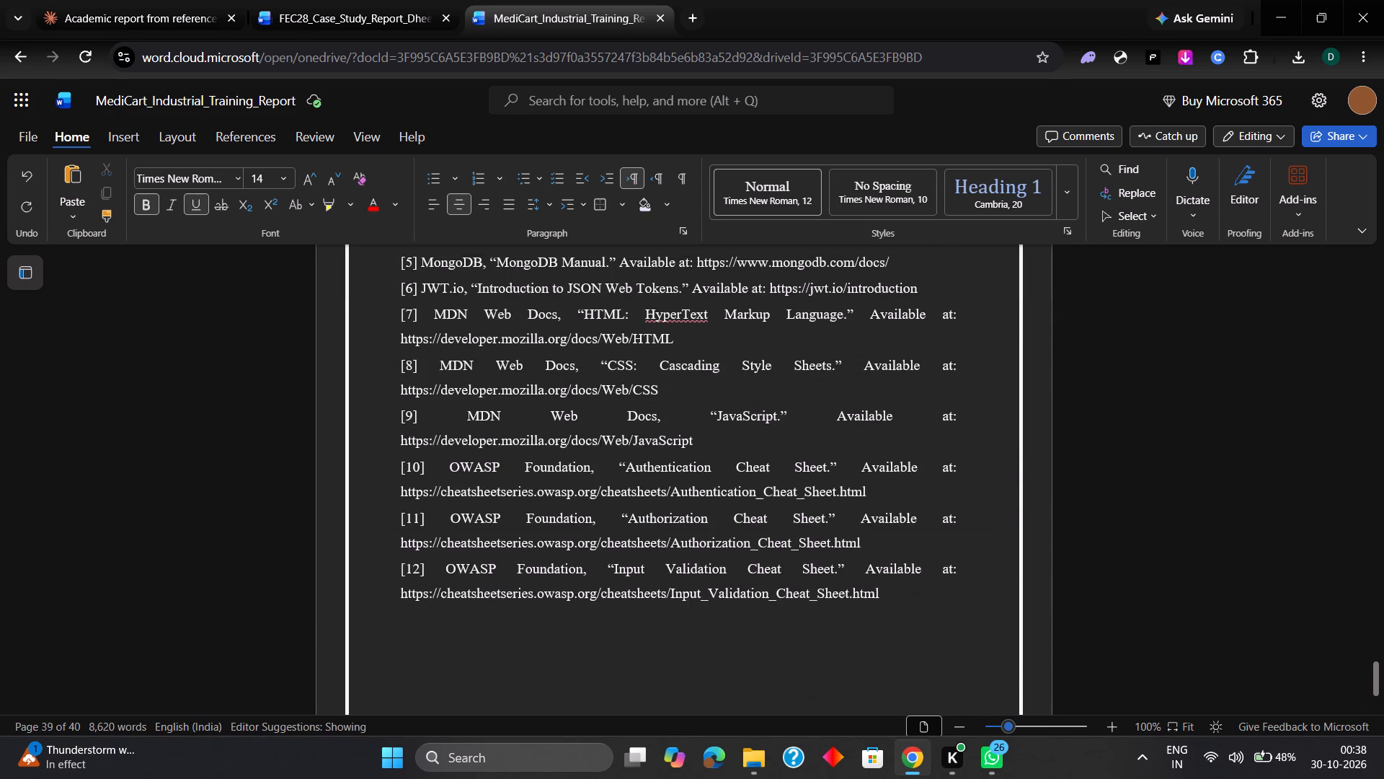
scroll(678, 490, up, 7)
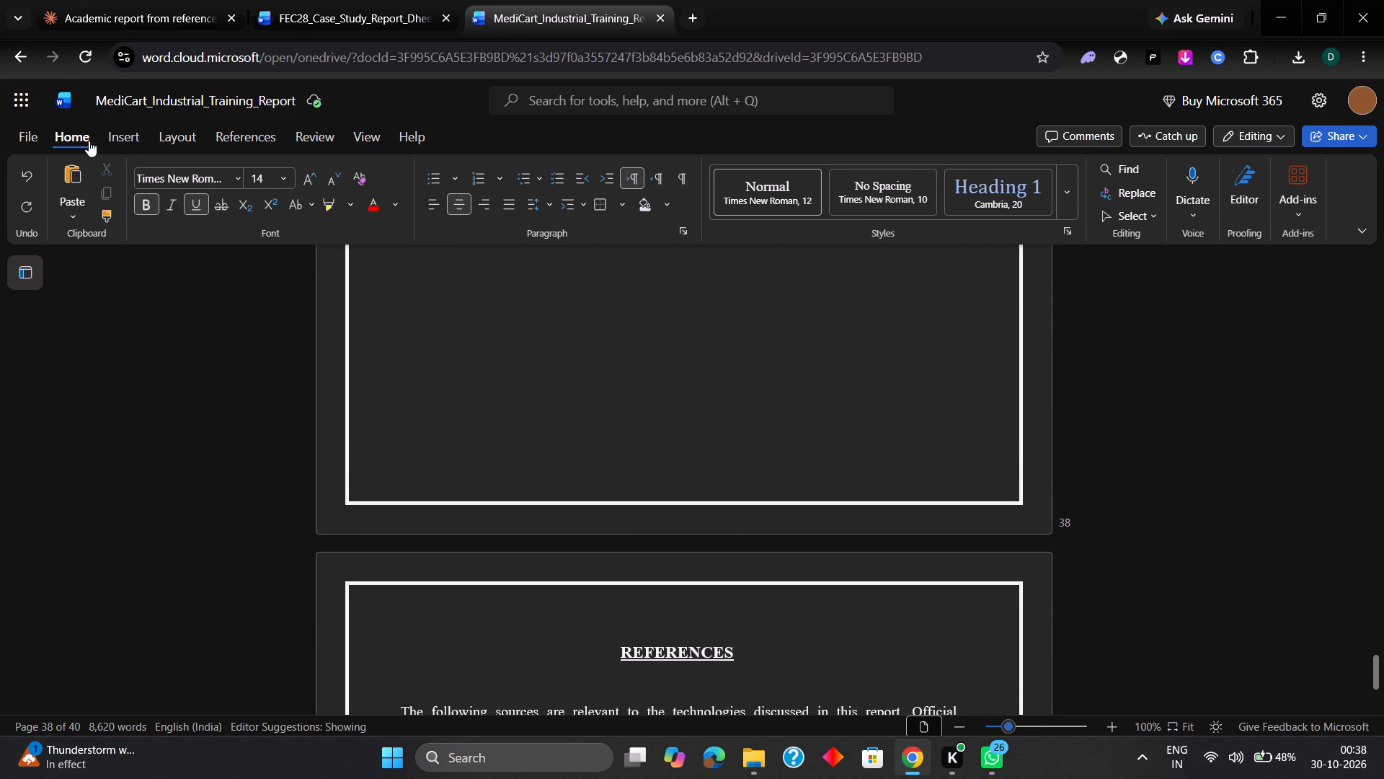
Download a copy of the MediCart_Industrial_Training_Report document.
click(29, 131)
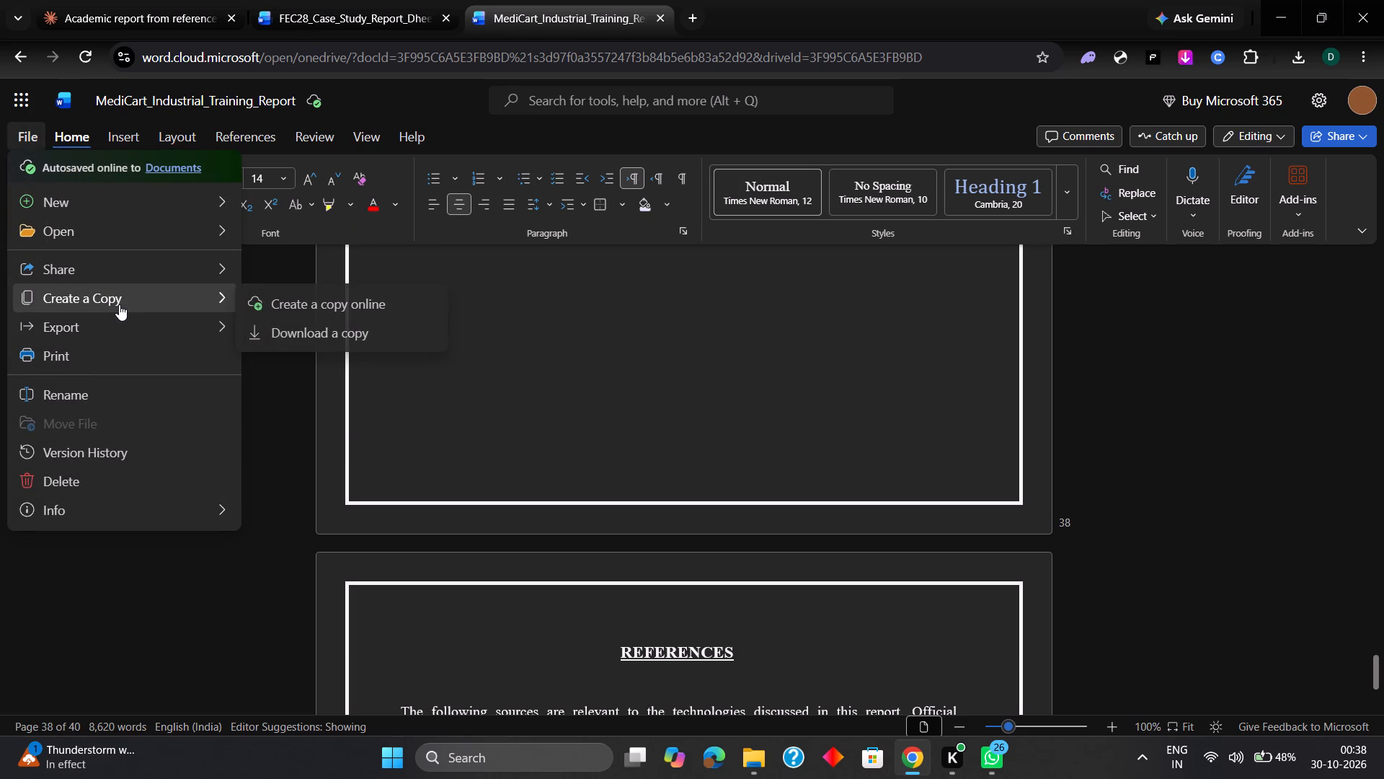
click(270, 333)
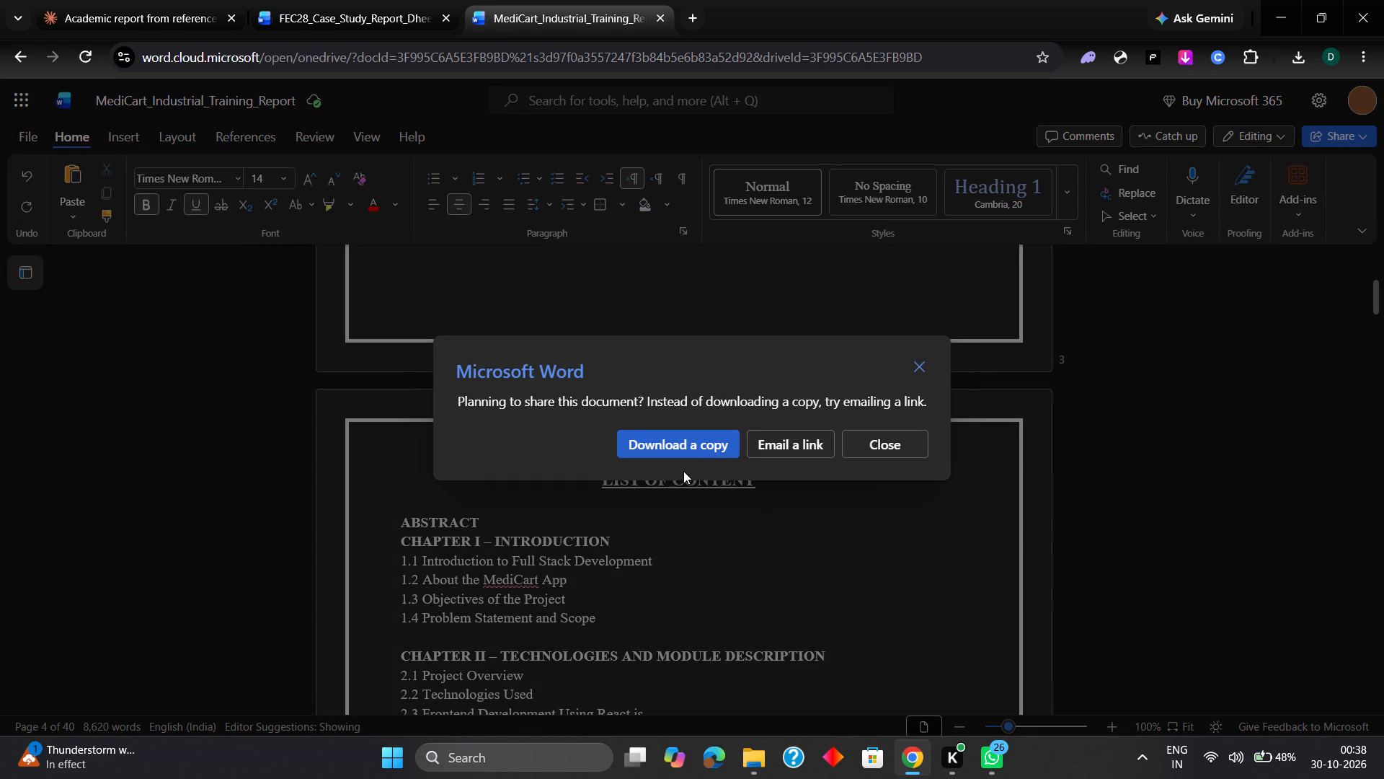
click(694, 444)
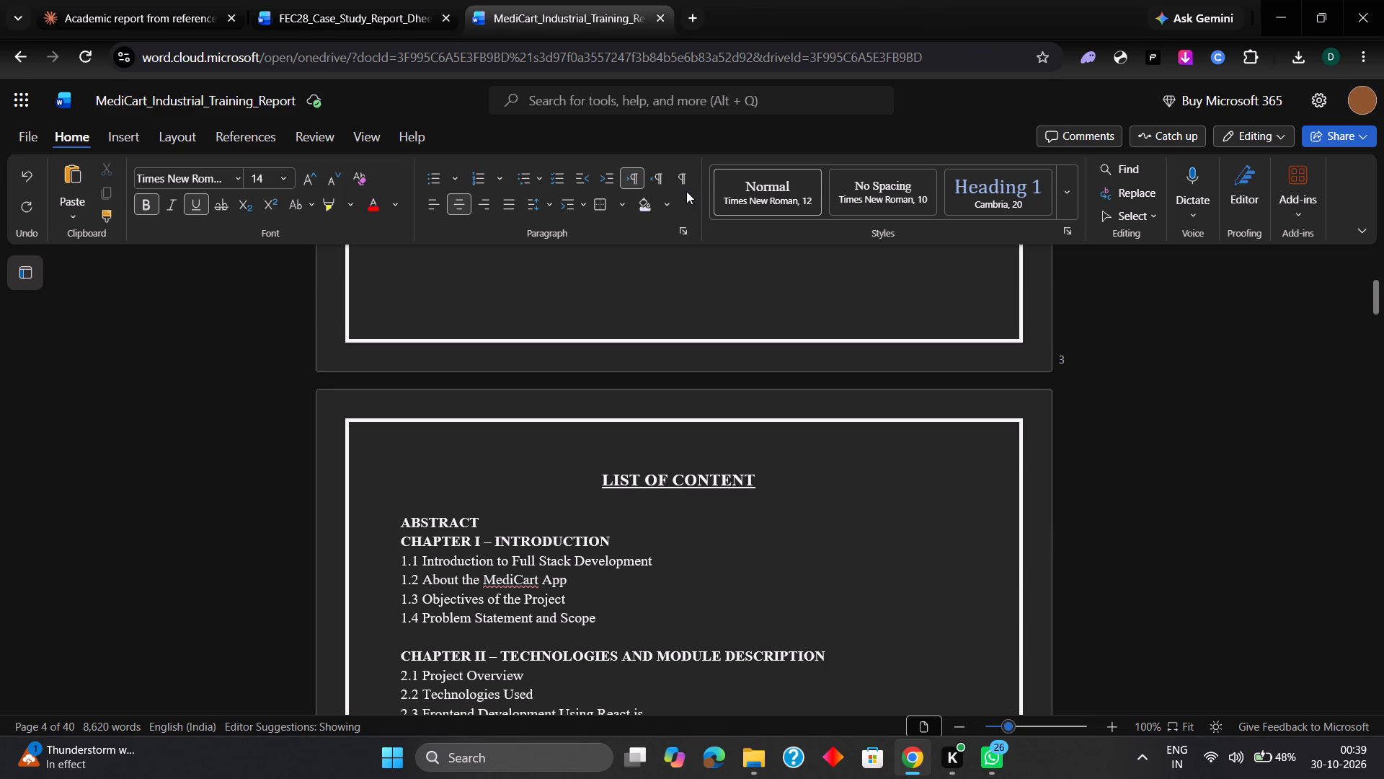
Export the report as a PDF without comments and download it.
click(25, 140)
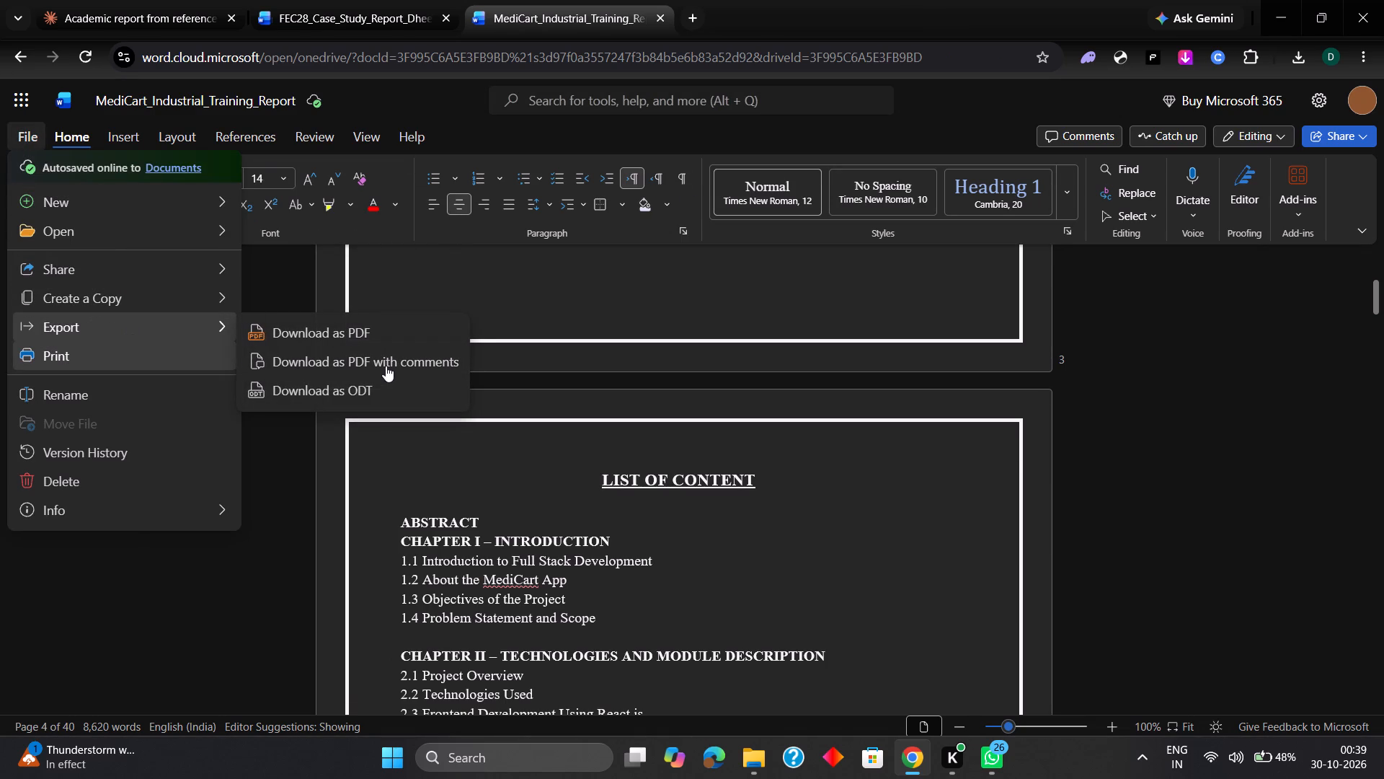
click(360, 343)
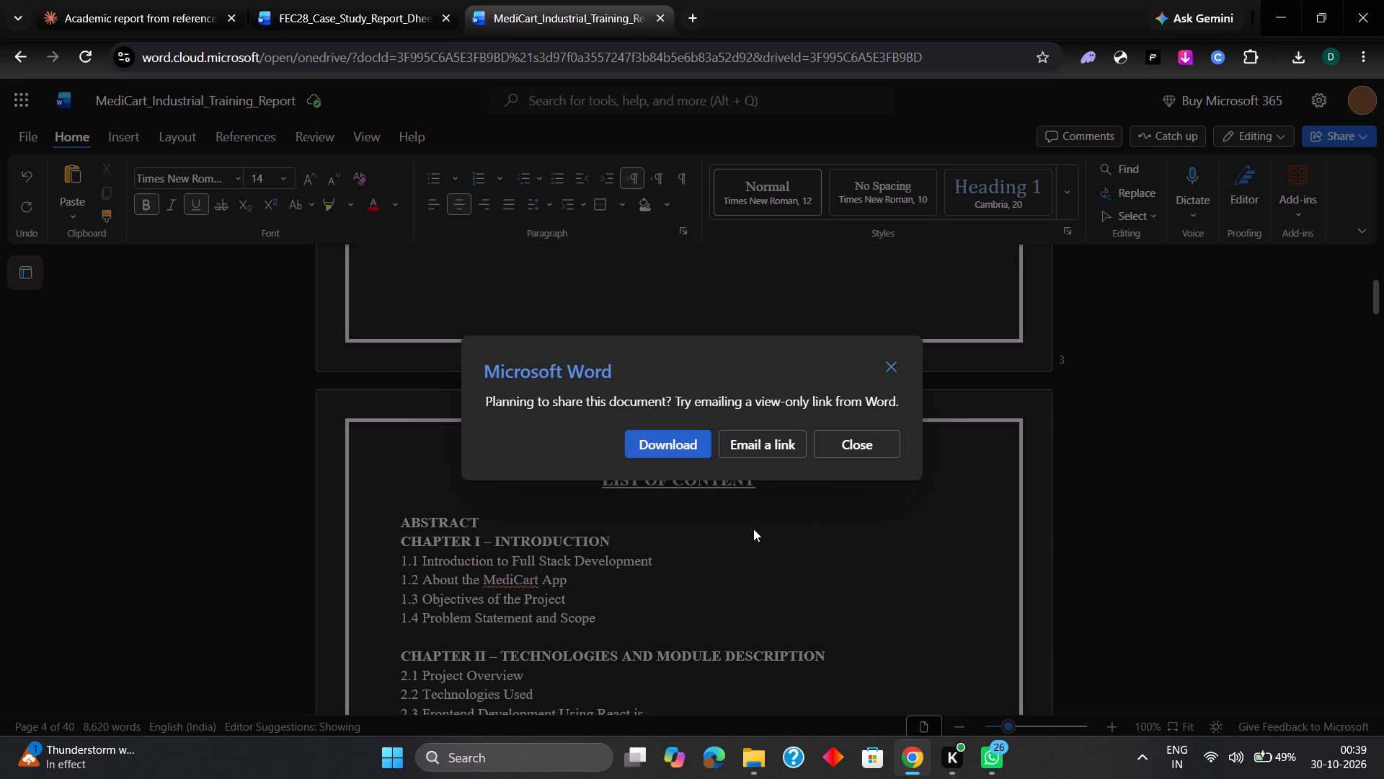
click(677, 446)
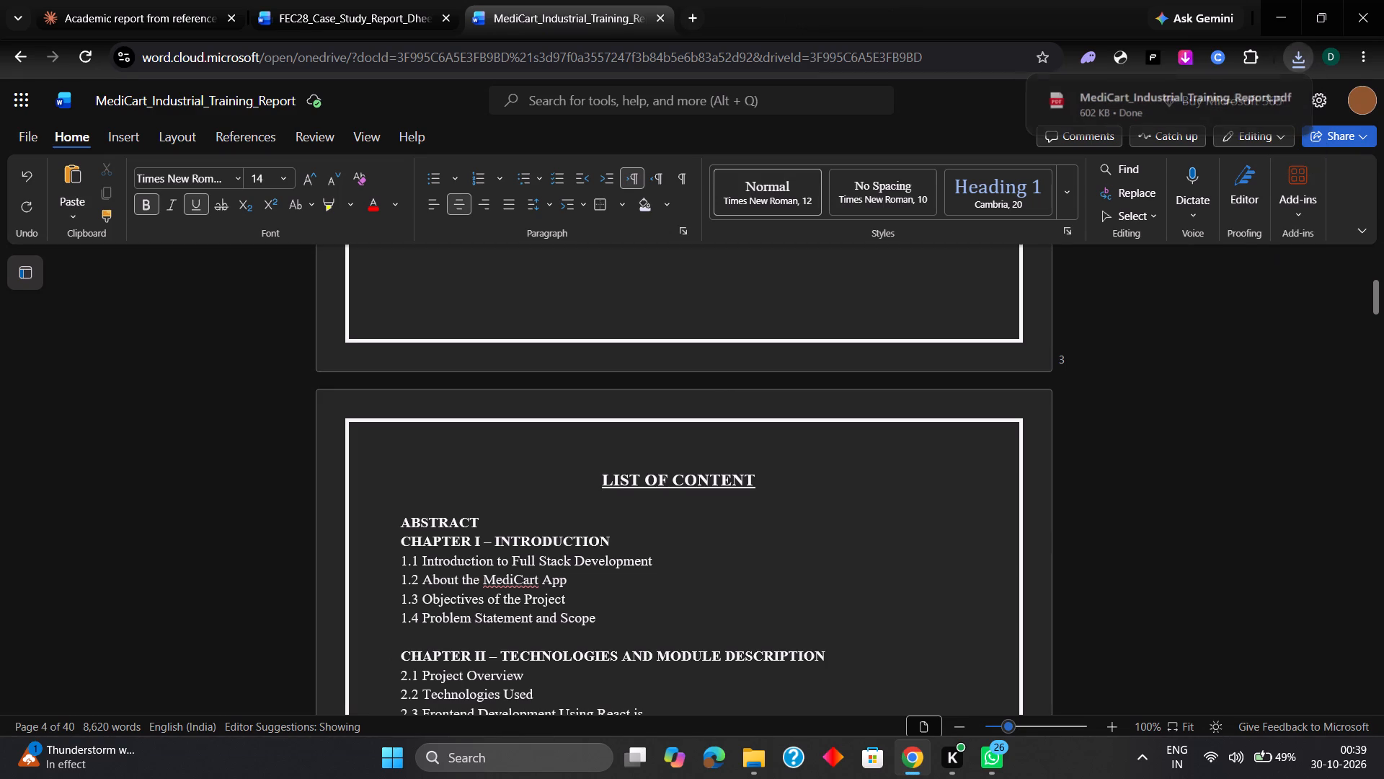
Open the downloaded MediCart_Industrial_Training_Report PDF and check its page layout from the cover through the contents list to the Abstract.
click(1283, 99)
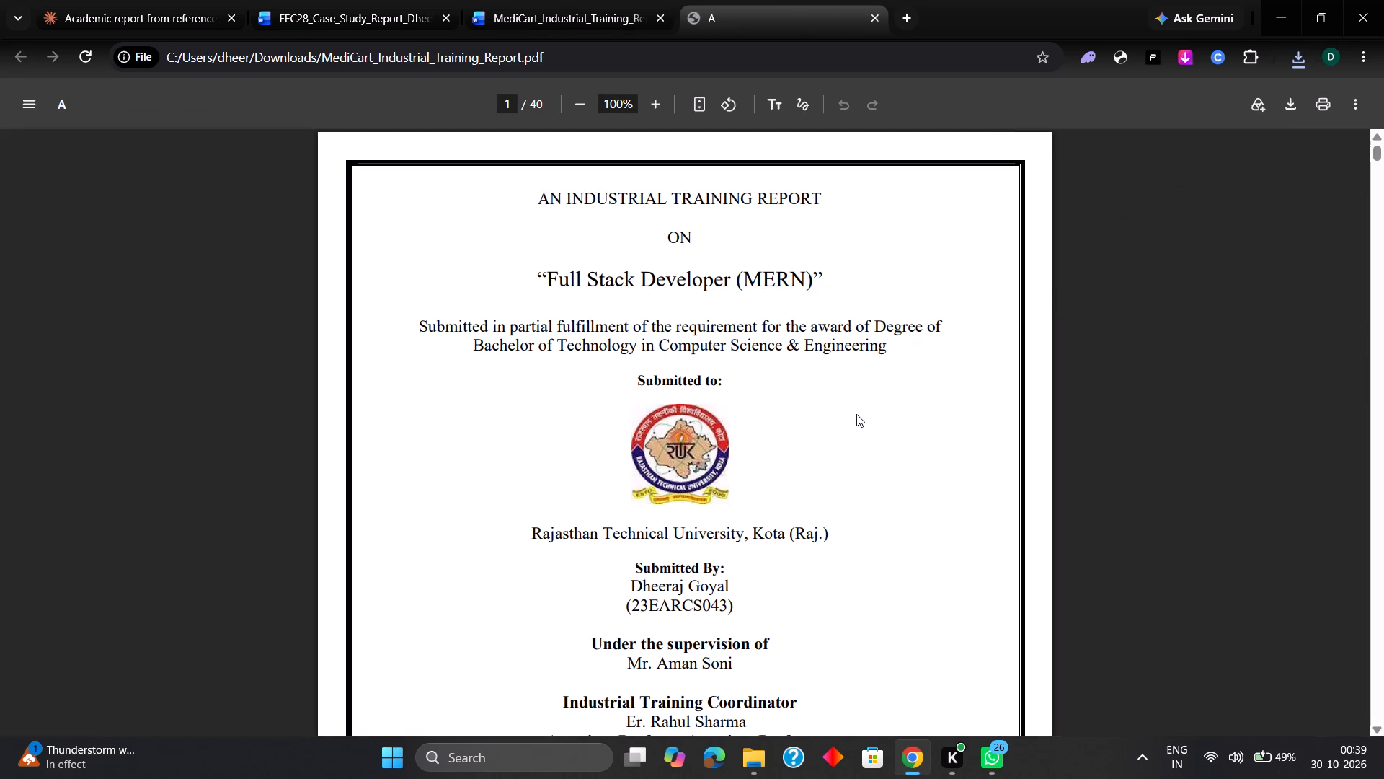
scroll(851, 420, down, 5)
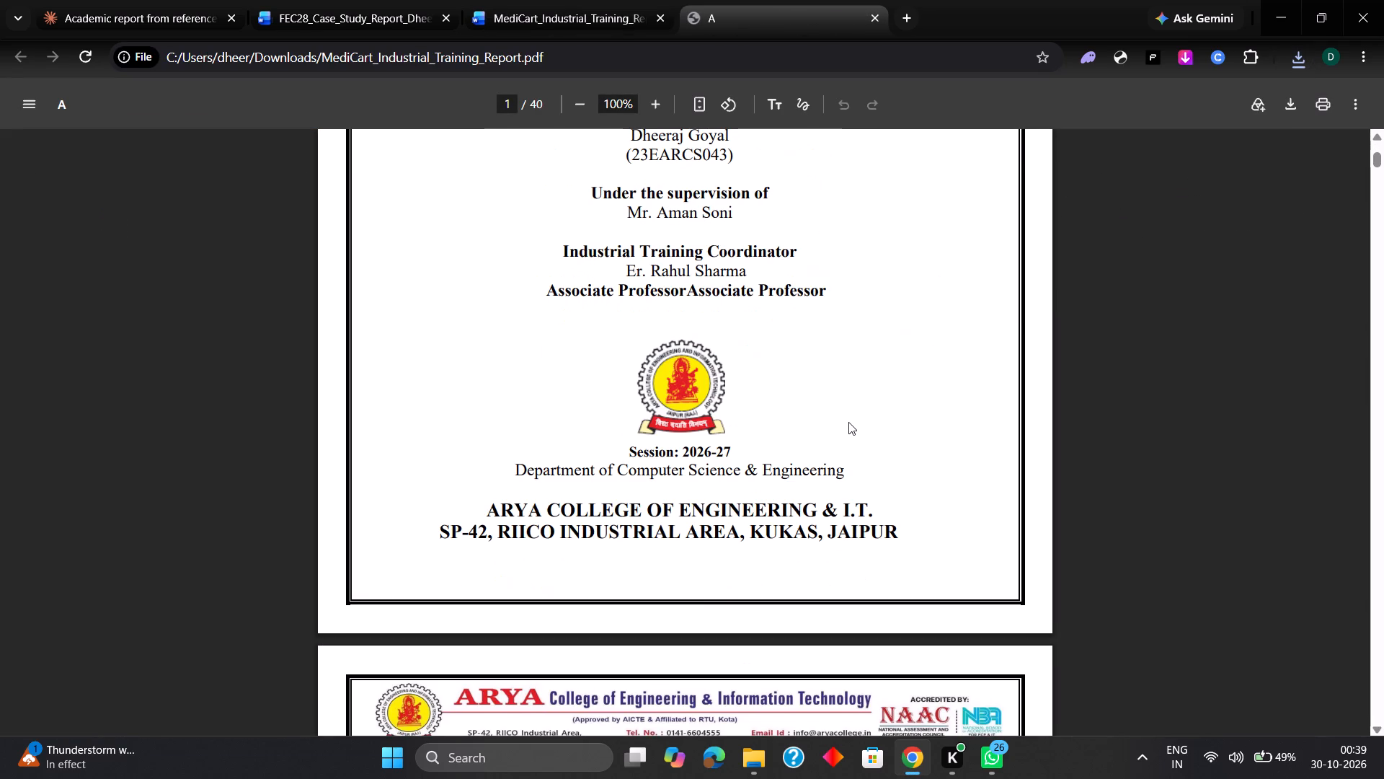
scroll(848, 422, down, 7)
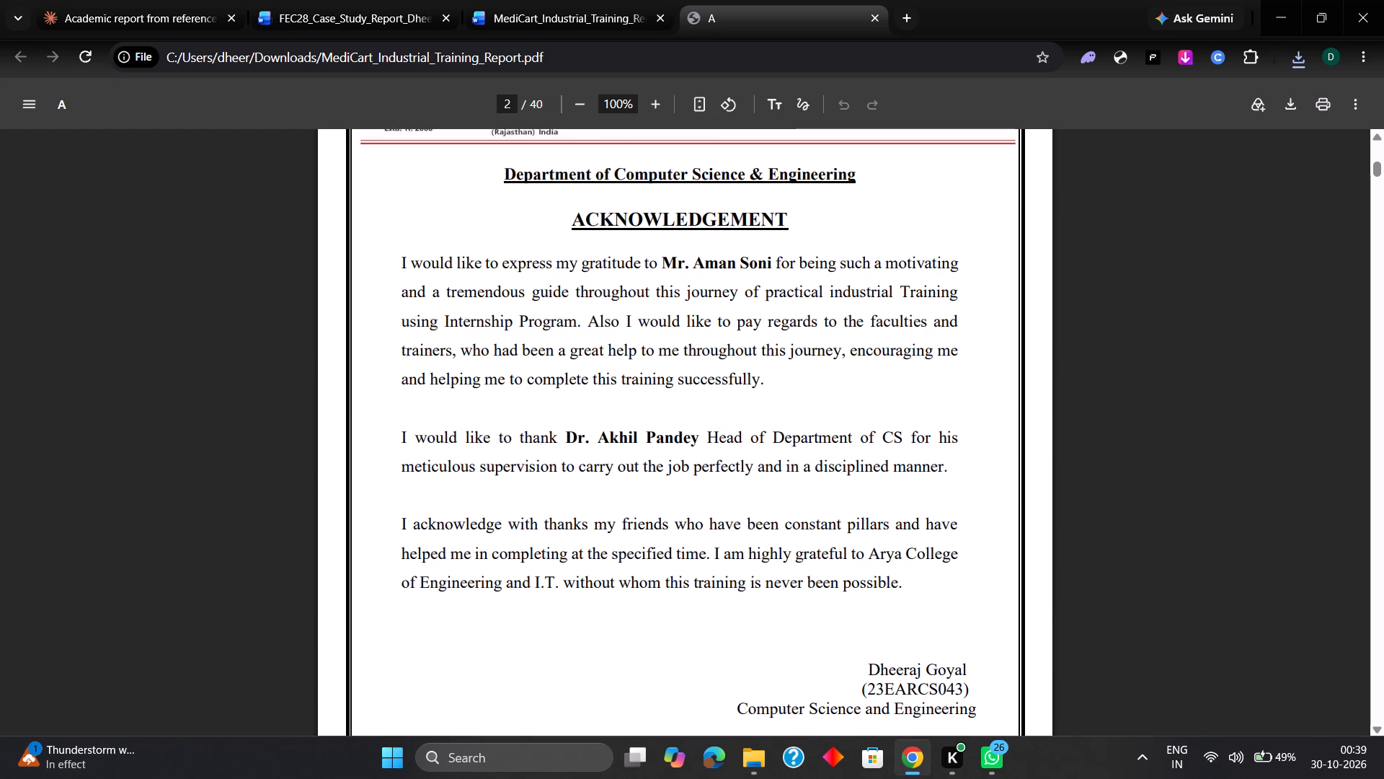
scroll(877, 426, down, 10)
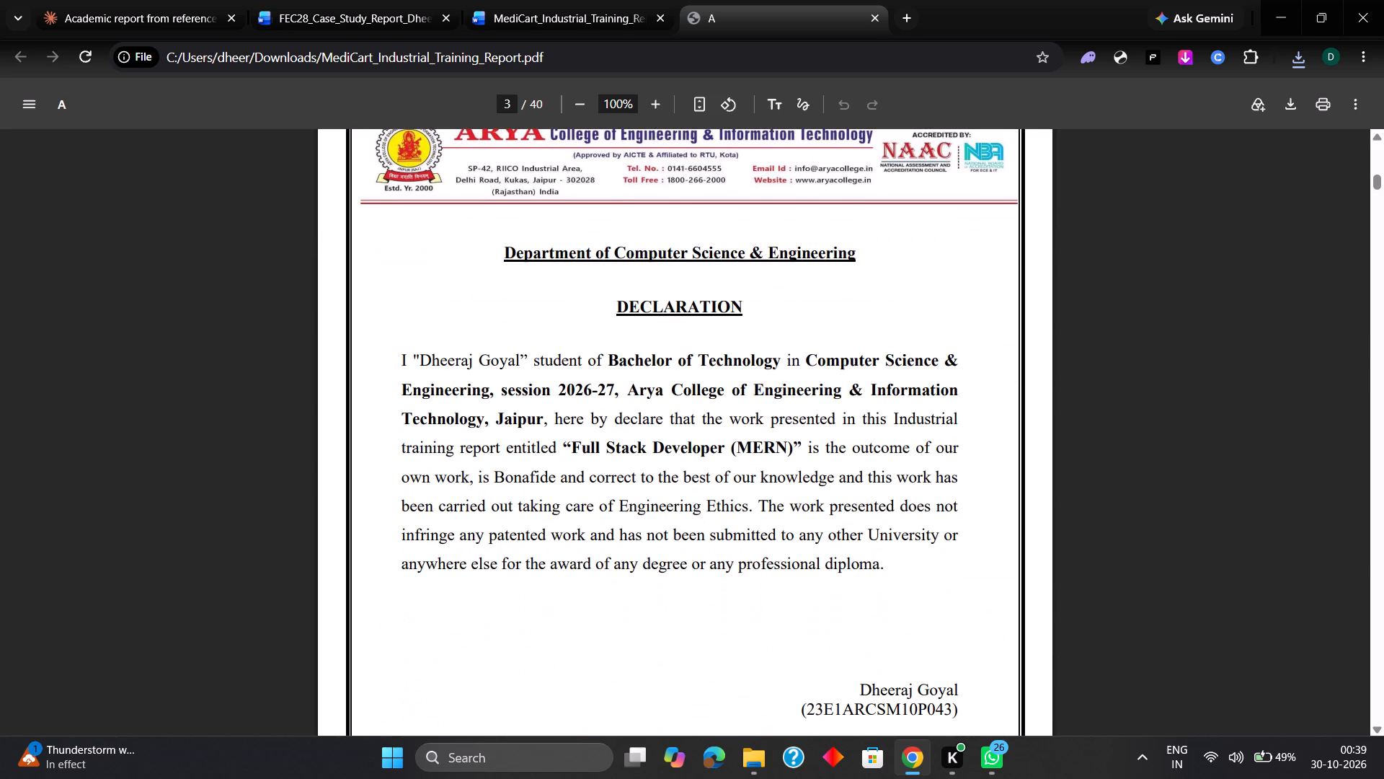
scroll(869, 430, down, 10)
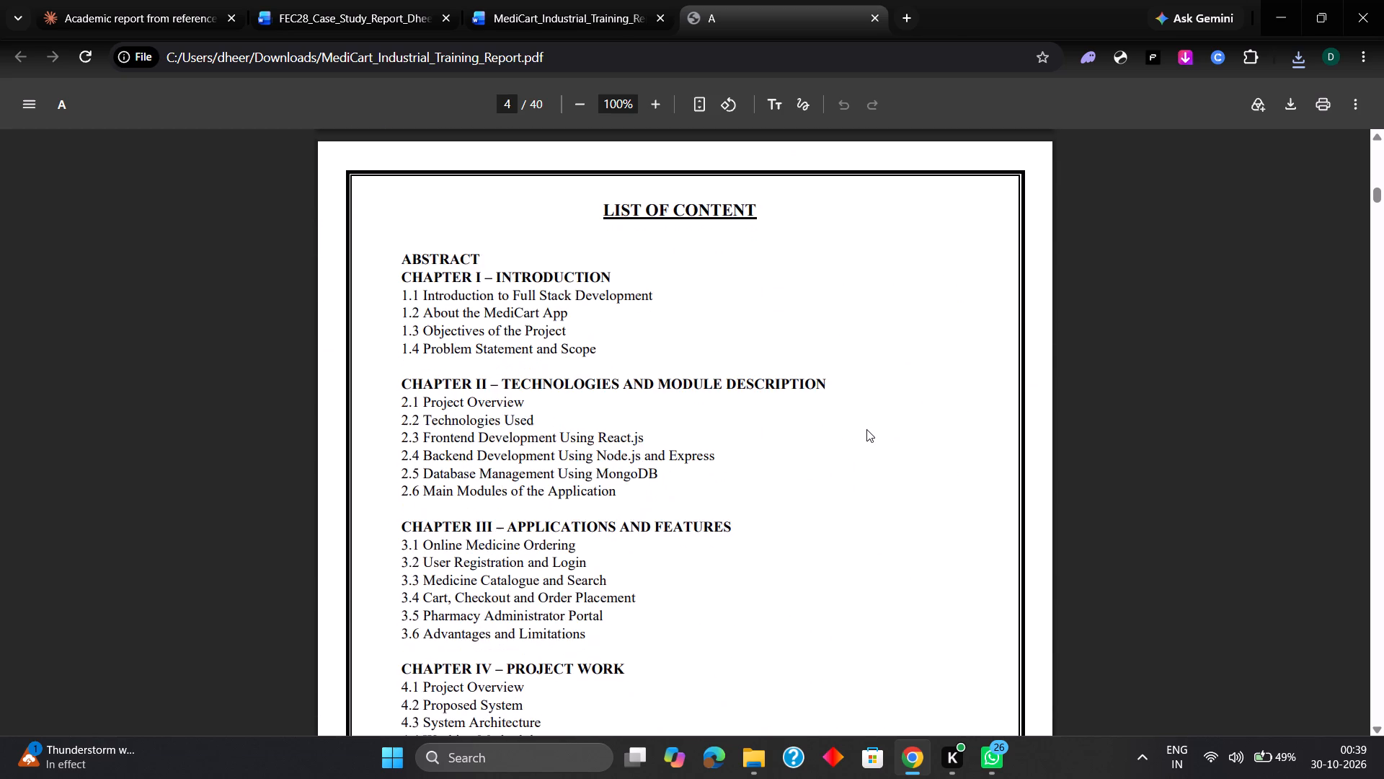
scroll(866, 429, down, 12)
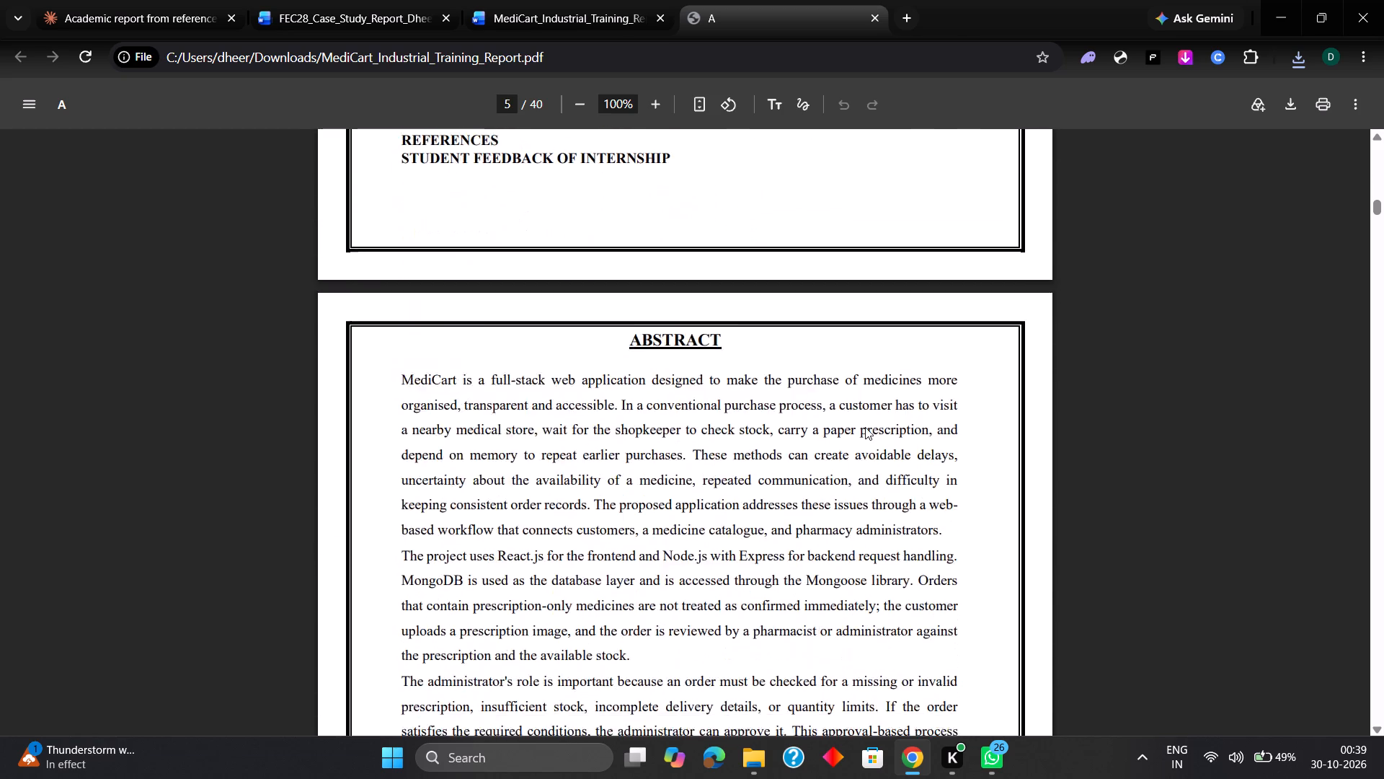
scroll(865, 427, down, 1)
scroll(865, 427, up, 4)
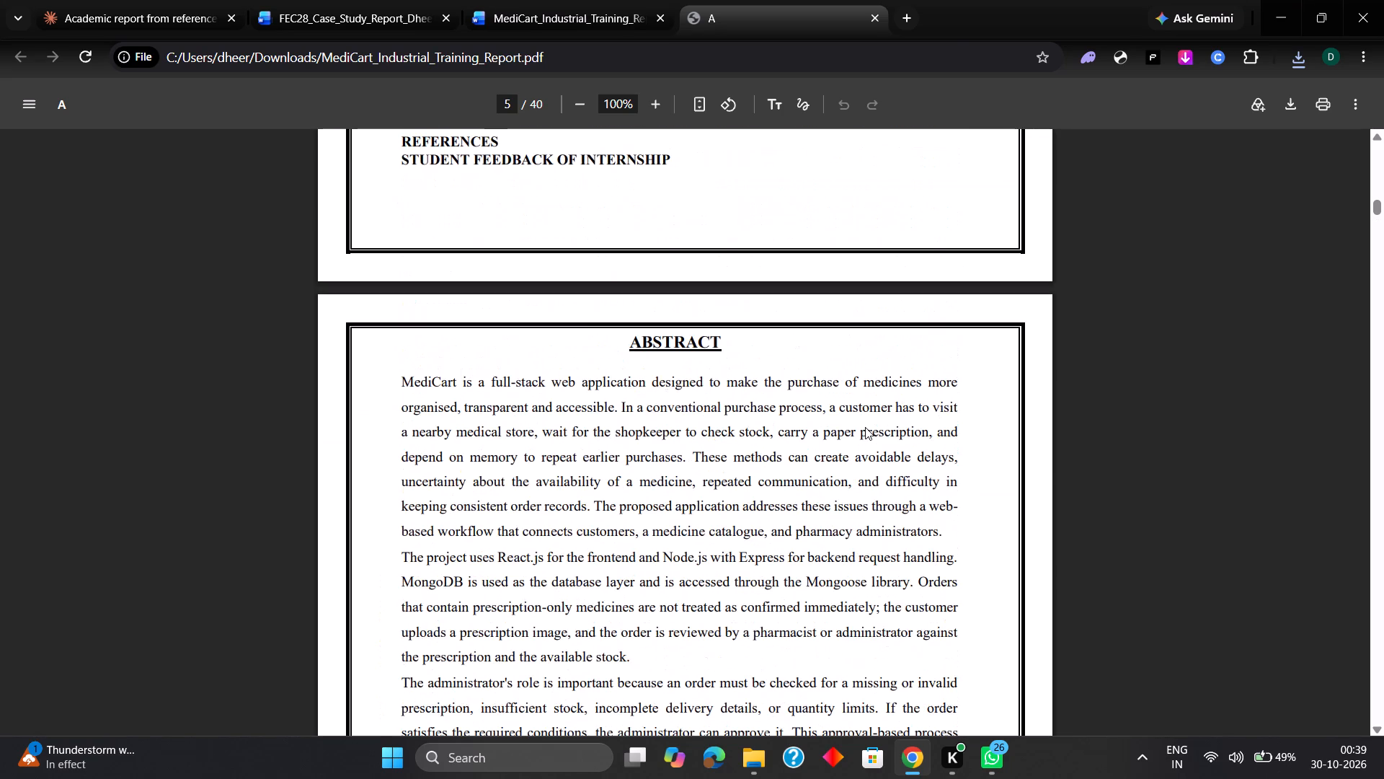
scroll(865, 427, up, 2)
scroll(865, 427, down, 1)
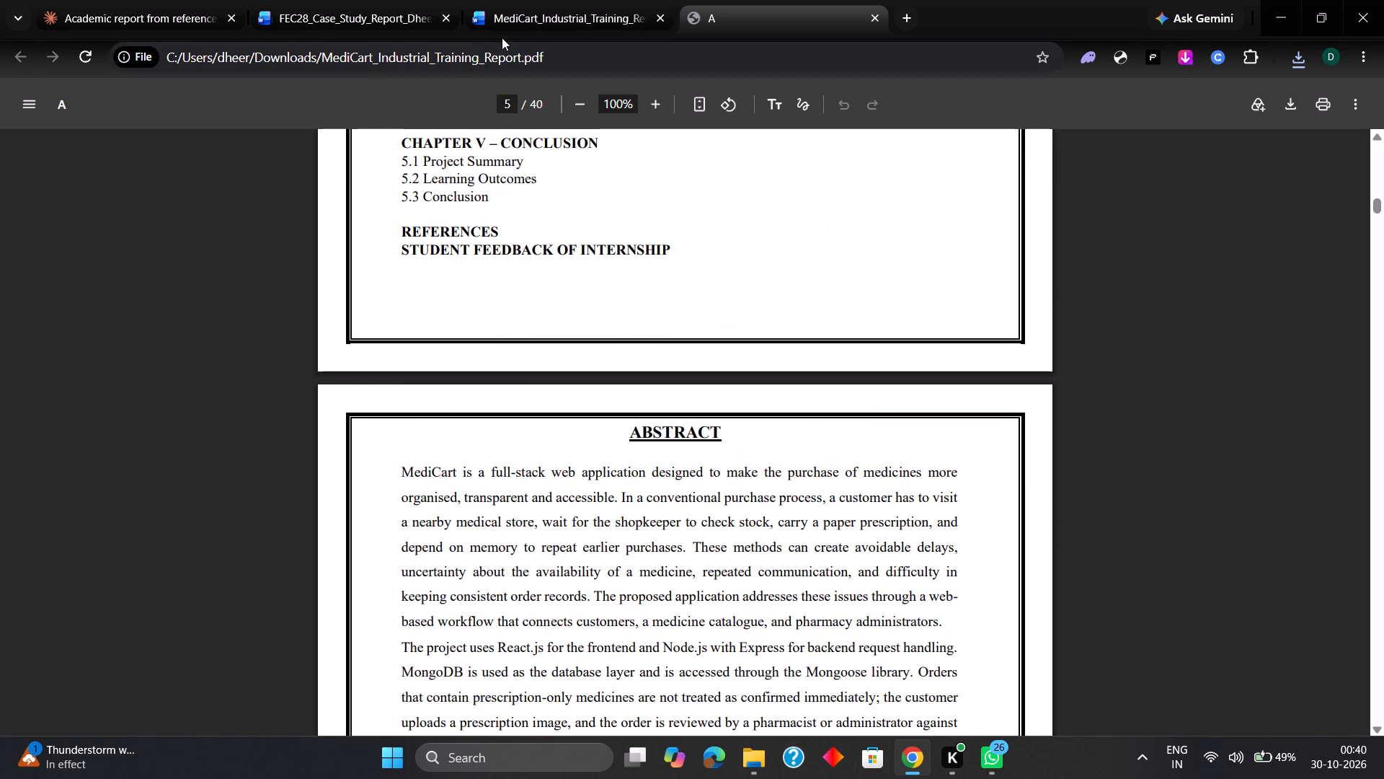
Open the reference document Industial training Front Page t from the Downloads folder, review its layout up to the Abstract, and close it.
click(753, 768)
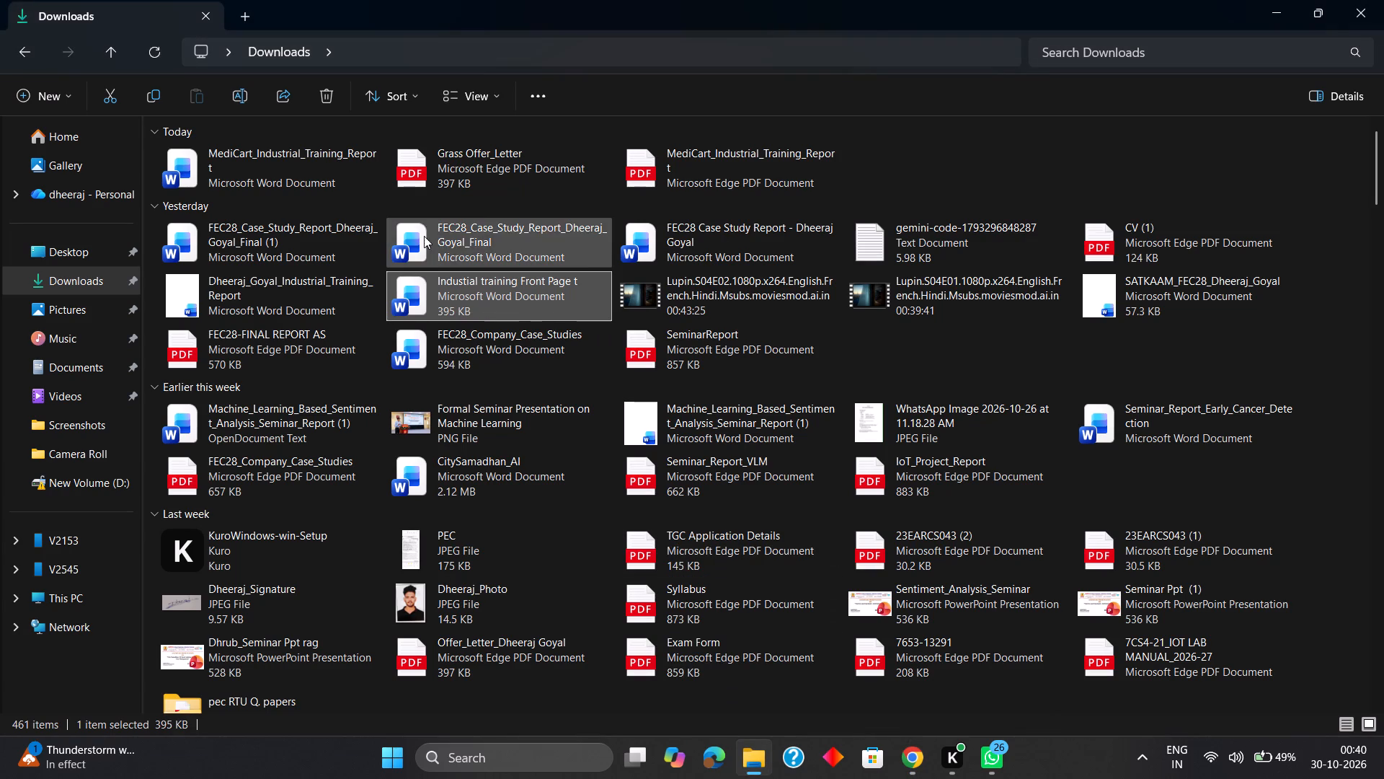
scroll(423, 231, up, 7)
click(150, 59)
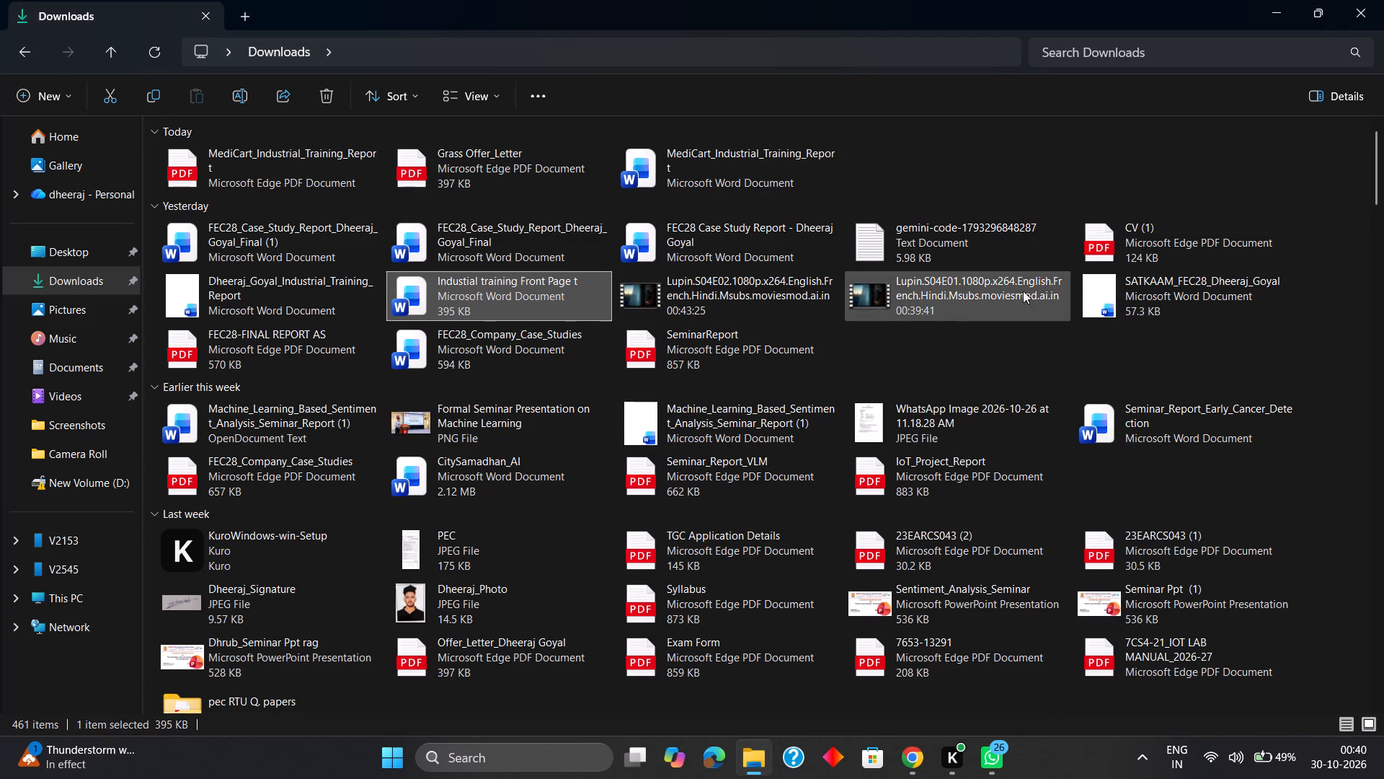
double_click(491, 291)
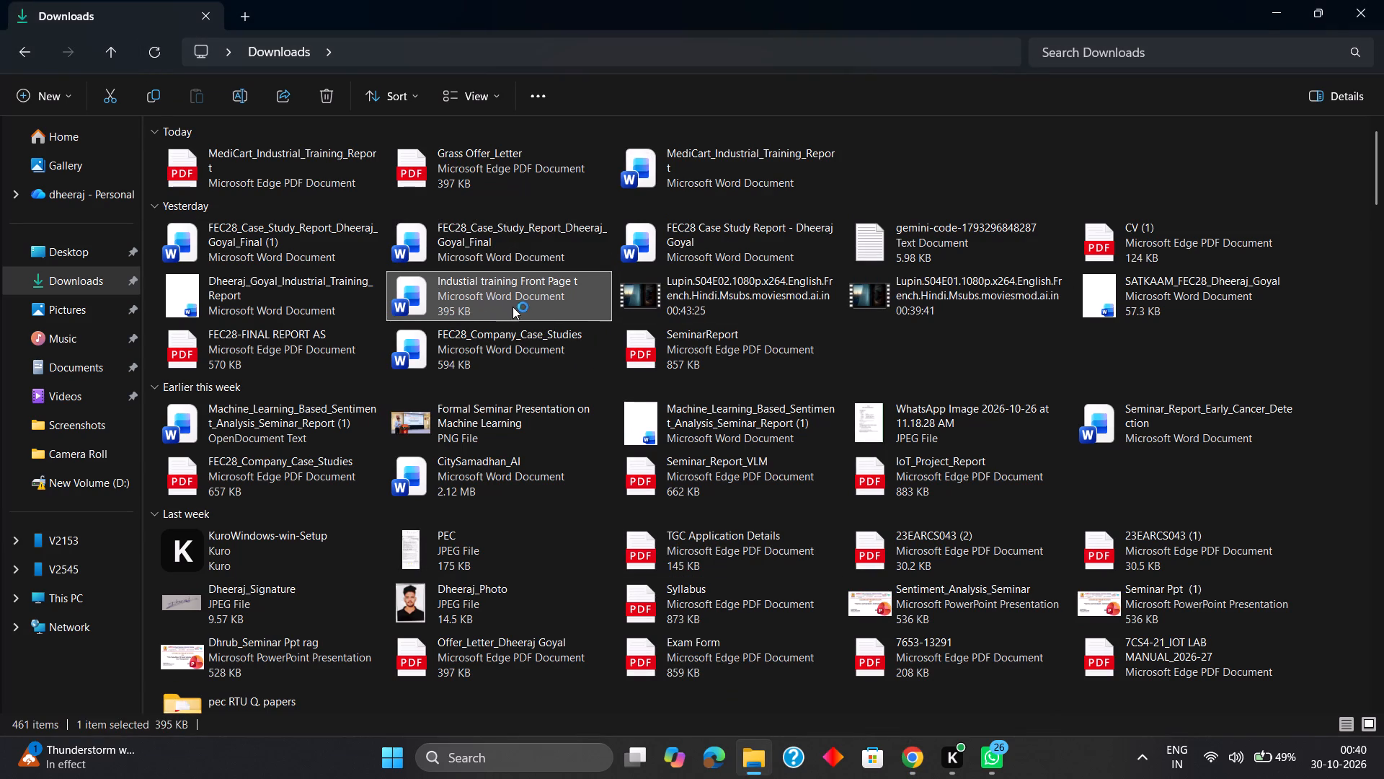
scroll(784, 454, down, 10)
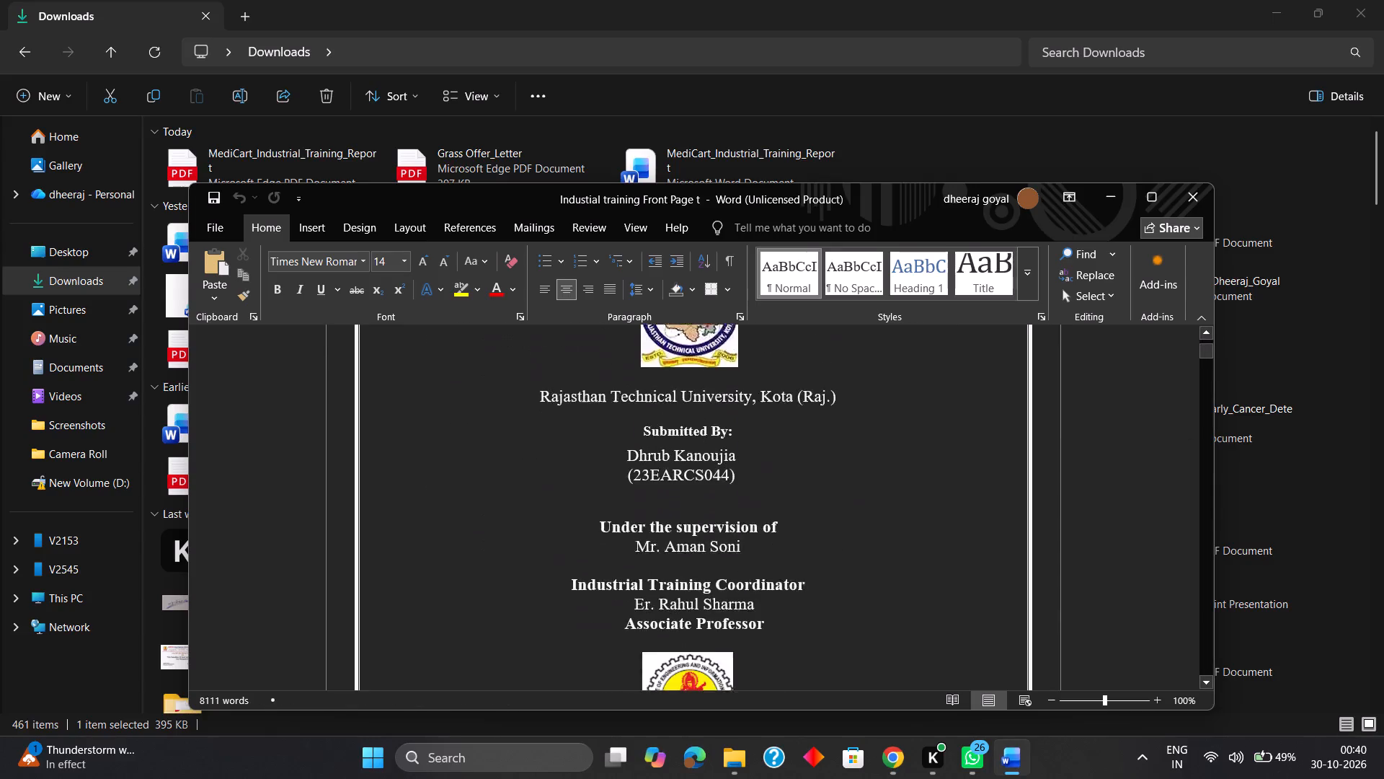
scroll(784, 457, down, 20)
scroll(784, 457, down, 11)
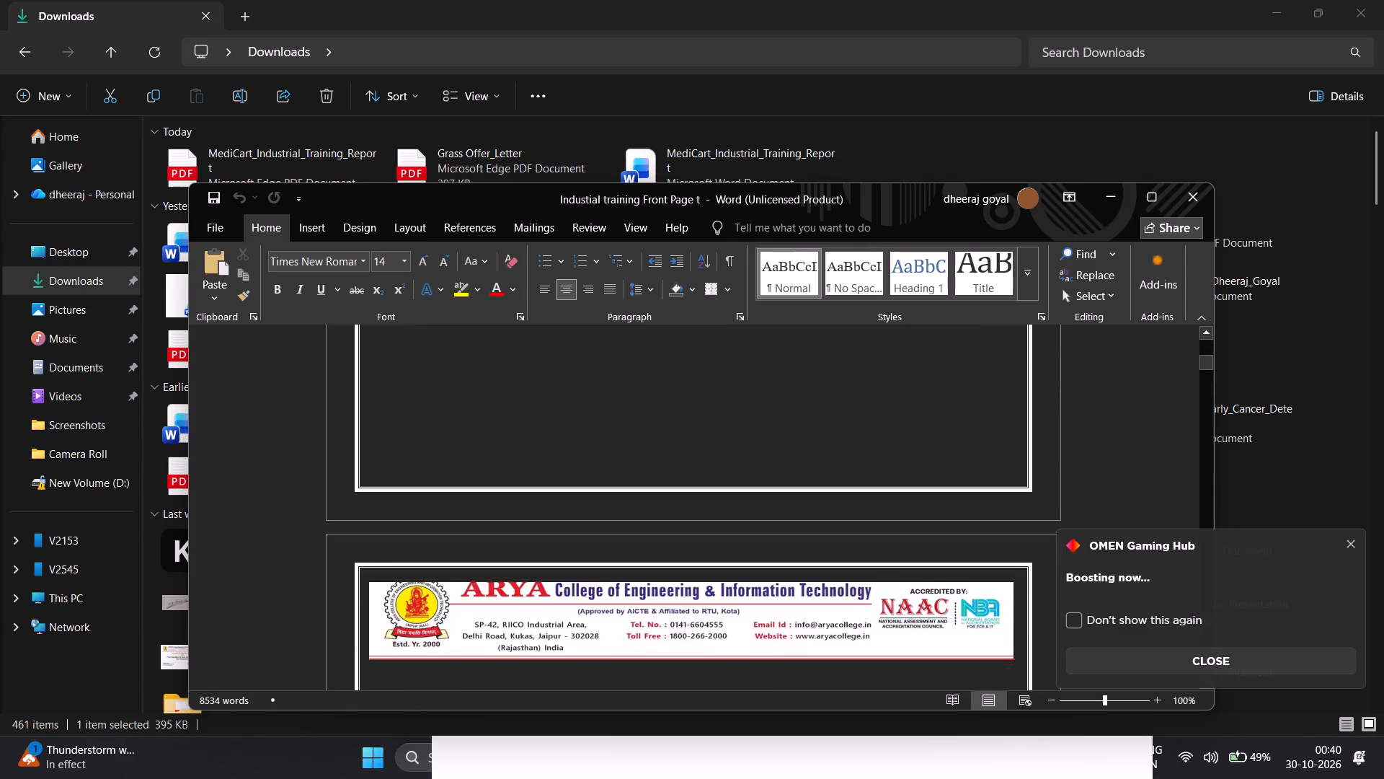
scroll(786, 456, down, 15)
click(1065, 212)
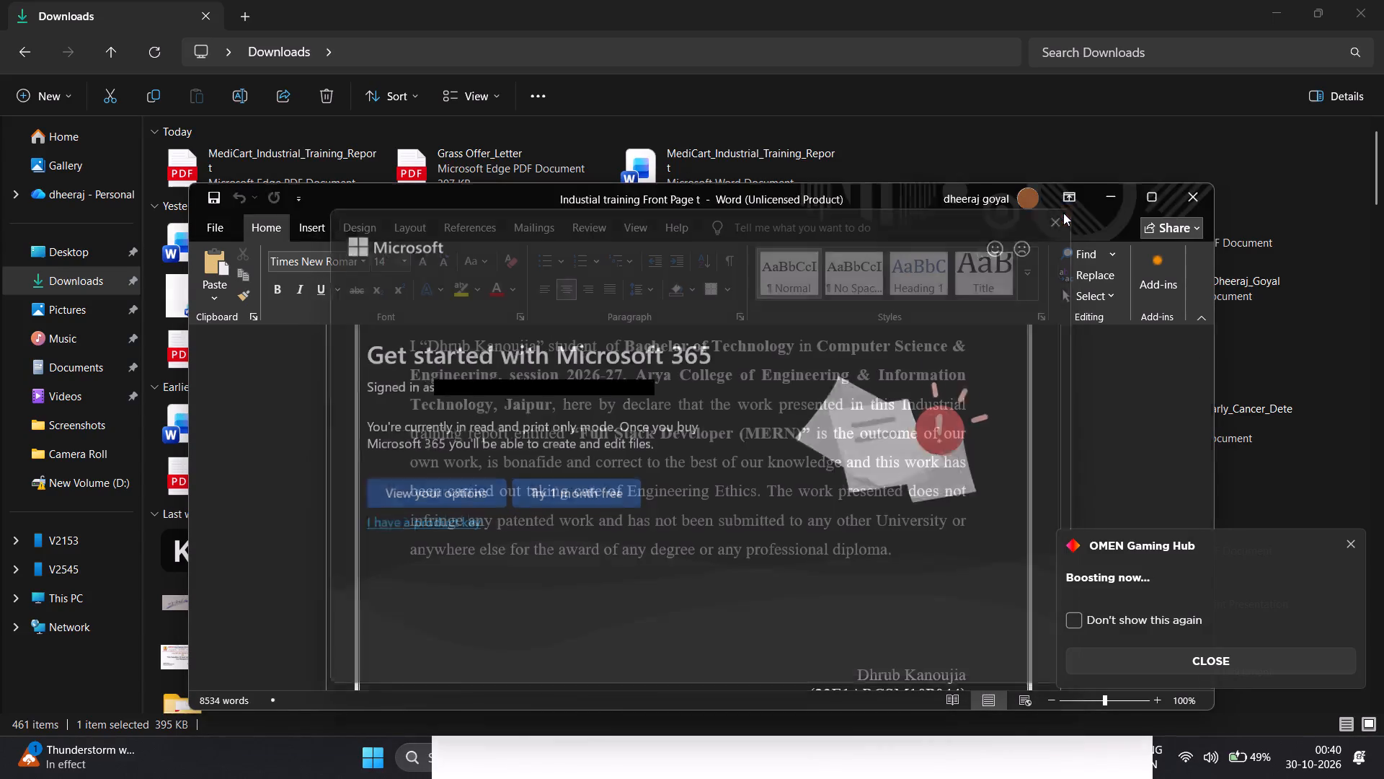
scroll(758, 448, down, 5)
click(771, 533)
scroll(776, 530, down, 10)
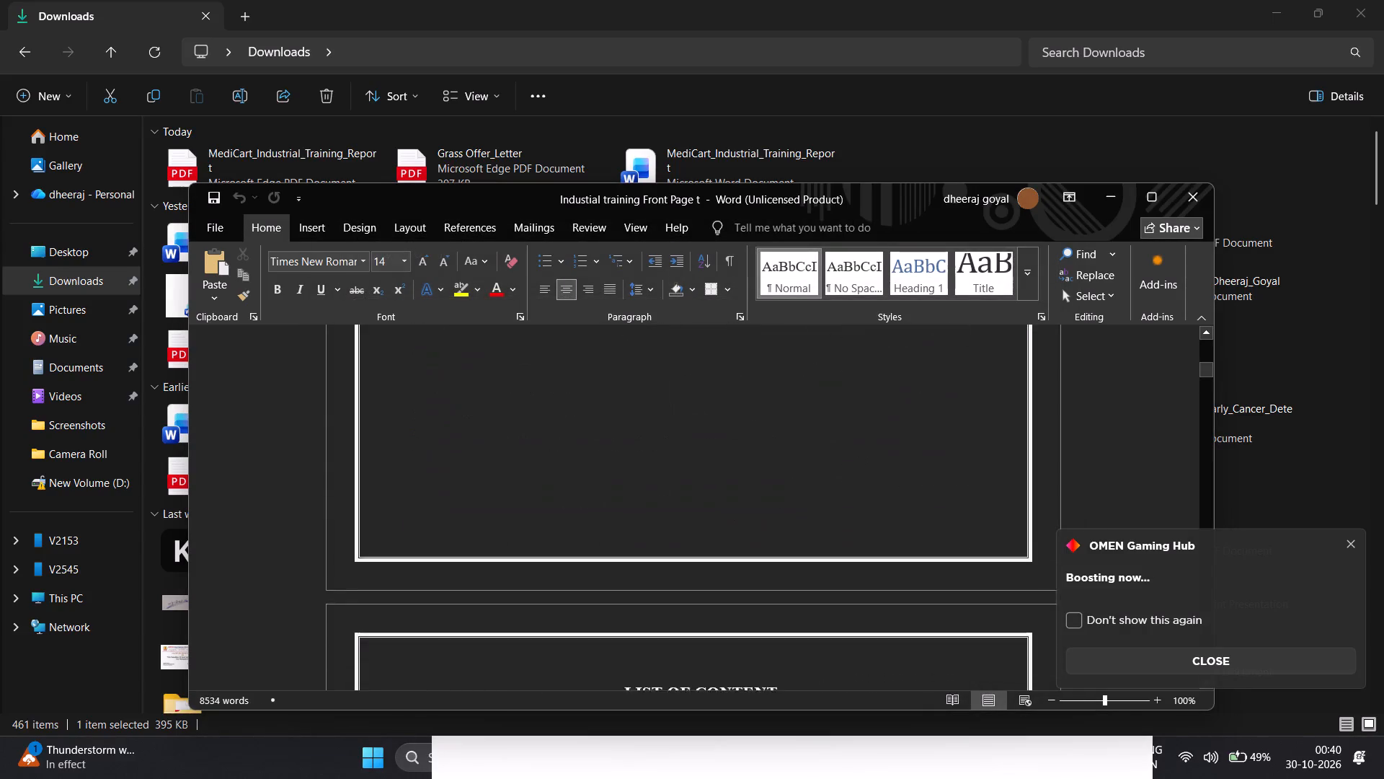
scroll(776, 527, down, 5)
scroll(776, 526, down, 20)
scroll(776, 526, down, 3)
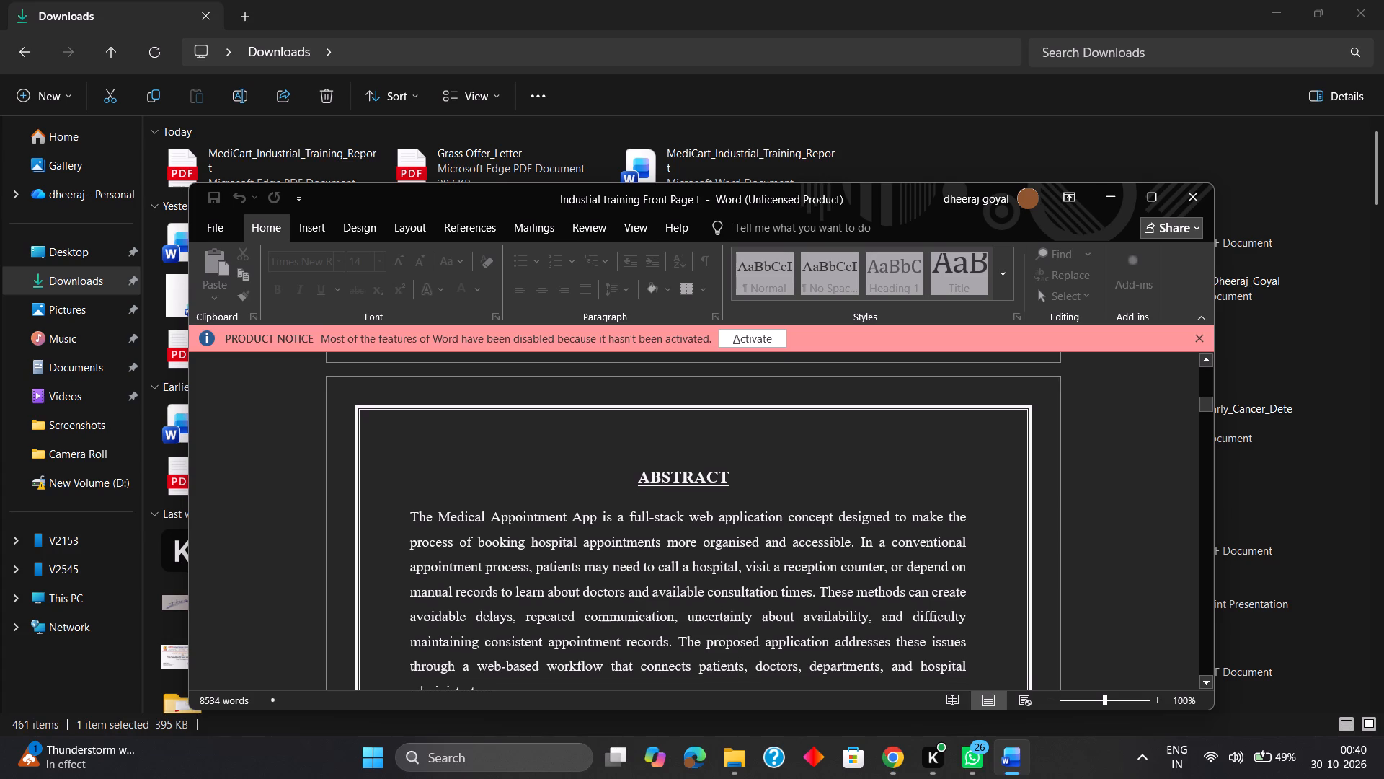
click(1184, 195)
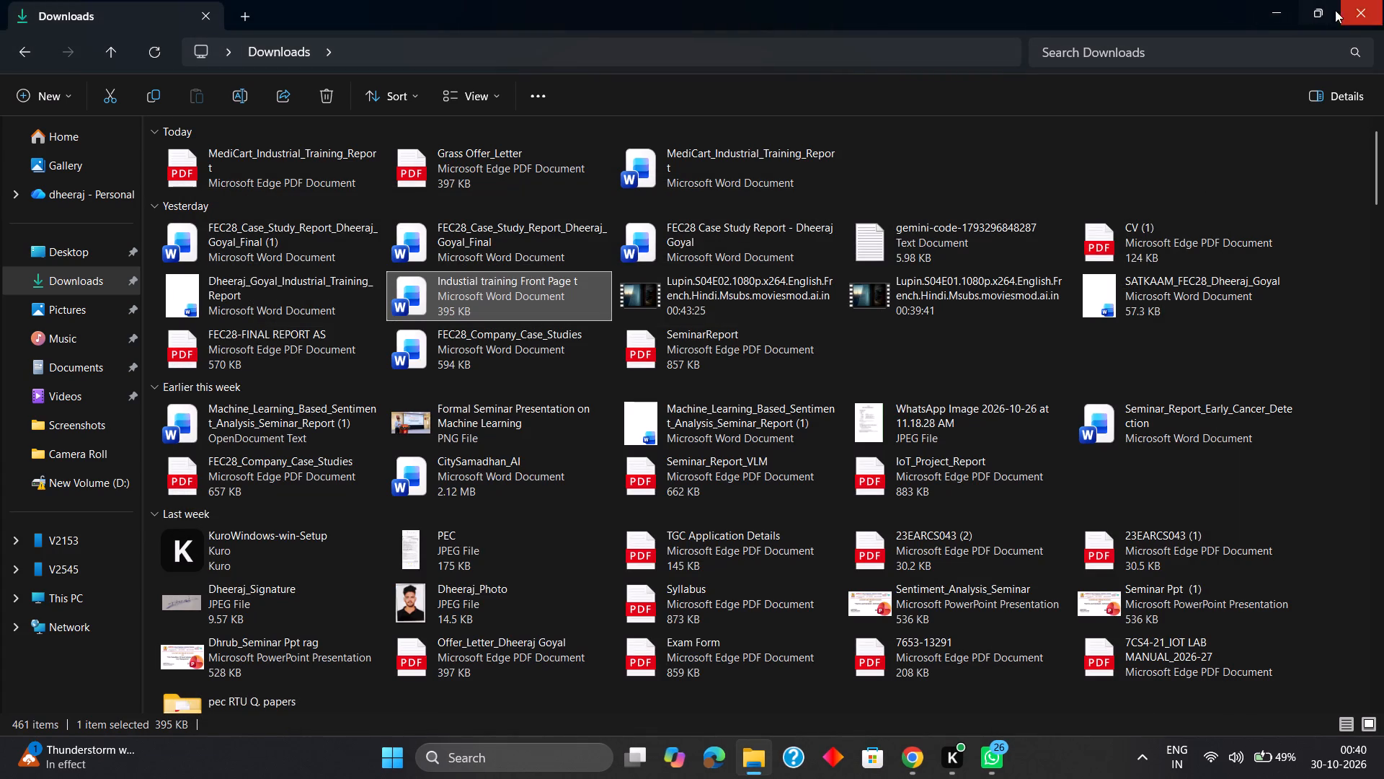
click(1274, 18)
Compare the end of the contents list and the Abstract heading's spacing between the online Word document and the exported PDF.
click(589, 7)
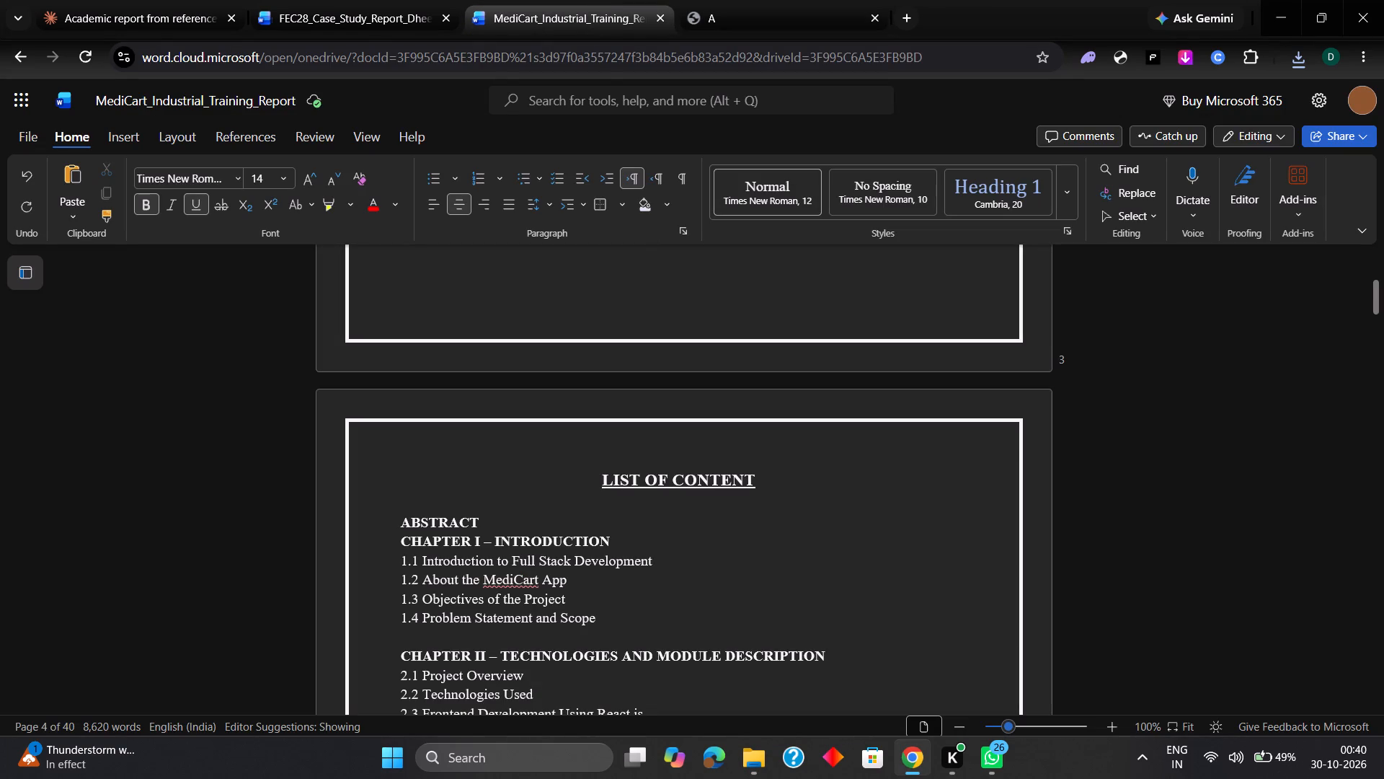
scroll(673, 470, up, 1)
scroll(668, 481, down, 14)
scroll(669, 482, up, 3)
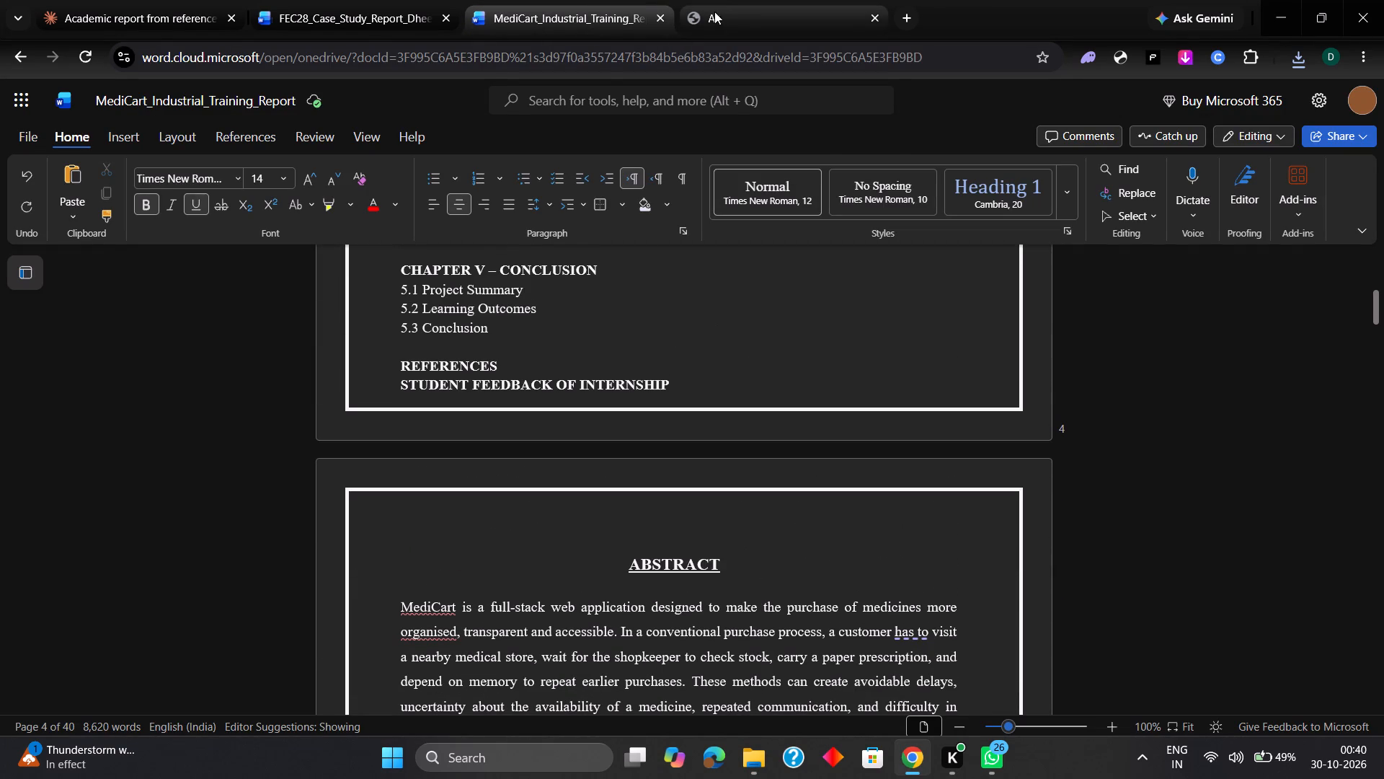
click(842, 8)
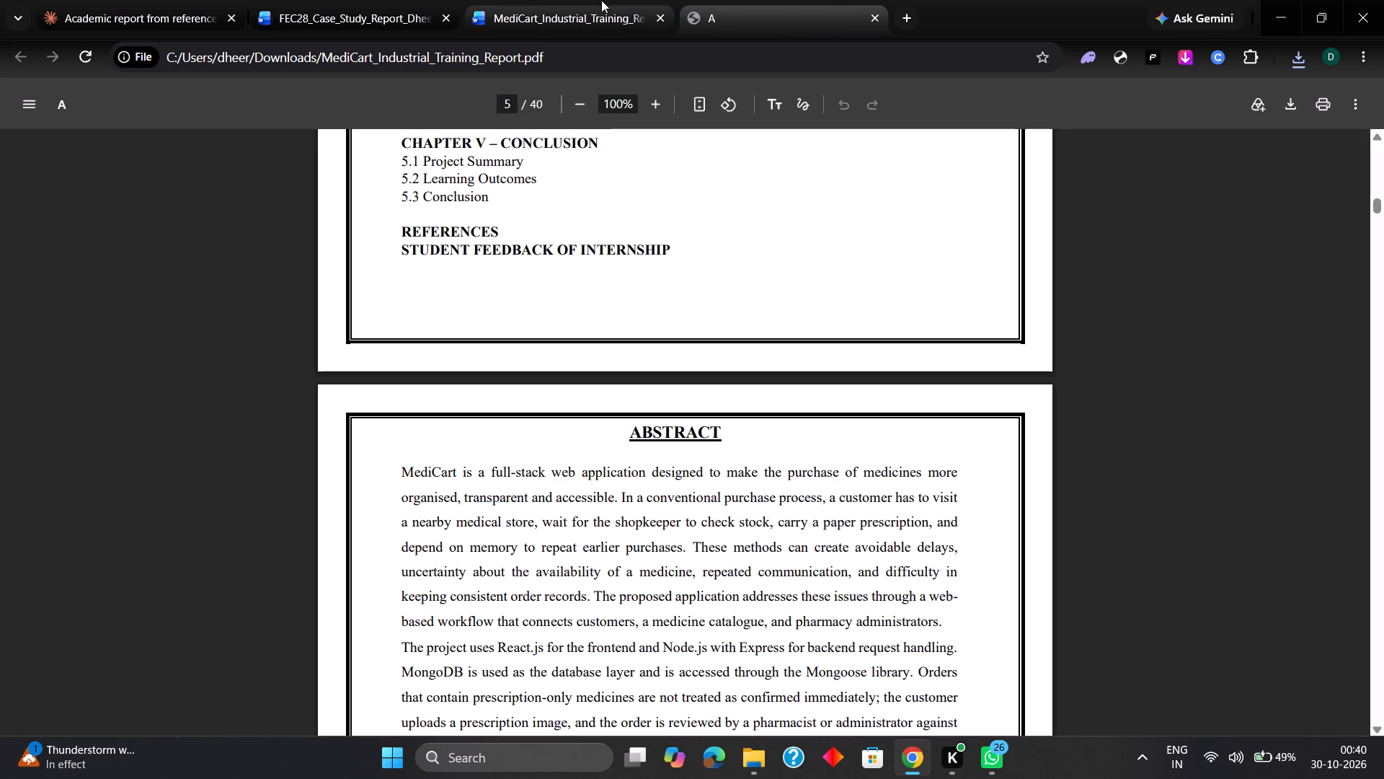
click(590, 12)
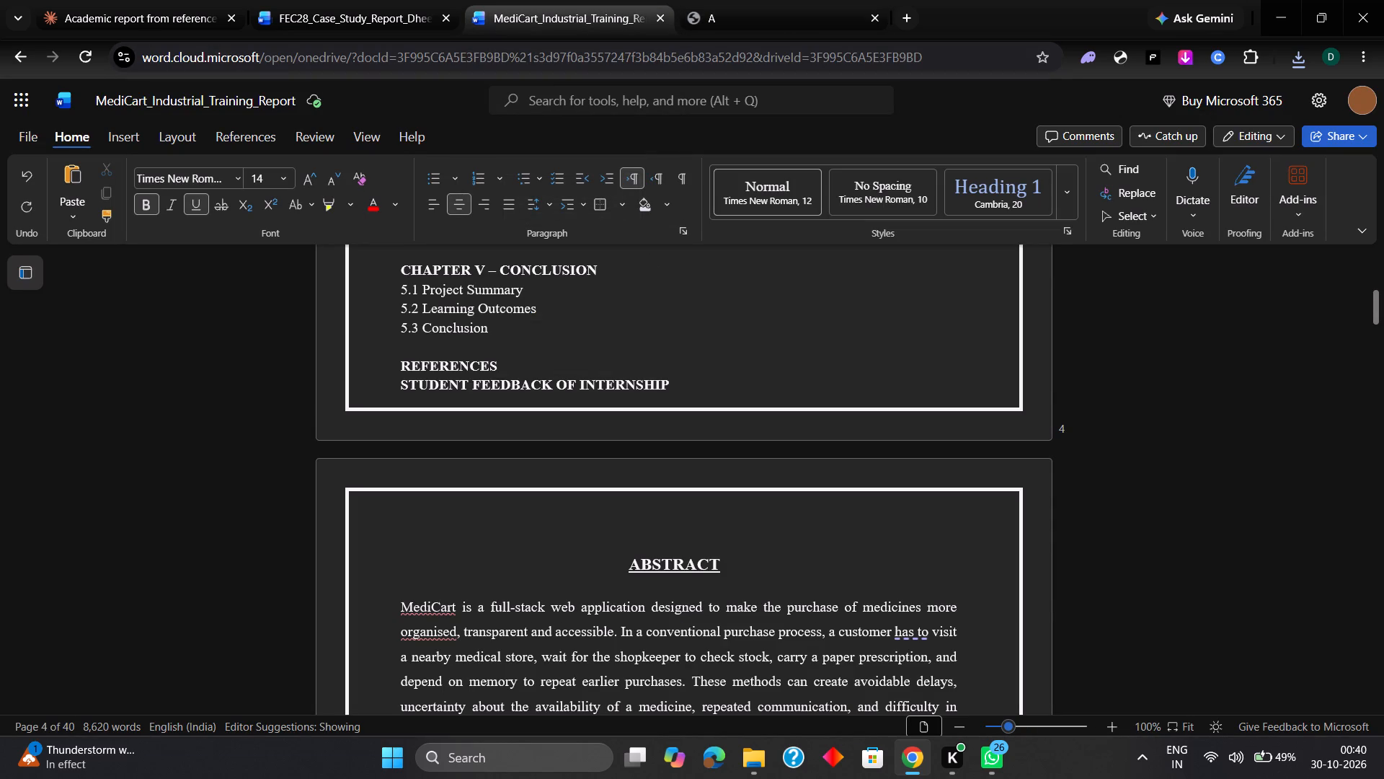
click(748, 4)
click(737, 433)
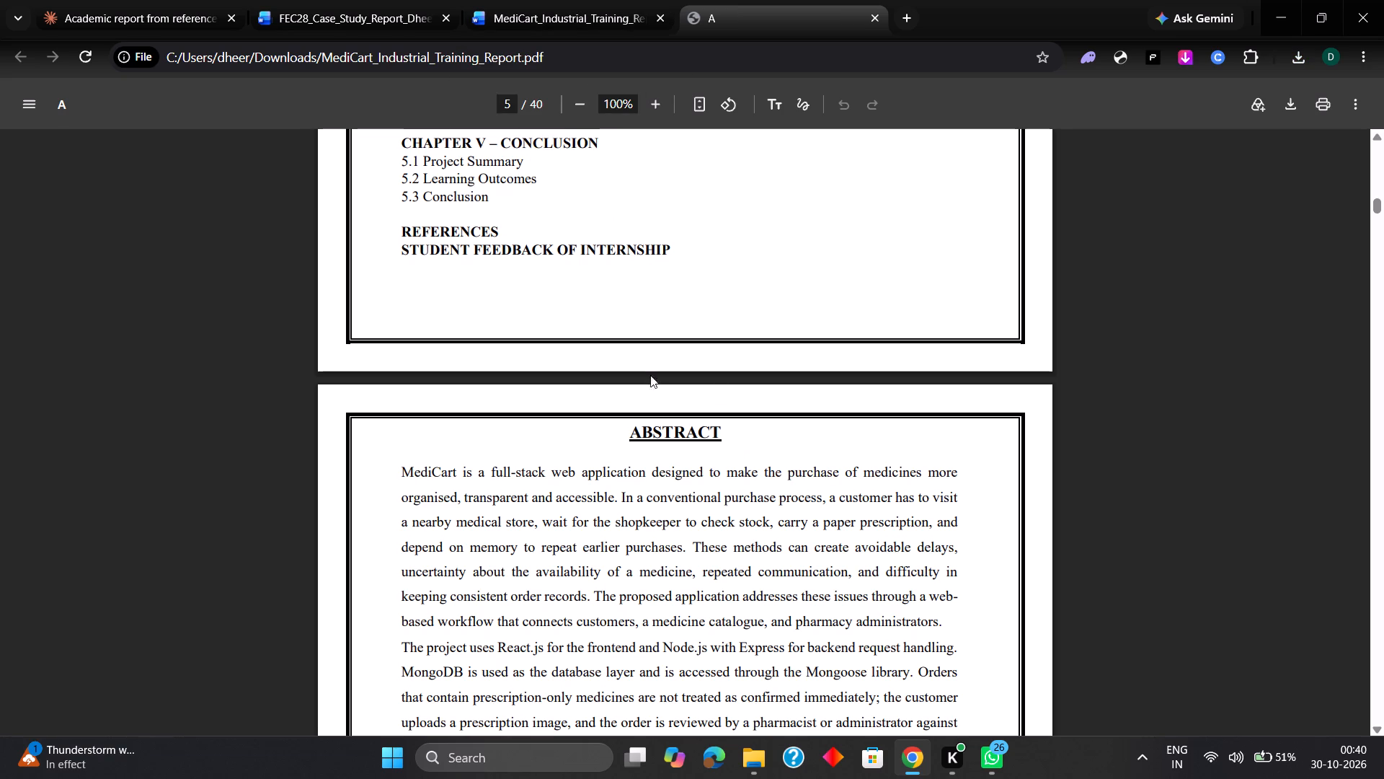
click(546, 0)
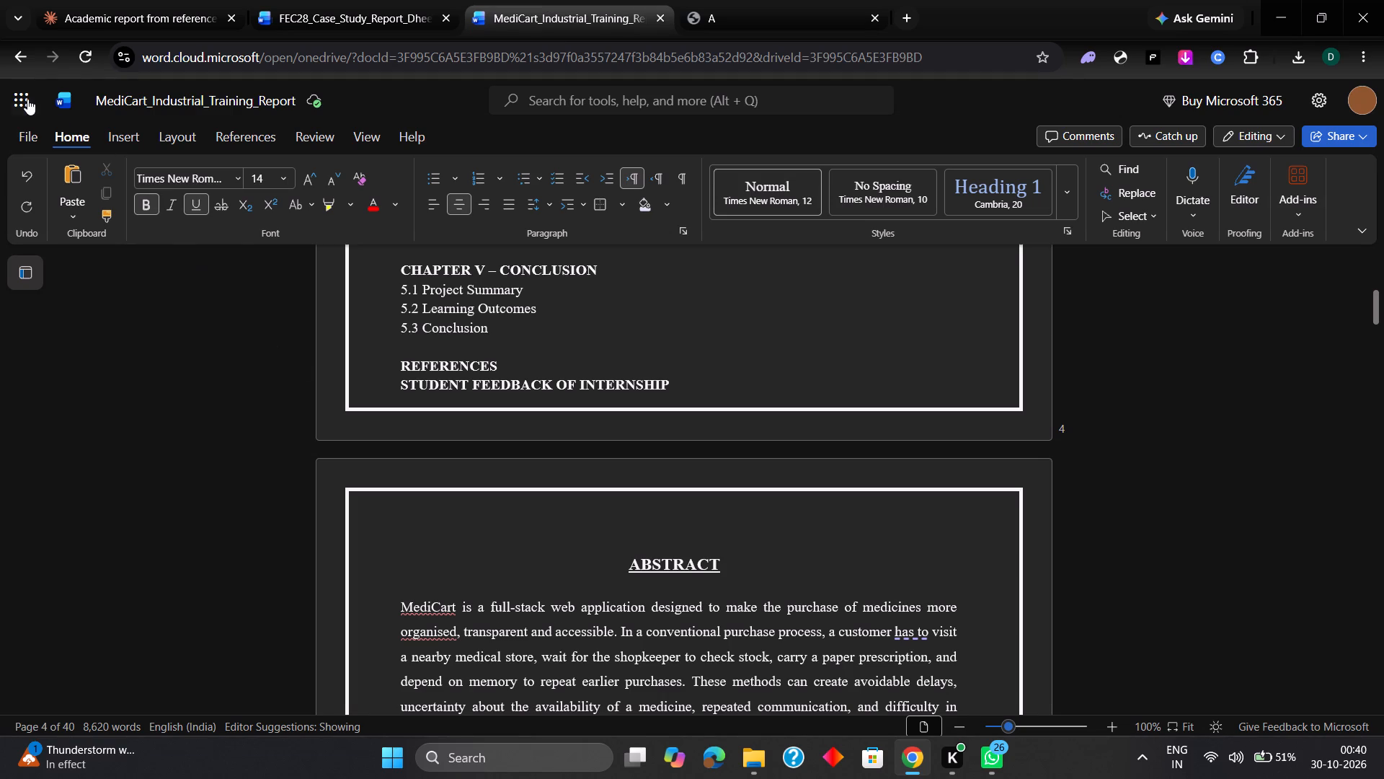
Start a print preview of the Word report and close the exported PDF.
click(27, 133)
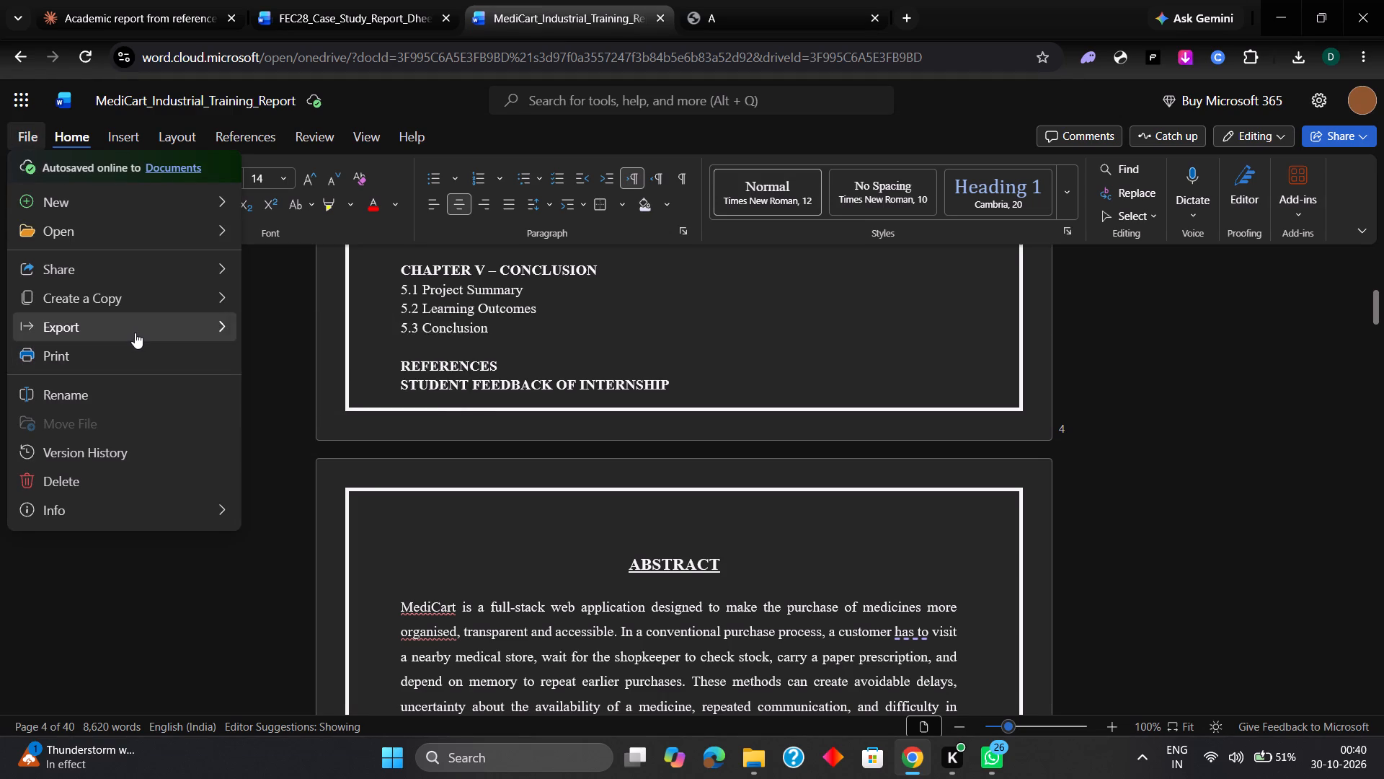
click(130, 353)
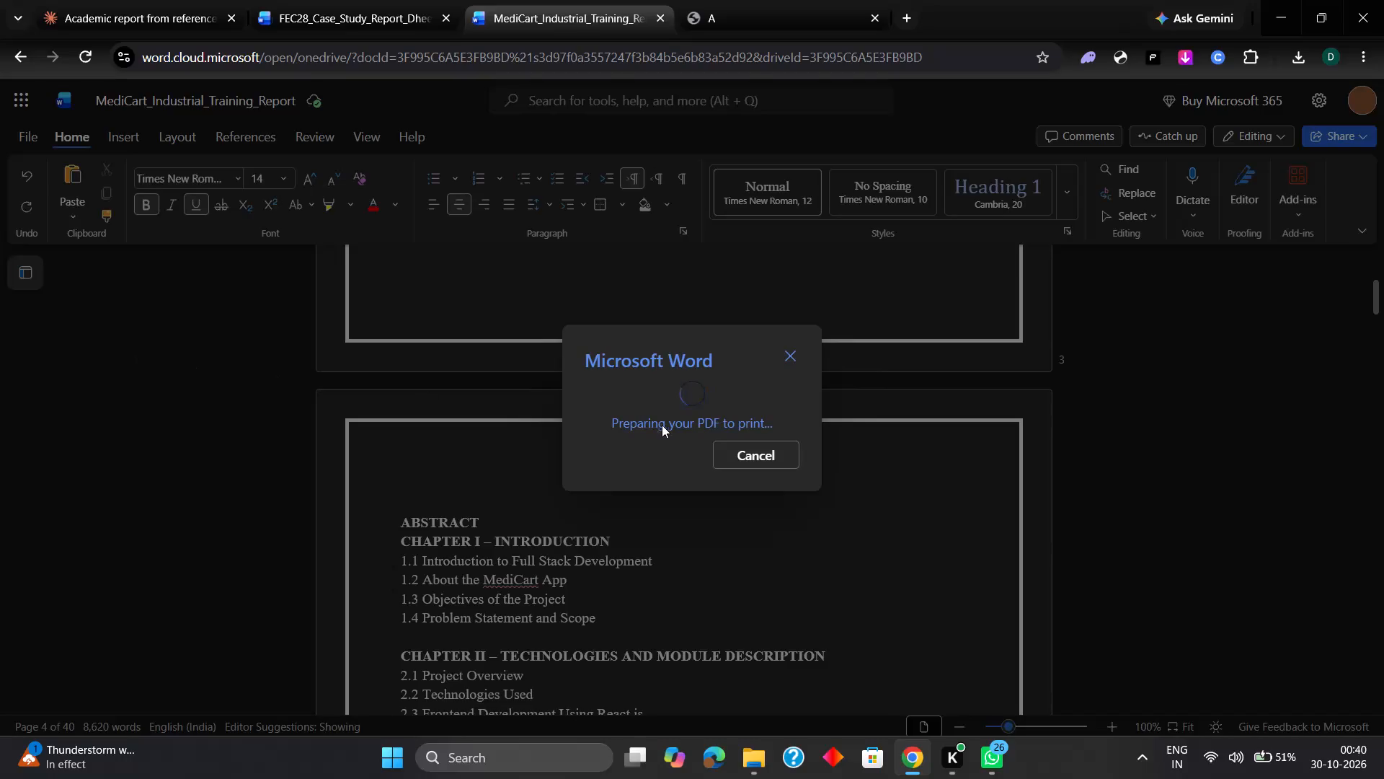
click(872, 17)
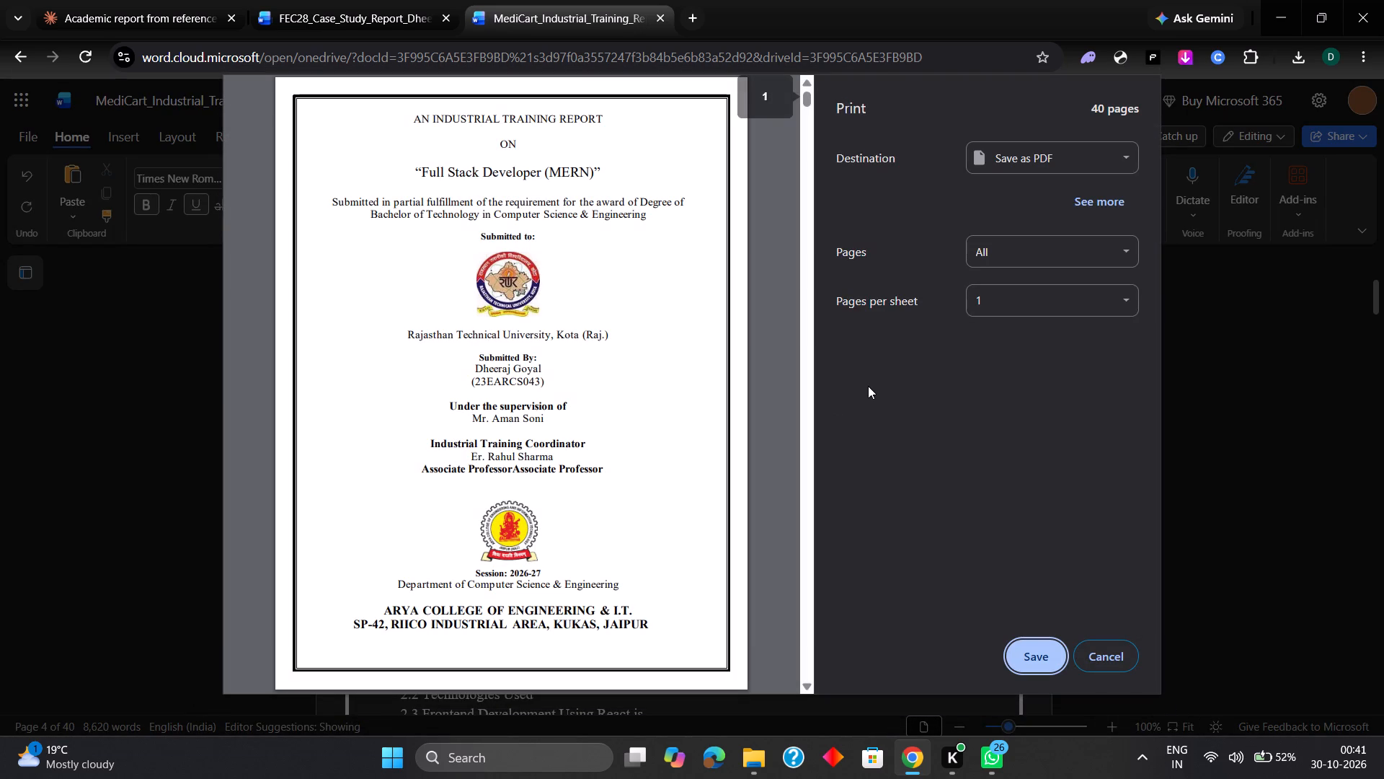
Review the print preview's page breaks and heading spacing from the cover through section 1.4 Problem Statement and Scope, and close the preview.
scroll(492, 384, down, 11)
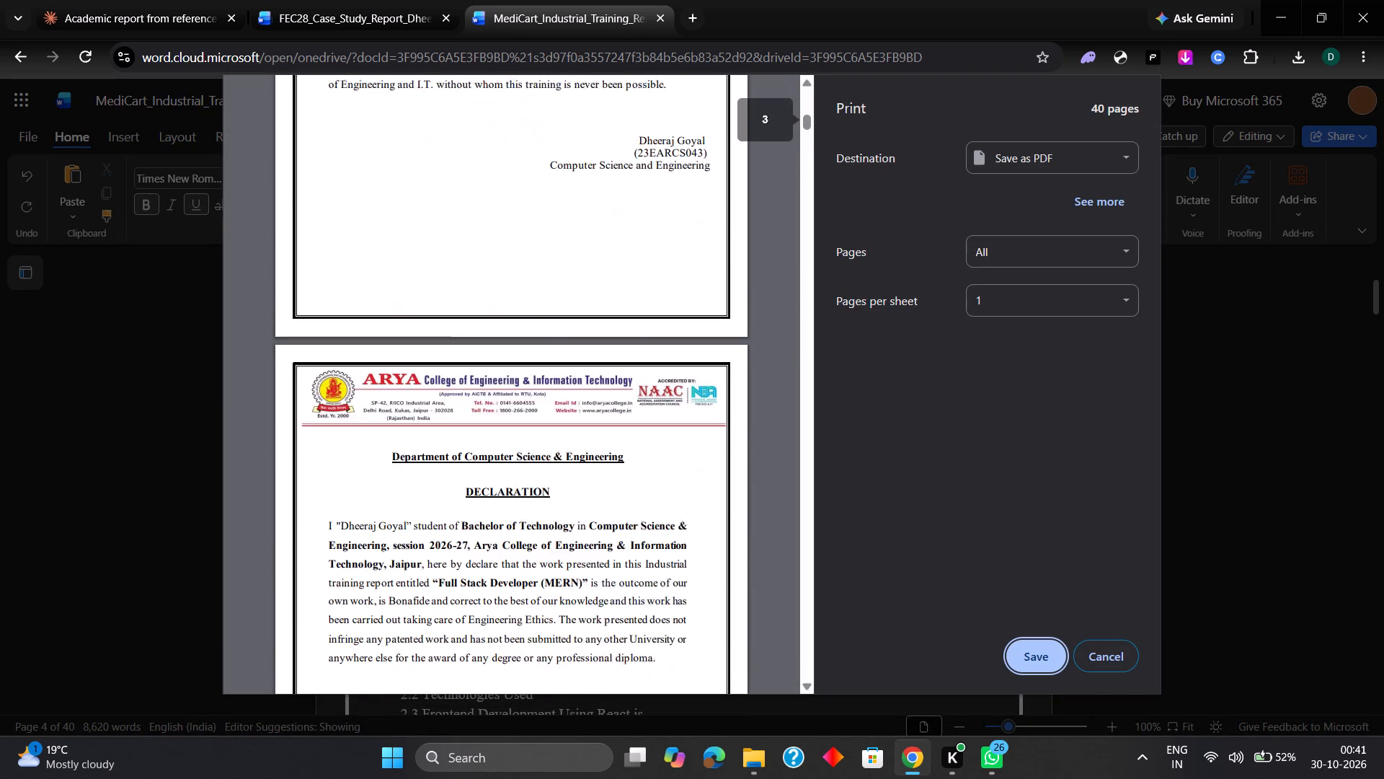
scroll(486, 386, down, 12)
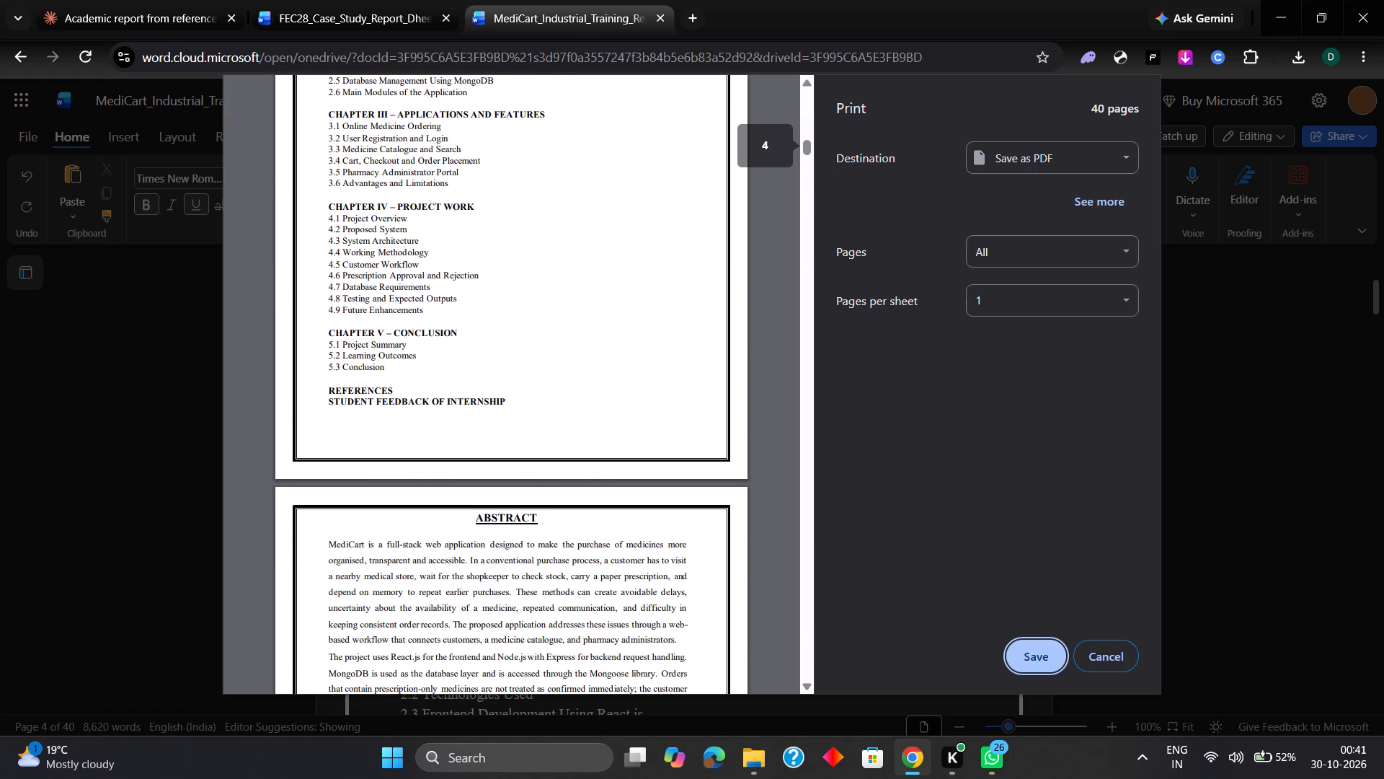
scroll(486, 386, up, 7)
scroll(486, 385, down, 2)
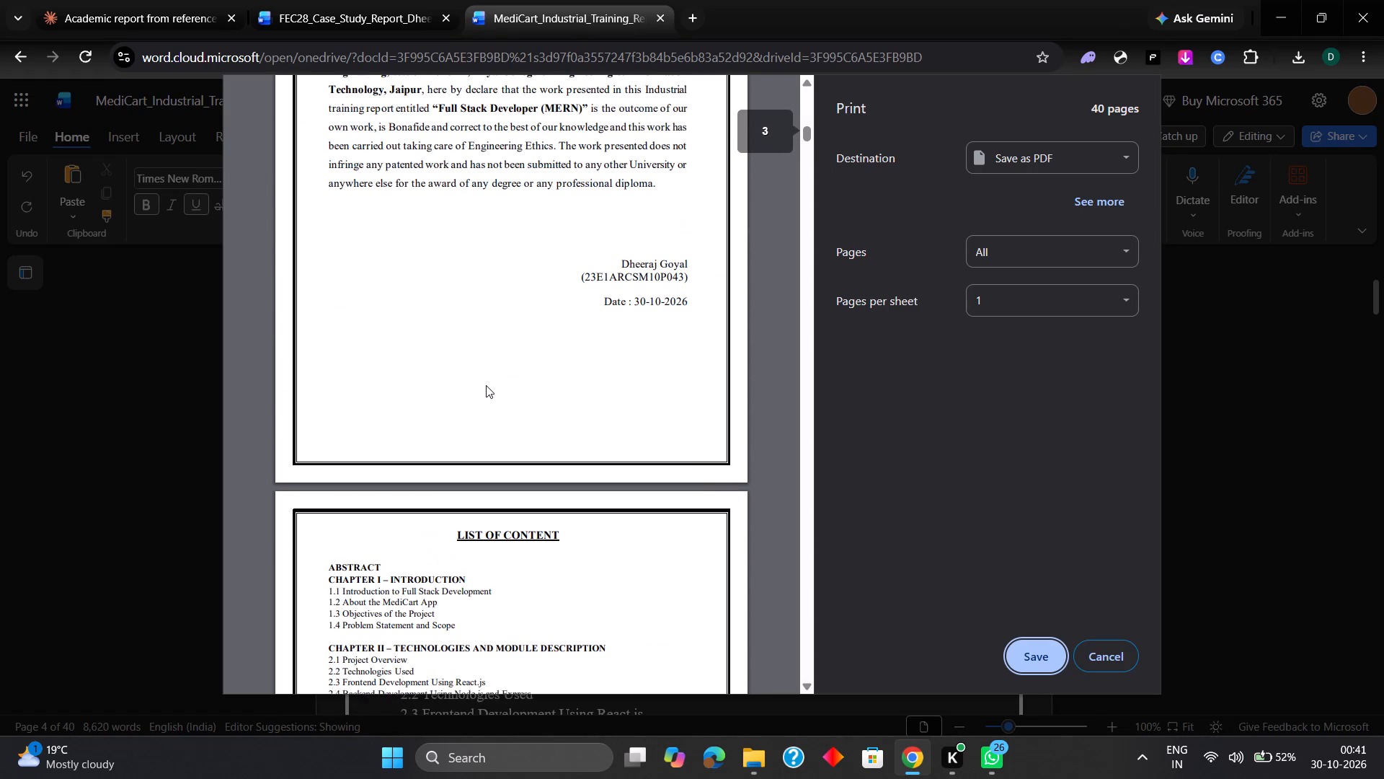
scroll(486, 385, down, 12)
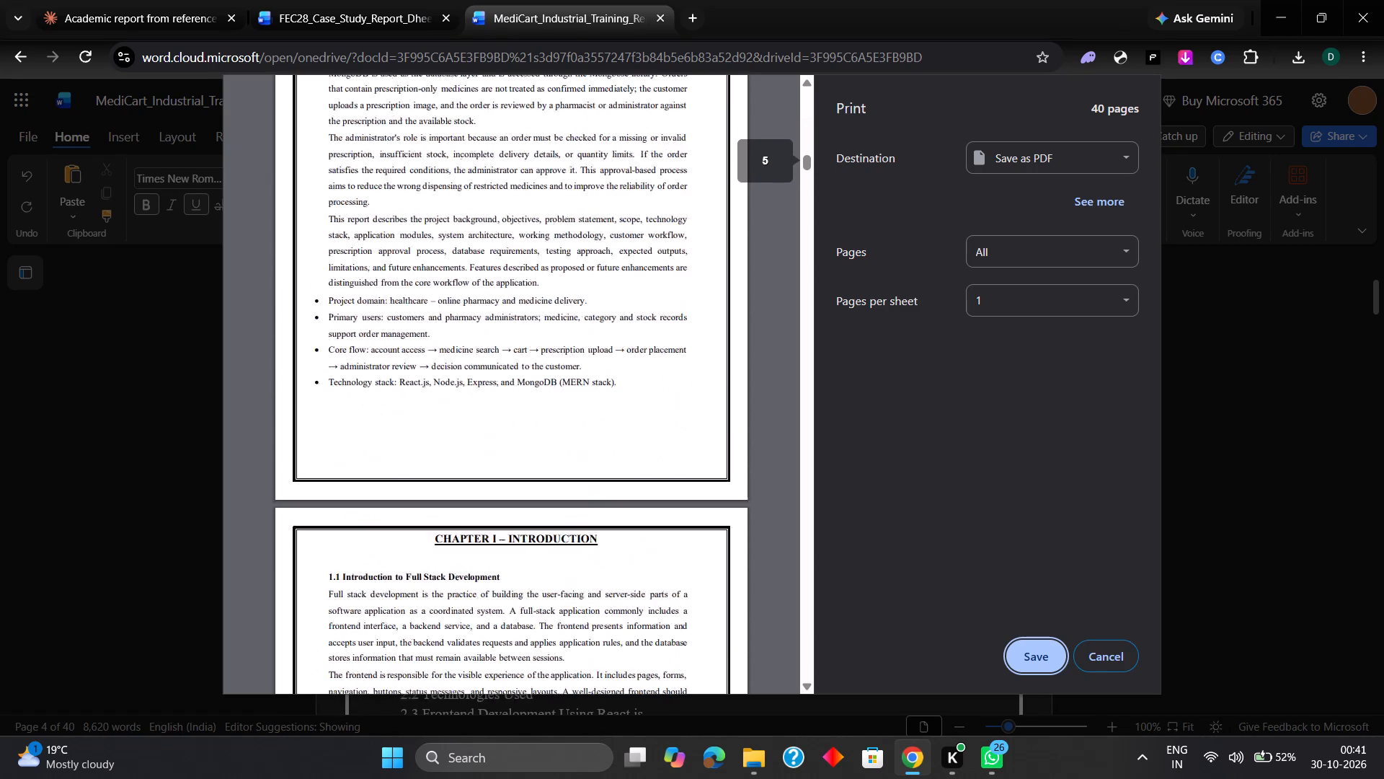
scroll(491, 390, down, 2)
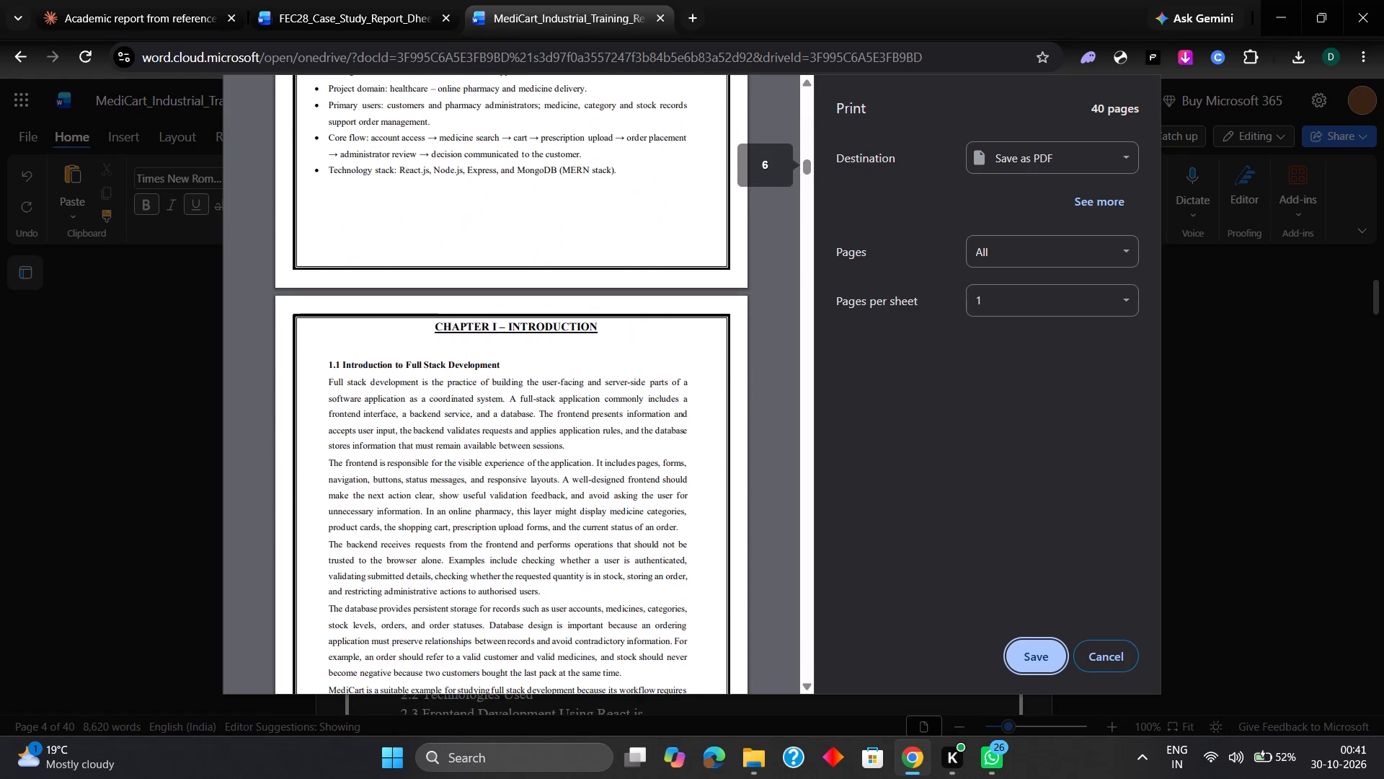
scroll(520, 382, down, 6)
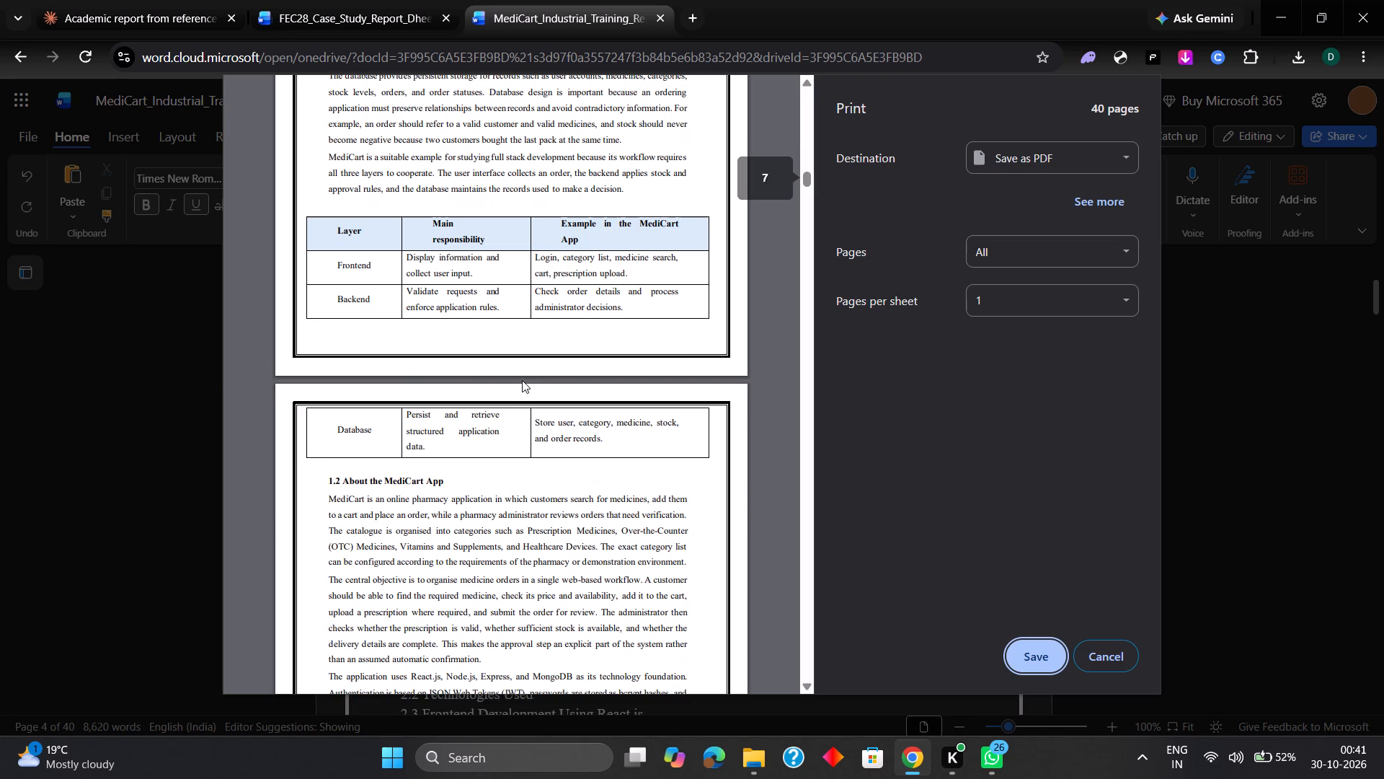
scroll(522, 380, down, 5)
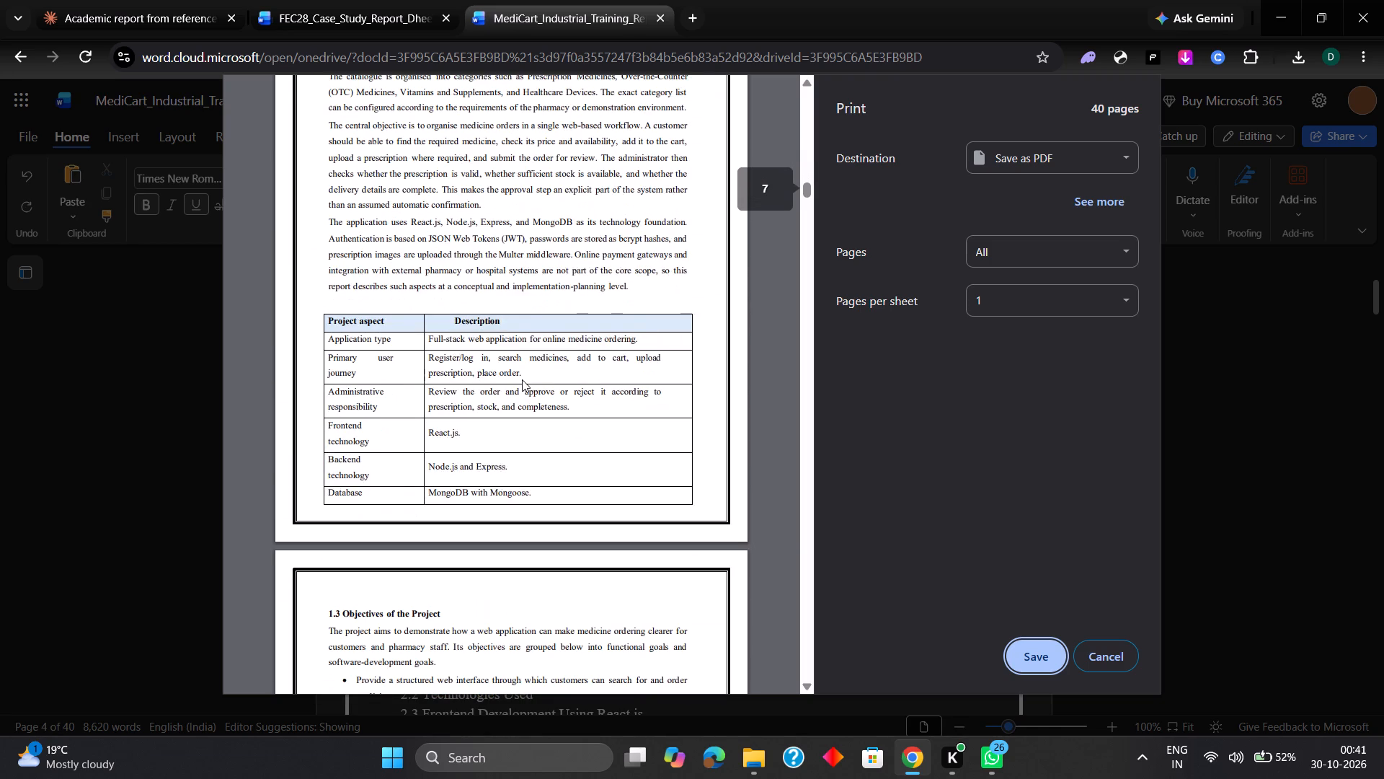
scroll(522, 379, down, 10)
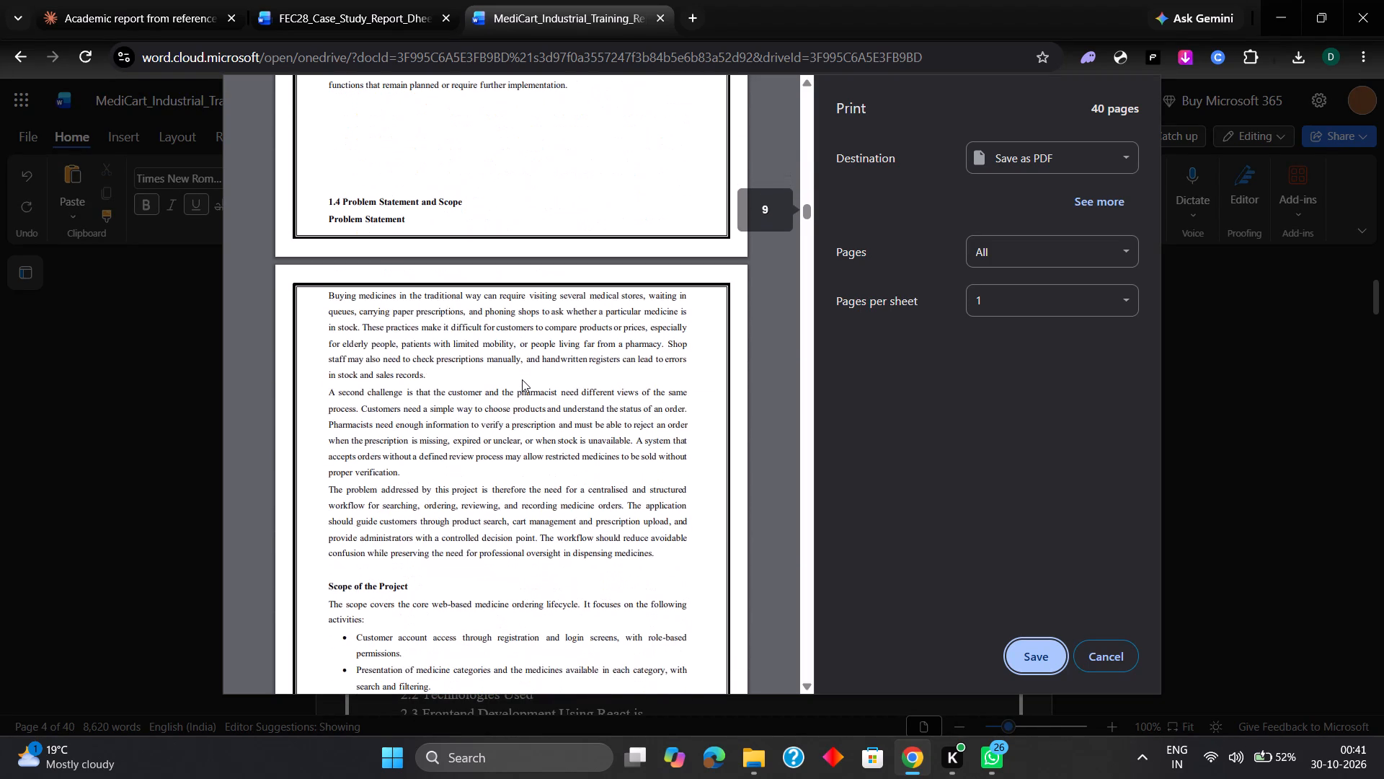
scroll(522, 379, up, 2)
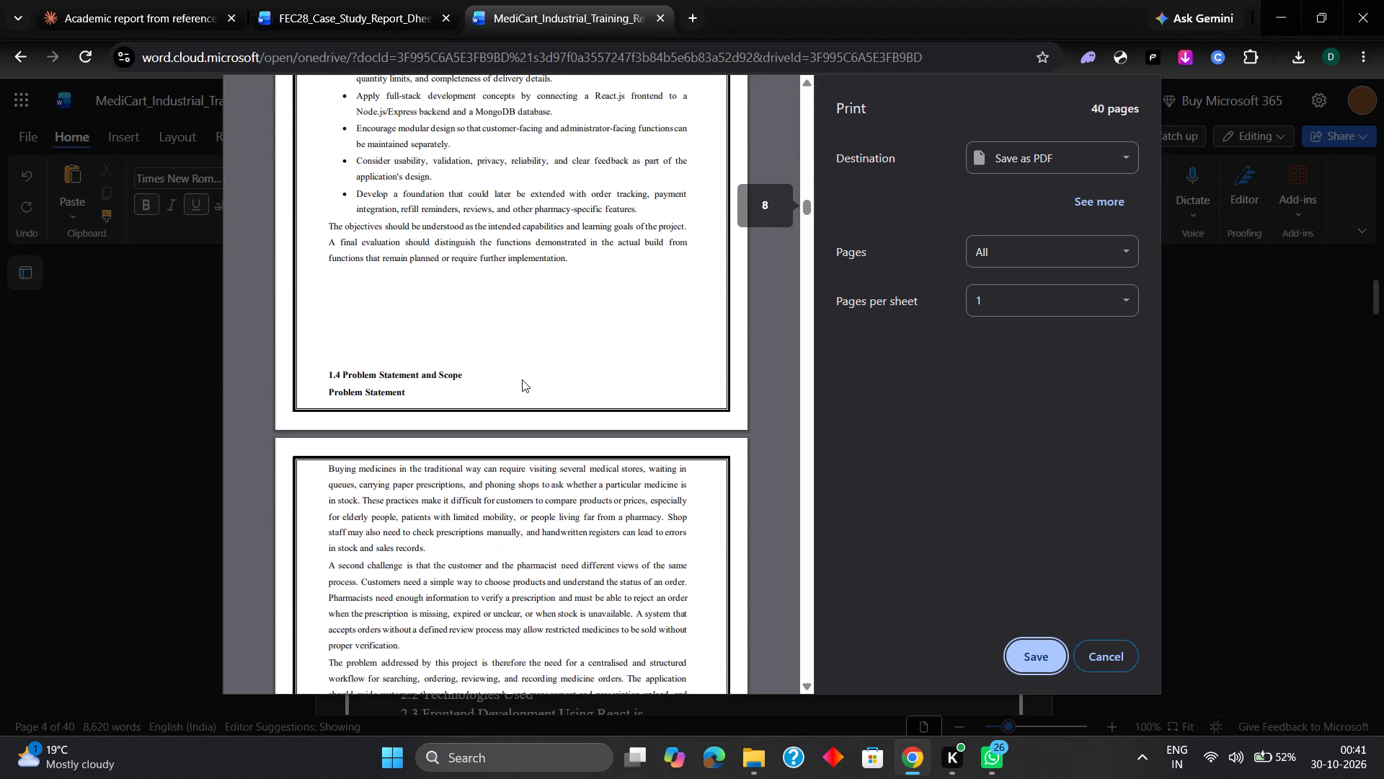
scroll(676, 394, up, 3)
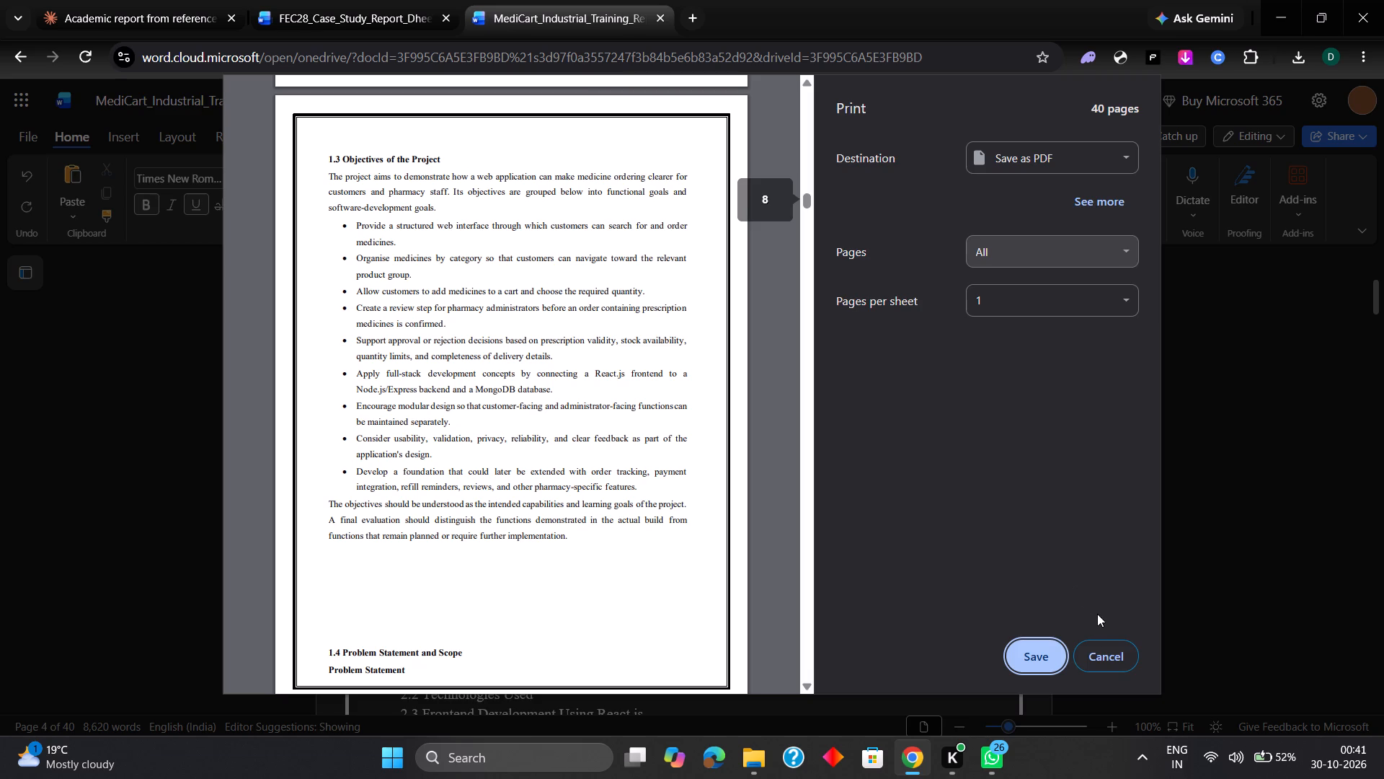
click(1104, 648)
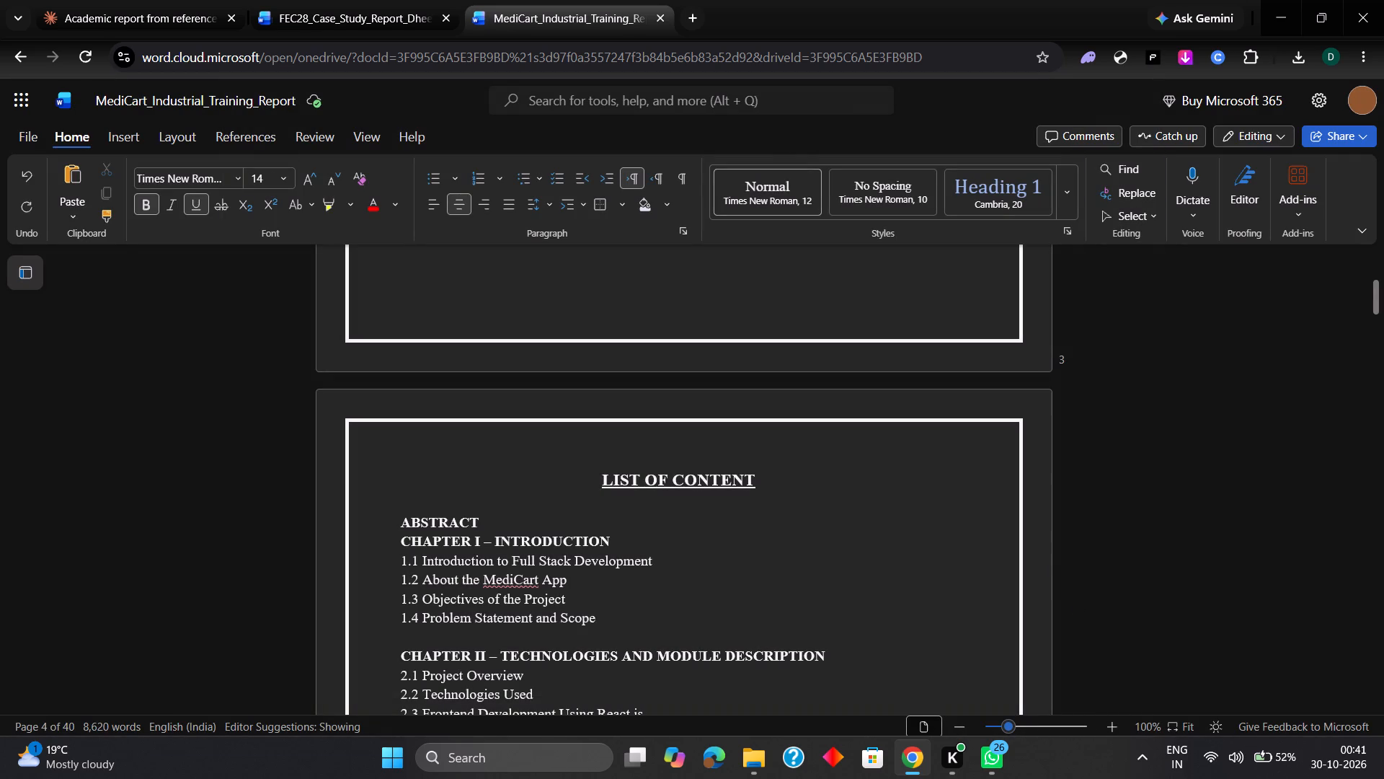
Check the page breaks and heading spacing in the Word report from the contents list to the start of Chapter II.
scroll(694, 467, down, 5)
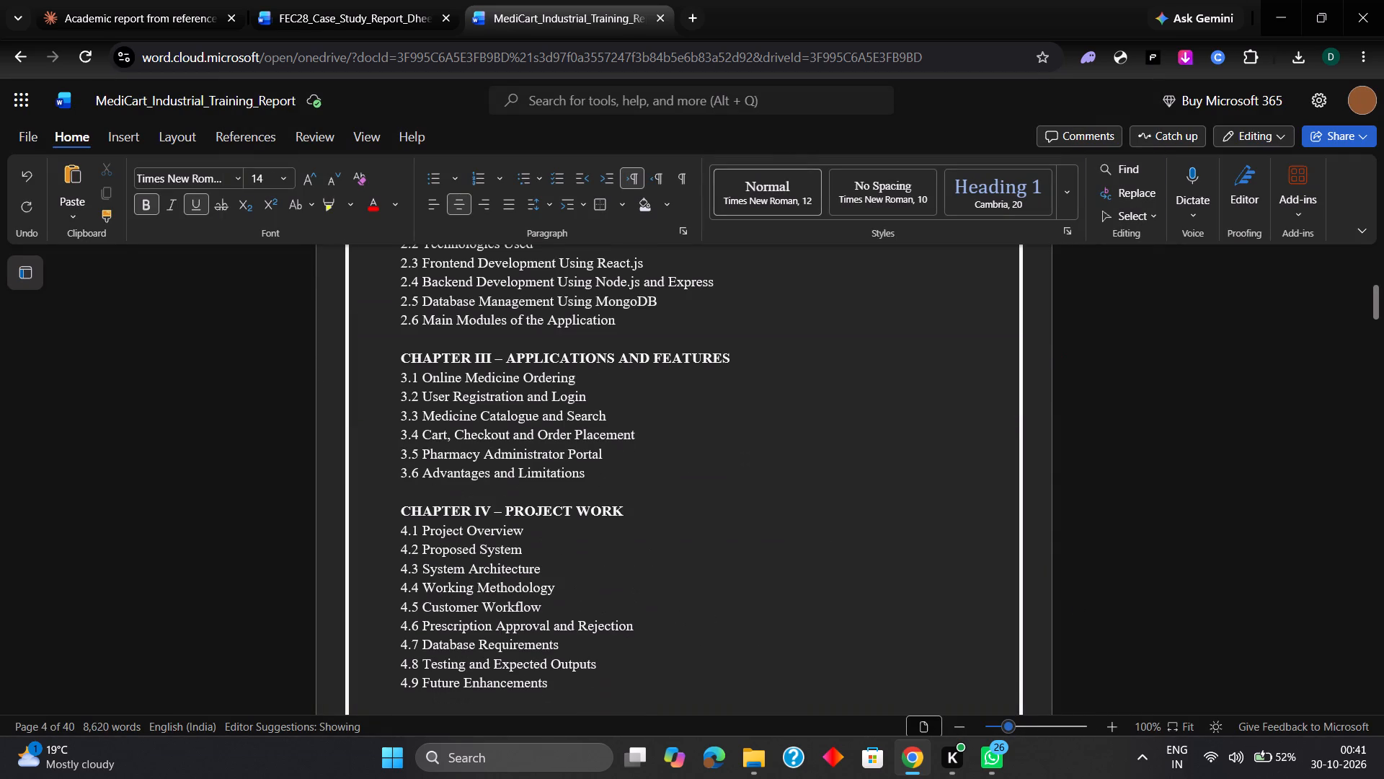
scroll(719, 452, down, 15)
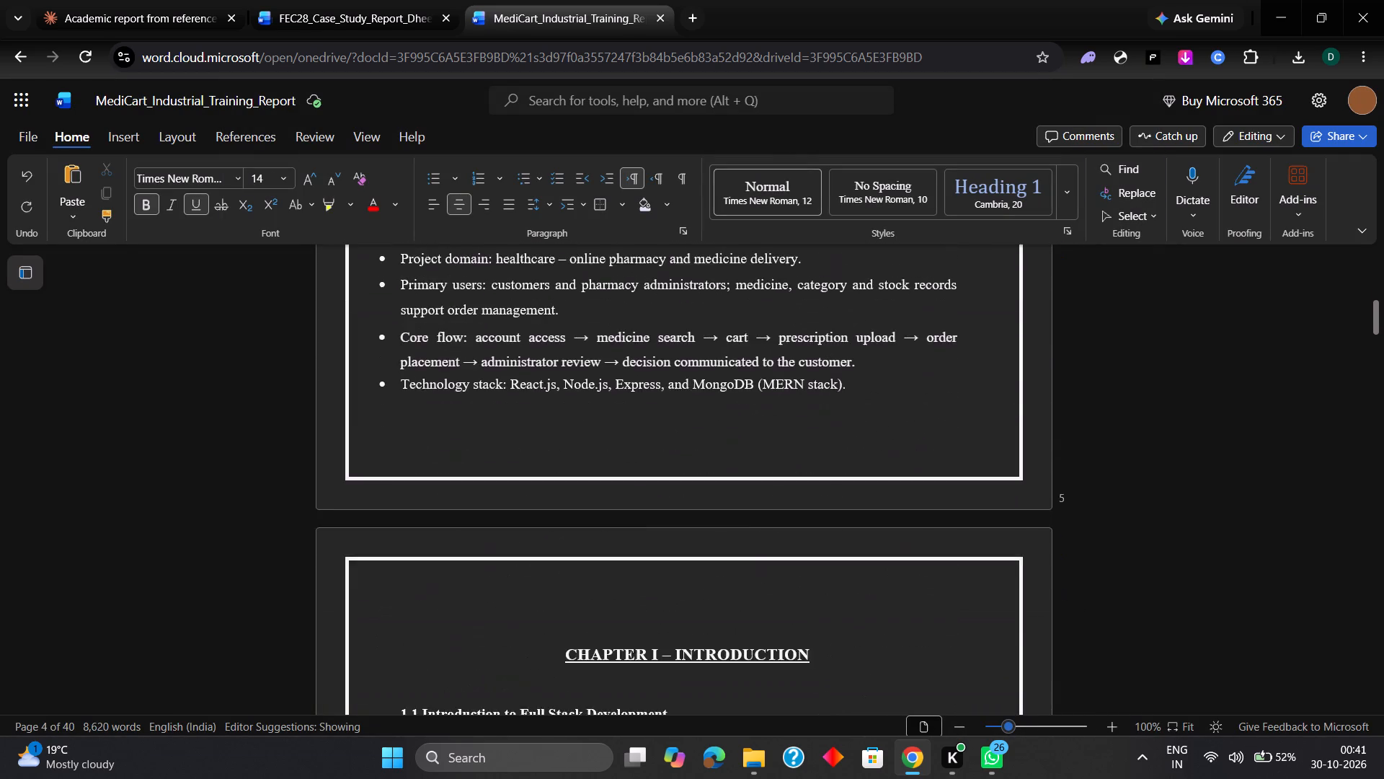
scroll(720, 452, down, 16)
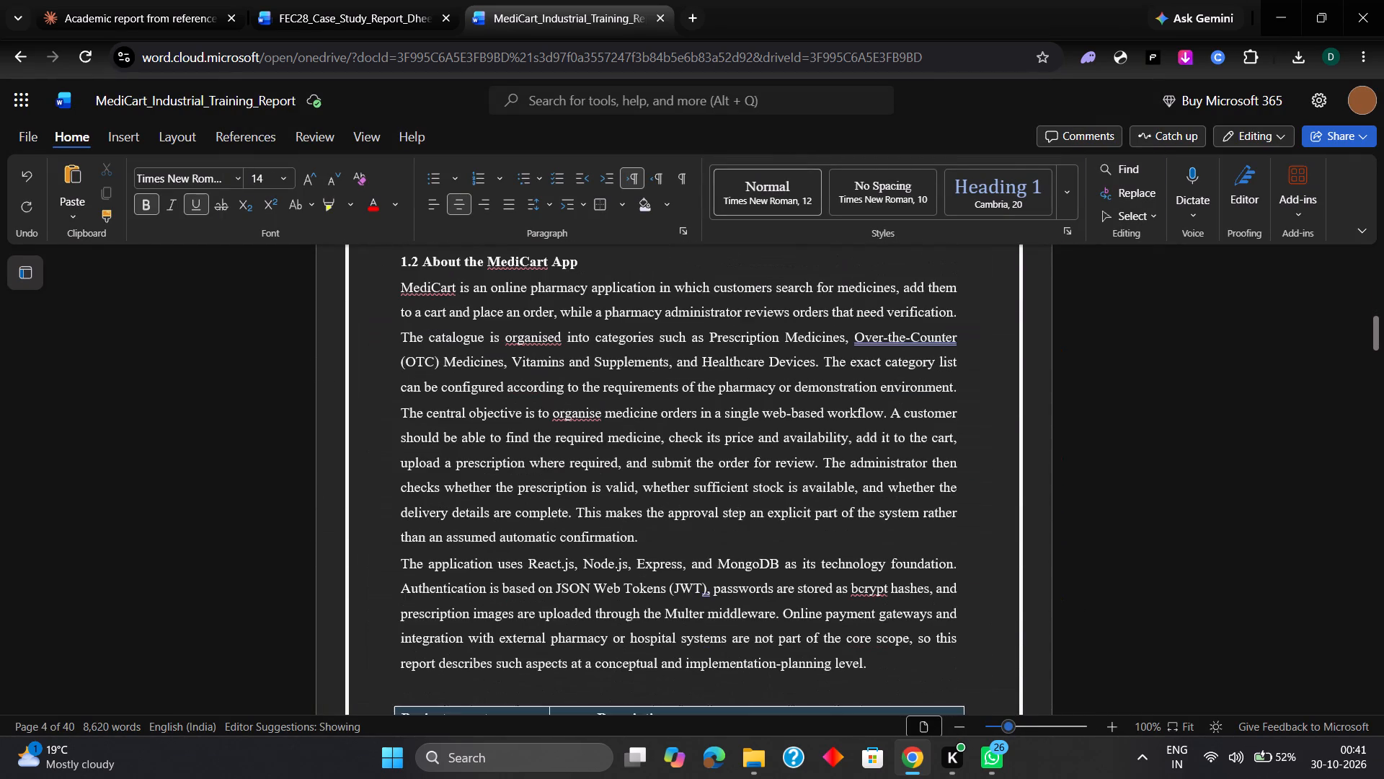
scroll(721, 454, down, 7)
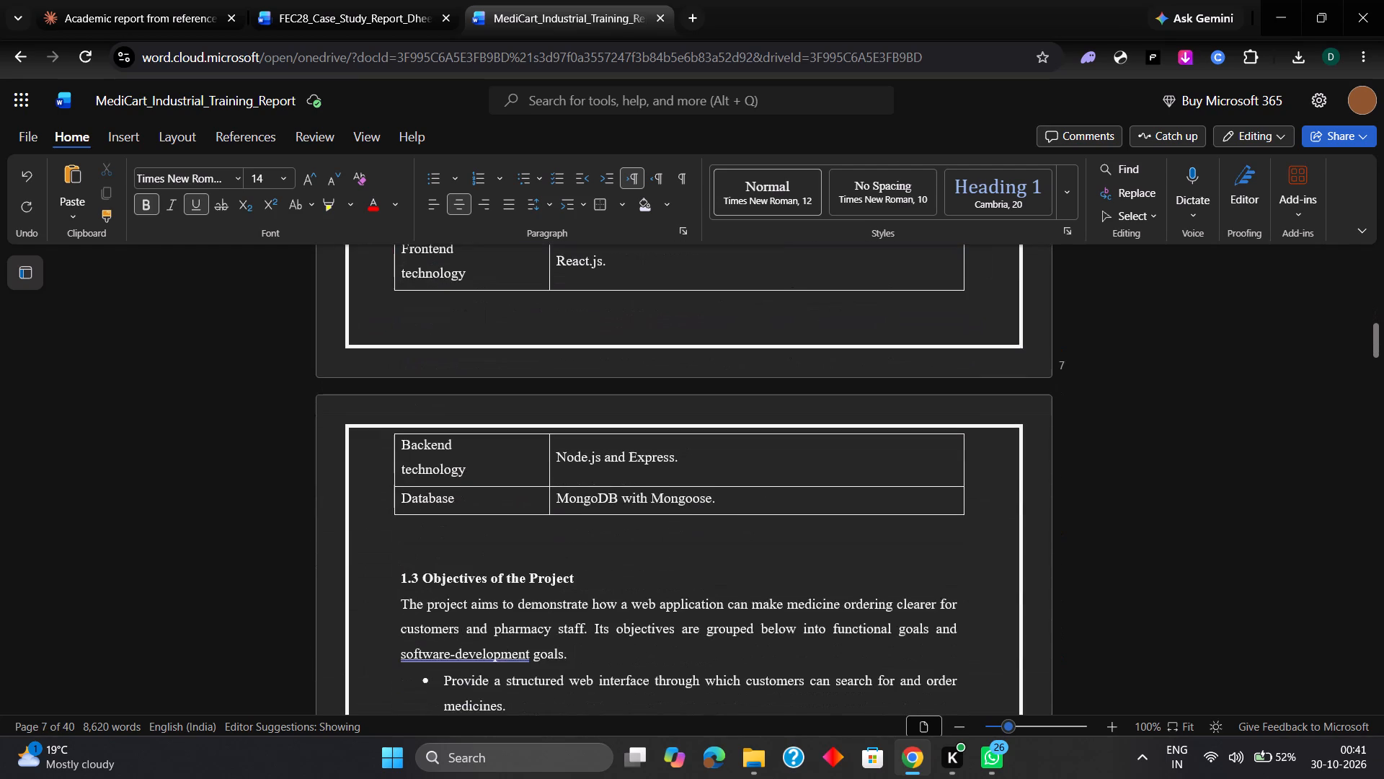
scroll(721, 454, down, 16)
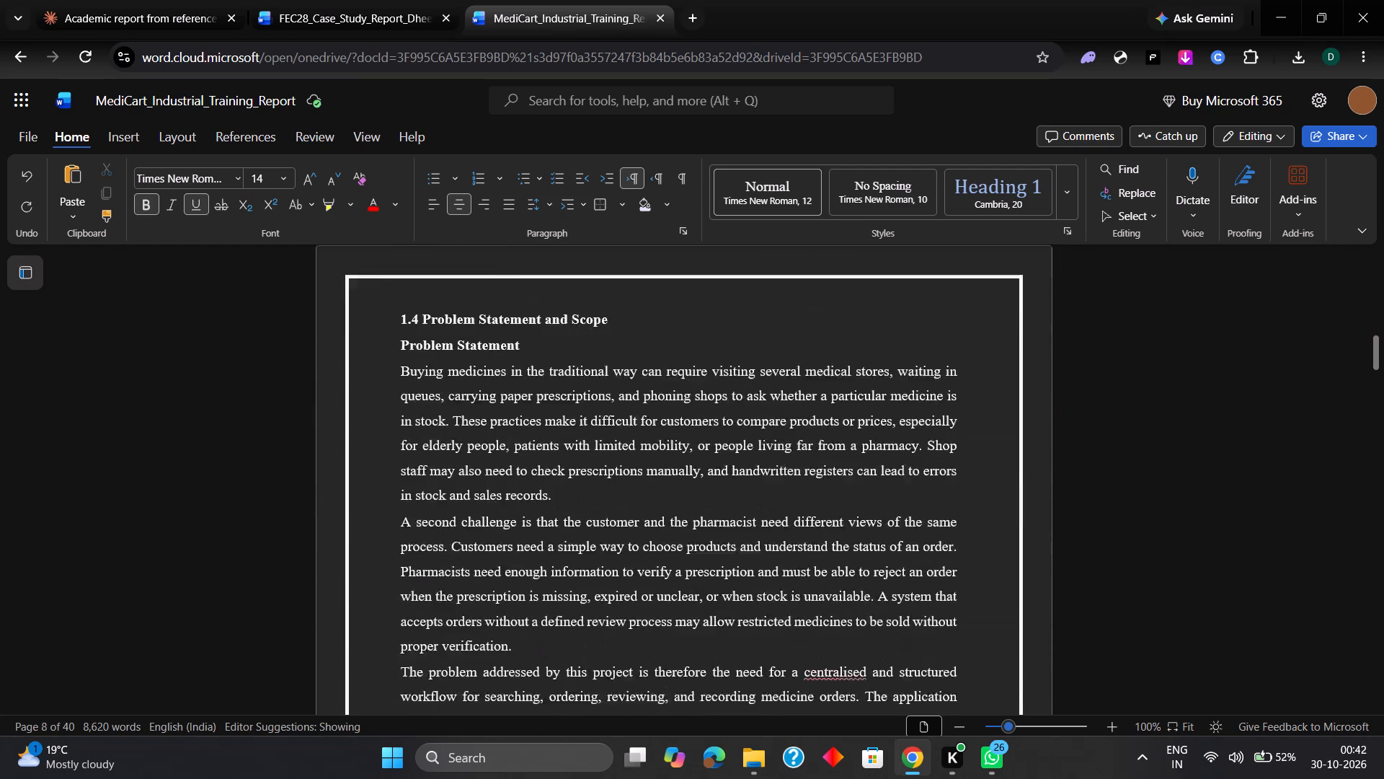
scroll(721, 454, down, 6)
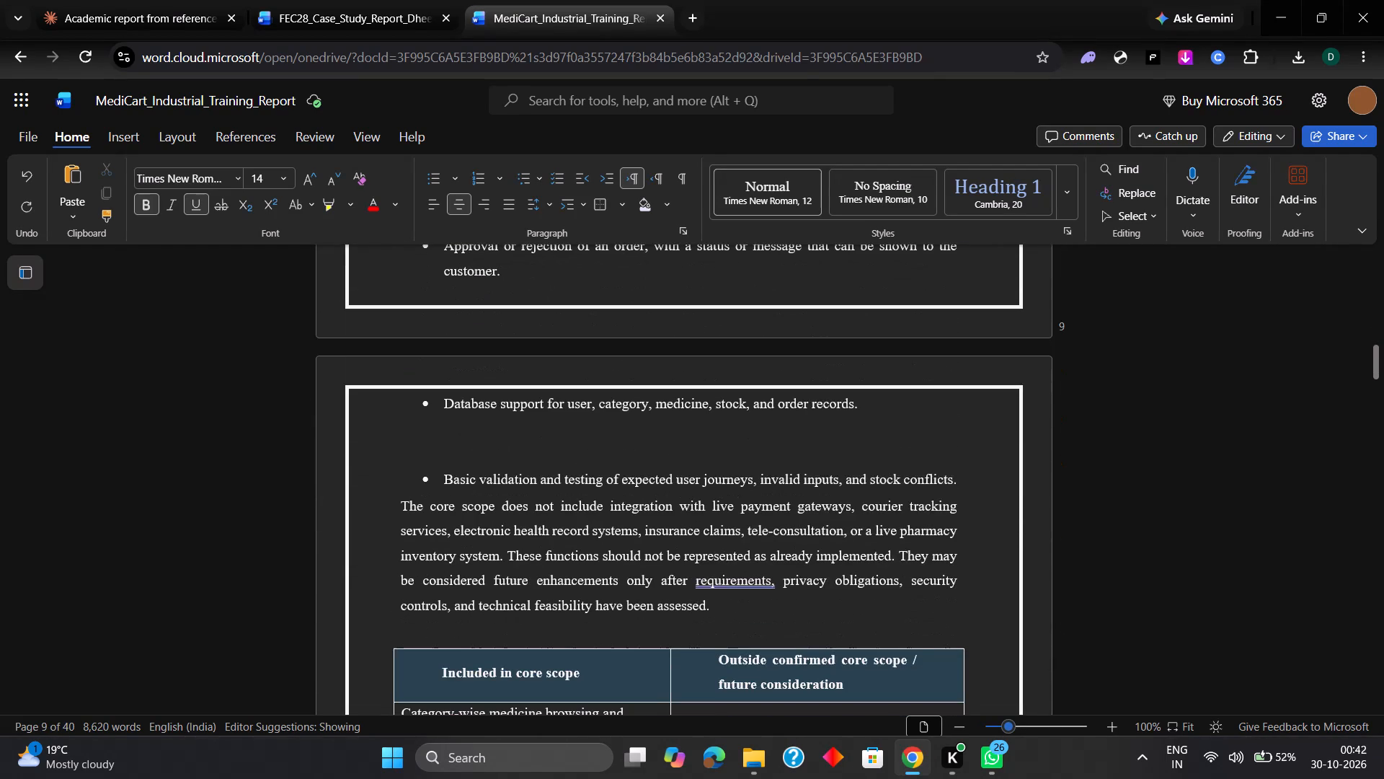
scroll(721, 454, down, 4)
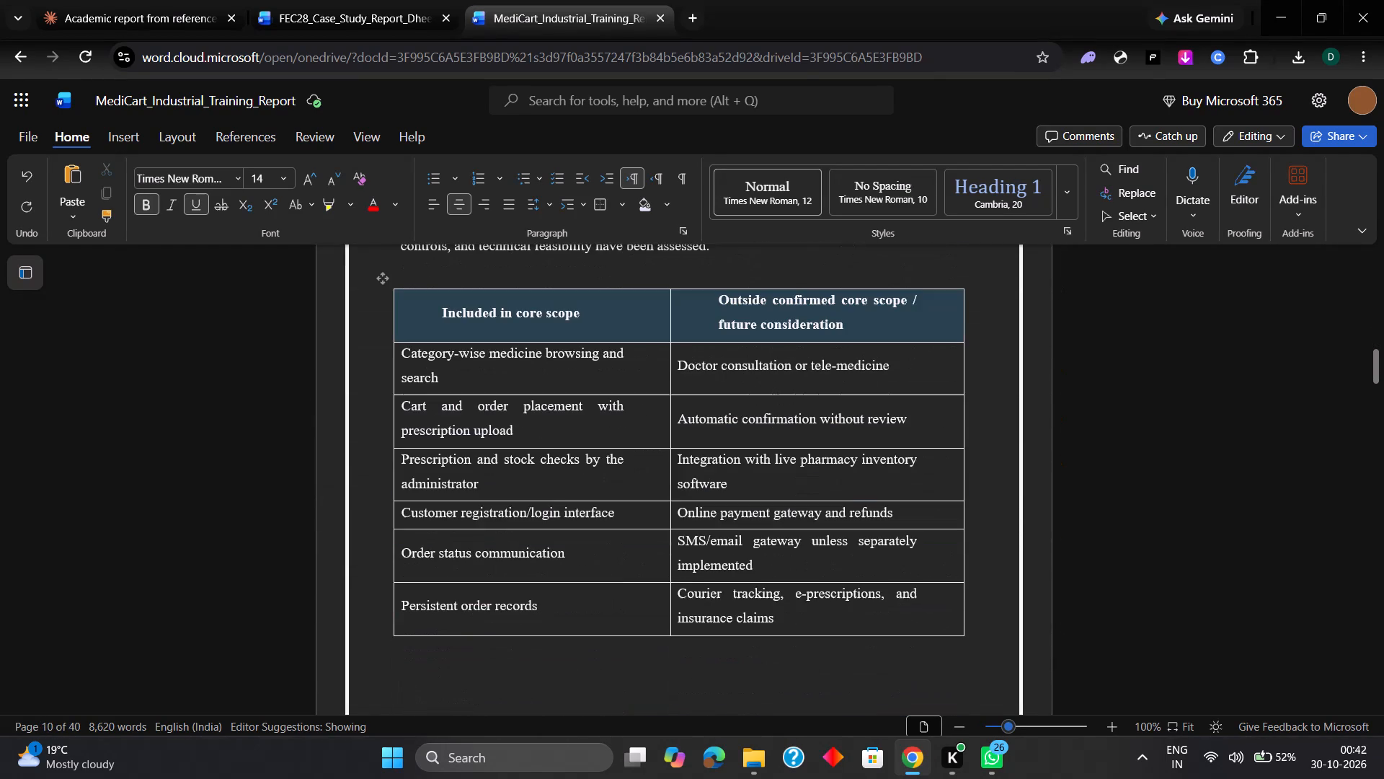
scroll(721, 454, down, 8)
scroll(726, 449, up, 2)
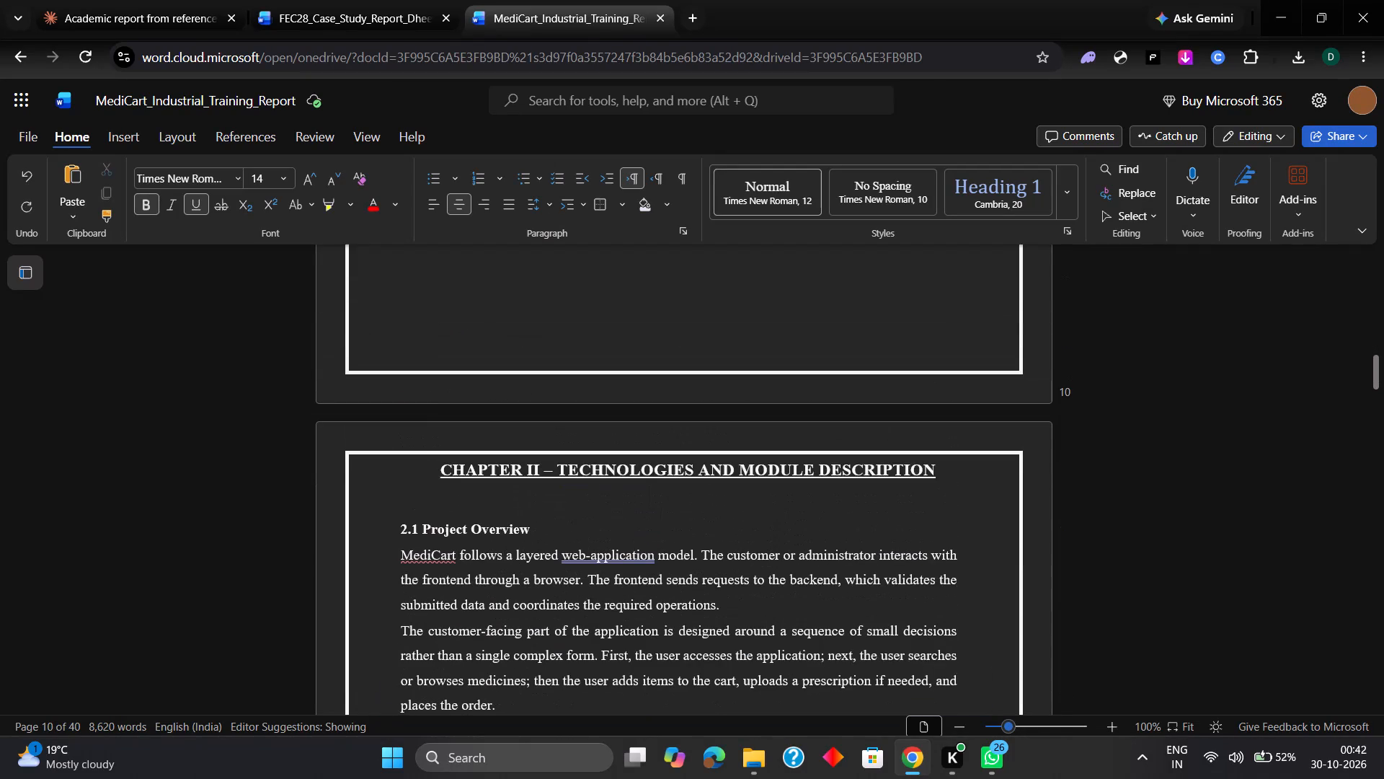
Insert a blank line above the heading CHAPTER II – TECHNOLOGIES AND MODULE DESCRIPTION and centre the heading.
click(438, 470)
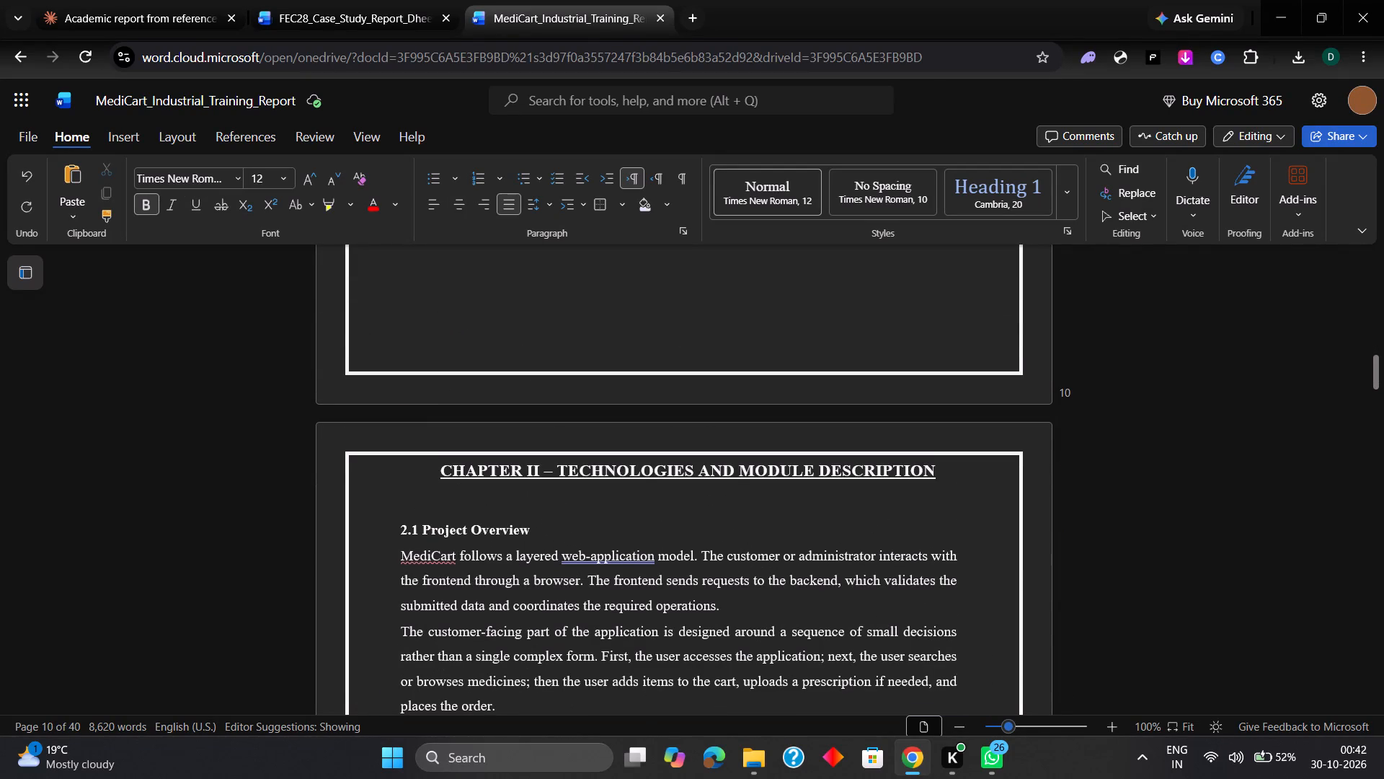
key(Return)
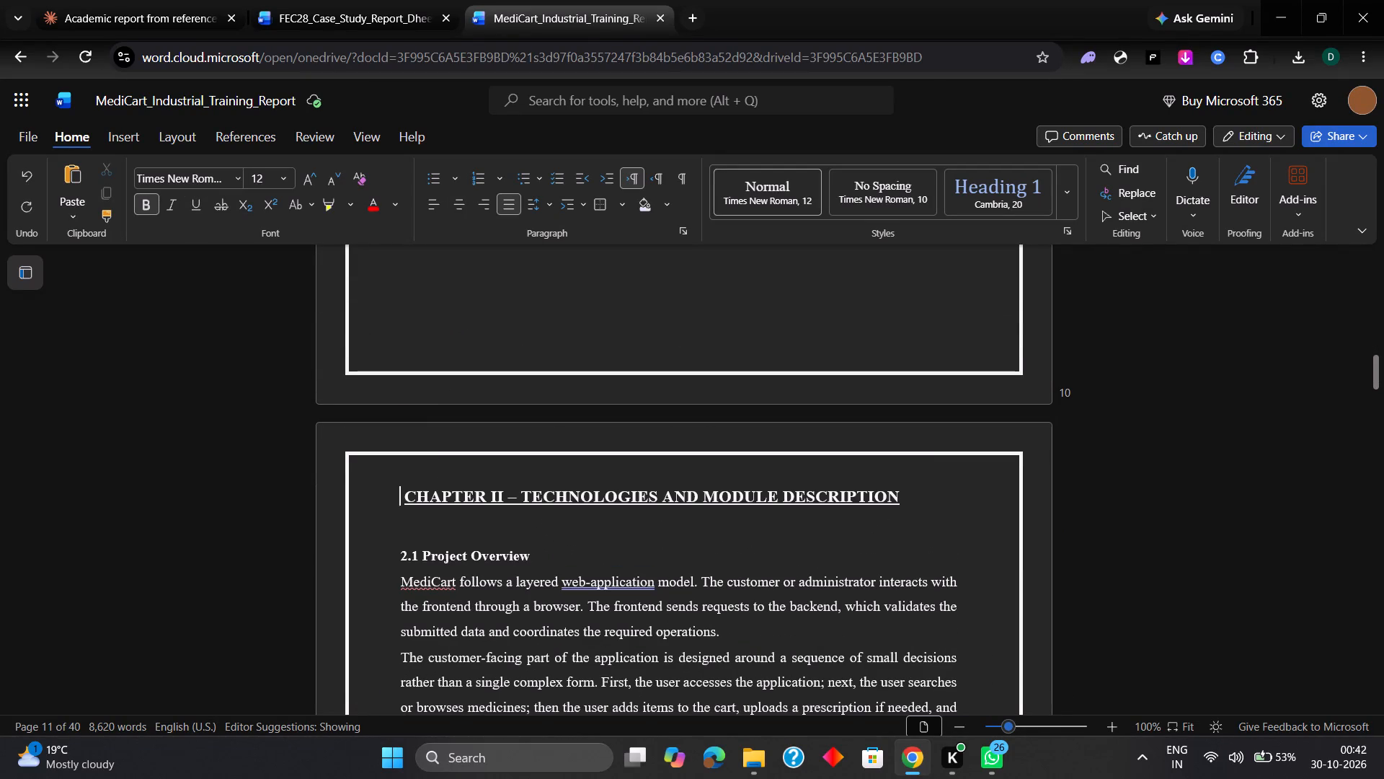
drag(912, 498, 394, 503)
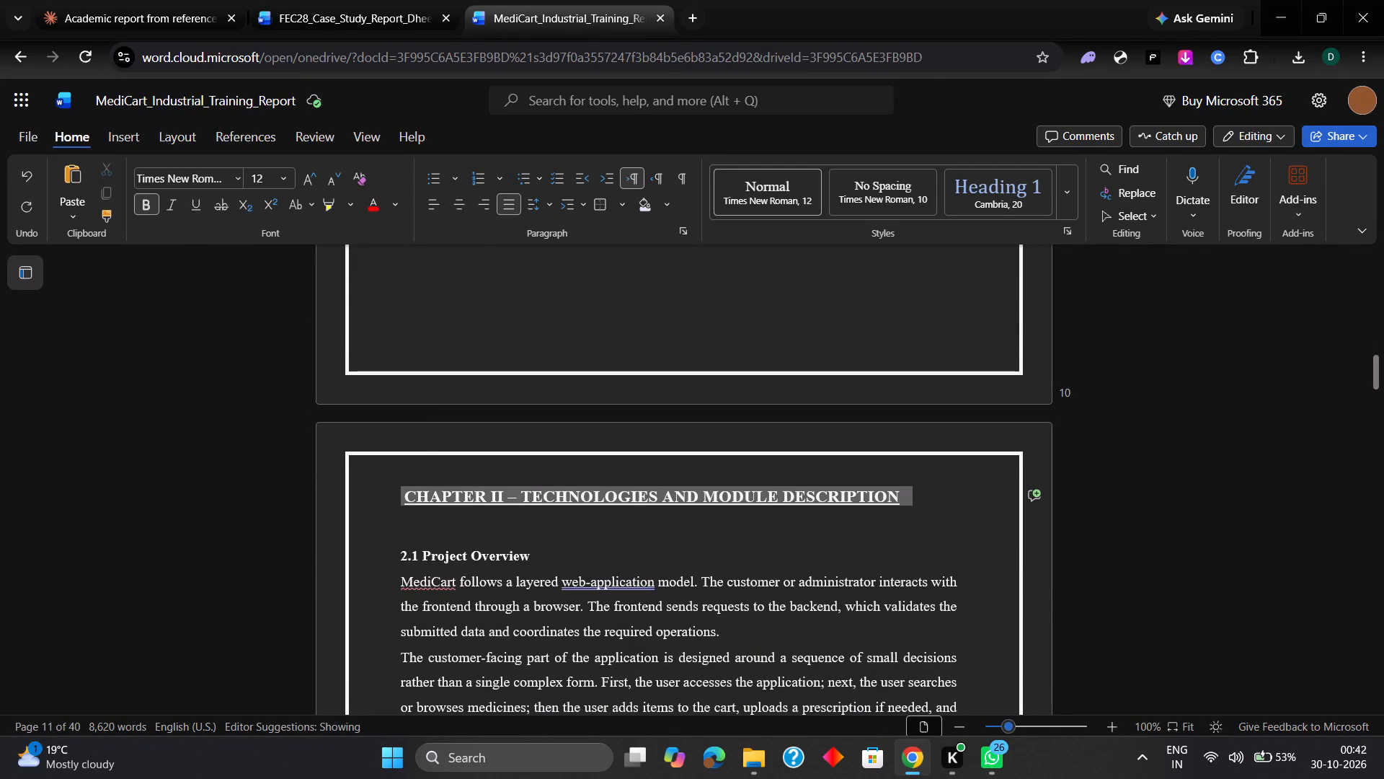
click(464, 202)
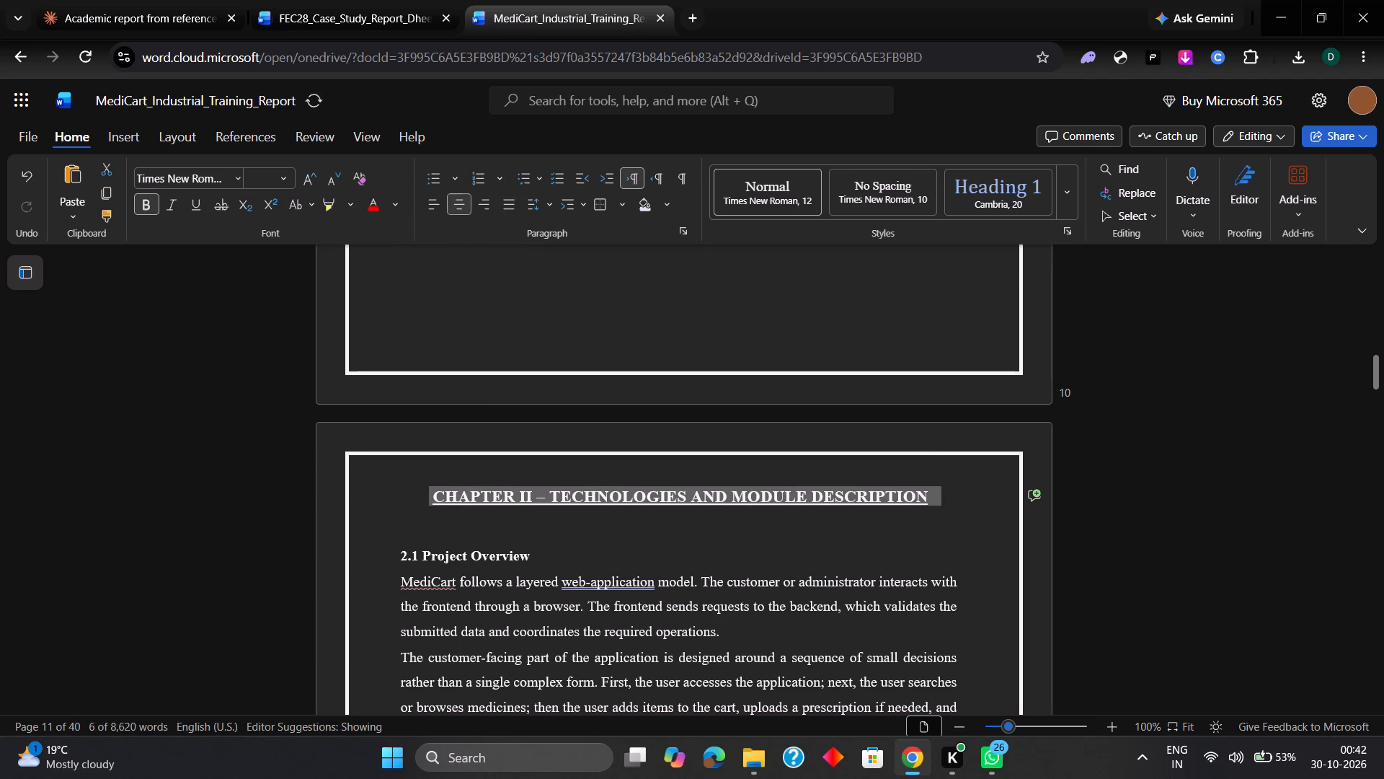
click(620, 541)
Remove the leading spaces and two blank lines before the CHAPTER I – INTRODUCTION heading.
scroll(648, 539, up, 6)
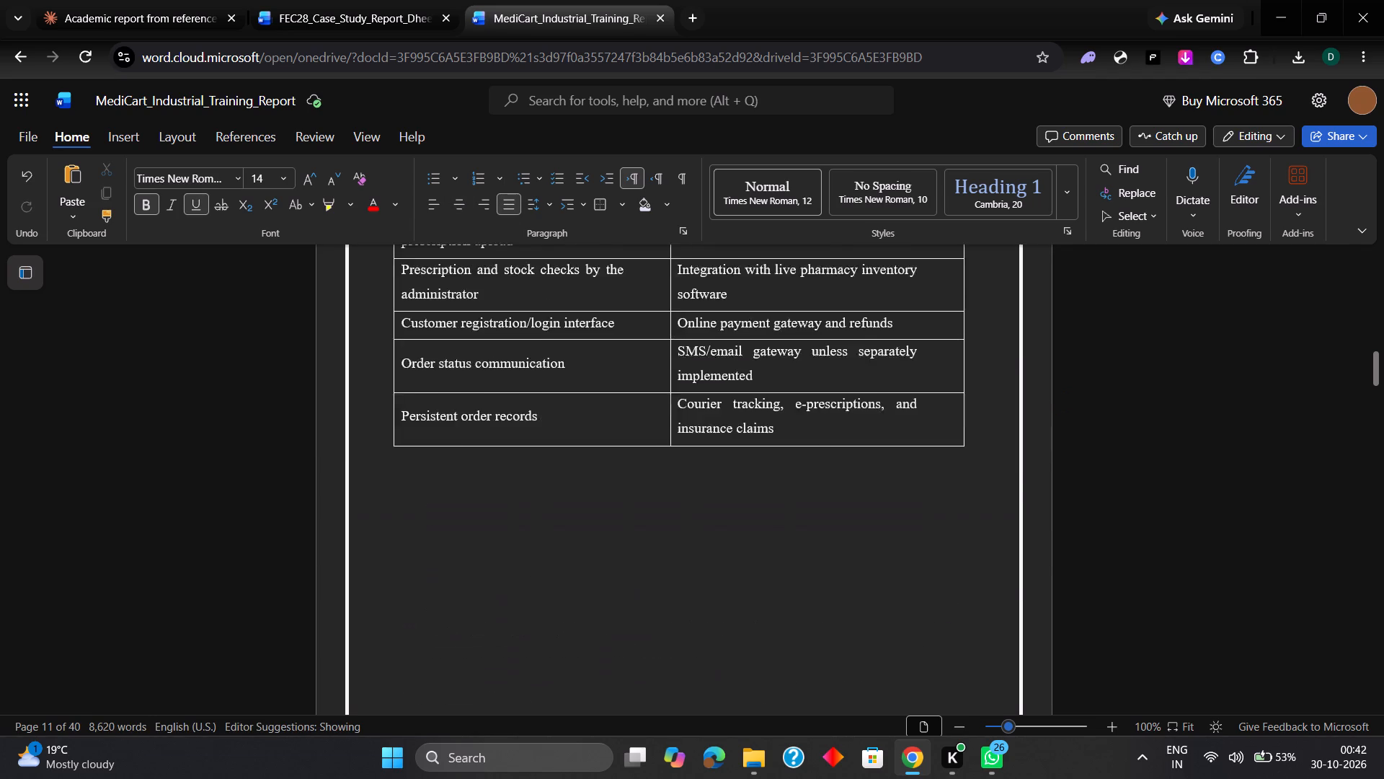
scroll(652, 534, up, 20)
scroll(652, 534, up, 12)
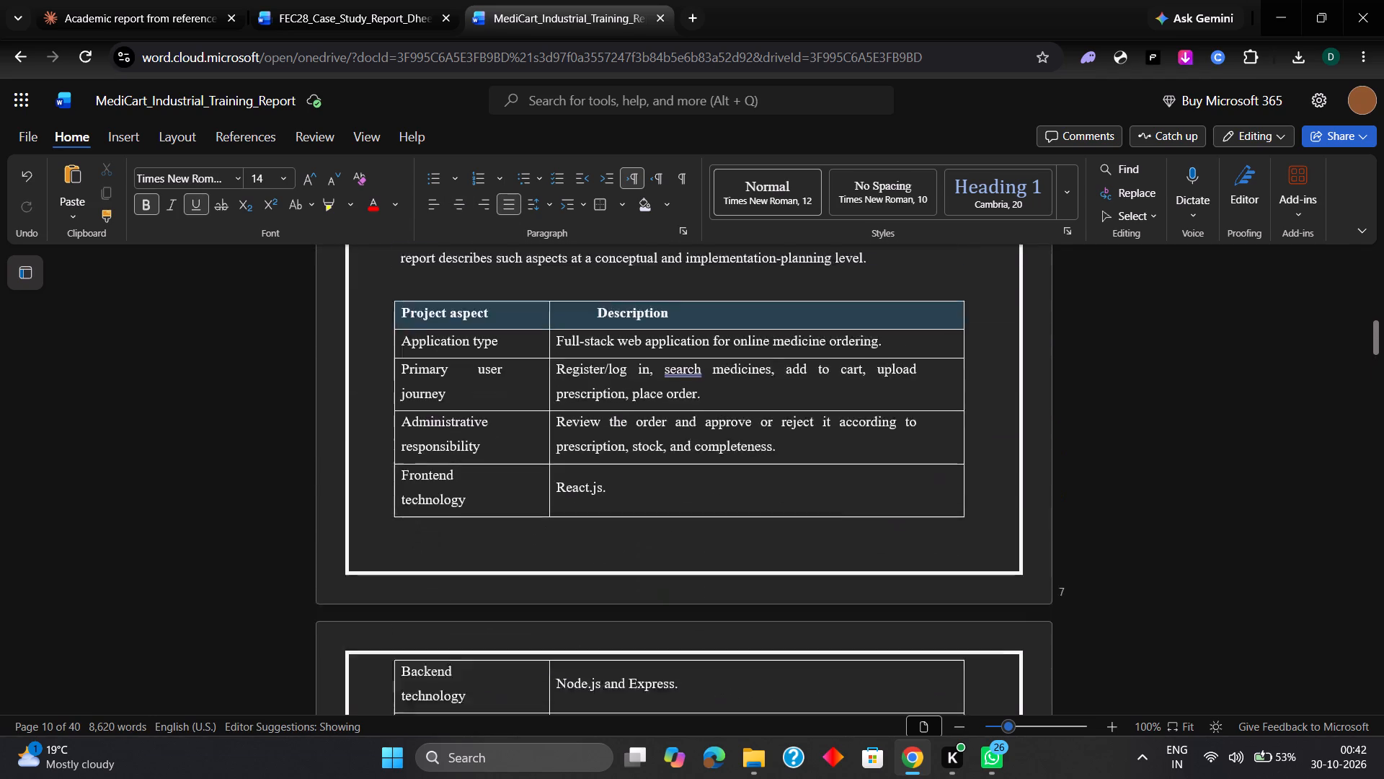
scroll(652, 534, up, 17)
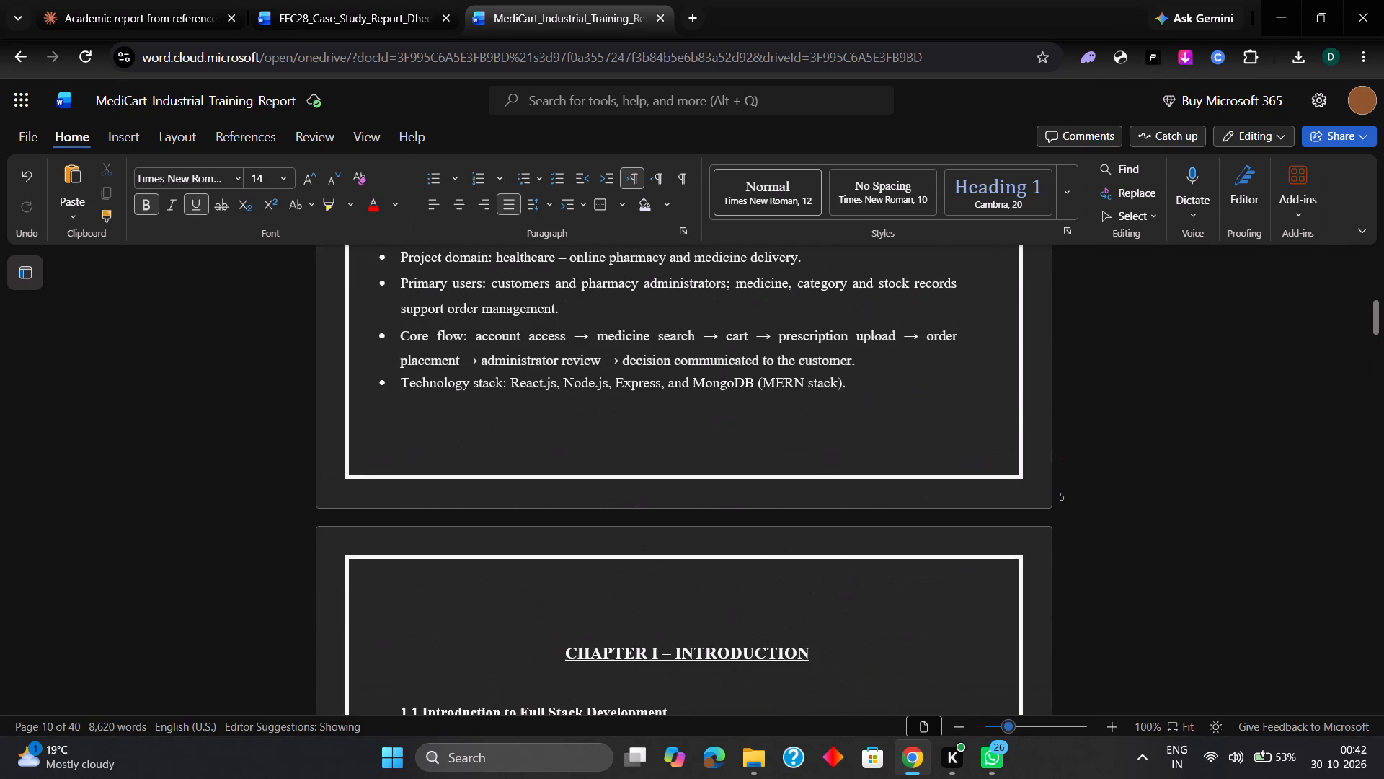
scroll(652, 534, down, 1)
click(564, 564)
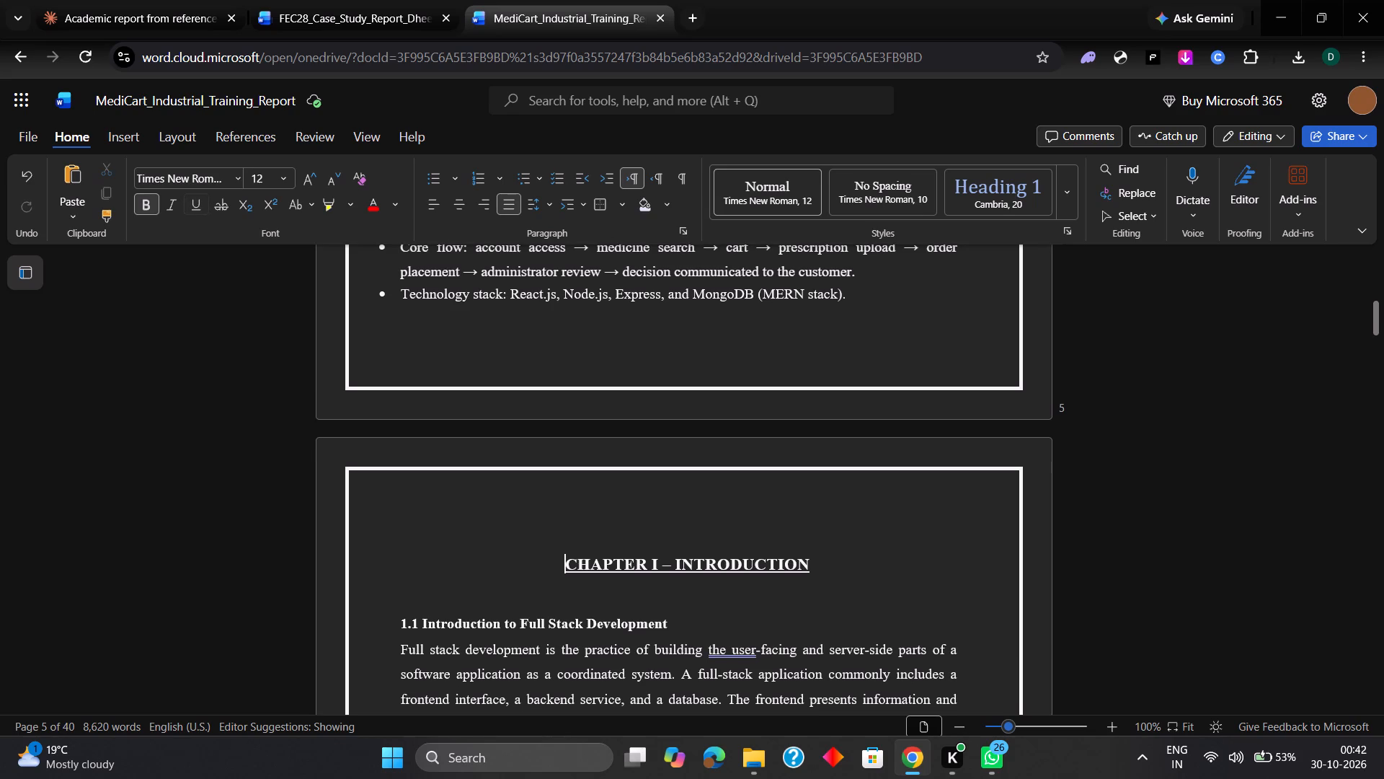
key(BackSpace)
key(BackSpace)
key(BackSpace)
key(BackSpace)
key(BackSpace)
key(BackSpace)
key(BackSpace)
key(BackSpace)
key(BackSpace)
key(BackSpace)
key(BackSpace)
key(BackSpace)
key(BackSpace)
key(BackSpace)
key(BackSpace)
key(BackSpace)
key(BackSpace)
key(BackSpace)
key(BackSpace)
key(BackSpace)
key(BackSpace)
key(BackSpace)
key(BackSpace)
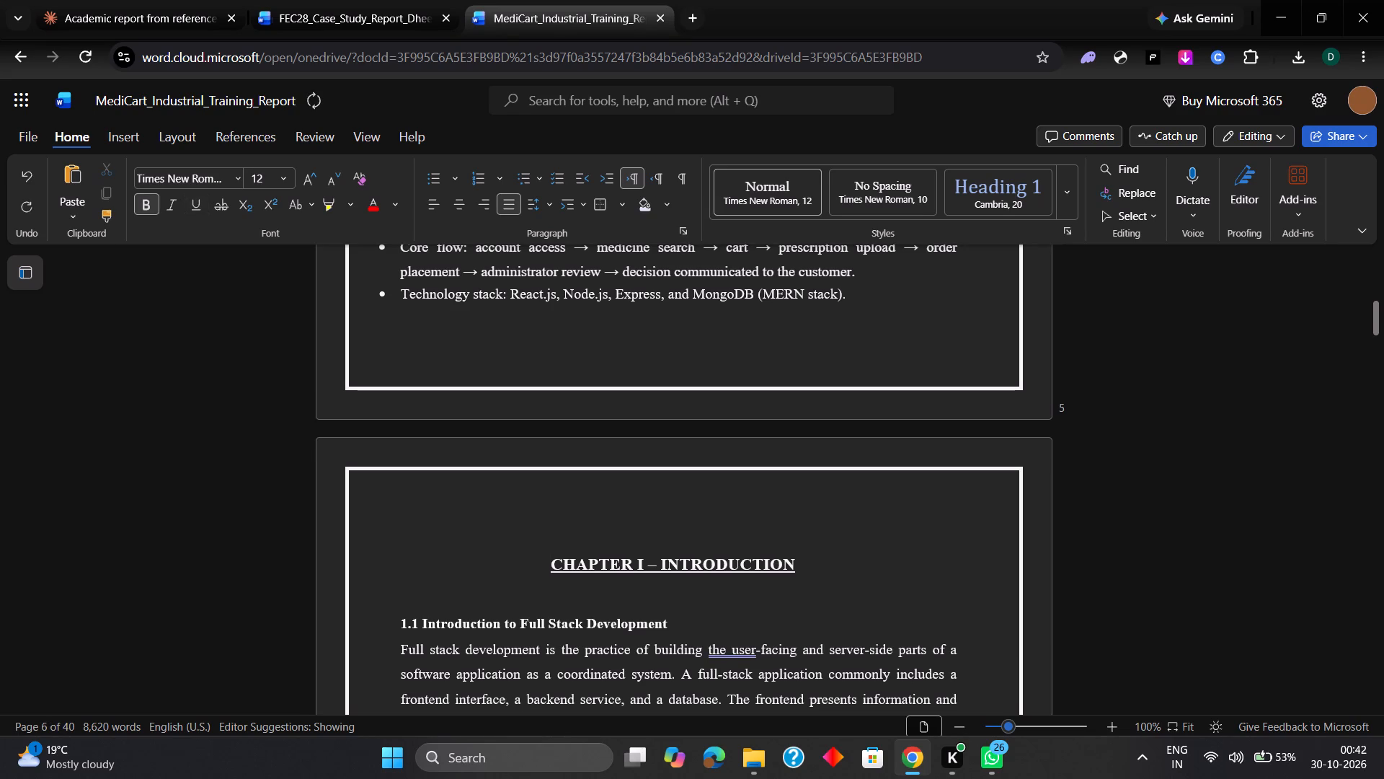
key(BackSpace)
key(BackSpace)
key(BackSpace)
key(BackSpace)
key(BackSpace)
key(BackSpace)
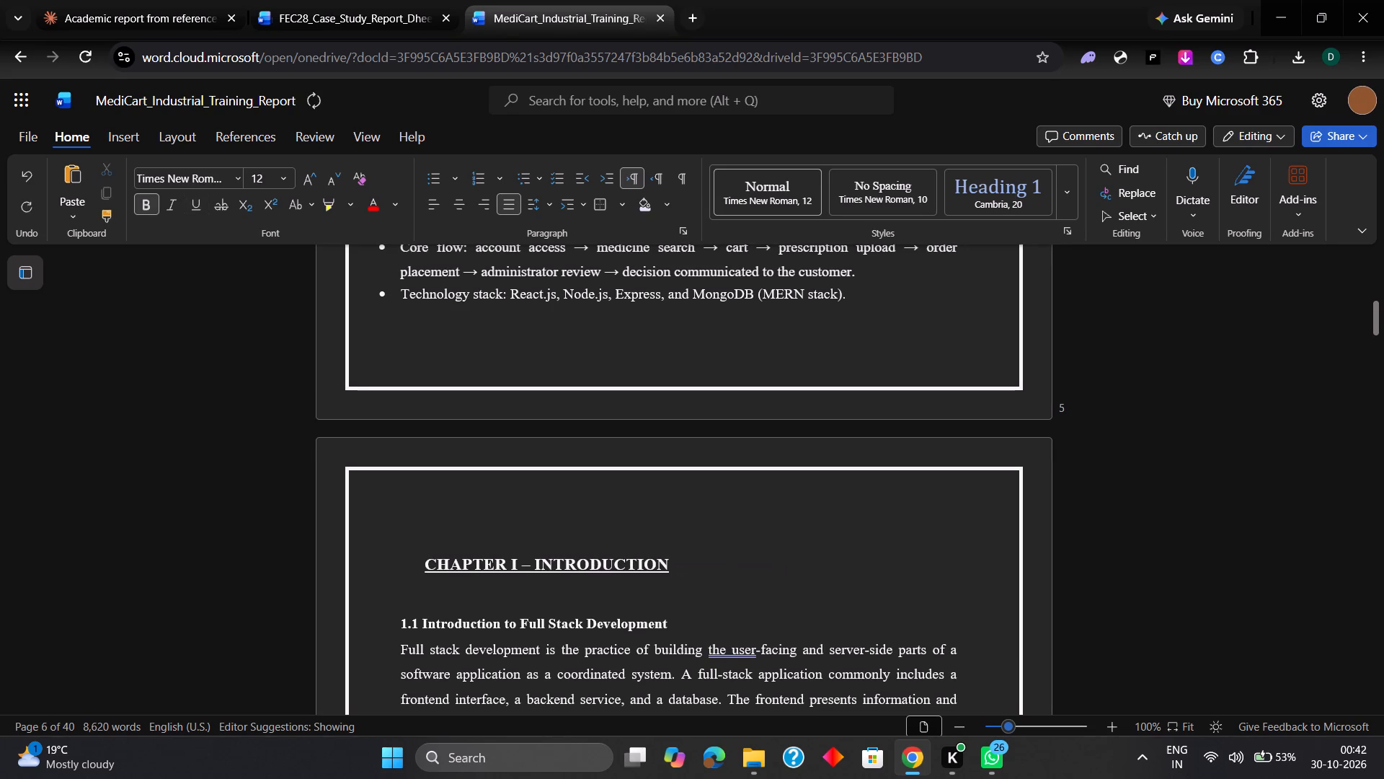
key(BackSpace)
key(BackSpace)
key(BackSpace)
key(BackSpace)
key(BackSpace)
key(BackSpace)
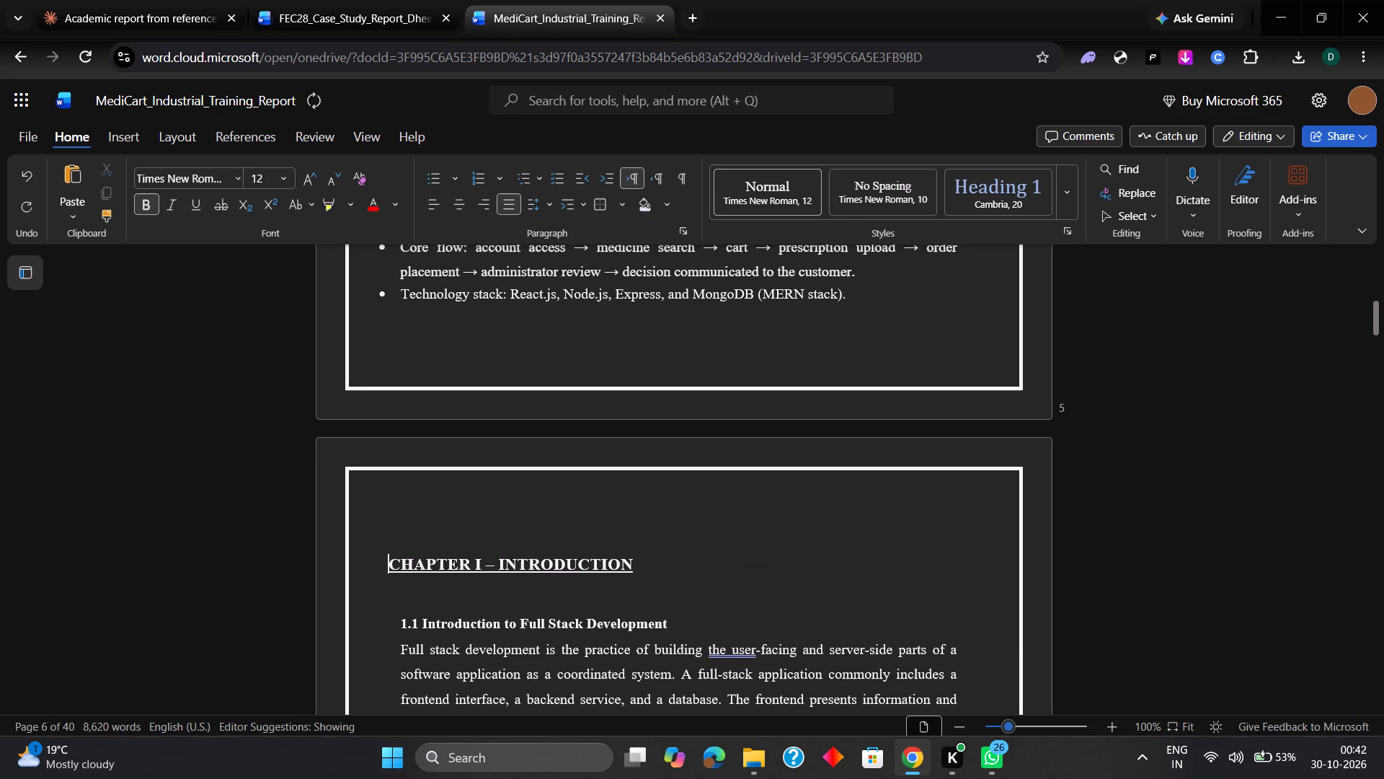
key(BackSpace)
key(BackSpace)
key(BackSpace)
key(BackSpace)
key(BackSpace)
key(BackSpace)
key(BackSpace)
key(BackSpace)
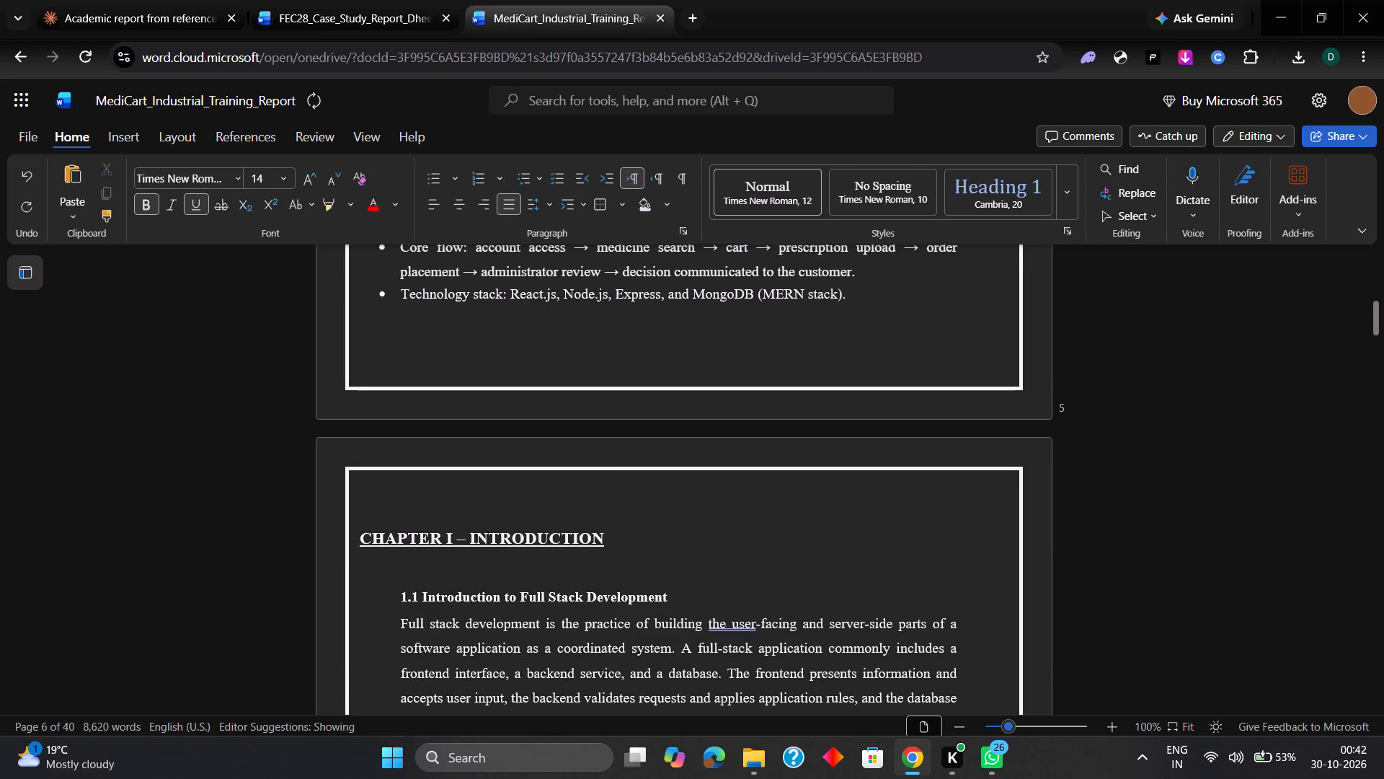
key(BackSpace)
Centre the CHAPTER I – INTRODUCTION heading on its line.
drag(619, 514, 381, 518)
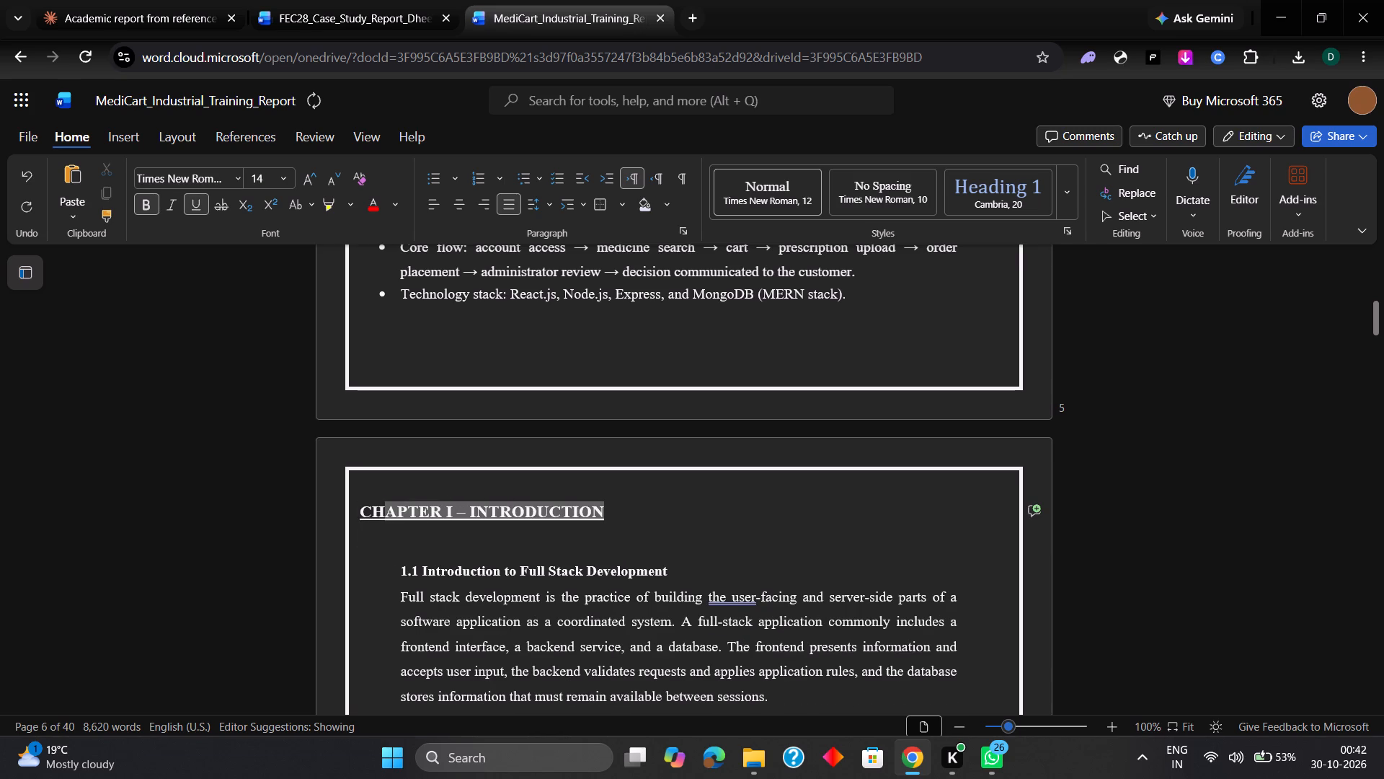
drag(381, 518, 359, 519)
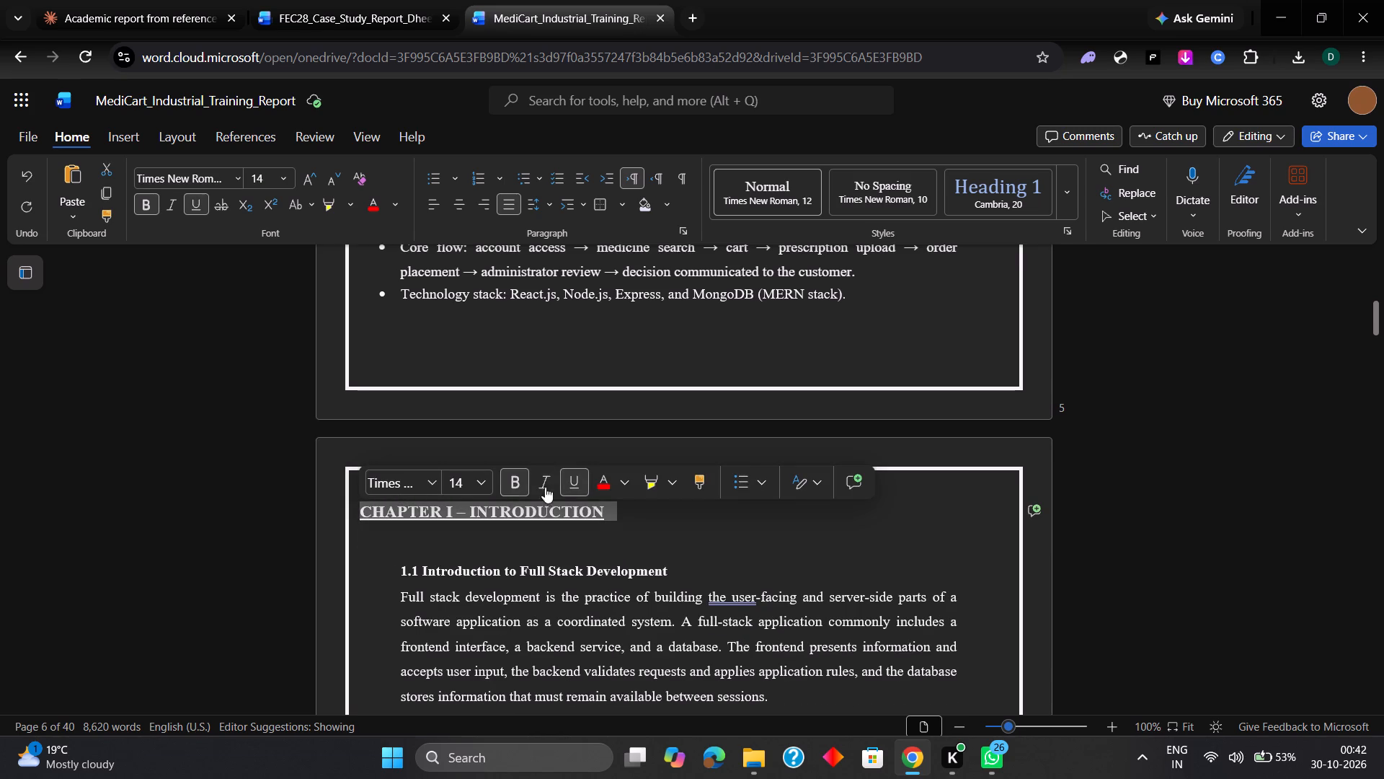
click(466, 202)
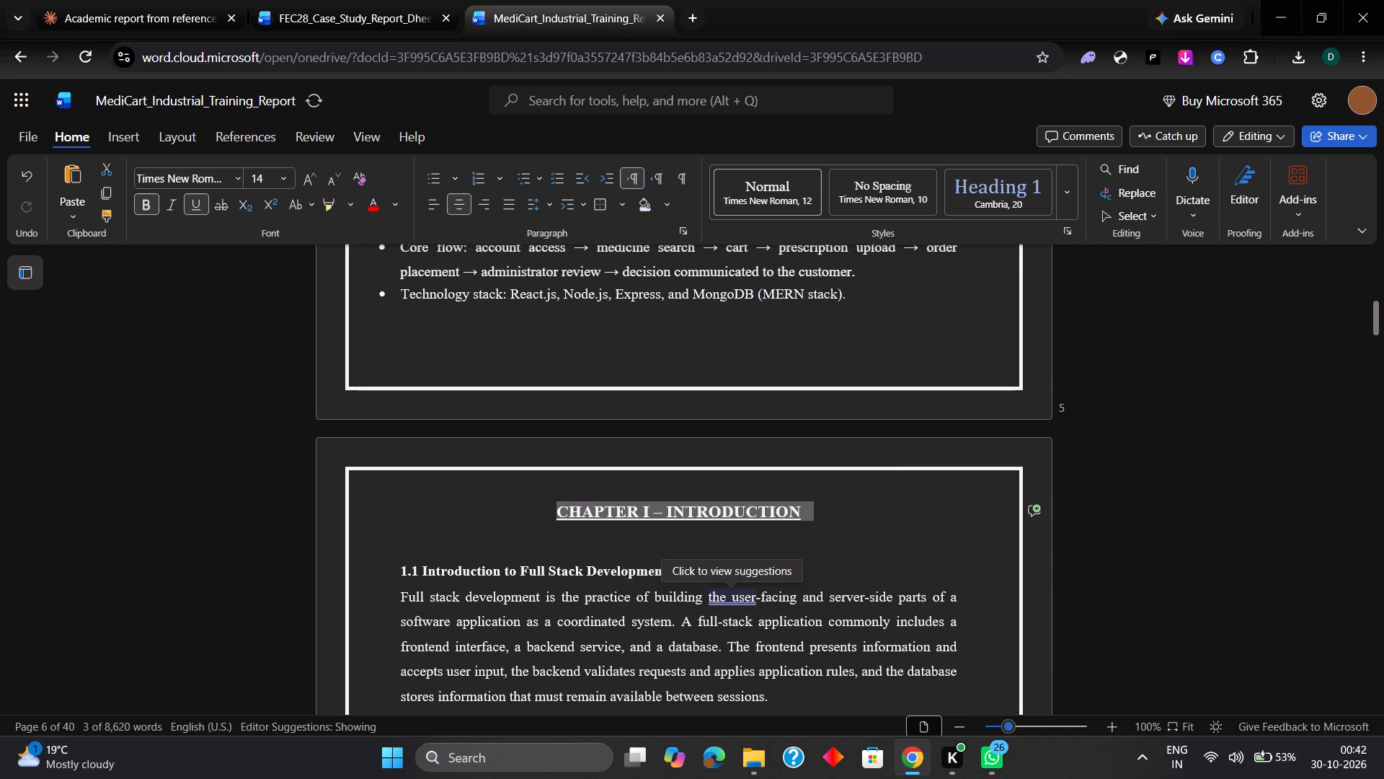
click(740, 550)
scroll(750, 557, up, 8)
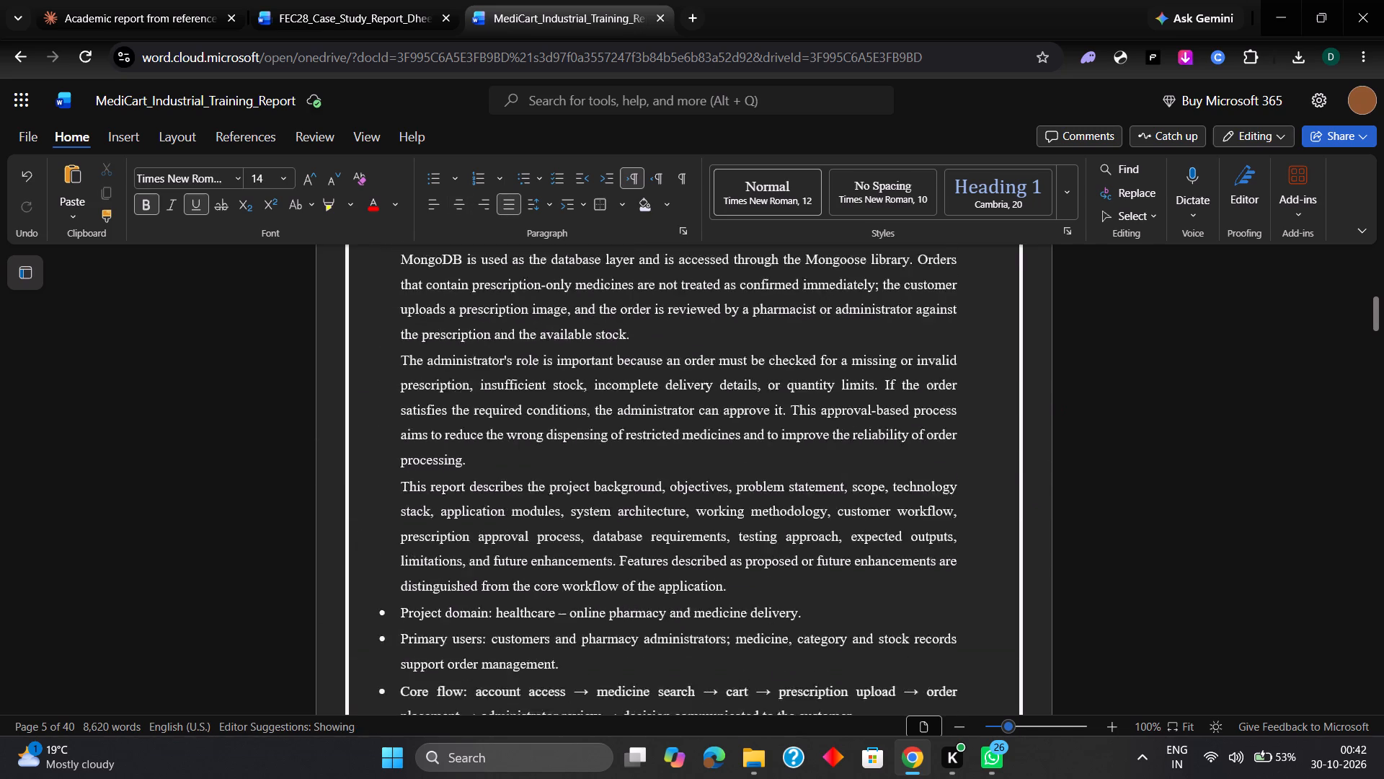
Check the heading placement and page breaks from the contents list through the Abstract page to the start of Chapter I.
scroll(756, 559, up, 1)
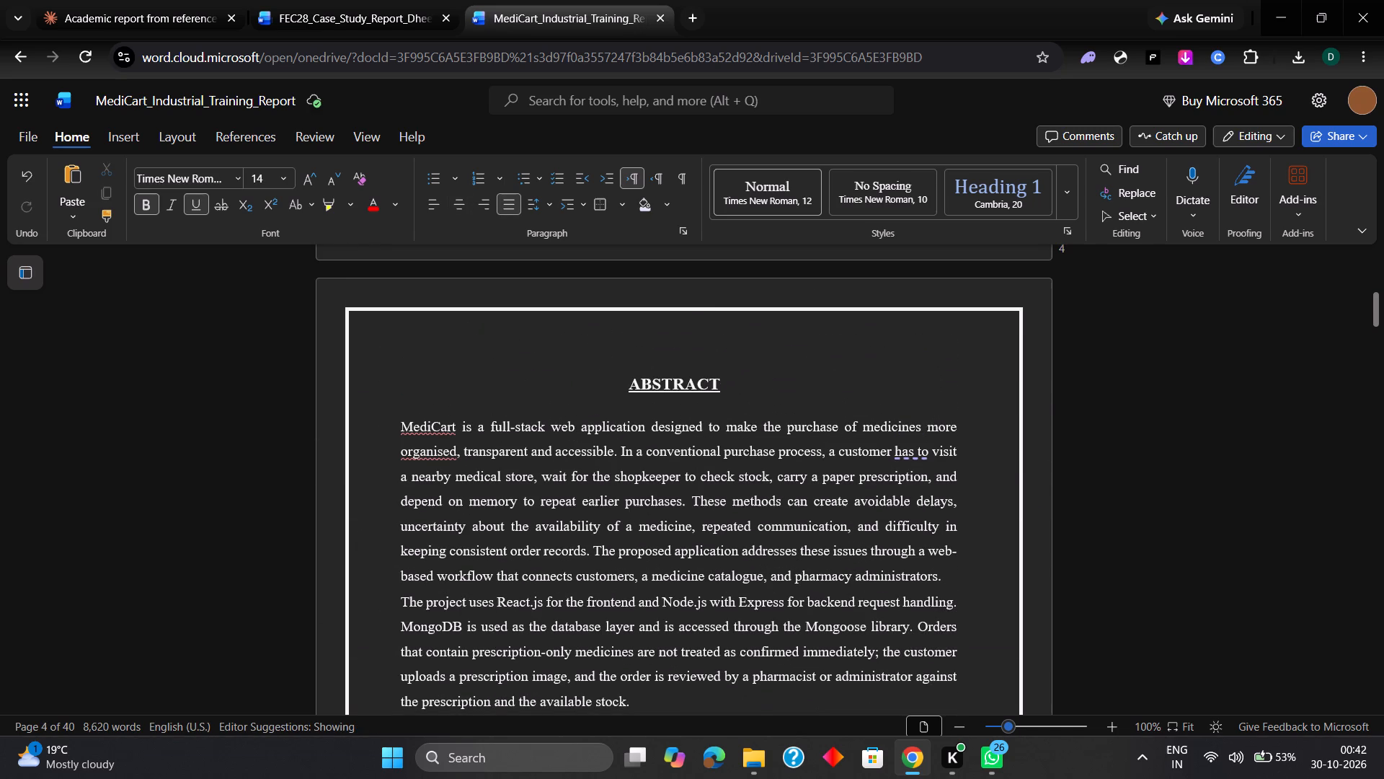
scroll(748, 438, down, 4)
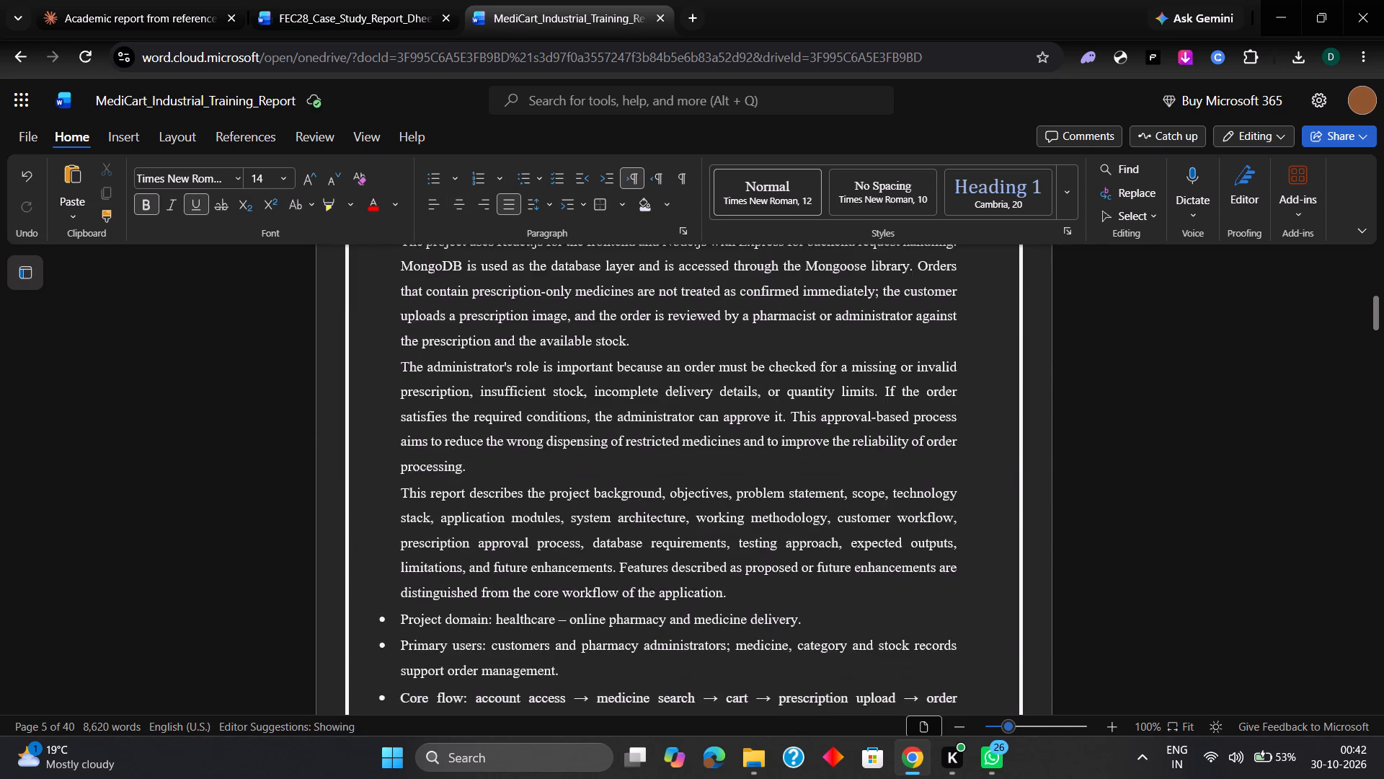
scroll(745, 446, down, 5)
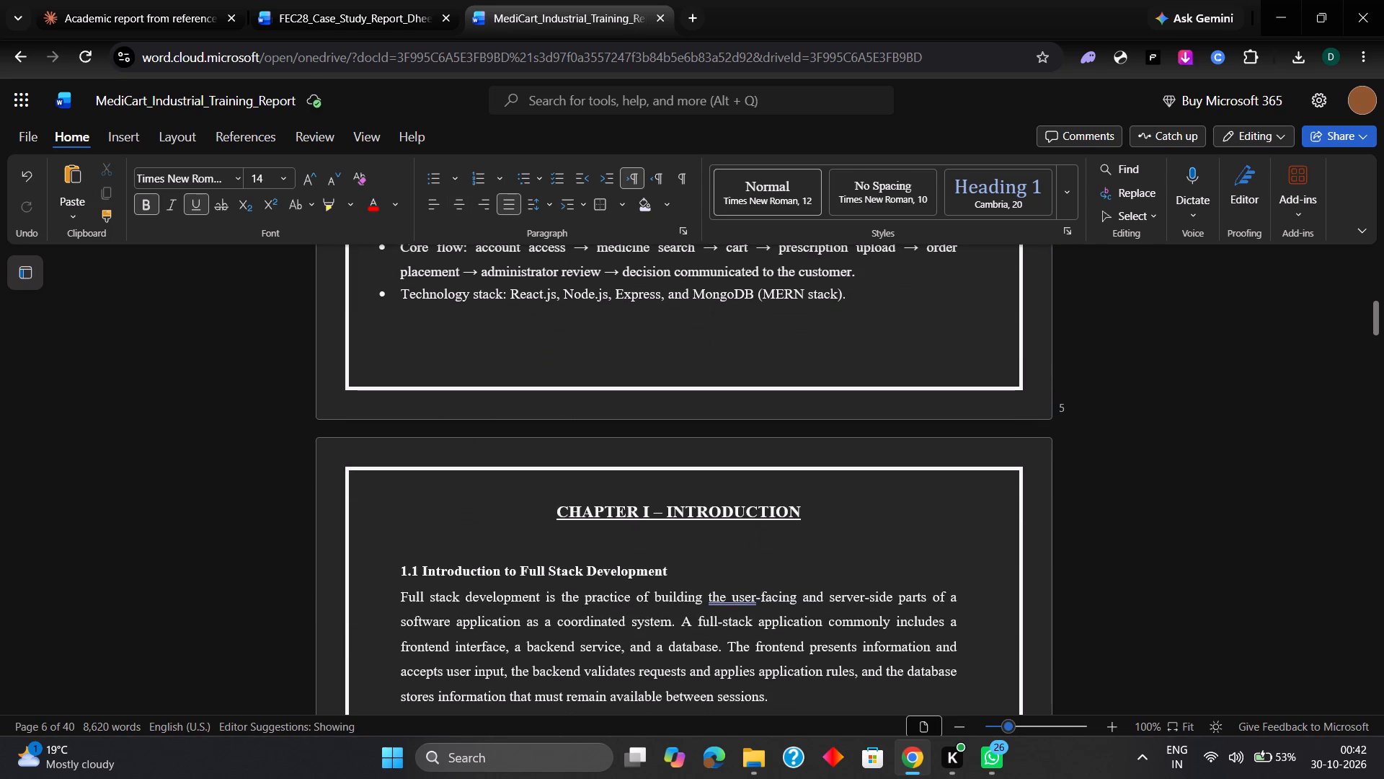
click(559, 512)
scroll(581, 536, up, 15)
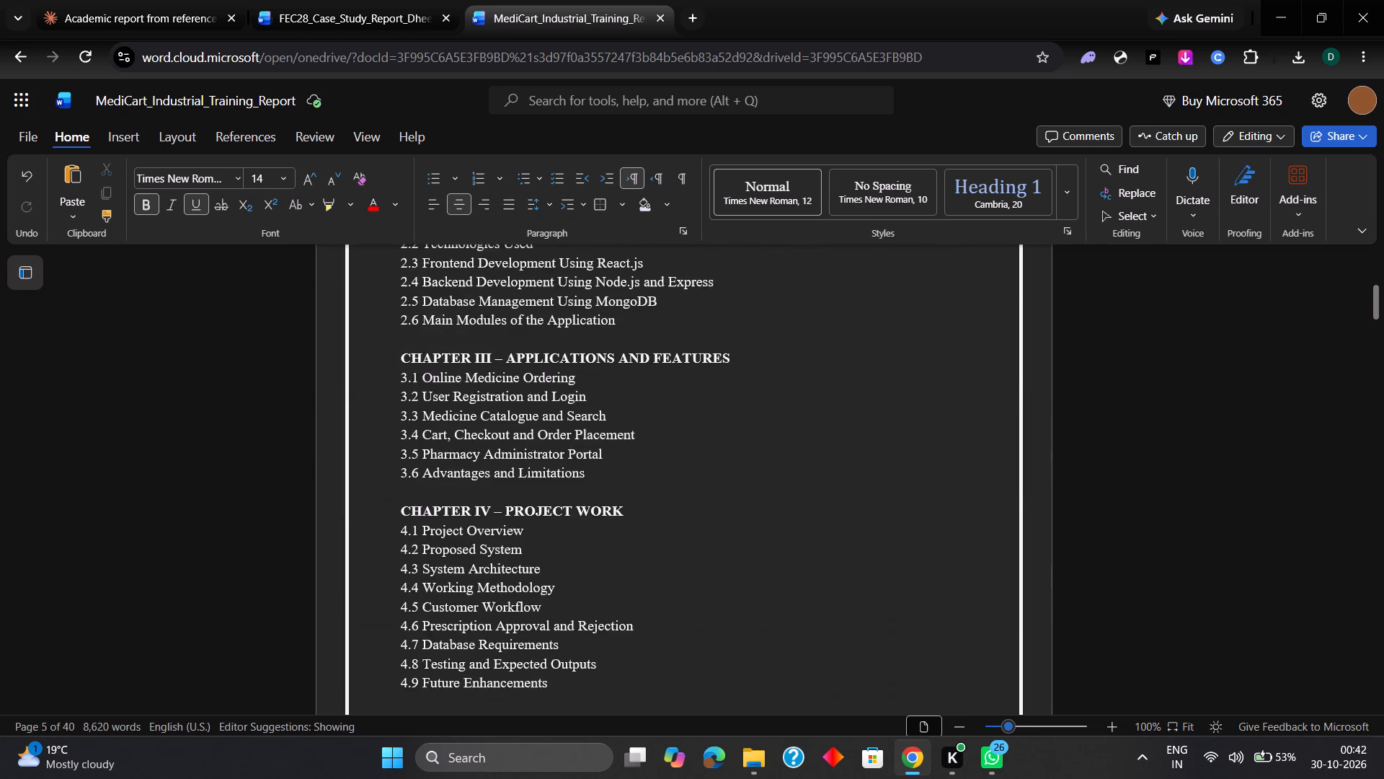
scroll(587, 529, up, 8)
scroll(593, 532, down, 7)
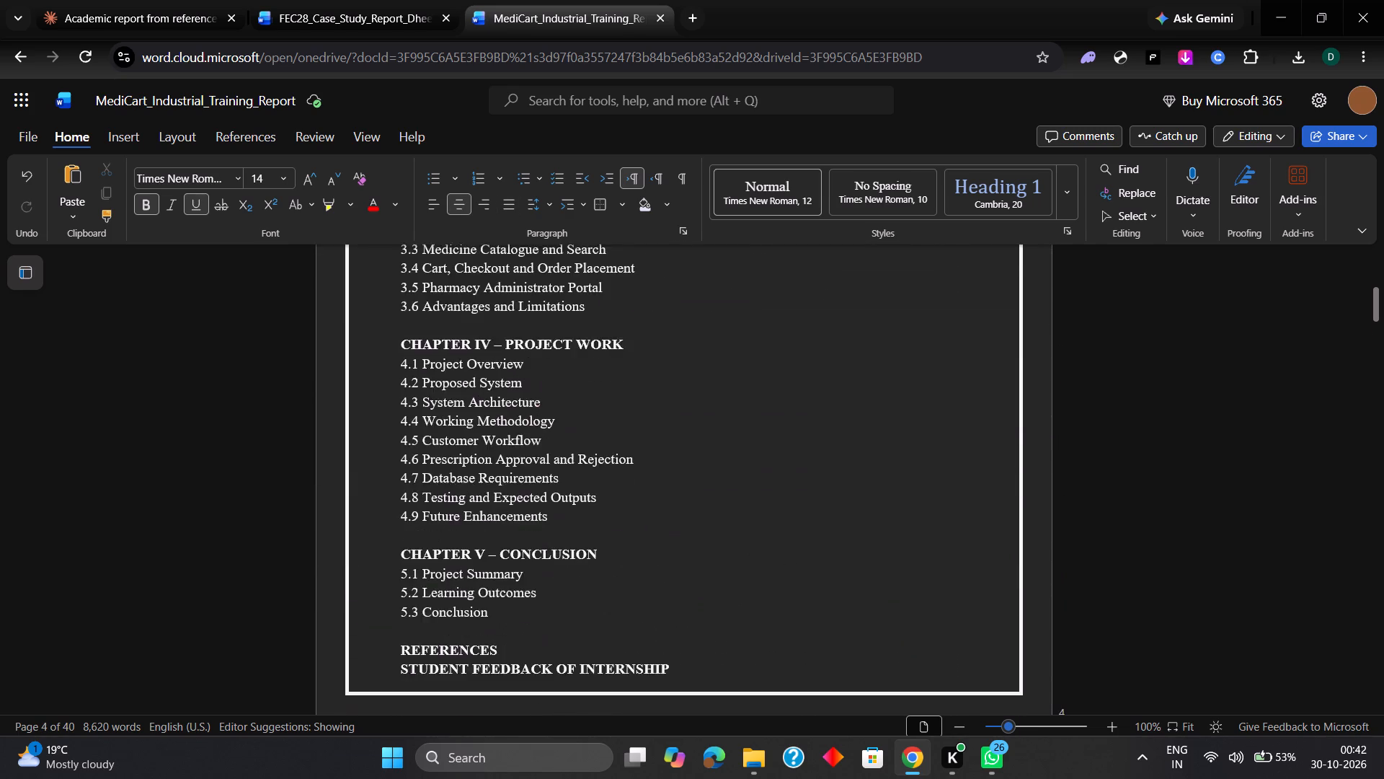
Remove the leading spaces and a blank line before the ABSTRACT heading.
scroll(600, 541, down, 7)
click(626, 392)
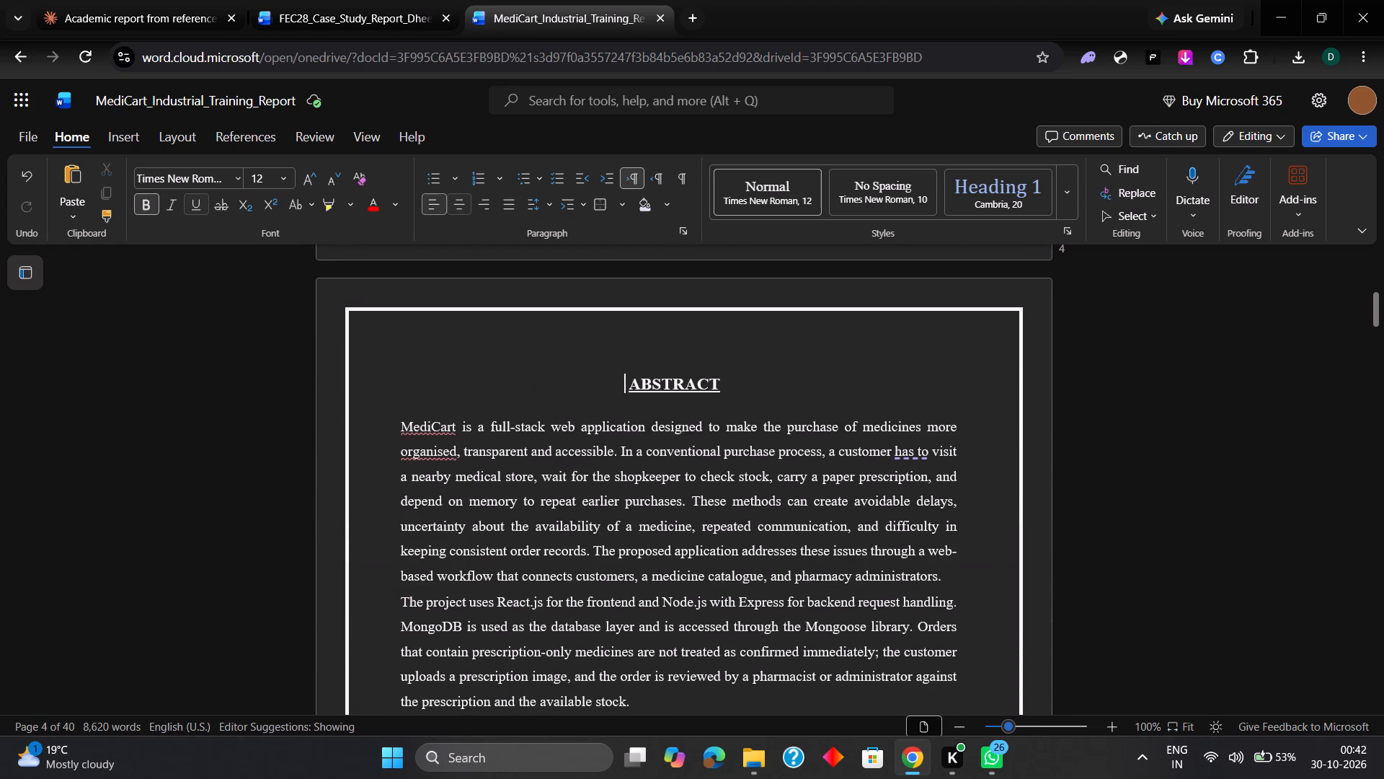
key(BackSpace)
key(BackSpace)
key(BackSpace)
key(BackSpace)
key(BackSpace)
key(BackSpace)
key(BackSpace)
key(BackSpace)
key(BackSpace)
key(BackSpace)
key(BackSpace)
key(BackSpace)
key(BackSpace)
key(BackSpace)
key(BackSpace)
key(BackSpace)
key(BackSpace)
key(BackSpace)
key(BackSpace)
key(BackSpace)
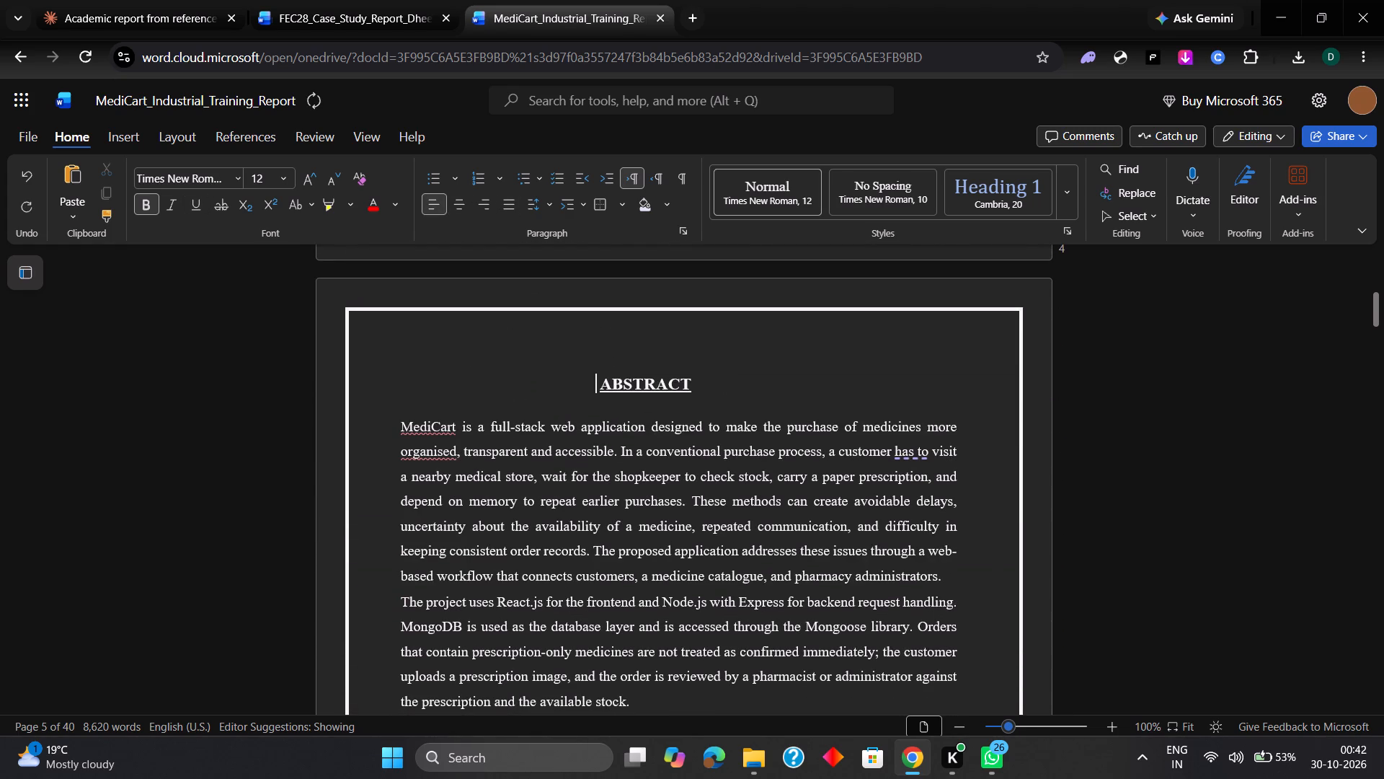
key(BackSpace)
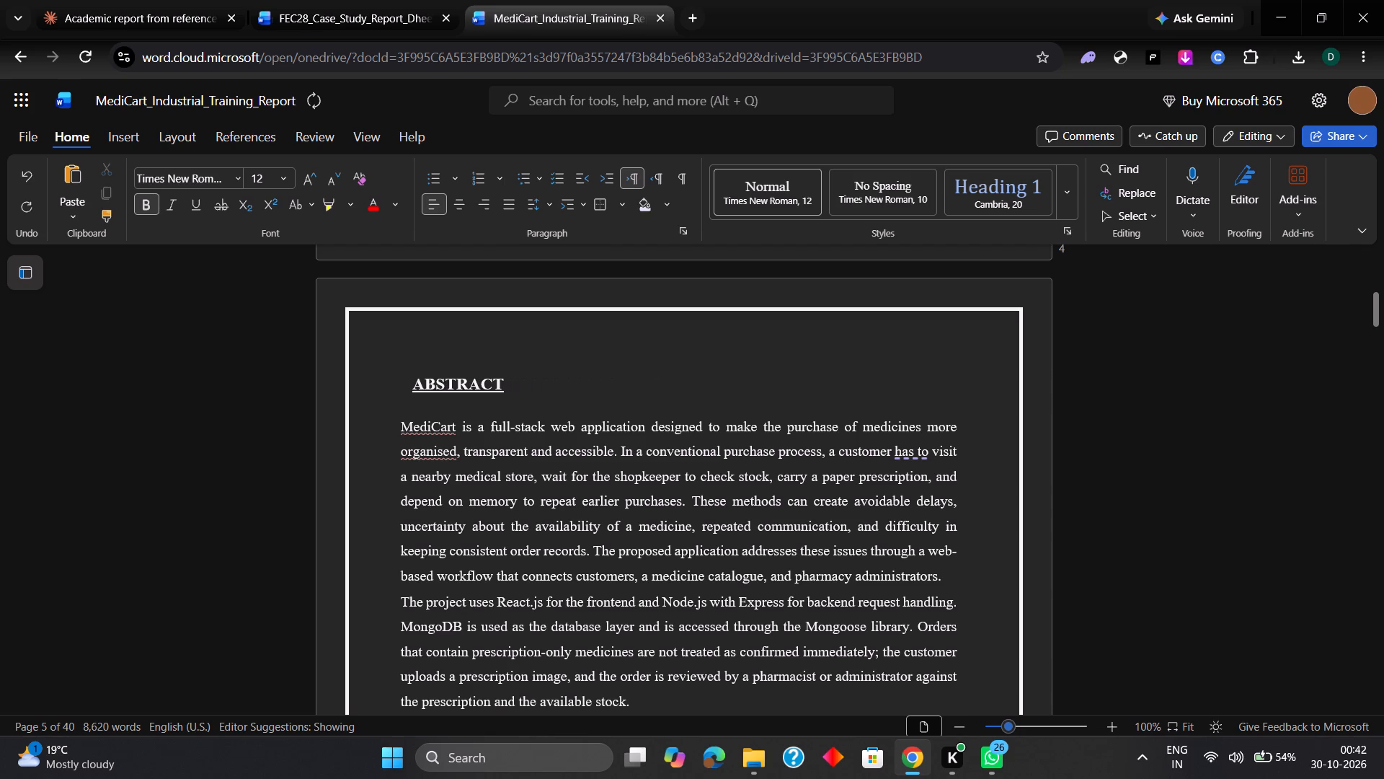
key(BackSpace)
key(BackSpace)
key(BackSpace)
key(BackSpace)
key(BackSpace)
key(BackSpace)
key(BackSpace)
key(BackSpace)
key(BackSpace)
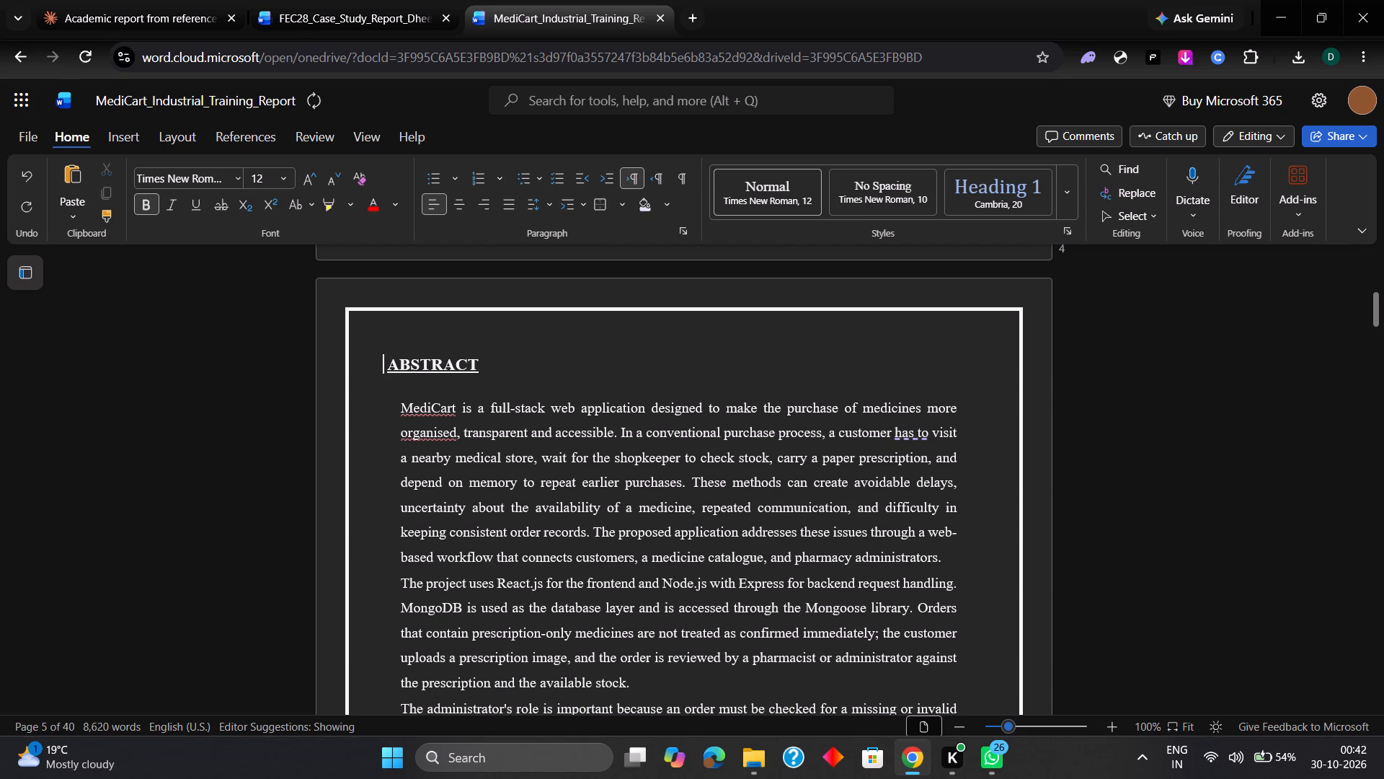
Centre the ABSTRACT heading on its line.
drag(495, 370, 365, 365)
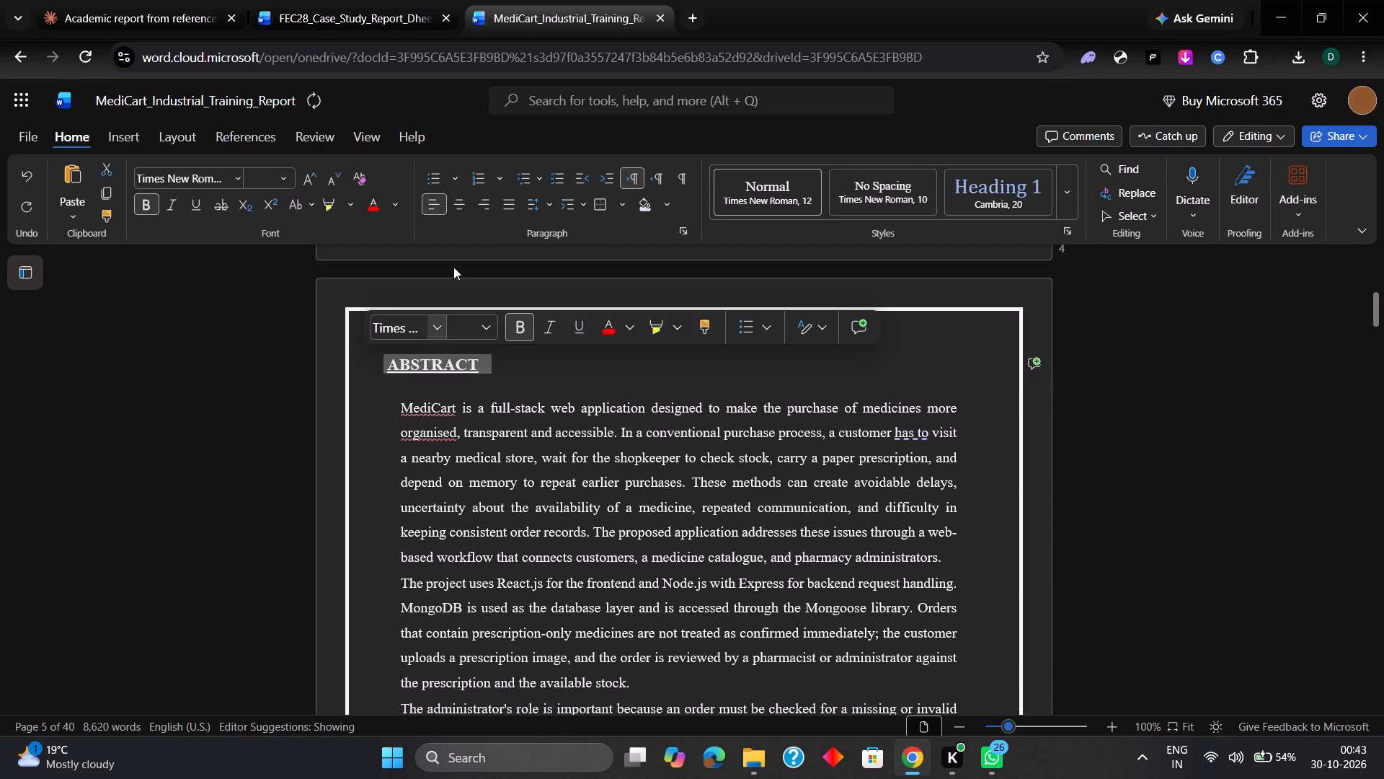
click(461, 206)
click(513, 343)
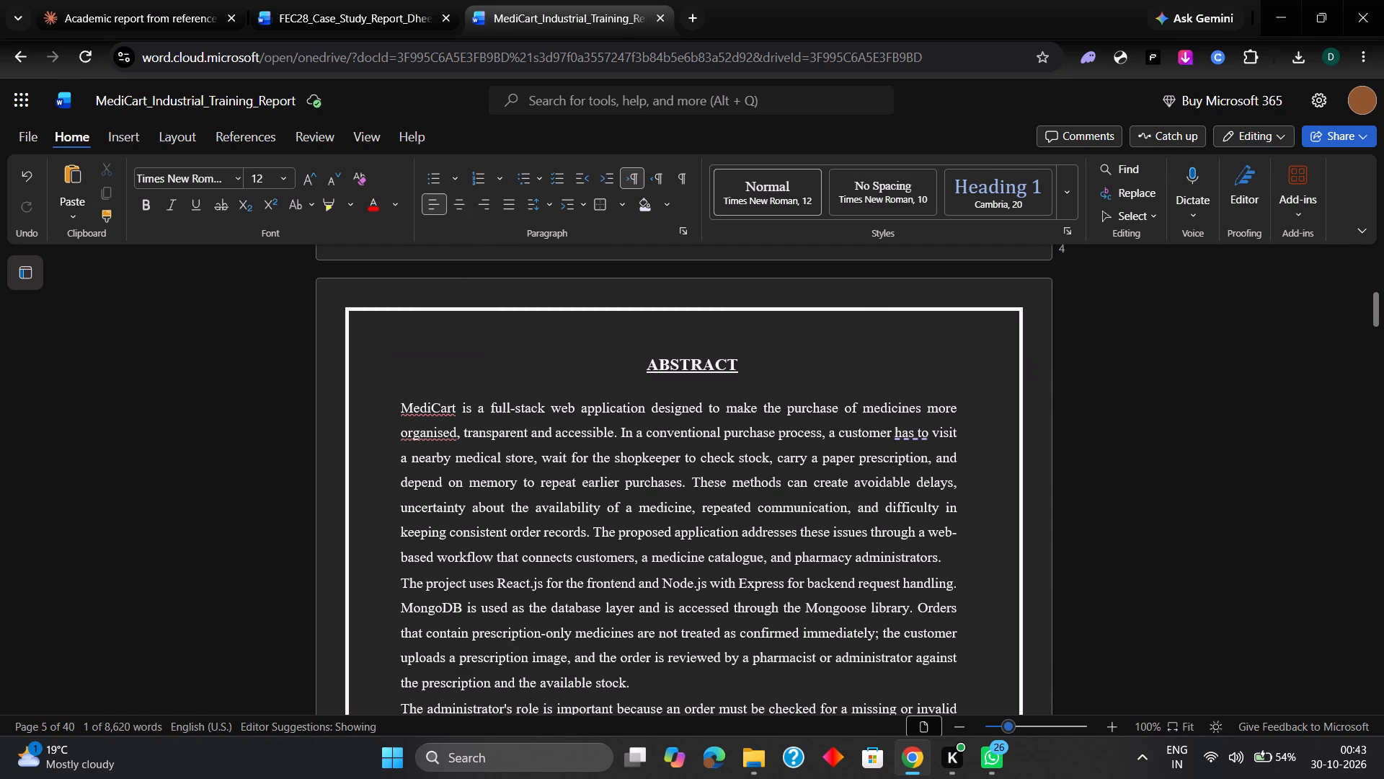
Add a blank line above the CHAPTER I – INTRODUCTION heading at the start of its page and centre the heading.
scroll(638, 544, down, 2)
scroll(638, 544, up, 3)
scroll(638, 544, down, 1)
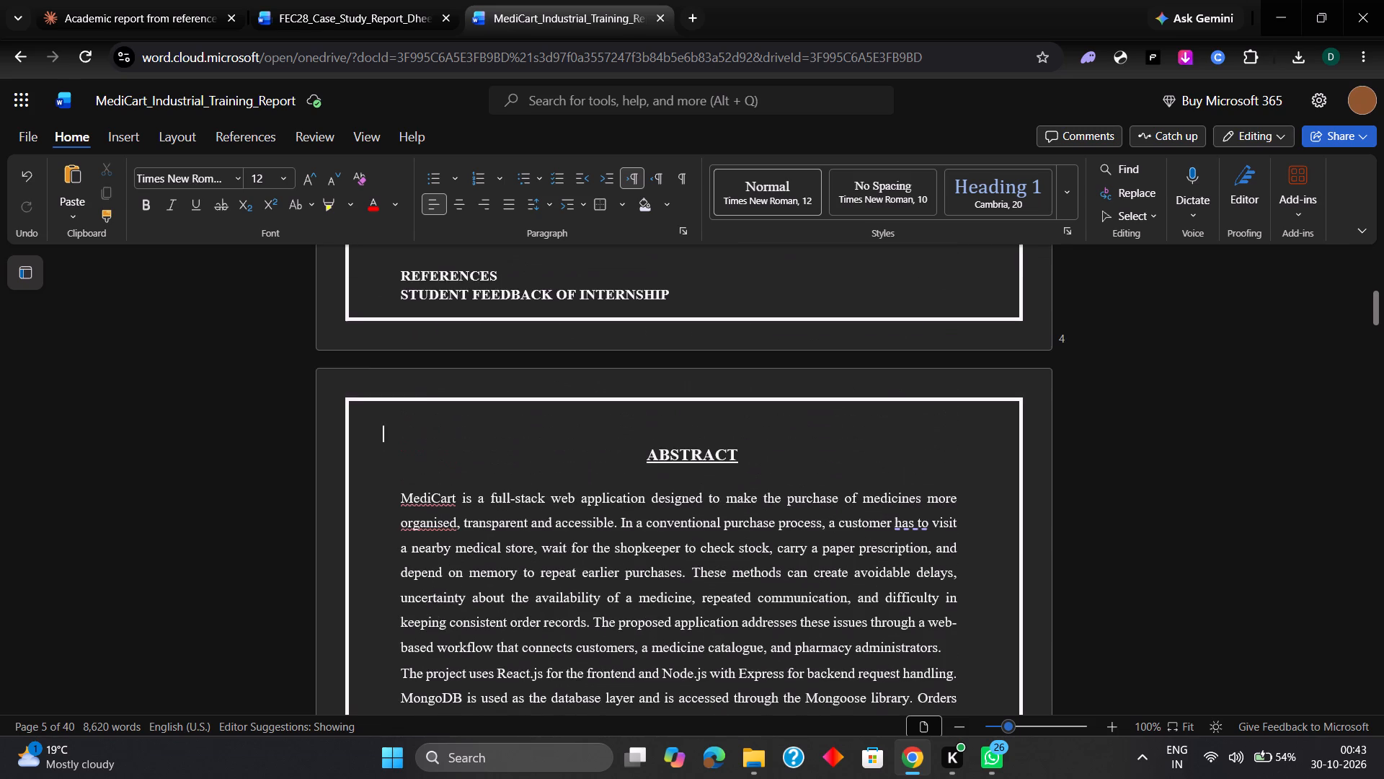
scroll(638, 544, down, 8)
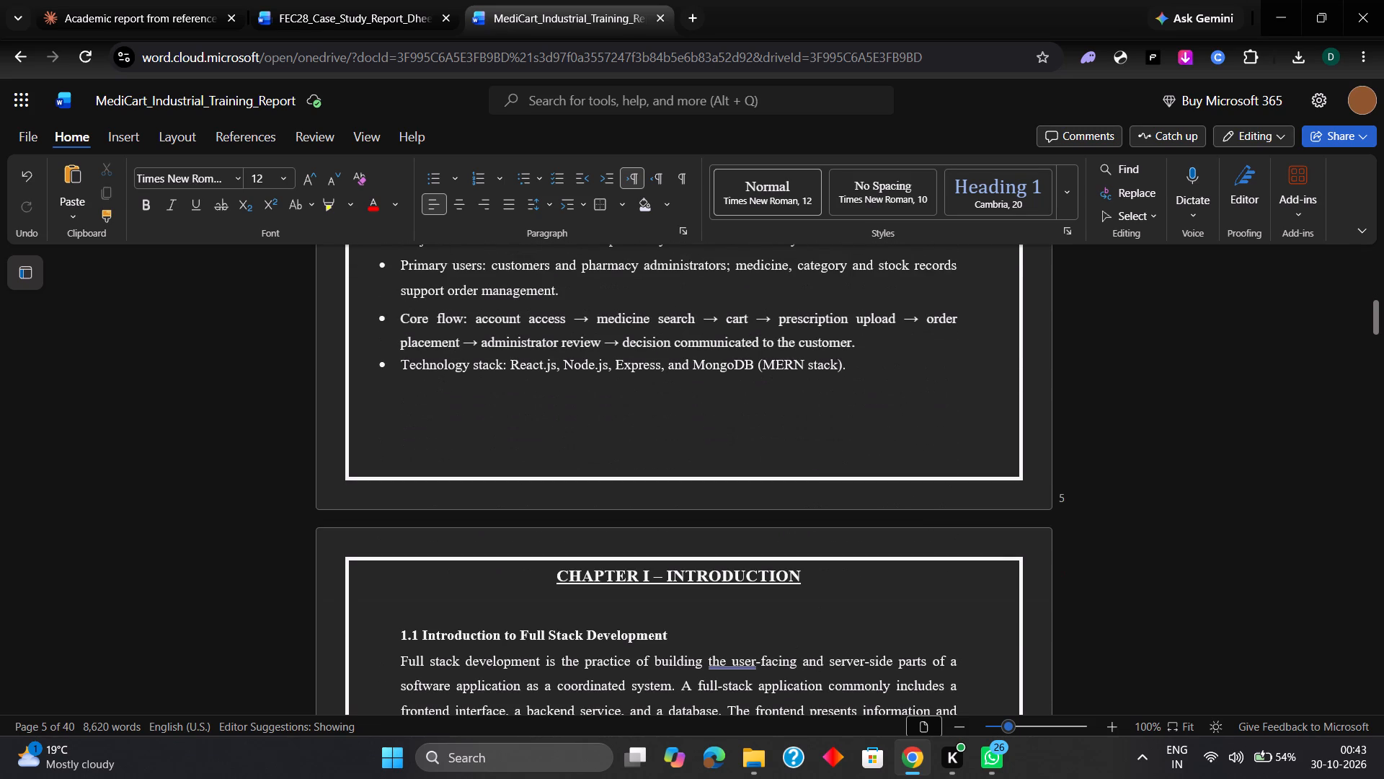
drag(809, 576, 551, 582)
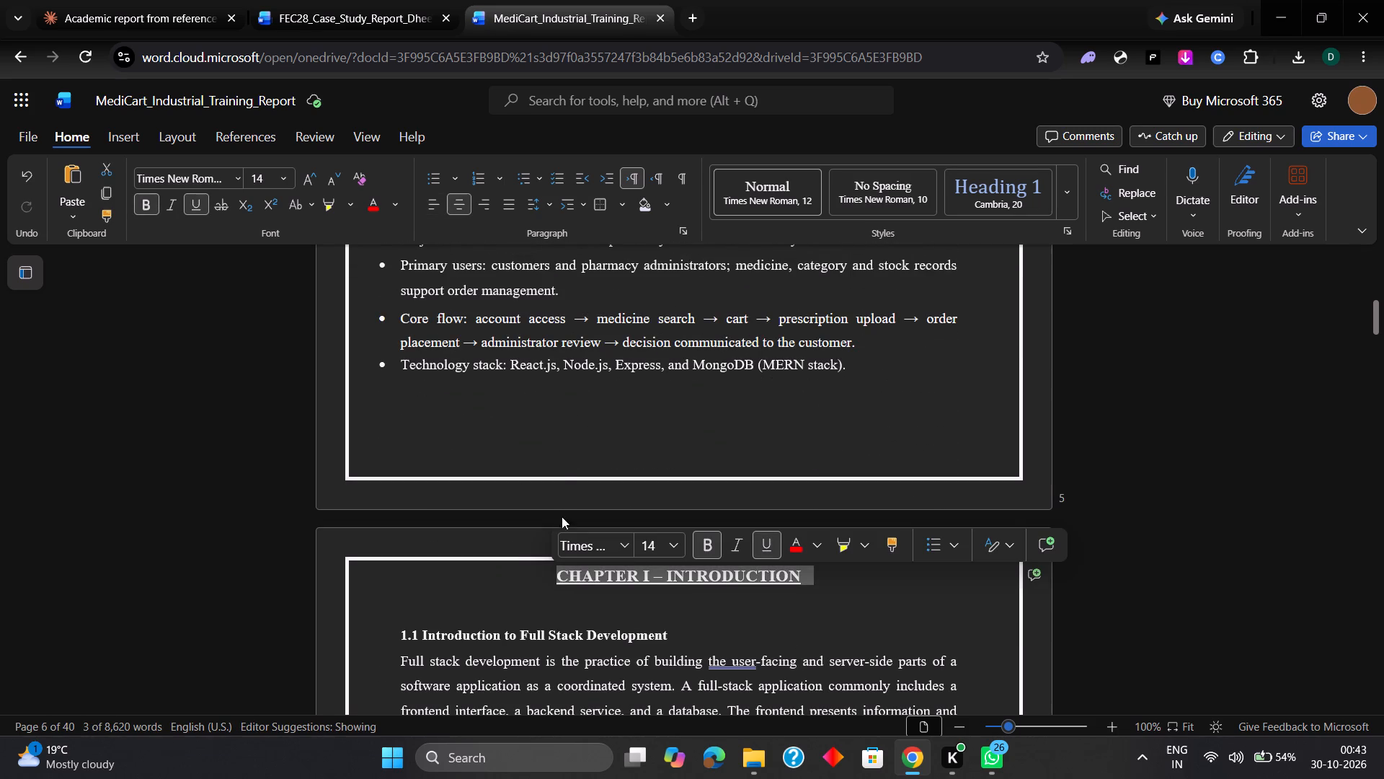
click(519, 589)
key(BackSpace)
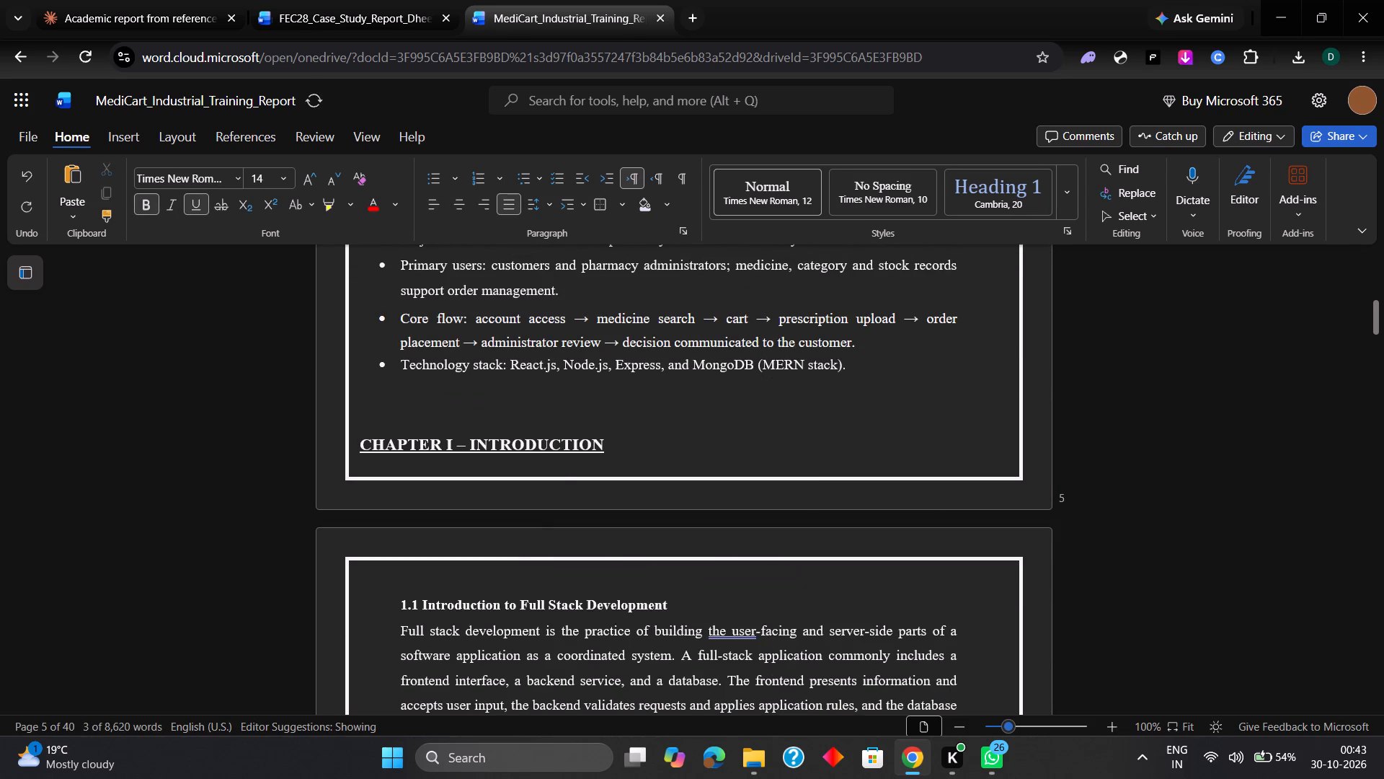
key(Return)
key(Return)
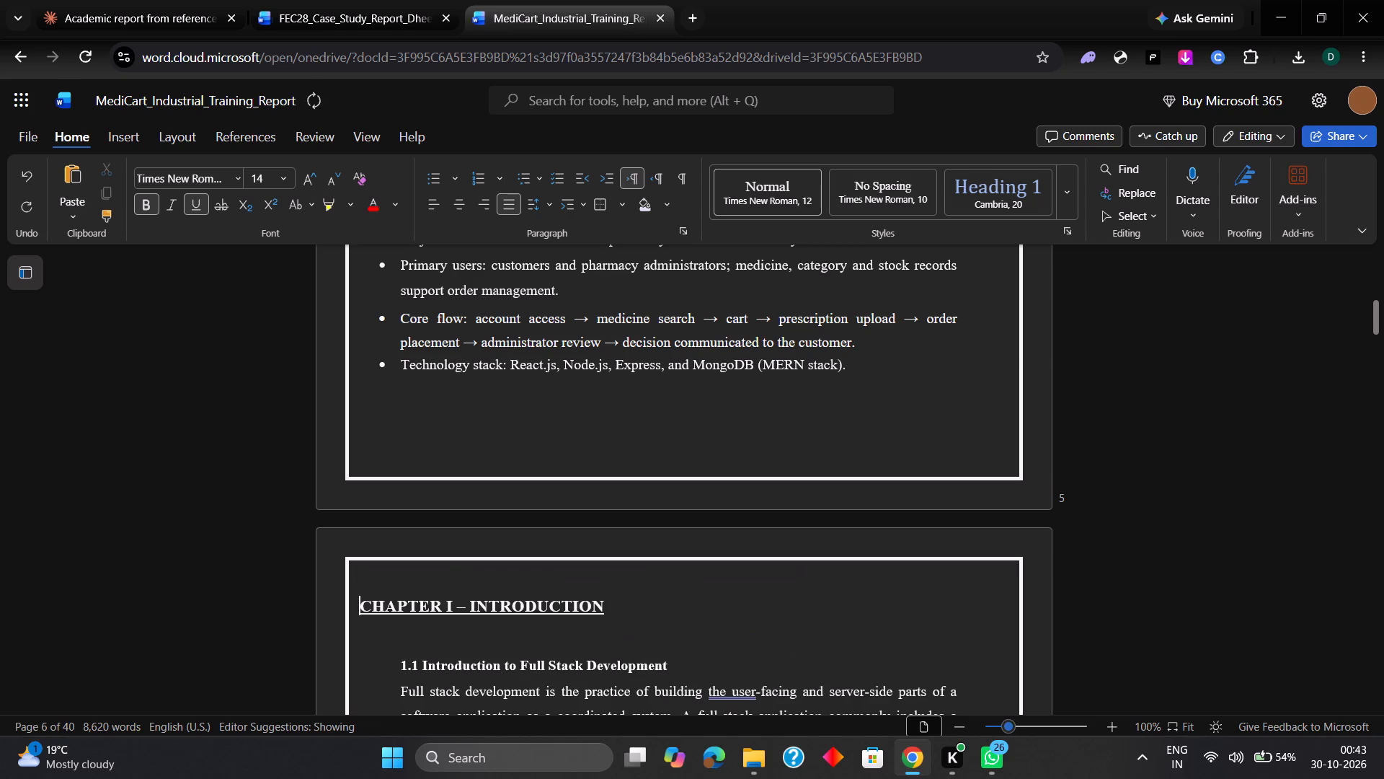
drag(620, 605, 357, 610)
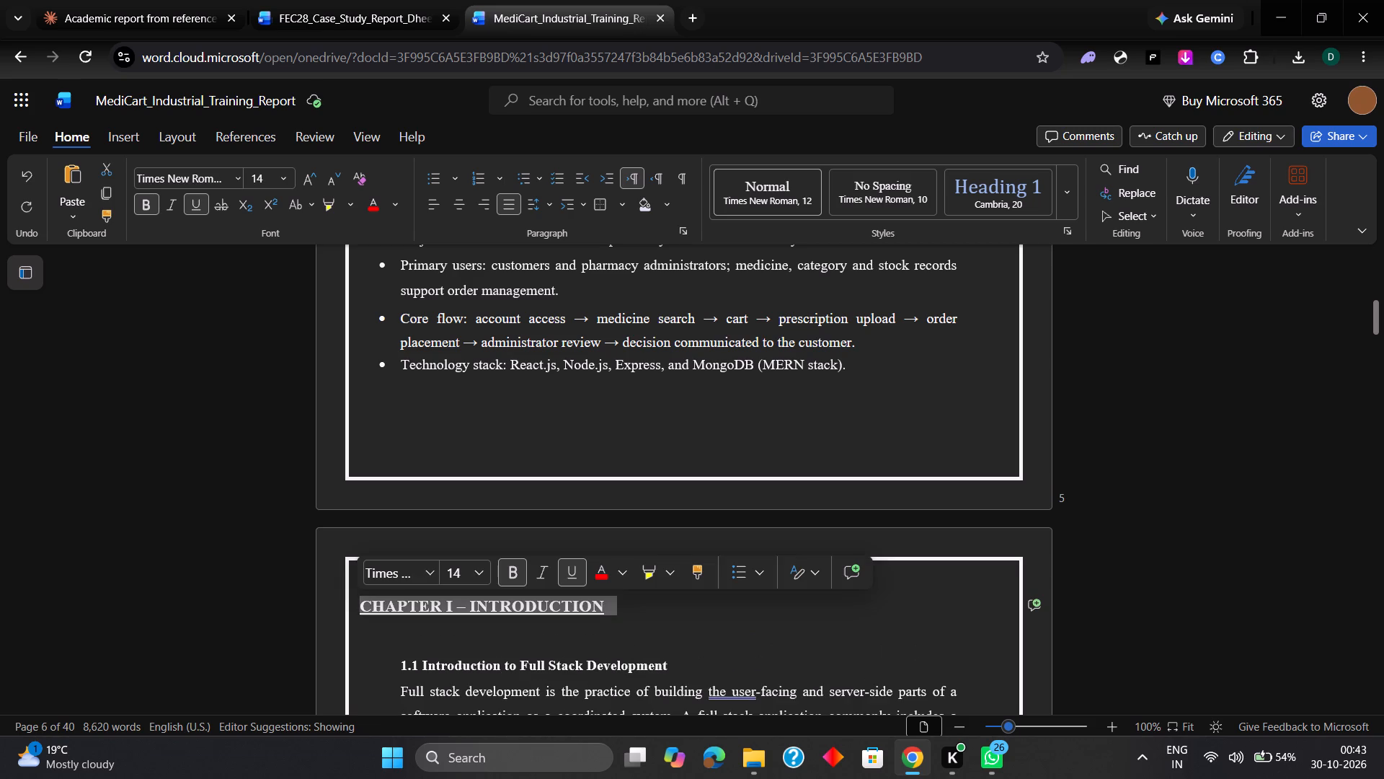
click(459, 207)
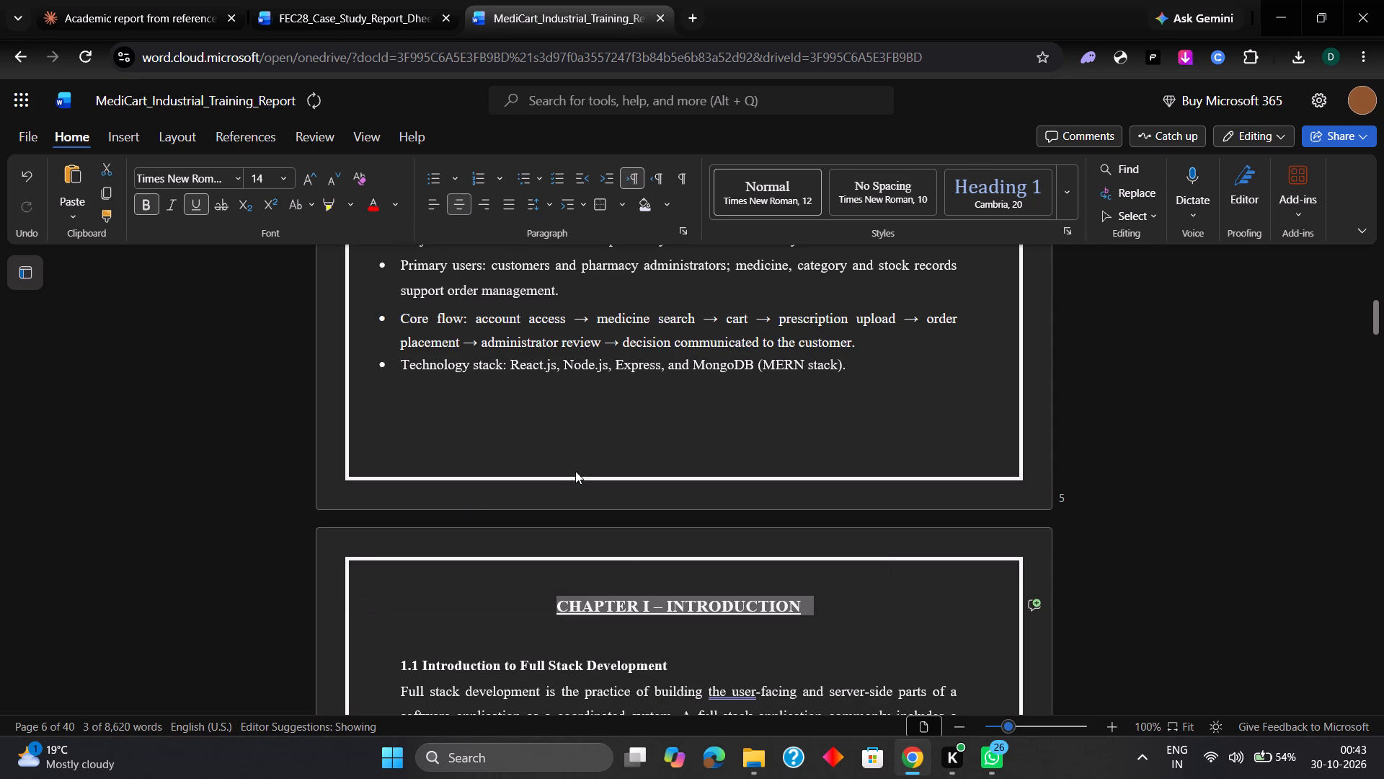
click(728, 648)
Review the page breaks, tables and heading spacing from Chapter I through Chapter II to the start of Chapter III.
scroll(725, 643, down, 10)
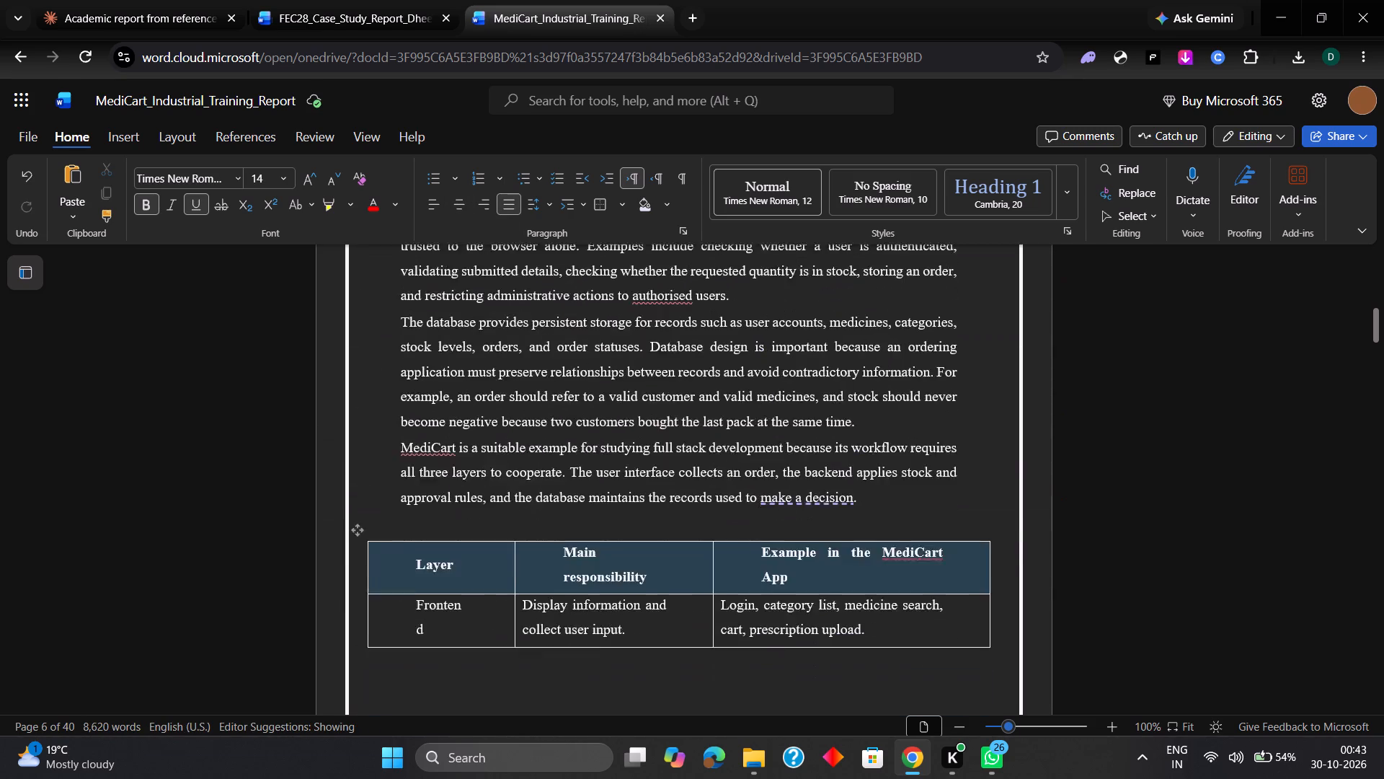
scroll(740, 631, down, 12)
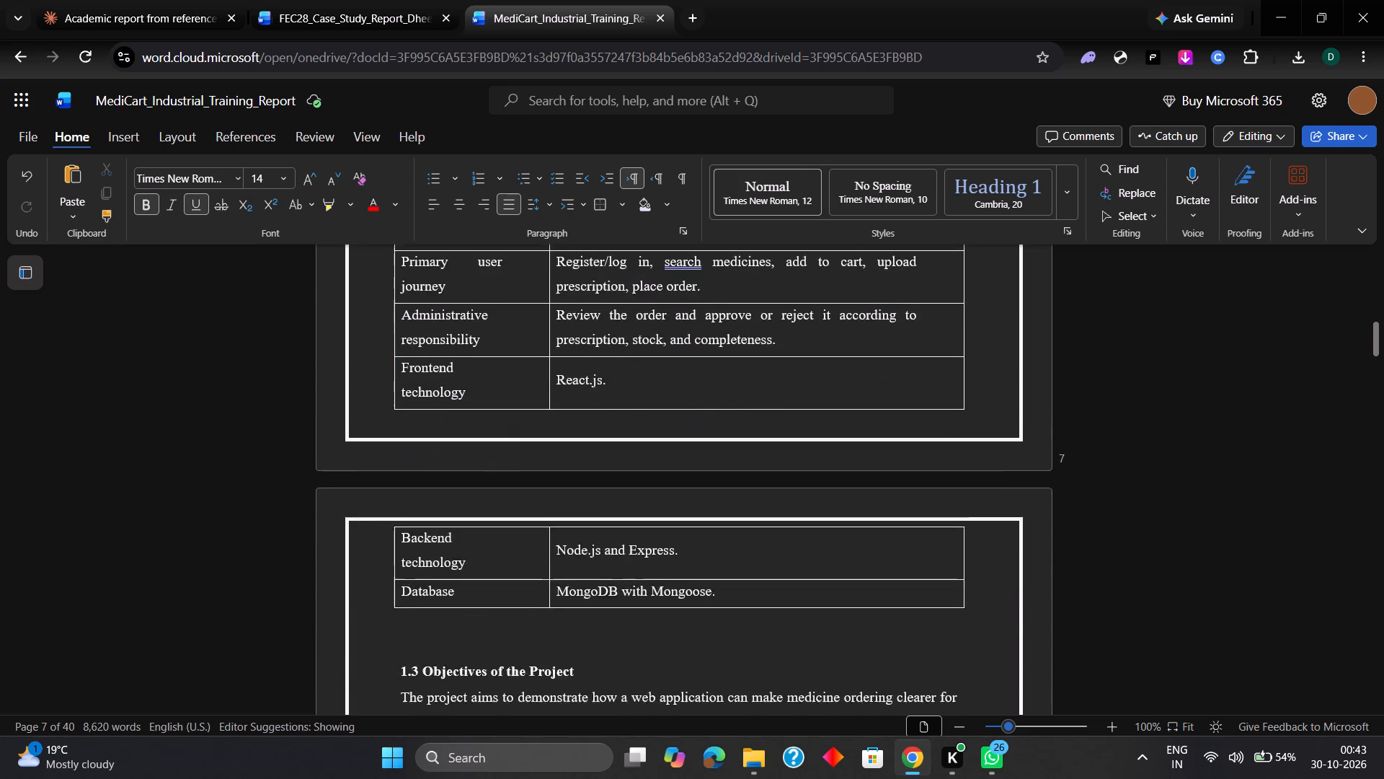
scroll(741, 627, down, 18)
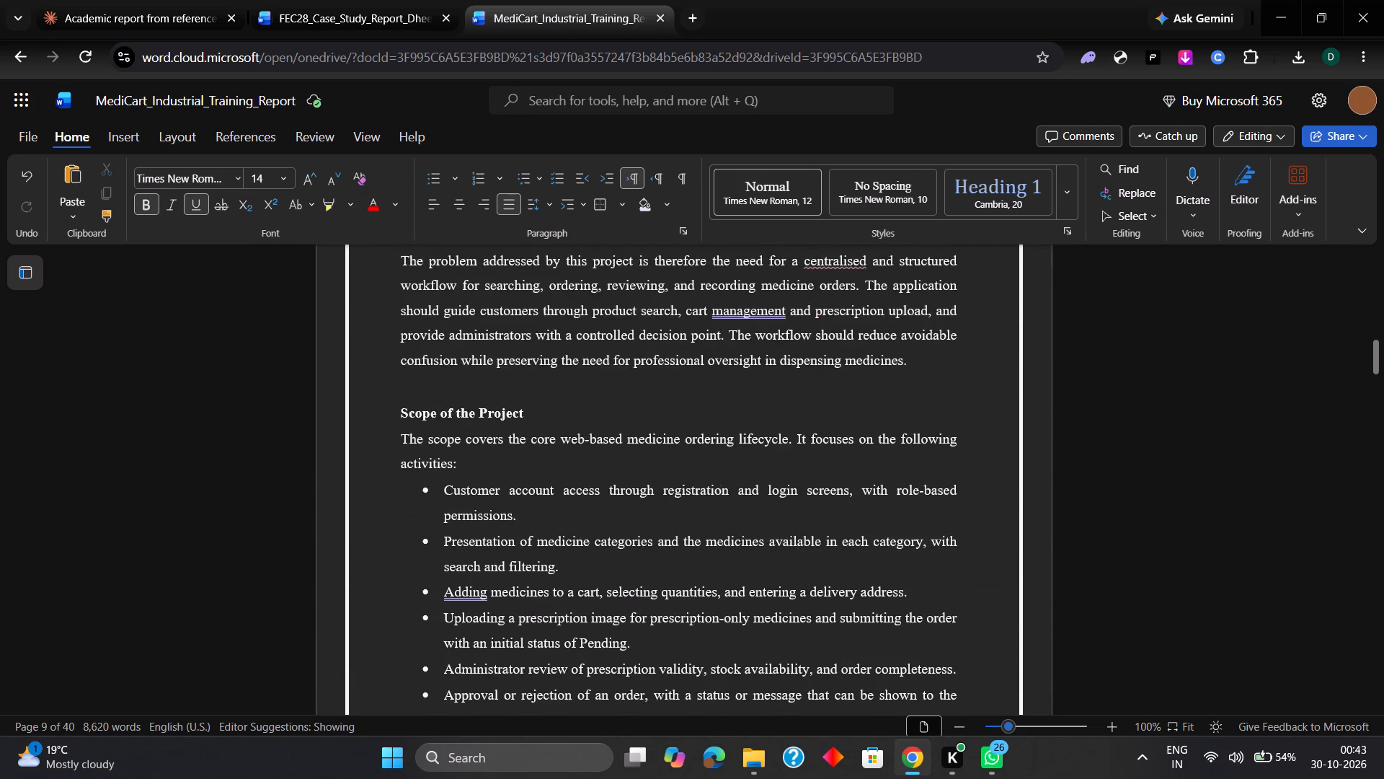
scroll(742, 609, down, 16)
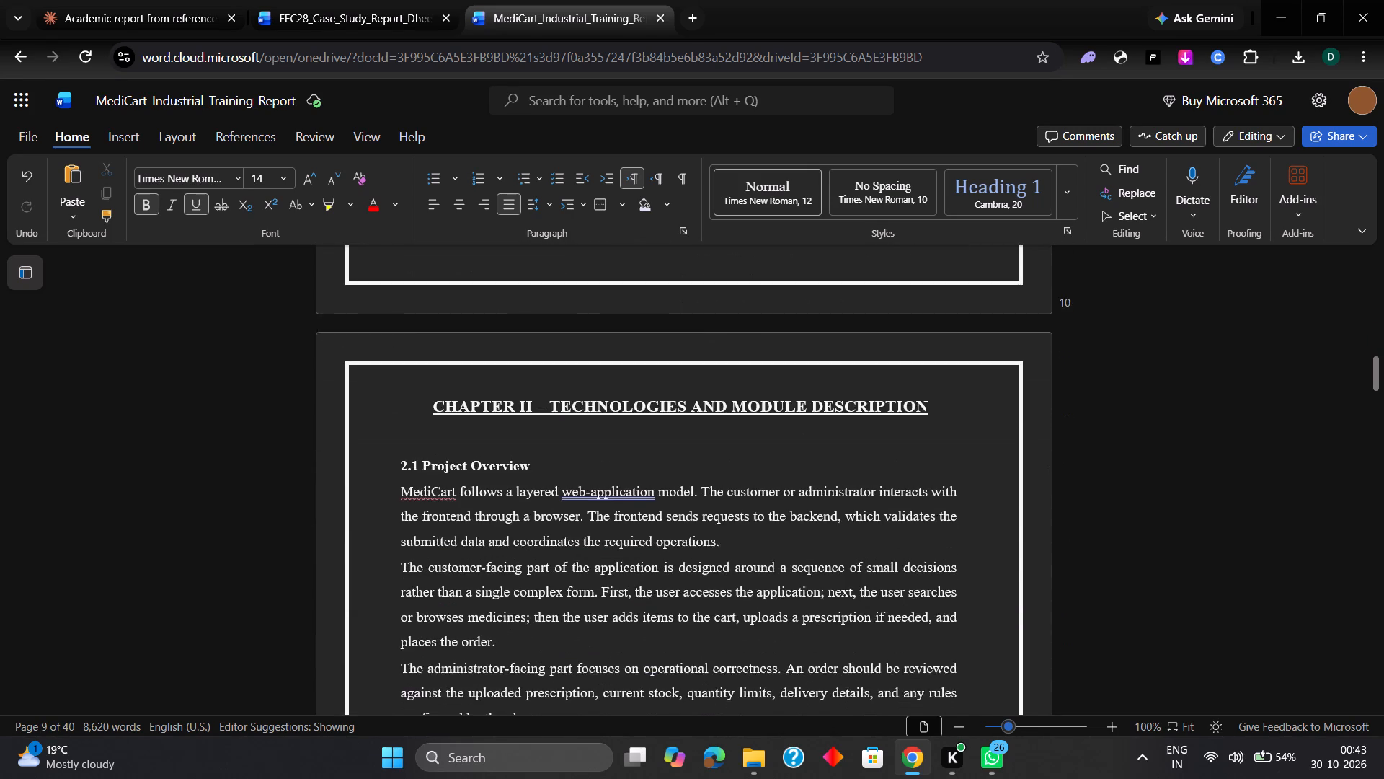
scroll(743, 602, down, 20)
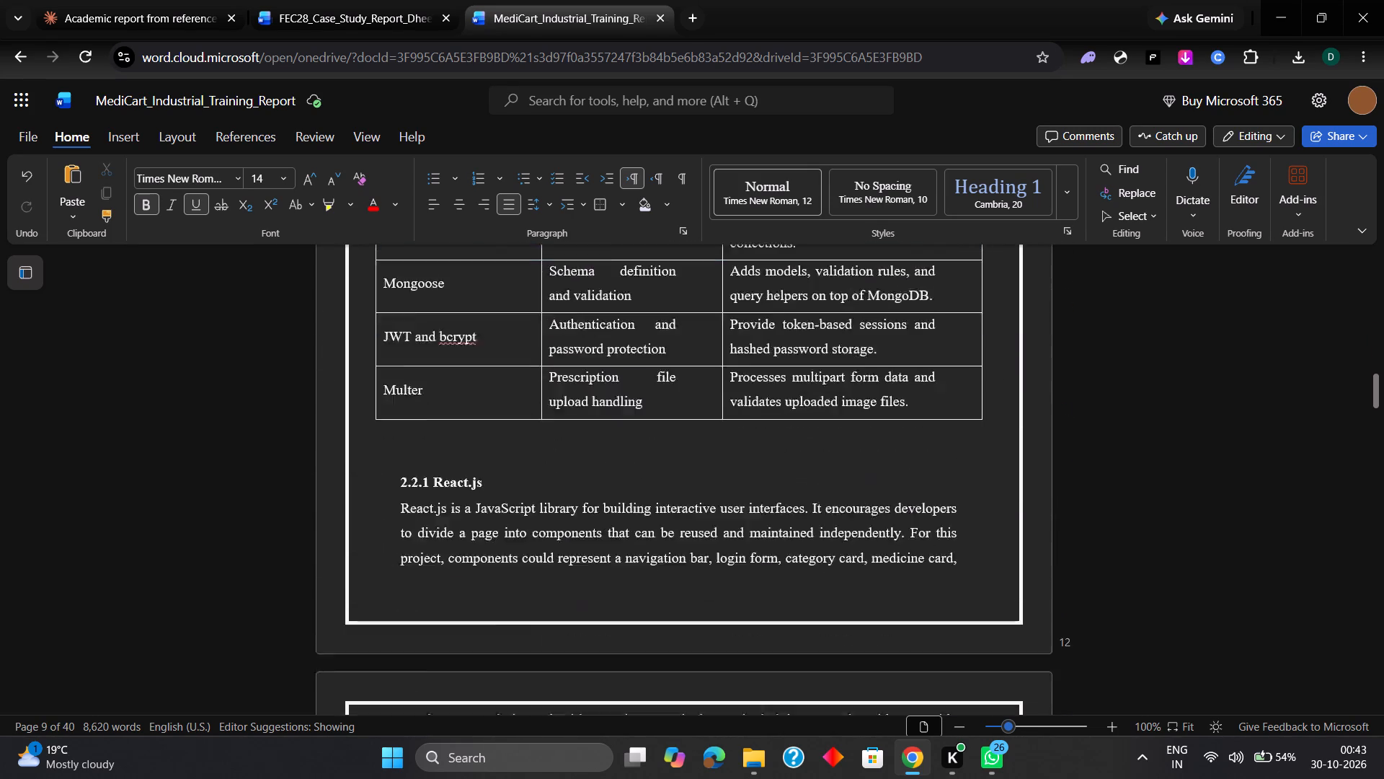
scroll(744, 604, down, 18)
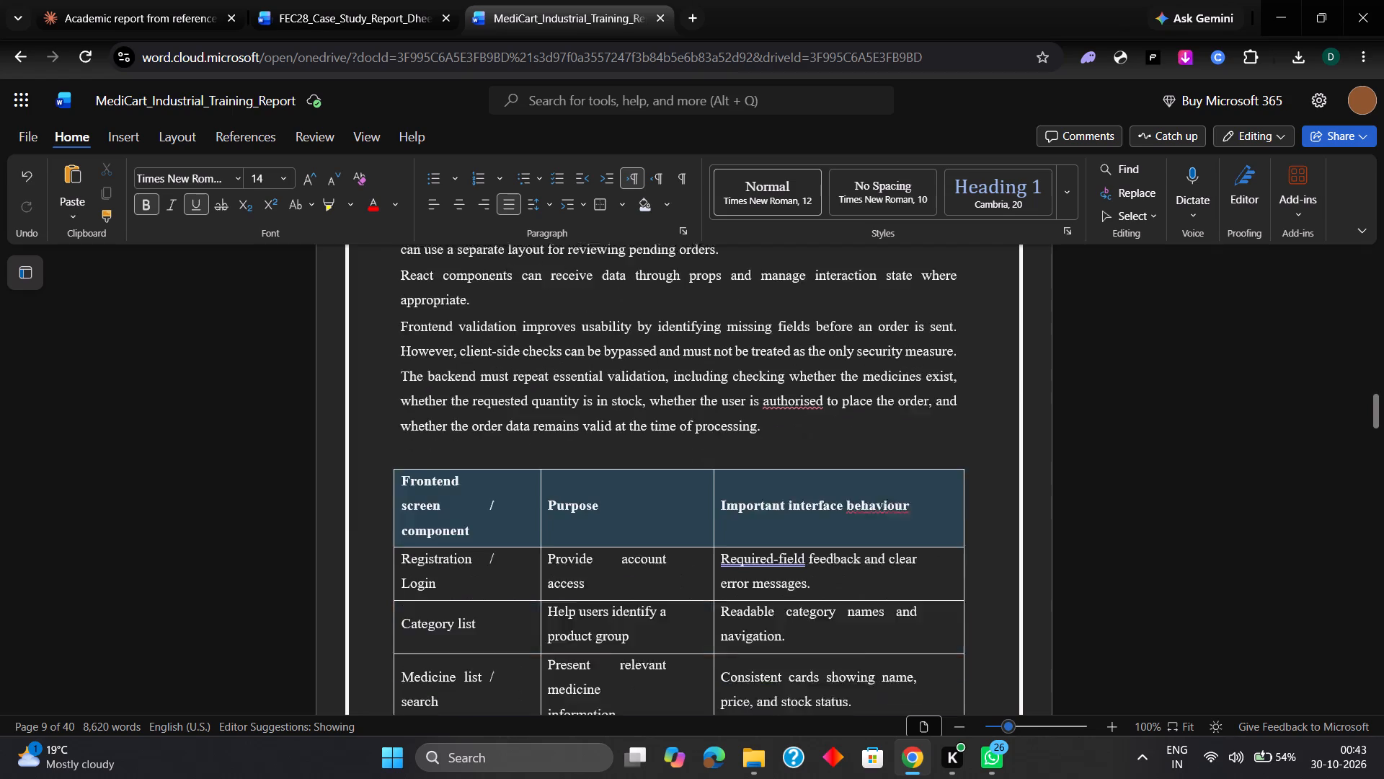
scroll(745, 604, down, 18)
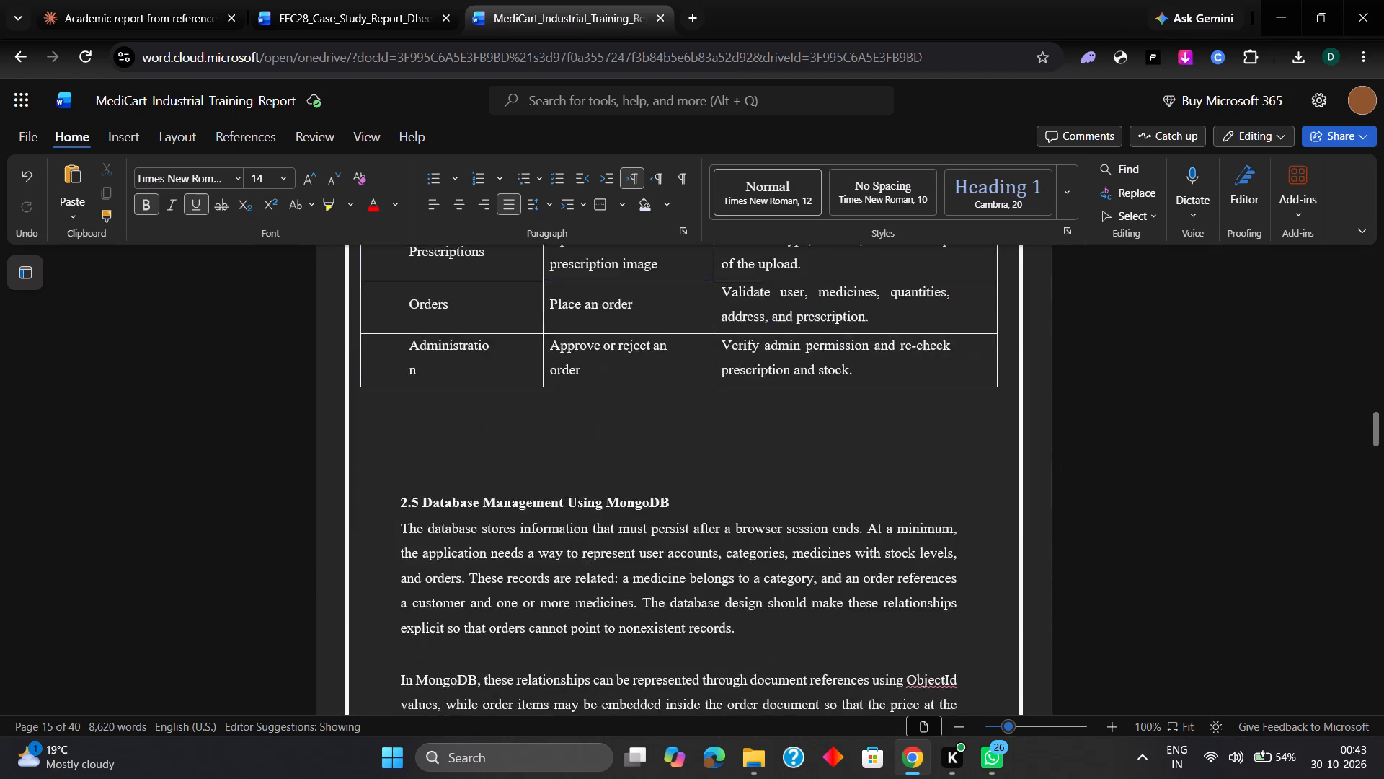
scroll(745, 602, down, 16)
scroll(746, 599, down, 5)
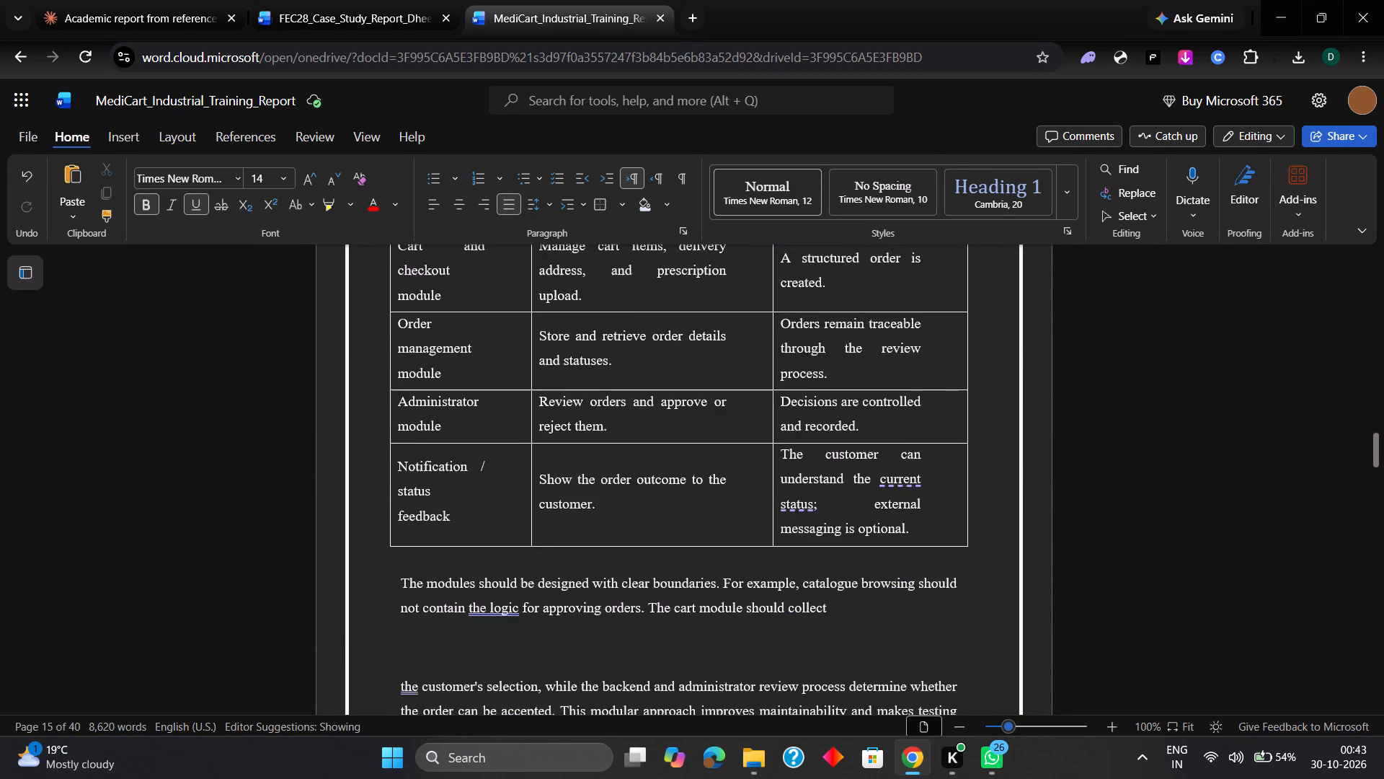
scroll(746, 599, down, 13)
scroll(748, 599, up, 2)
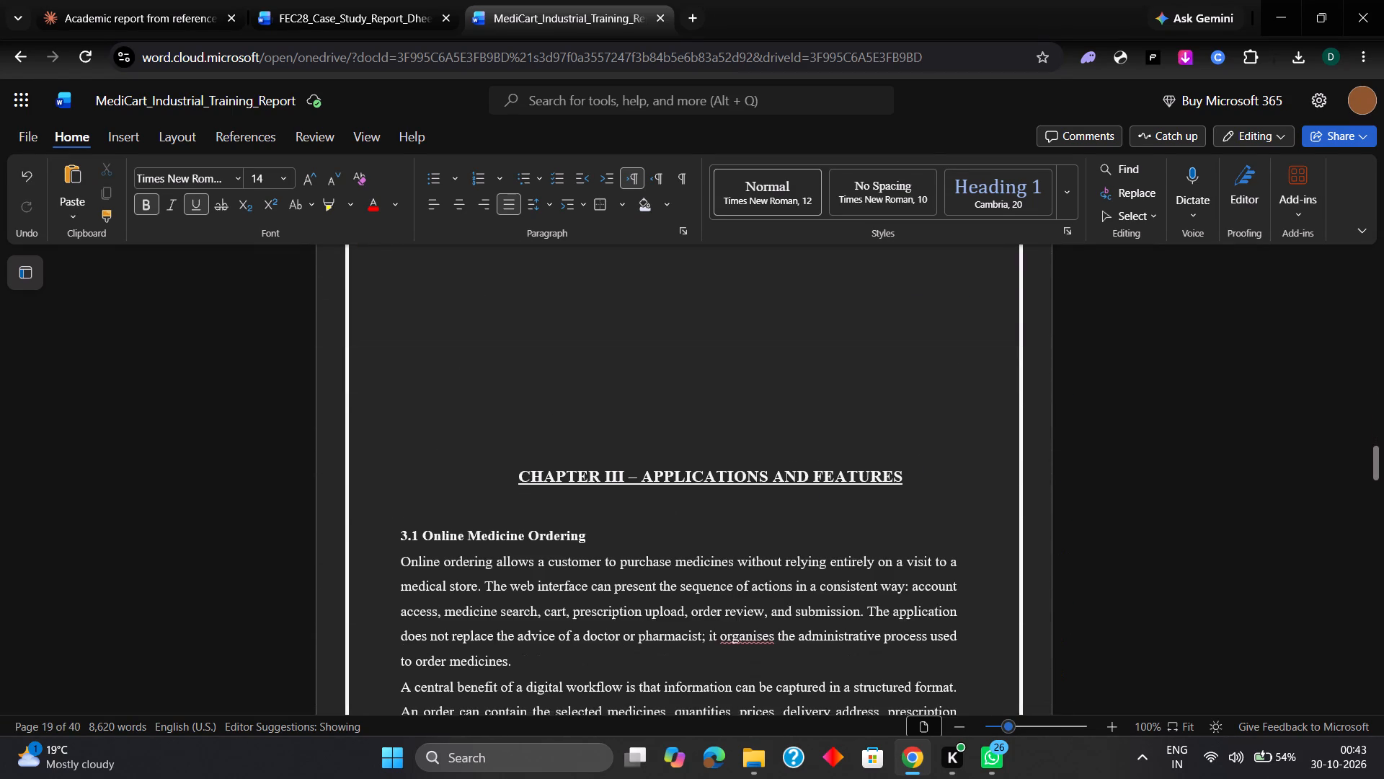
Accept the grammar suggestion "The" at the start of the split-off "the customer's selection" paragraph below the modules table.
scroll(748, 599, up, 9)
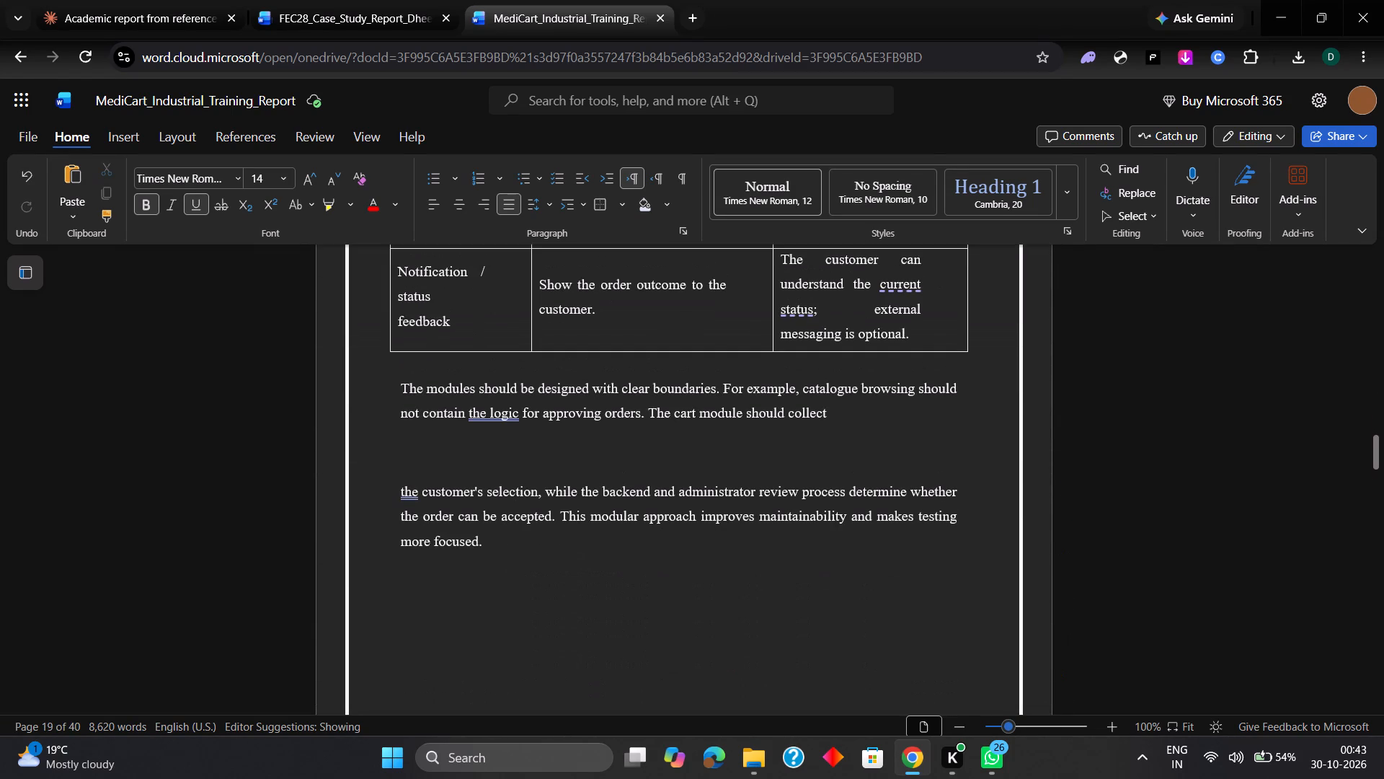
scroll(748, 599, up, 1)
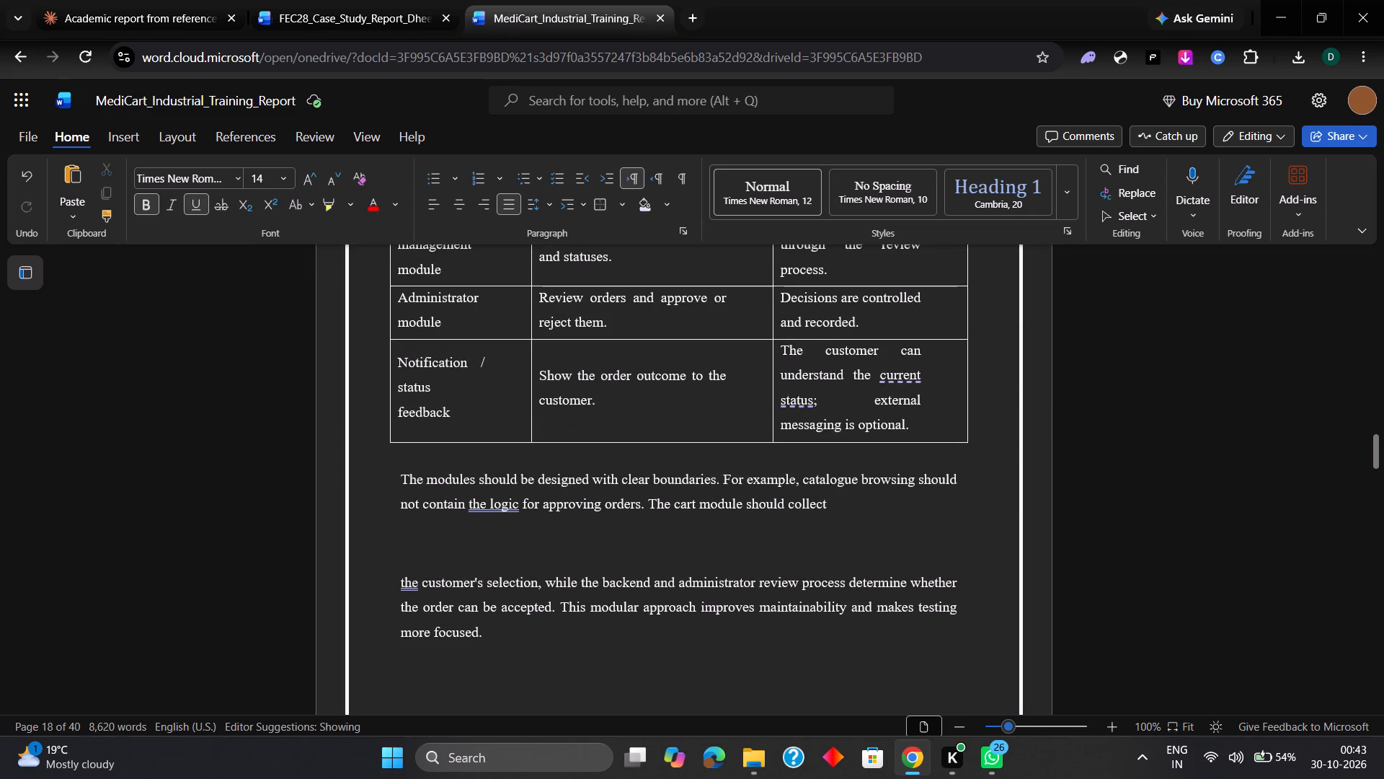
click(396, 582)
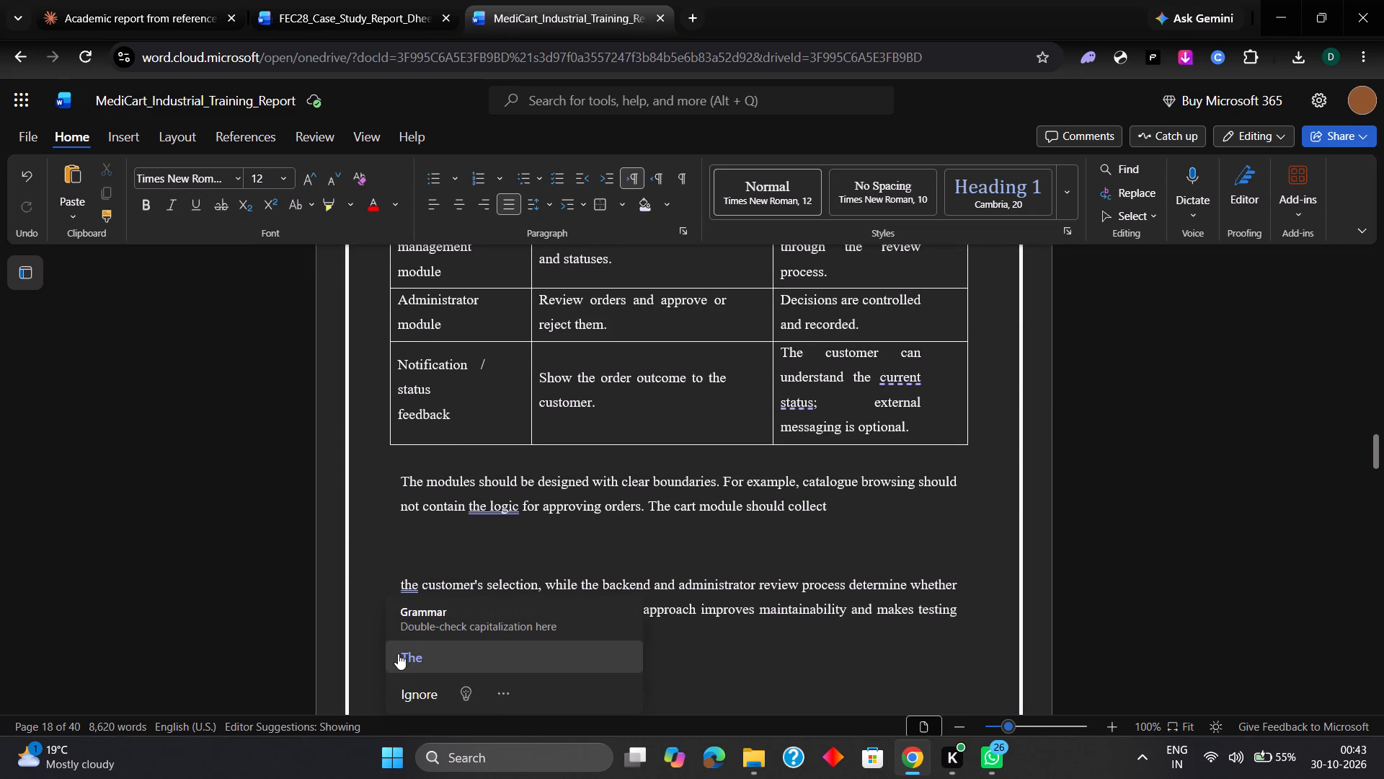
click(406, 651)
Remove the blank gap before "The customer's selection" and join it with a space to the sentence ending "The cart module should collect".
click(405, 587)
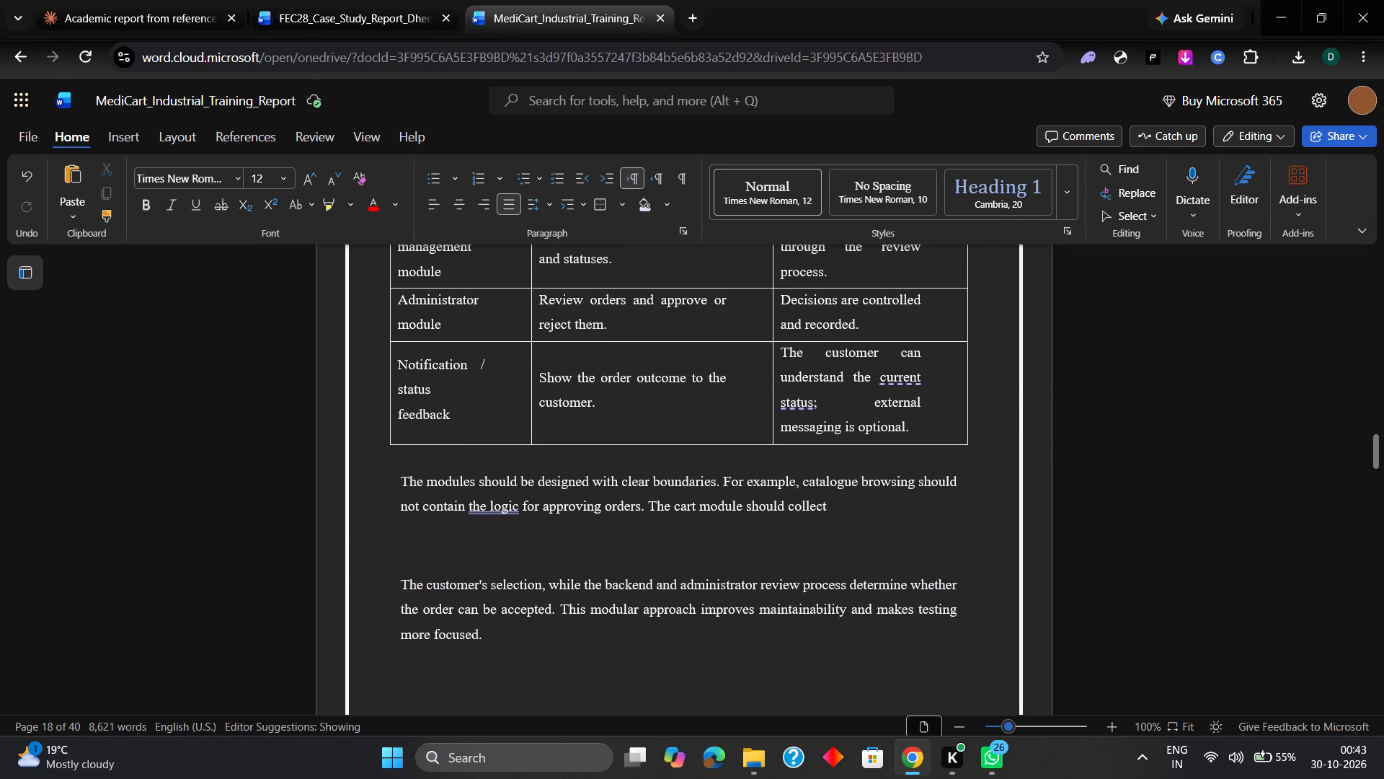
key(BackSpace)
key(BackSpace)
key(BackSpace)
key(BackSpace)
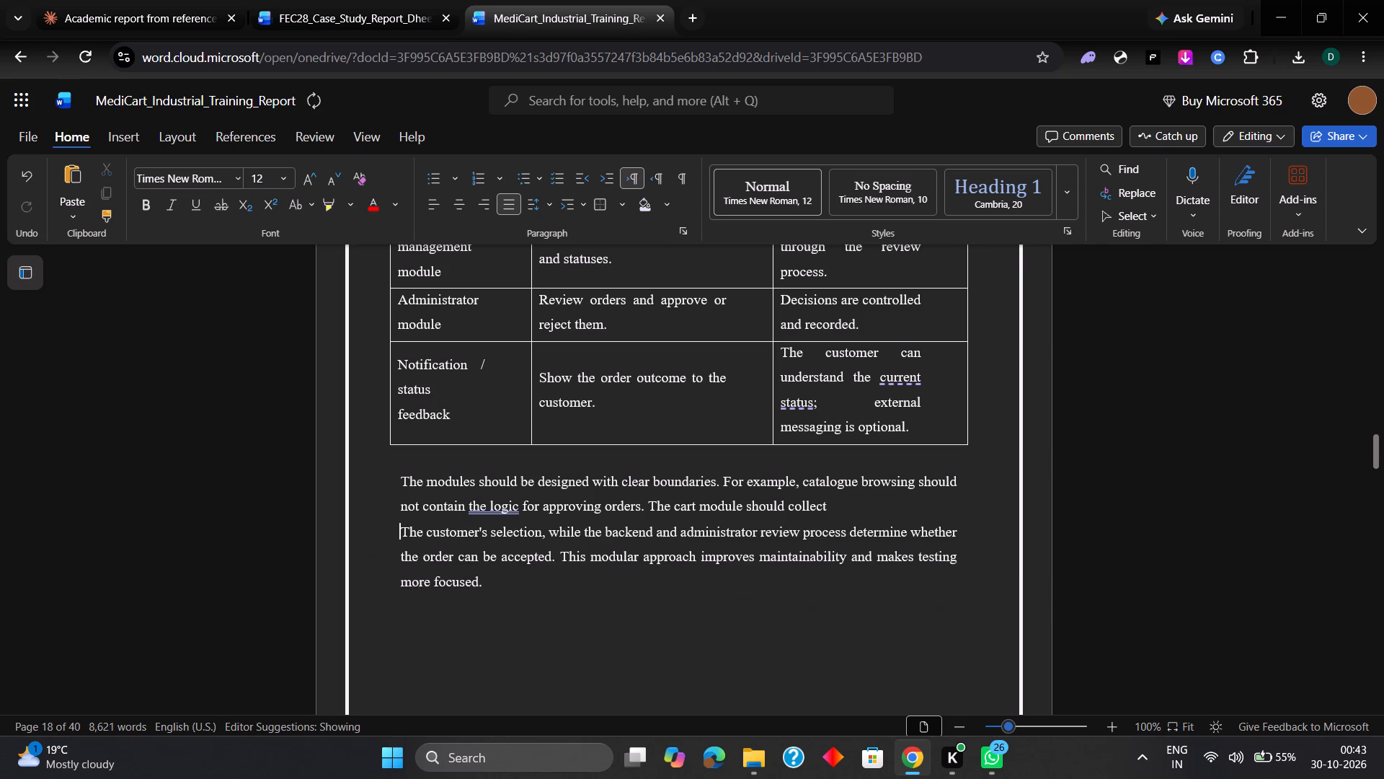
key(BackSpace)
key(BackSpace)
key(space)
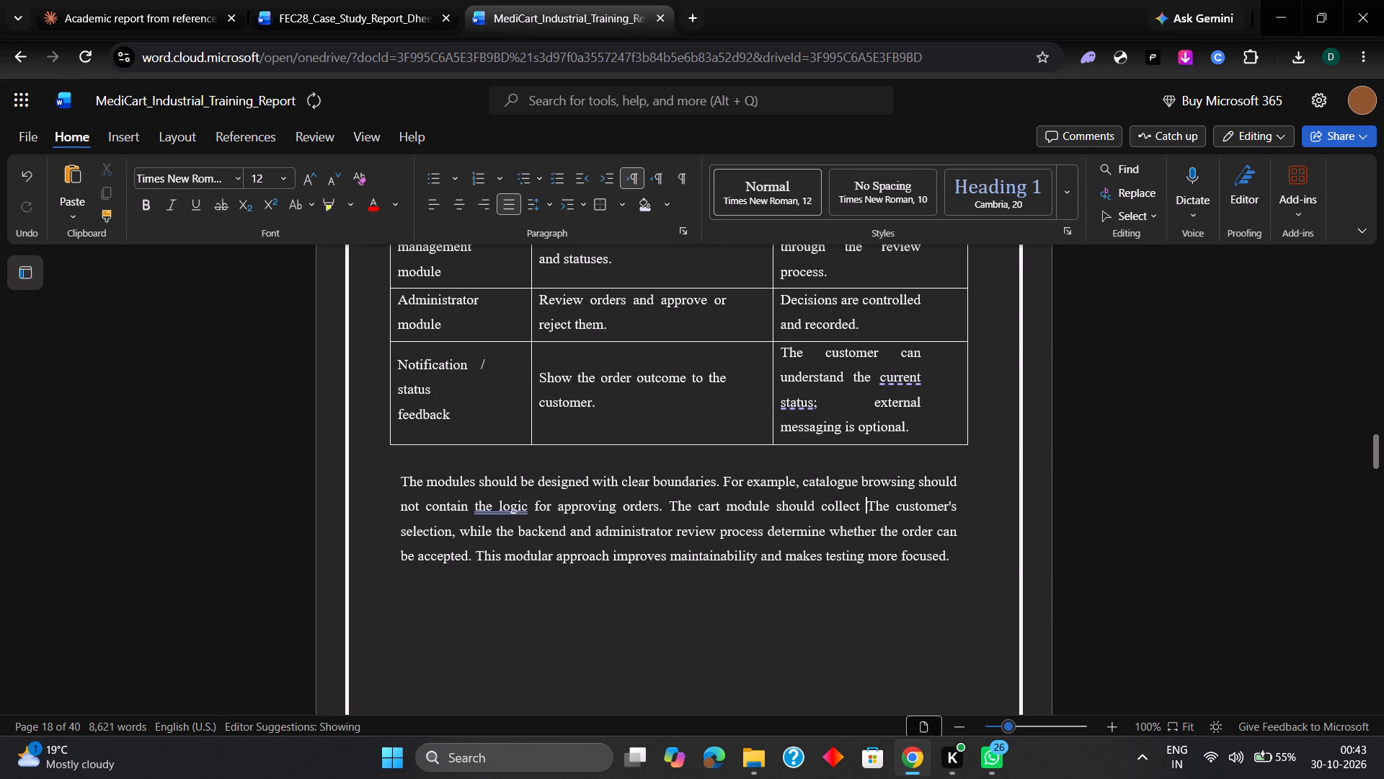
Change "The" to lowercase "the" after "The cart module should collect" in the joined paragraph.
click(877, 506)
key(BackSpace)
key(t)
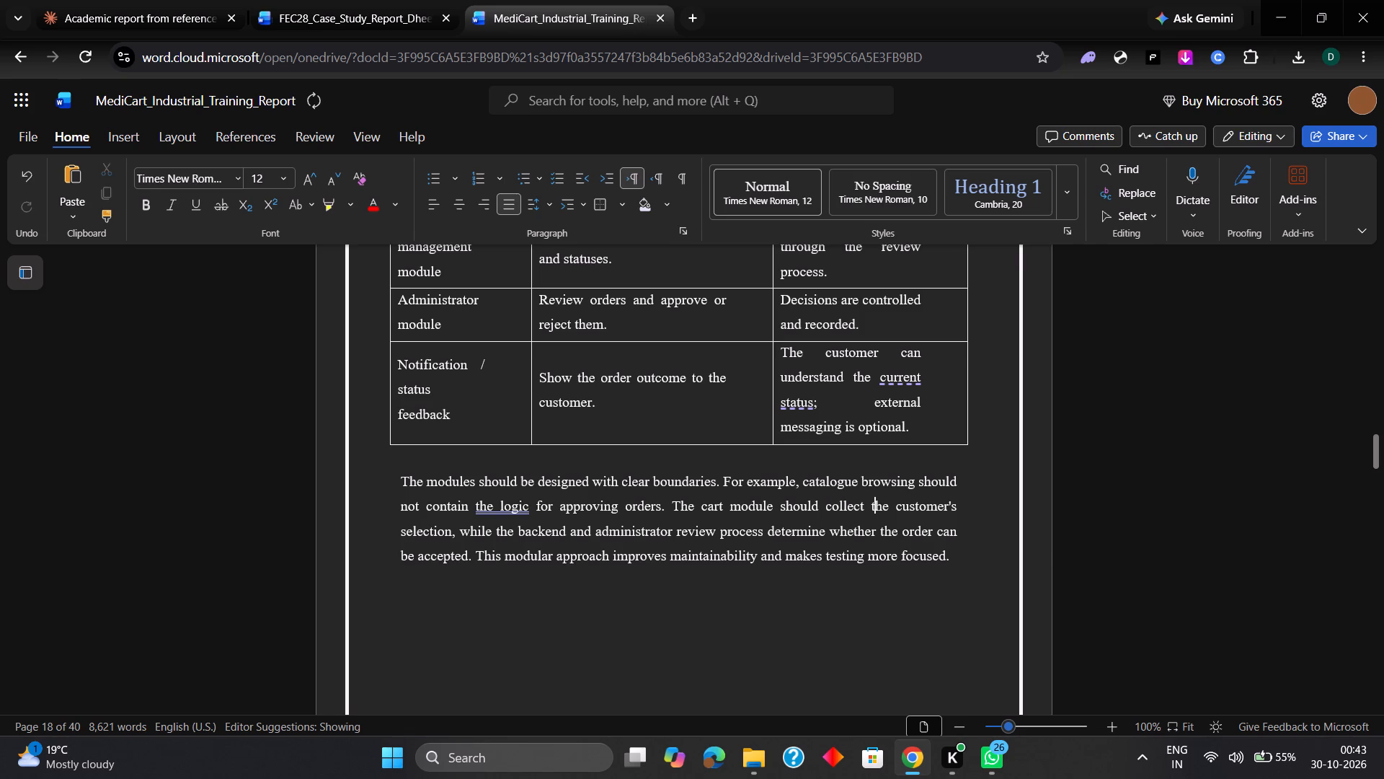
Remove the spaces and surplus blank lines before the "CHAPTER III – APPLICATIONS AND FEATURES" heading, leaving two blank lines above it.
scroll(703, 581, down, 4)
scroll(703, 581, up, 5)
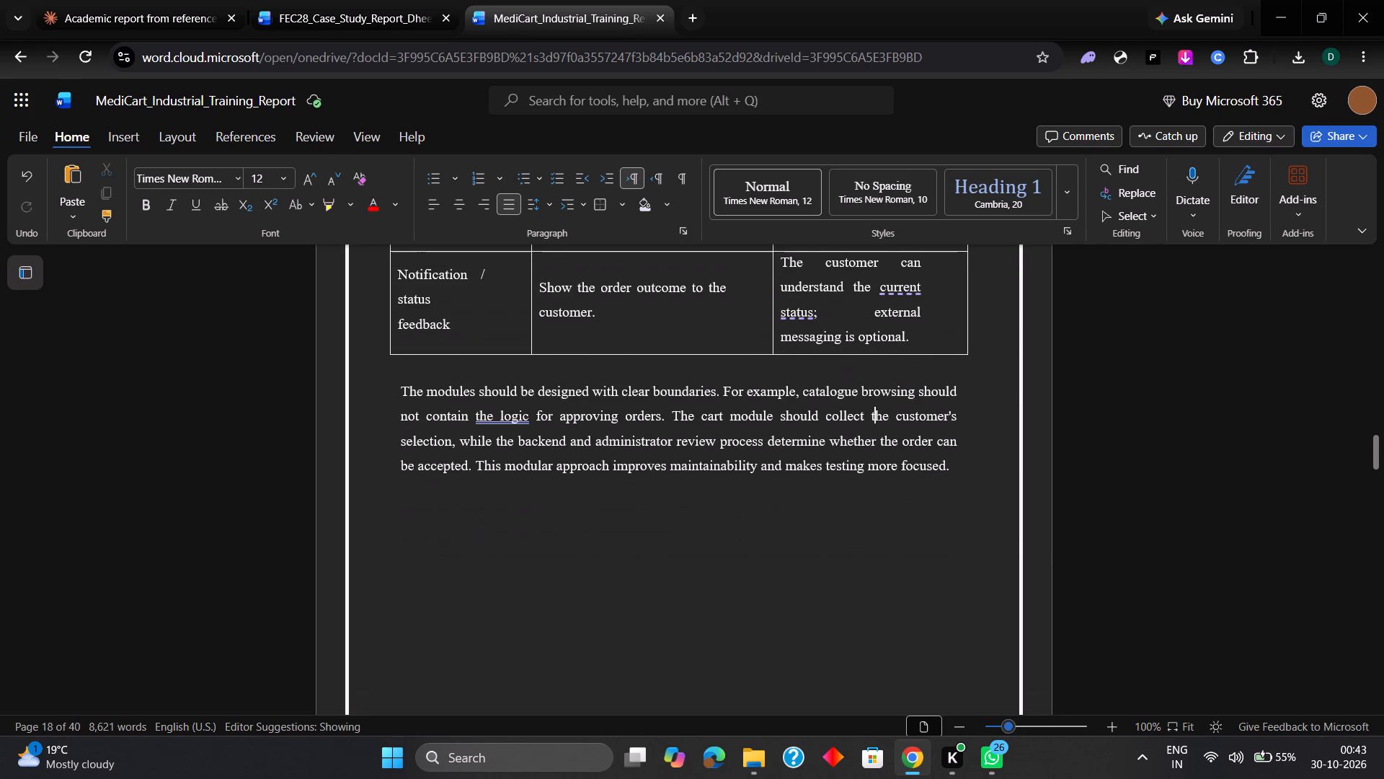
scroll(707, 581, up, 2)
scroll(708, 579, down, 8)
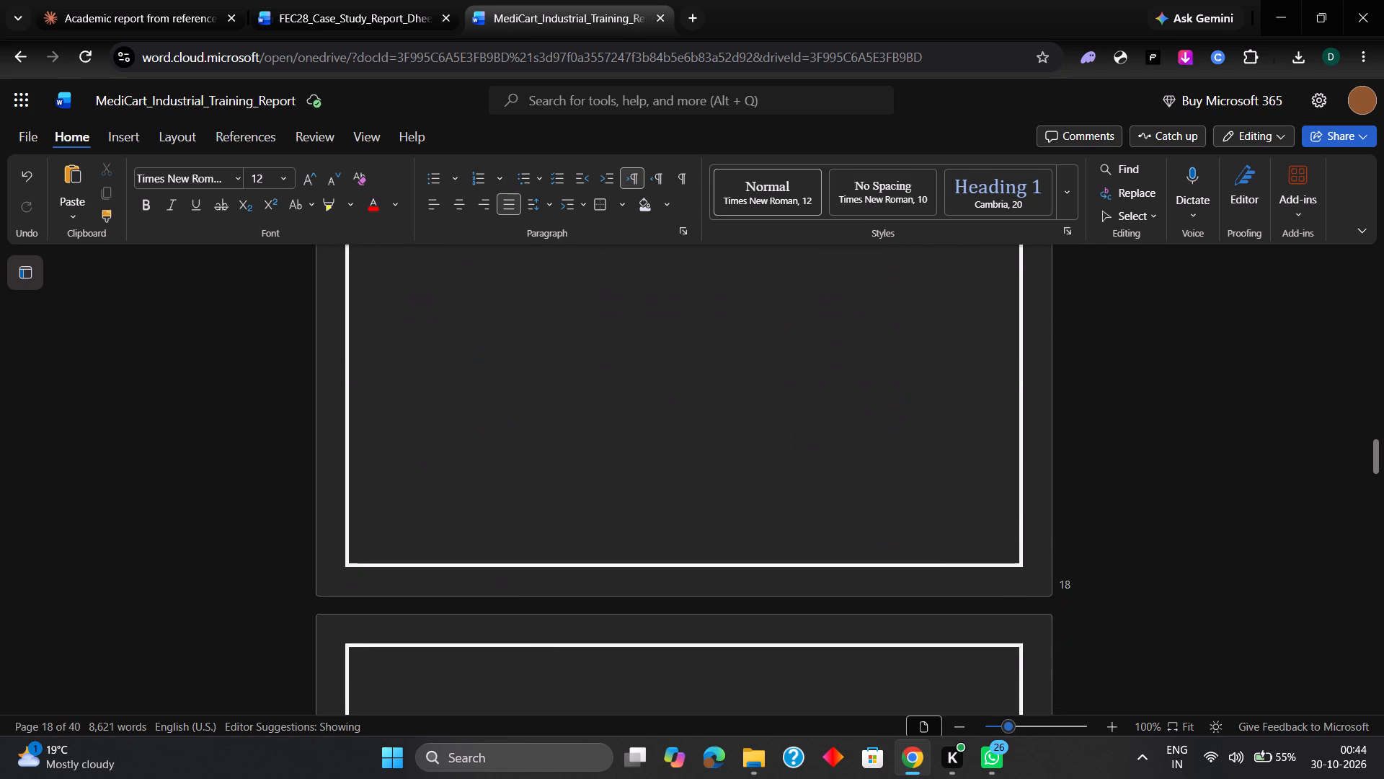
scroll(708, 579, down, 6)
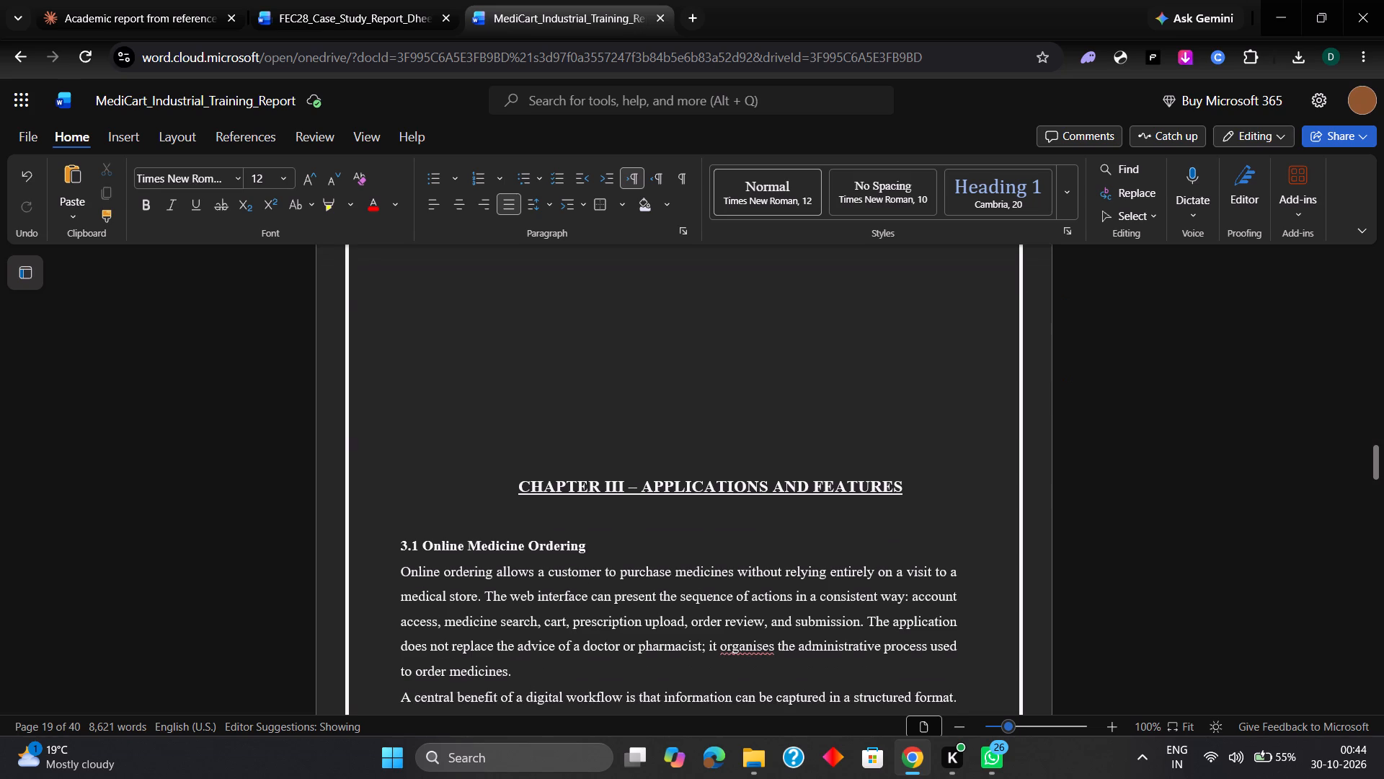
click(518, 482)
key(BackSpace)
key(BackSpace)
key(BackSpace)
key(BackSpace)
key(BackSpace)
key(BackSpace)
key(BackSpace)
key(BackSpace)
key(BackSpace)
key(BackSpace)
key(BackSpace)
key(BackSpace)
key(BackSpace)
key(BackSpace)
key(BackSpace)
key(BackSpace)
key(BackSpace)
key(BackSpace)
key(BackSpace)
key(BackSpace)
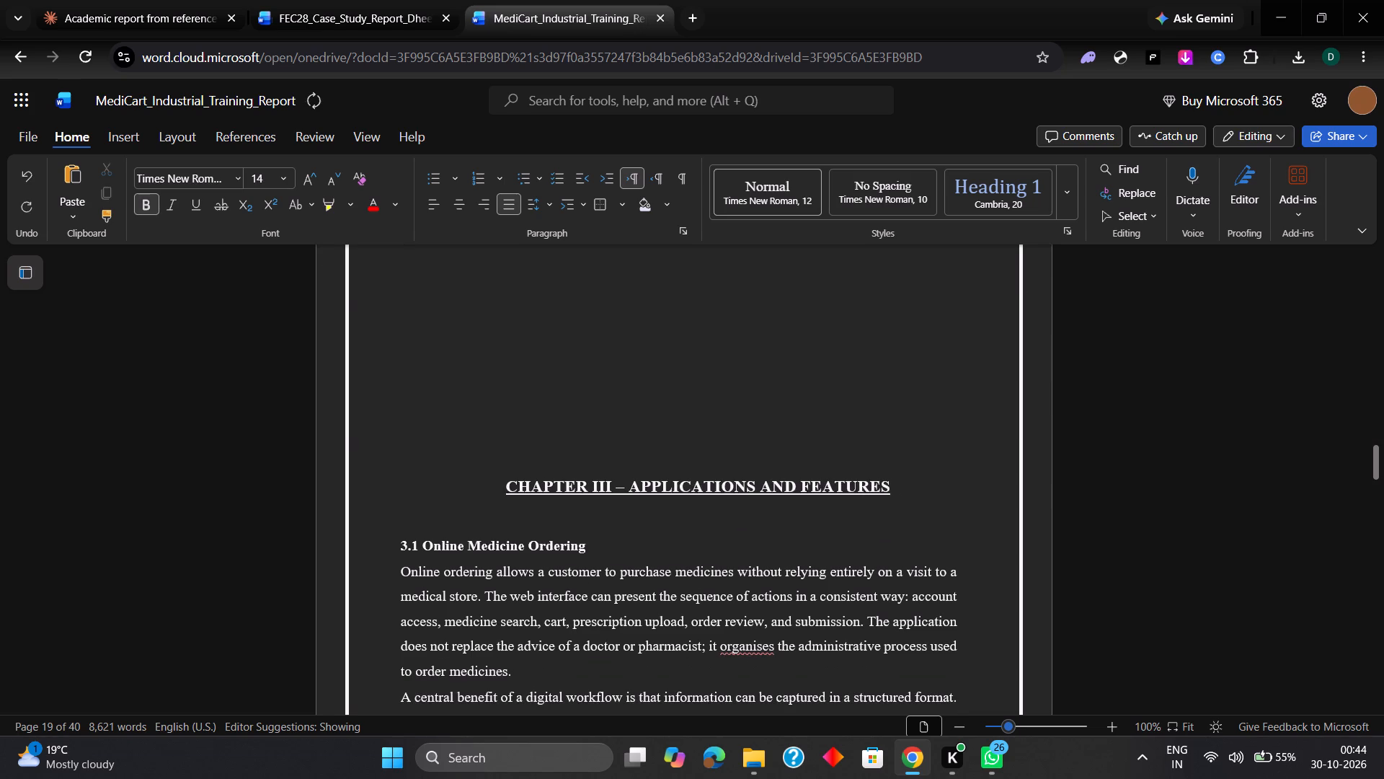
scroll(548, 527, up, 4)
key(BackSpace)
key(BackSpace)
key(BackSpace)
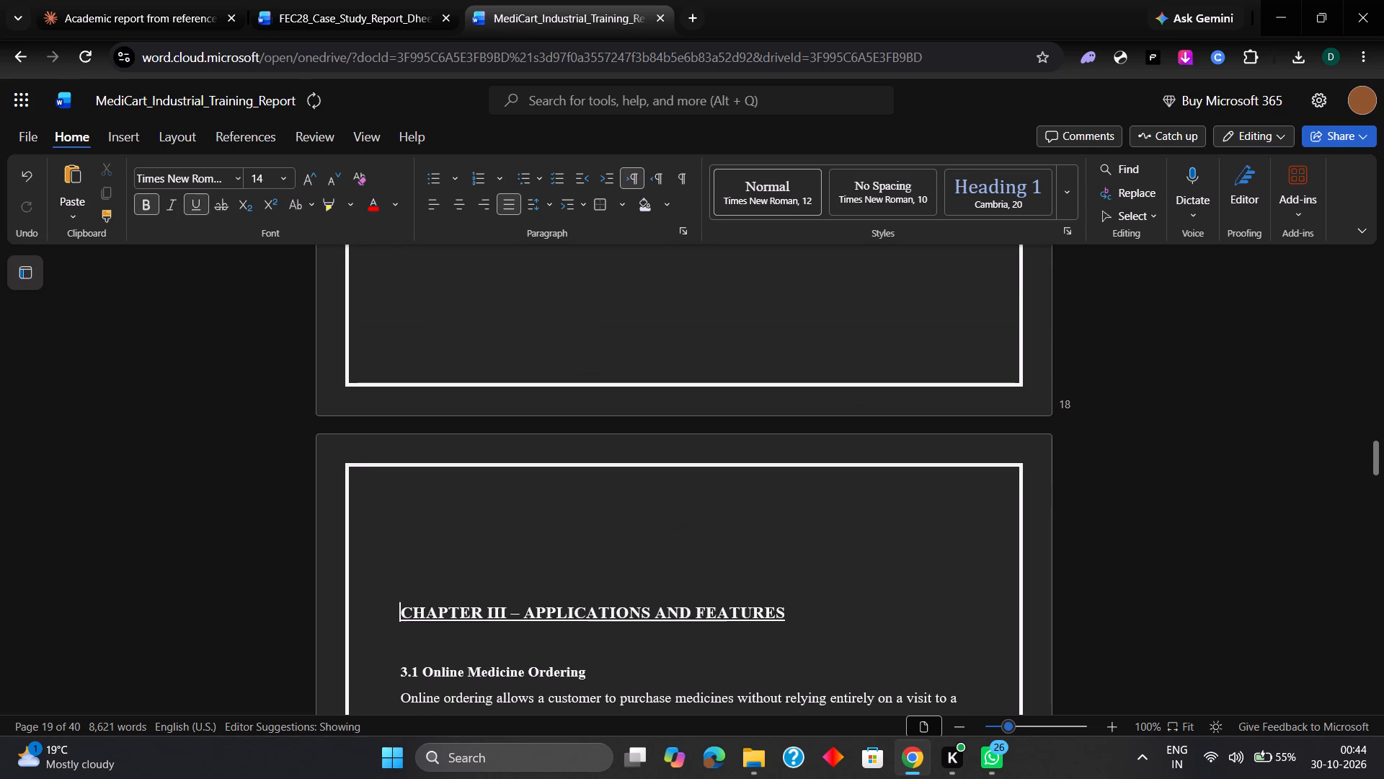
key(BackSpace)
key(BackSpace)
key(BackSpace)
key(BackSpace)
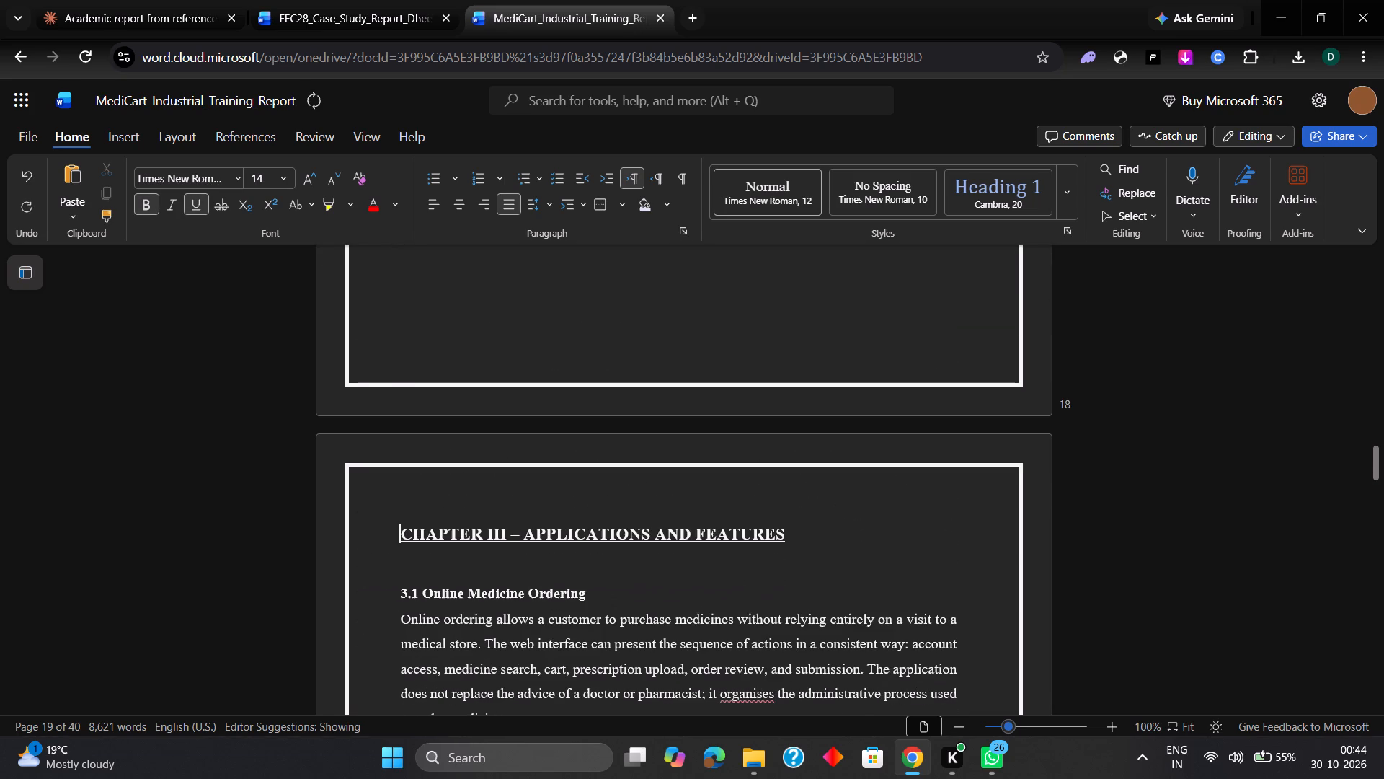
key(BackSpace)
key(BackSpace)
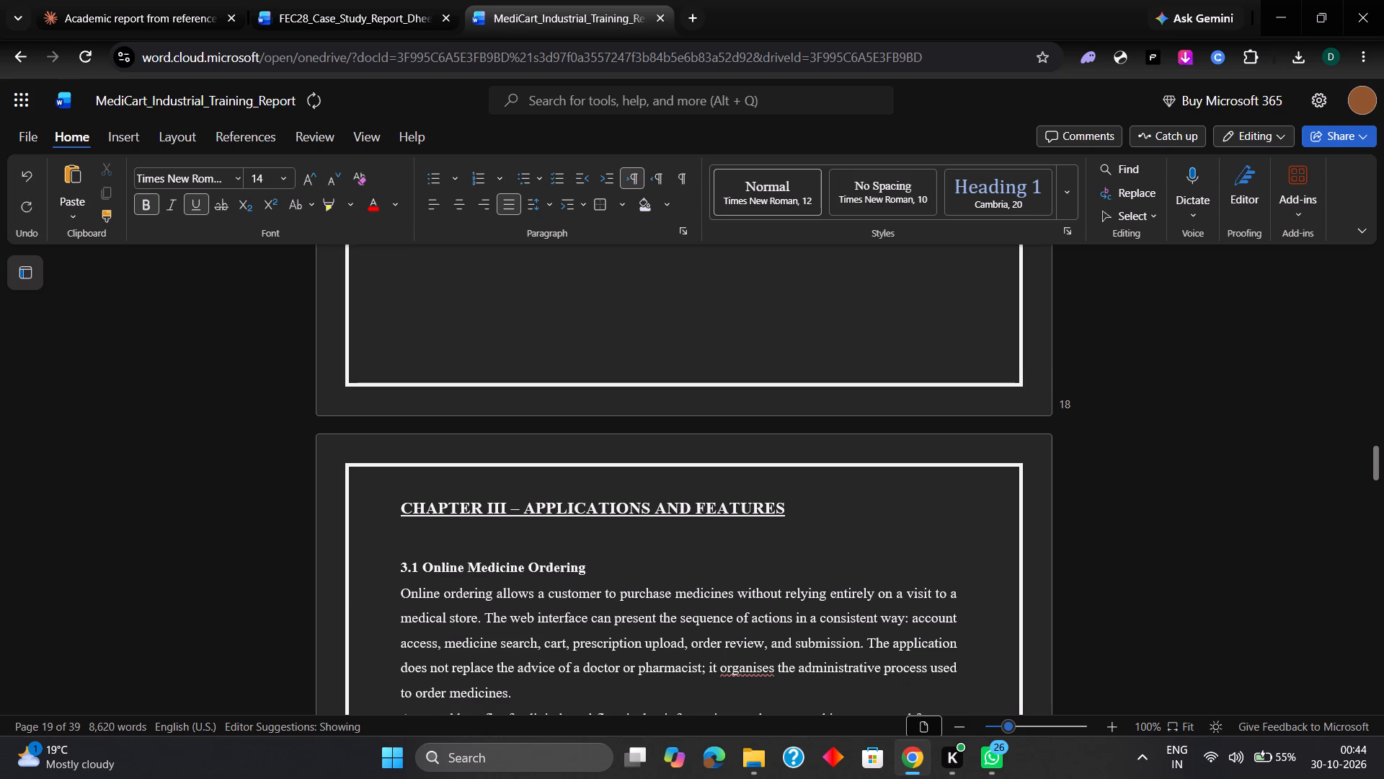
key(BackSpace)
key(BackSpace)
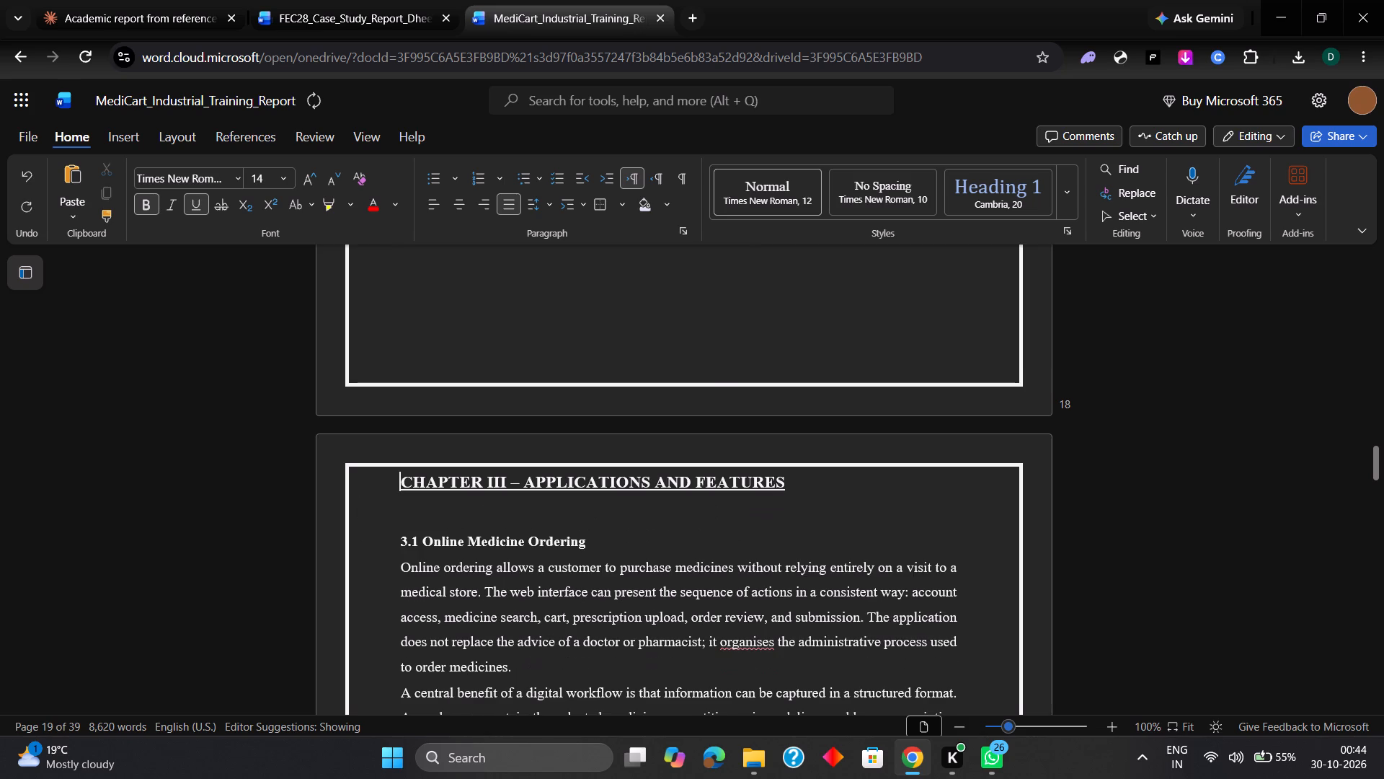
key(Return)
key(Return)
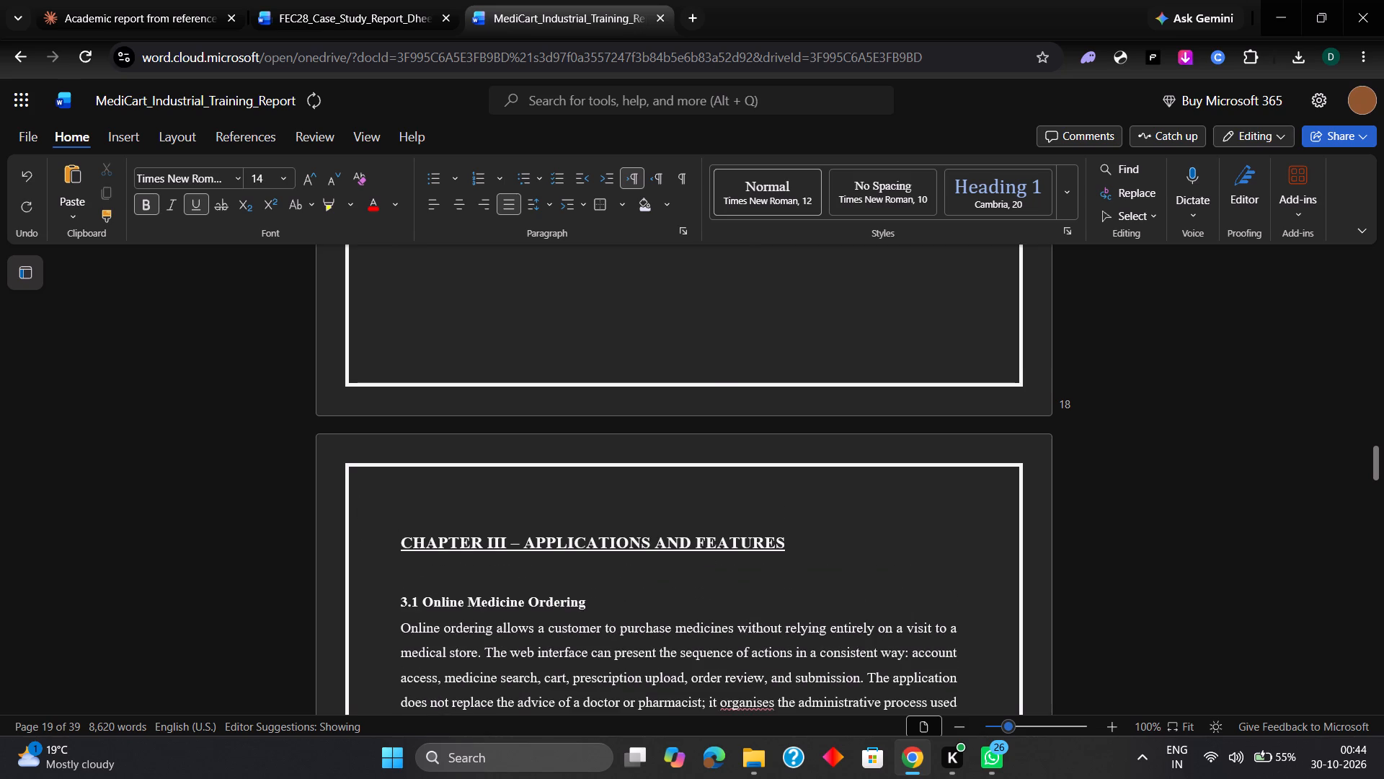
Centre the "CHAPTER III – APPLICATIONS AND FEATURES" heading.
drag(792, 538, 389, 546)
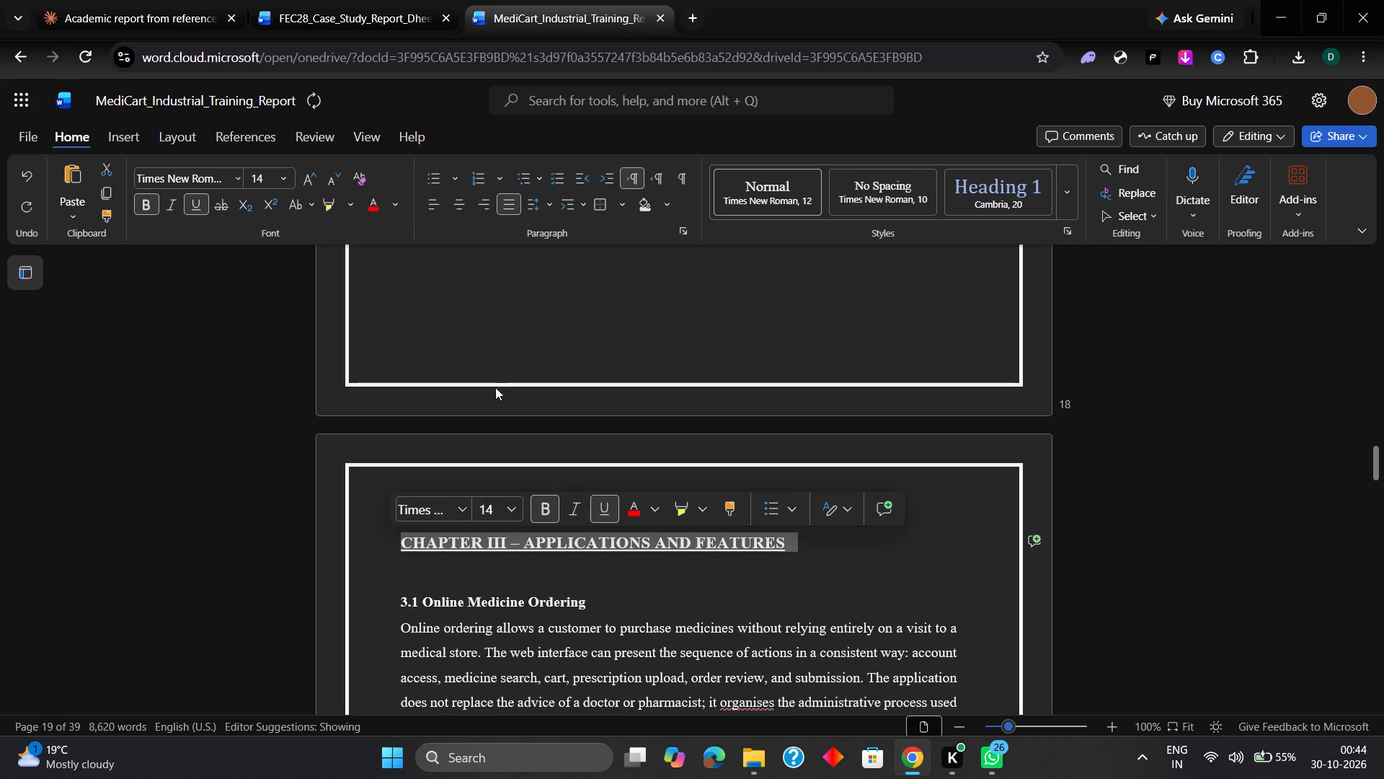
click(458, 198)
click(709, 501)
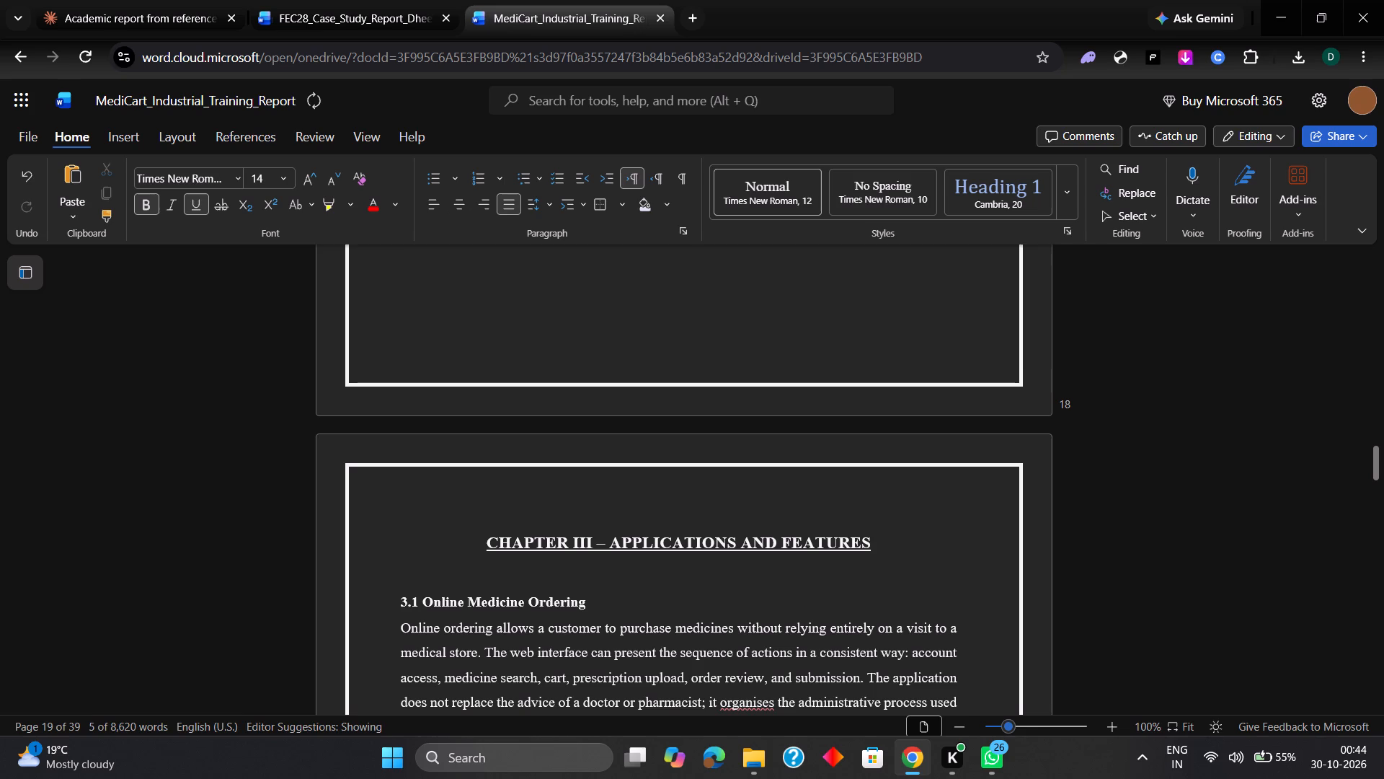
Examine the spacing above the Chapter I and Chapter II headings for comparison with the Chapter III heading.
scroll(692, 591, up, 17)
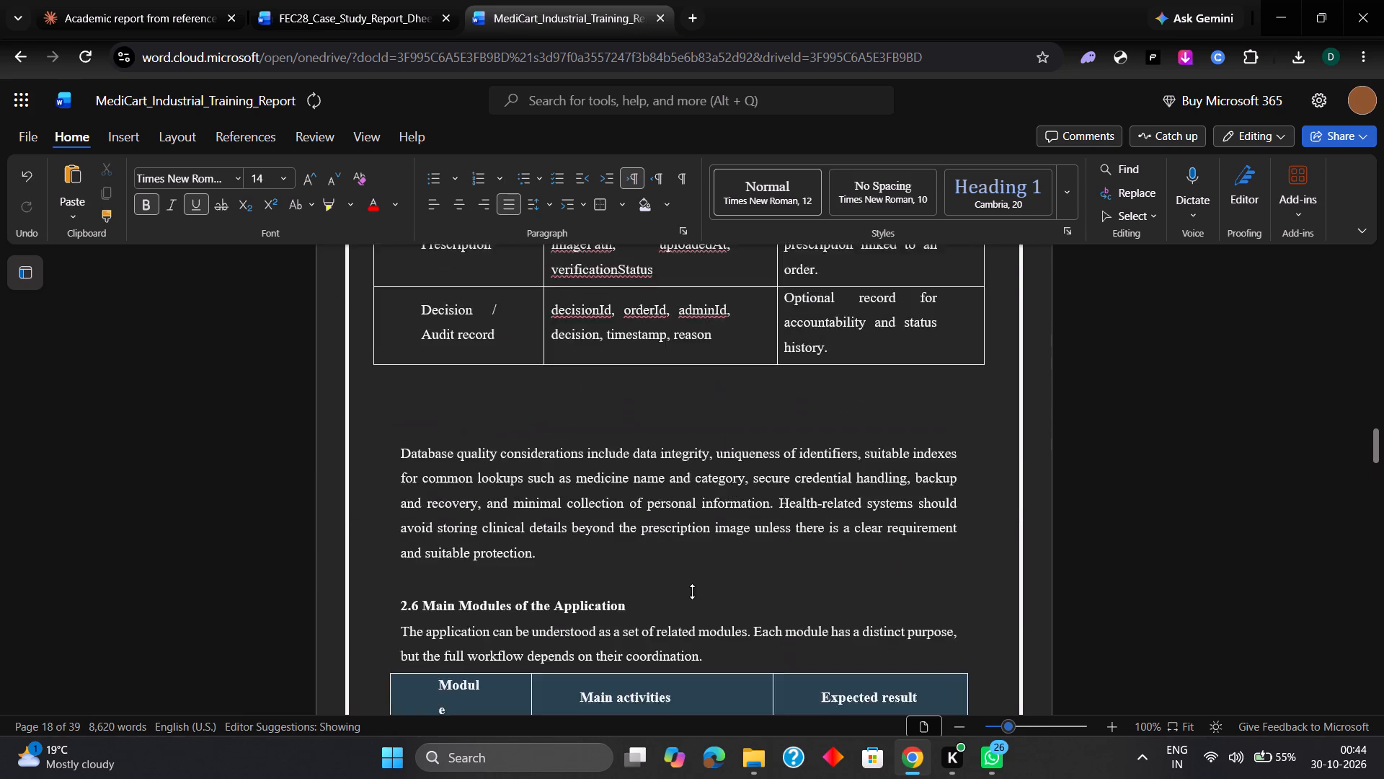
scroll(692, 591, up, 20)
scroll(692, 591, up, 14)
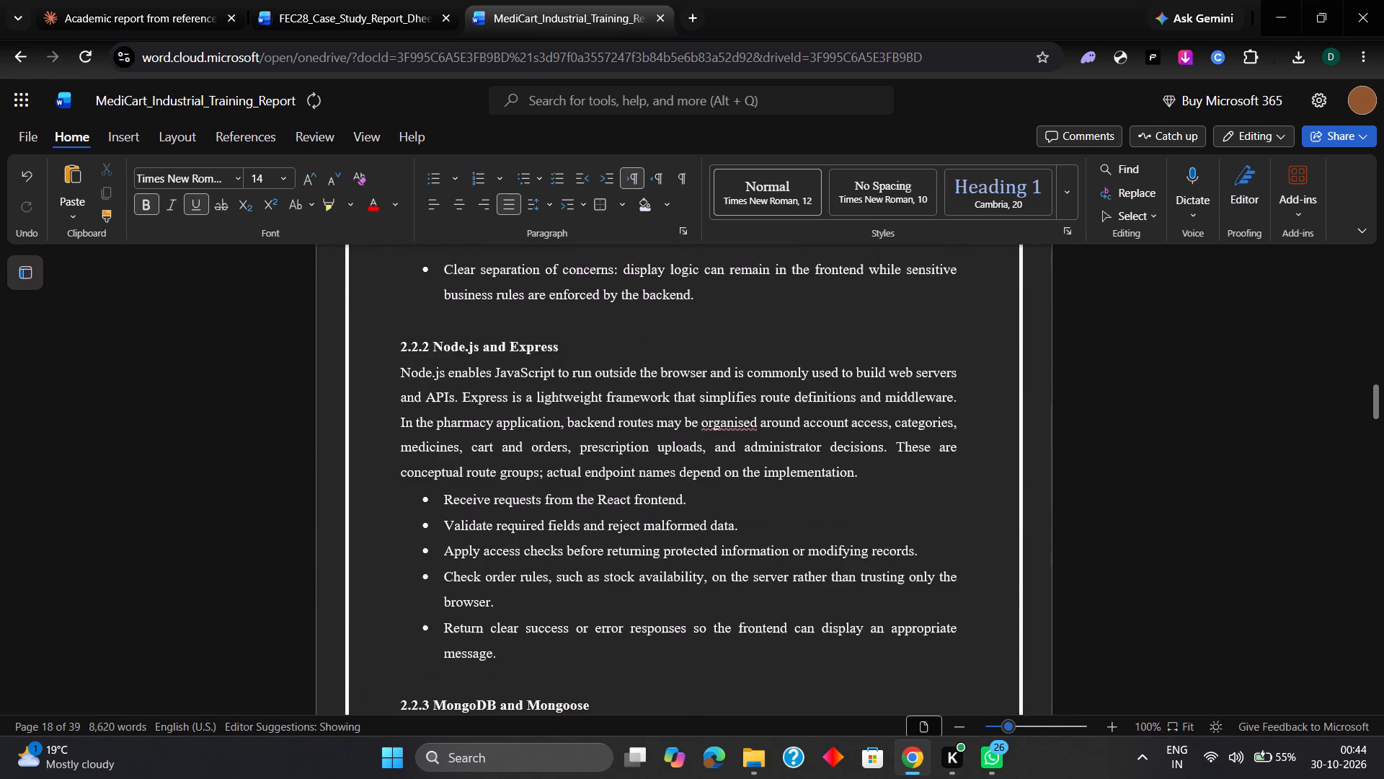
scroll(697, 586, up, 20)
scroll(697, 586, up, 14)
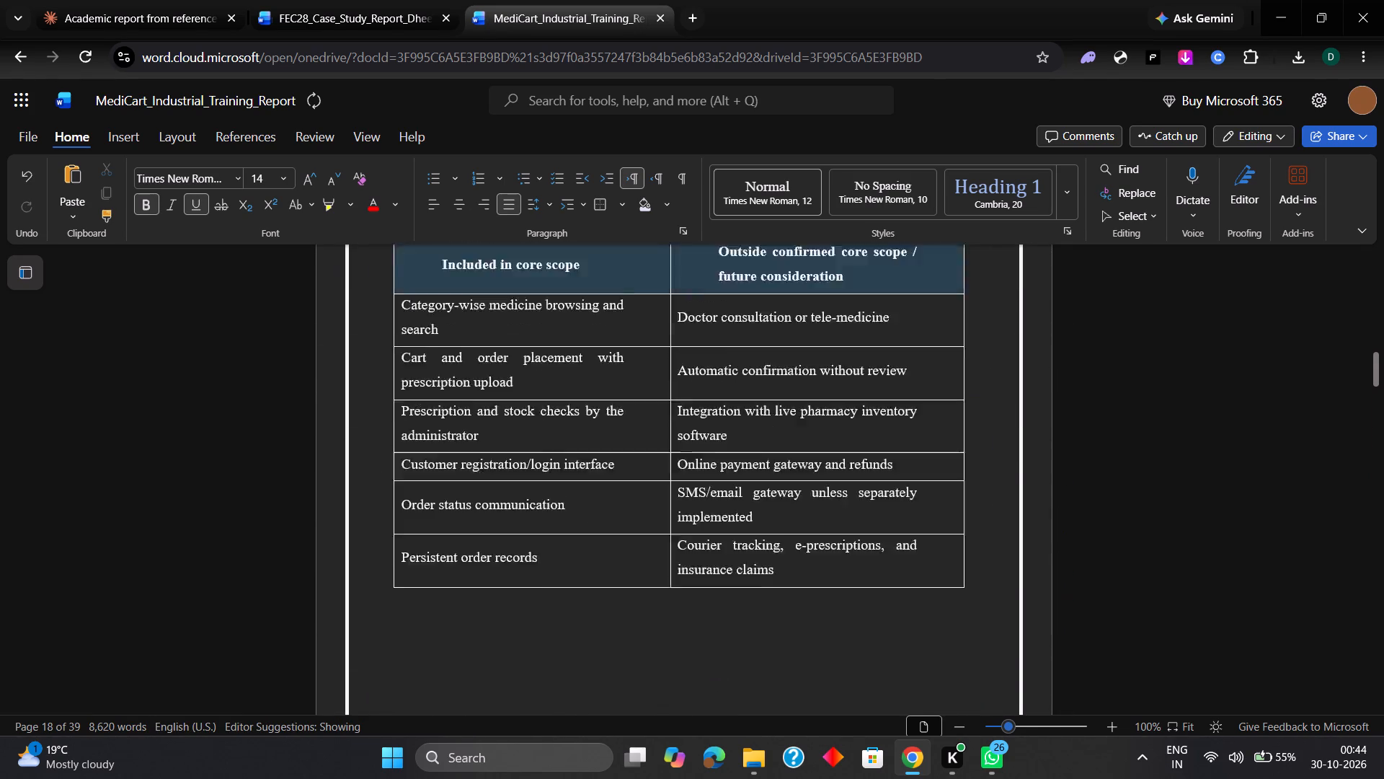
scroll(697, 586, up, 20)
scroll(697, 586, up, 14)
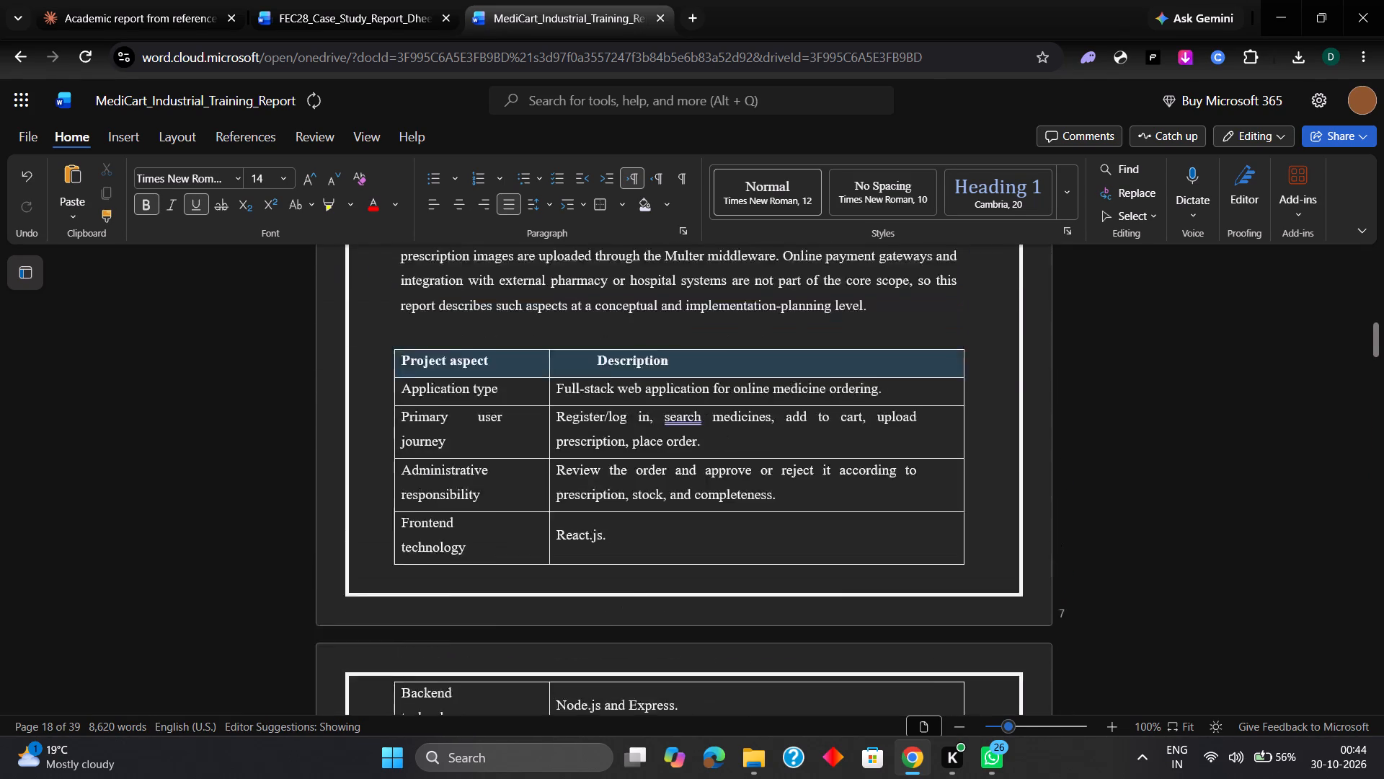
scroll(698, 586, up, 20)
scroll(698, 586, up, 5)
scroll(698, 586, down, 3)
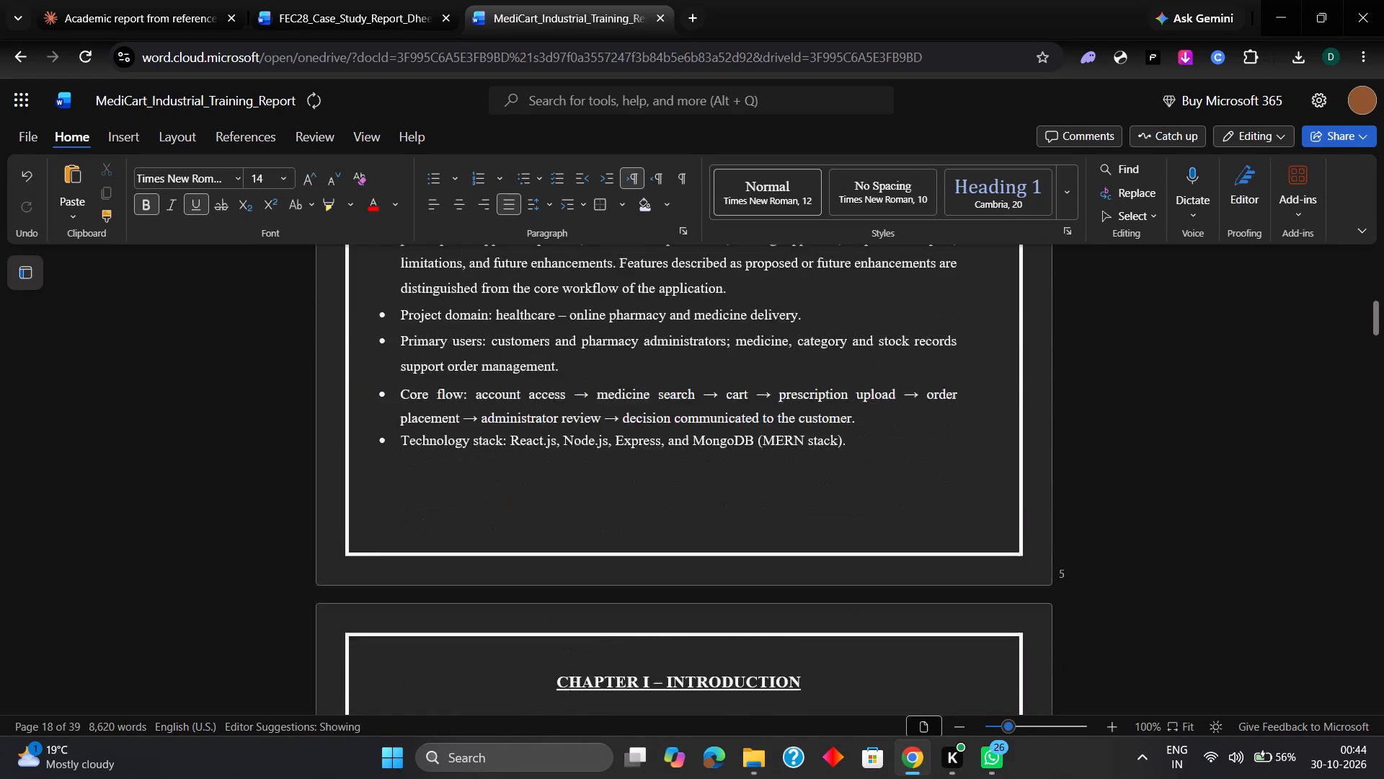
click(678, 580)
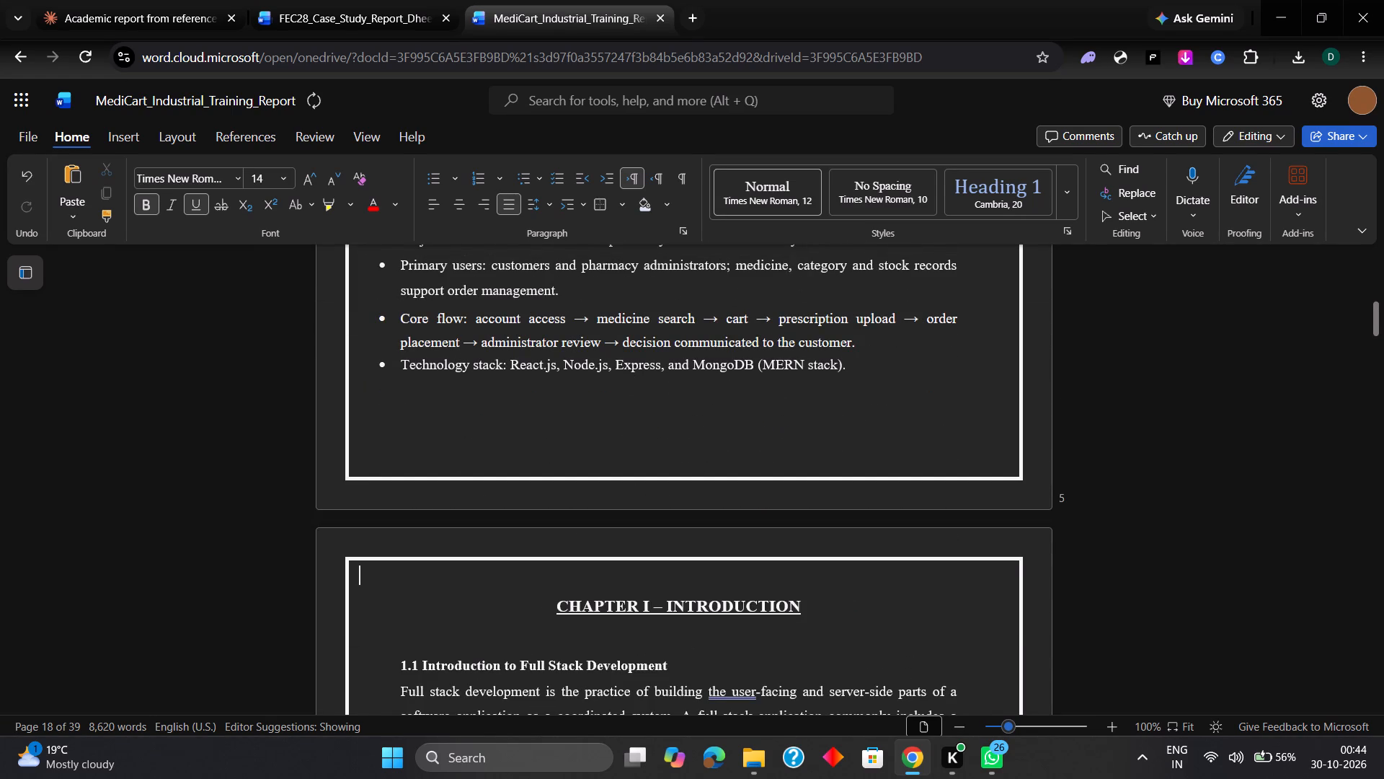
scroll(742, 578, down, 5)
scroll(787, 593, down, 20)
scroll(787, 593, down, 18)
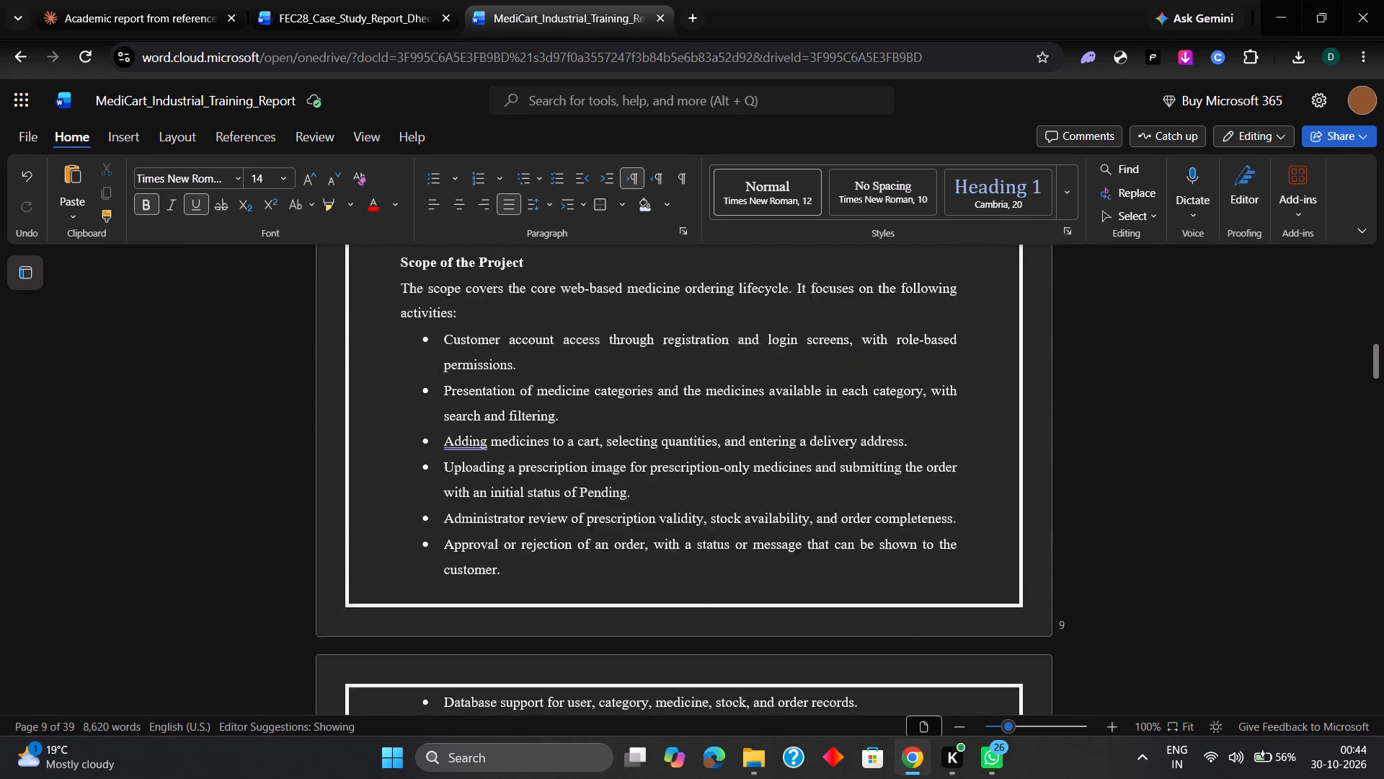
scroll(908, 540, down, 20)
scroll(908, 540, down, 4)
scroll(903, 529, up, 11)
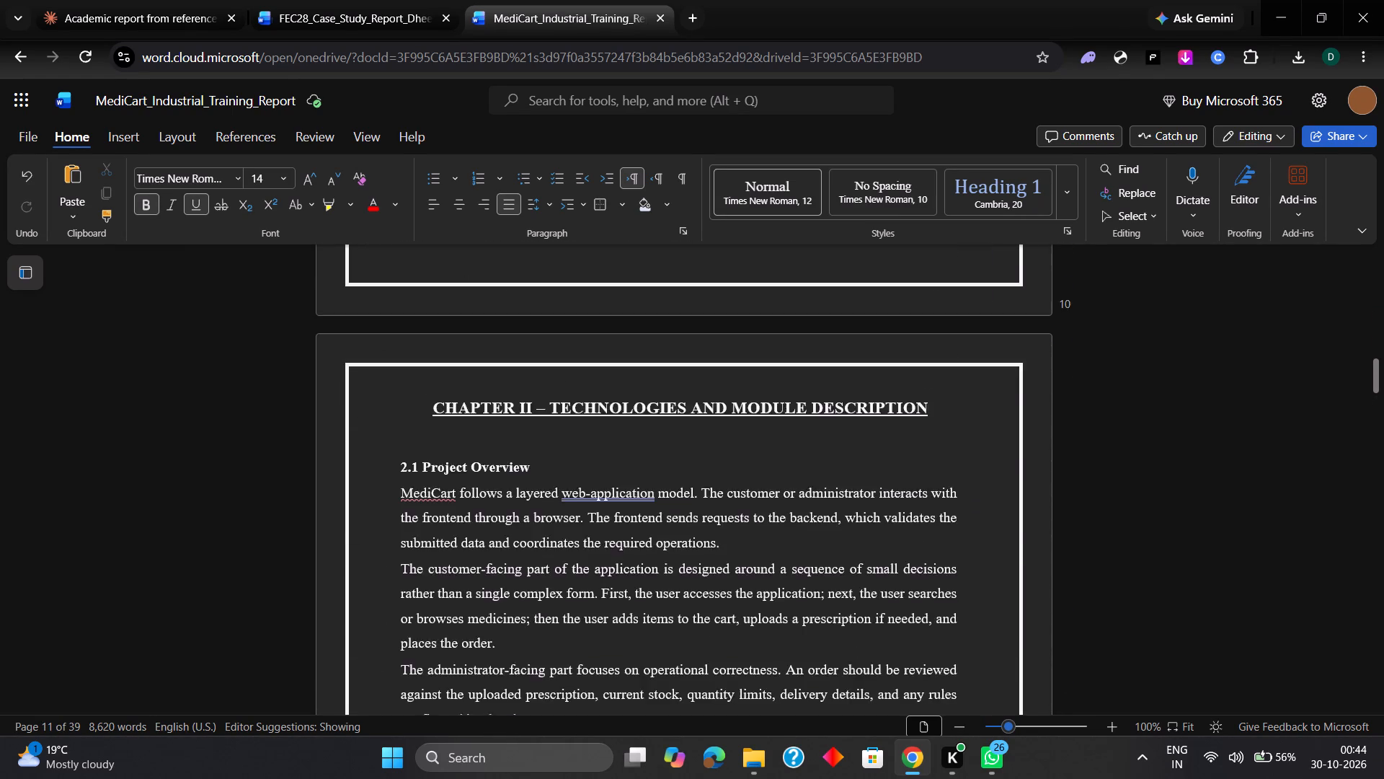
scroll(898, 527, up, 2)
scroll(842, 553, down, 20)
scroll(842, 553, down, 7)
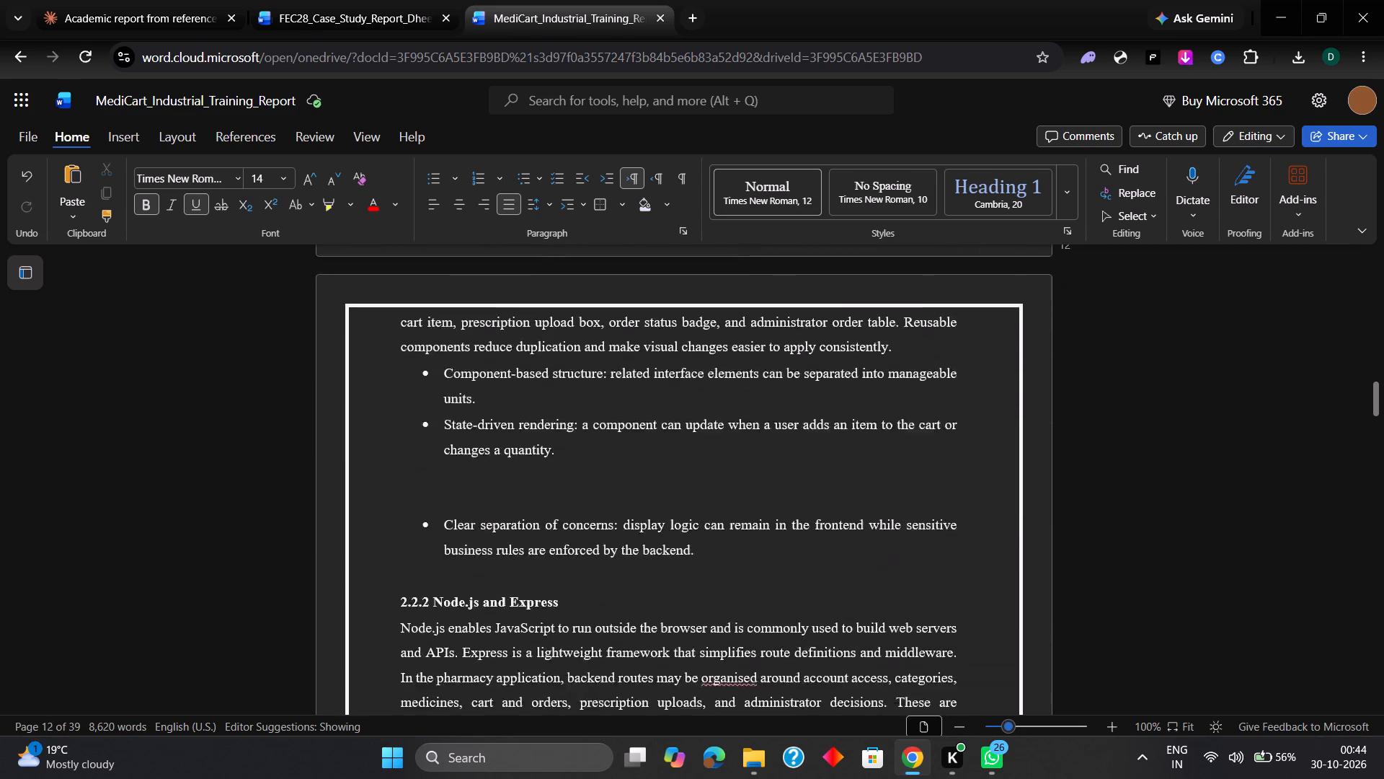
scroll(872, 542, down, 14)
scroll(870, 541, down, 17)
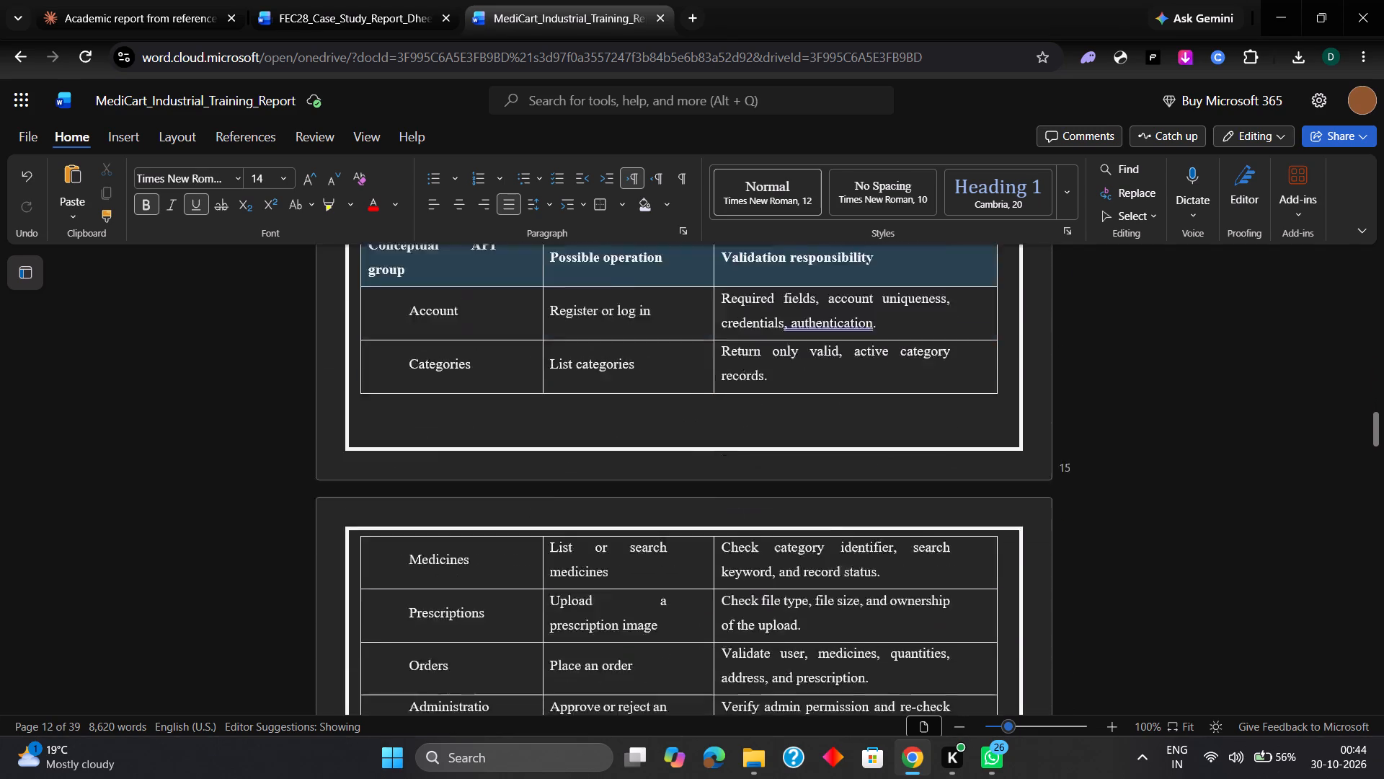
scroll(871, 538, down, 20)
scroll(871, 538, down, 10)
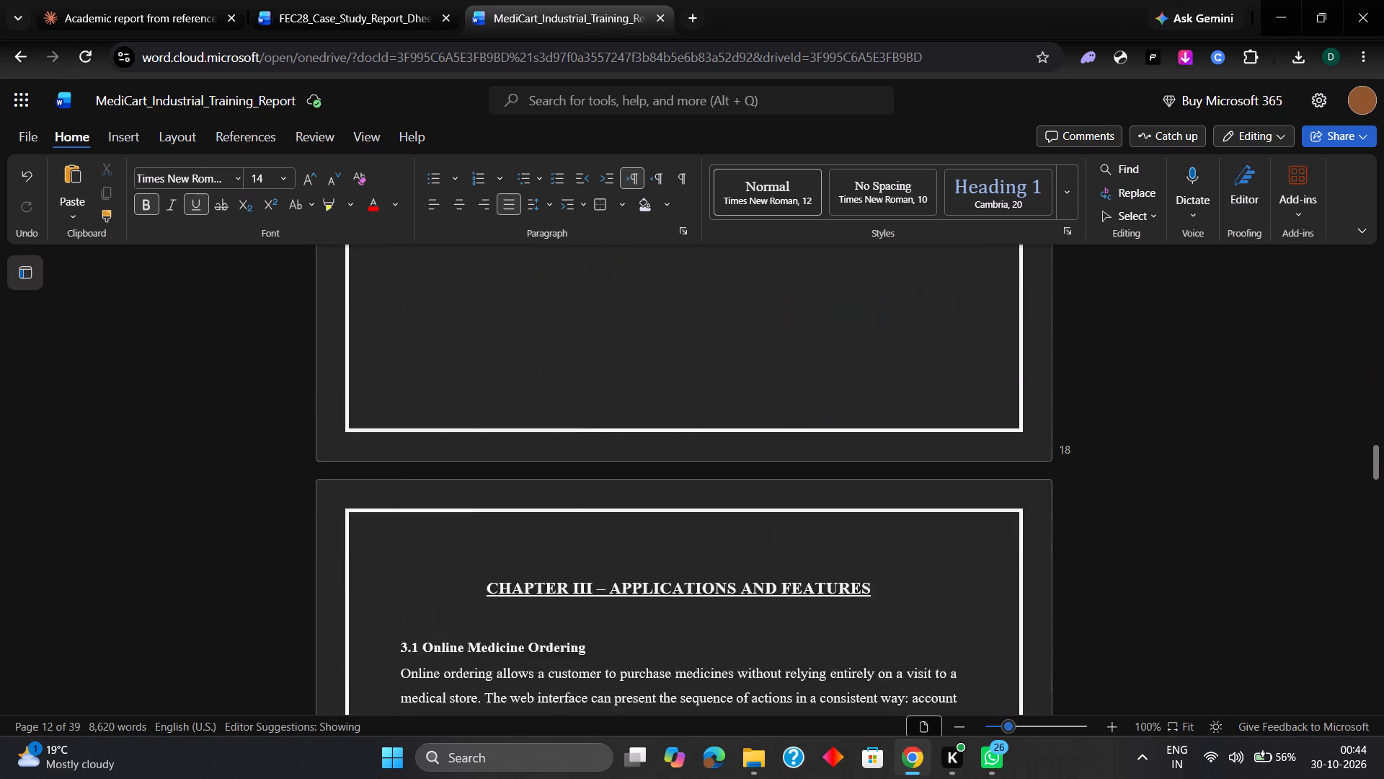
Delete one blank line above the Chapter III heading so it sits one line below the top of the page.
click(505, 413)
key(BackSpace)
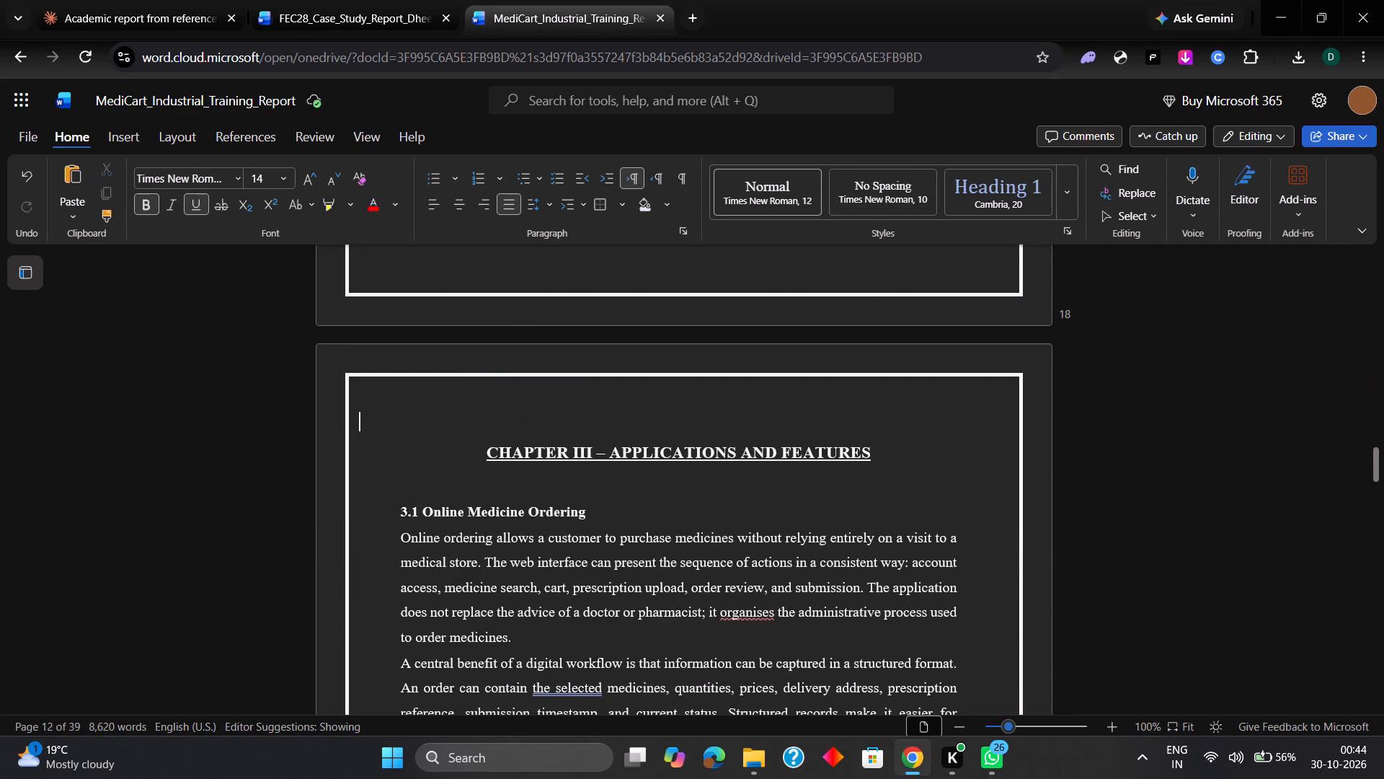
key(BackSpace)
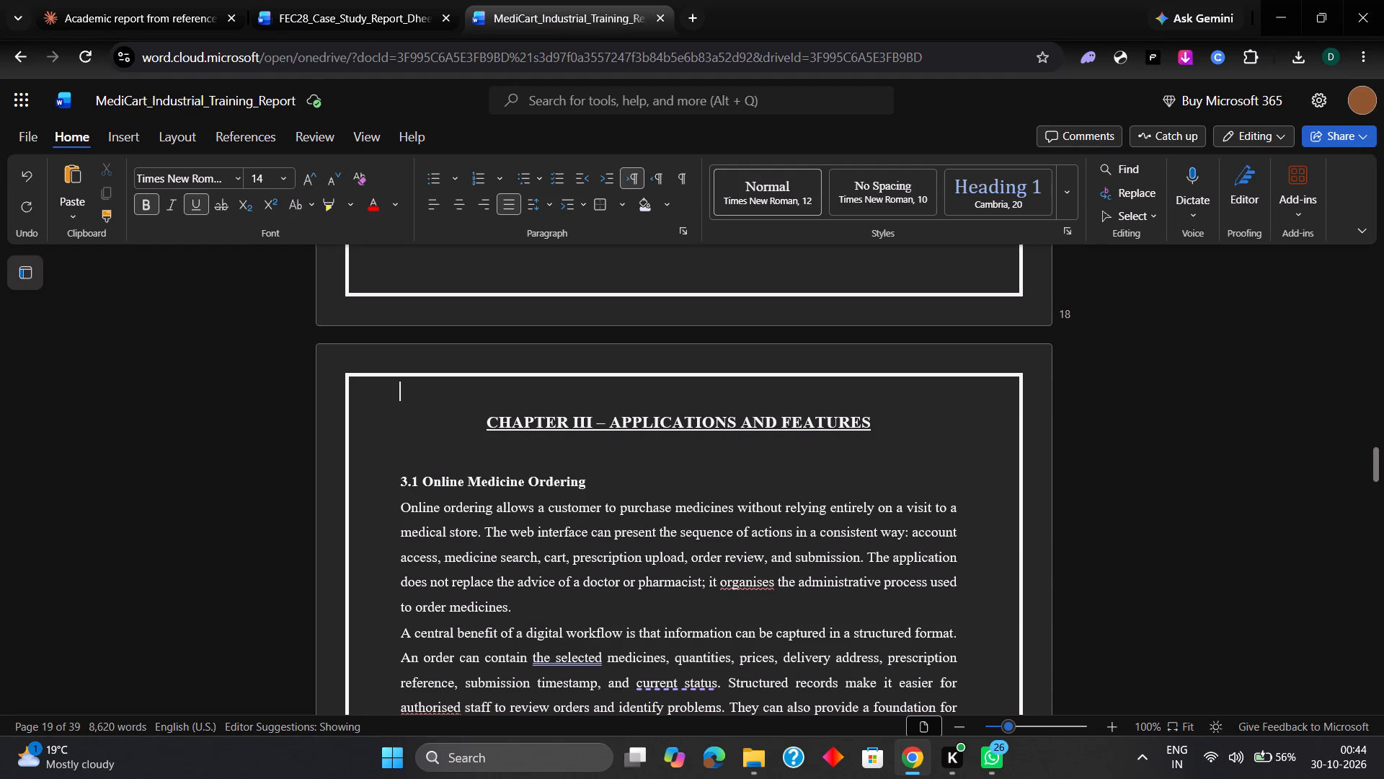
click(576, 454)
Close the large gap above the "3.6 Advantages and Limitations" heading, leaving one blank line after the administrator portal bullets.
scroll(773, 484, down, 10)
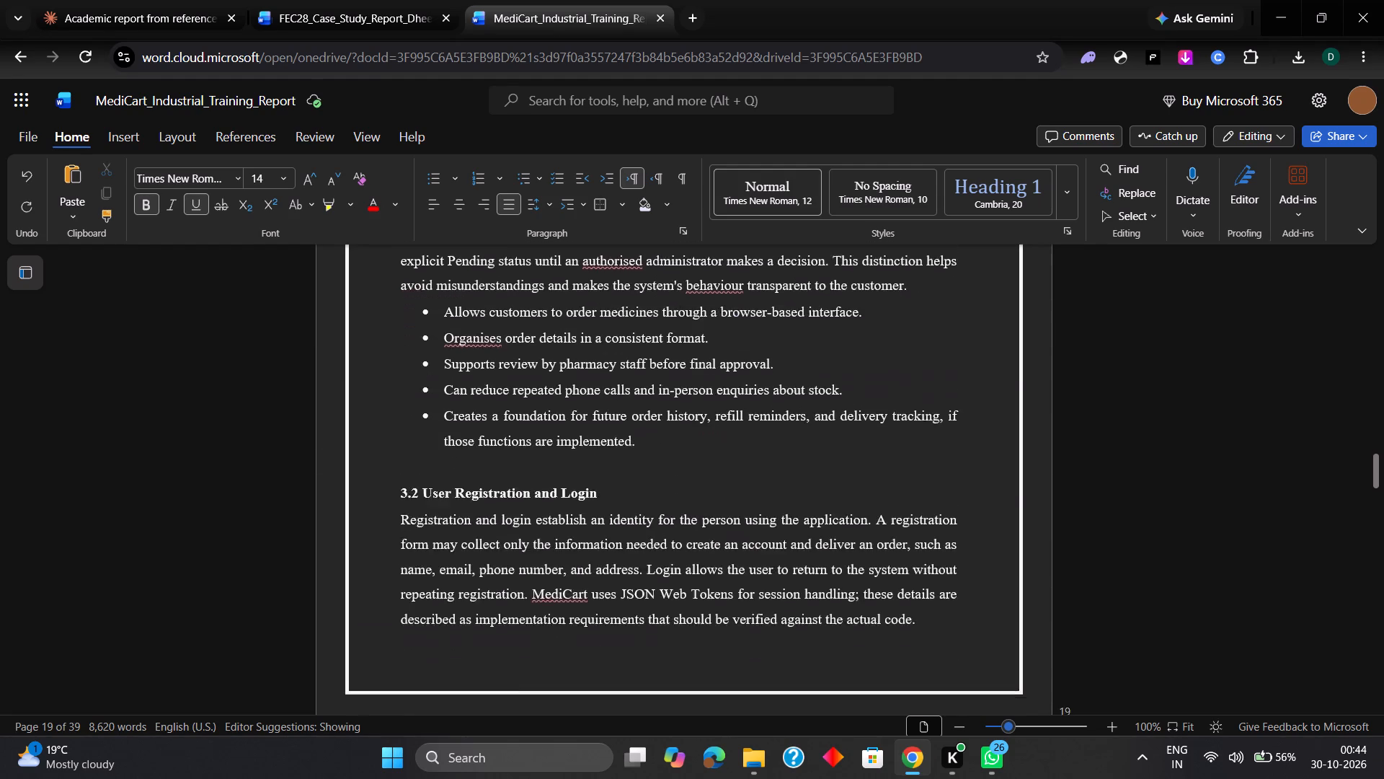
scroll(774, 483, down, 8)
scroll(776, 483, down, 13)
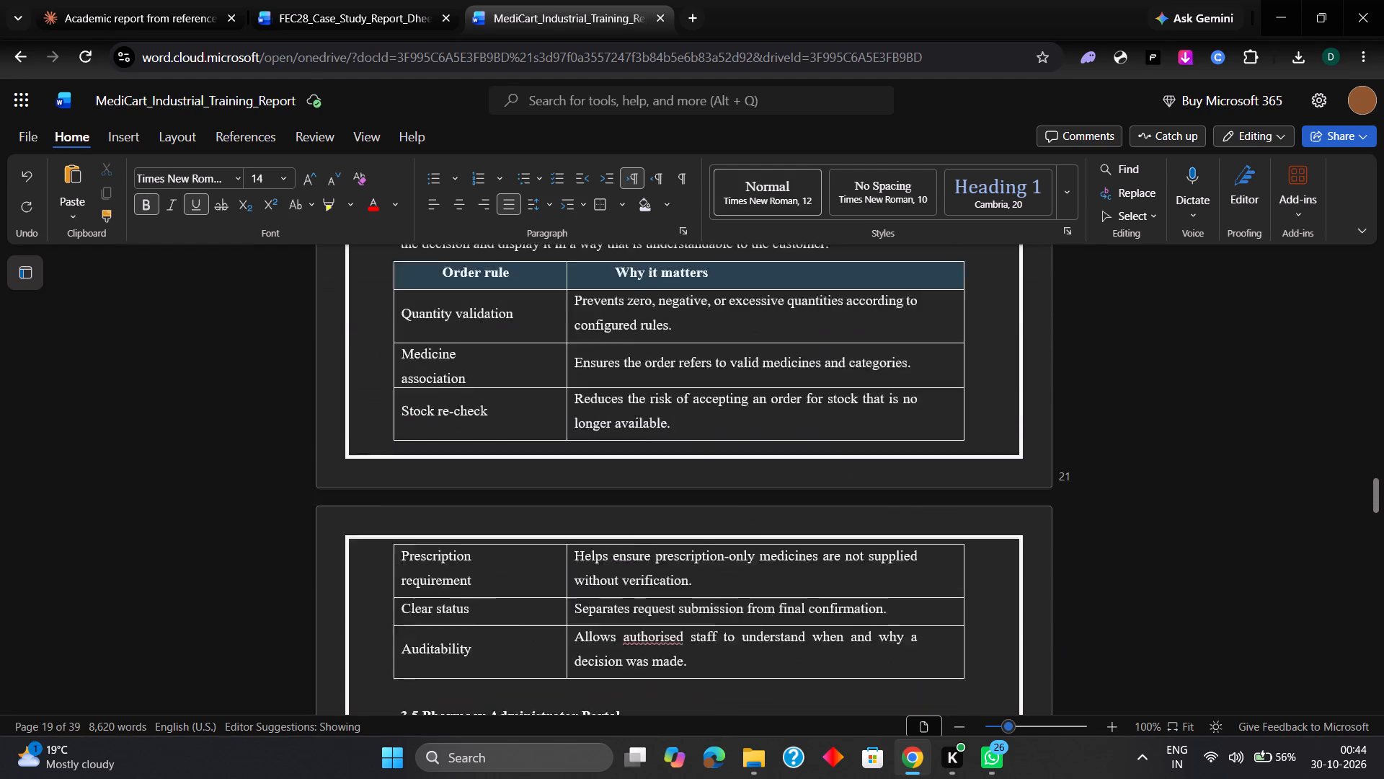
scroll(776, 483, down, 12)
scroll(776, 482, up, 4)
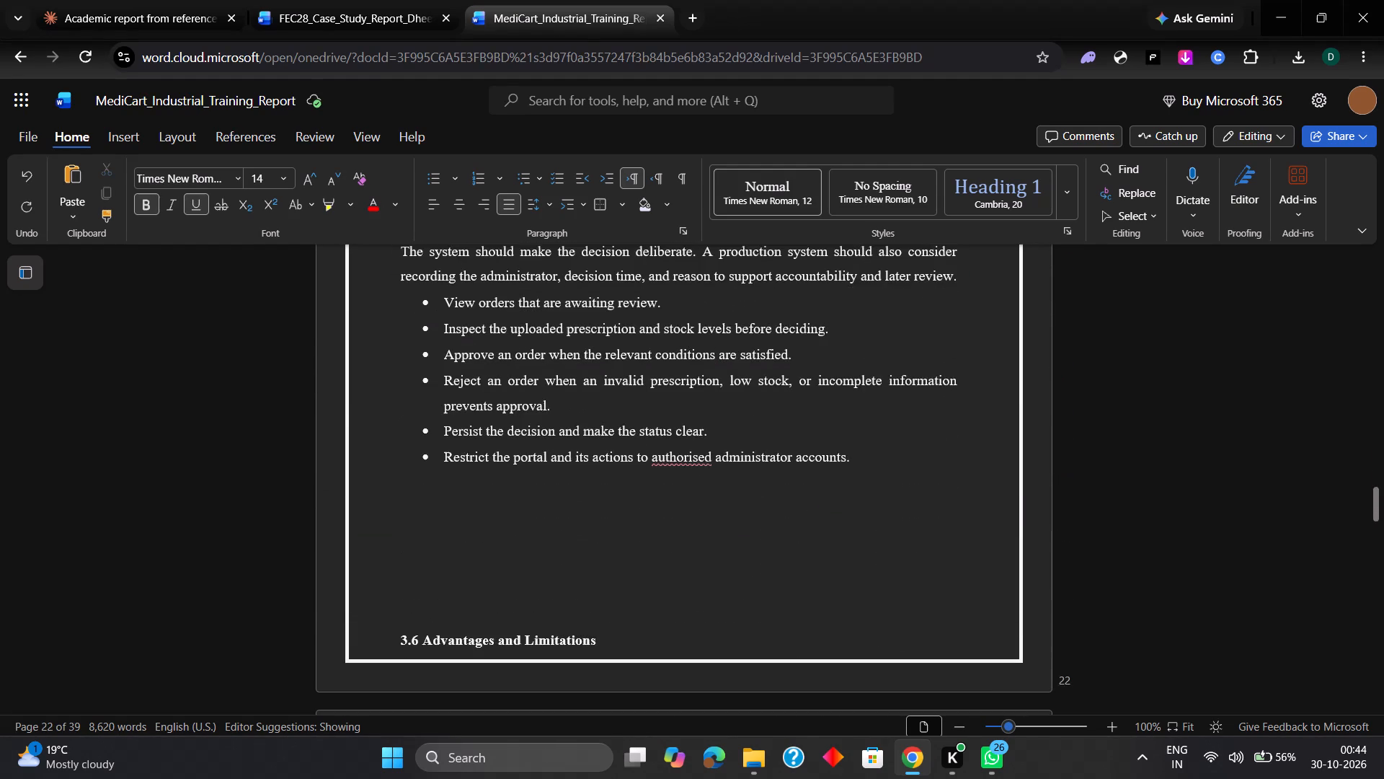
scroll(766, 495, down, 3)
scroll(540, 474, up, 2)
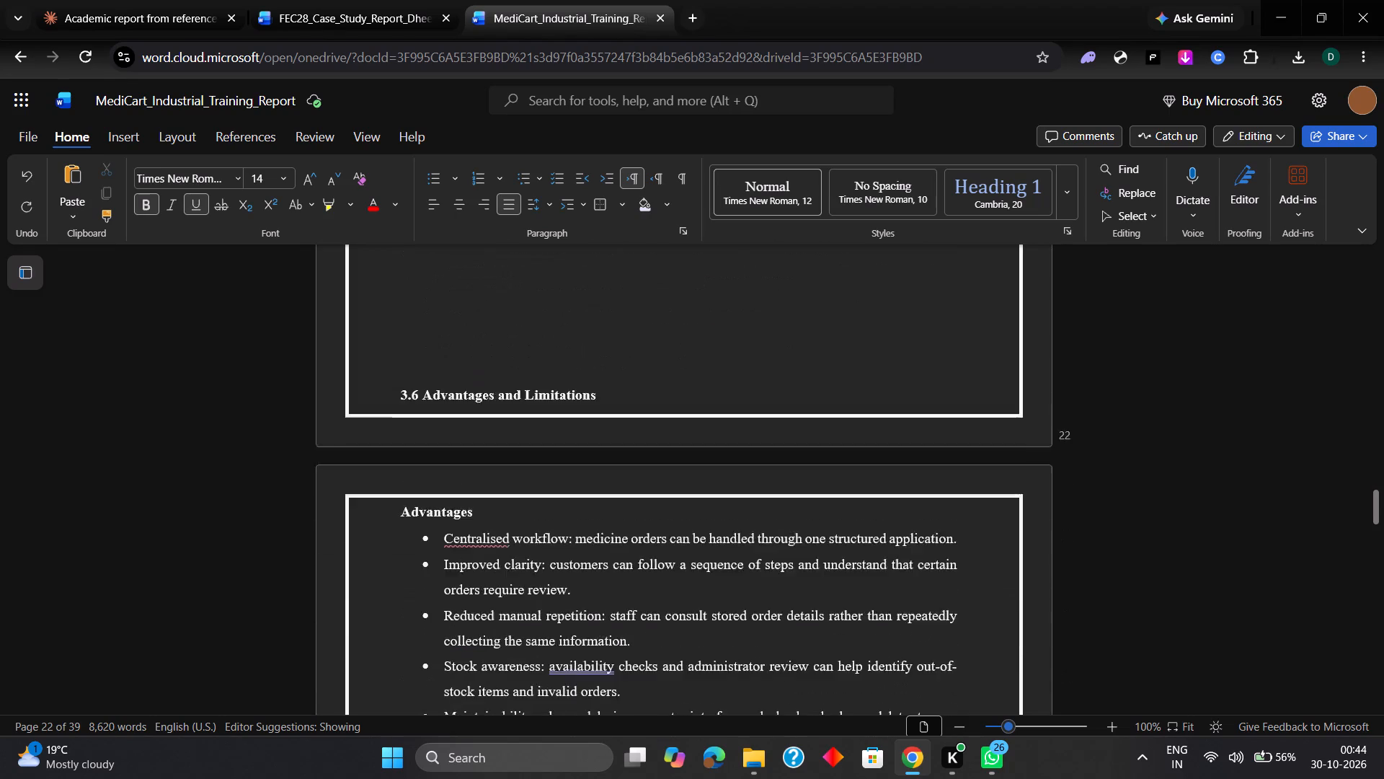
click(399, 552)
key(BackSpace)
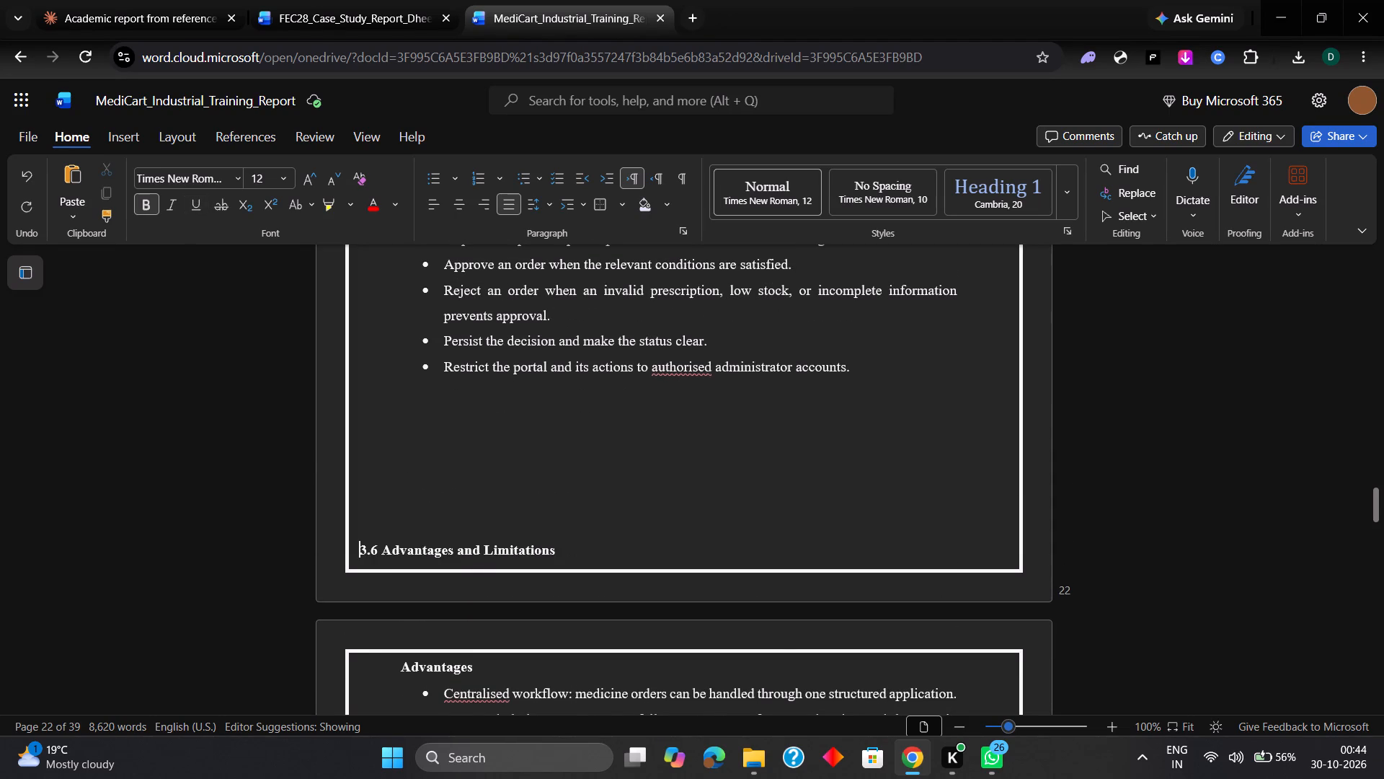
key(BackSpace)
key(BackSpace)
key(BackSpace)
key(BackSpace)
key(BackSpace)
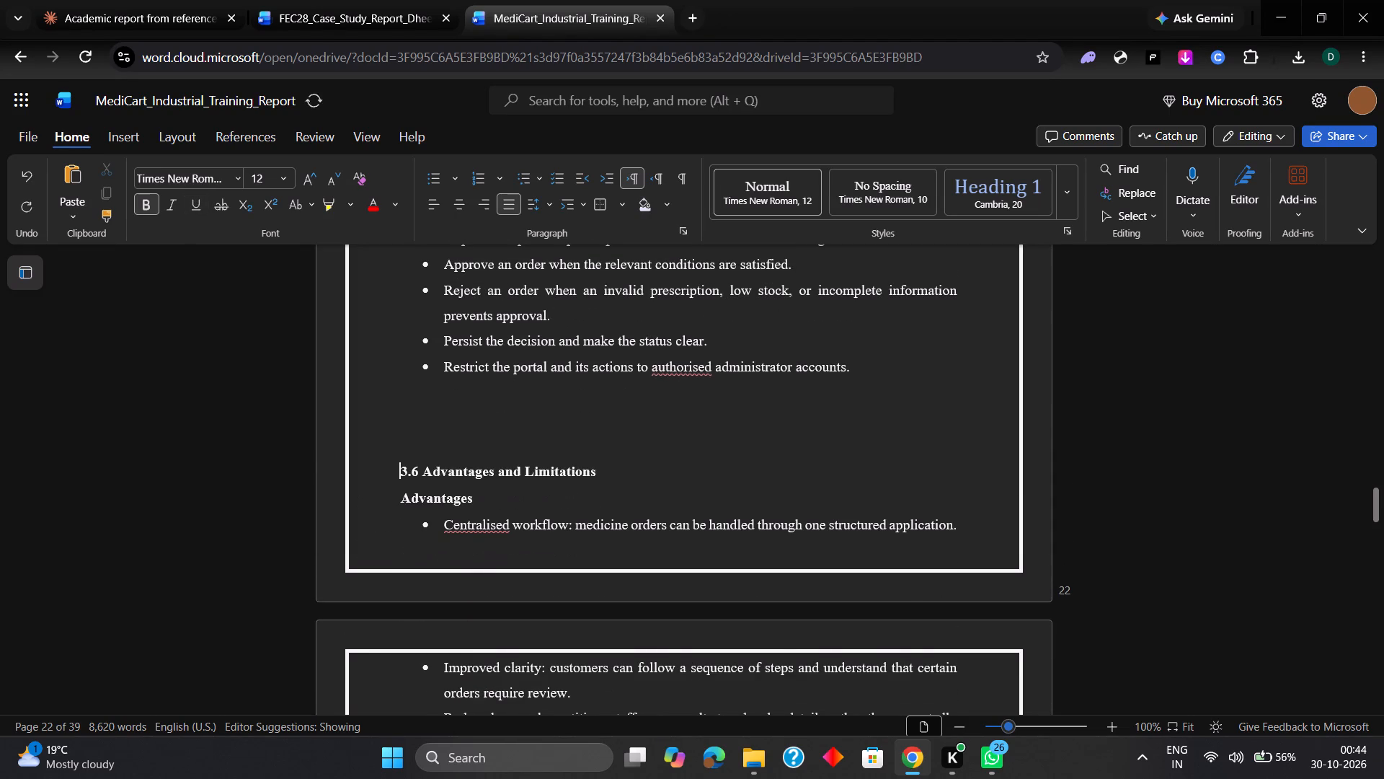
key(BackSpace)
key(BackSpace)
key(BackSpace)
key(BackSpace)
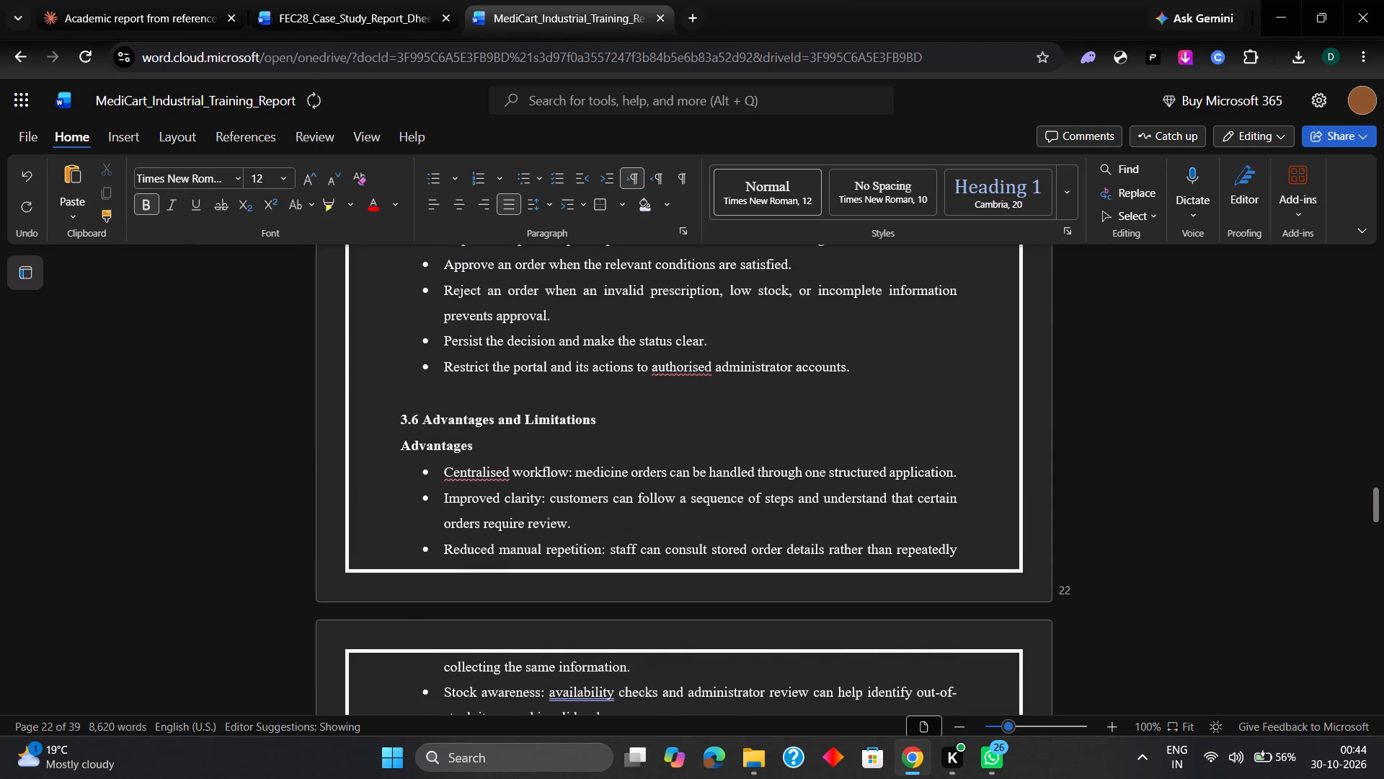
key(BackSpace)
key(BackSpace)
key(Return)
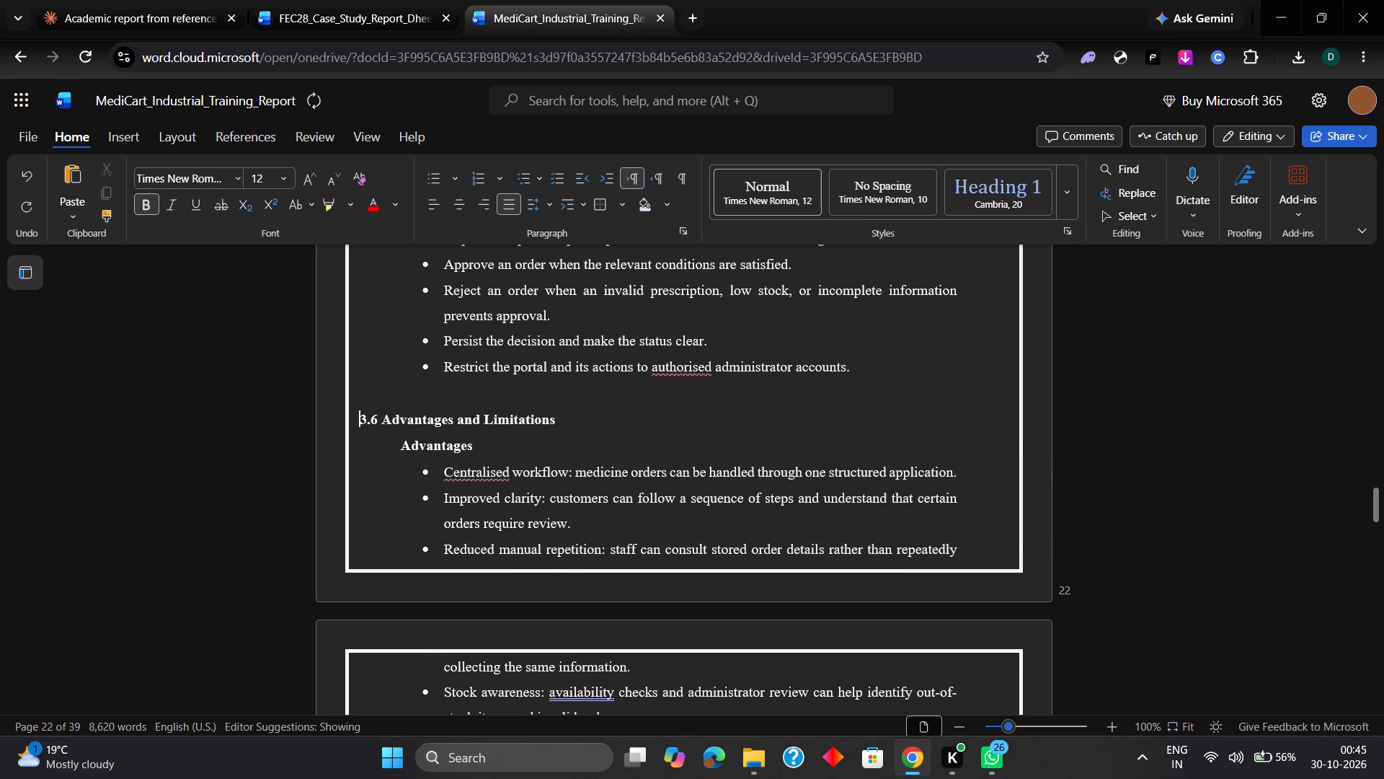
key(BackSpace)
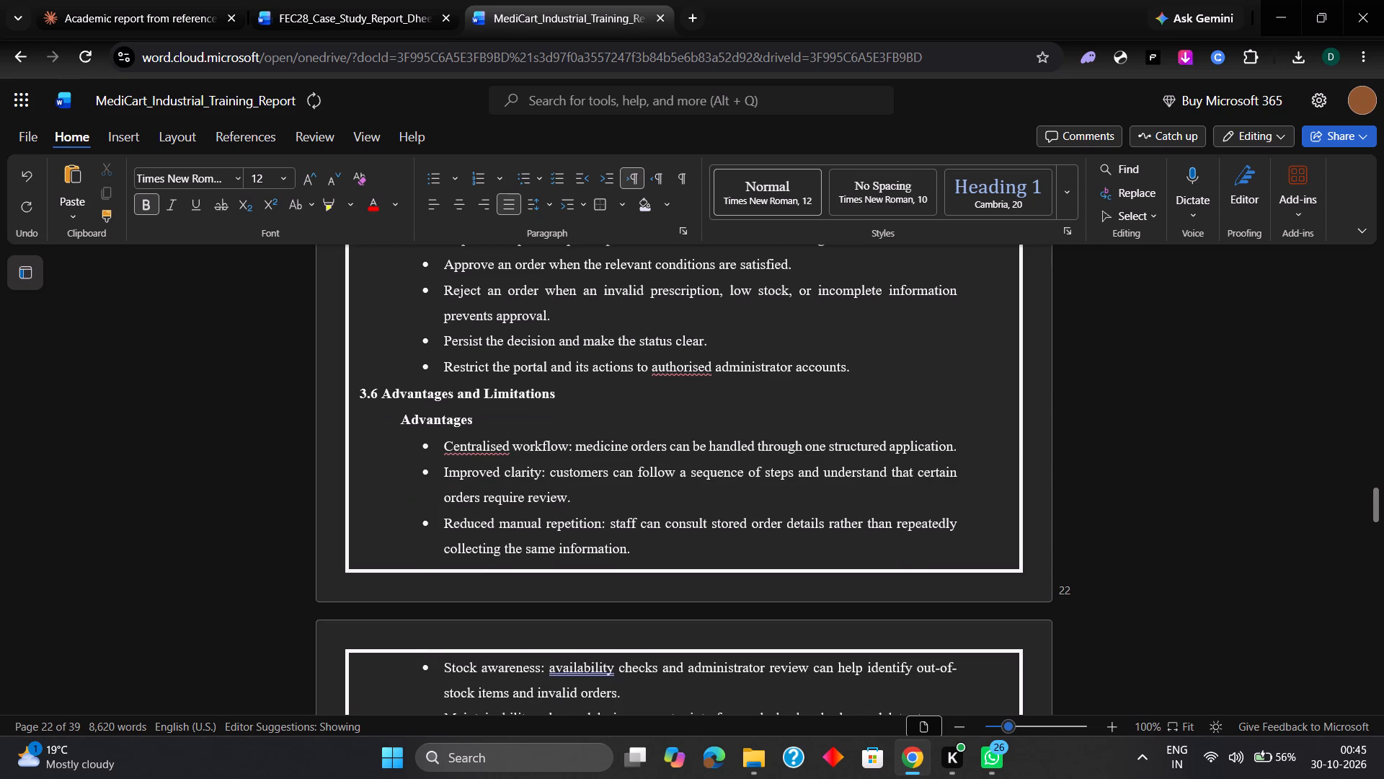
key(Return)
Indent the "3.6 Advantages and Limitations" heading with spaces so it lines up with the "Advantages" subheading.
key(space)
key(space)
key(space)
key(space)
key(space)
key(space)
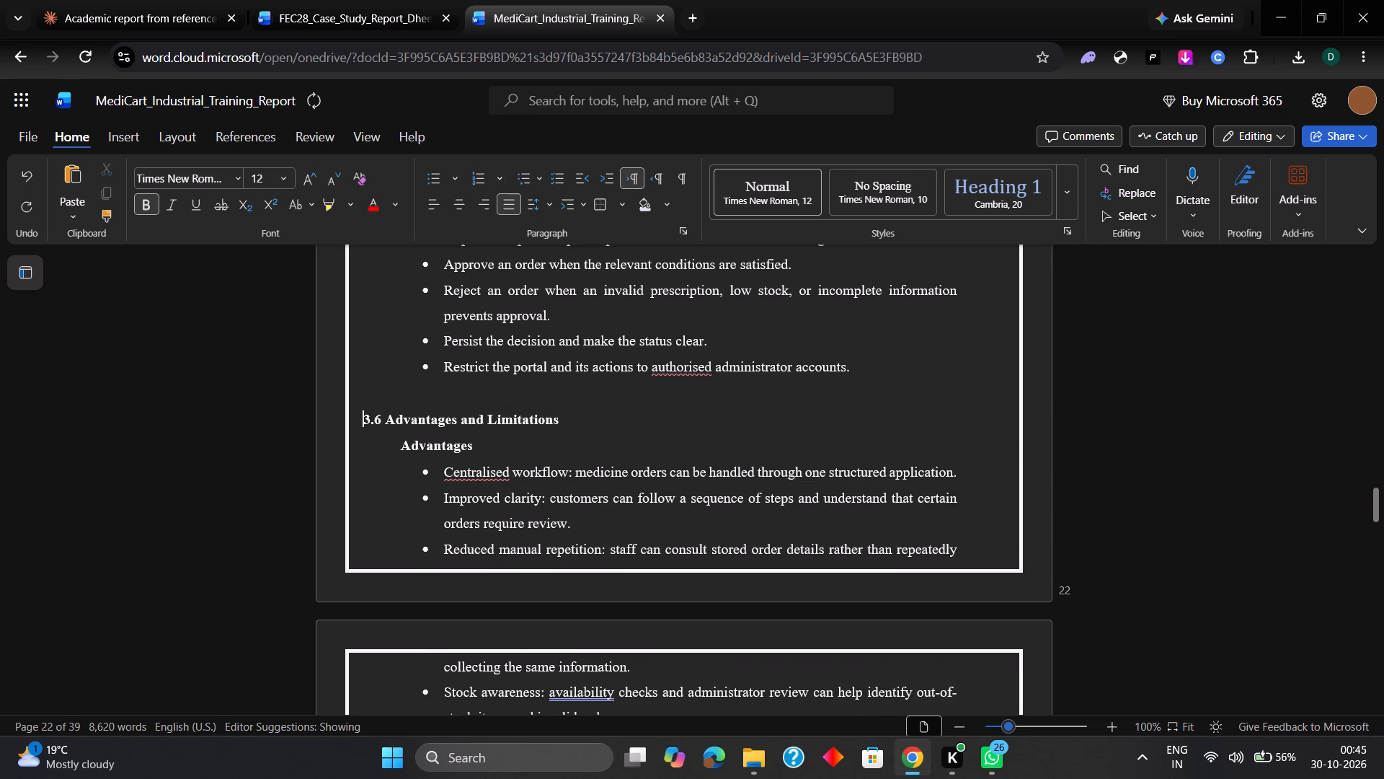
key(space)
key(space)
key(space)
key(space)
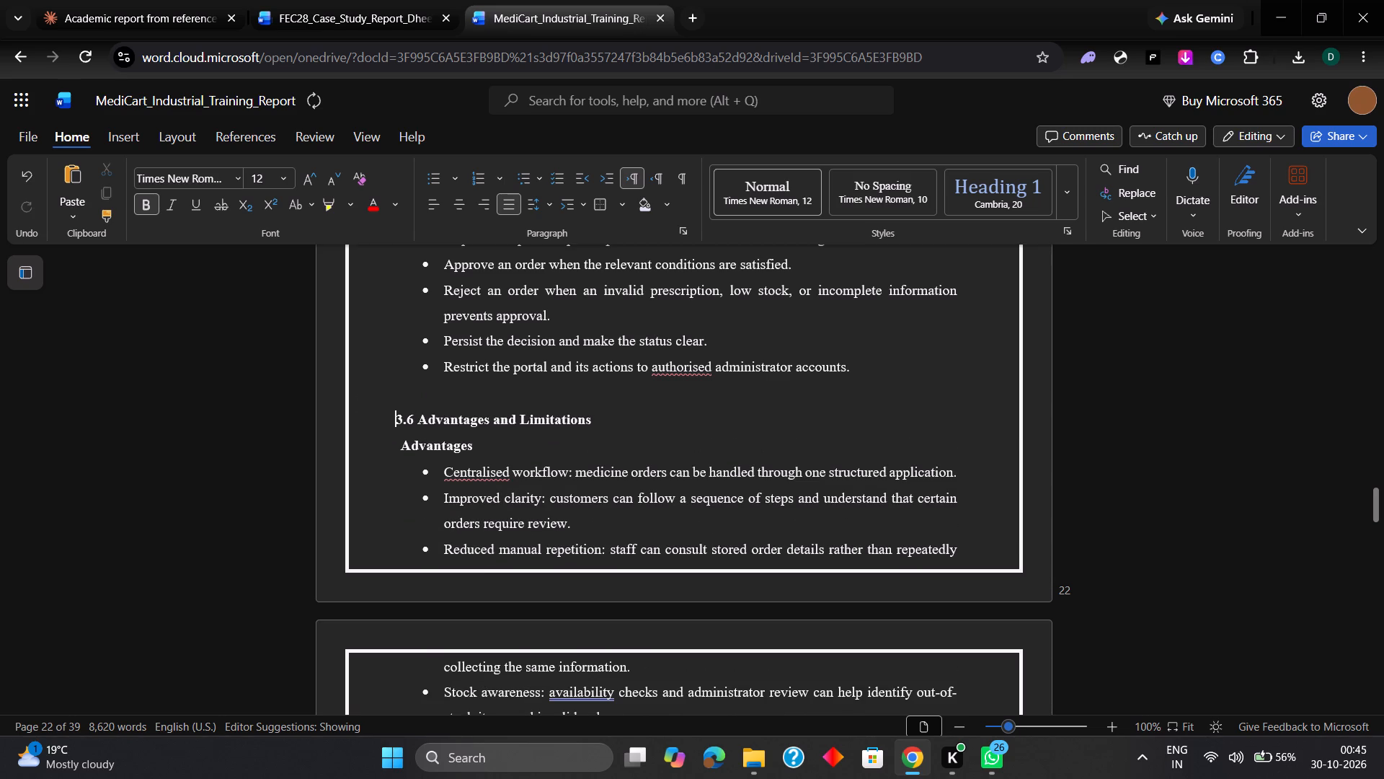
key(space)
Delete the large gap above "CHAPTER IV – PROJECT WORK" so the centred heading sits at the top of its page.
scroll(413, 547, up, 3)
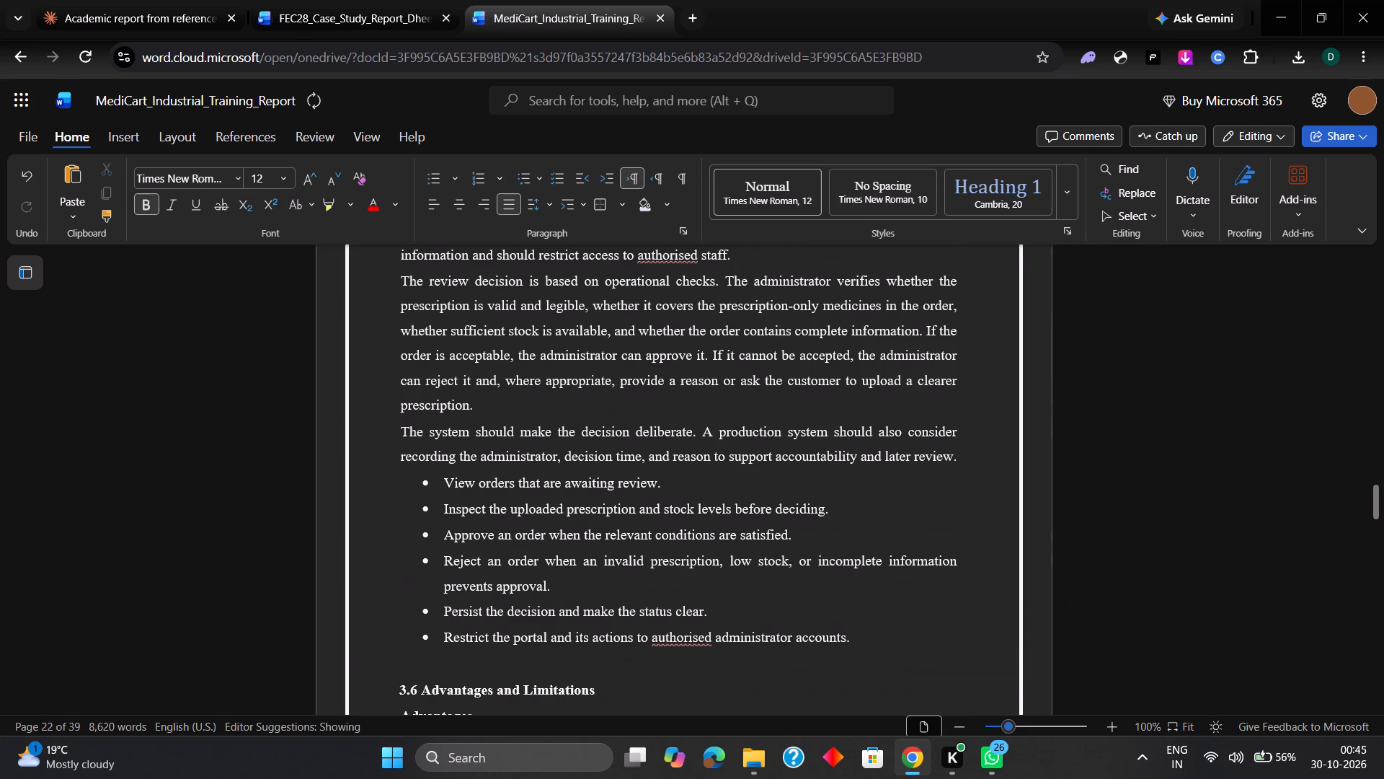
scroll(413, 547, up, 4)
scroll(413, 547, down, 6)
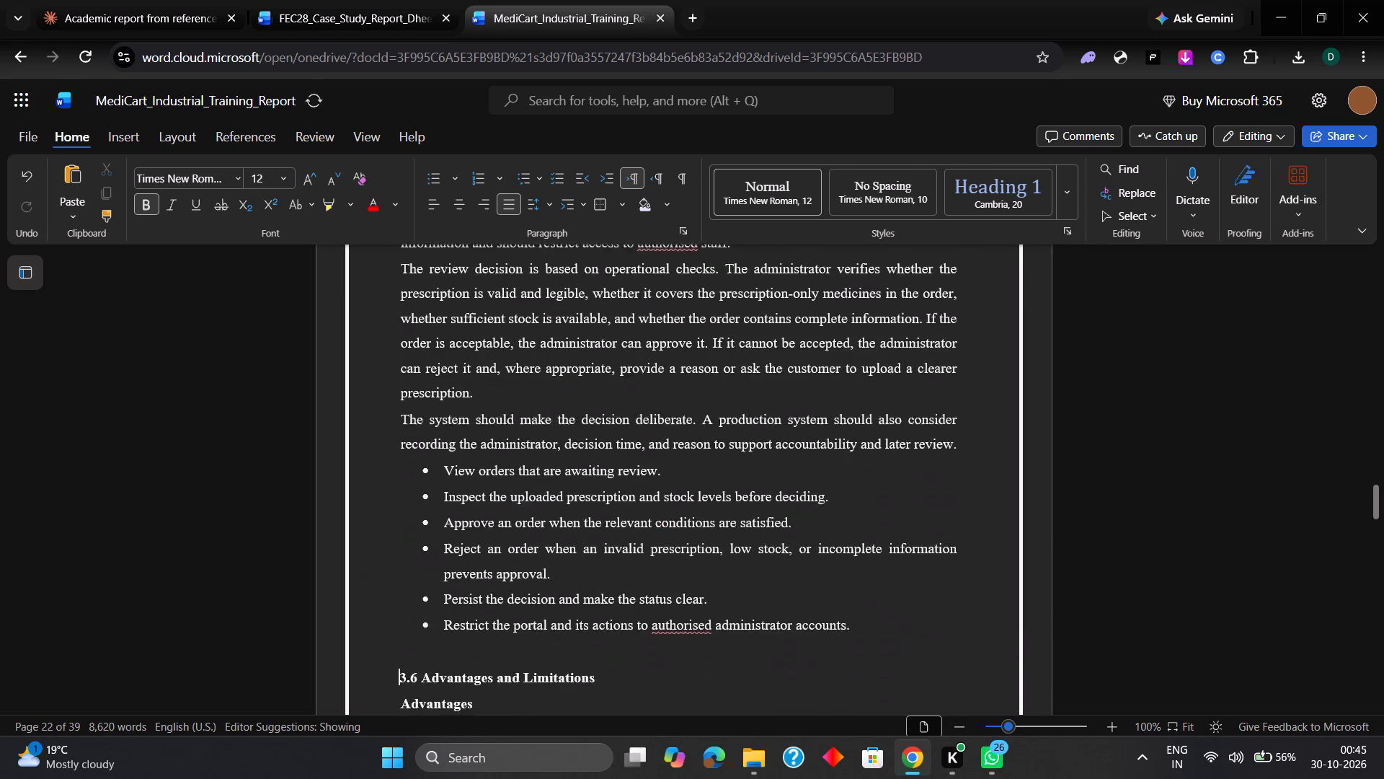
scroll(414, 547, down, 6)
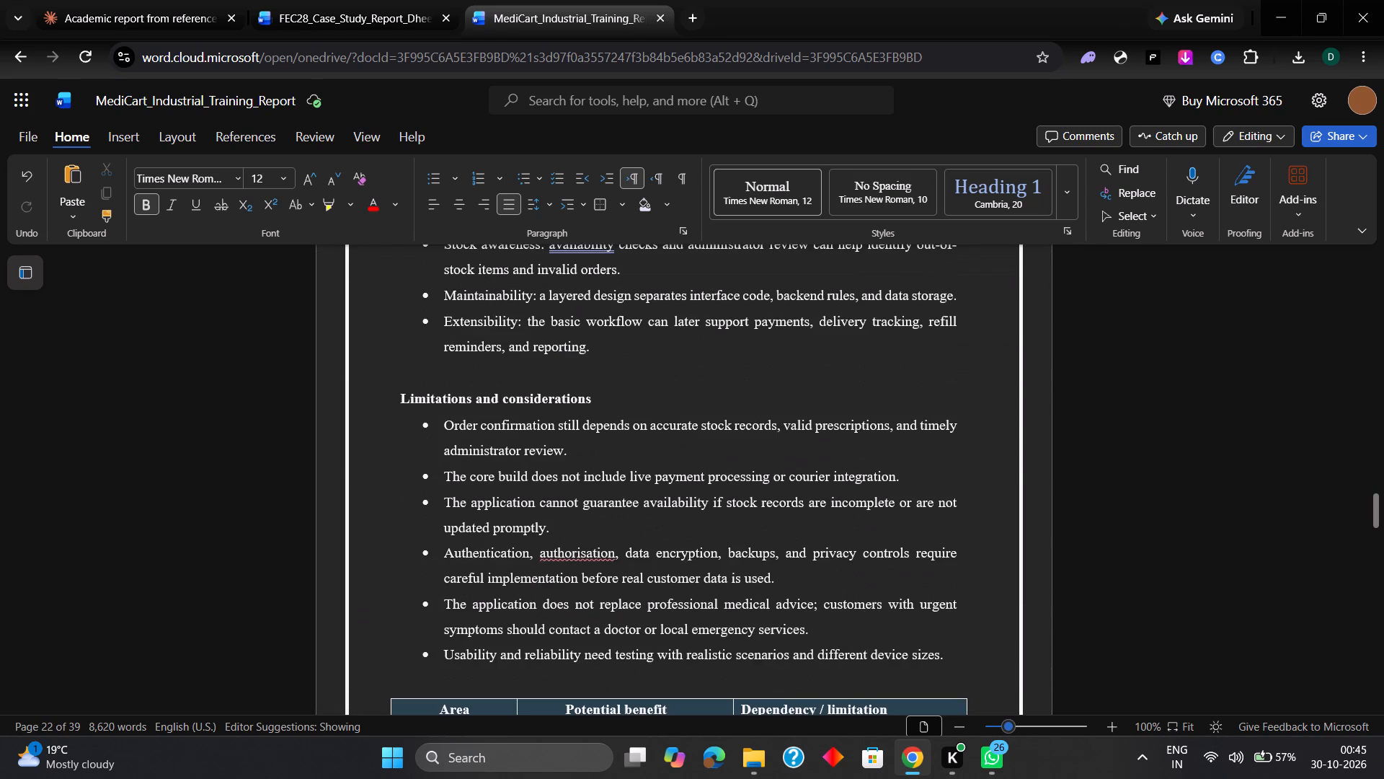
scroll(421, 537, up, 4)
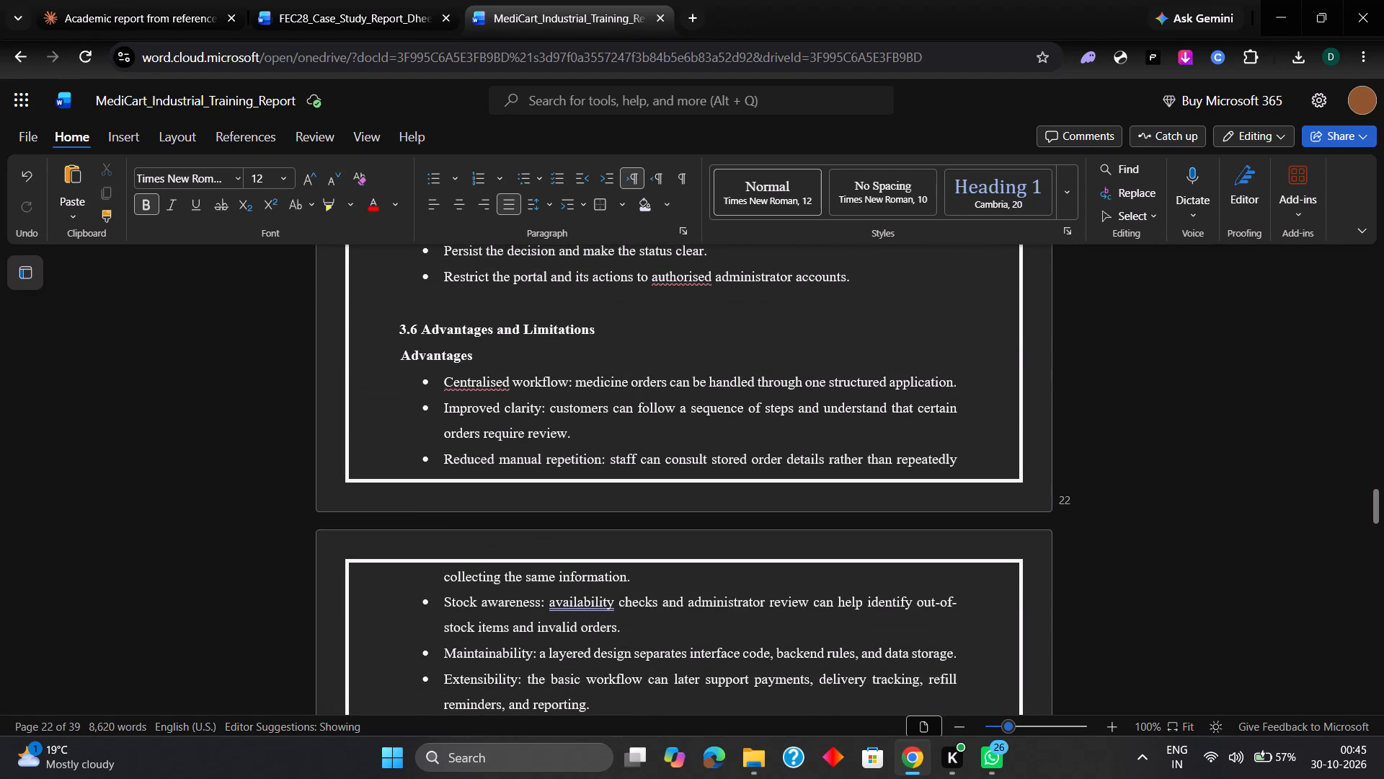
scroll(474, 586, down, 7)
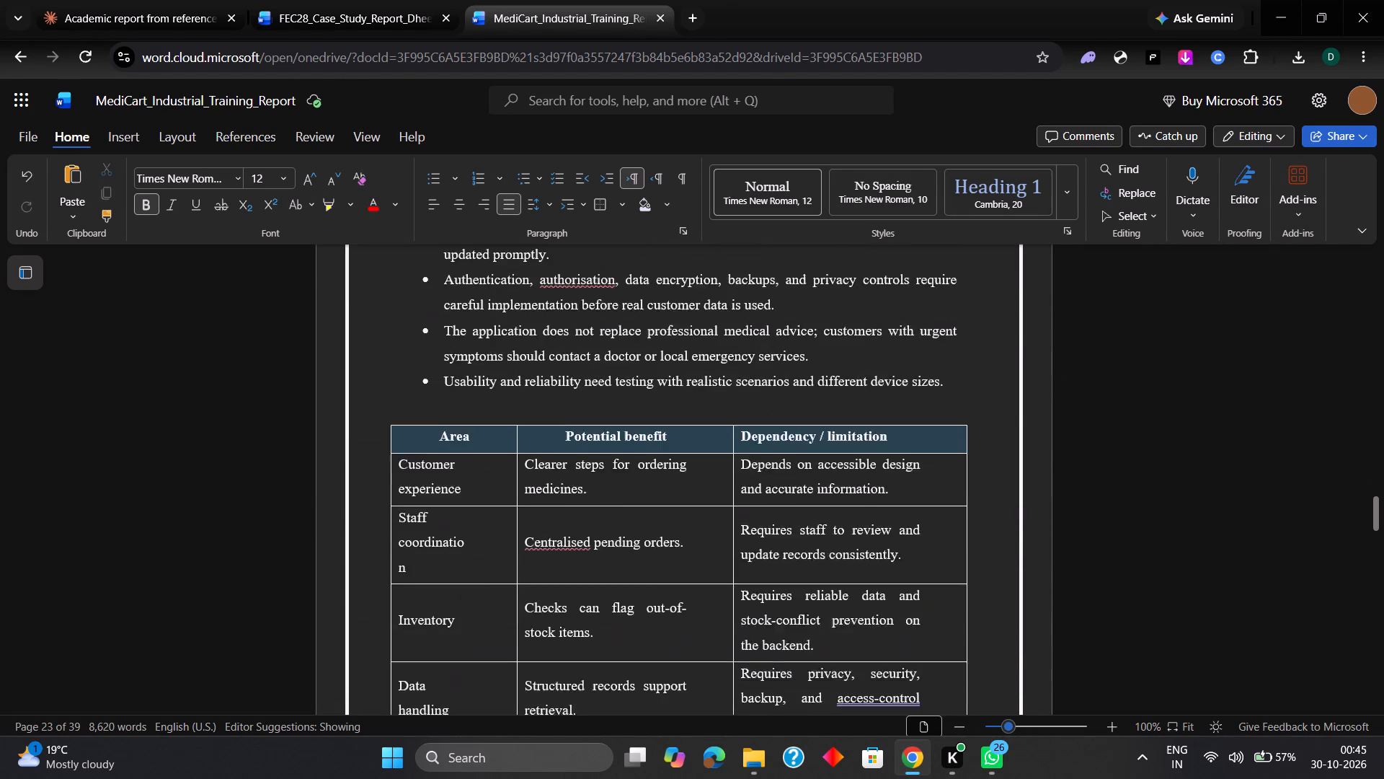
scroll(479, 586, down, 11)
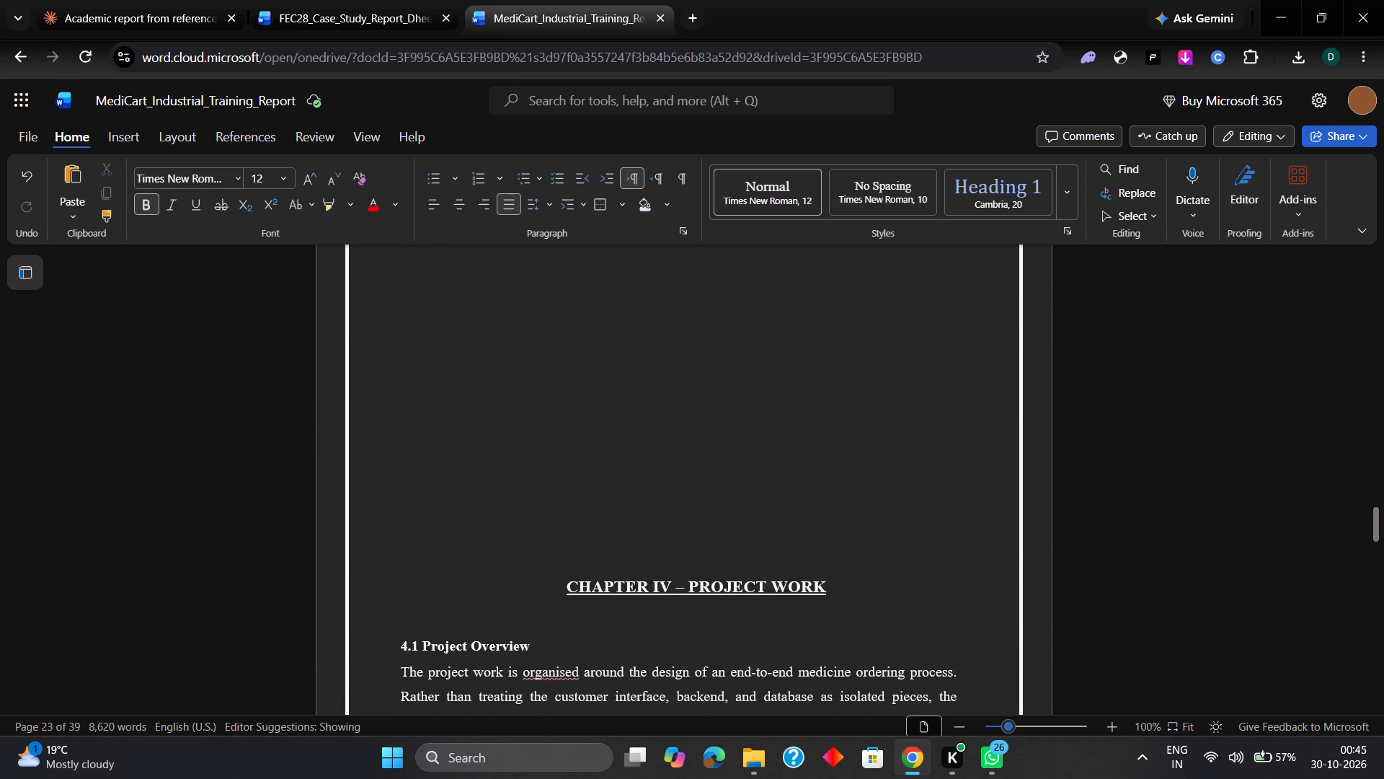
click(565, 577)
key(BackSpace)
key(BackSpace)
key(BackSpace)
key(BackSpace)
key(BackSpace)
key(BackSpace)
key(BackSpace)
key(BackSpace)
key(BackSpace)
key(BackSpace)
key(BackSpace)
key(BackSpace)
key(BackSpace)
key(BackSpace)
key(BackSpace)
key(BackSpace)
key(BackSpace)
key(BackSpace)
key(BackSpace)
key(BackSpace)
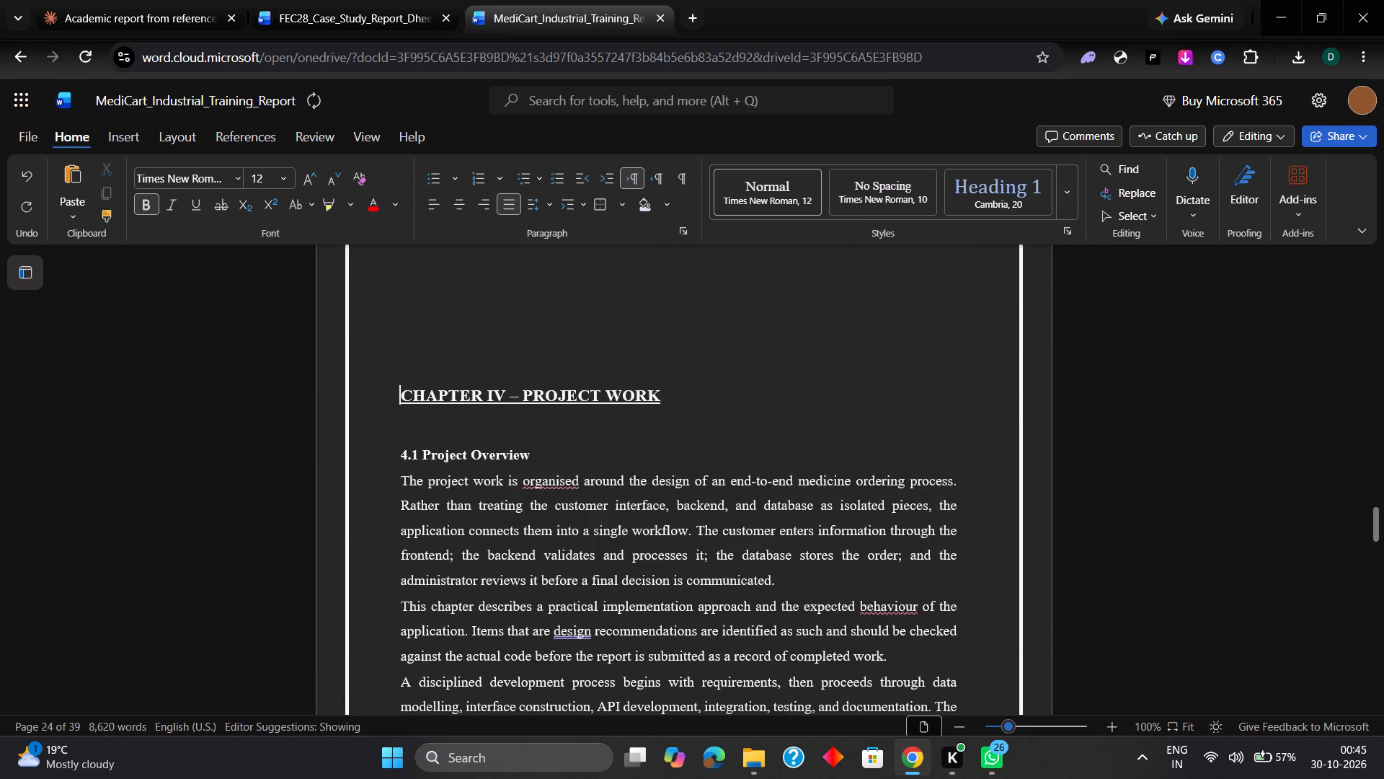
scroll(566, 591, up, 7)
key(BackSpace)
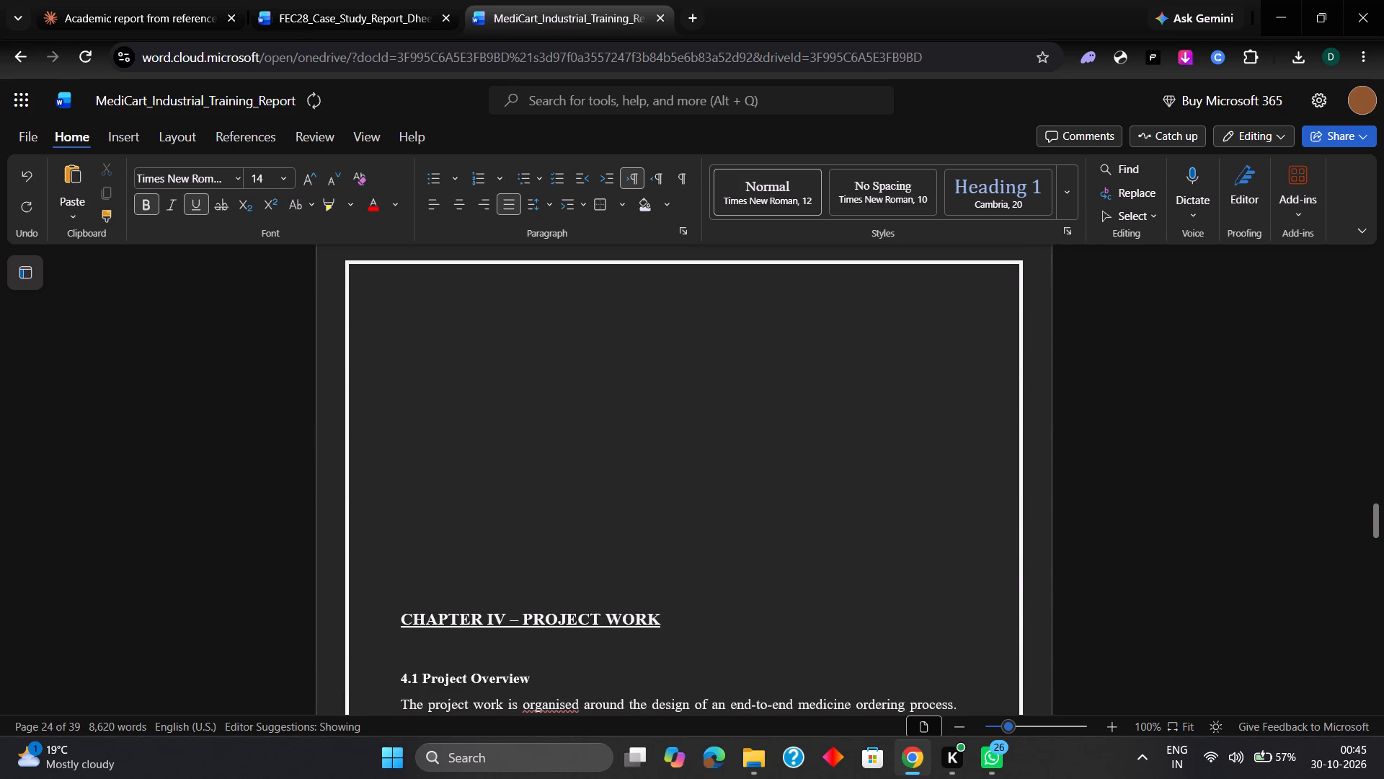
key(BackSpace)
key(BackSpace)
key(BackSpace)
key(BackSpace)
key(BackSpace)
key(BackSpace)
key(BackSpace)
key(BackSpace)
key(BackSpace)
key(BackSpace)
key(BackSpace)
key(BackSpace)
key(BackSpace)
key(BackSpace)
key(BackSpace)
key(BackSpace)
key(BackSpace)
key(BackSpace)
key(BackSpace)
key(BackSpace)
key(BackSpace)
key(BackSpace)
key(BackSpace)
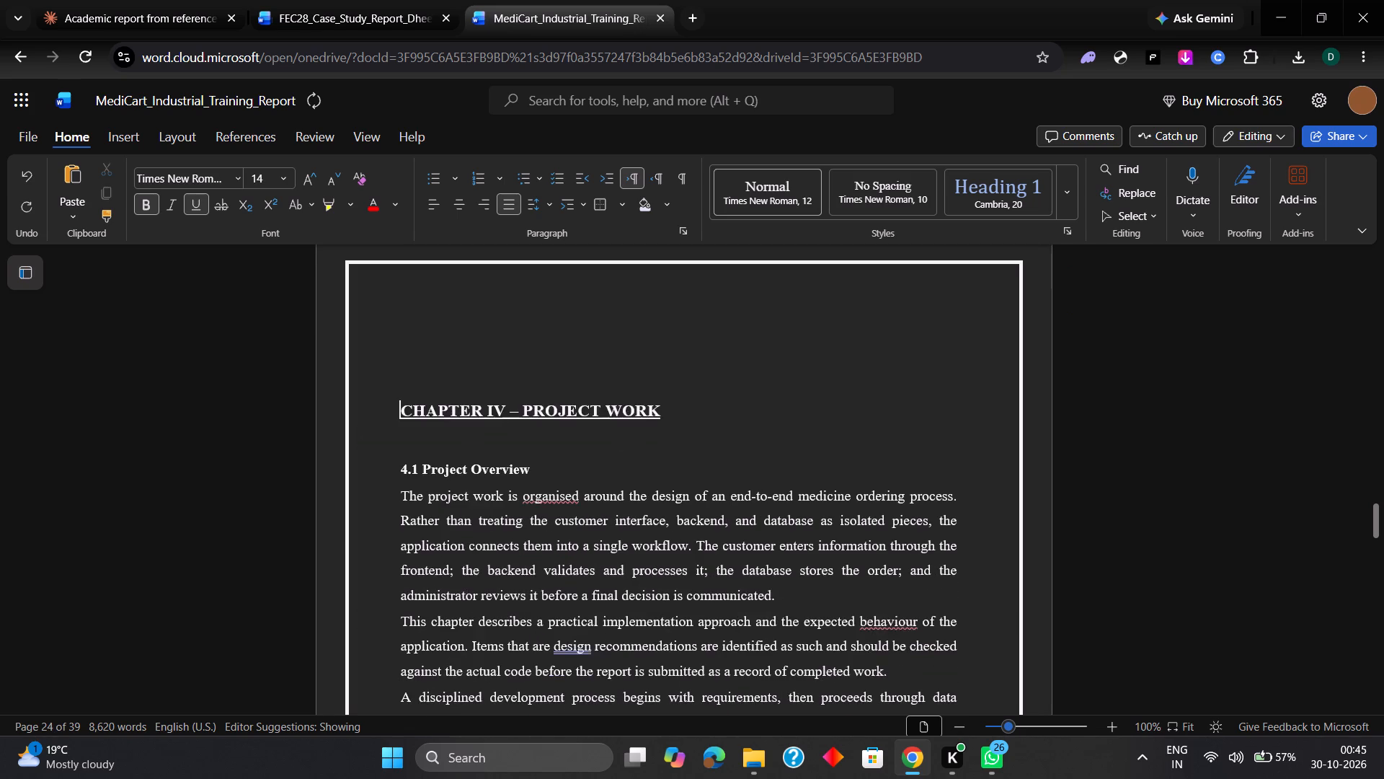
key(BackSpace)
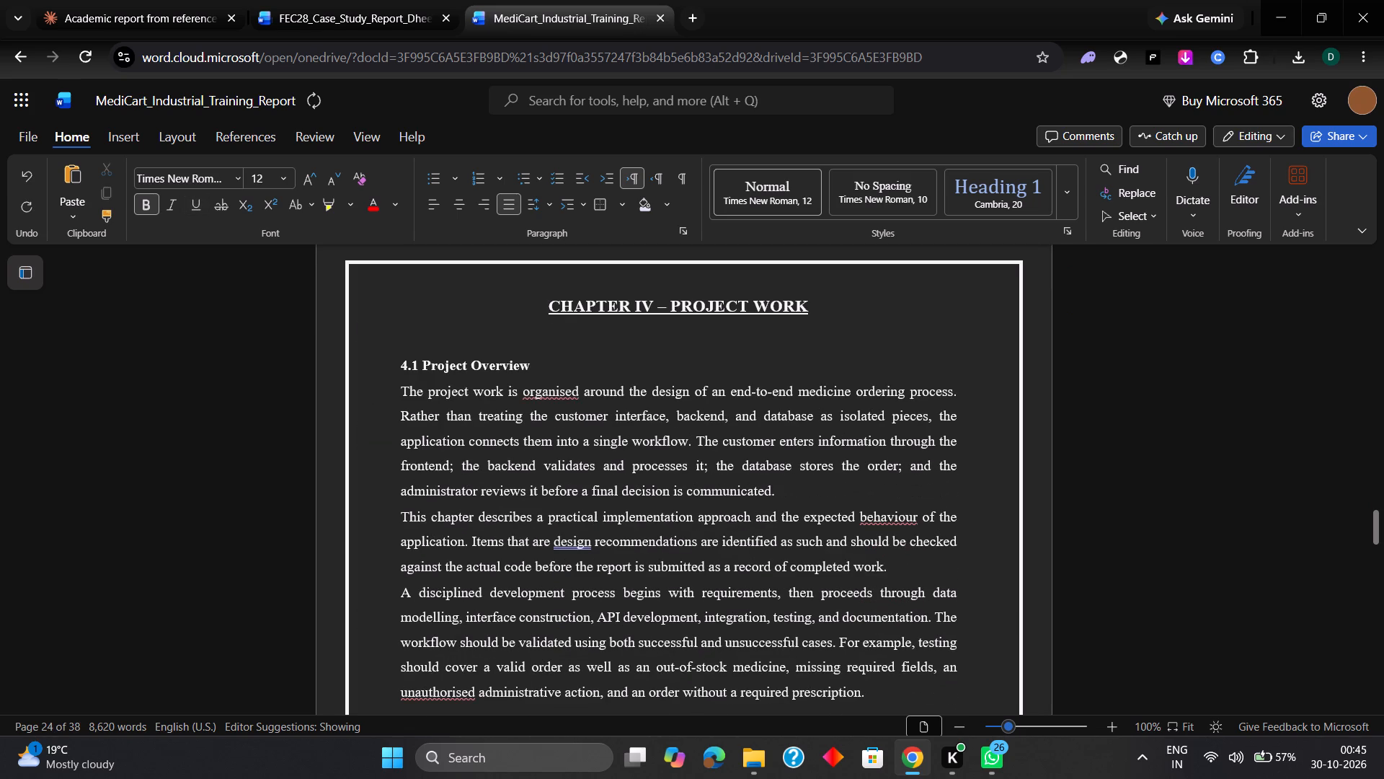
scroll(602, 442, up, 3)
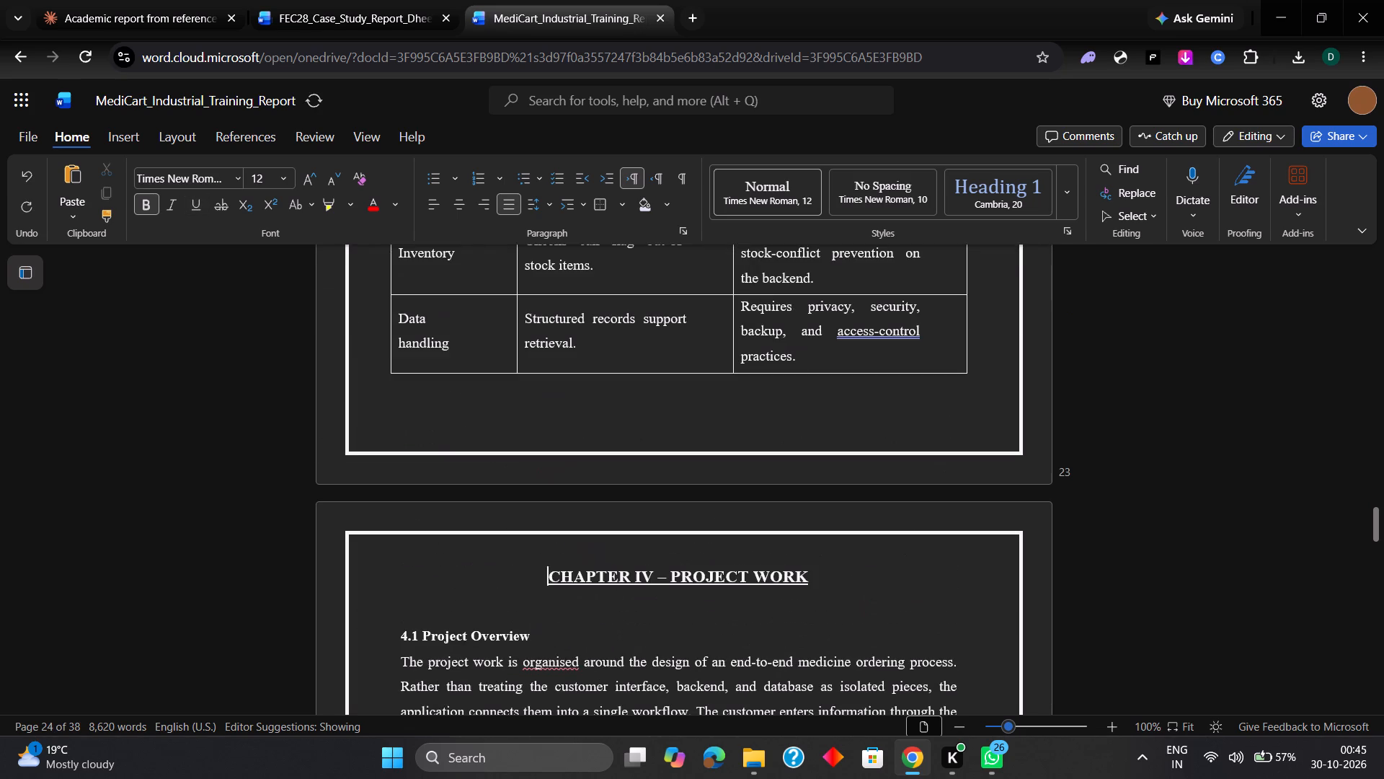
Remove the extra blank lines between the "Data layer" paragraph and the layer responsibilities table, leaving one.
scroll(600, 448, down, 7)
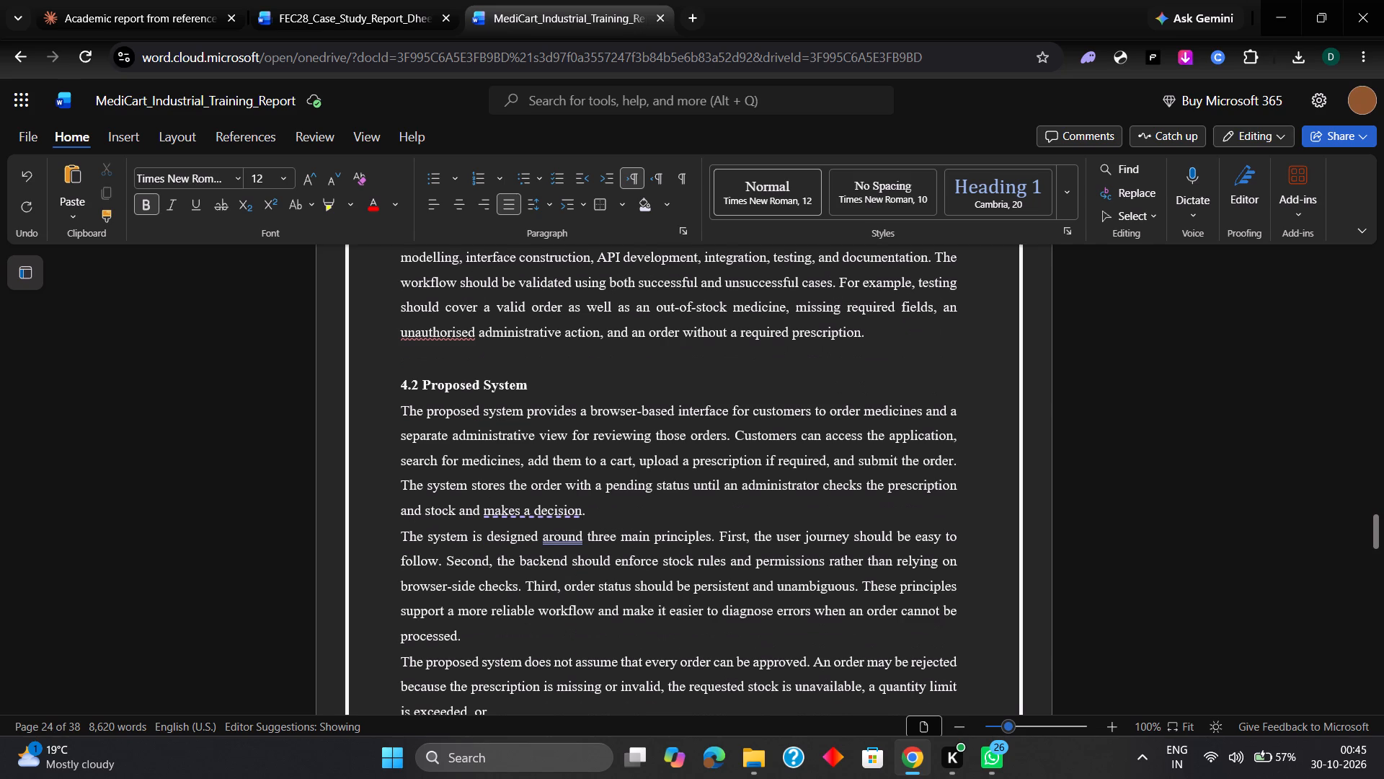
scroll(618, 444, down, 9)
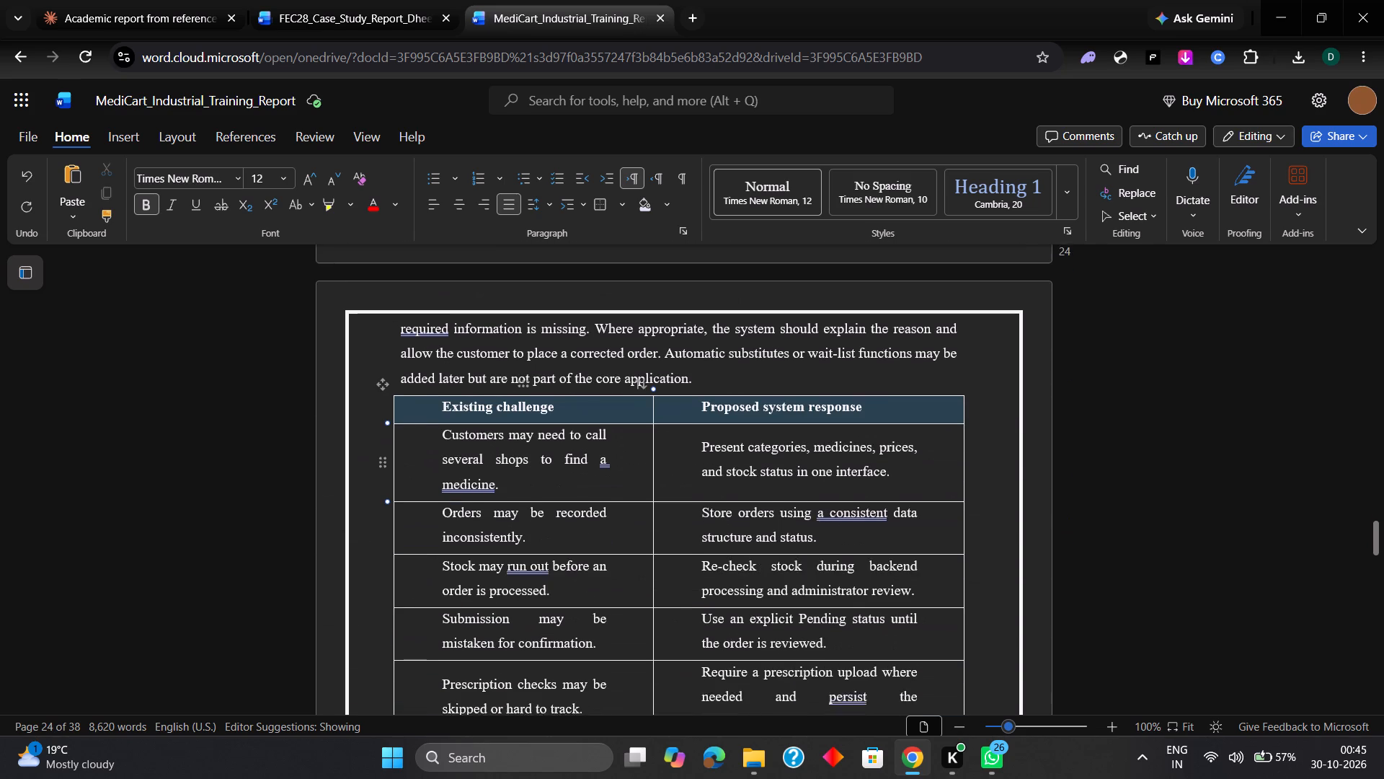
scroll(612, 466, down, 11)
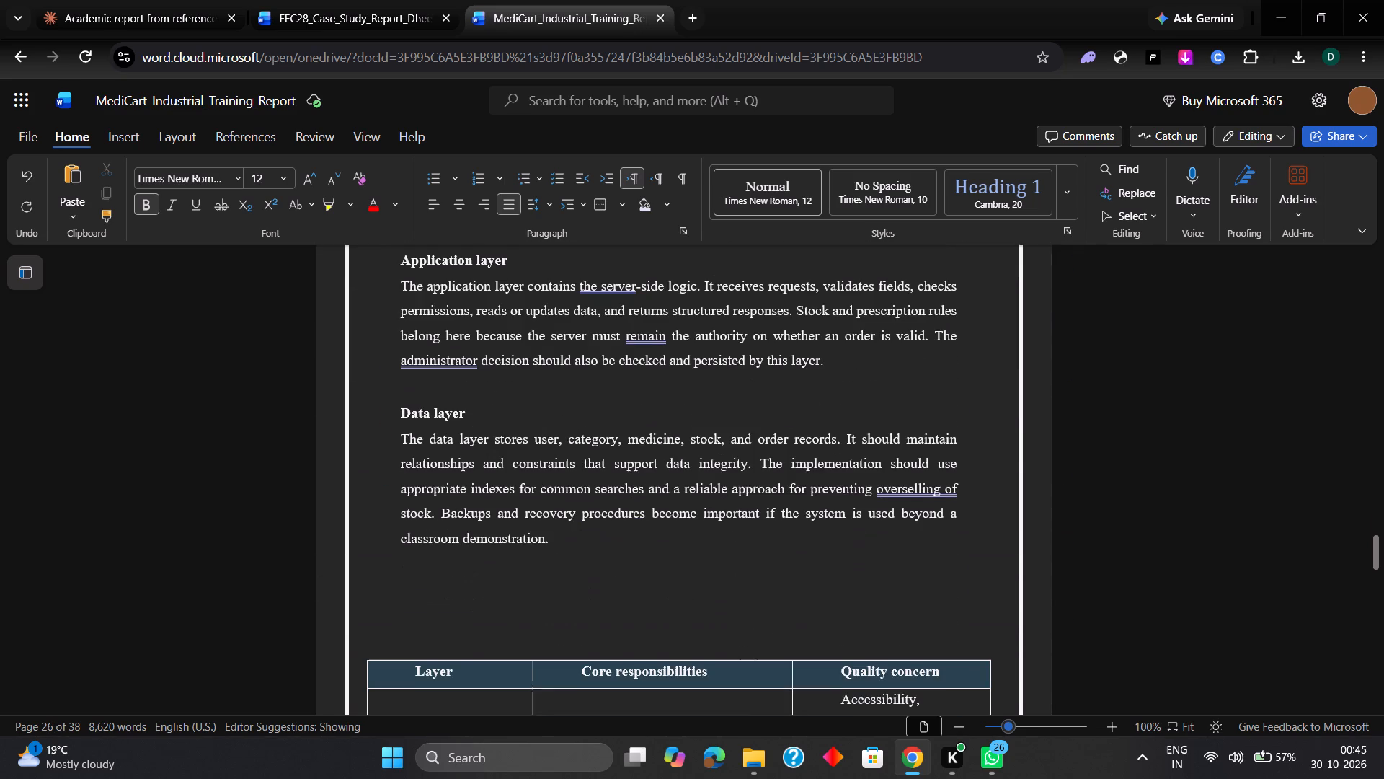
scroll(636, 414, down, 3)
scroll(573, 397, up, 1)
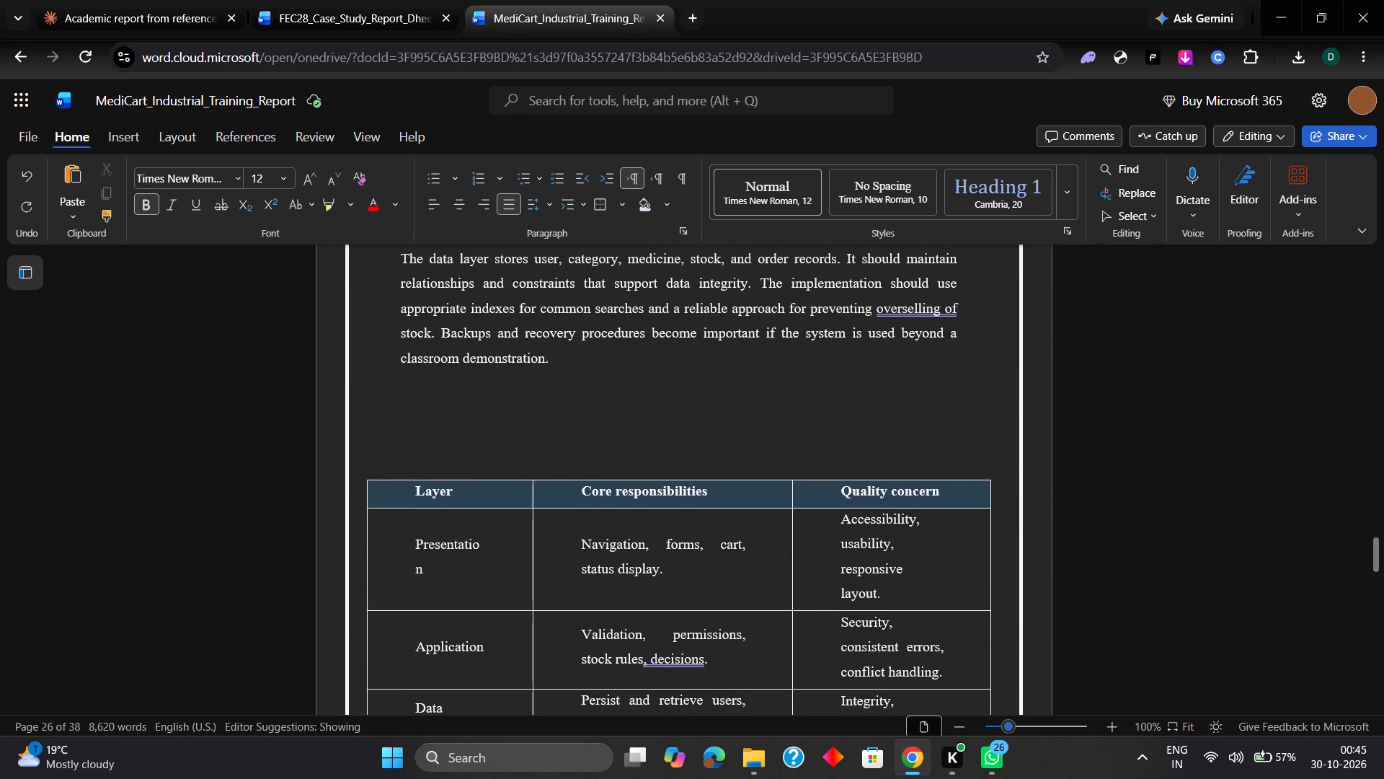
scroll(569, 431, down, 4)
scroll(570, 432, up, 4)
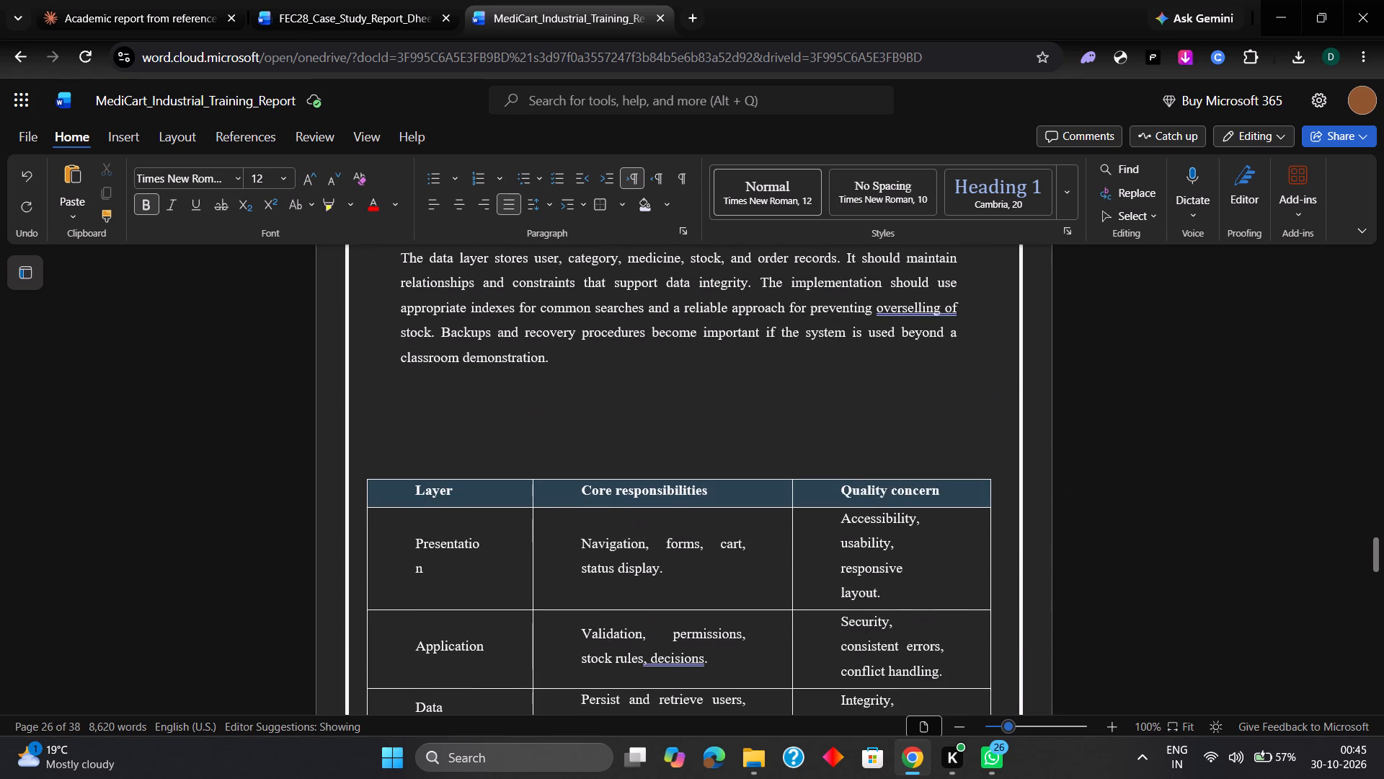
click(507, 460)
key(BackSpace)
key(BackSpace)
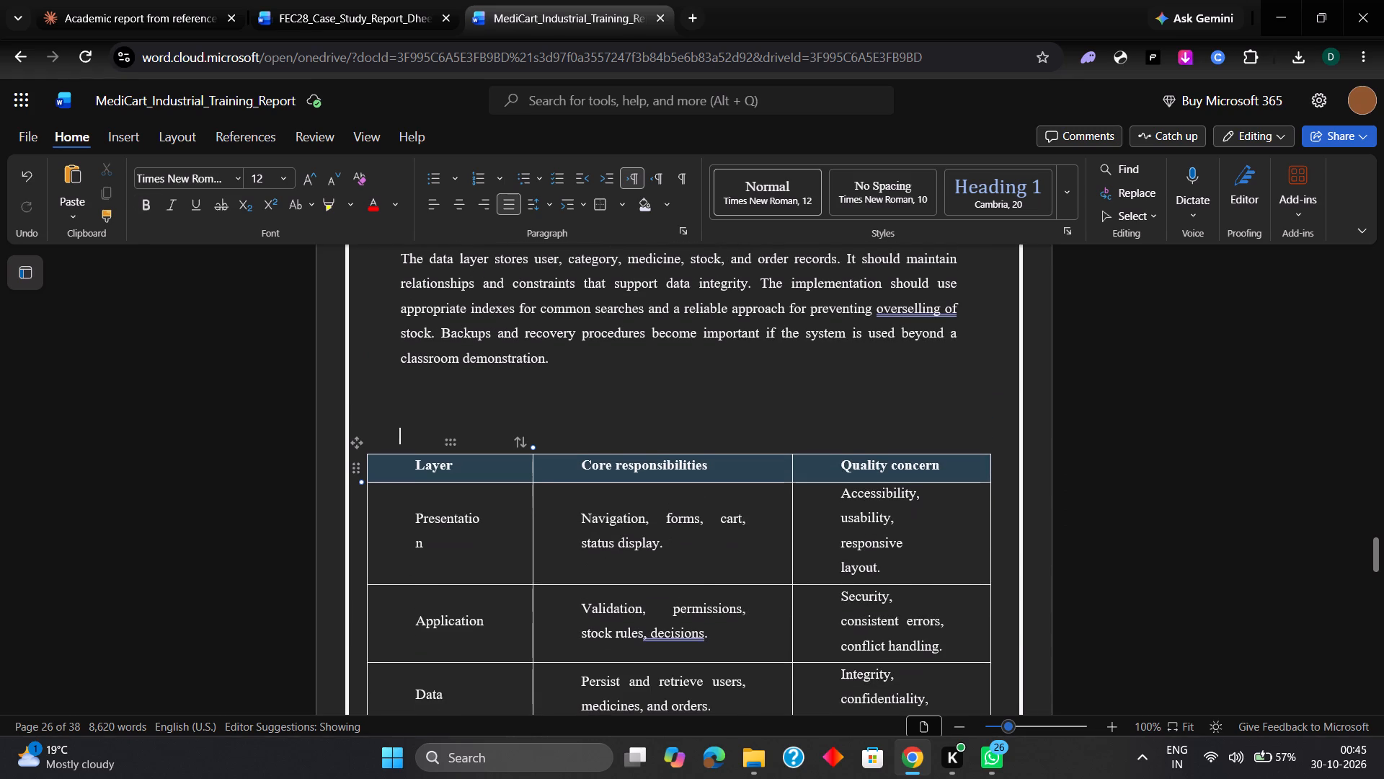
key(BackSpace)
key(BackSpace)
key(BackSpace)
key(BackSpace)
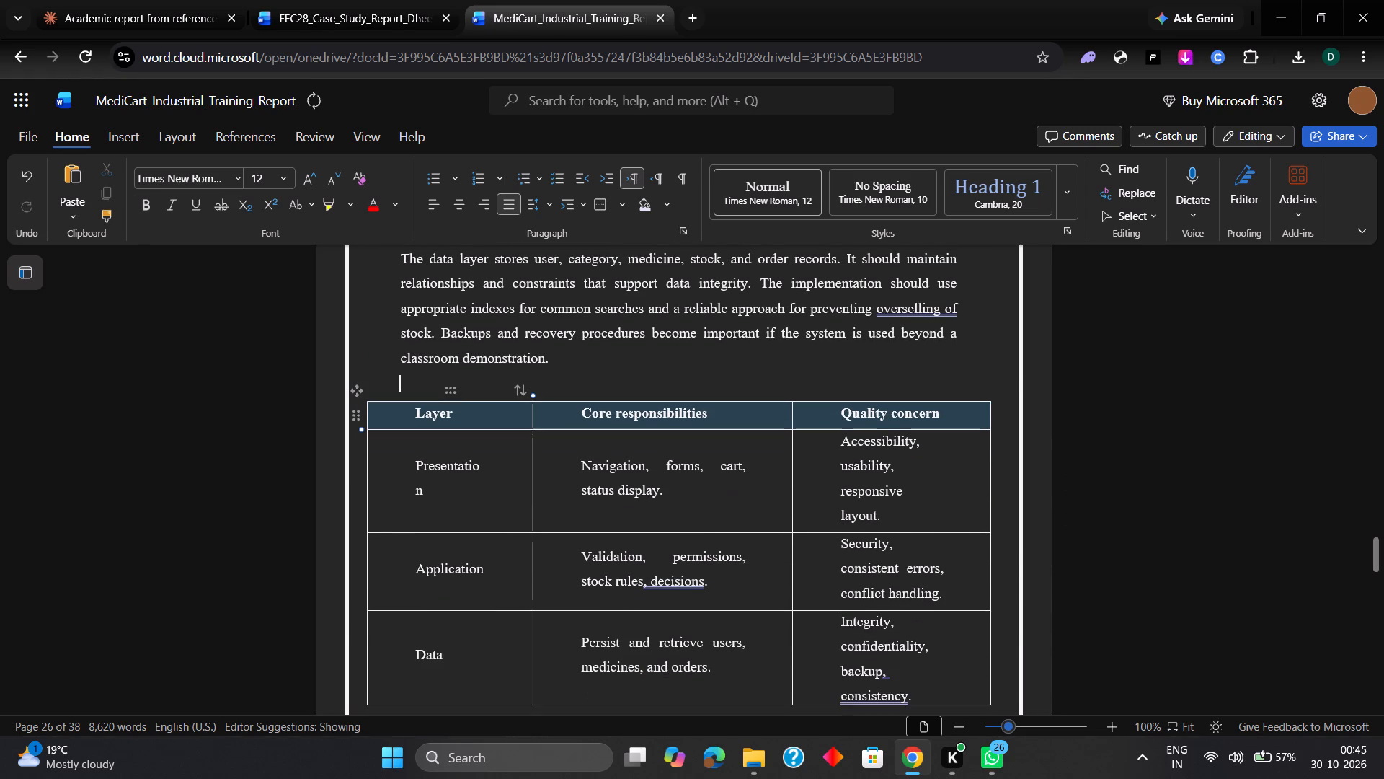
Close the gap between items 8 and 9 of the numbered list in section 4.4 Working Methodology.
scroll(538, 425, down, 3)
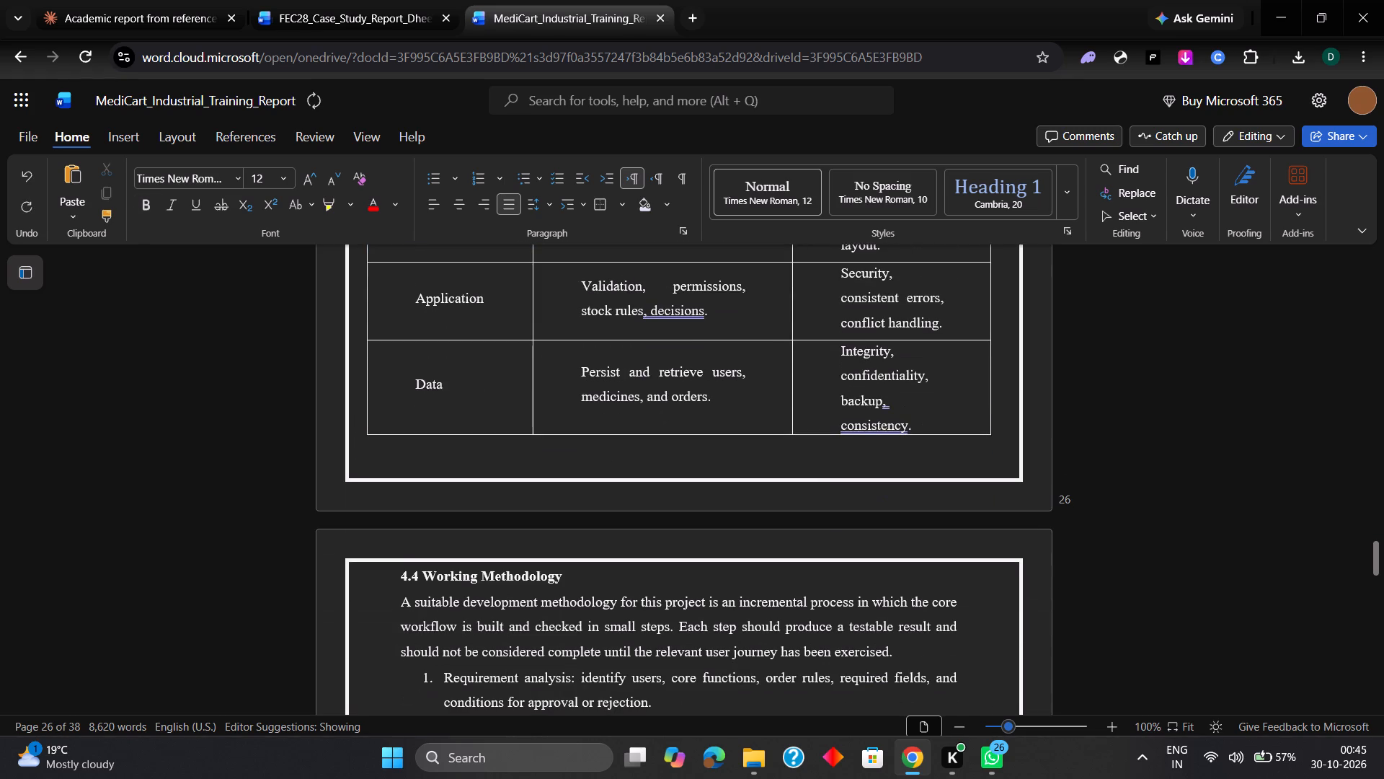
scroll(563, 464, up, 3)
scroll(527, 584, down, 13)
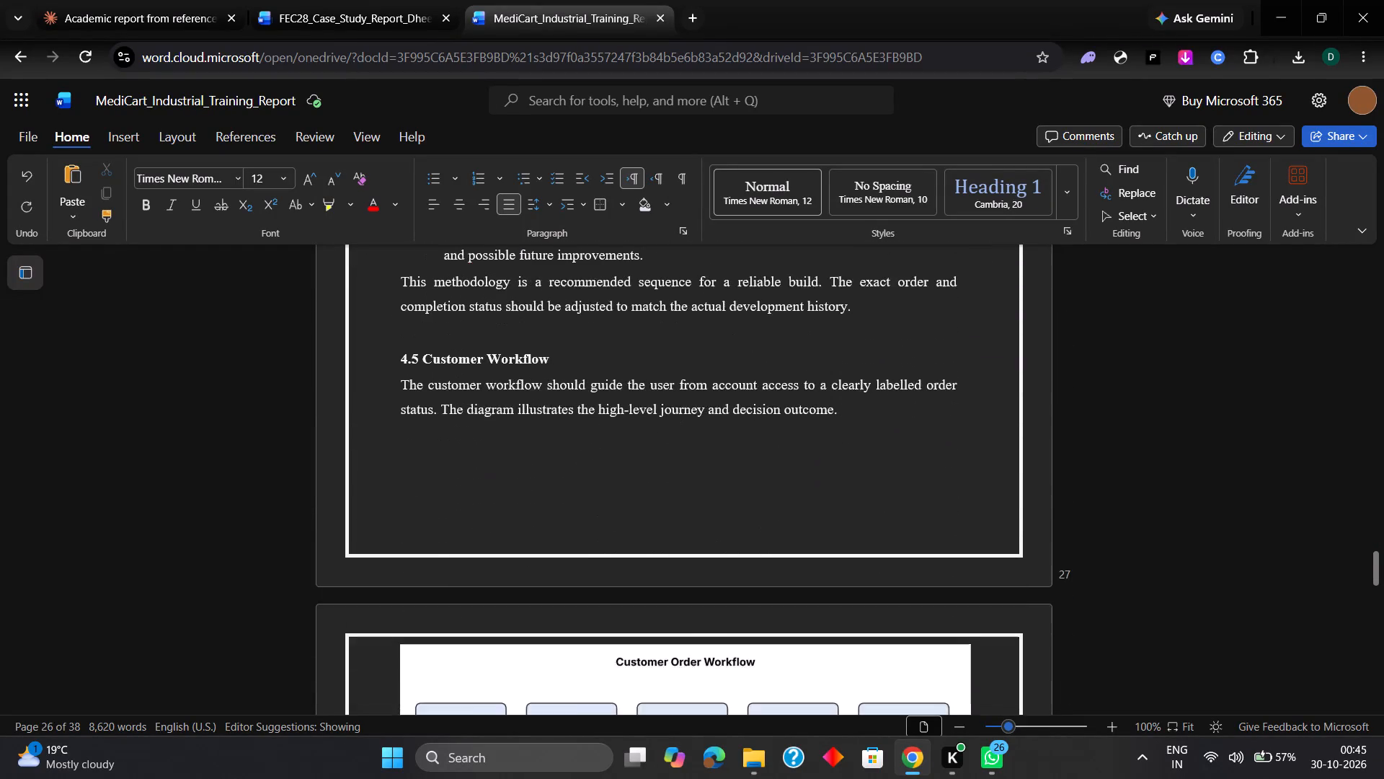
scroll(533, 579, up, 4)
click(462, 555)
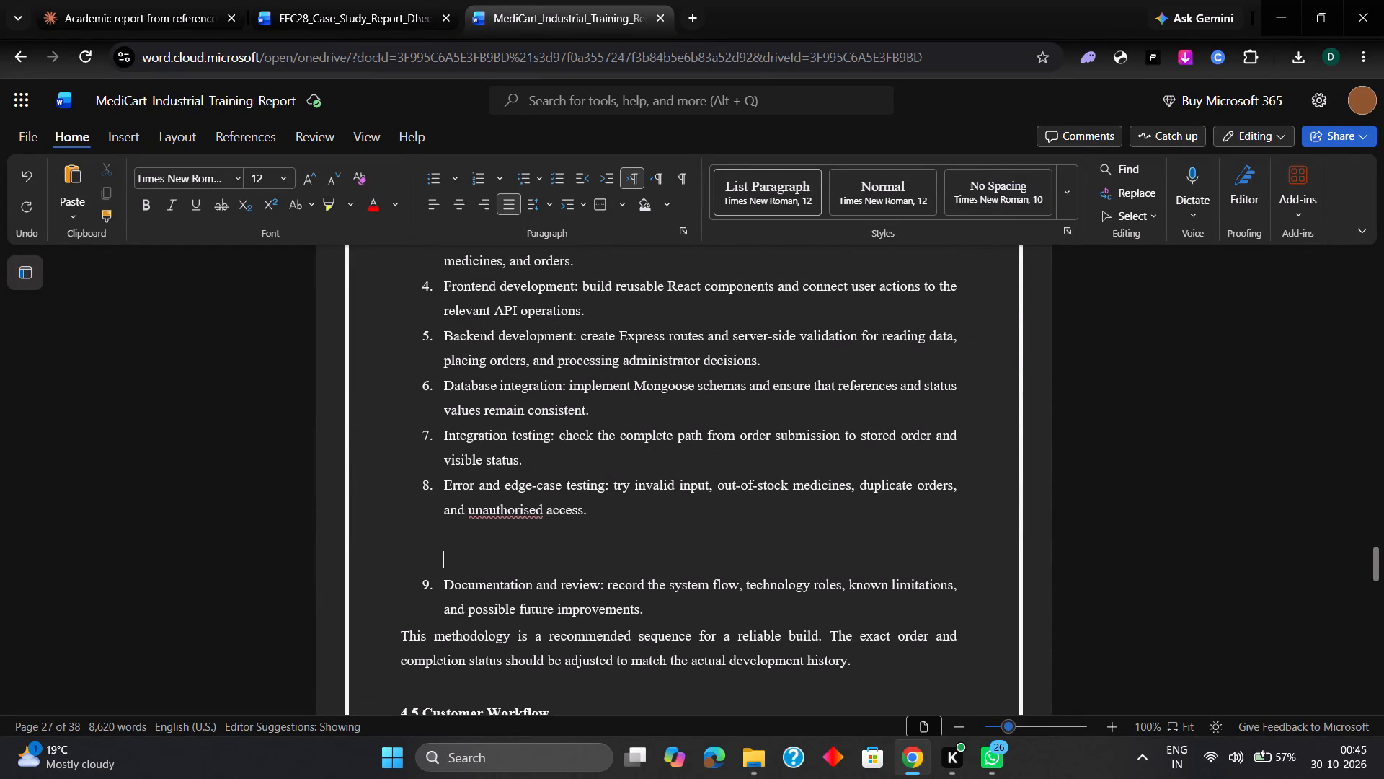
key(BackSpace)
key(BackSpace)
key(BackSpace)
key(BackSpace)
key(BackSpace)
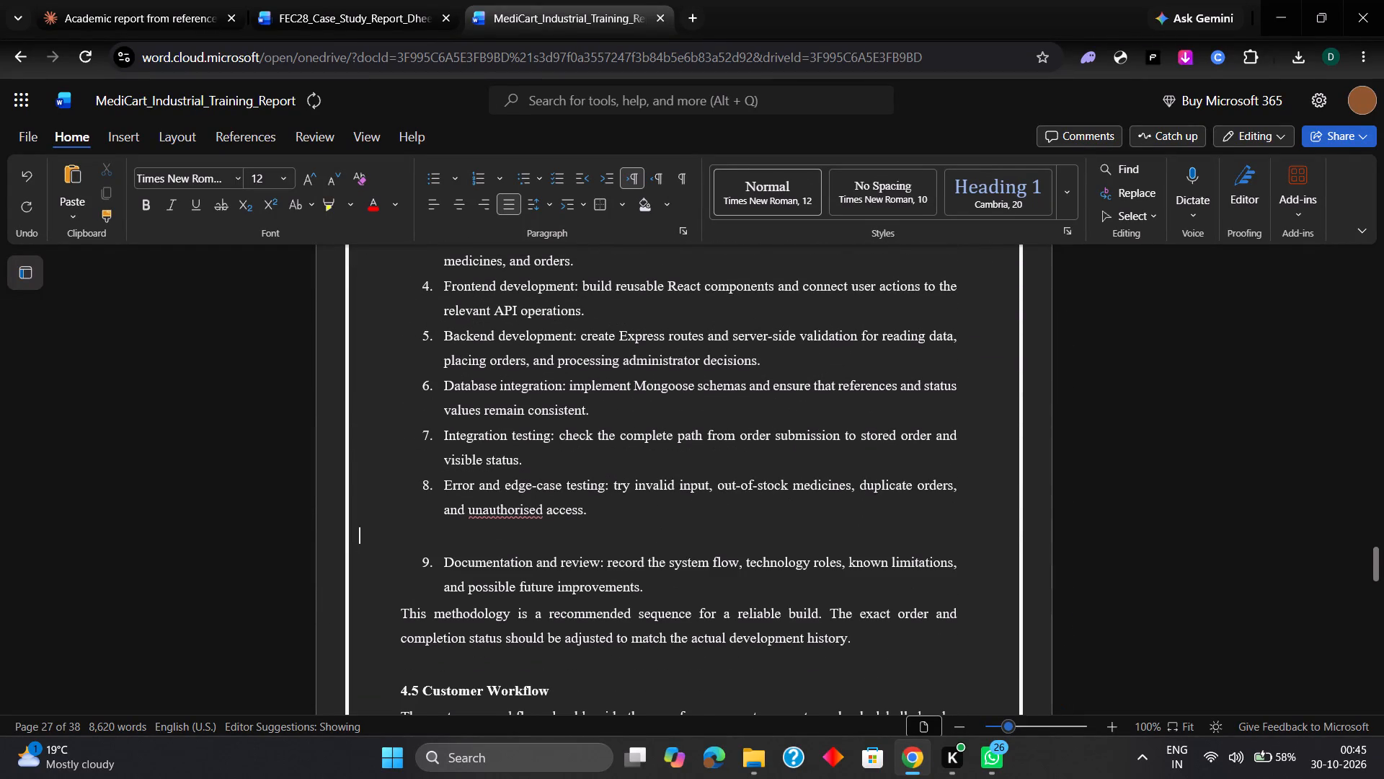
key(BackSpace)
Close the gap between items 7 and 8 of the customer workflow list, keeping the full stop after "applicable rules".
scroll(508, 575, down, 1)
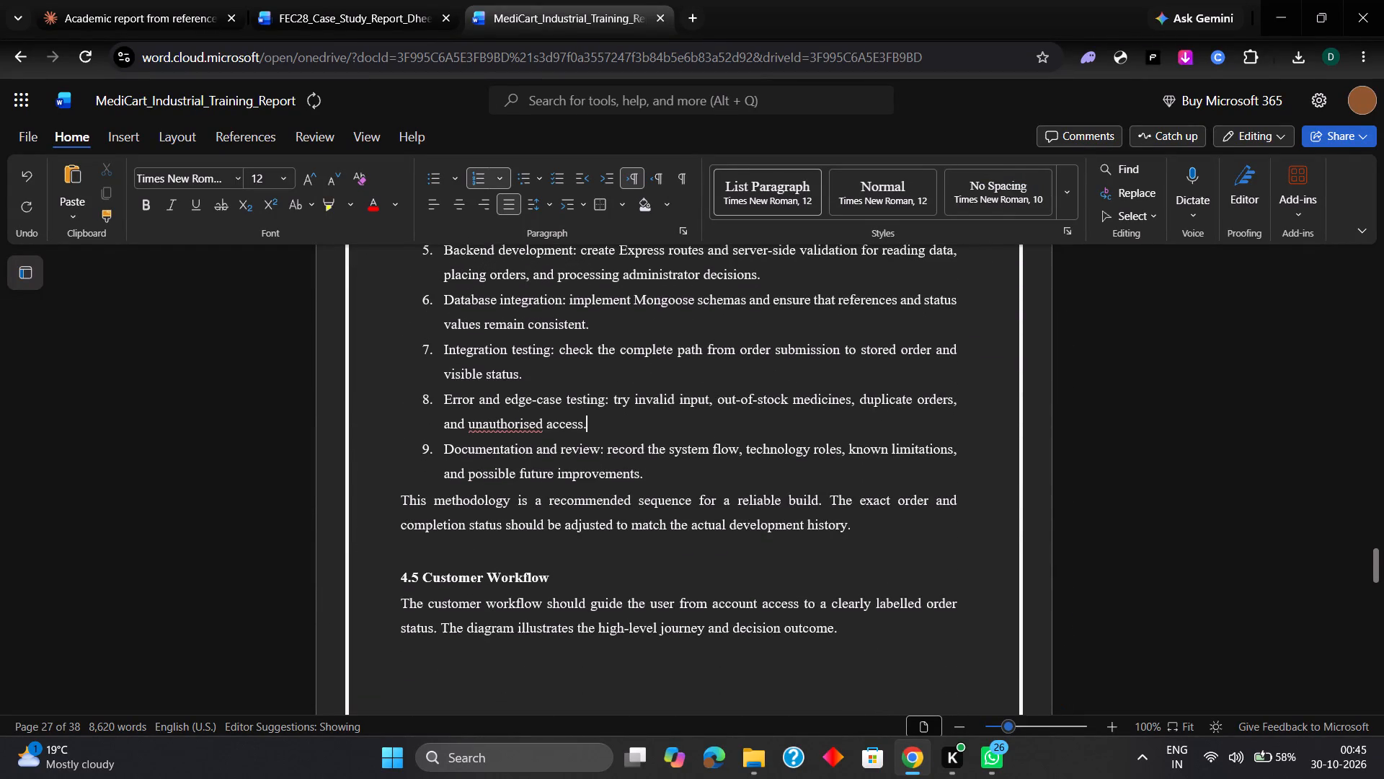
scroll(556, 560, down, 7)
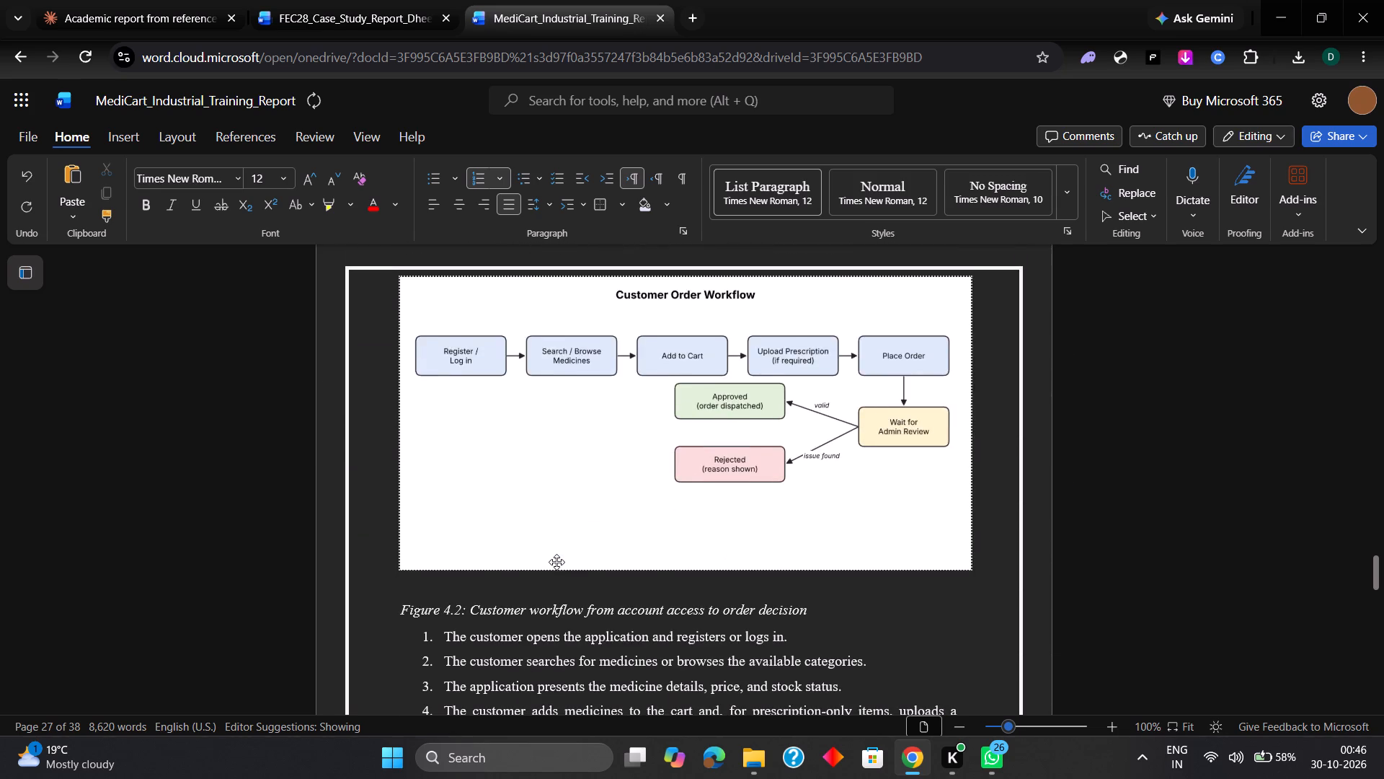
scroll(556, 562, down, 7)
scroll(556, 560, up, 3)
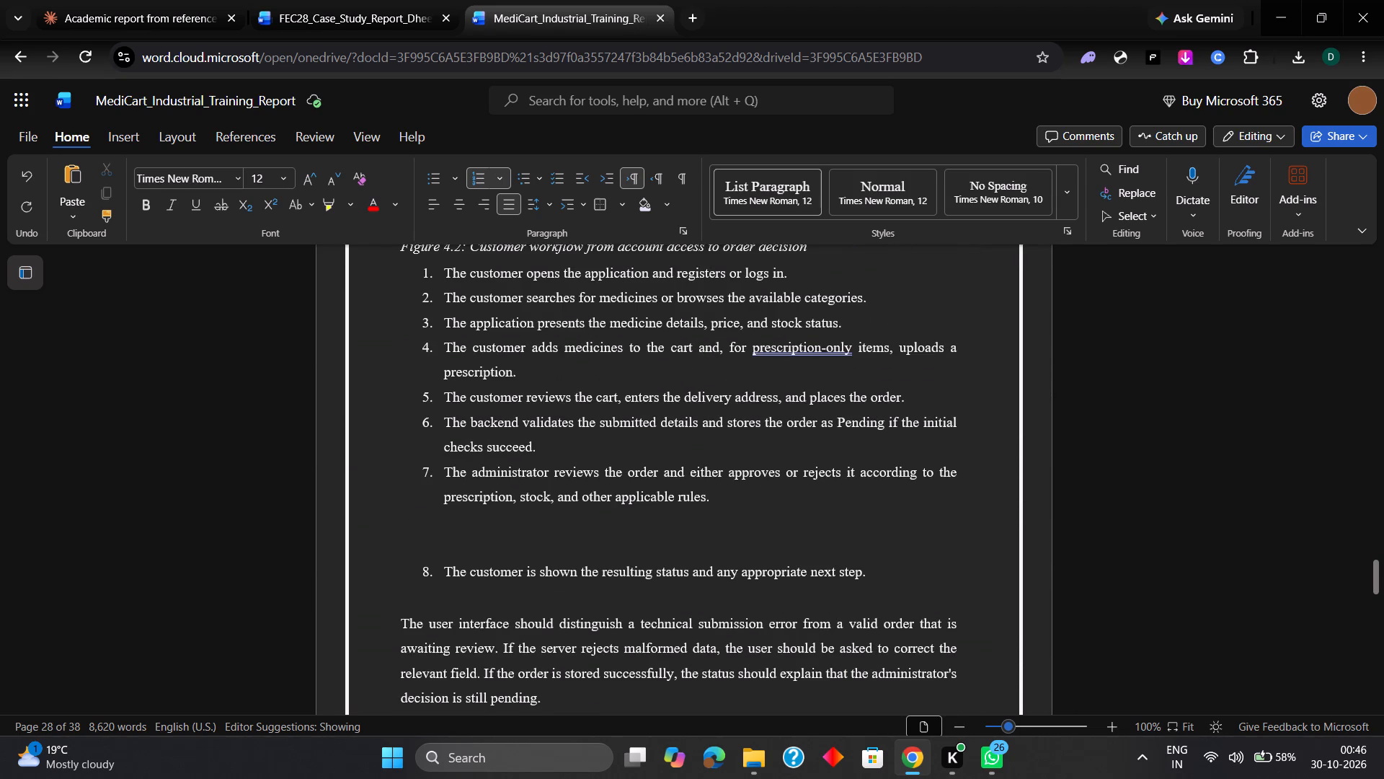
click(478, 536)
key(BackSpace)
key(BackSpace)
key(BackSpace)
key(BackSpace)
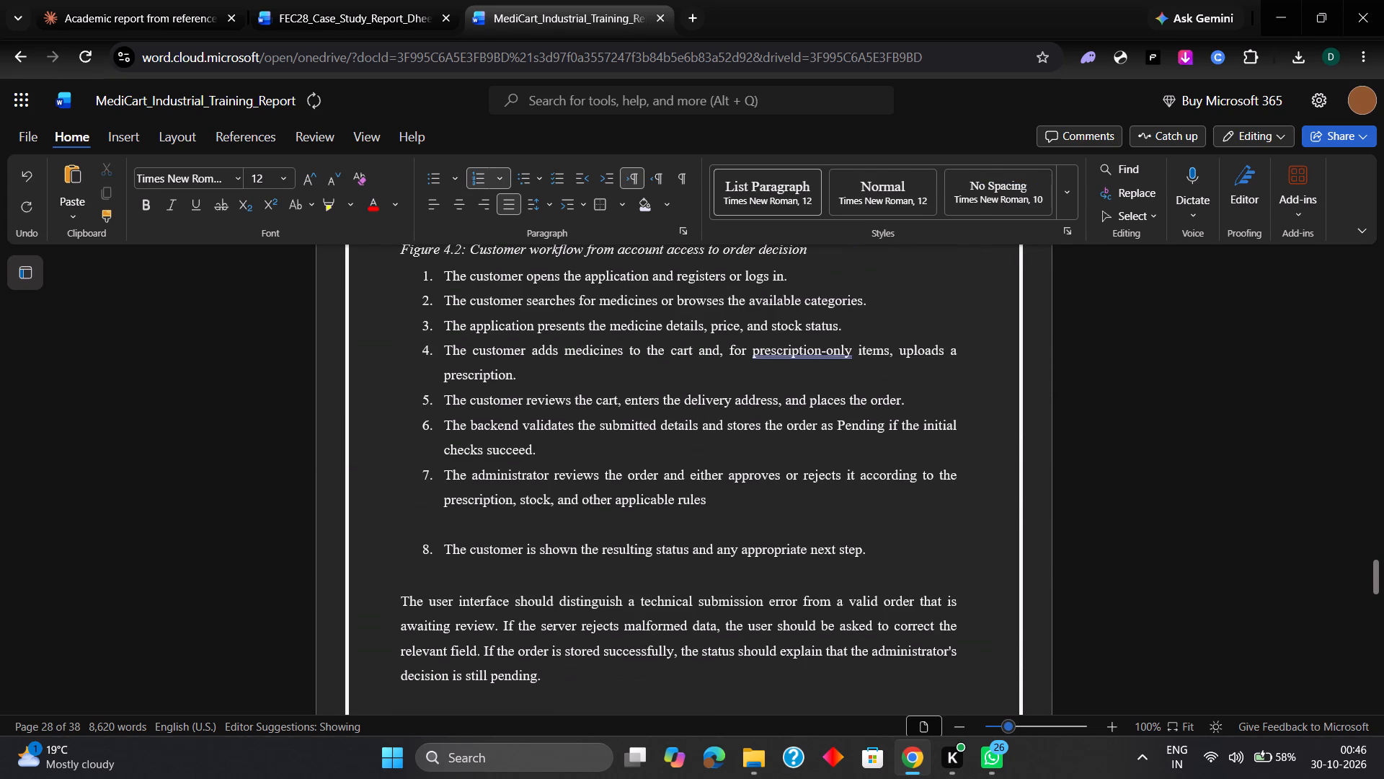
key(period)
key(Down)
key(BackSpace)
key(BackSpace)
key(BackSpace)
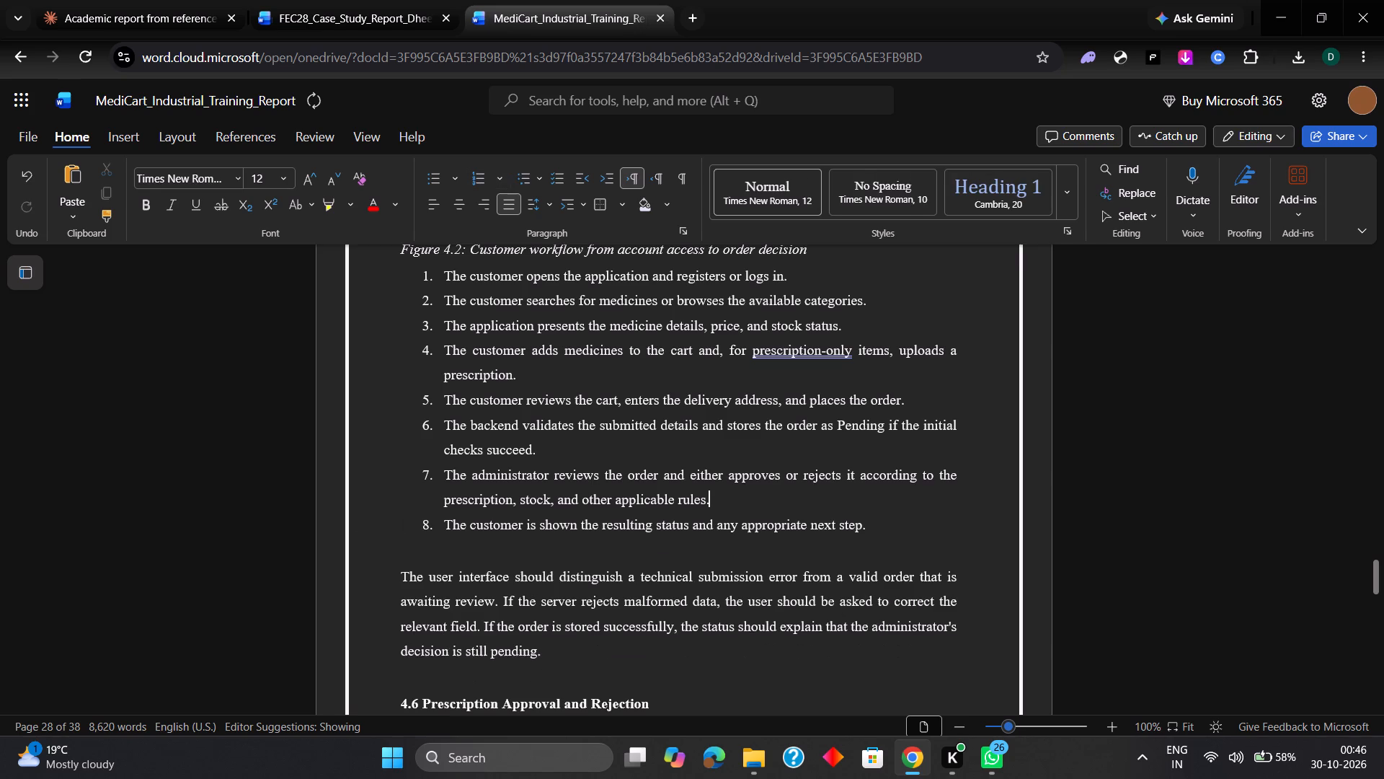
Delete the blank line above "4.6 Prescription Approval and Rejection" so its opening paragraph stays on one page.
scroll(486, 541, down, 2)
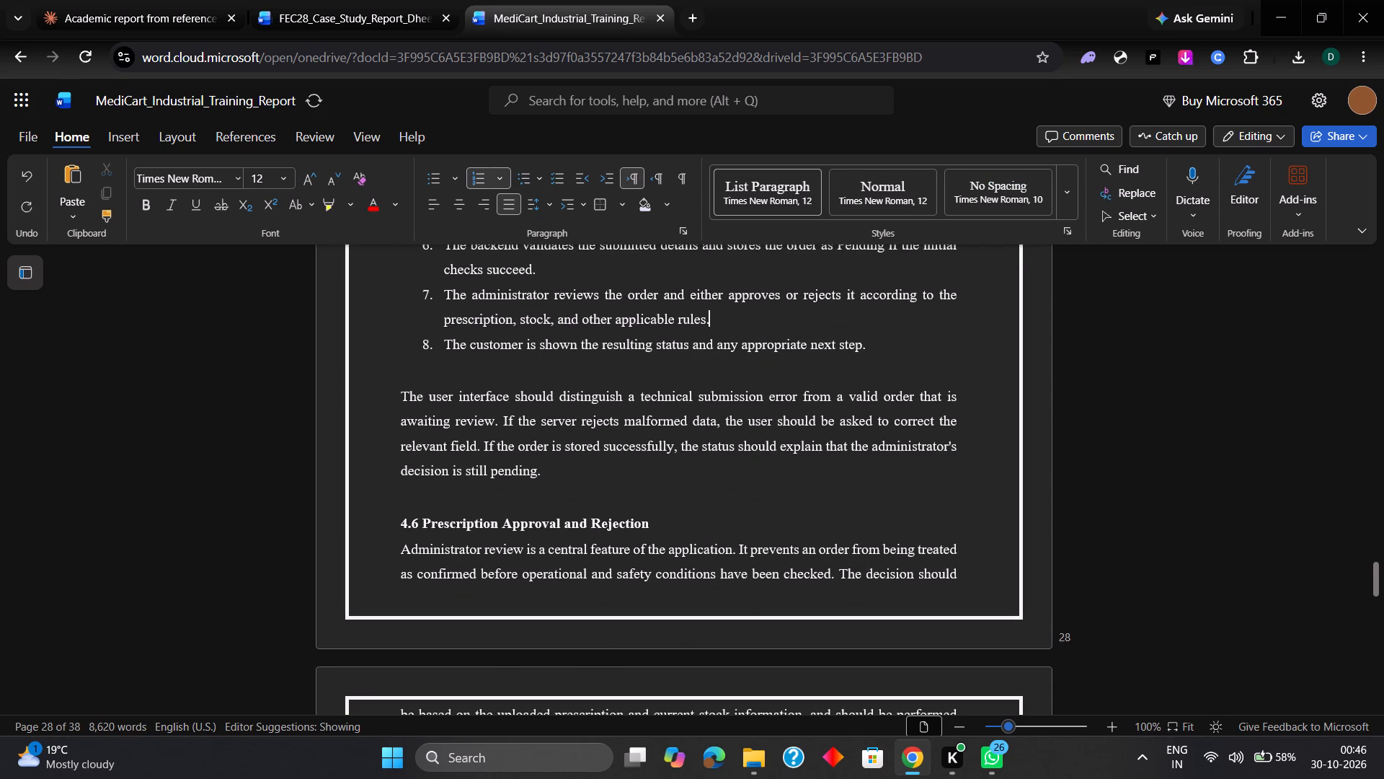
scroll(500, 508, down, 5)
scroll(502, 508, up, 4)
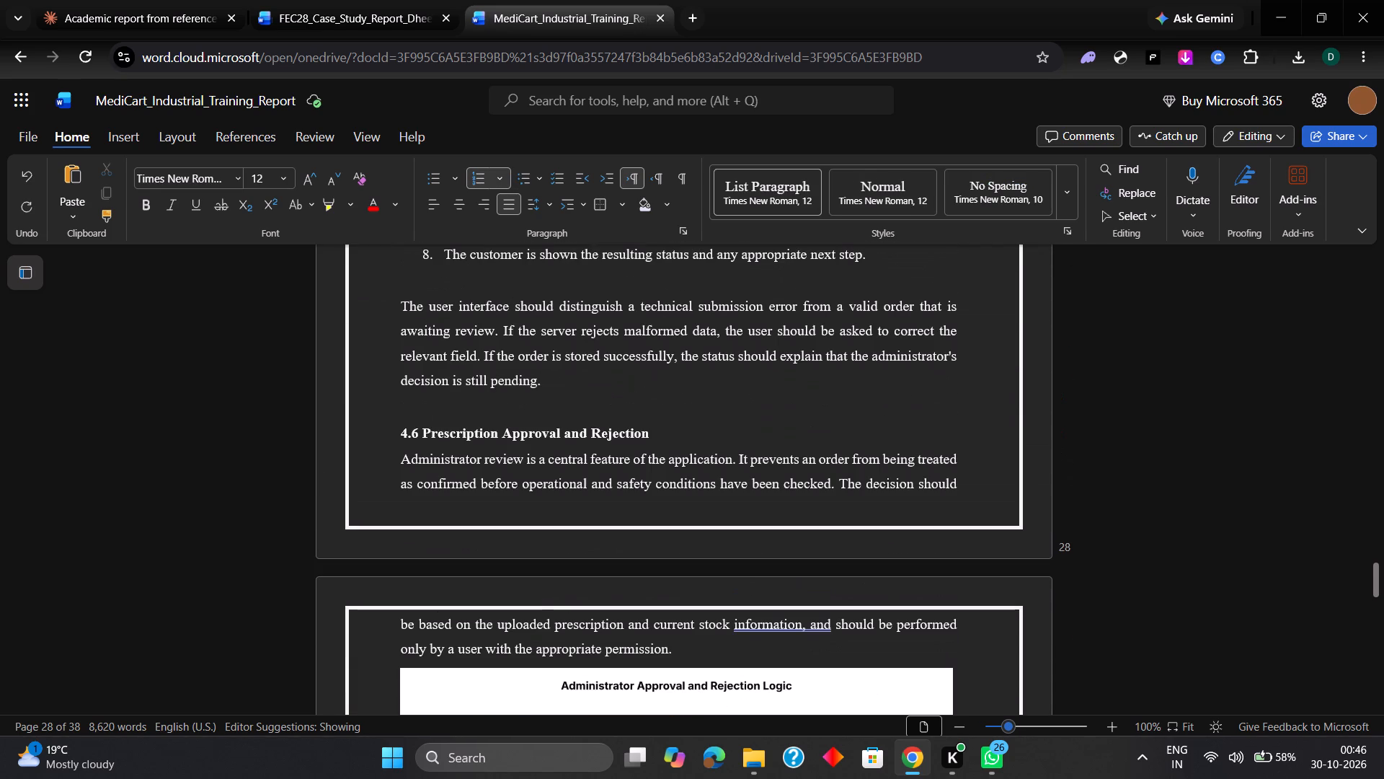
click(411, 406)
key(BackSpace)
key(BackSpace)
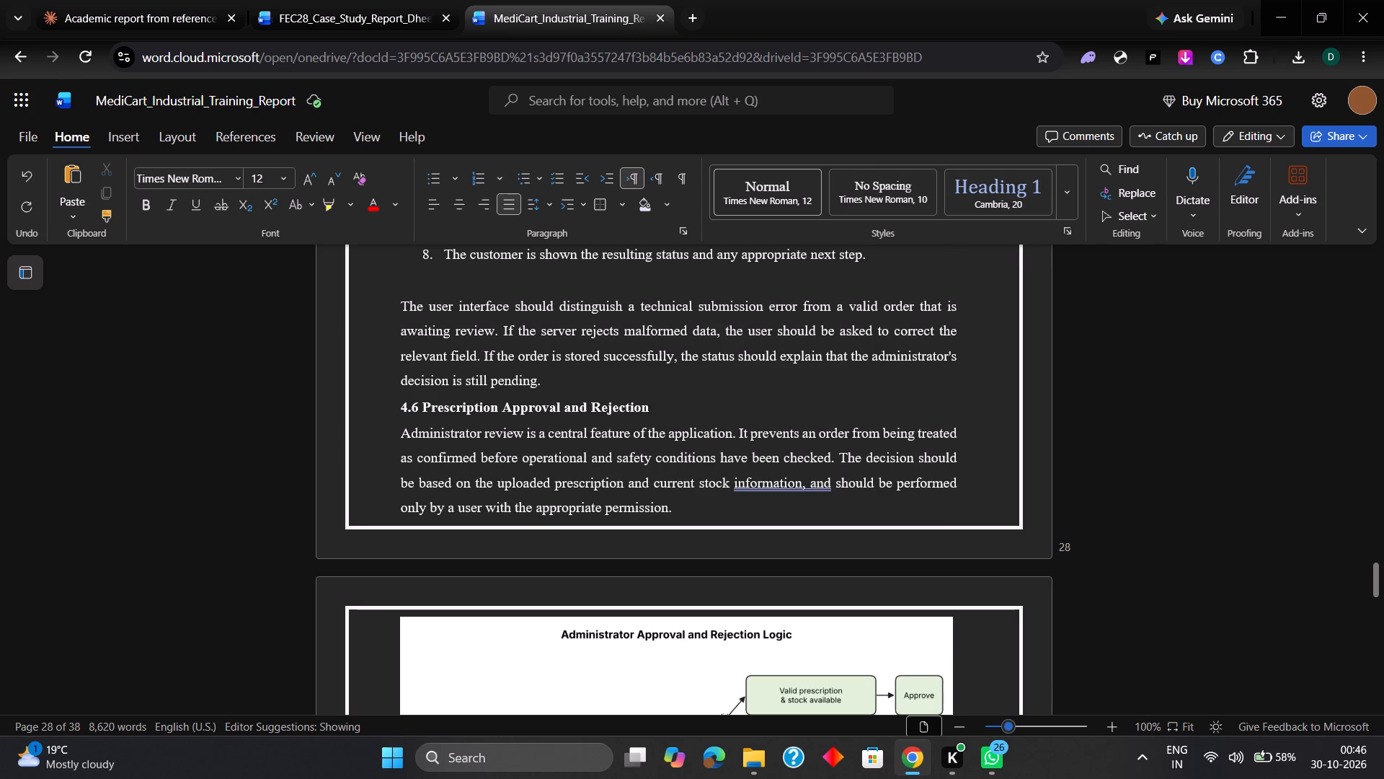
Review the spacing of the 4.5 Customer Workflow section and the 4.4 Working Methodology list.
scroll(423, 428, up, 13)
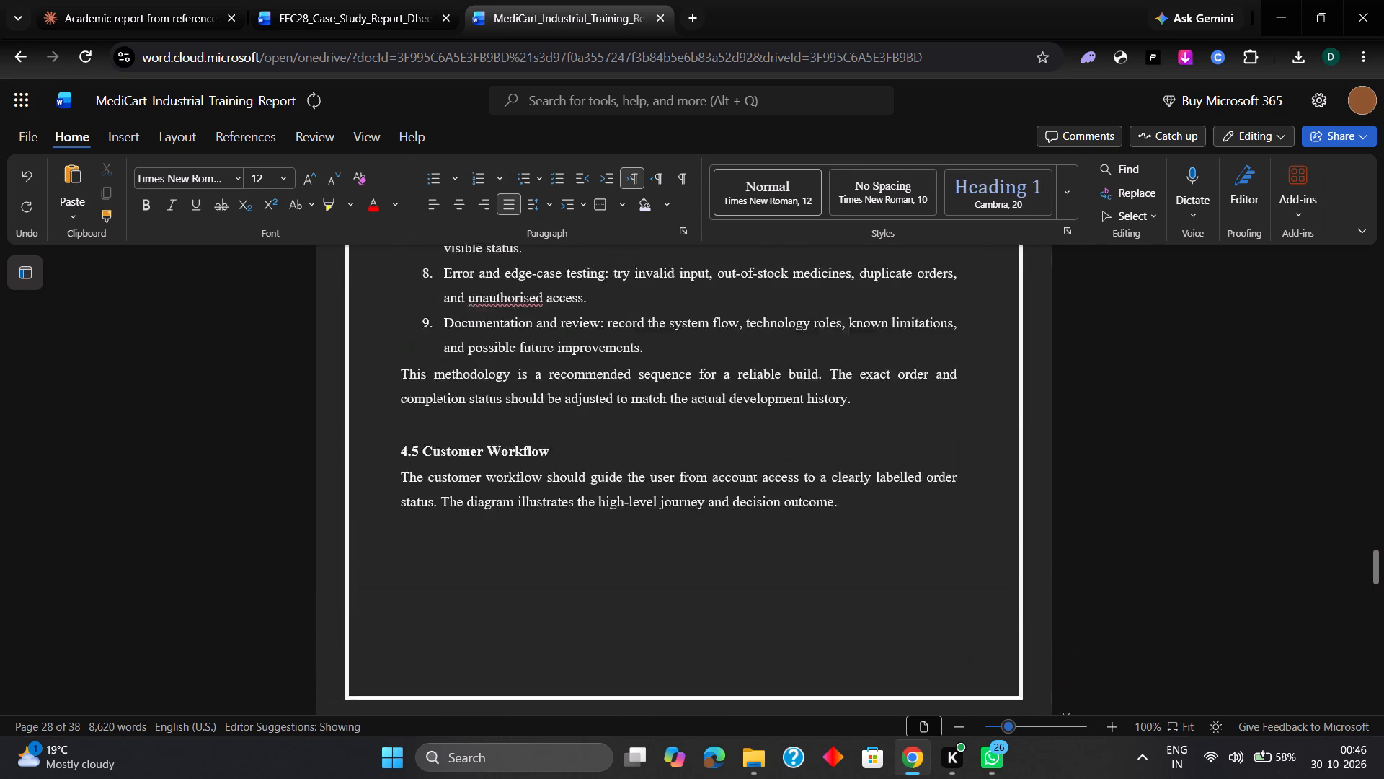
scroll(430, 437, up, 4)
scroll(430, 437, down, 4)
scroll(430, 438, up, 4)
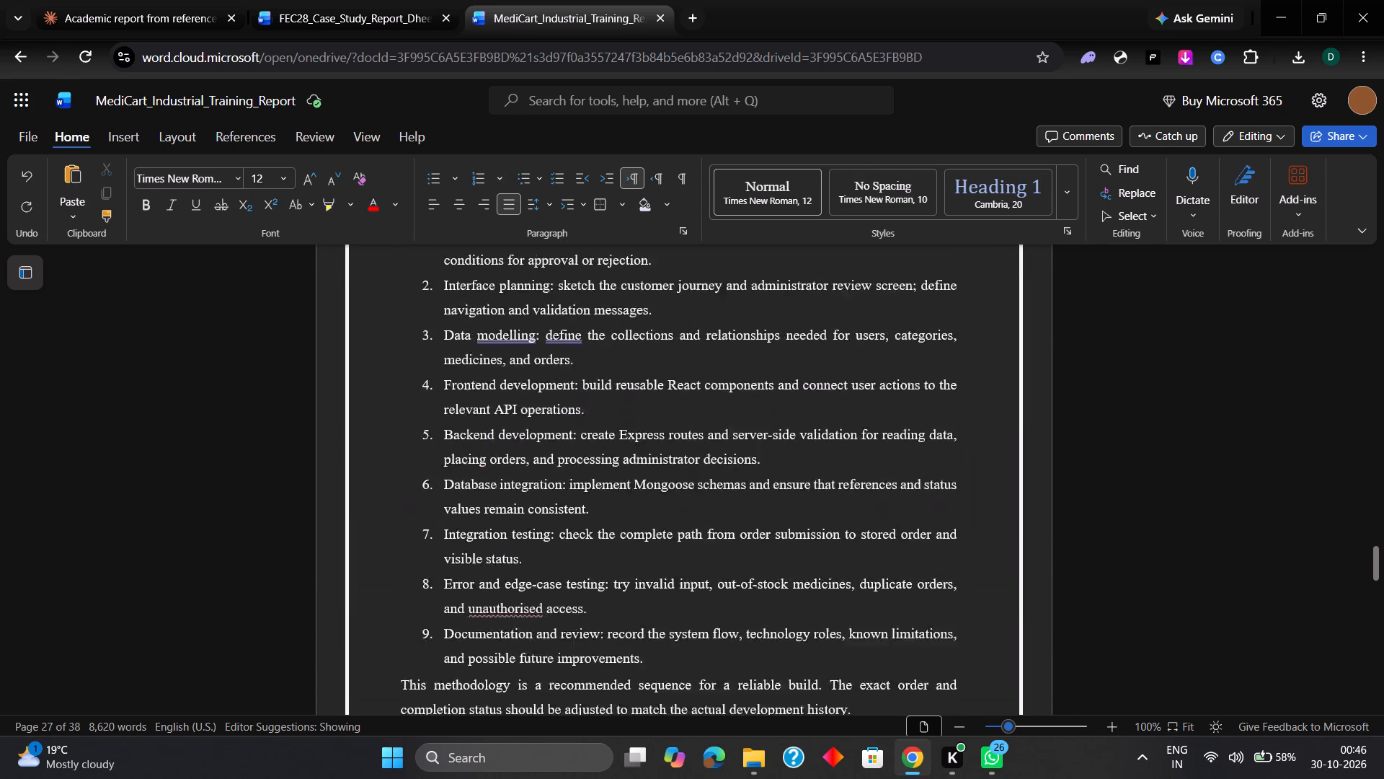
Review the spacing and page breaks of Chapter IV, from 4.1 Project Overview through the approval and rejection conditions.
scroll(431, 439, up, 12)
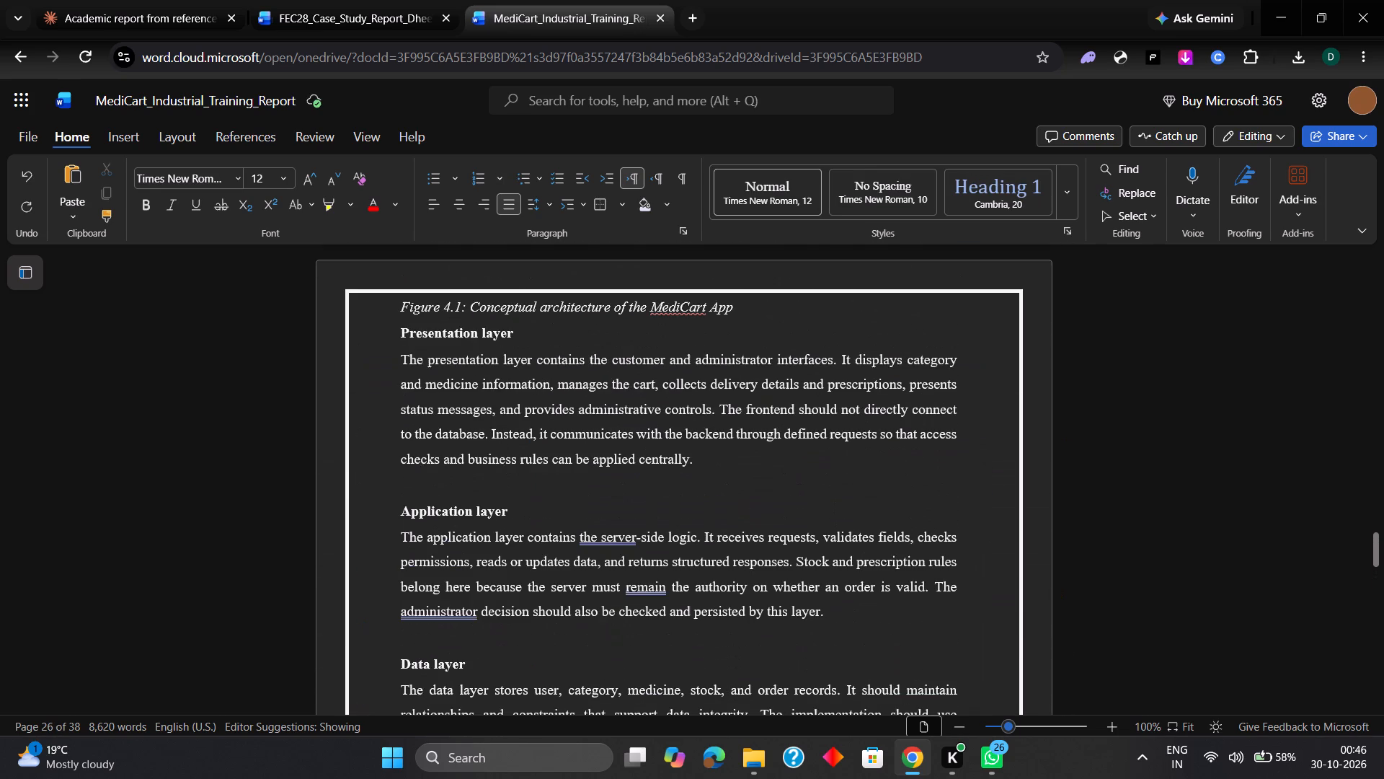
scroll(431, 439, down, 4)
scroll(431, 439, up, 12)
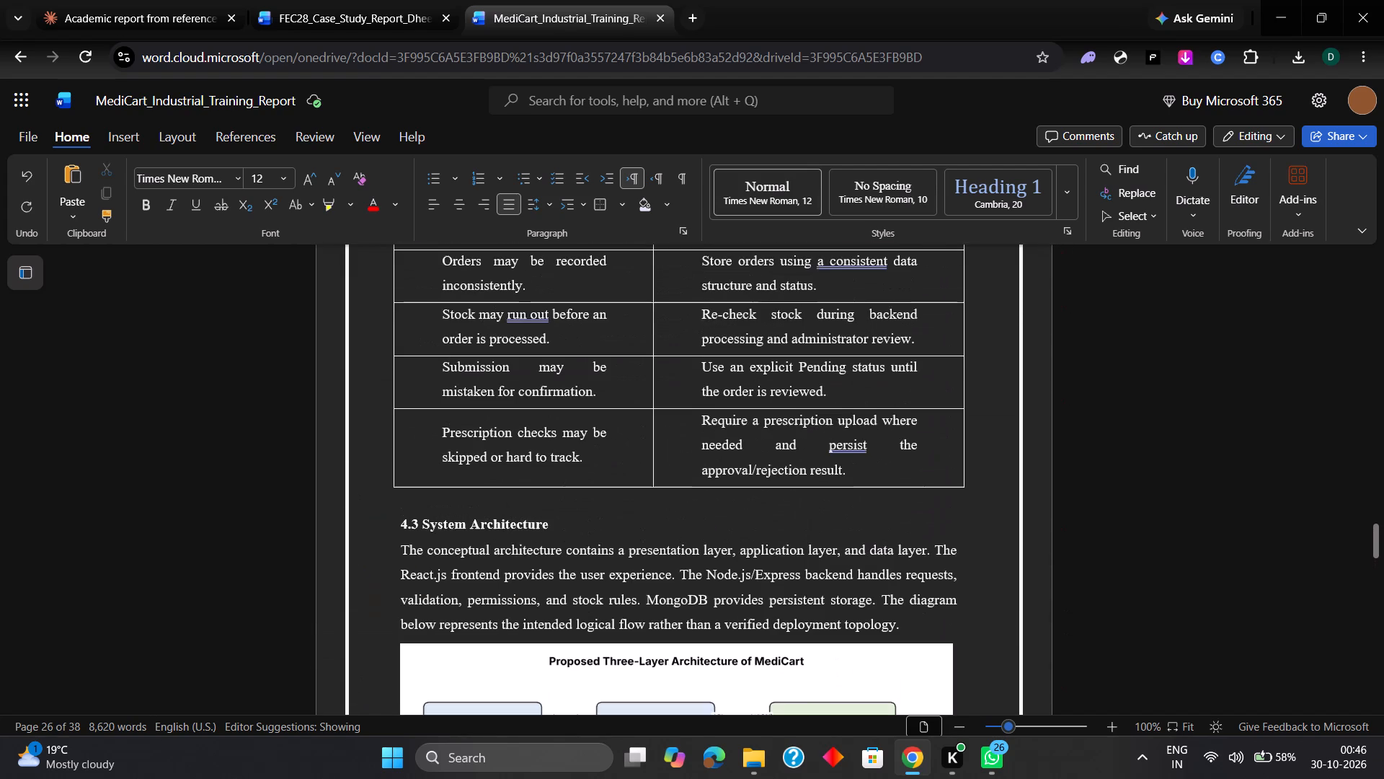
scroll(432, 440, up, 8)
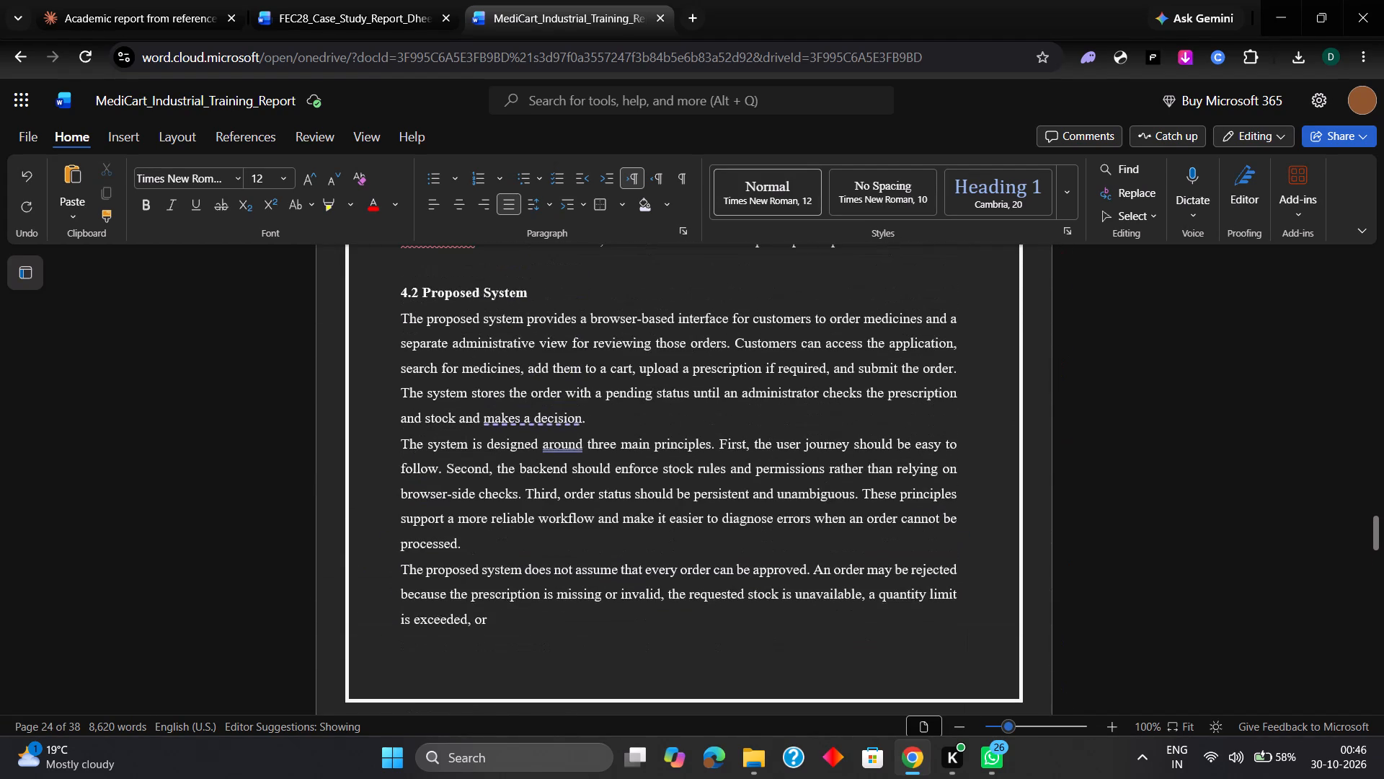
scroll(432, 440, up, 3)
scroll(432, 440, down, 4)
scroll(433, 441, up, 7)
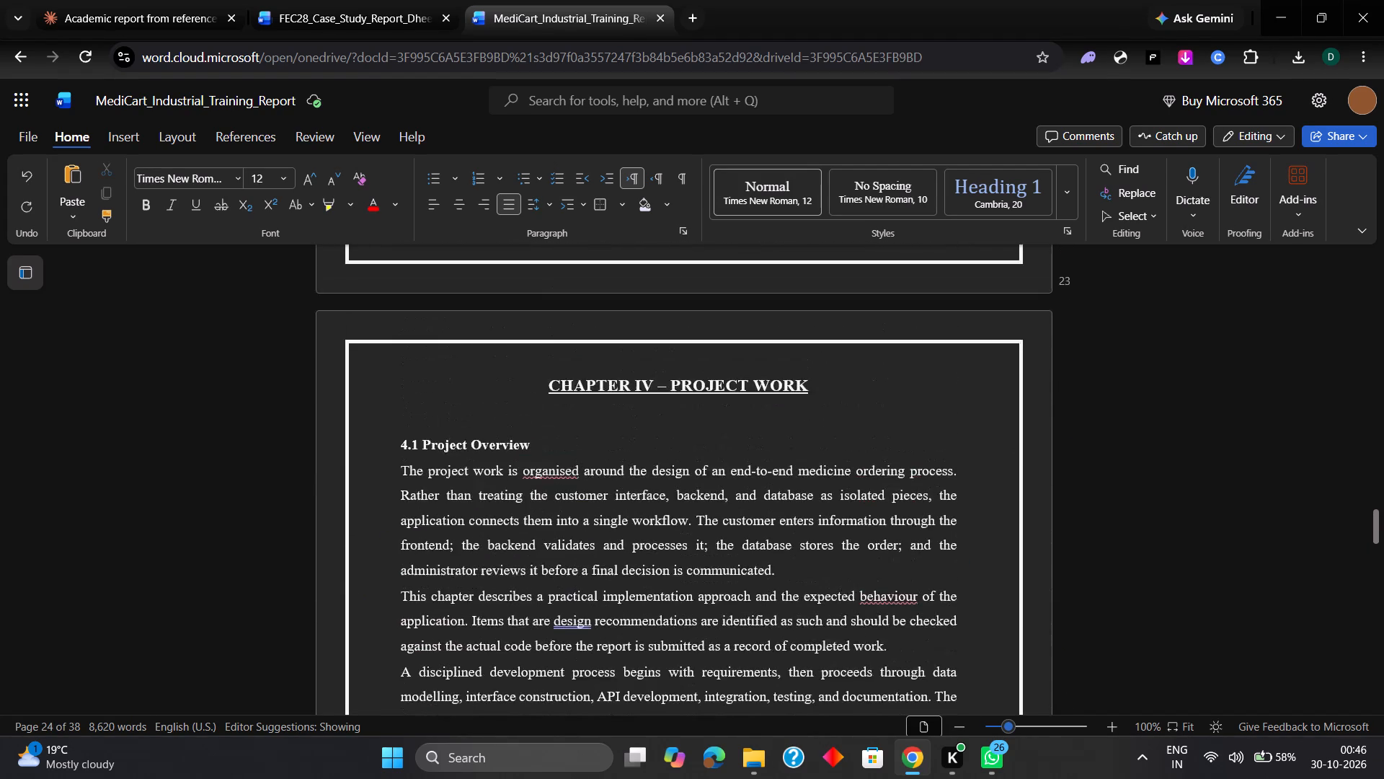
scroll(433, 441, down, 2)
scroll(433, 441, down, 20)
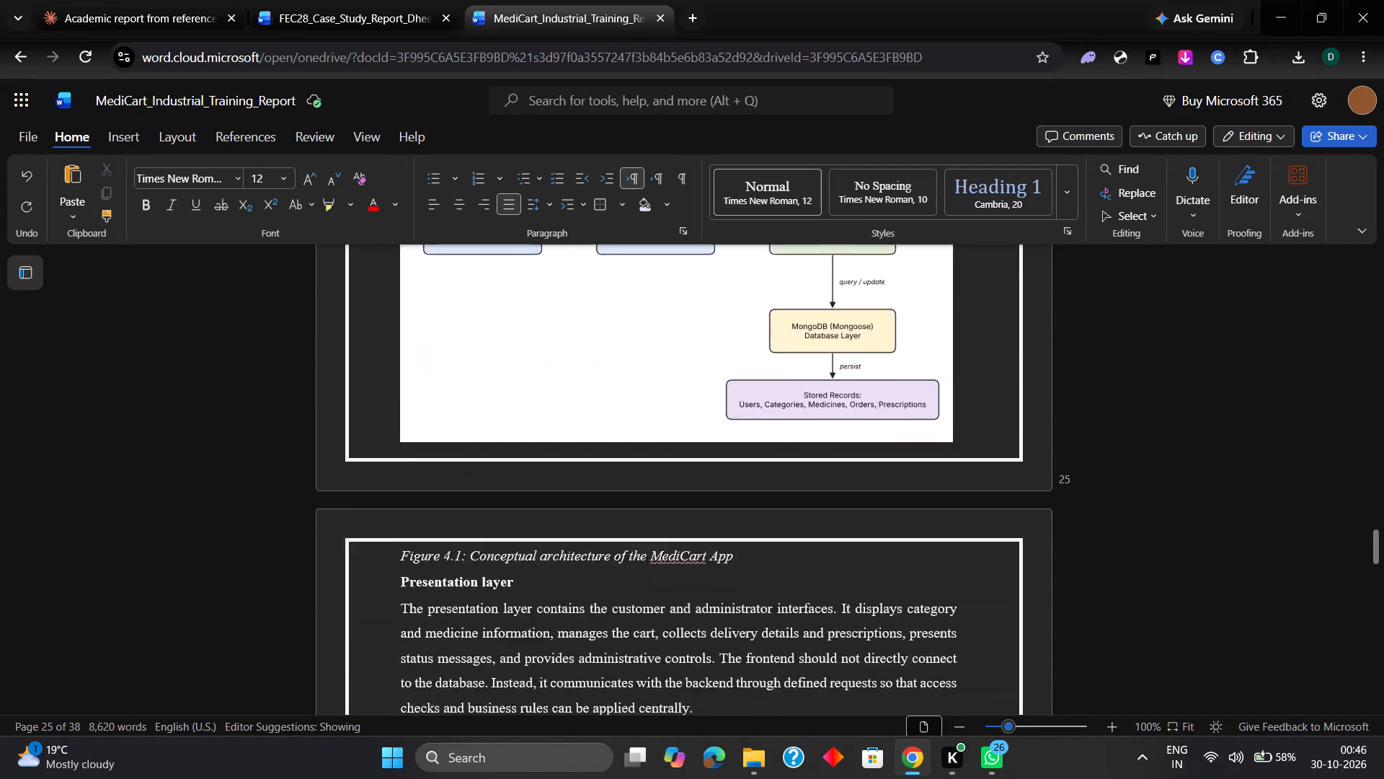
scroll(454, 449, down, 18)
scroll(474, 441, down, 7)
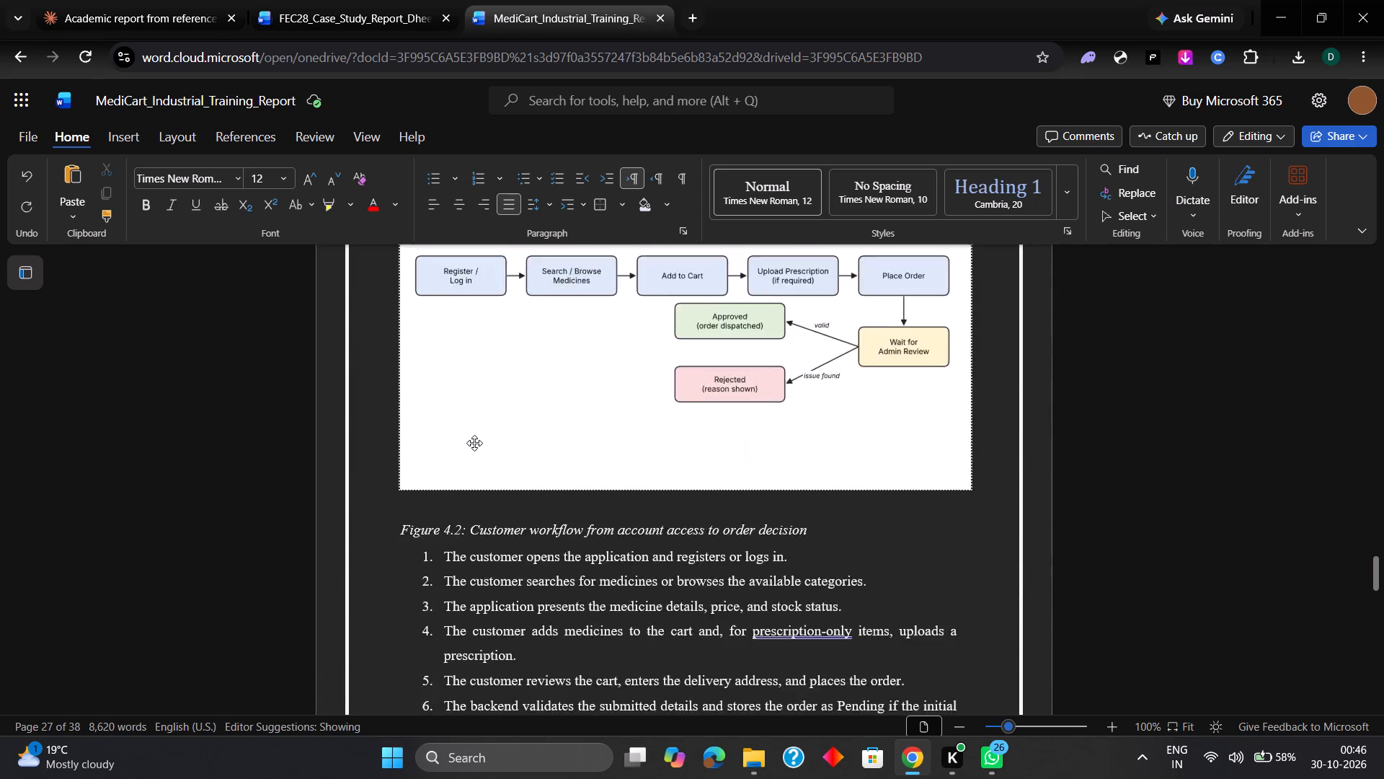
scroll(474, 443, down, 12)
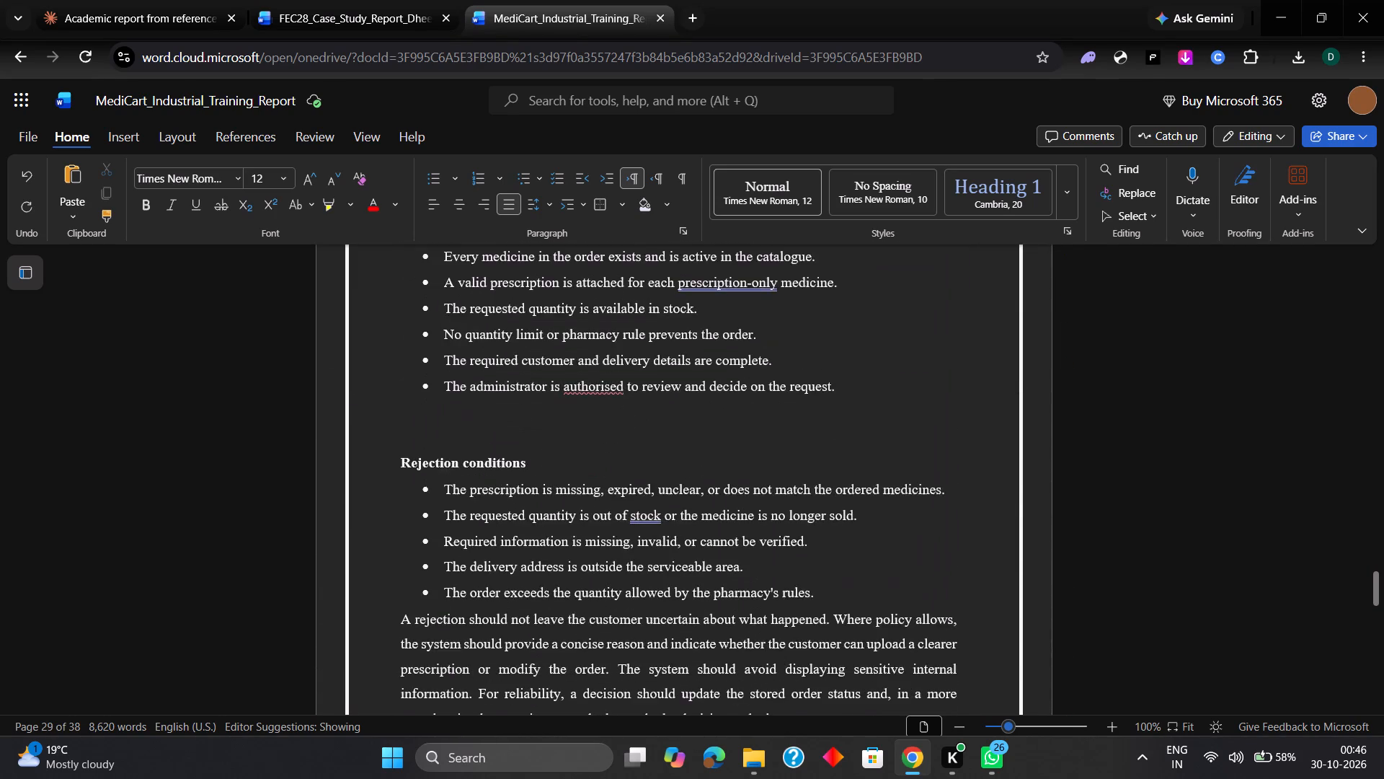
Close the gap between the "Required fields" and "Stock integrity" bullets in the database requirements list, keeping the full stop after "missing".
scroll(499, 446, down, 12)
scroll(502, 446, up, 2)
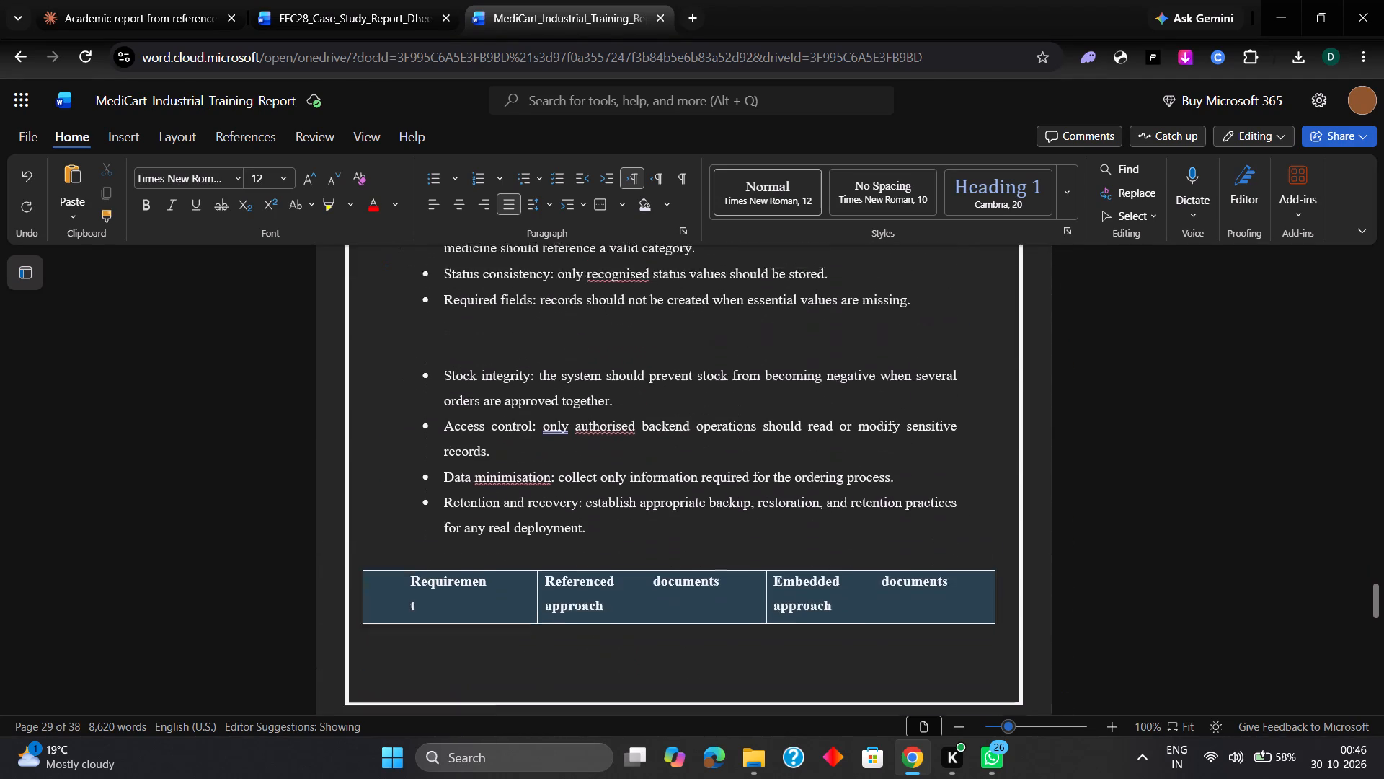
click(489, 469)
key(BackSpace)
key(BackSpace)
key(BackSpace)
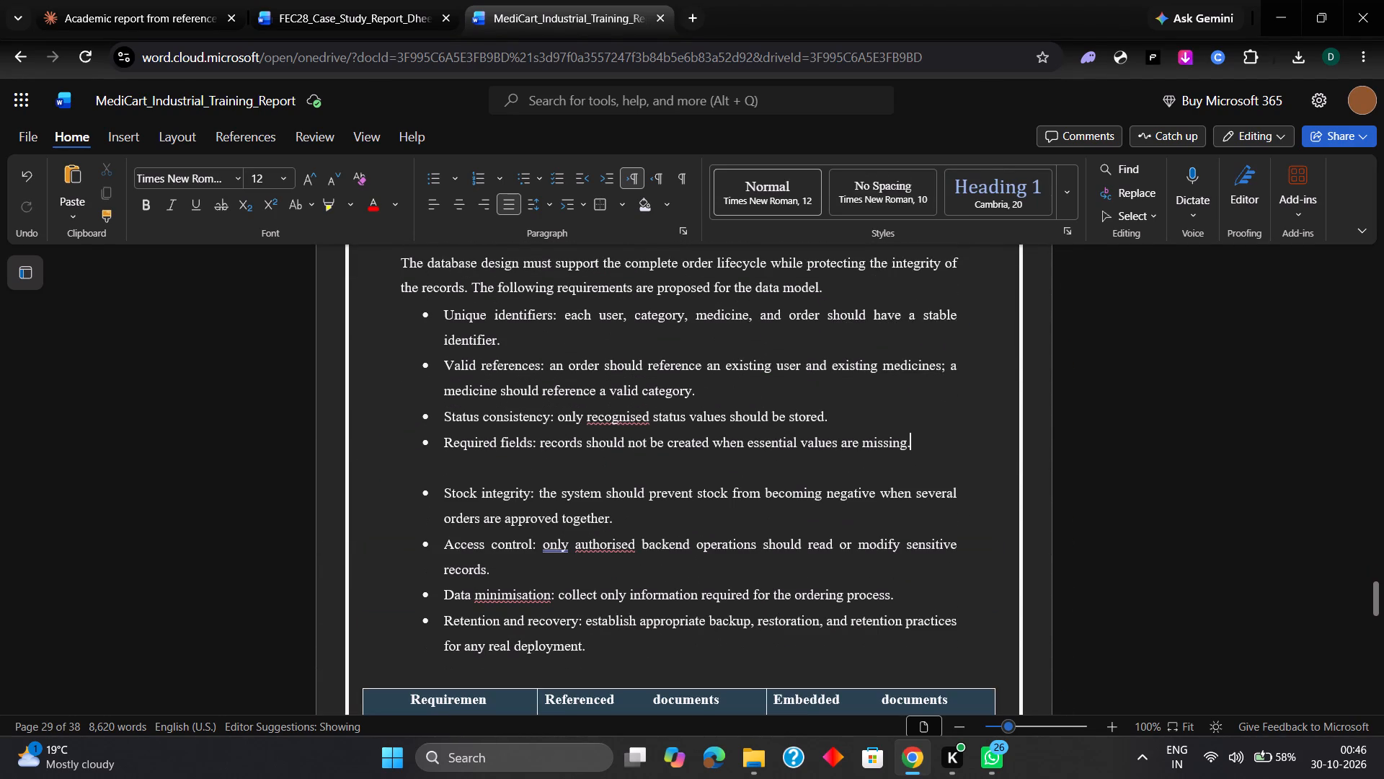
key(BackSpace)
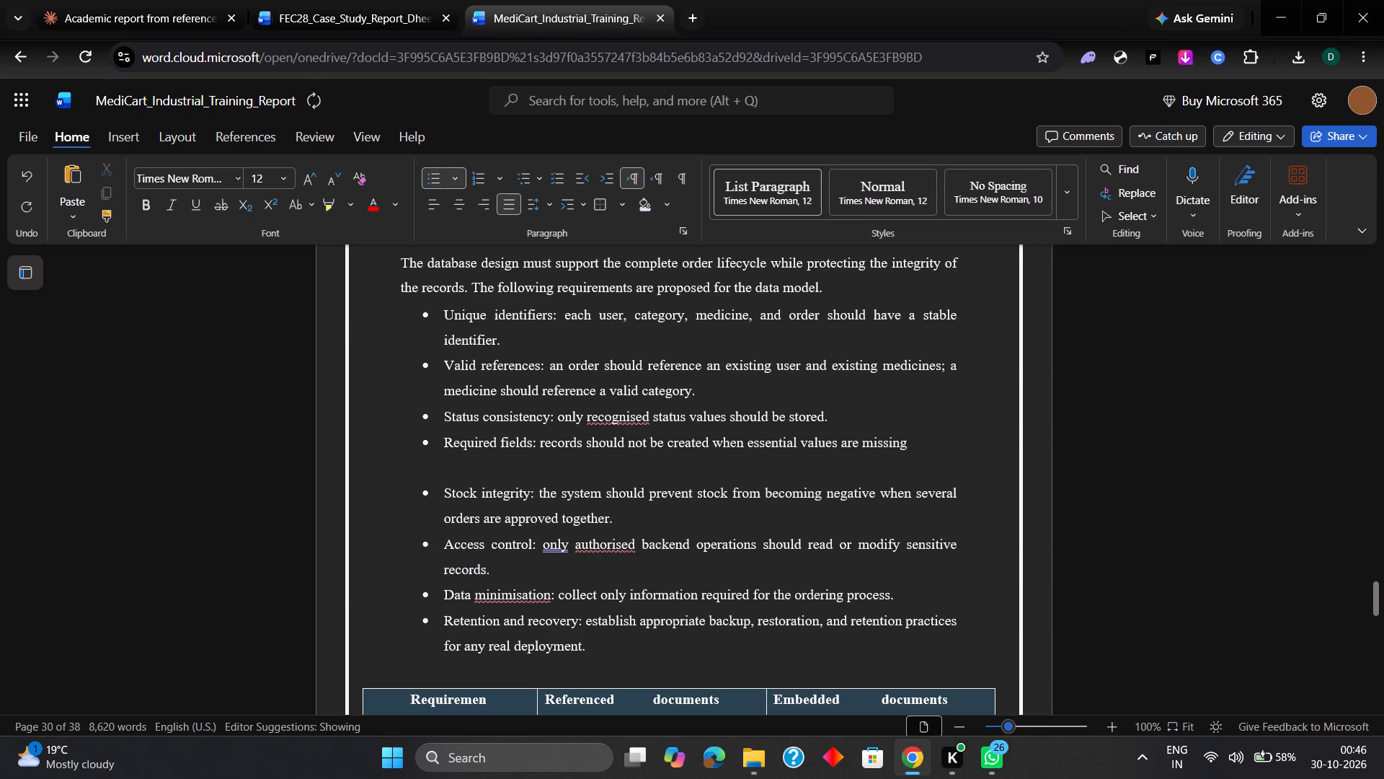
key(period)
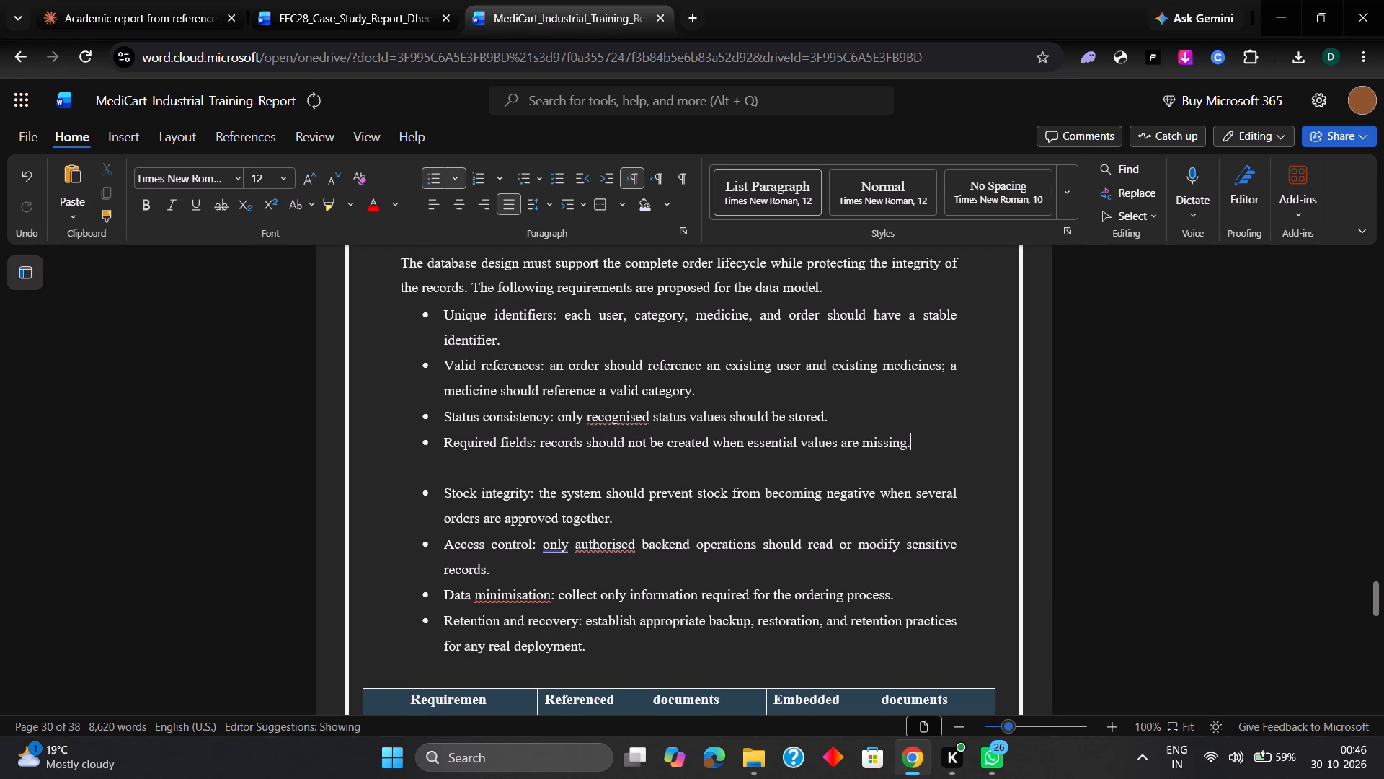
click(448, 471)
key(BackSpace)
key(BackSpace)
key(BackSpace)
key(BackSpace)
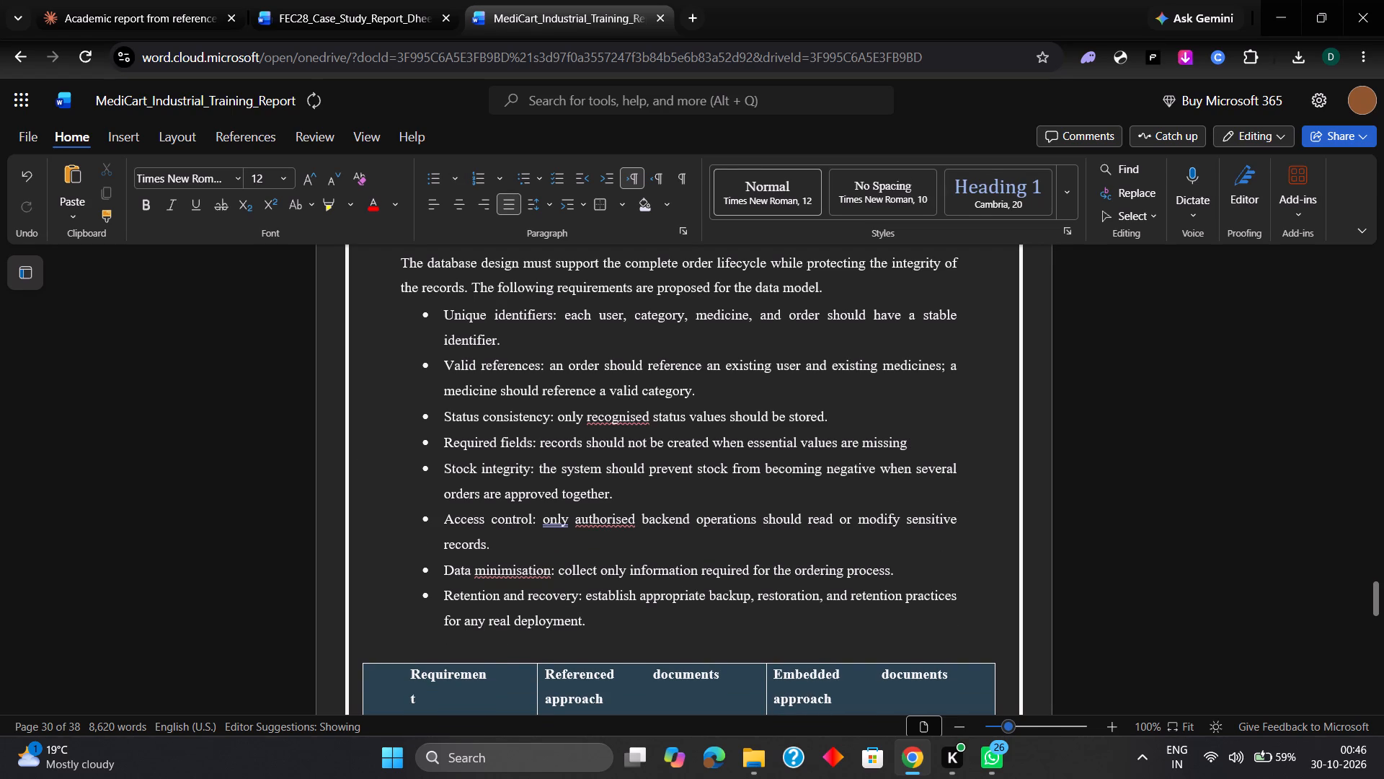
key(period)
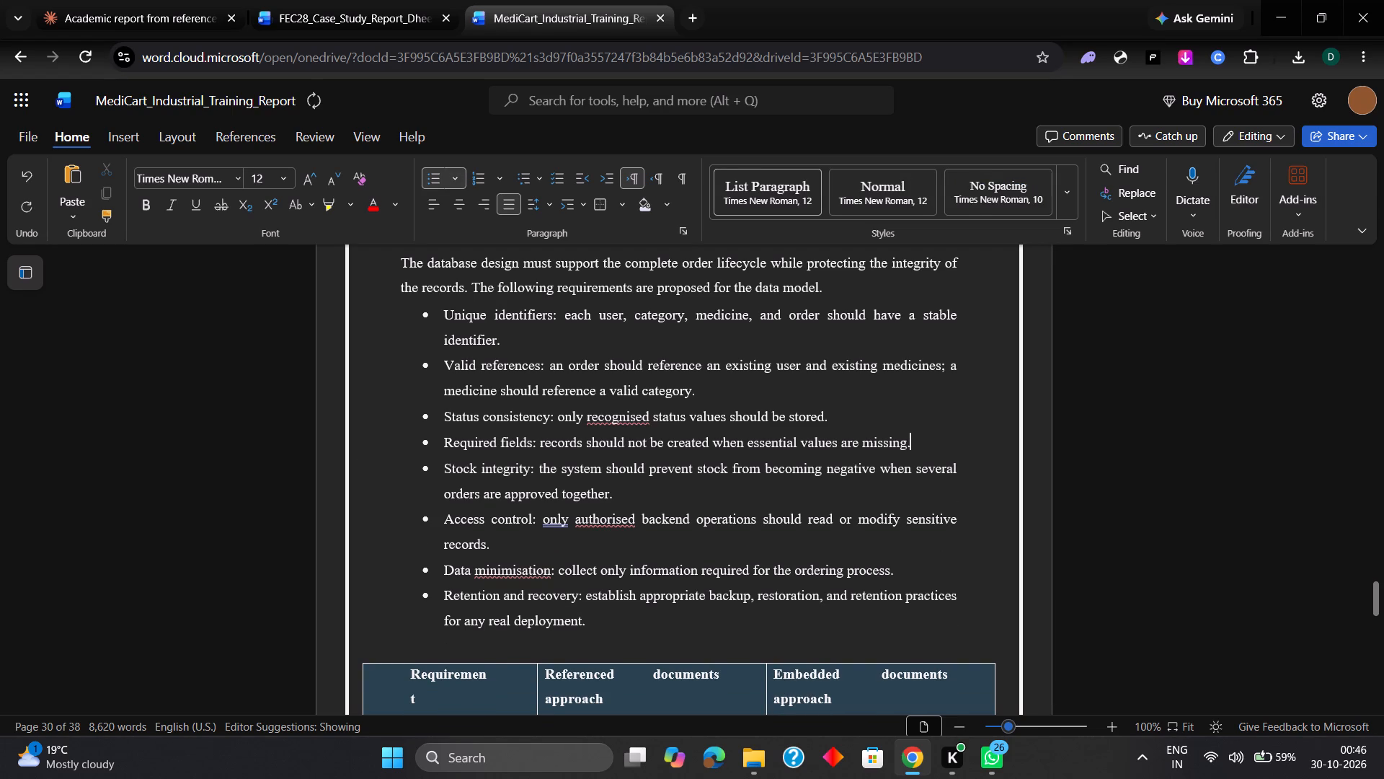
Rejoin the split opening paragraph of 4.8 Testing and Expected Outputs so "The cases below are" runs straight into "proposed test cases".
scroll(525, 488, down, 7)
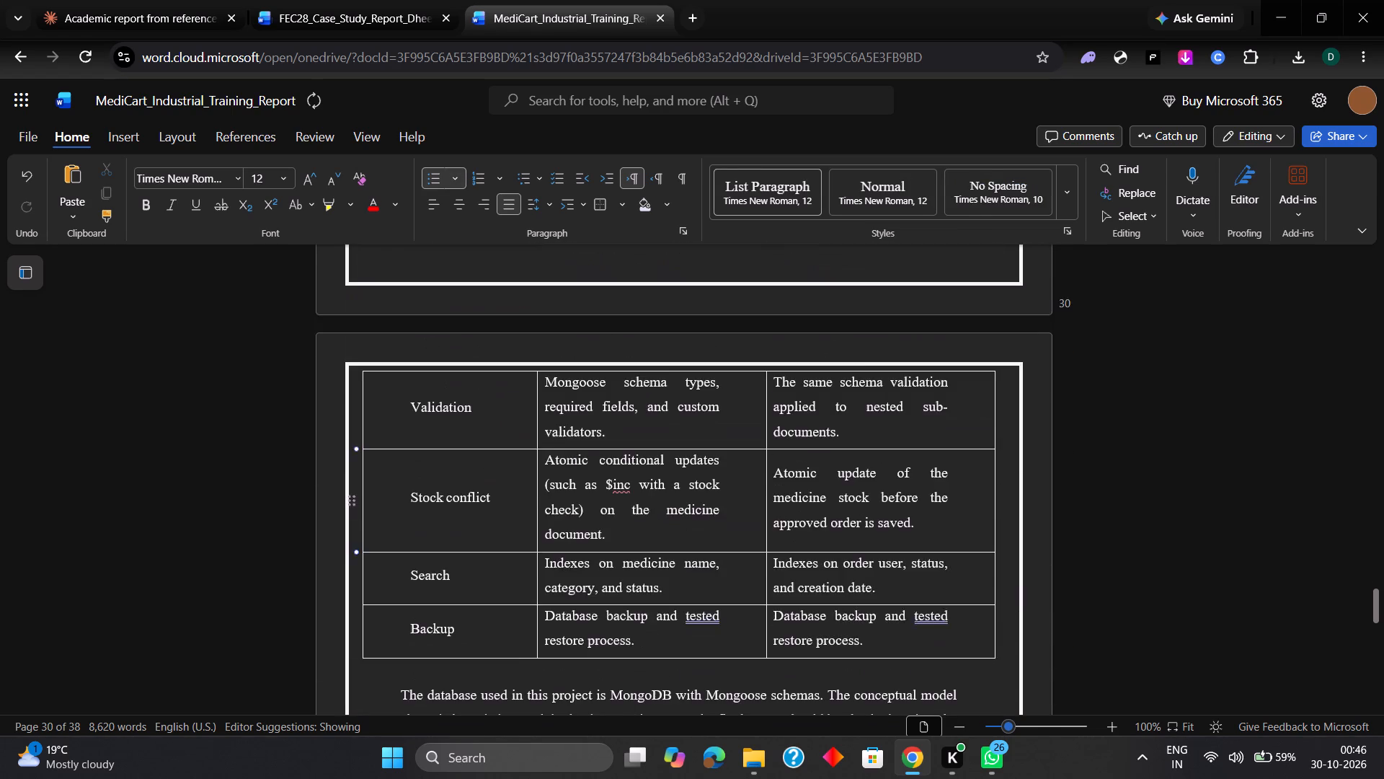
scroll(525, 490, down, 4)
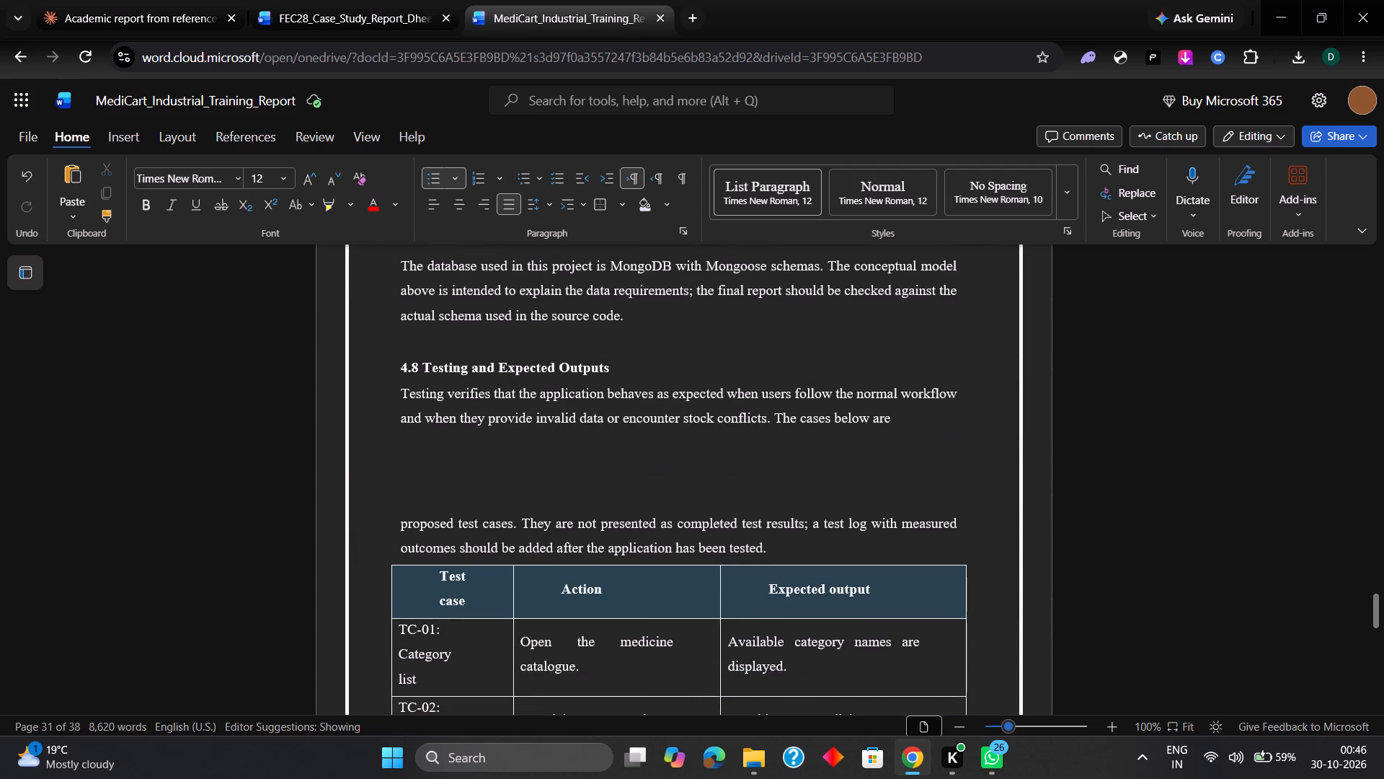
click(402, 493)
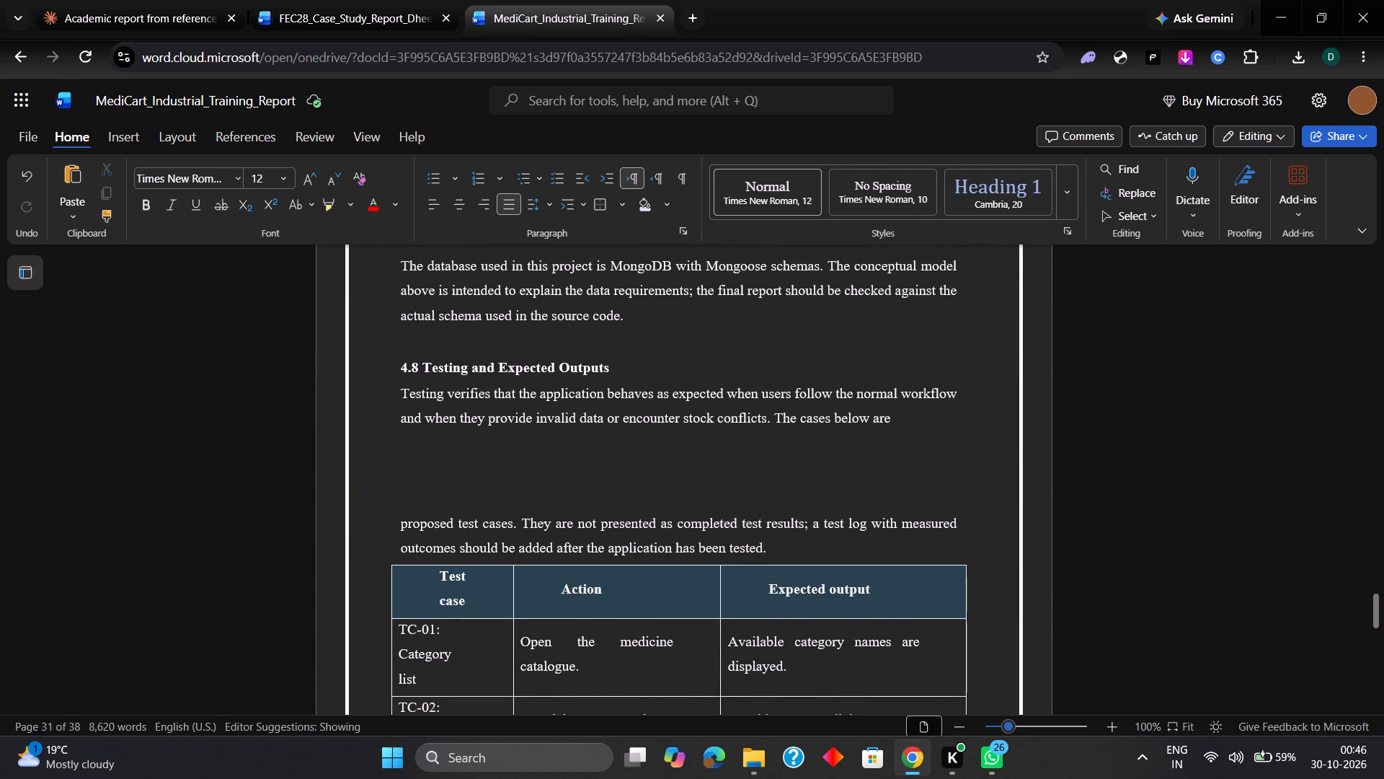
key(BackSpace)
key(BackSpace)
click(402, 494)
key(BackSpace)
key(BackSpace)
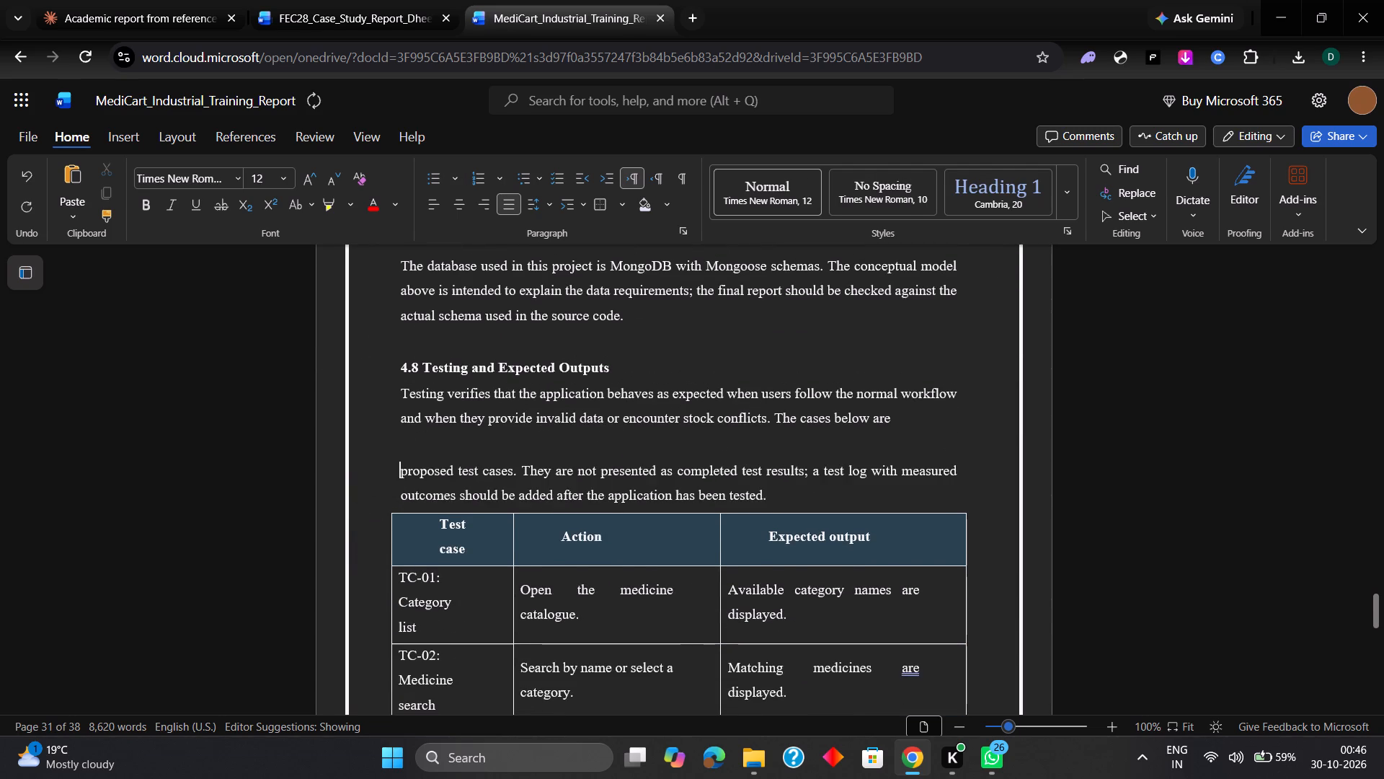
key(BackSpace)
key(BackSpace)
key(BackSpace)
key(BackSpace)
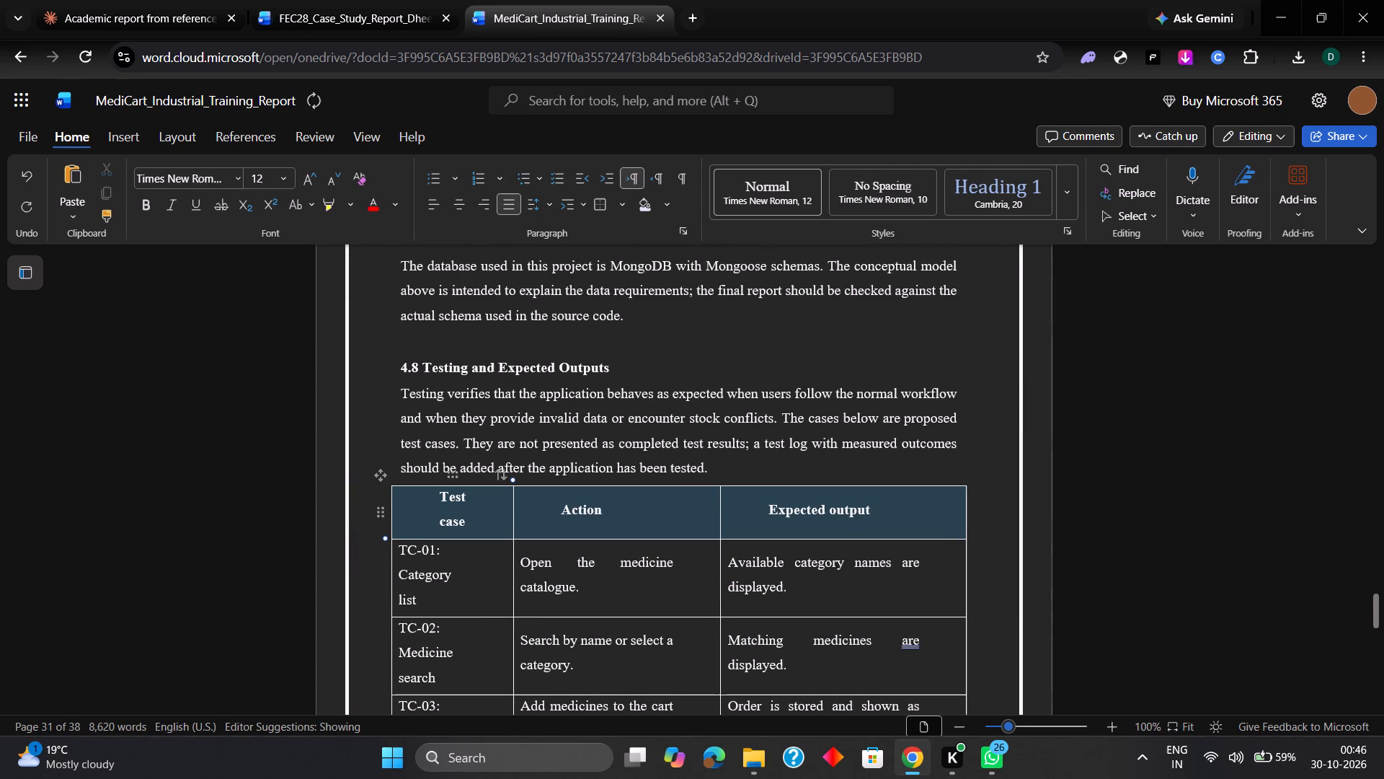
Review the layout of the test case table and the 4.9 Future Enhancements section.
scroll(471, 507, down, 3)
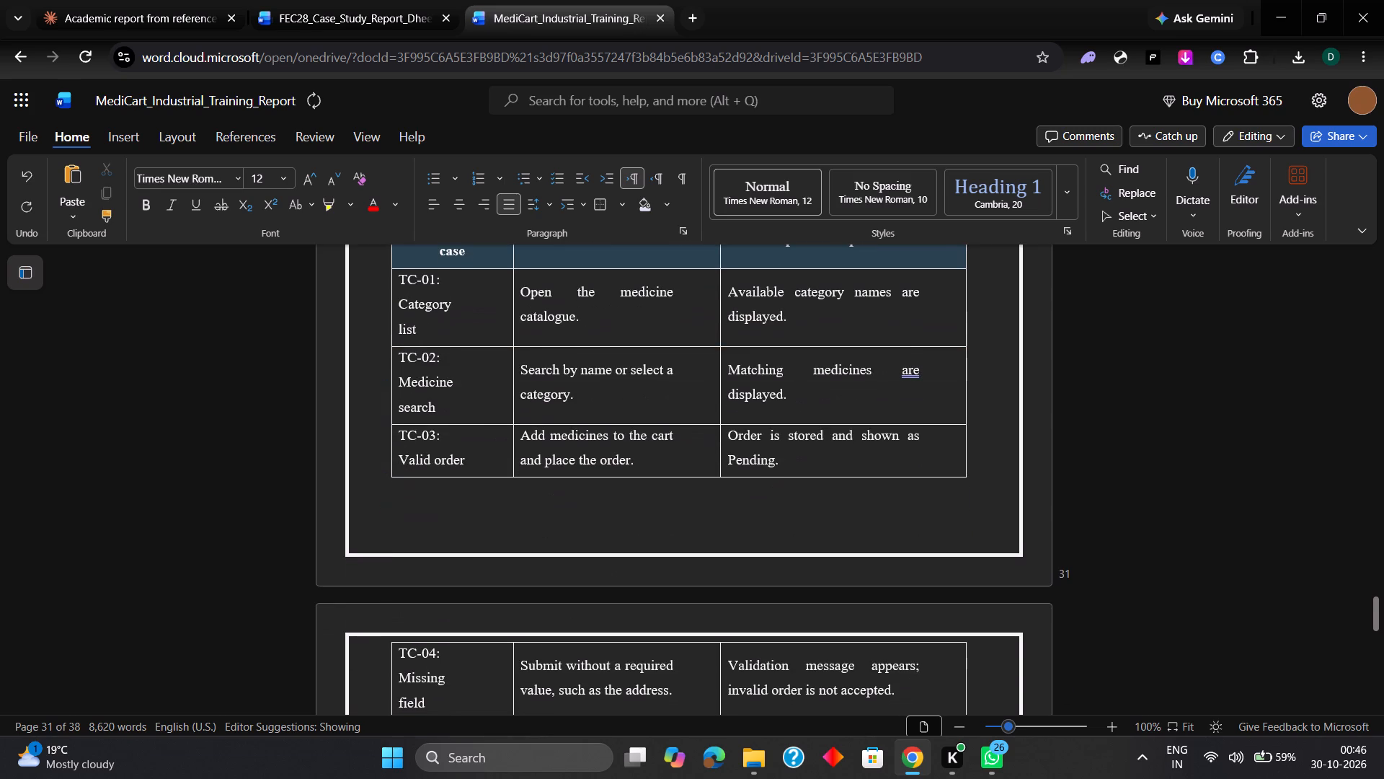
scroll(492, 511, down, 6)
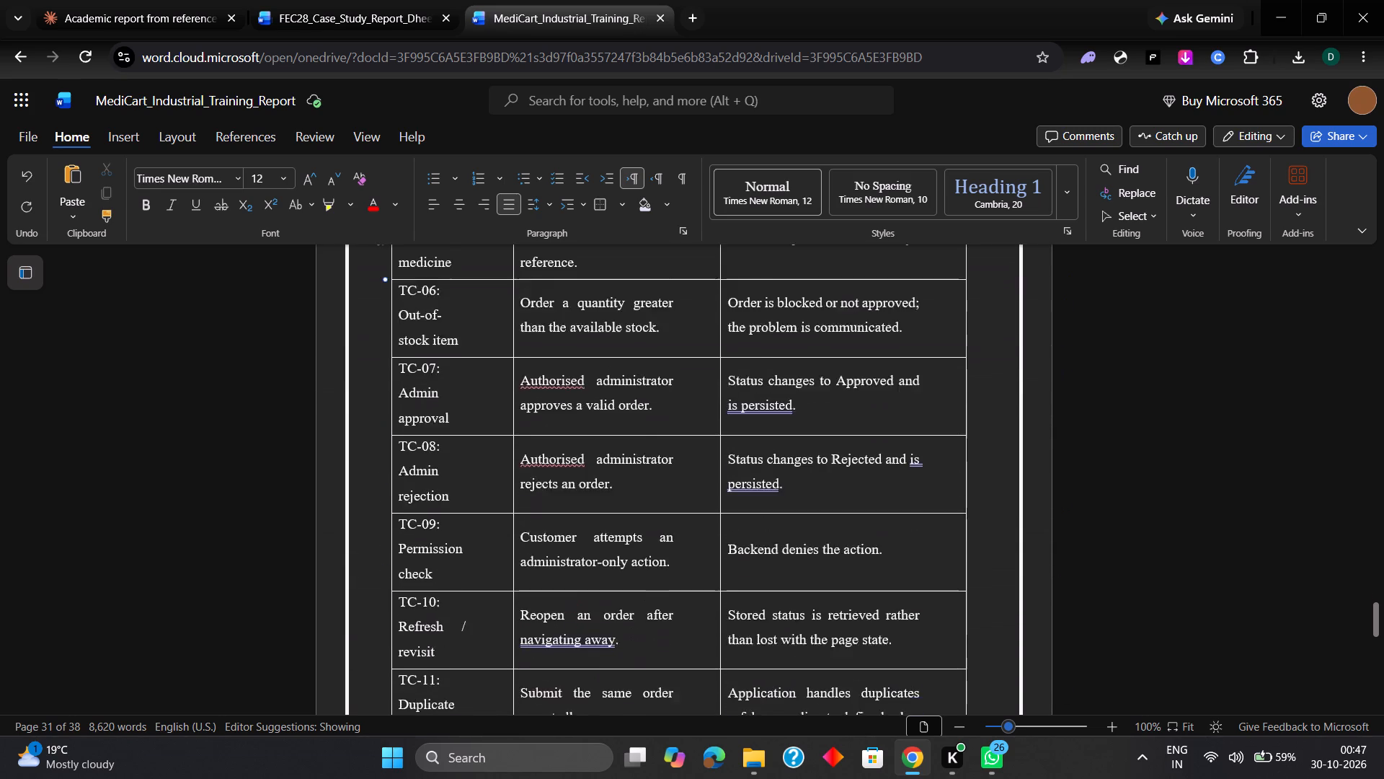
scroll(493, 512, down, 9)
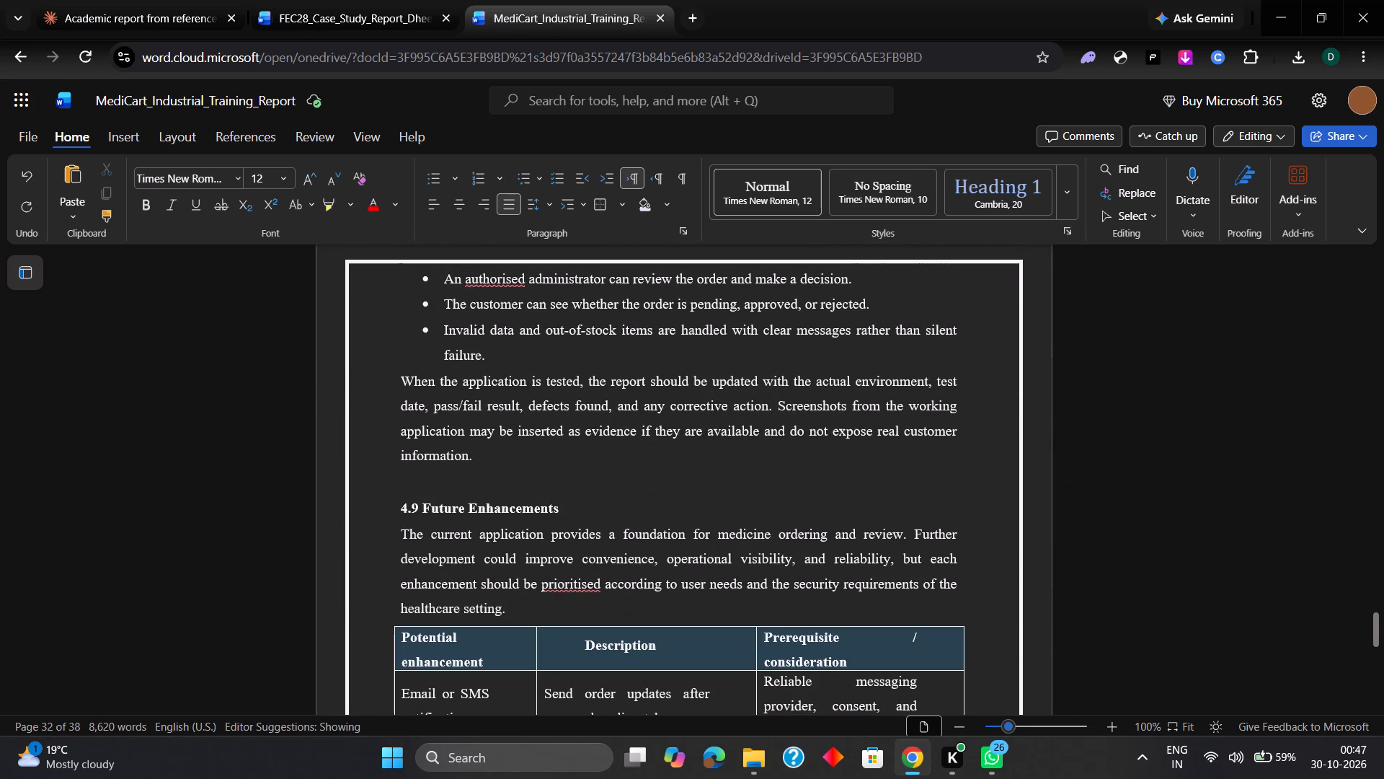
scroll(495, 509, down, 12)
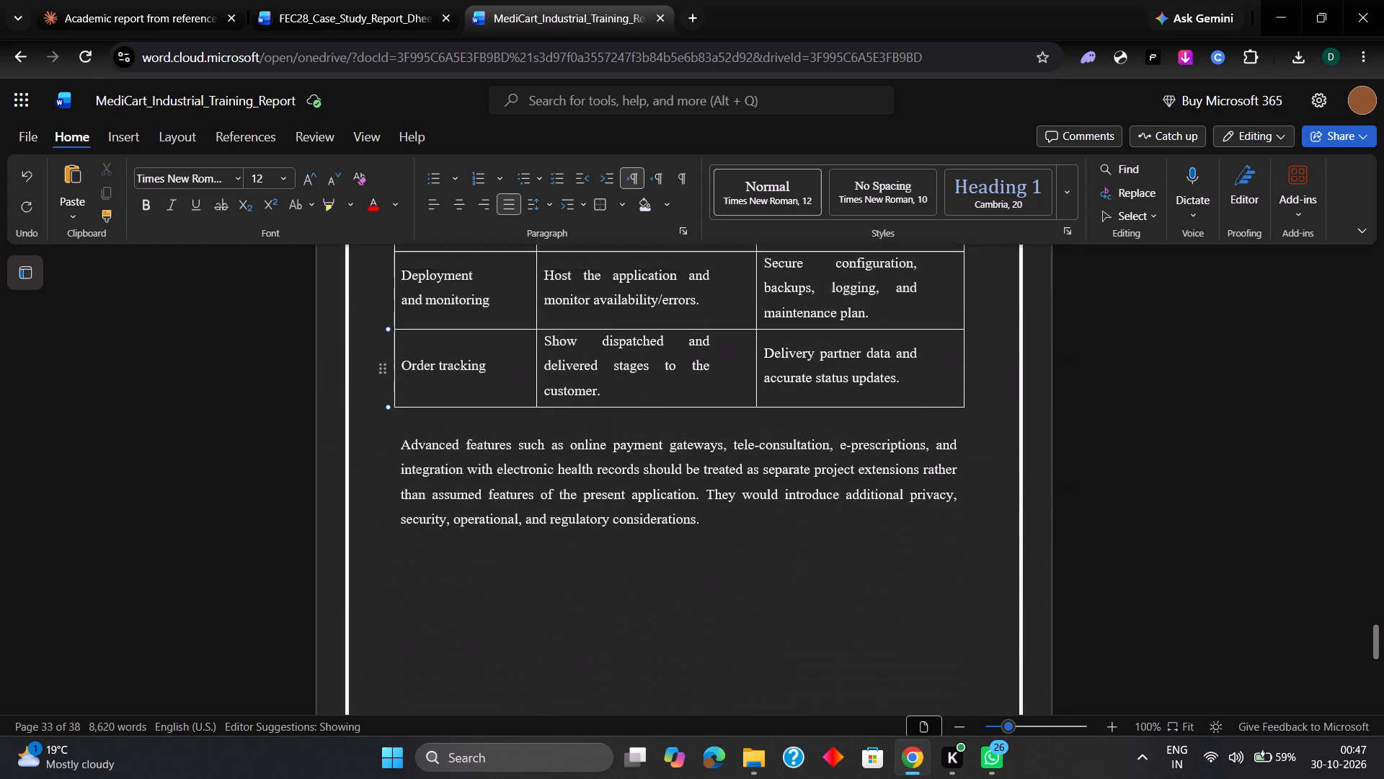
Insert blank lines before the "CHAPTER V – CONCLUSION" heading so that it starts on a new page.
scroll(497, 509, down, 2)
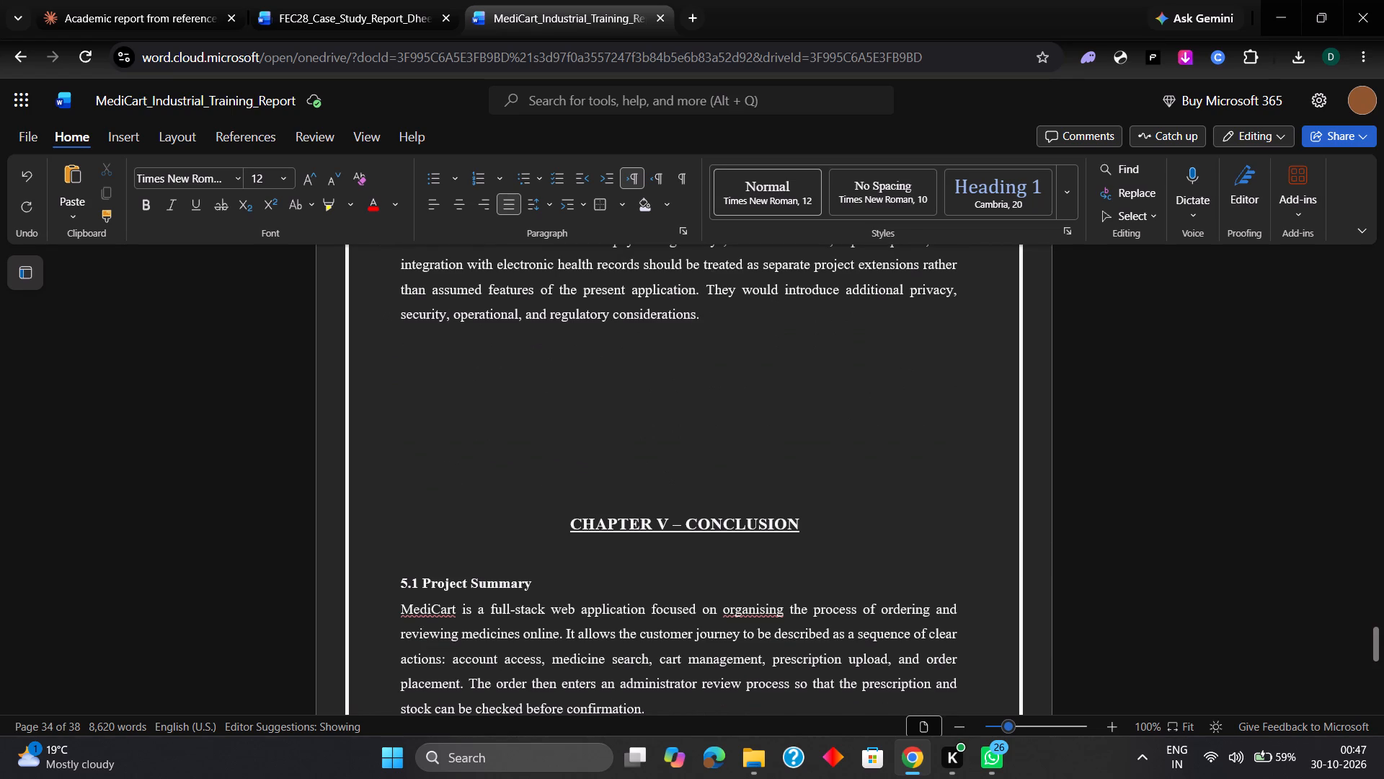
scroll(542, 524, up, 3)
scroll(544, 523, down, 4)
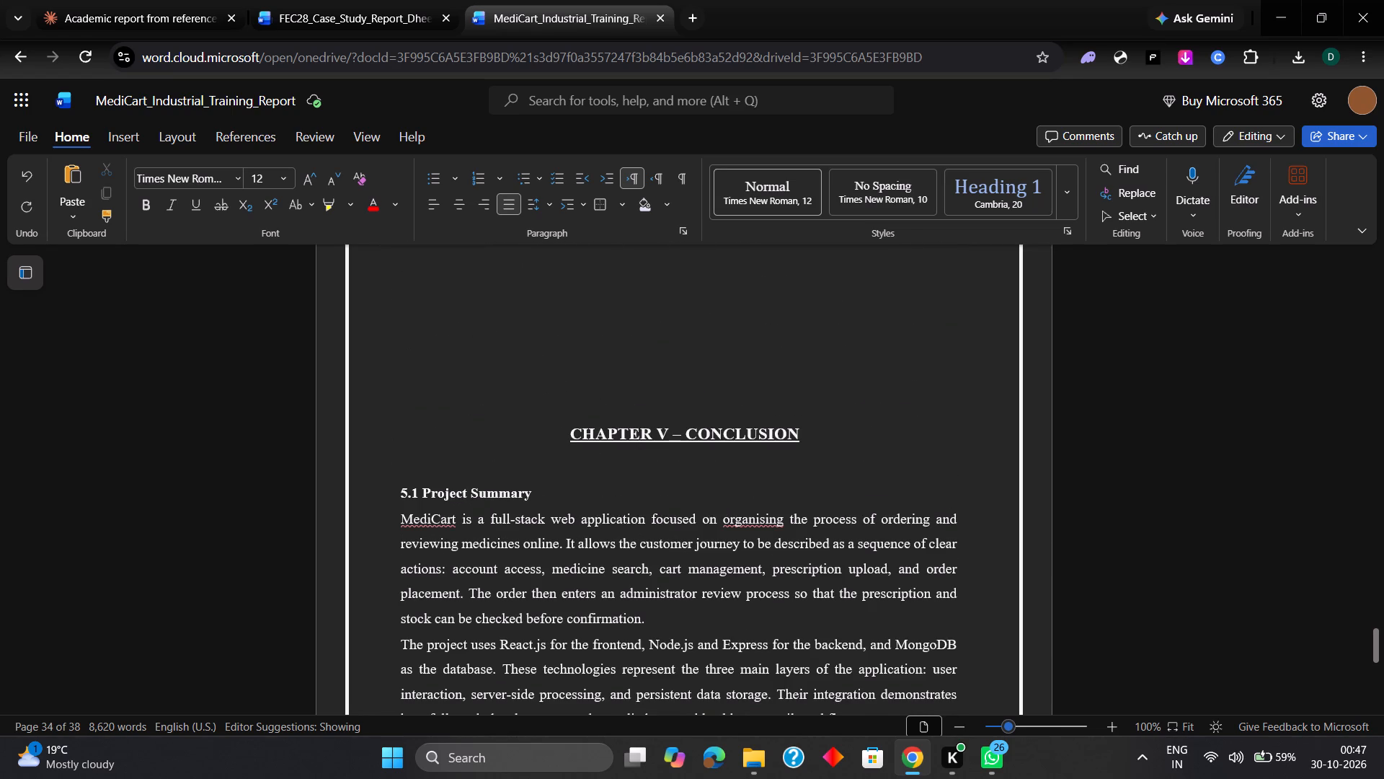
click(570, 441)
key(Return)
key(Return)
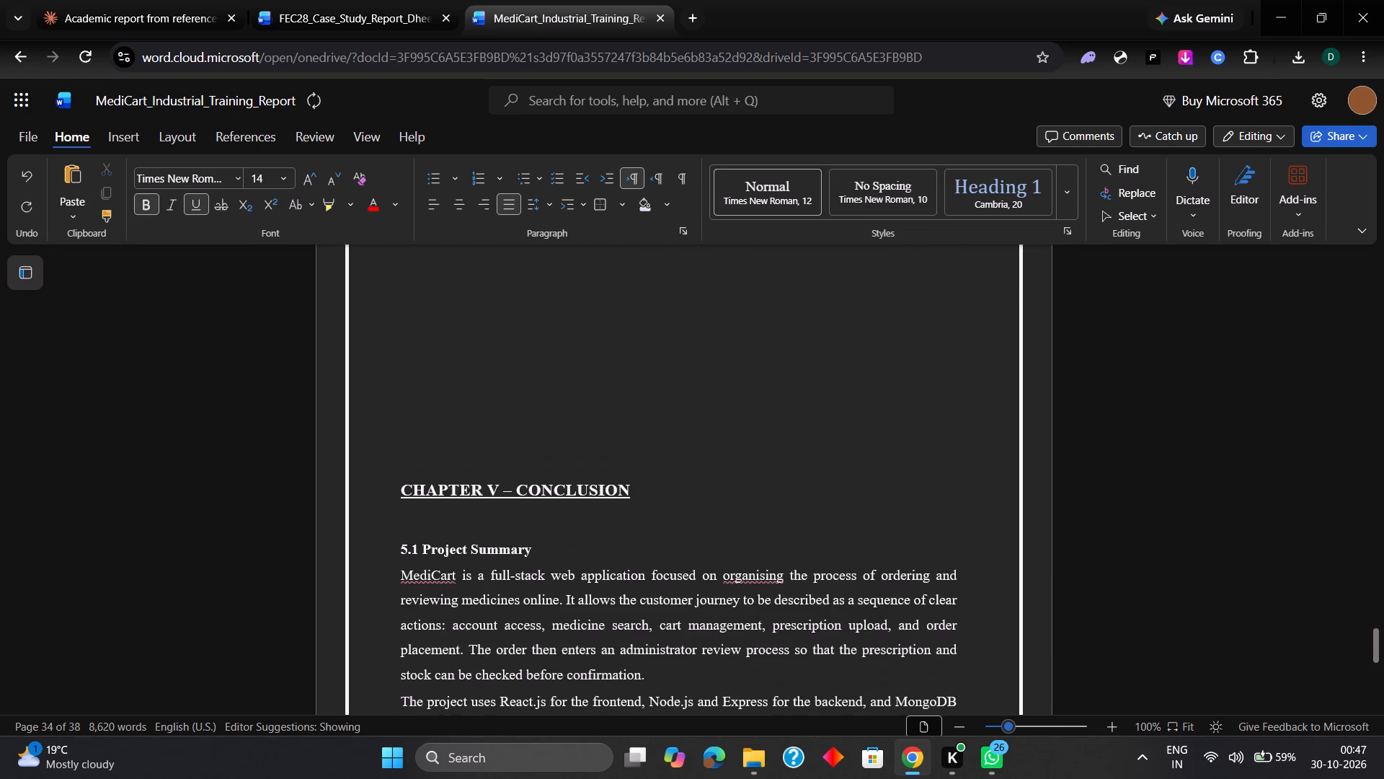
key(Return)
key(Return)
key(Return)
scroll(565, 475, down, 3)
key(Return)
key(Return)
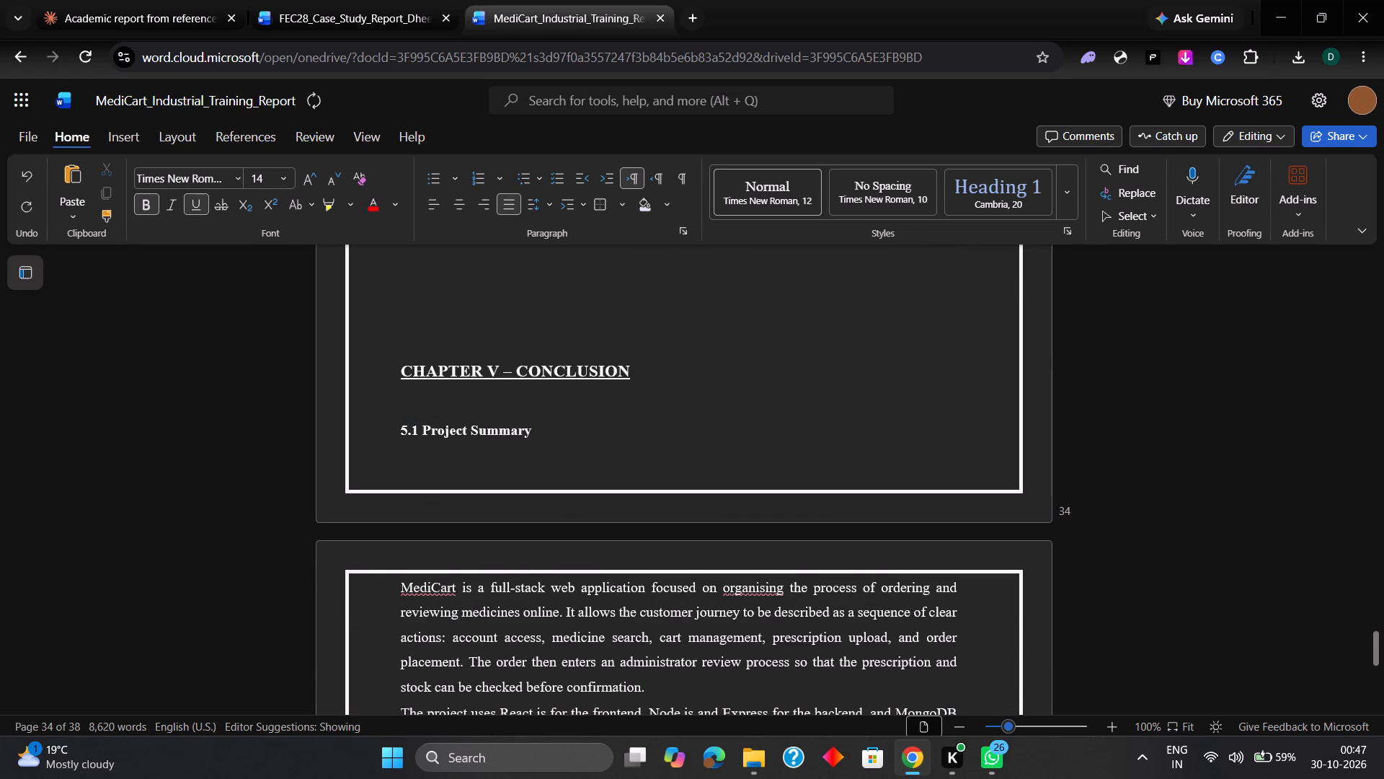
key(Return)
key(Return)
key(Return)
key(Return)
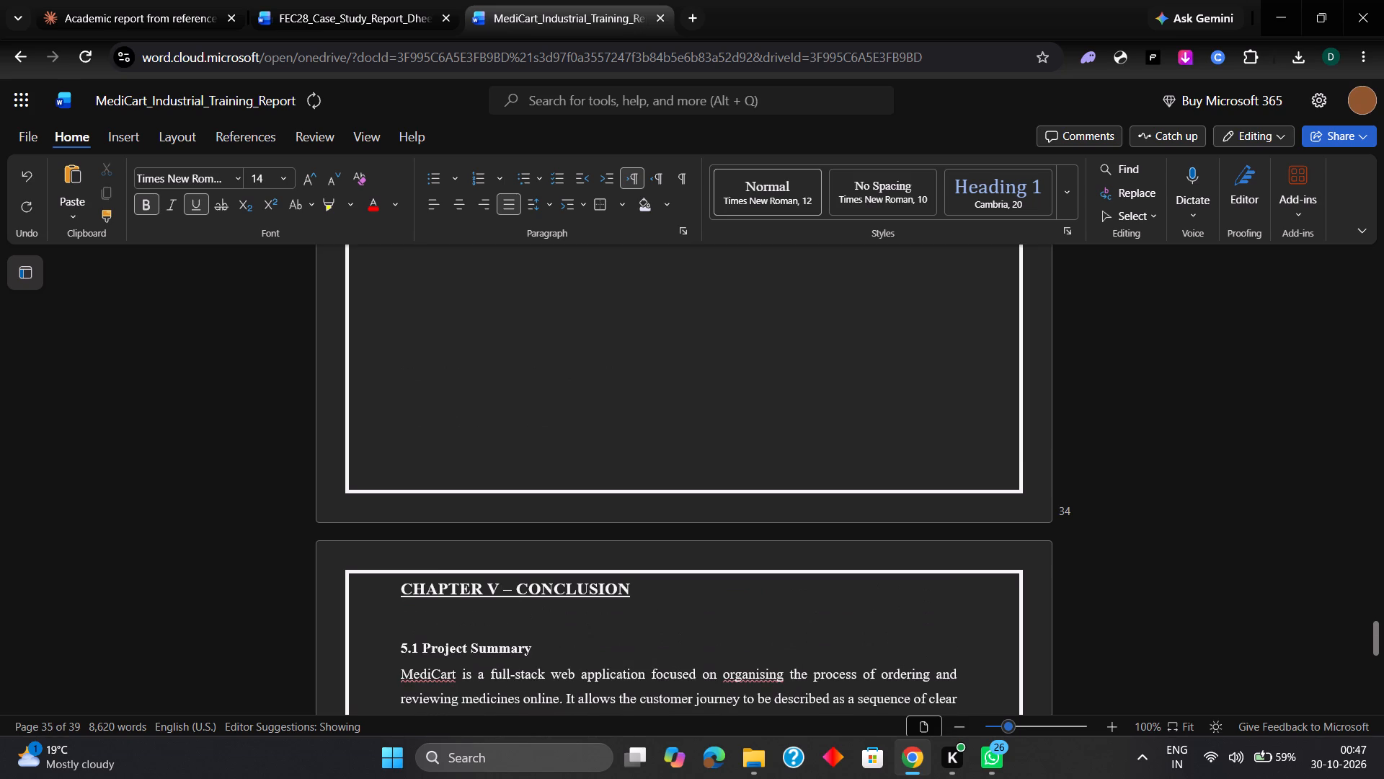
key(Return)
Centre the "CHAPTER V – CONCLUSION" heading.
drag(635, 615, 492, 615)
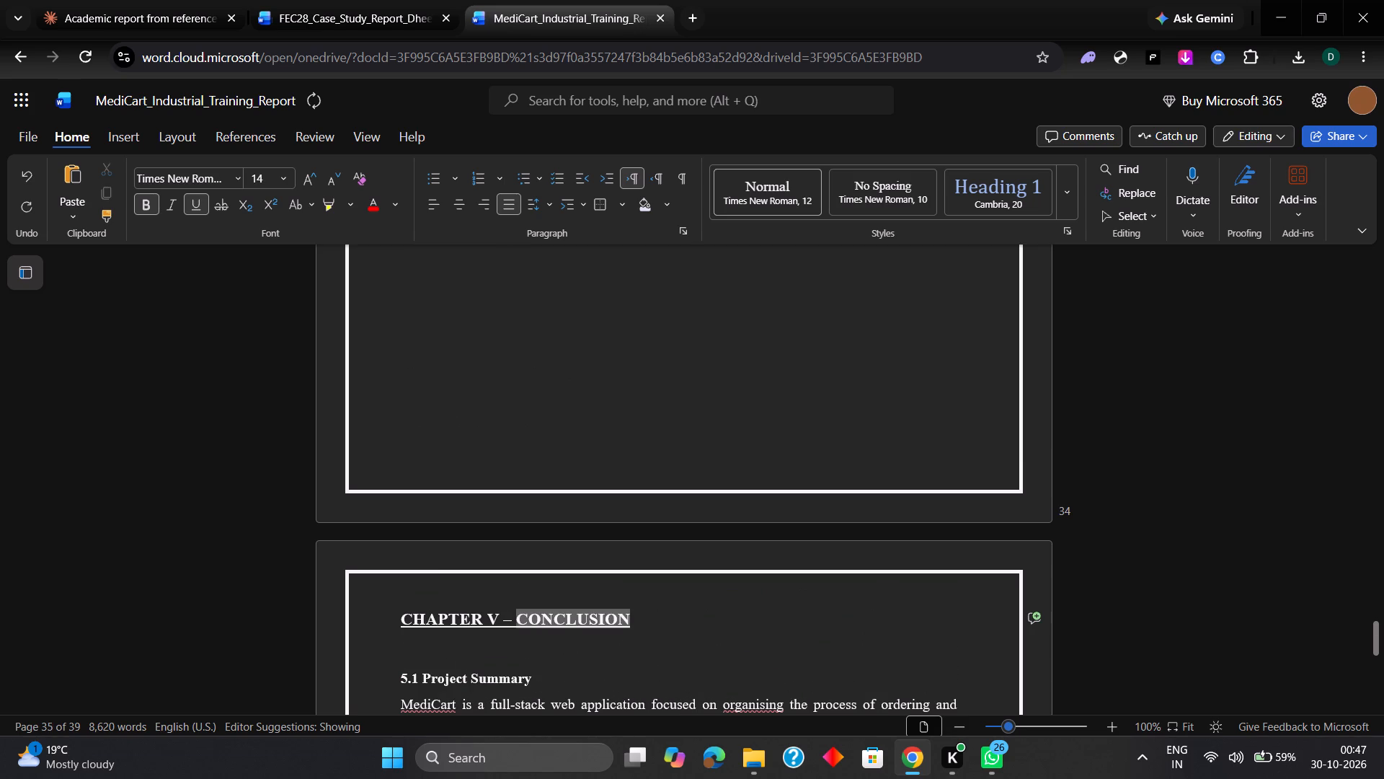
drag(492, 615, 400, 624)
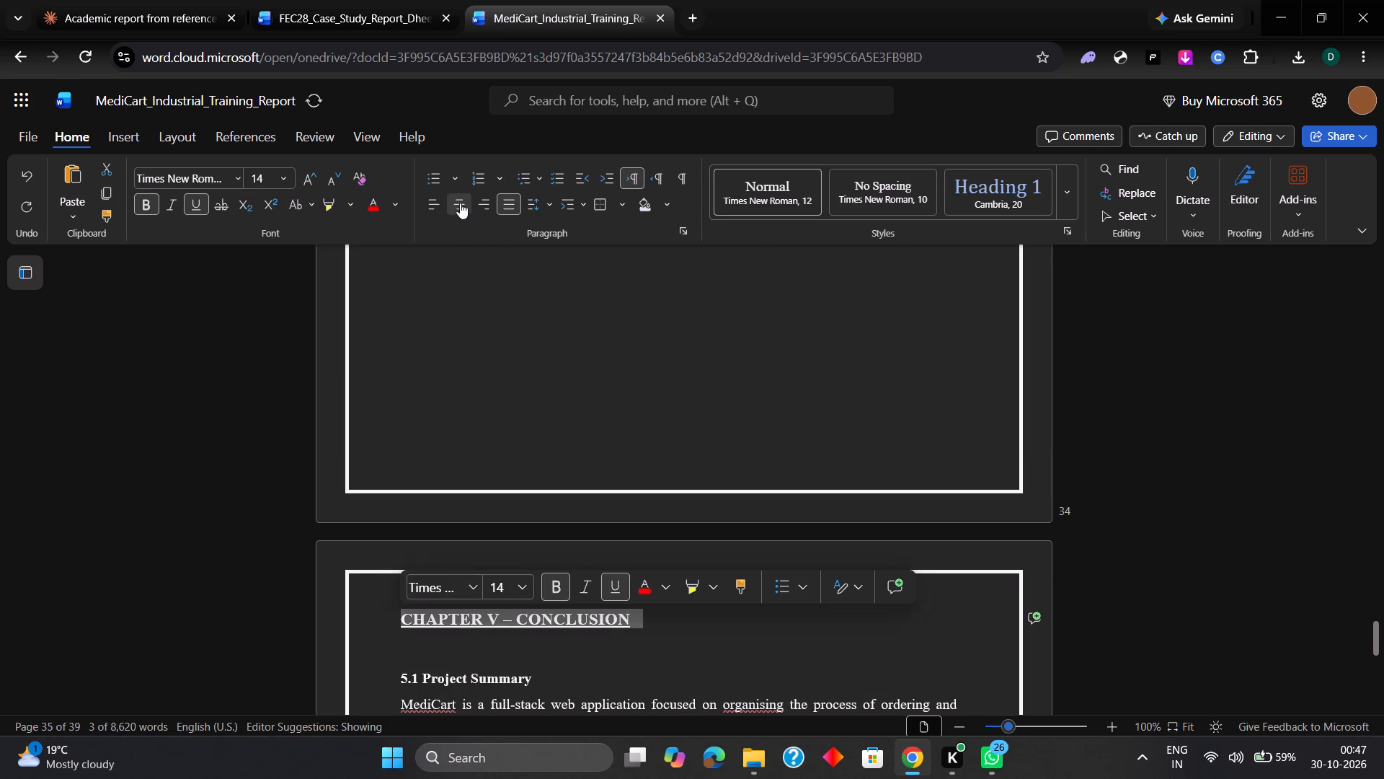
click(460, 203)
click(480, 620)
Close the gap between the "Full-stack architecture" and "React.js interface design" bullets in 5.2 Learning Outcomes.
scroll(490, 631, down, 10)
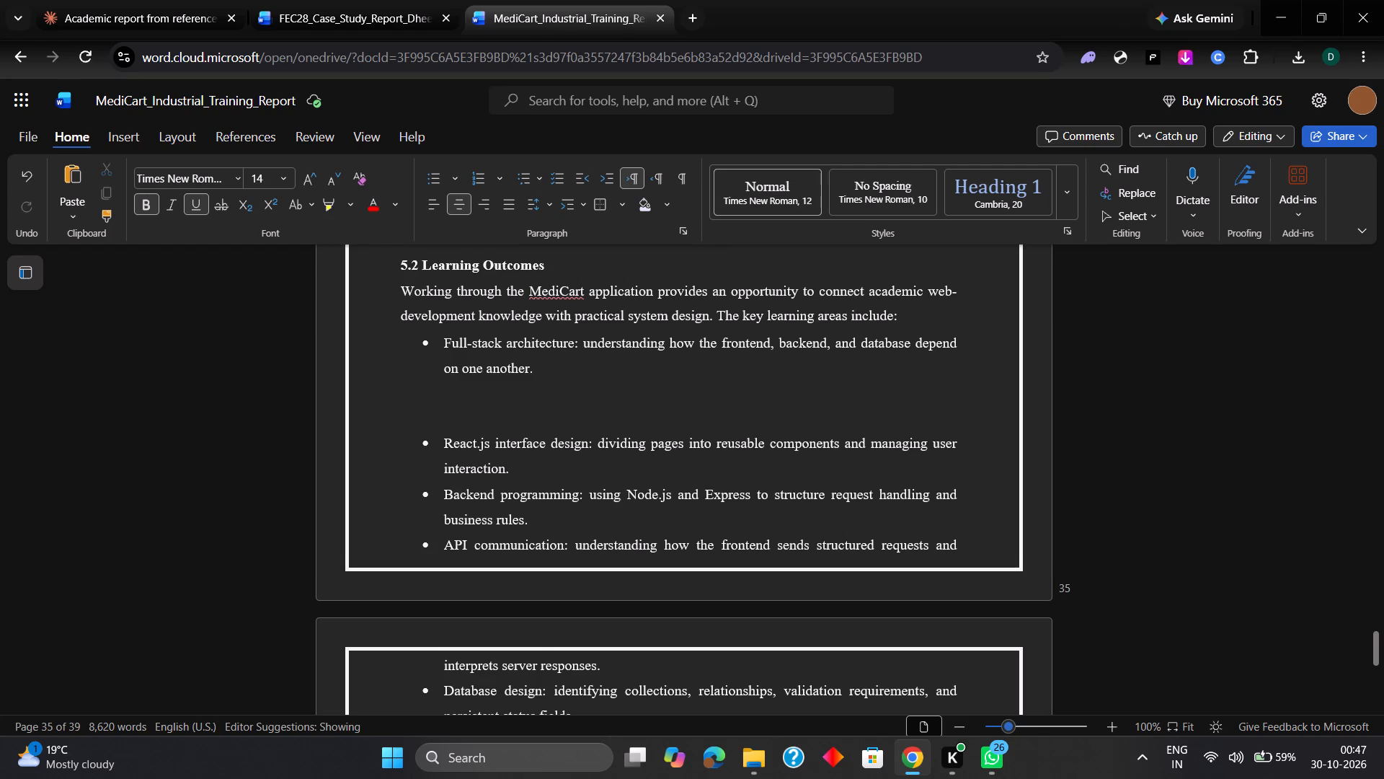
click(466, 389)
key(BackSpace)
key(BackSpace)
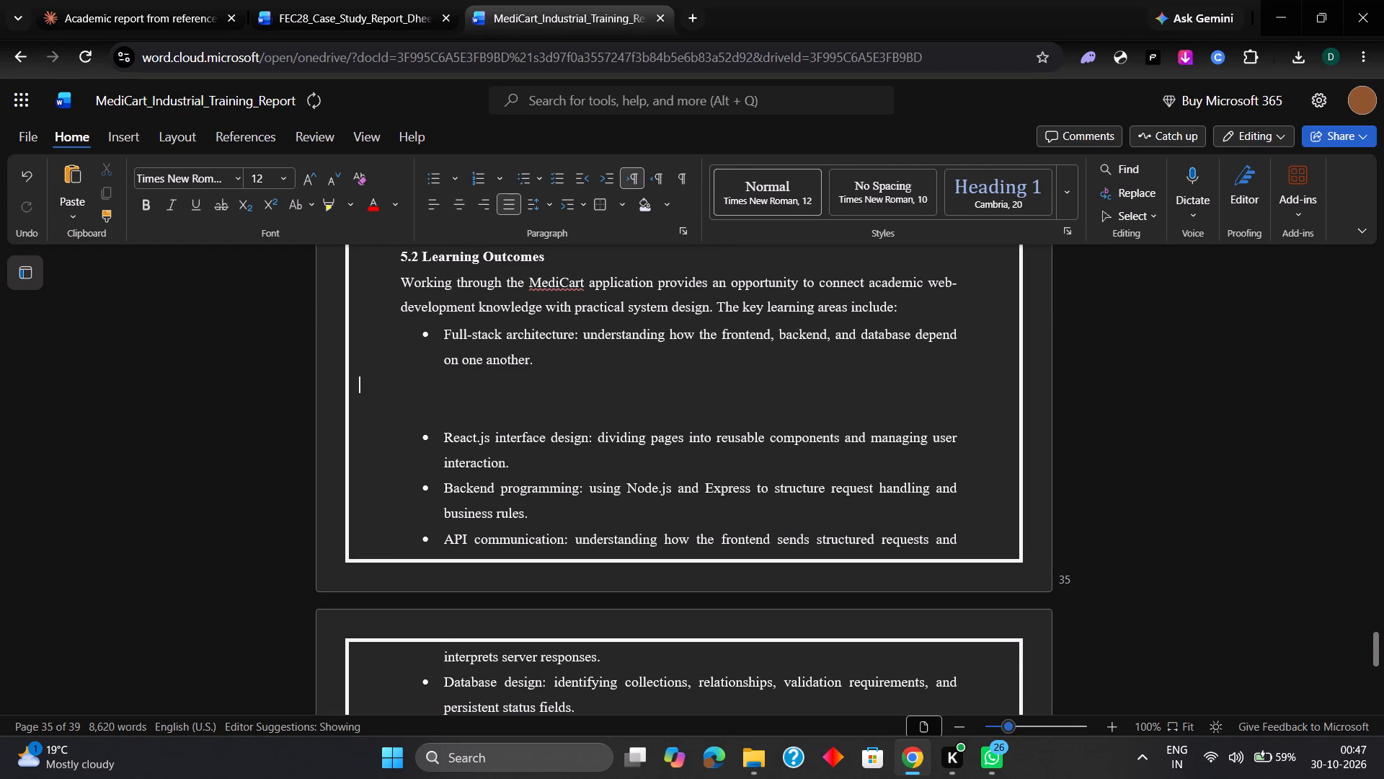
click(429, 410)
key(BackSpace)
key(BackSpace)
key(BackSpace)
key(BackSpace)
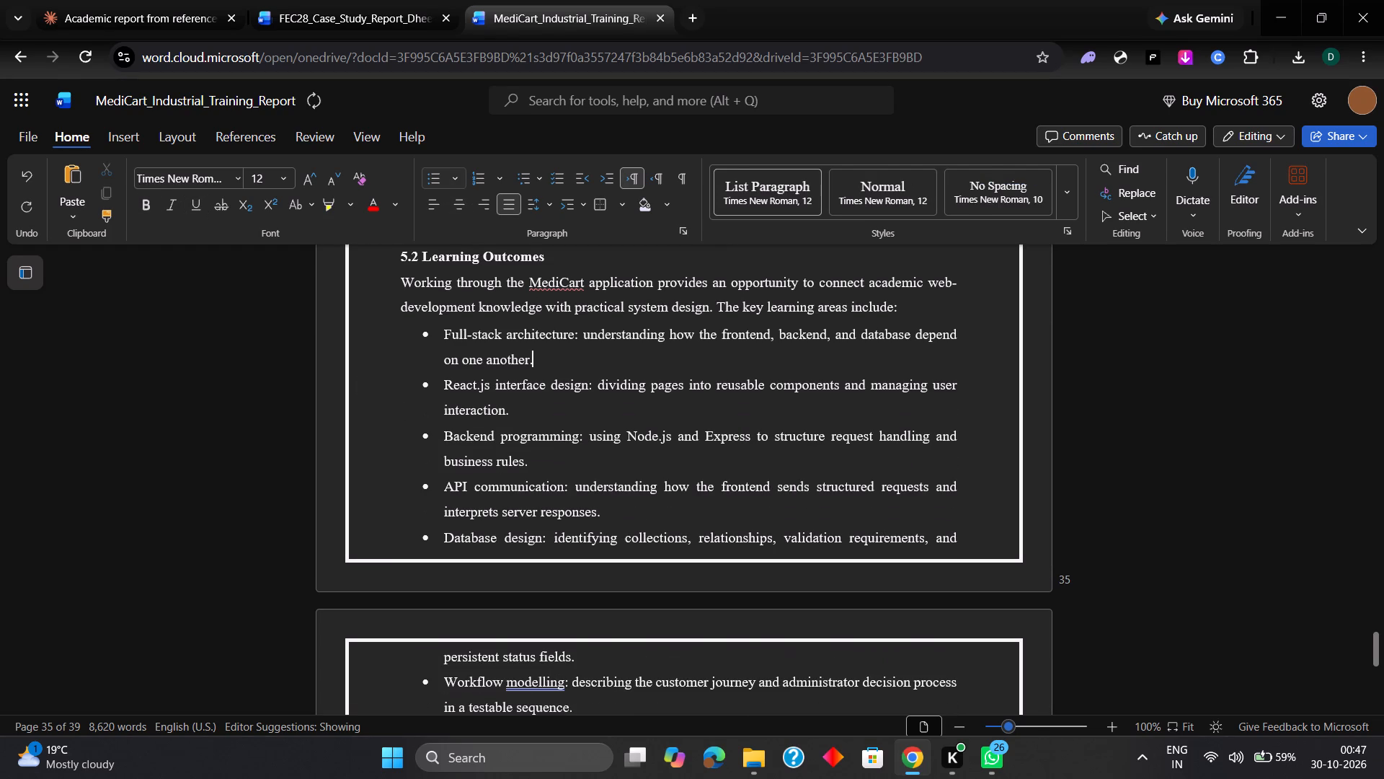
Rejoin the split paragraph in 5.3 Conclusion by removing the gap between "careful database" and "design, secure access control".
scroll(464, 399, down, 4)
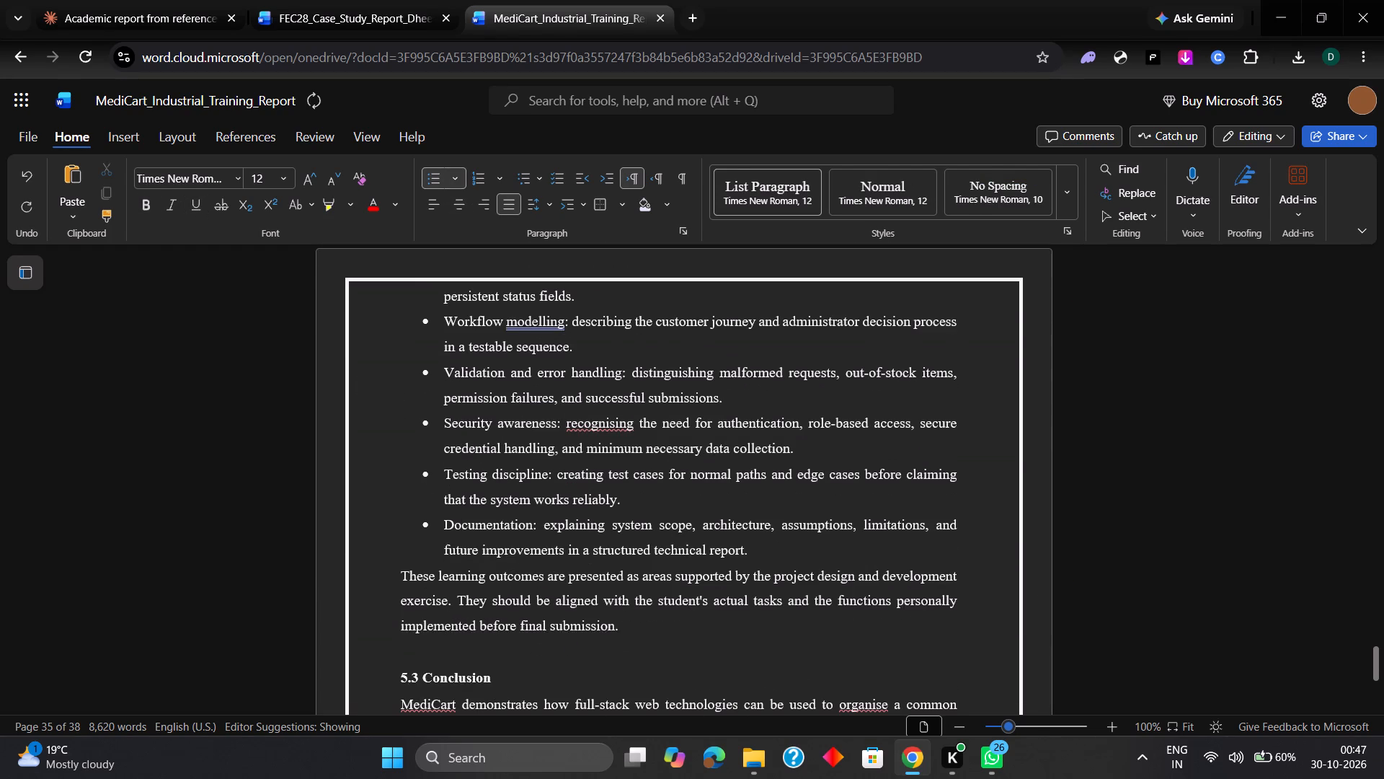
scroll(487, 413, up, 2)
scroll(501, 419, down, 8)
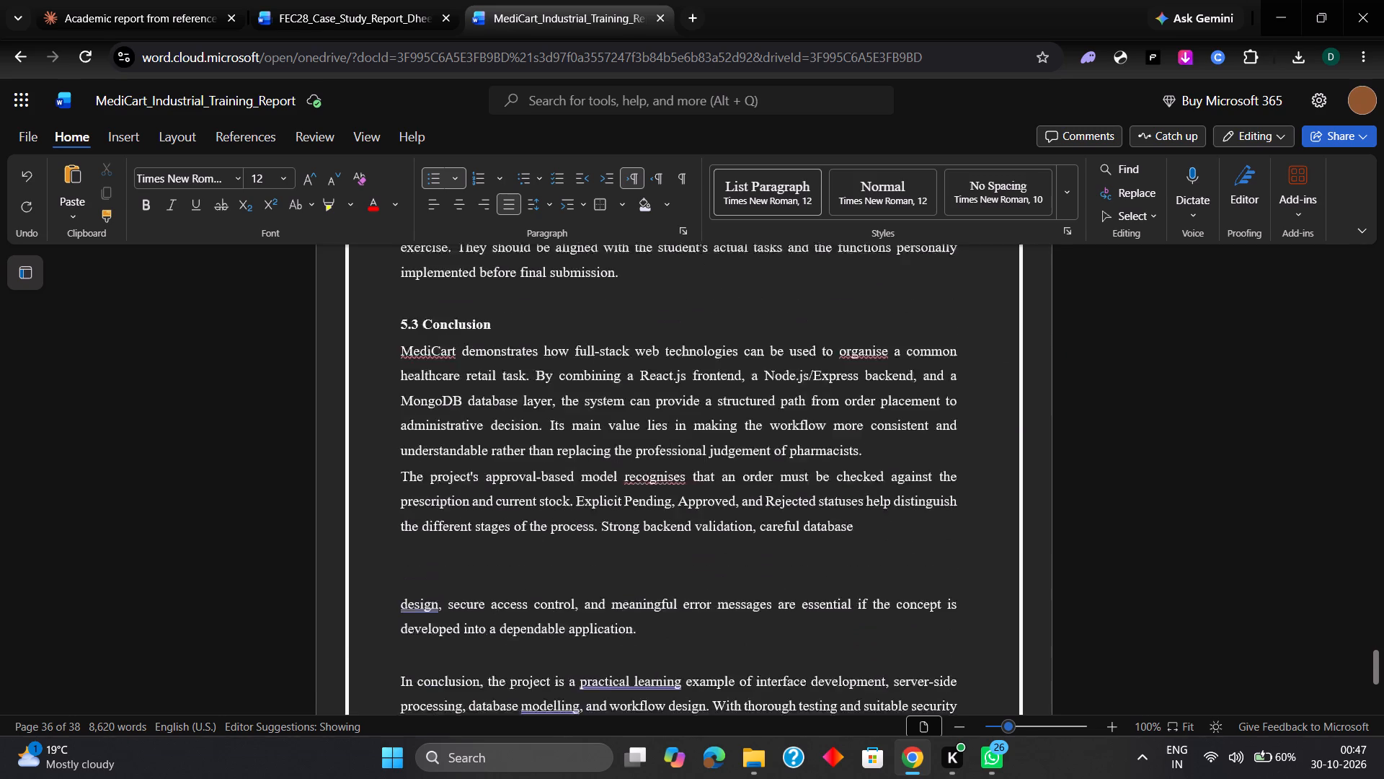
click(400, 413)
key(BackSpace)
key(BackSpace)
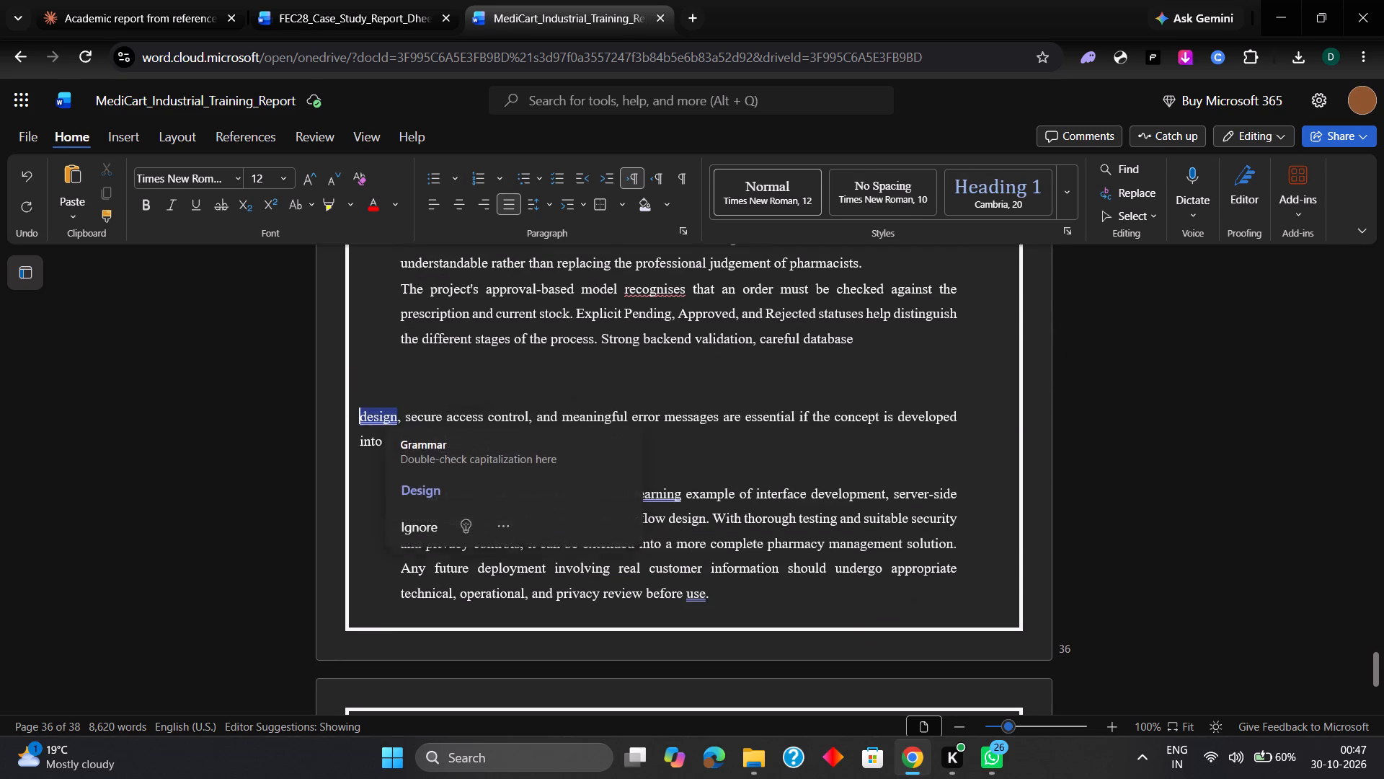
key(BackSpace)
key(BackSpace)
key(BackSpace)
key(BackSpace)
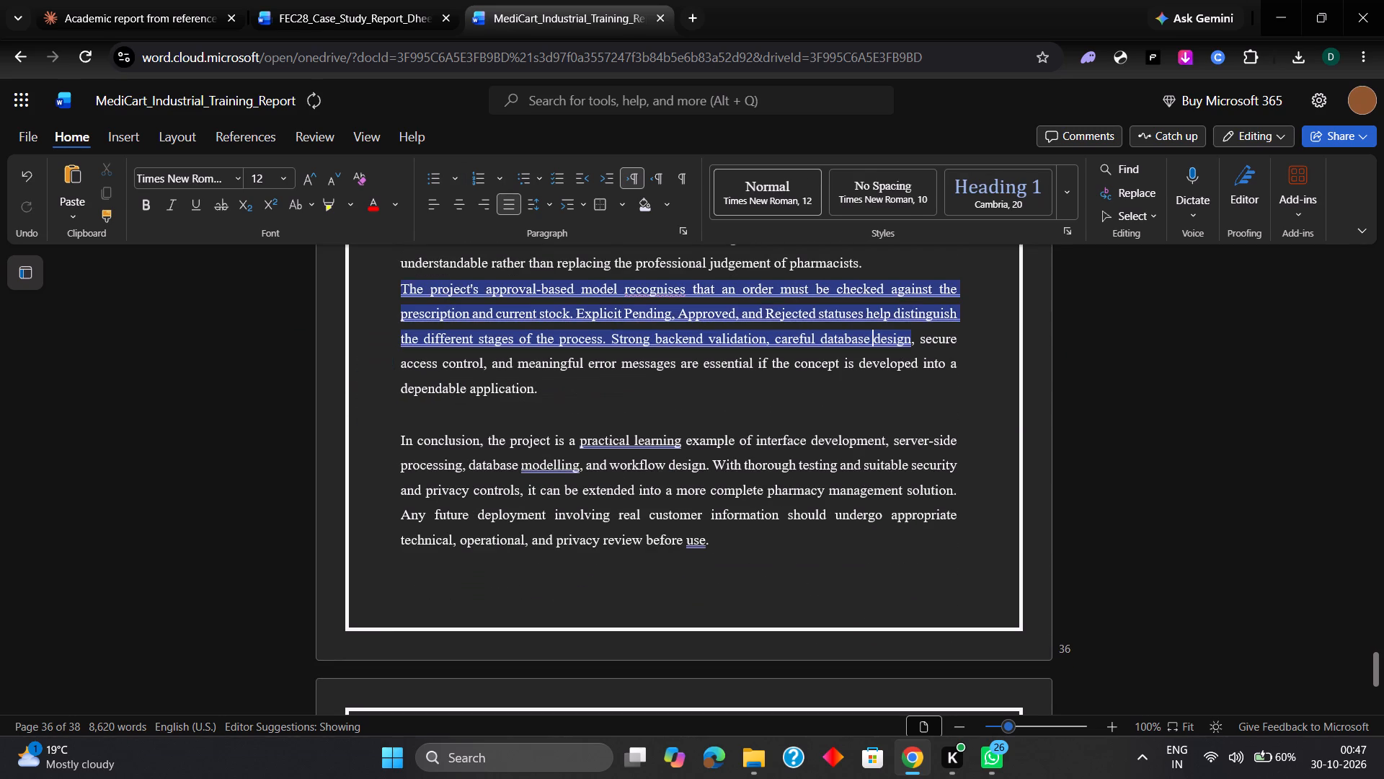
click(472, 435)
click(669, 397)
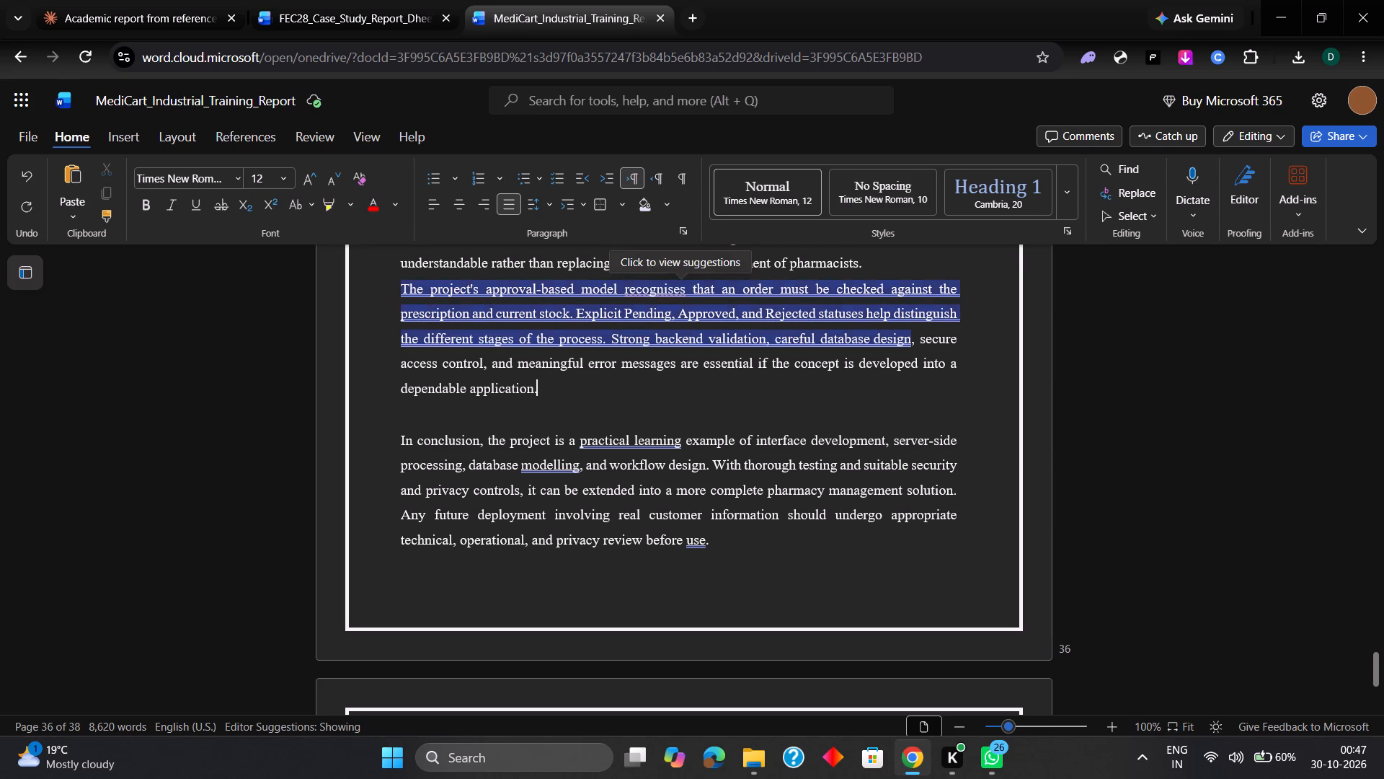
Ignore all spelling flags for the word "recognises" in 5.3 Conclusion.
click(665, 286)
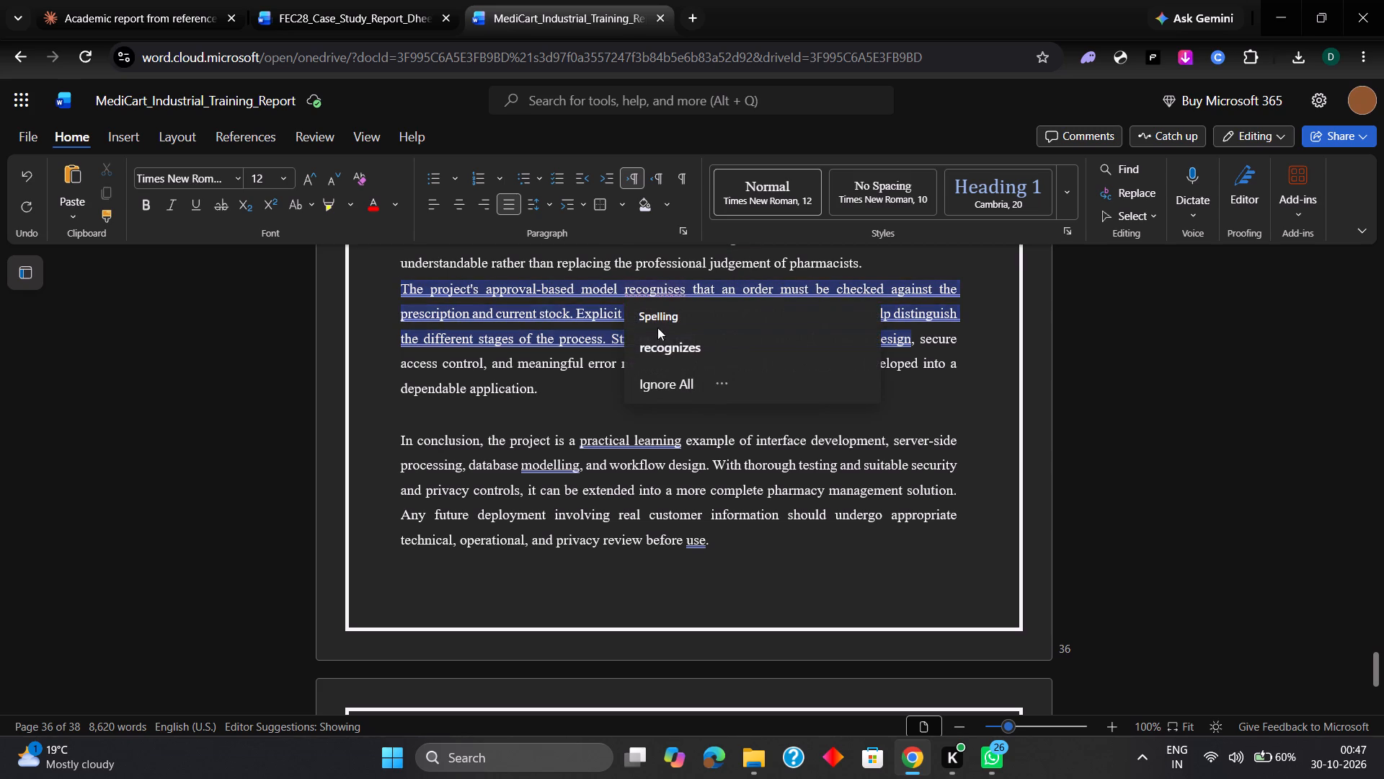
click(661, 380)
click(626, 395)
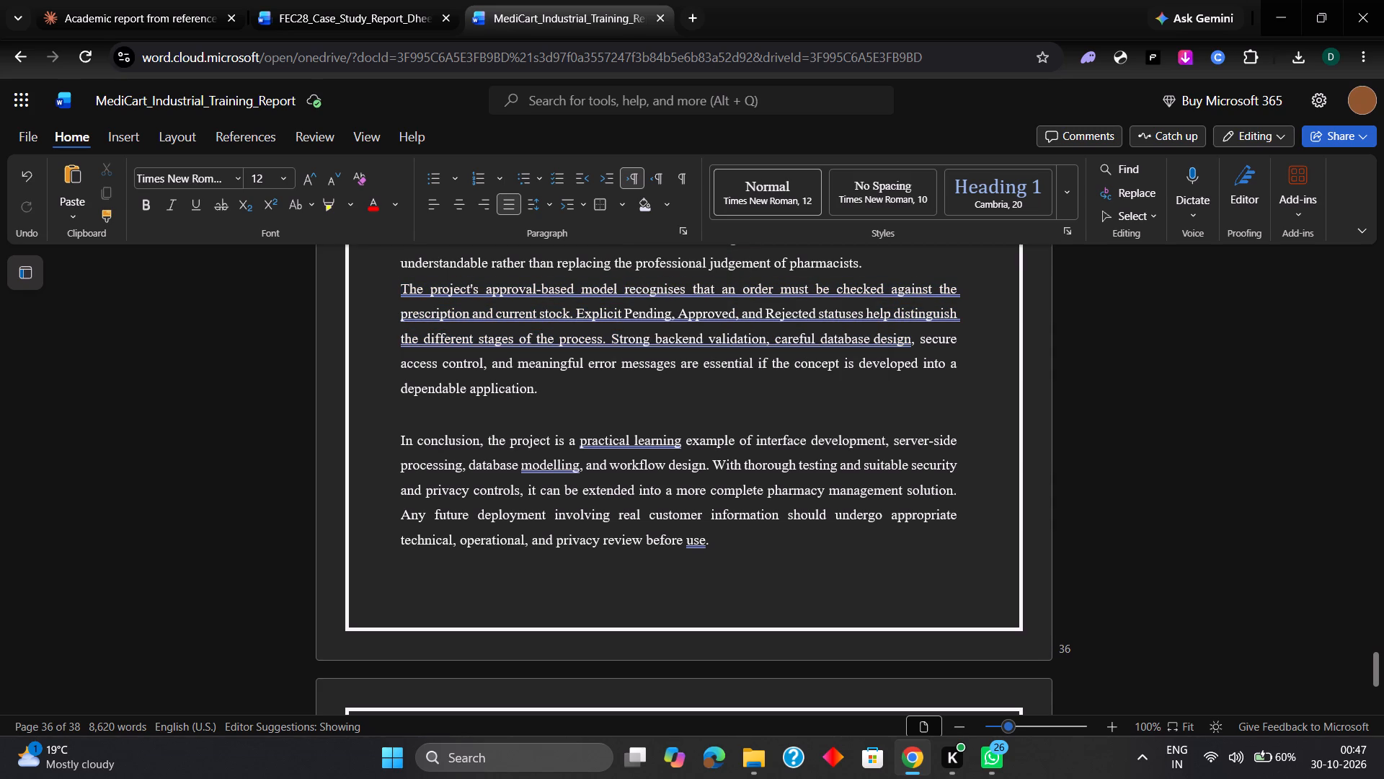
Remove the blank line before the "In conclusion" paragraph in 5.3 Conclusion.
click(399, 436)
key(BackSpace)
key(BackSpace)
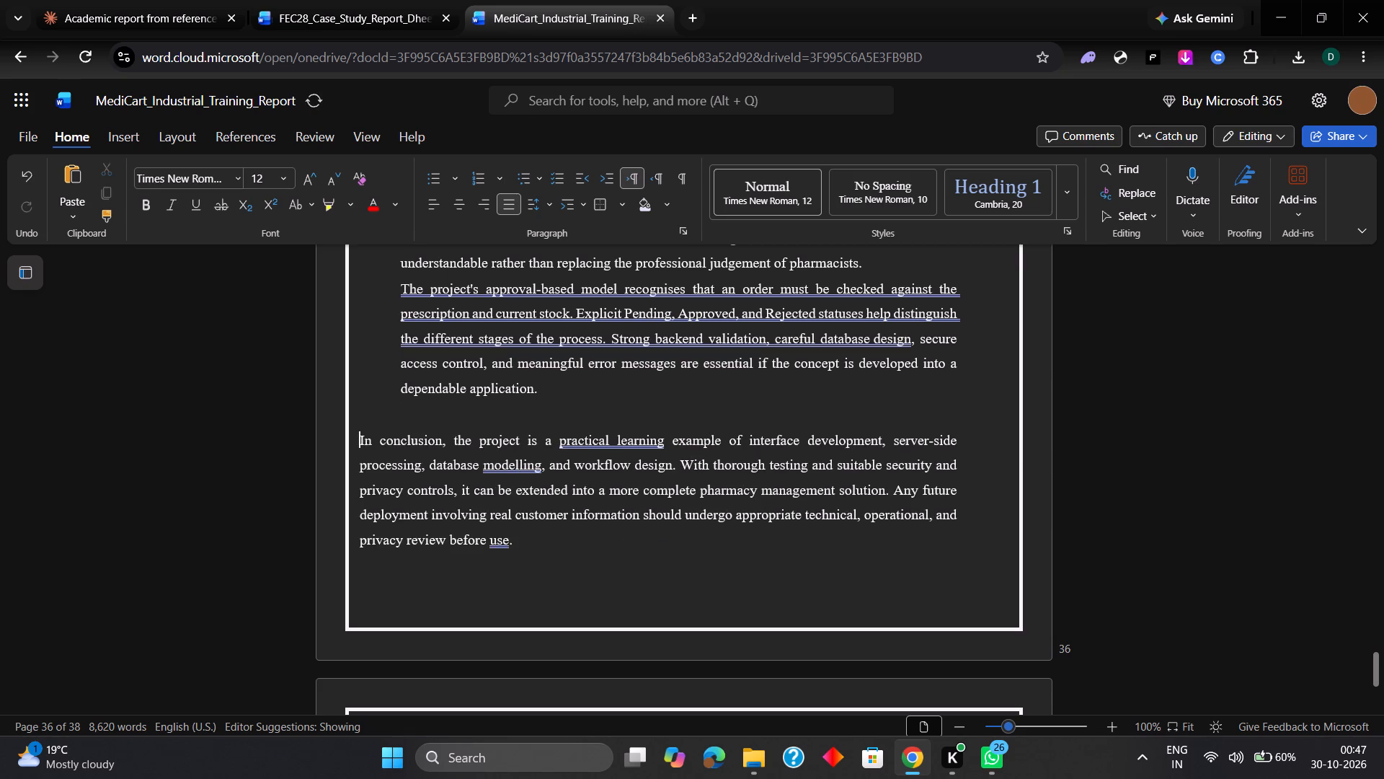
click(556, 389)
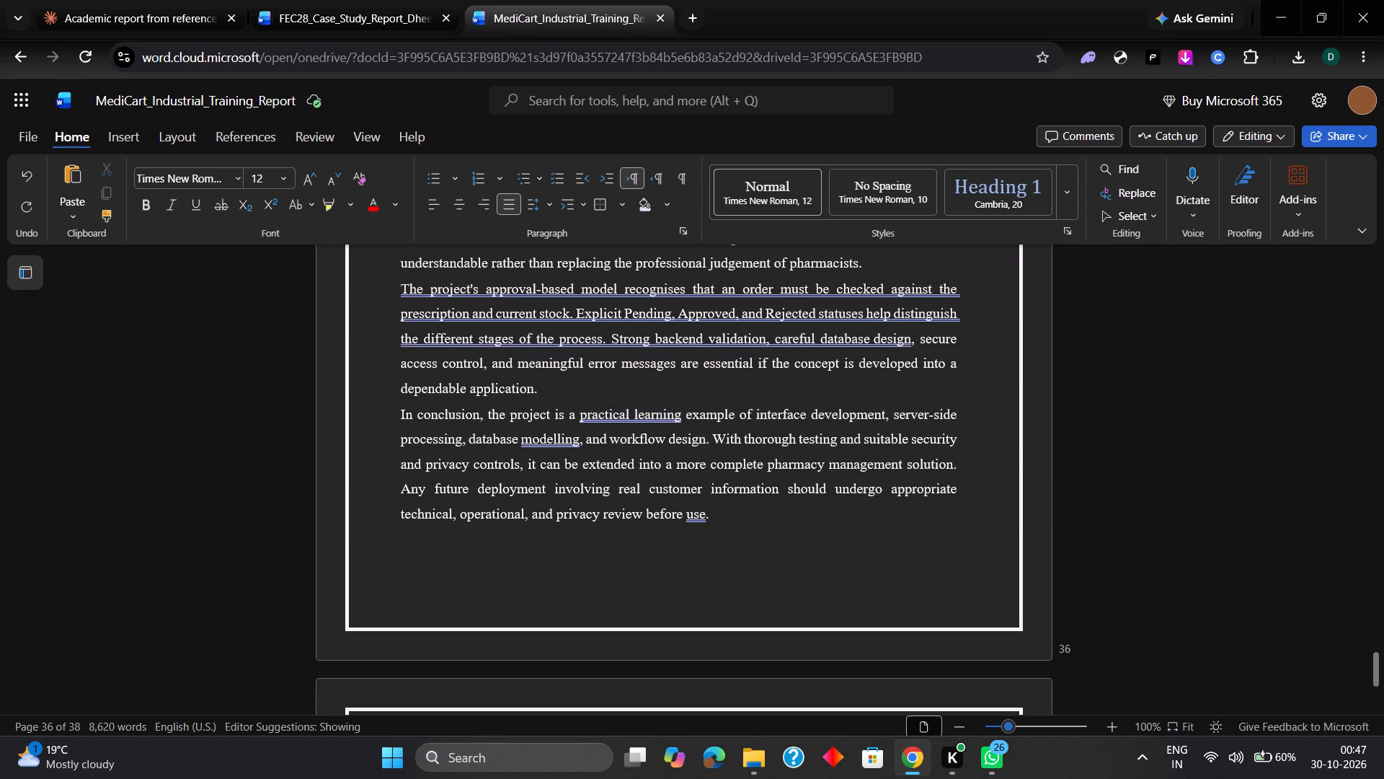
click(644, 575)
Apply the grammar suggestion "Design" to the flagged passage in the second paragraph of 5.3 Conclusion.
scroll(675, 548, up, 2)
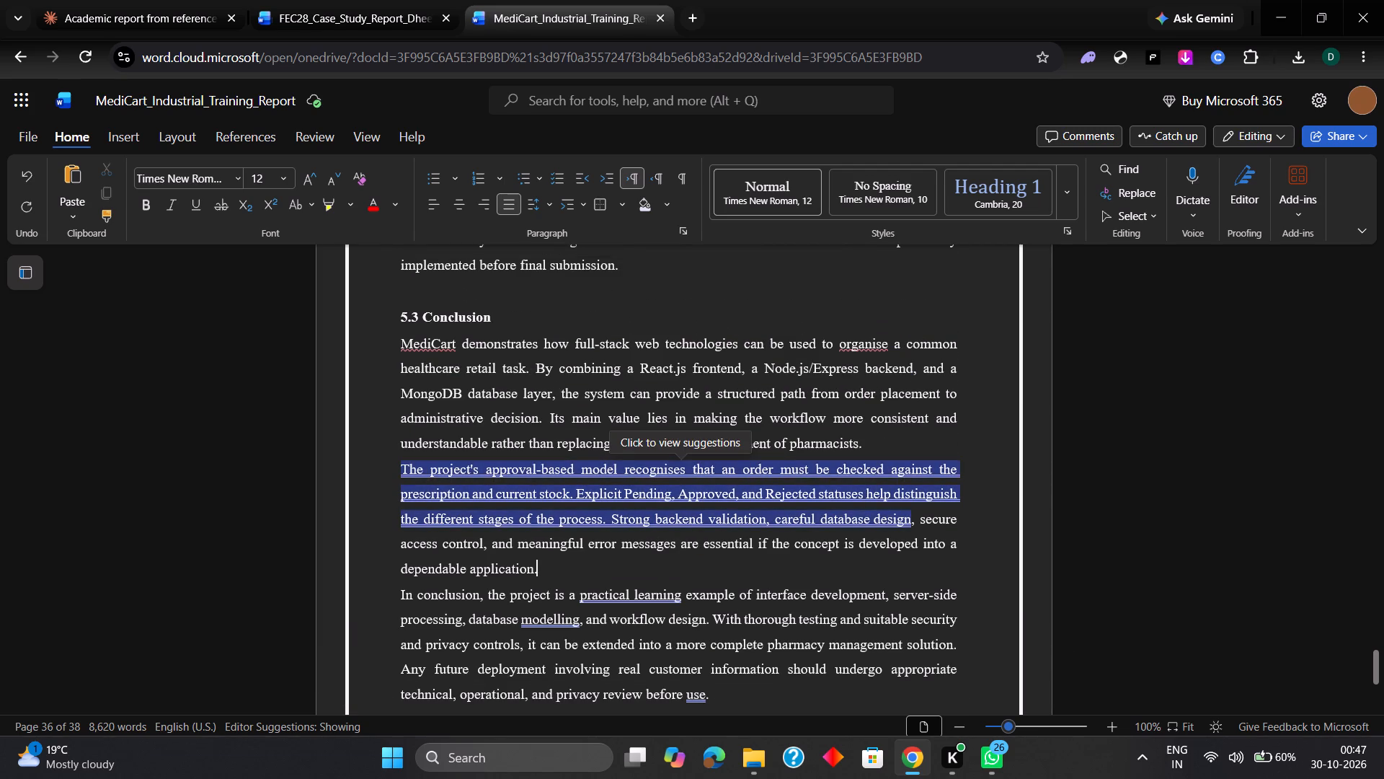
click(656, 462)
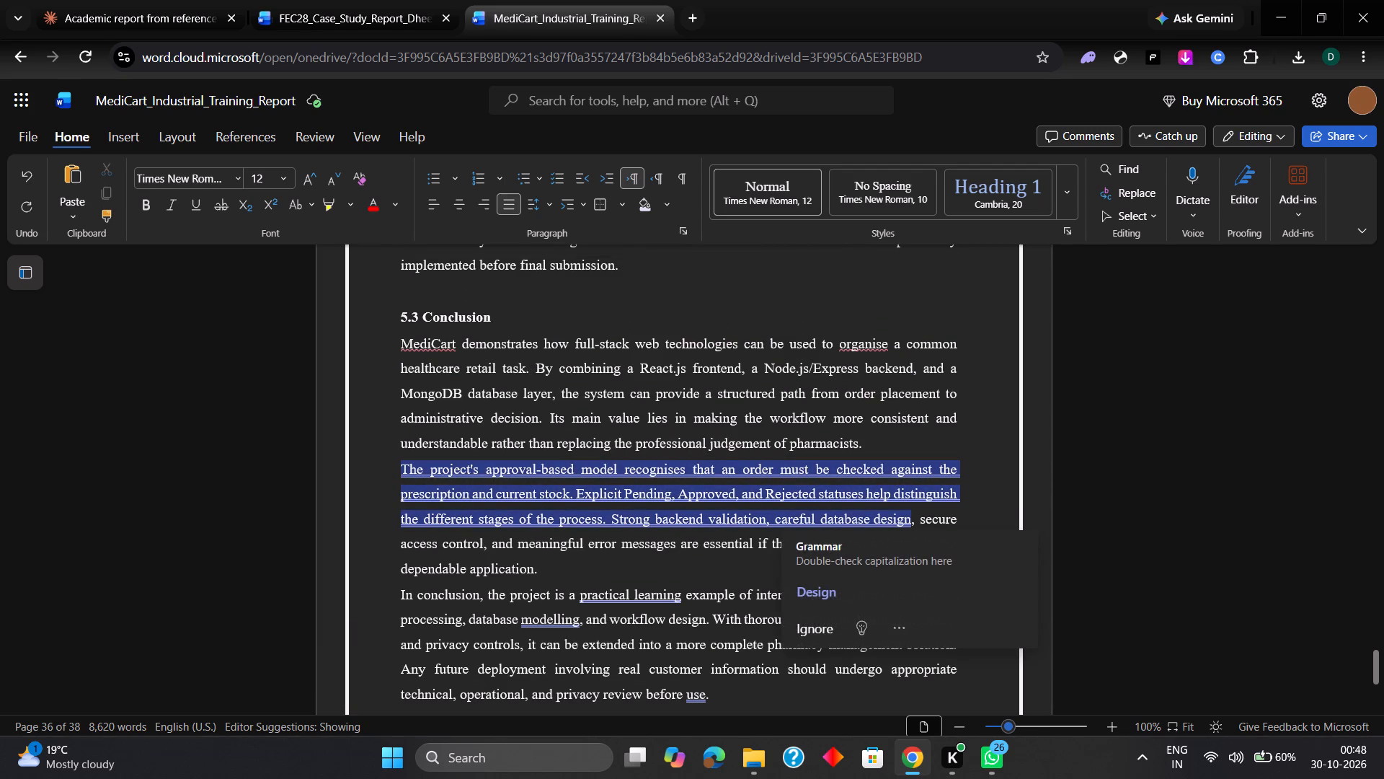
click(801, 595)
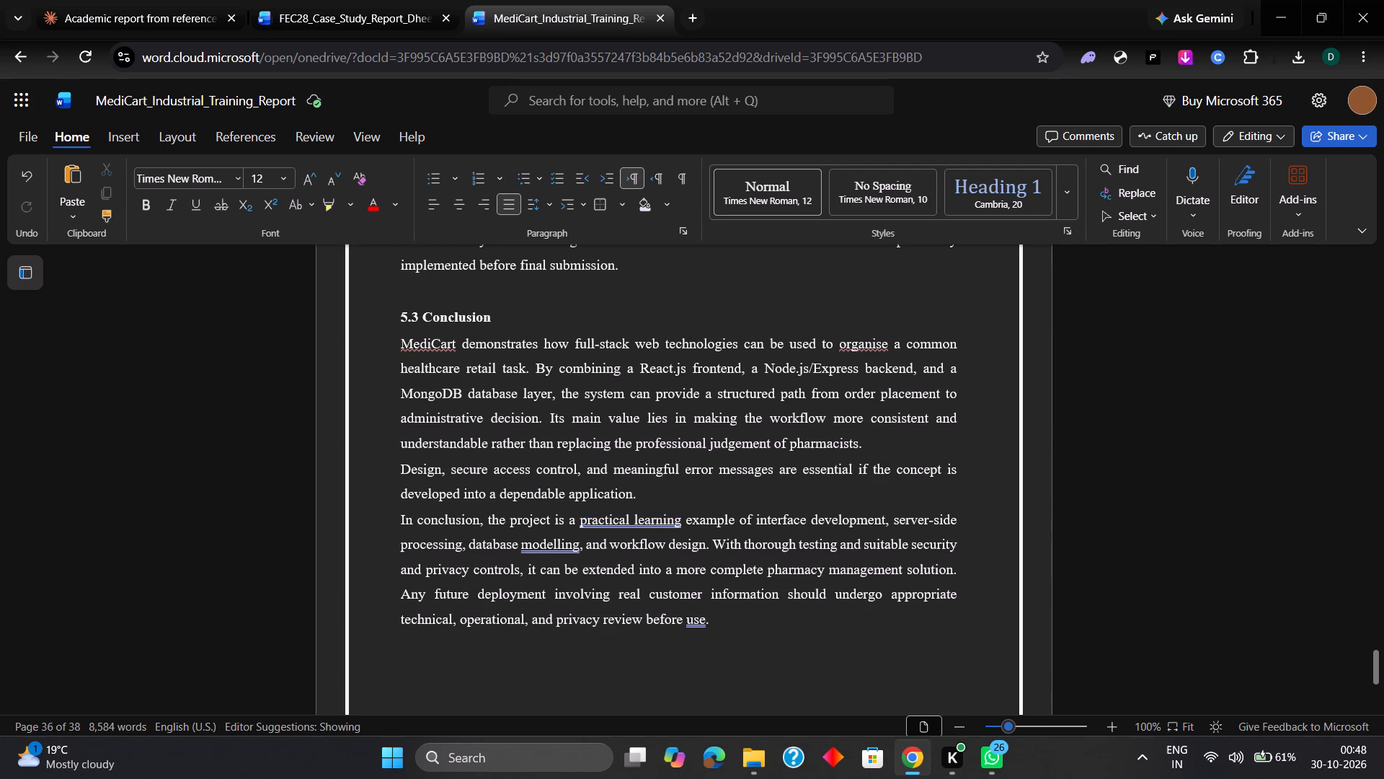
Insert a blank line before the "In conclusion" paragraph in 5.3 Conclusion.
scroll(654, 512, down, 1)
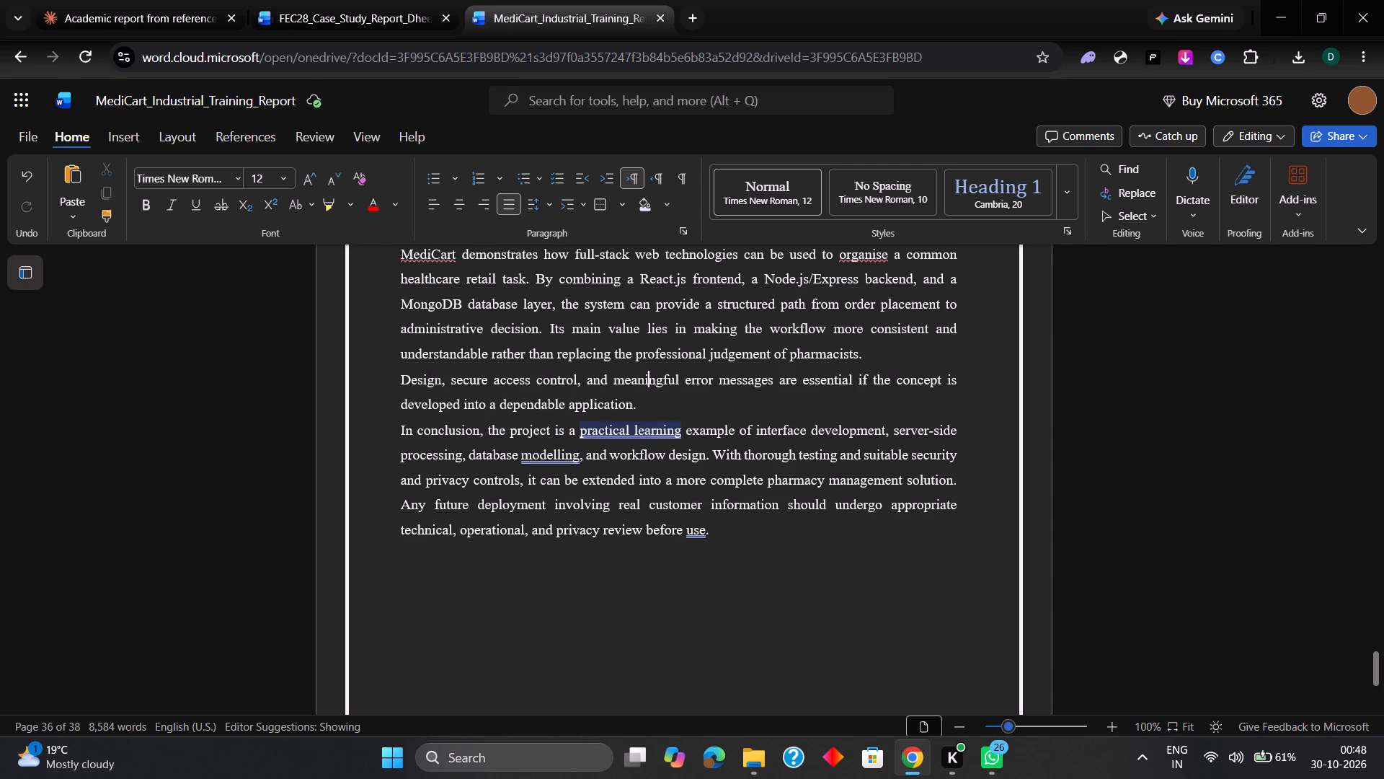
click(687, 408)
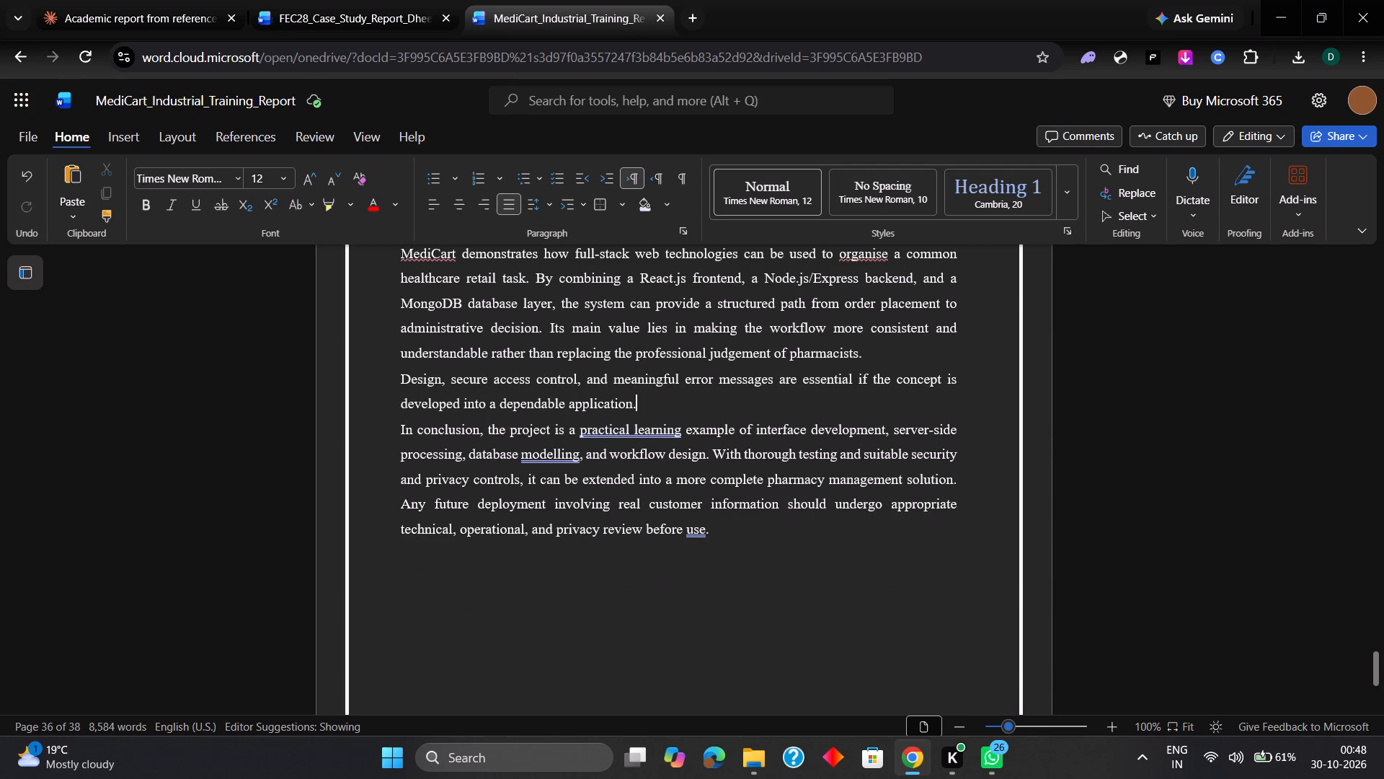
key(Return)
Review the layout of the References and Student Feedback of Internship pages through to the end of the report.
scroll(692, 497, down, 3)
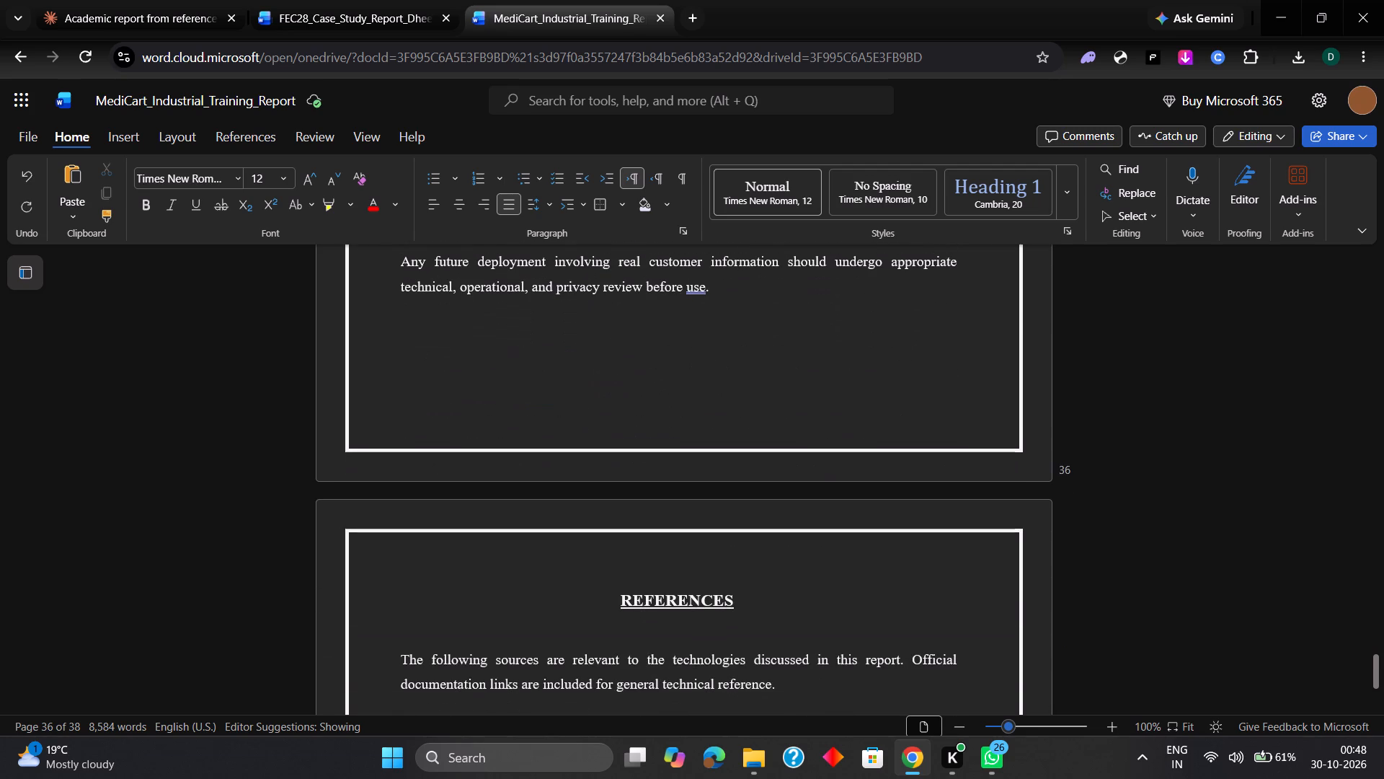
scroll(687, 488, down, 7)
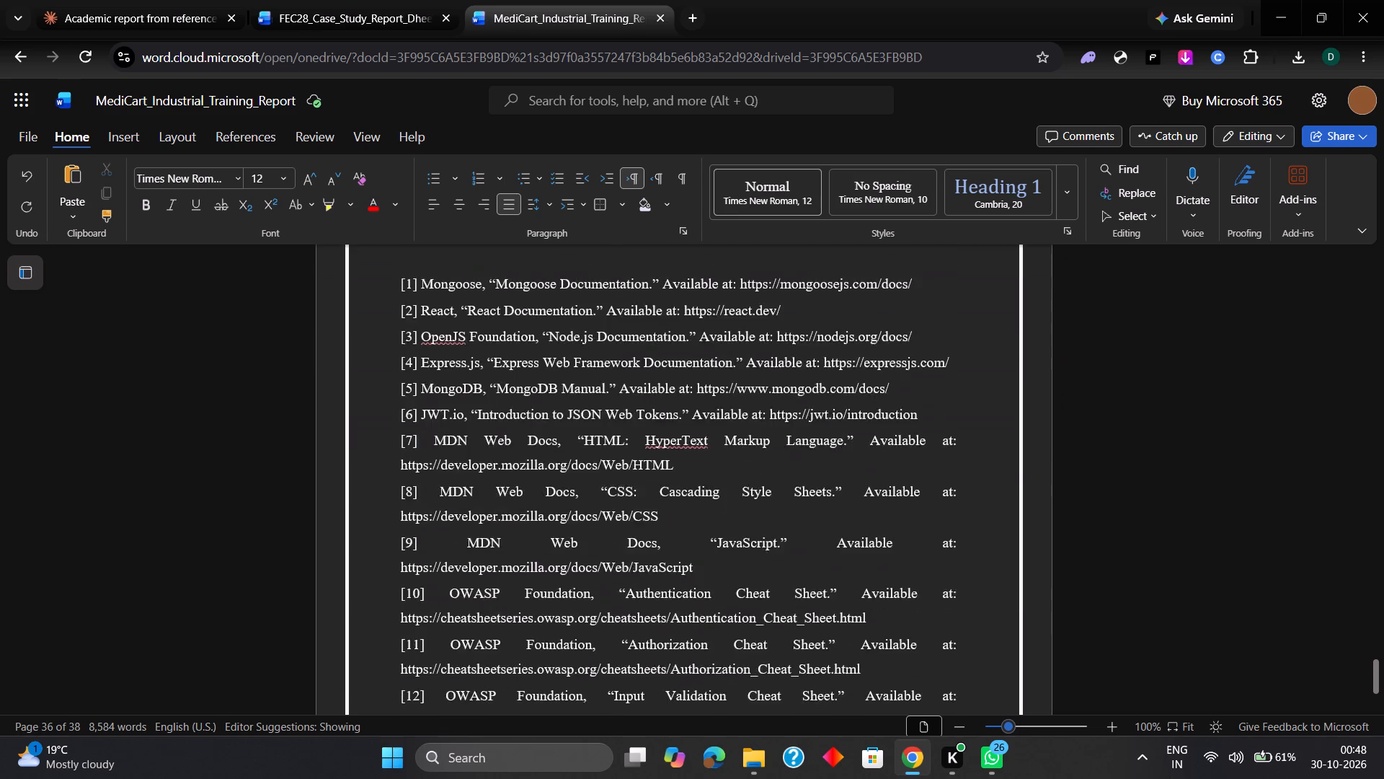
scroll(686, 484, down, 4)
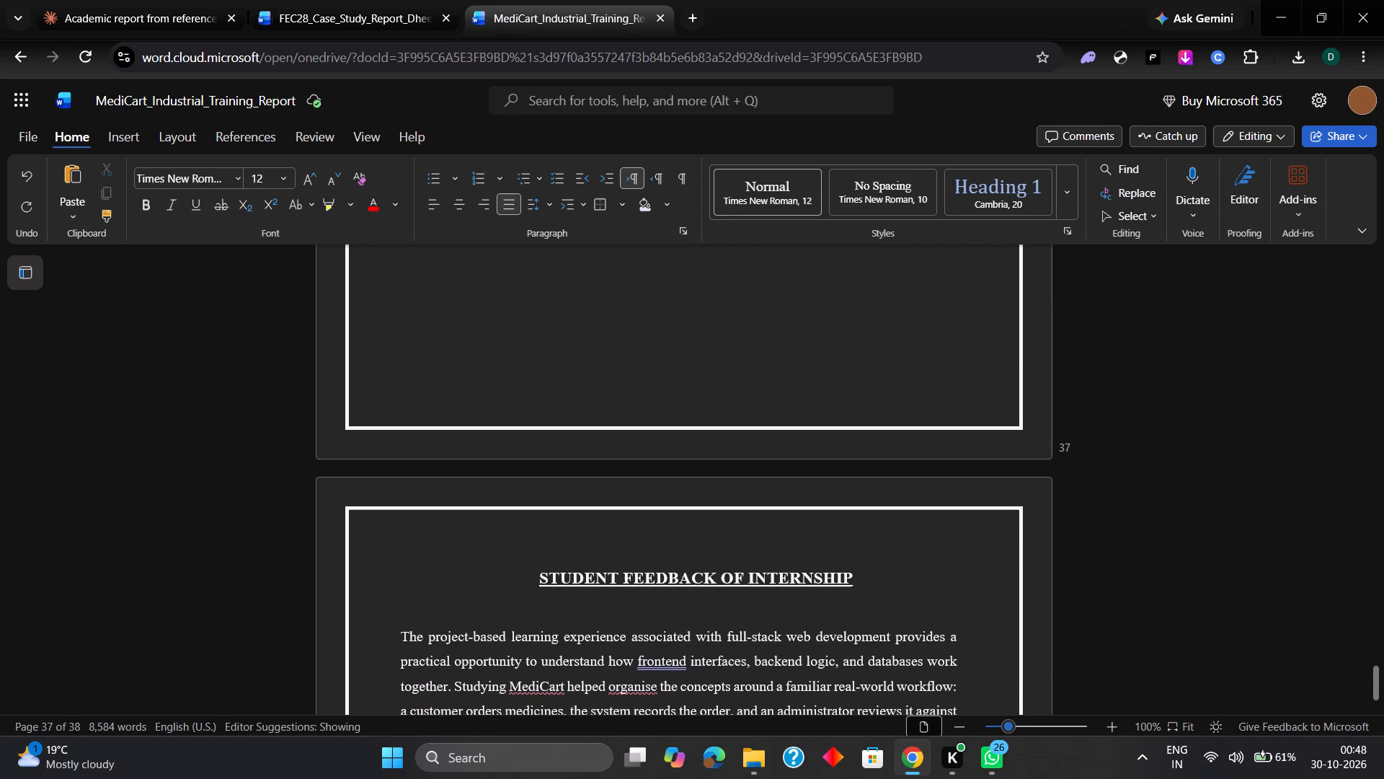
scroll(686, 483, down, 2)
scroll(685, 483, up, 3)
scroll(685, 483, down, 3)
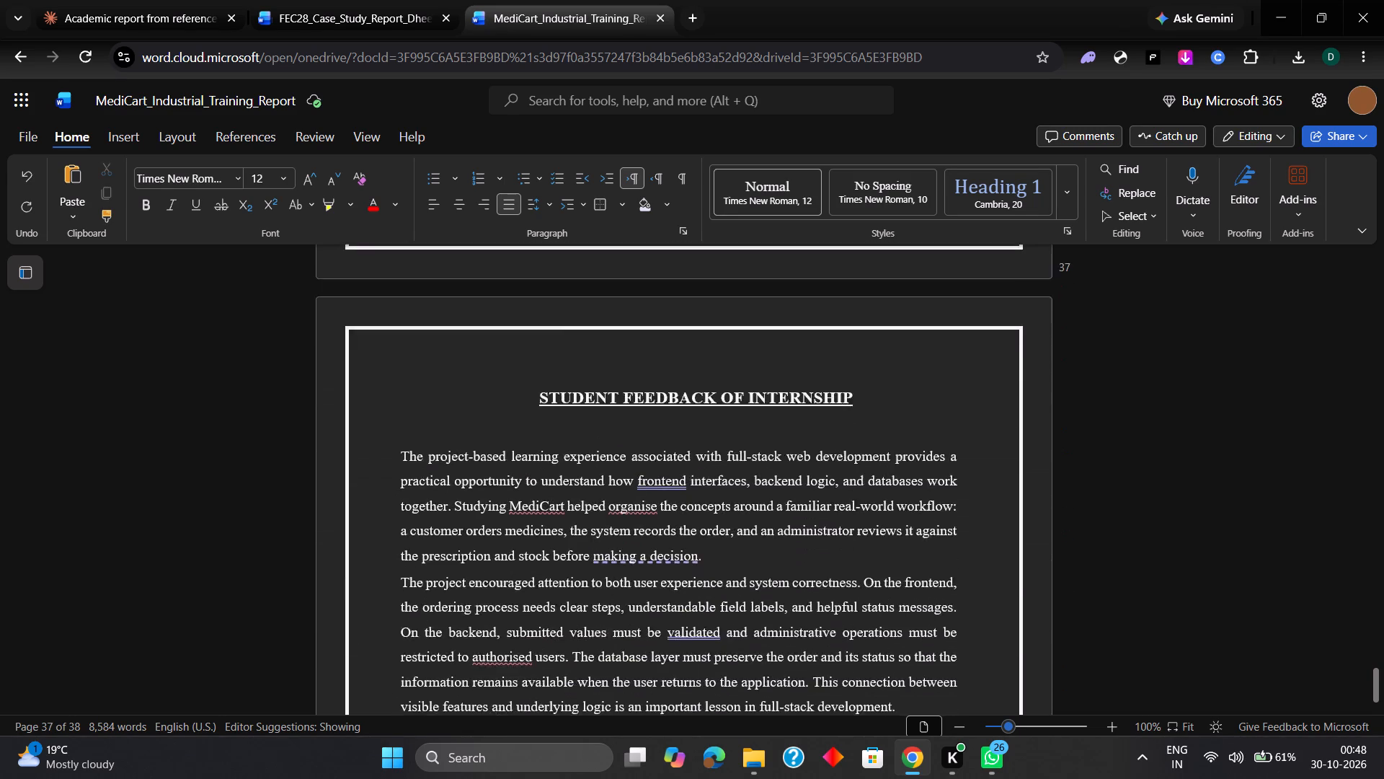
scroll(685, 483, down, 10)
scroll(701, 475, up, 11)
scroll(701, 477, down, 13)
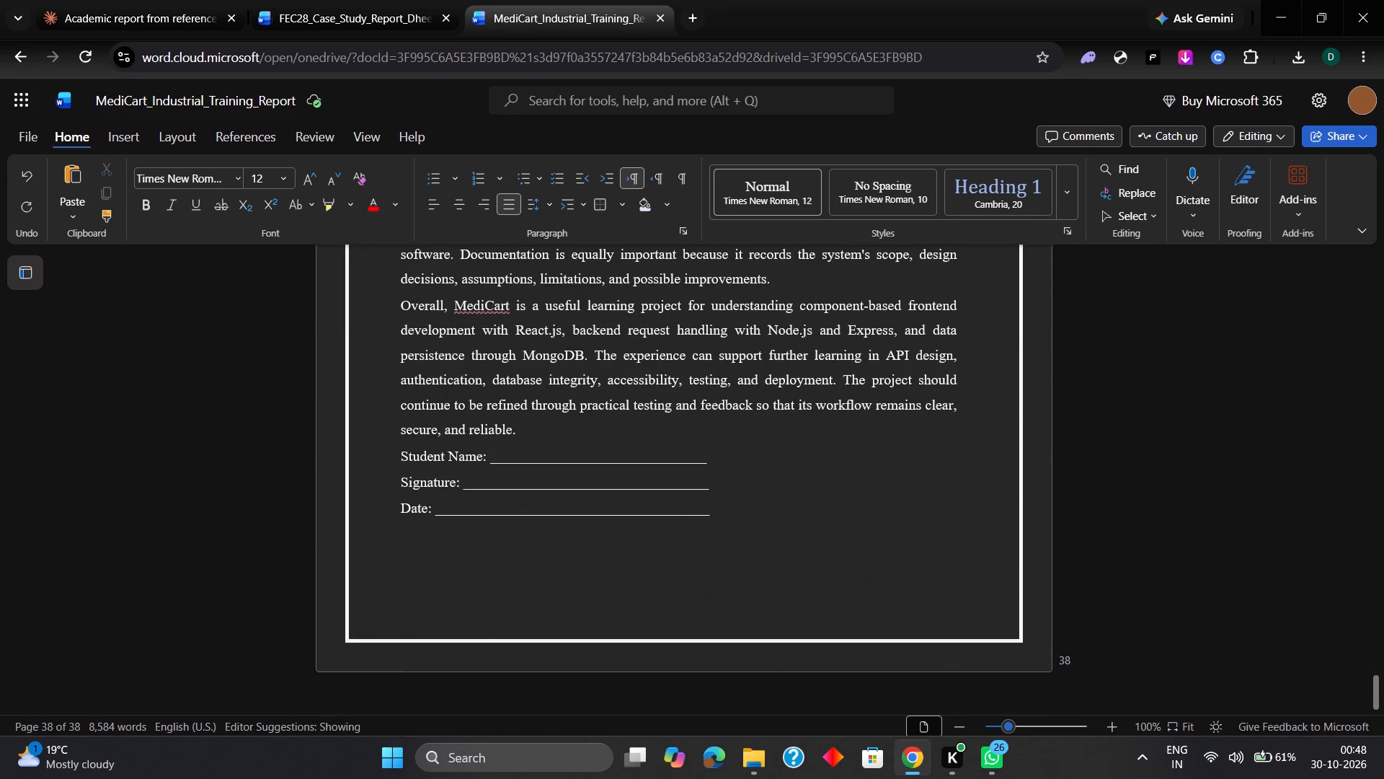
scroll(769, 489, down, 2)
Review the layout from the end of the report back to the approval and rejection conditions in section 4.6.
scroll(769, 489, up, 6)
scroll(773, 488, up, 20)
scroll(773, 488, up, 2)
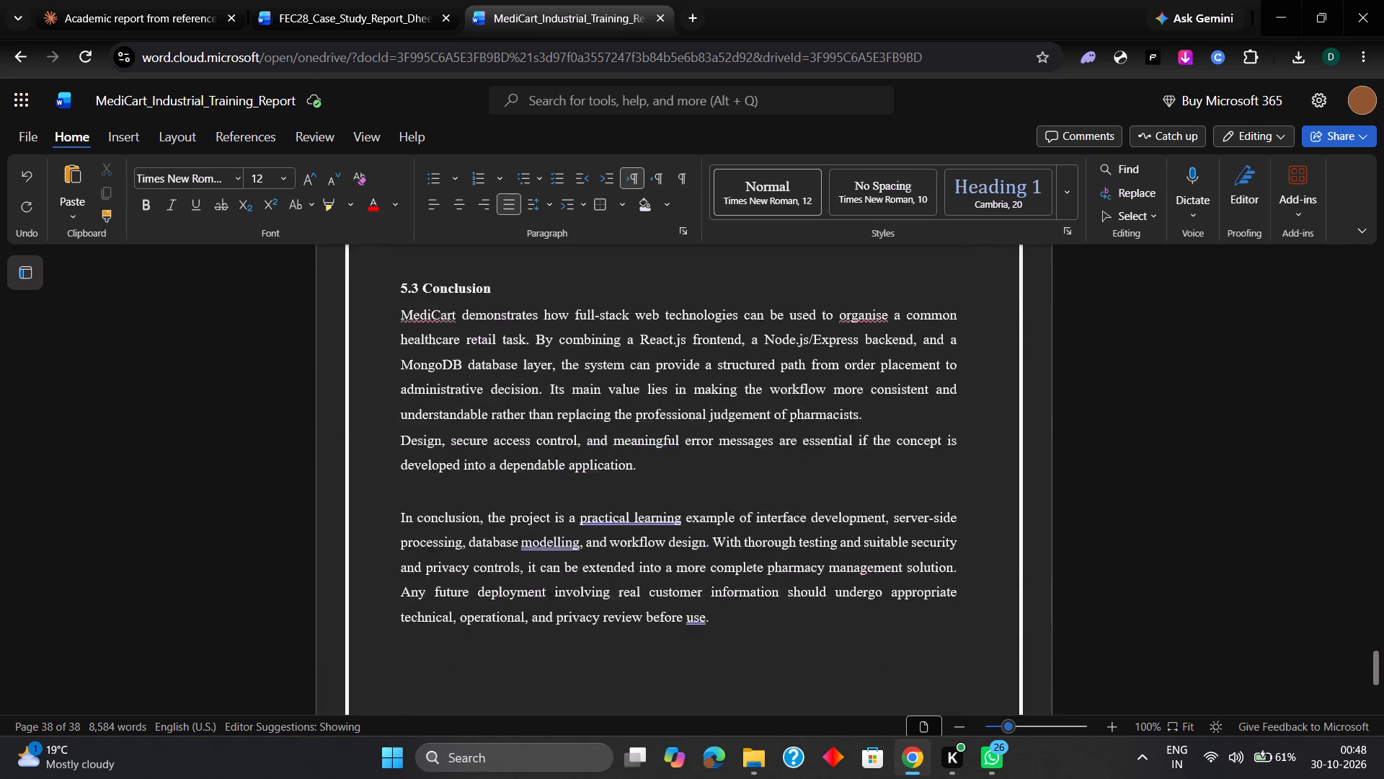
scroll(773, 488, up, 18)
scroll(773, 488, up, 4)
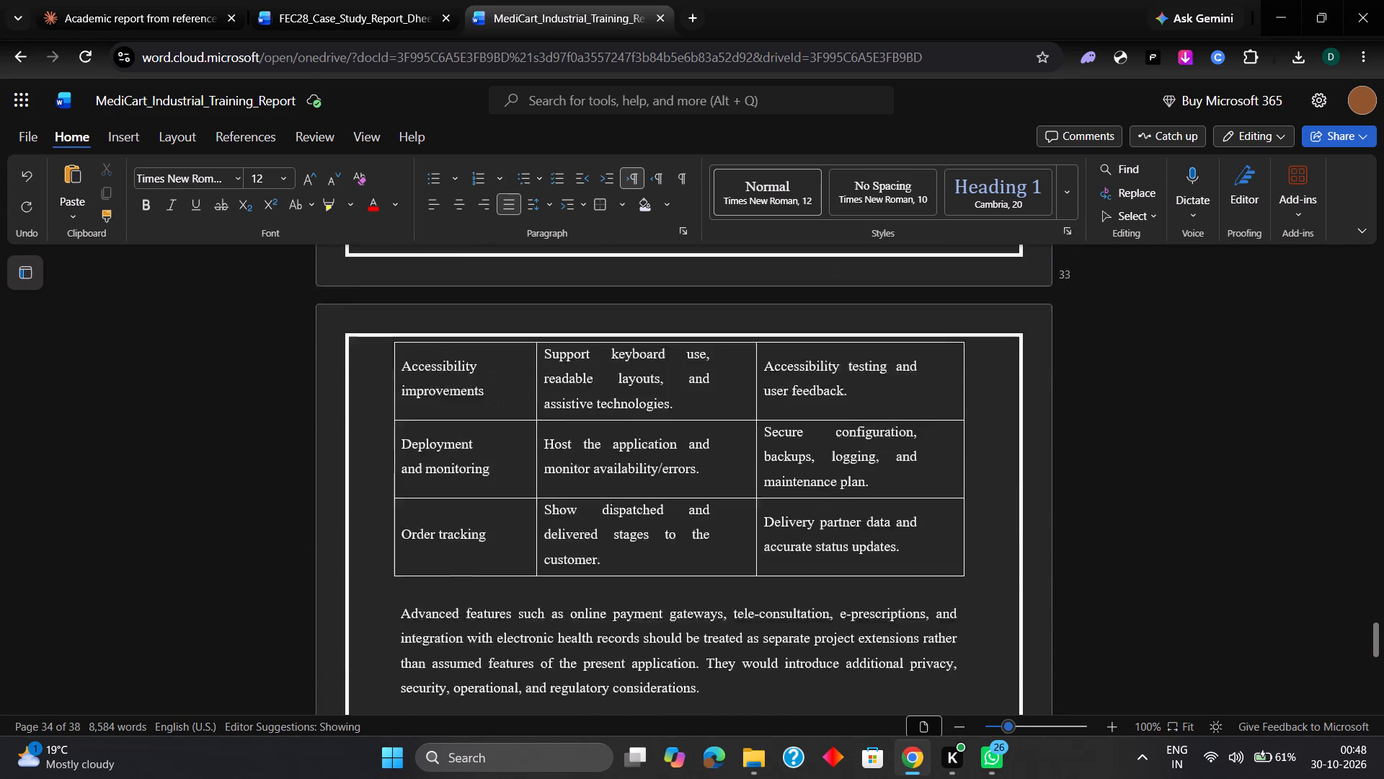
scroll(773, 488, up, 18)
scroll(776, 483, up, 5)
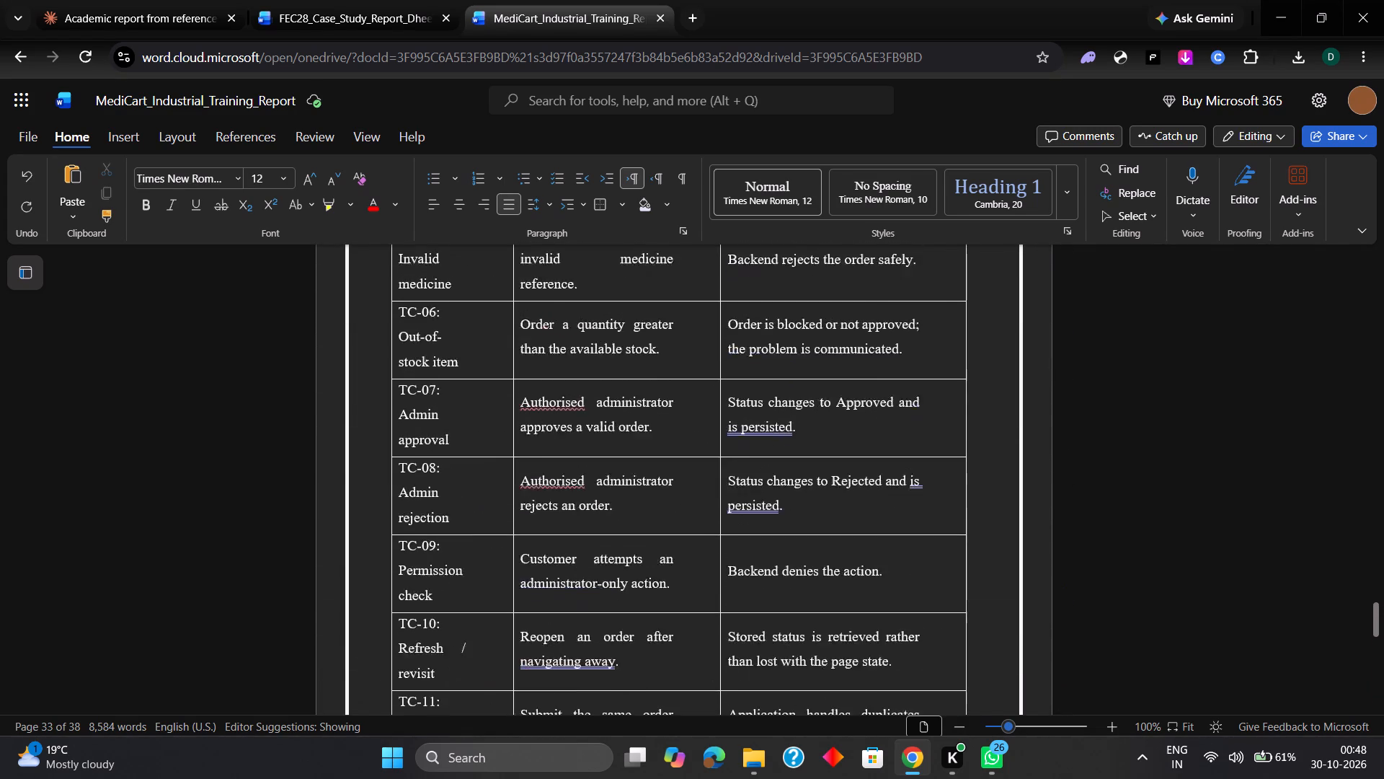
scroll(776, 480, up, 20)
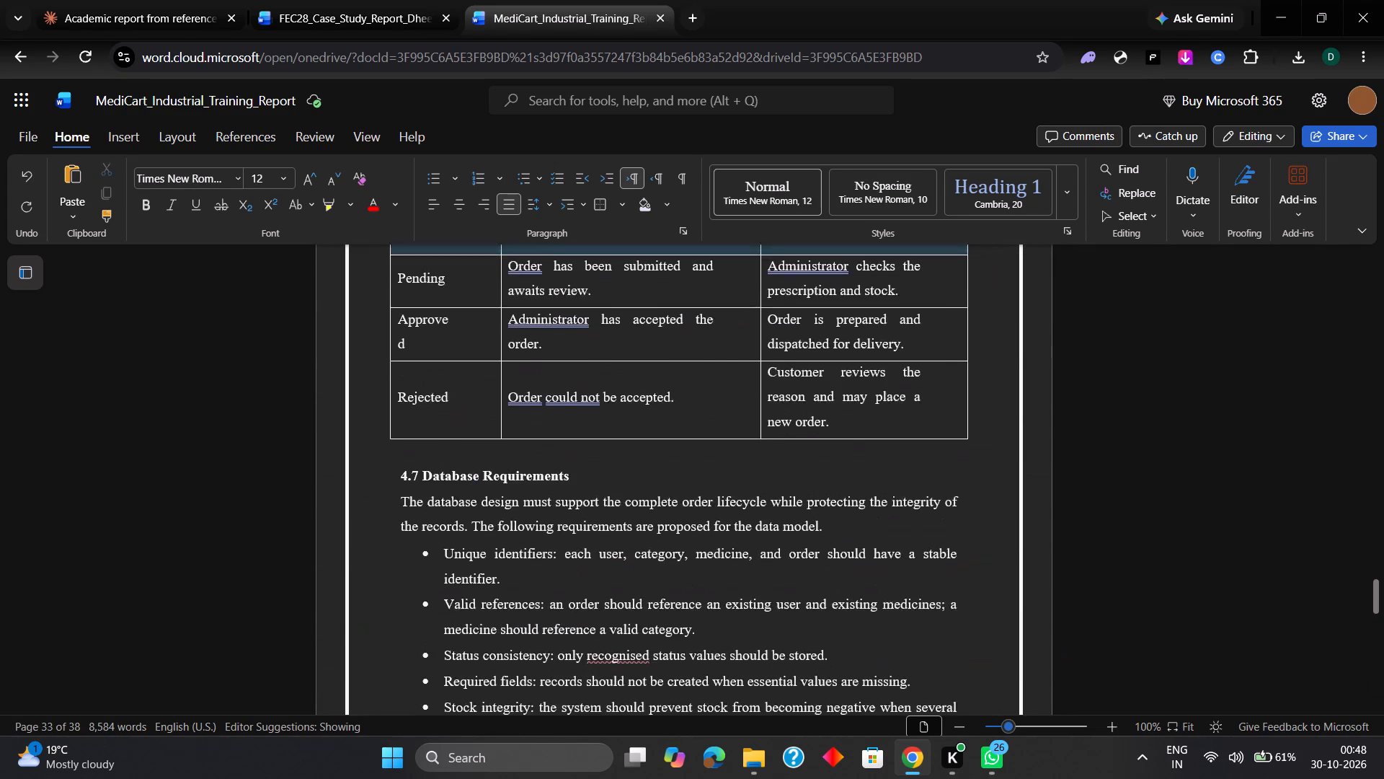
scroll(773, 480, up, 8)
scroll(770, 477, down, 1)
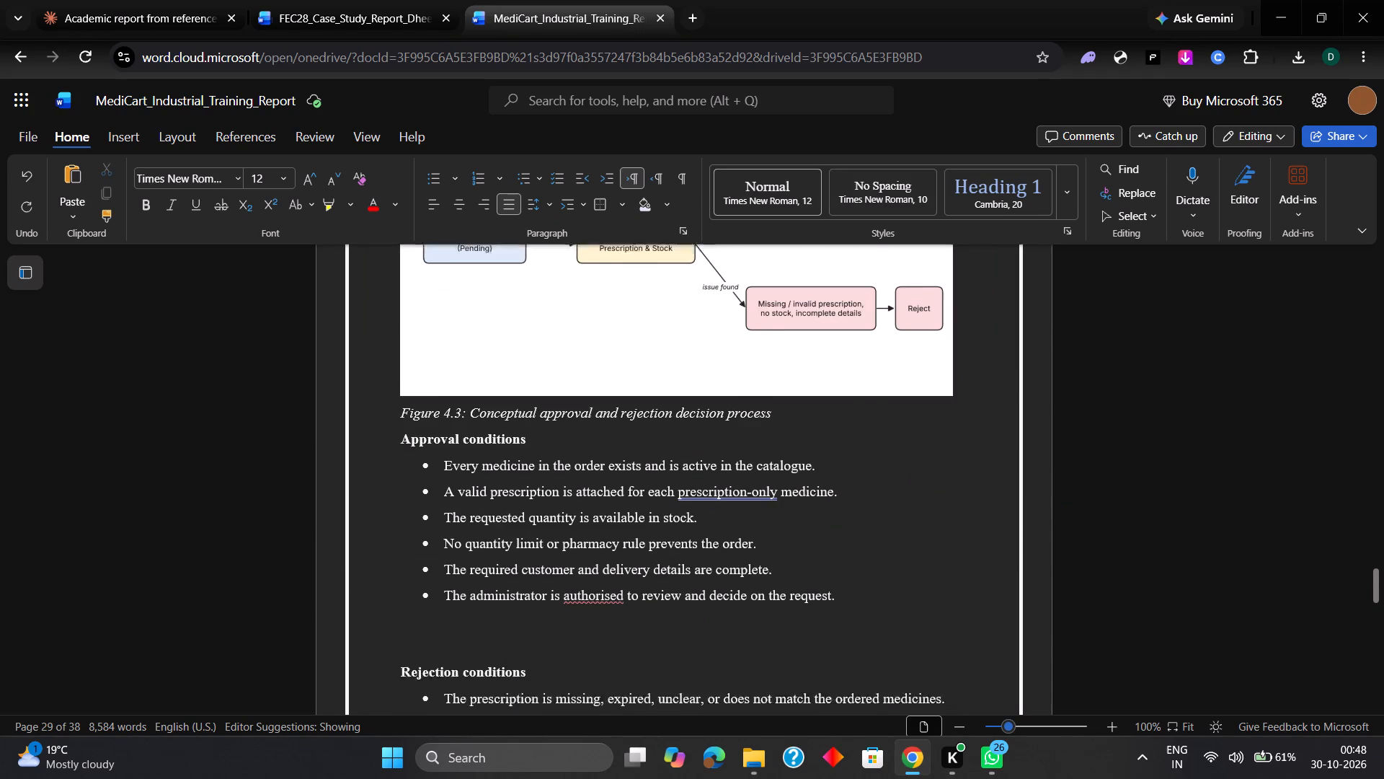
click(615, 573)
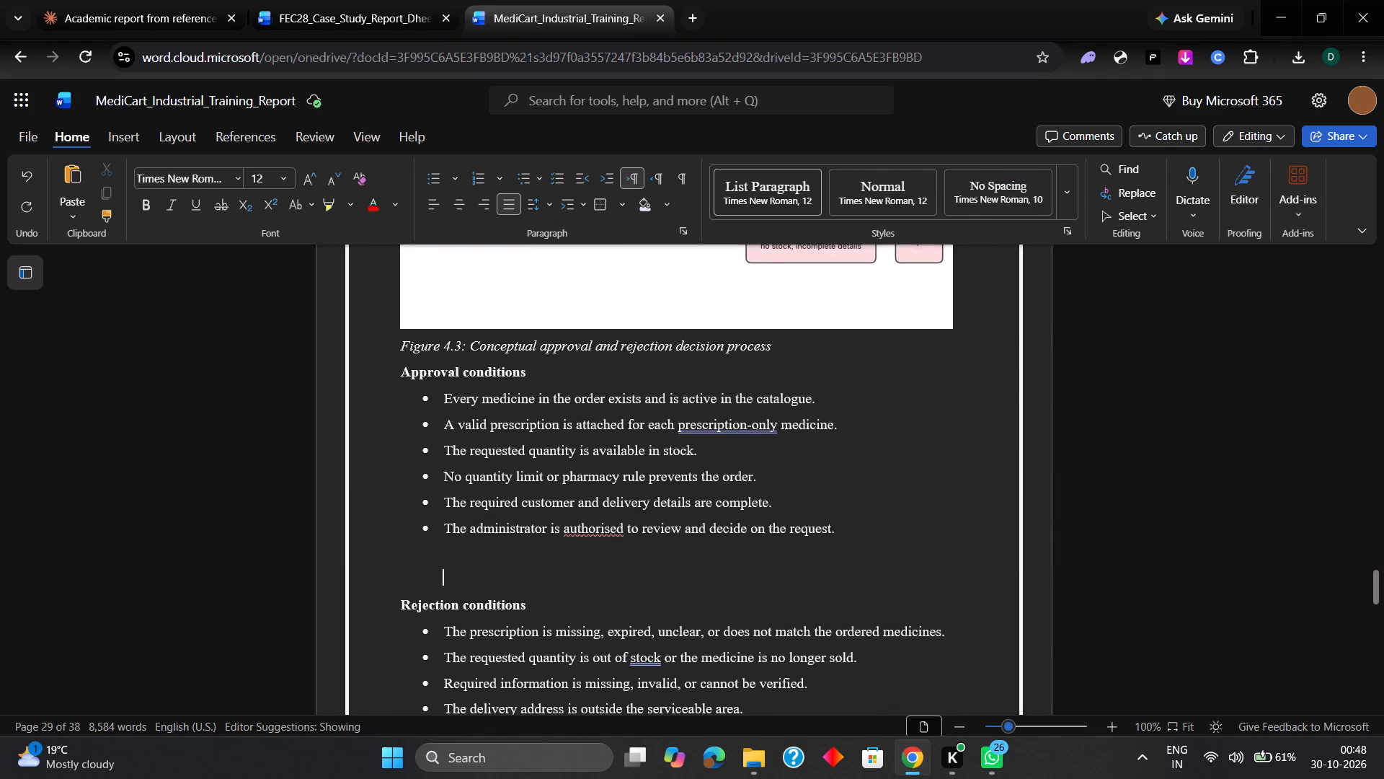
click(458, 545)
Review the page layout from section 4.6 Prescription Approval and Rejection back to section 2.4 on backend development.
scroll(567, 560, up, 7)
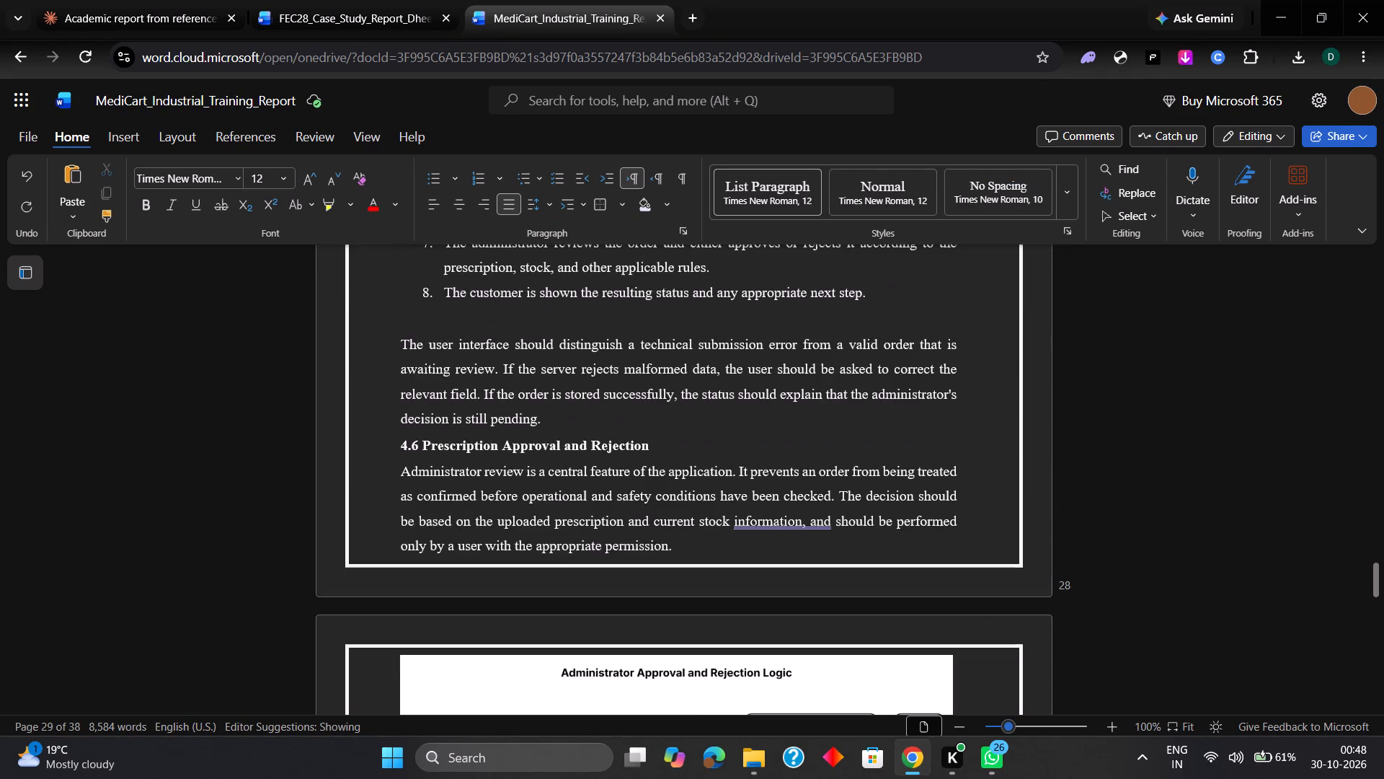
scroll(568, 553, up, 17)
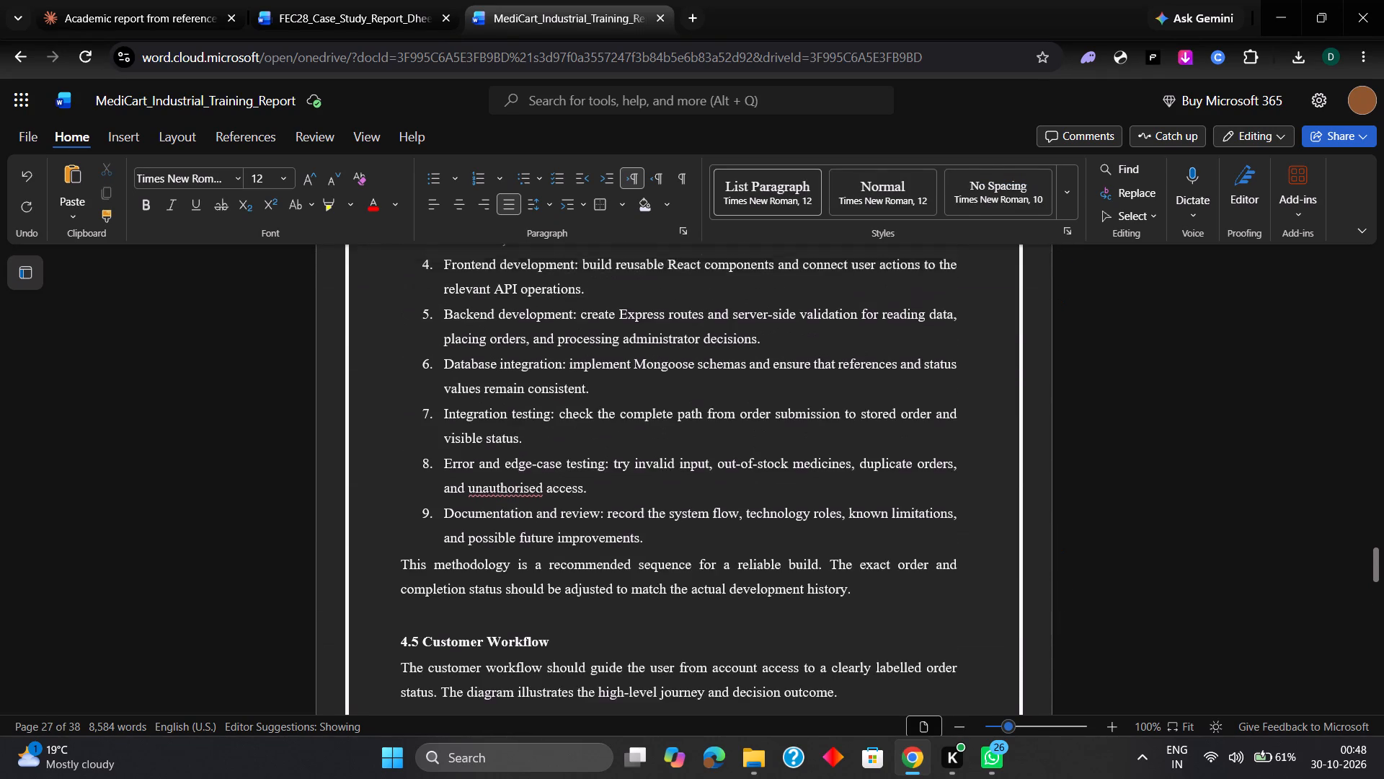
scroll(570, 536, up, 15)
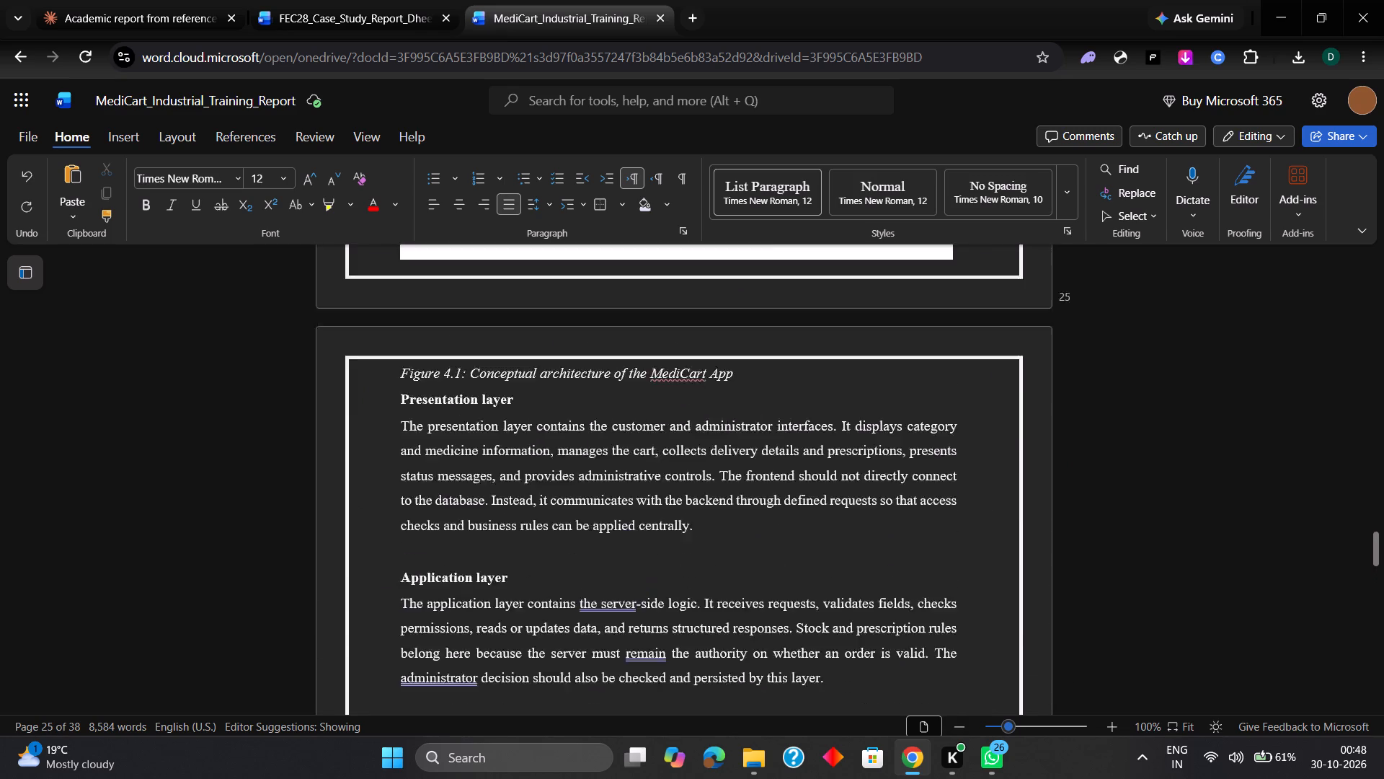
scroll(555, 581, up, 14)
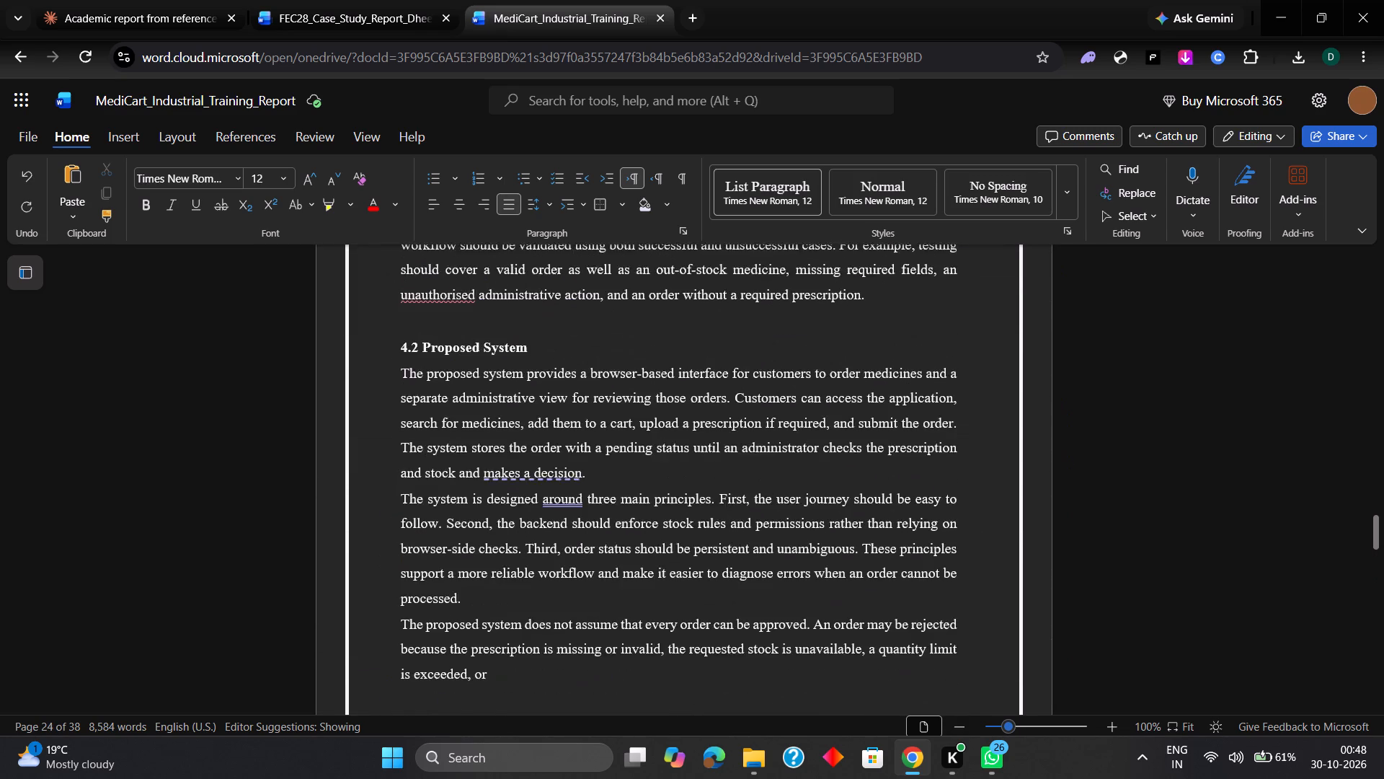
scroll(578, 554, up, 17)
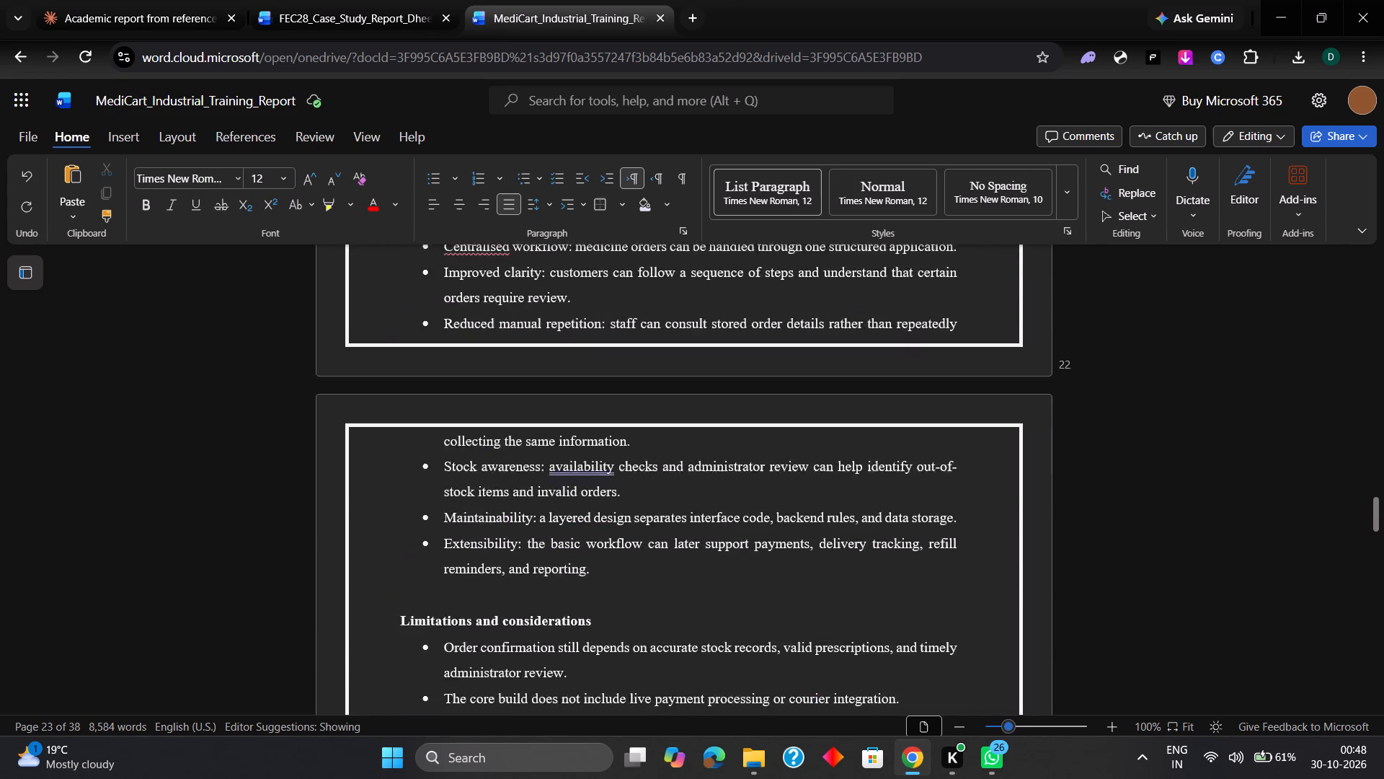
scroll(586, 536, up, 16)
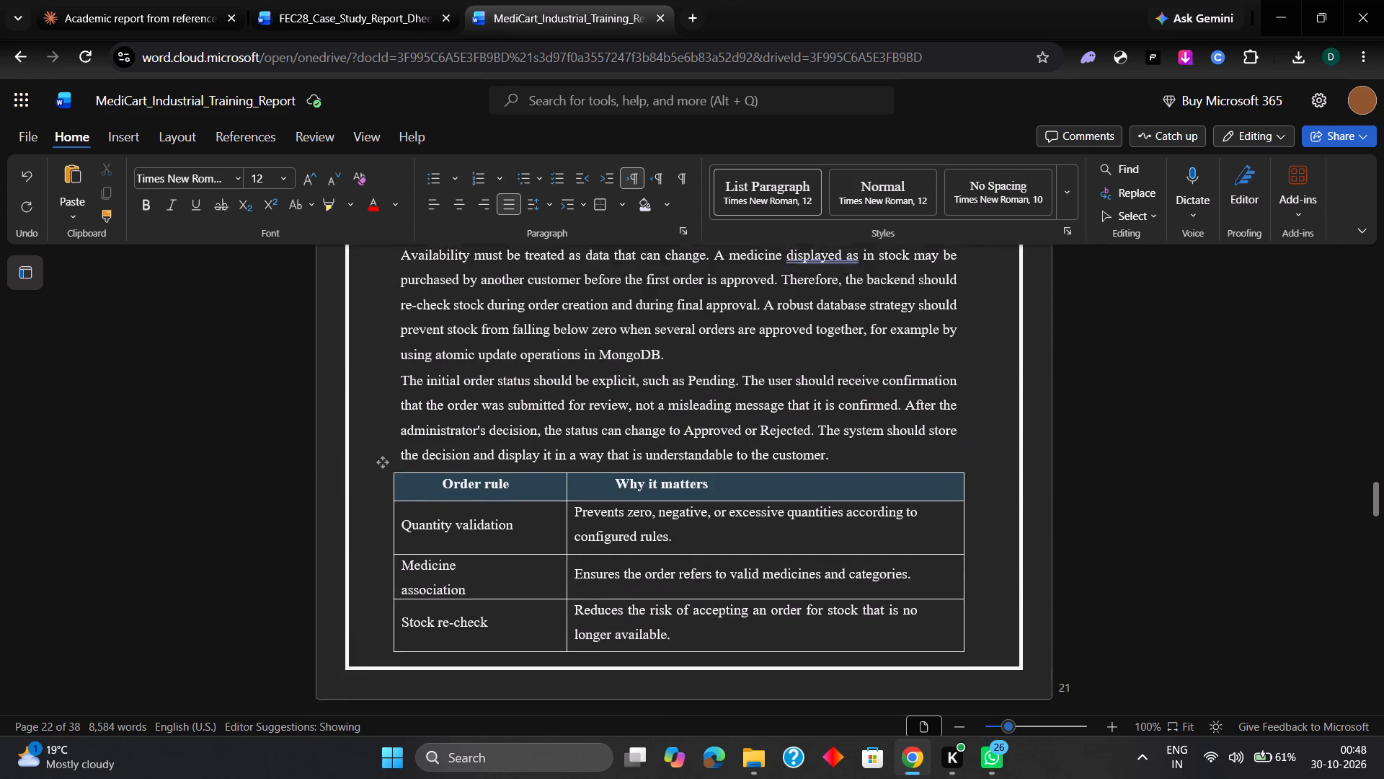
scroll(583, 542, up, 18)
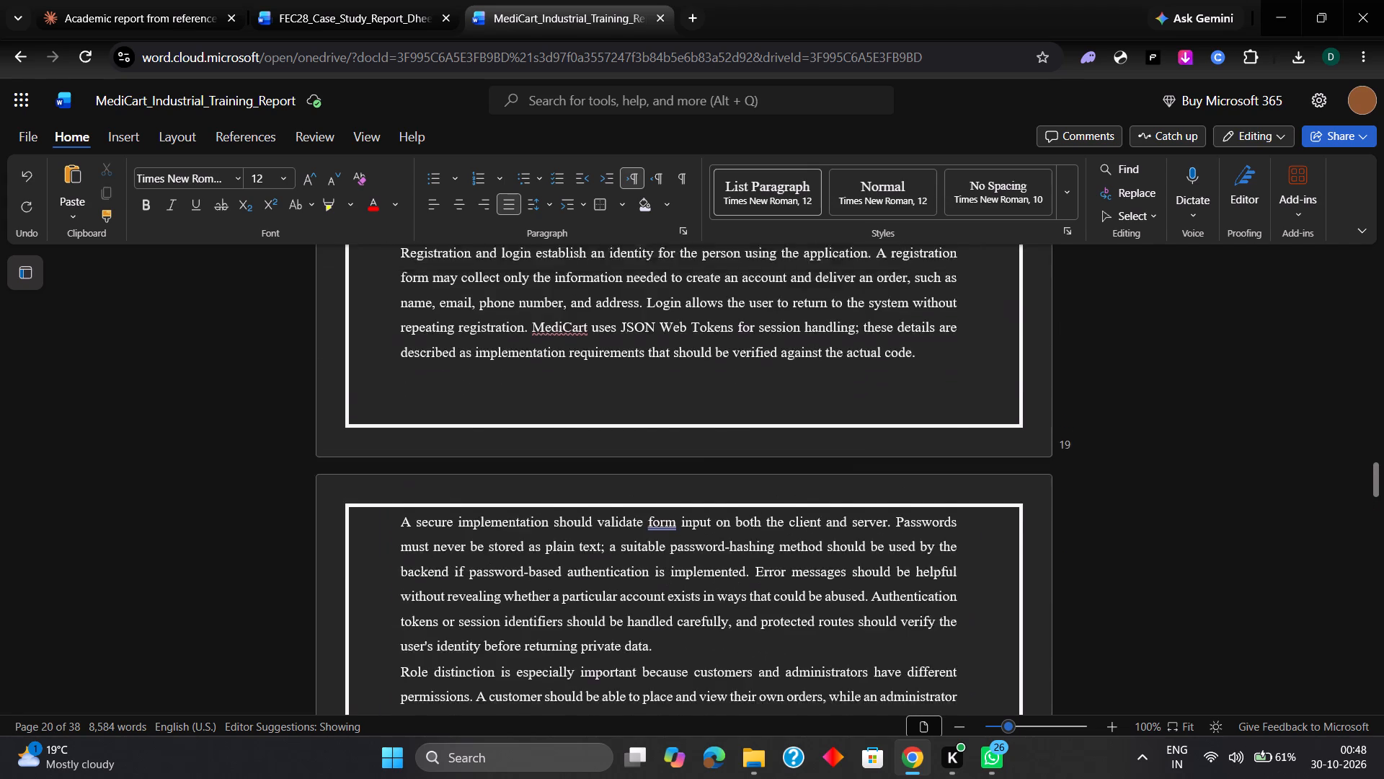
scroll(585, 550, up, 10)
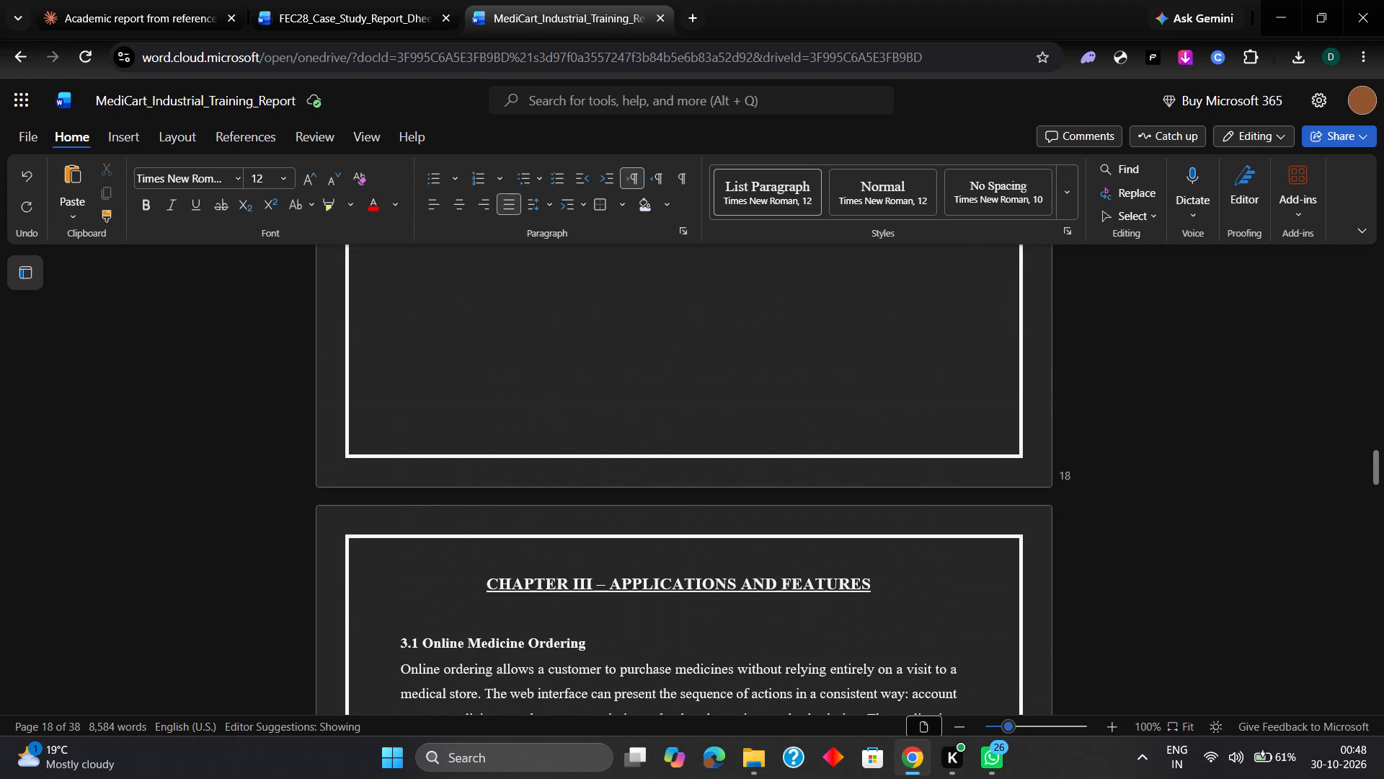
scroll(585, 549, up, 17)
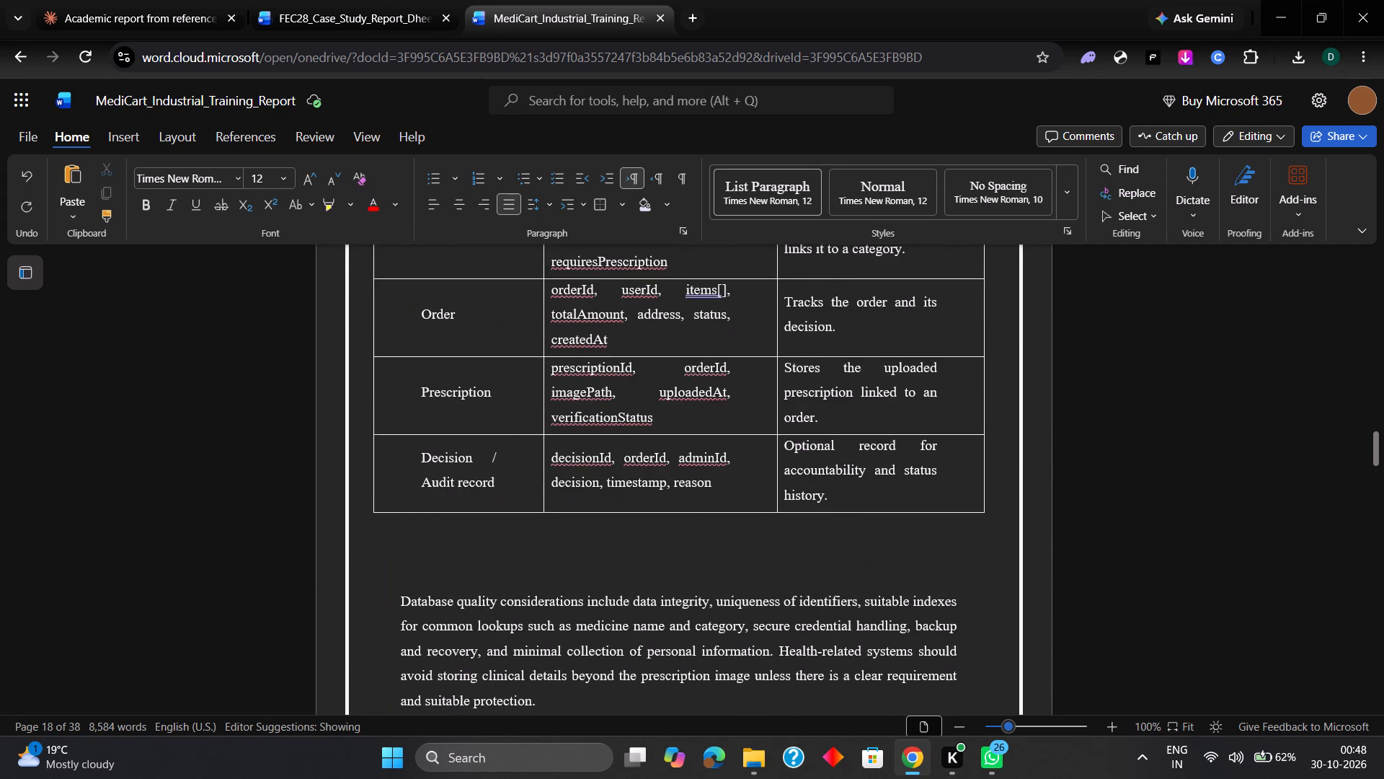
scroll(585, 549, up, 9)
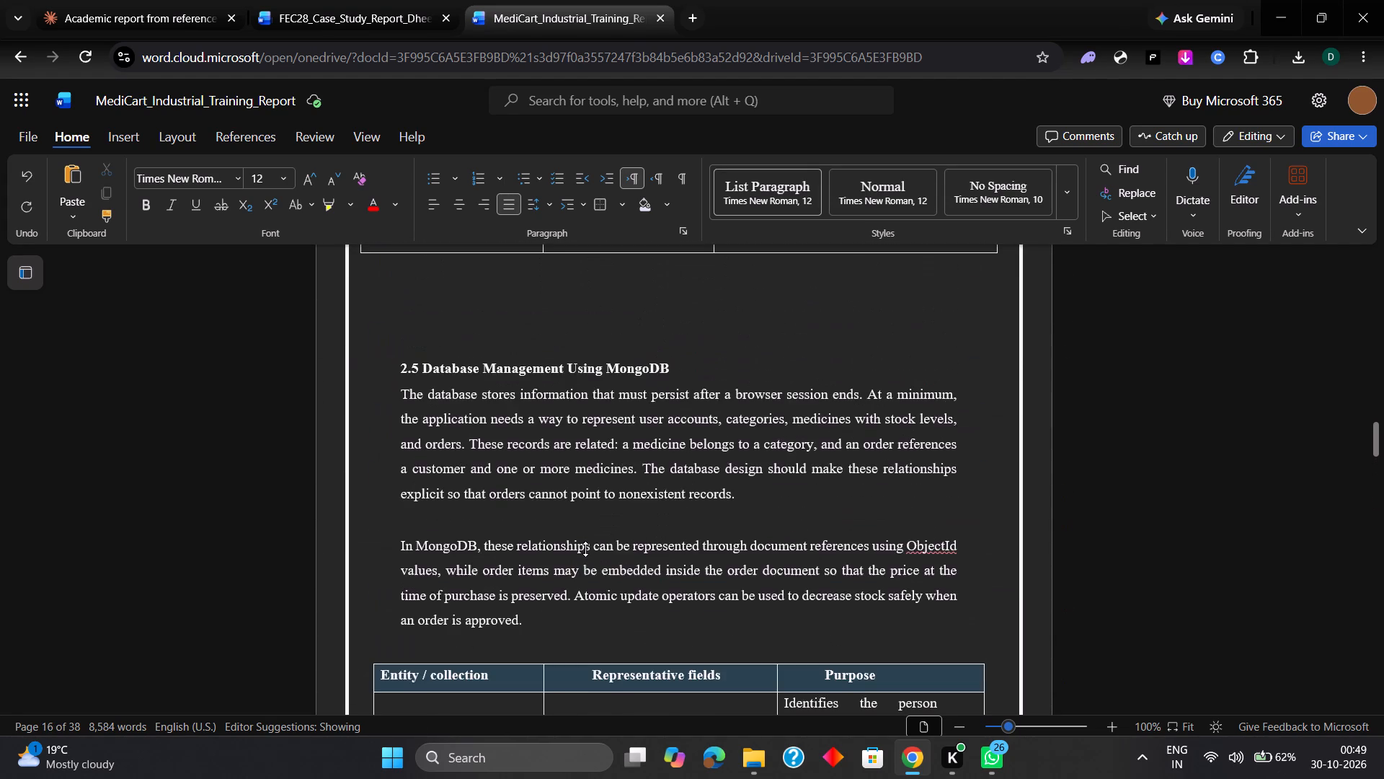
scroll(585, 549, up, 11)
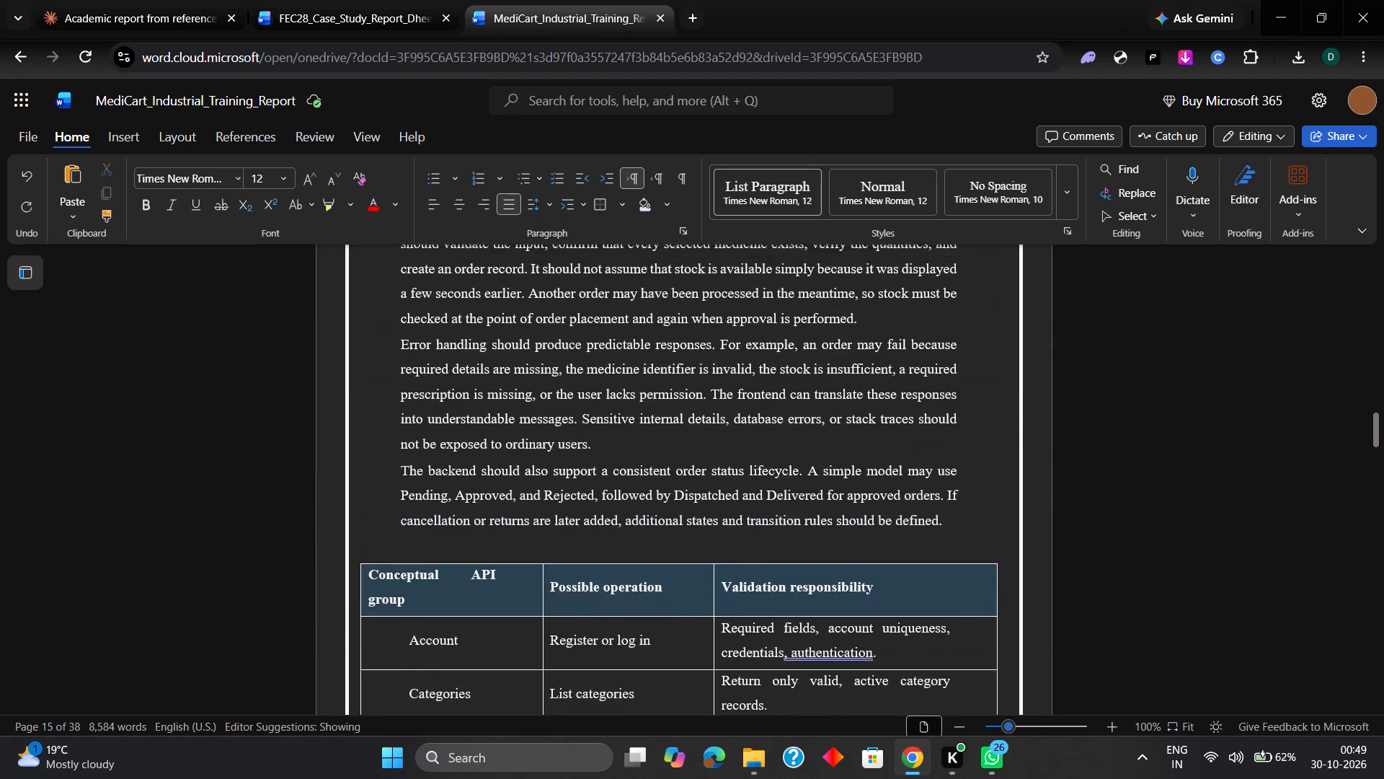
Delete the surplus blank lines between the table and the 2.4 Backend Development heading, leaving two blank lines.
scroll(586, 548, up, 4)
scroll(573, 604, down, 2)
click(536, 515)
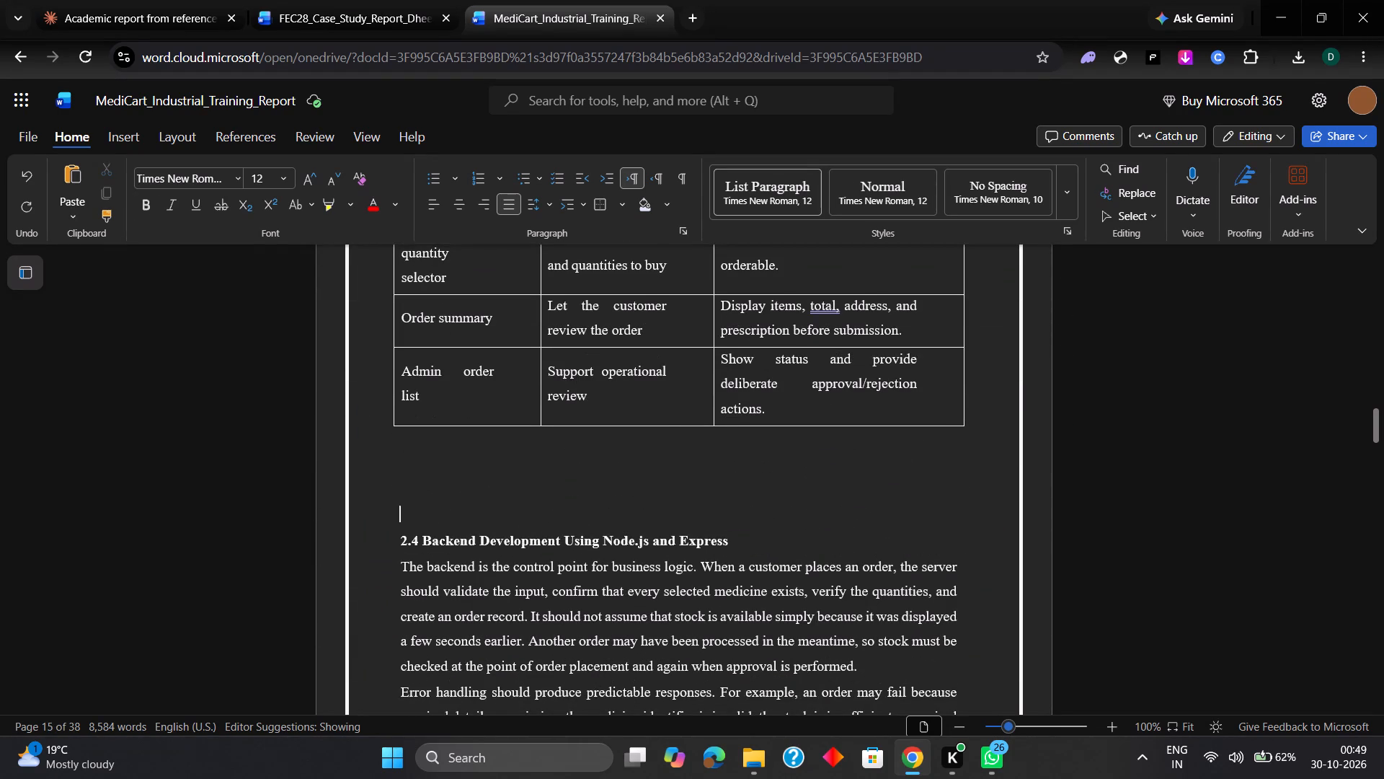
click(489, 473)
click(441, 486)
click(441, 502)
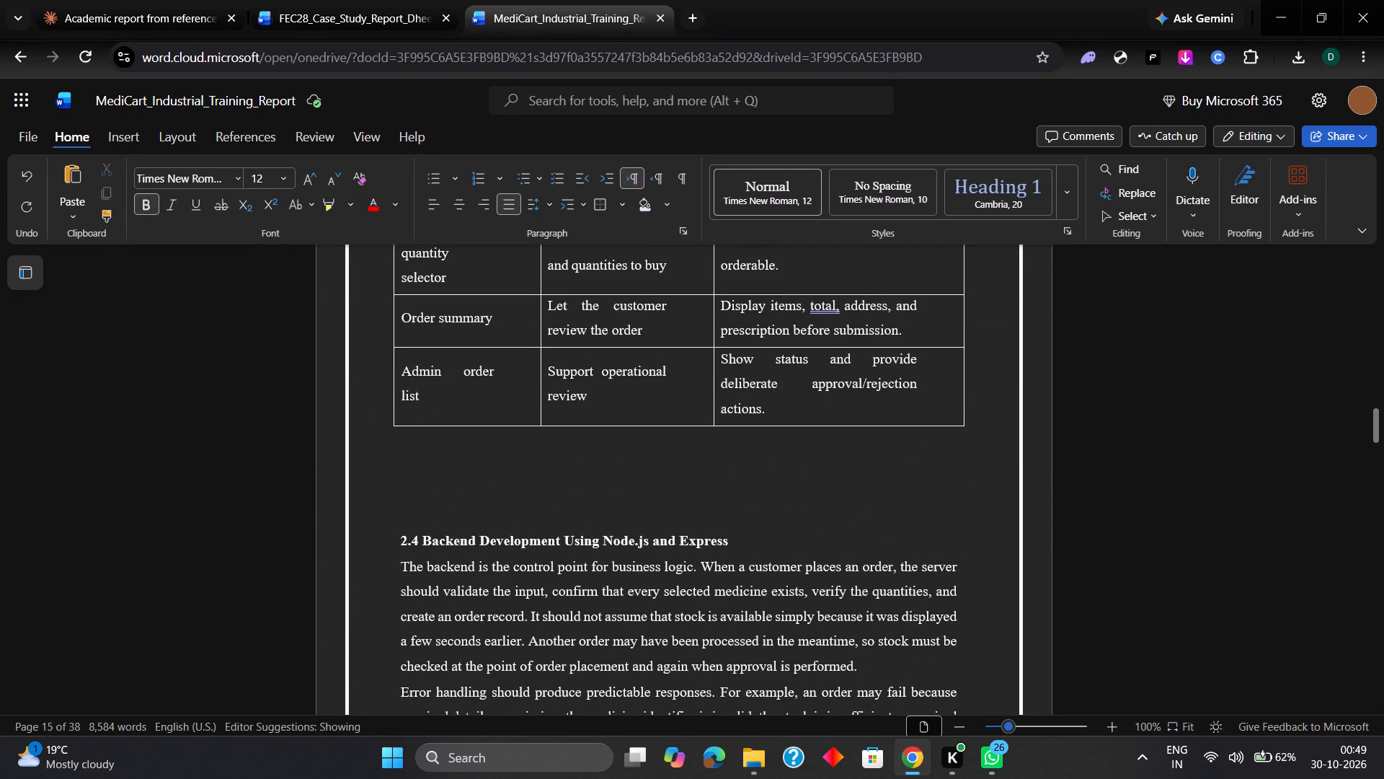
click(425, 515)
key(BackSpace)
key(BackSpace)
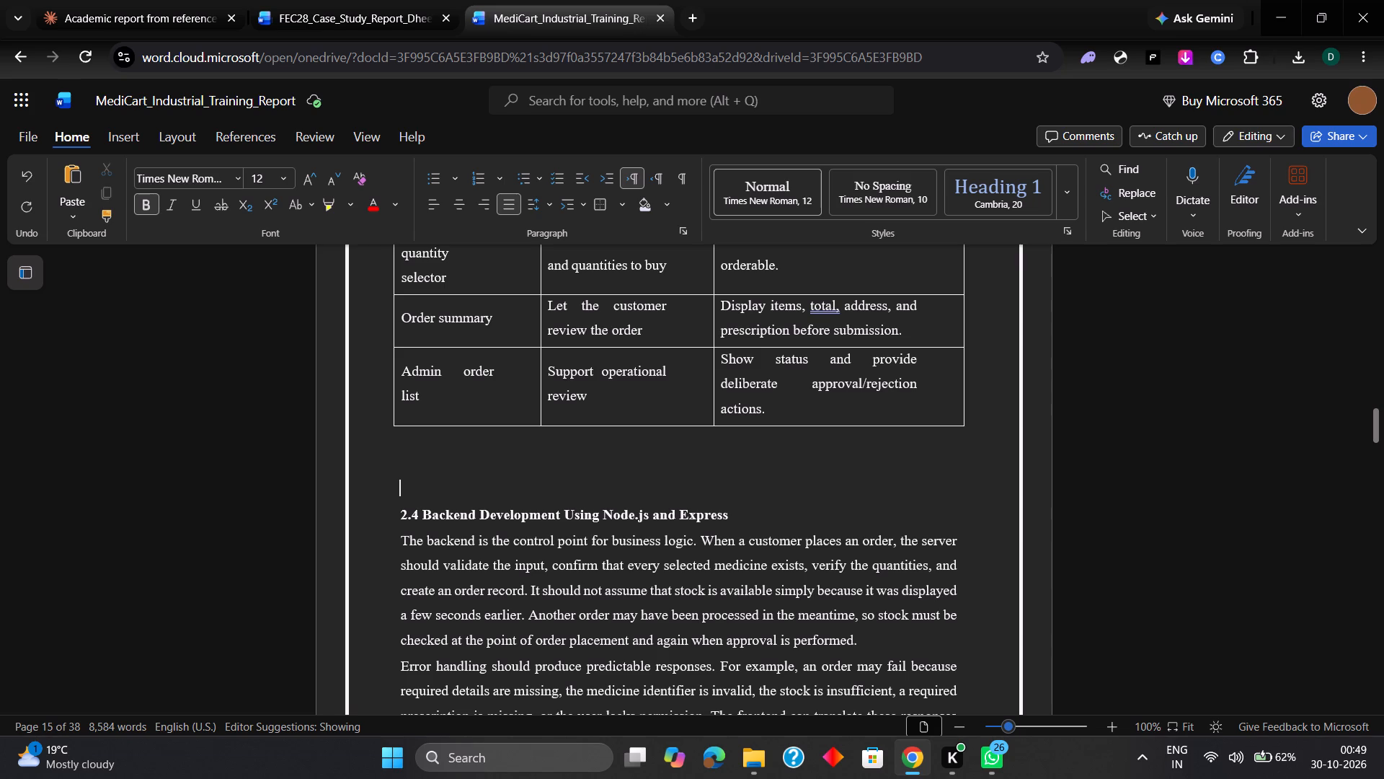
key(BackSpace)
key(BackSpace)
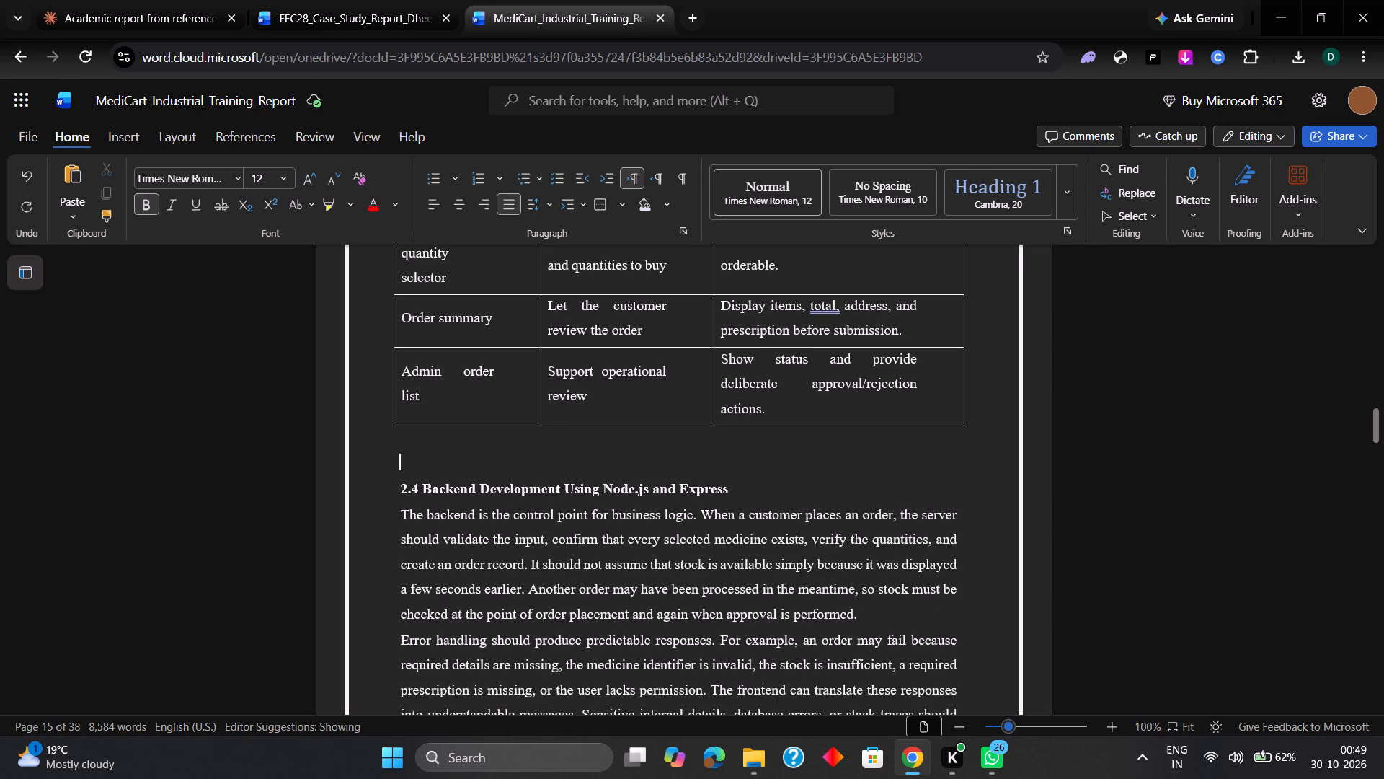
click(412, 437)
Delete the surplus blank lines between the API group table and the 2.5 Database Management heading, leaving two blank lines.
scroll(501, 497, down, 1)
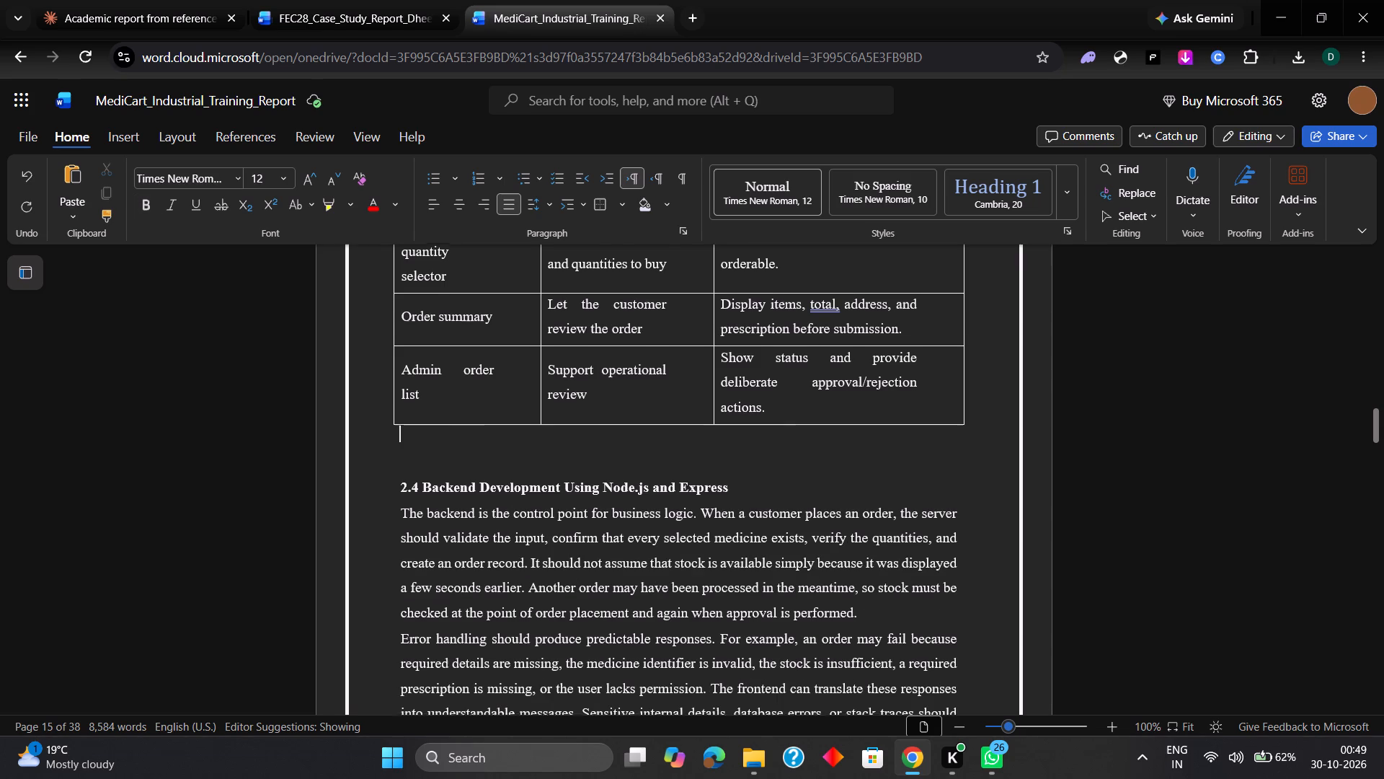
scroll(501, 497, down, 11)
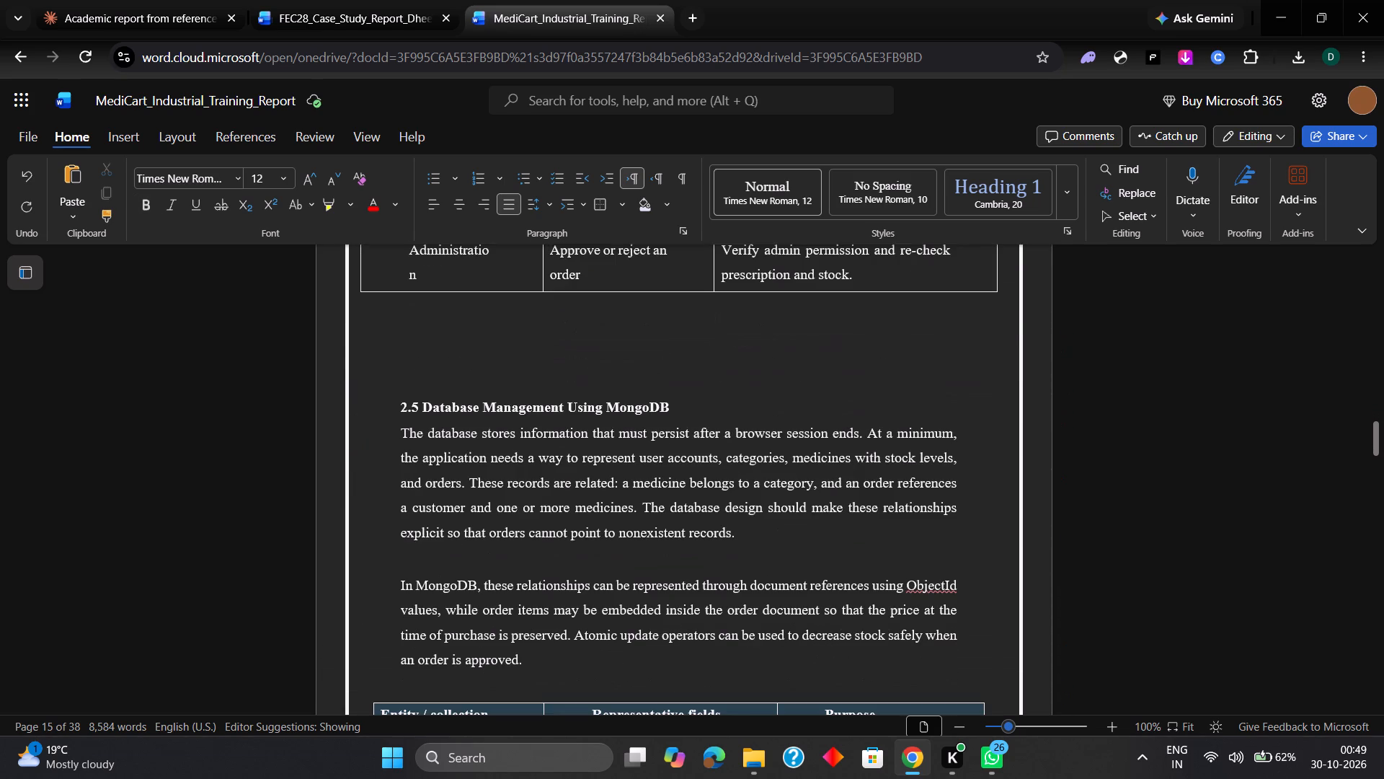
click(412, 372)
key(BackSpace)
key(BackSpace)
key(BackSpace)
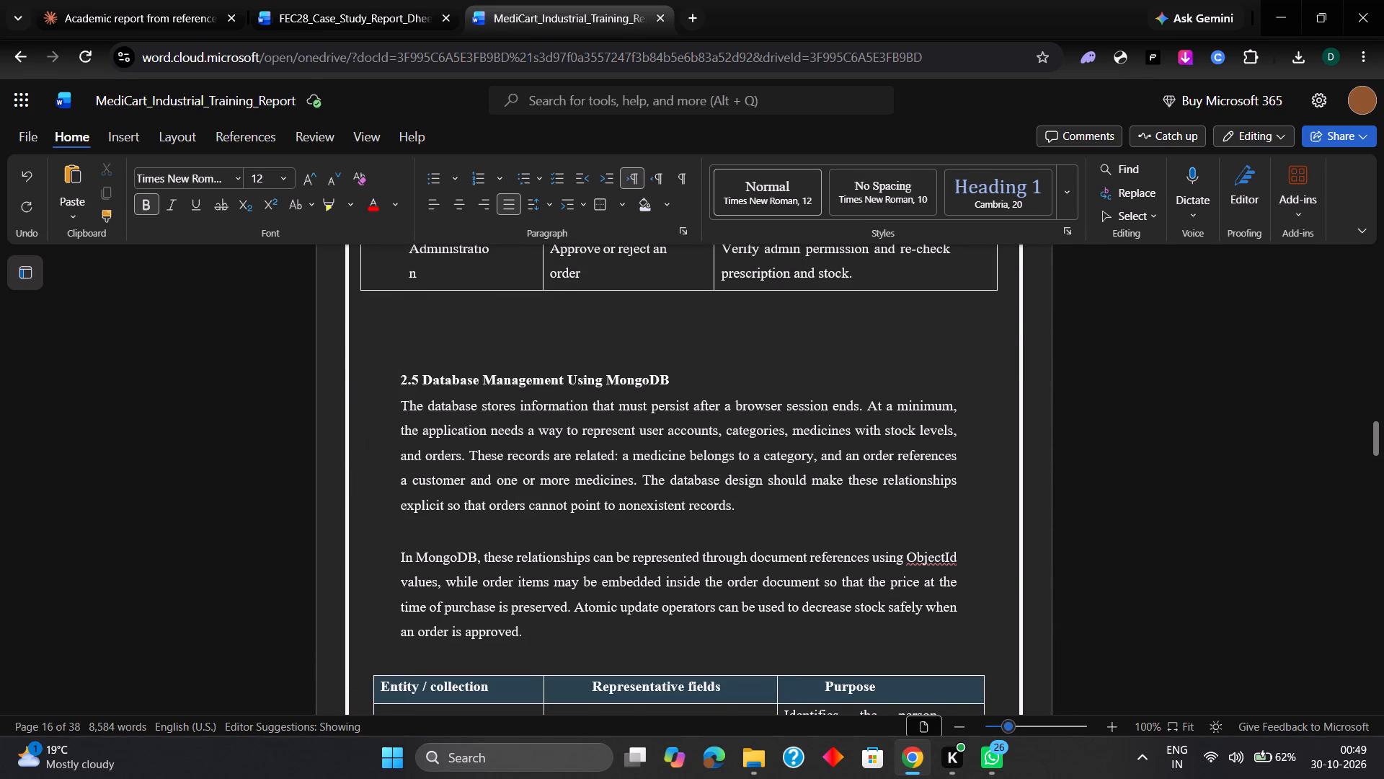
key(BackSpace)
click(399, 303)
Check the layout around section 2.5, back through the technology table, and across Chapter I up to section 1.4.
scroll(518, 457, down, 3)
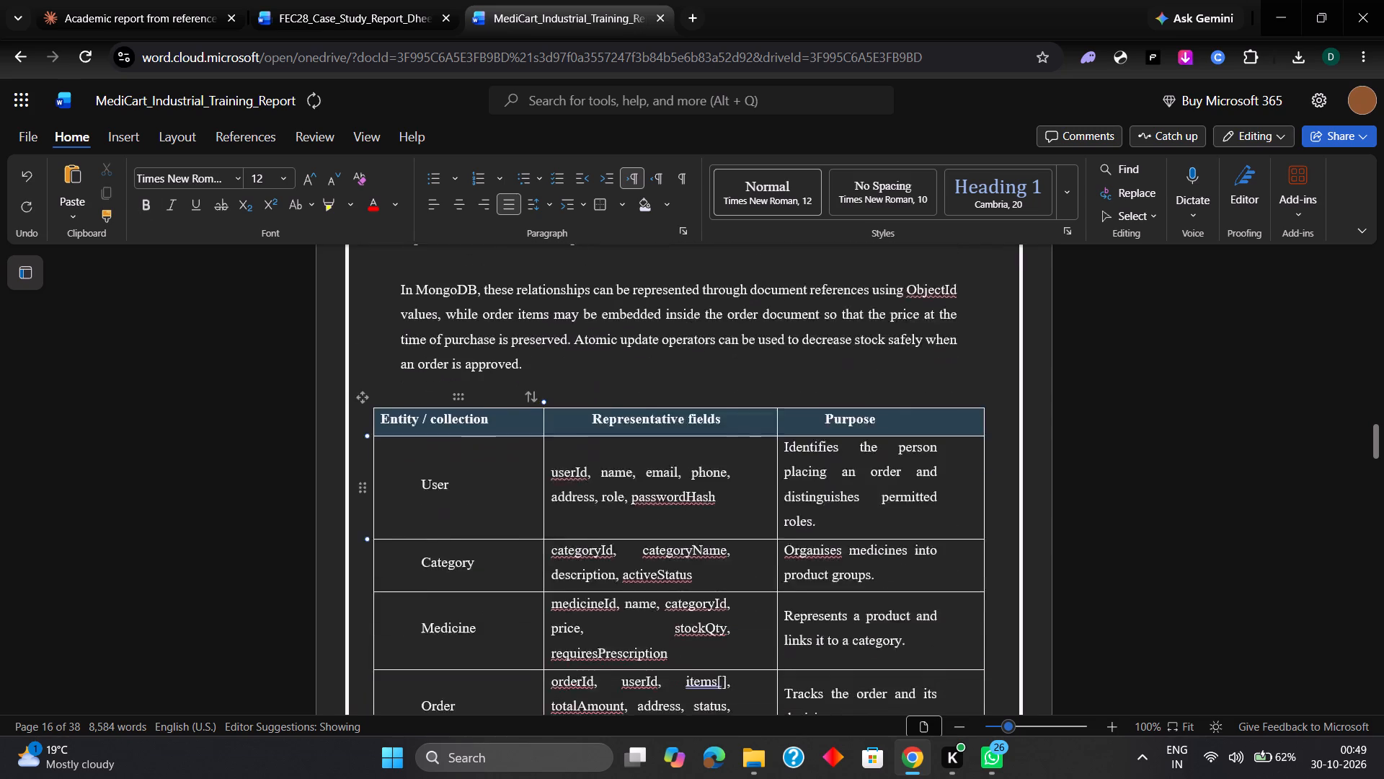
scroll(518, 457, down, 5)
scroll(536, 479, up, 6)
scroll(534, 481, down, 1)
scroll(533, 483, up, 5)
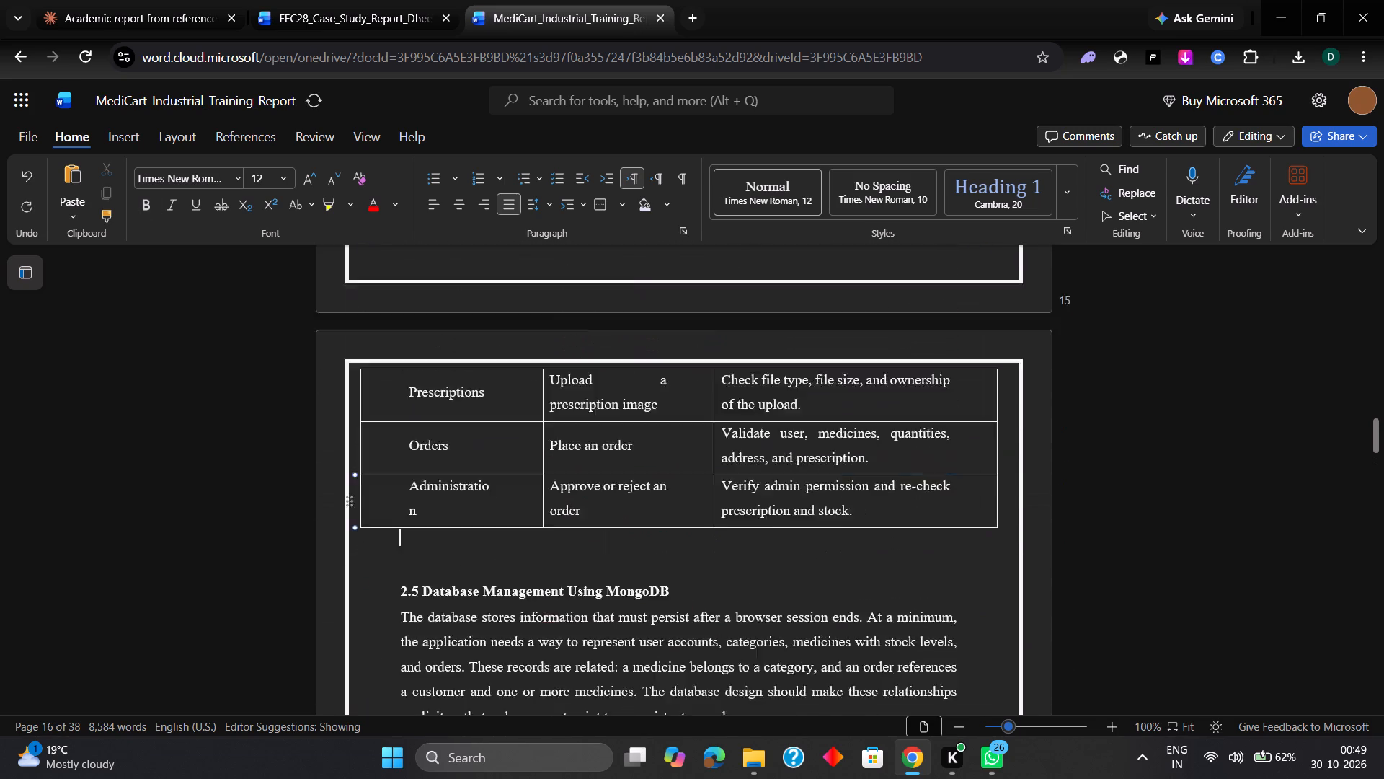
scroll(530, 484, up, 20)
scroll(530, 484, up, 19)
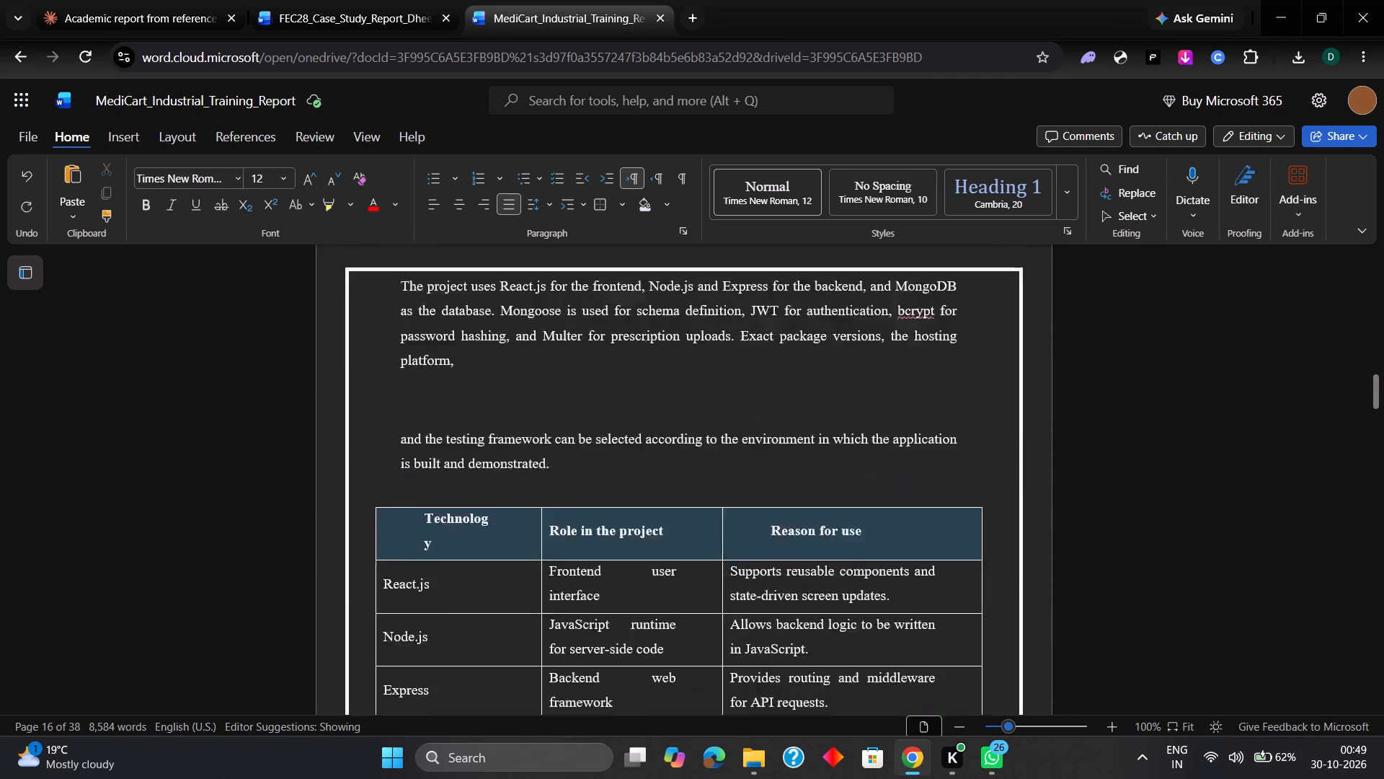
scroll(530, 485, up, 20)
scroll(530, 485, up, 18)
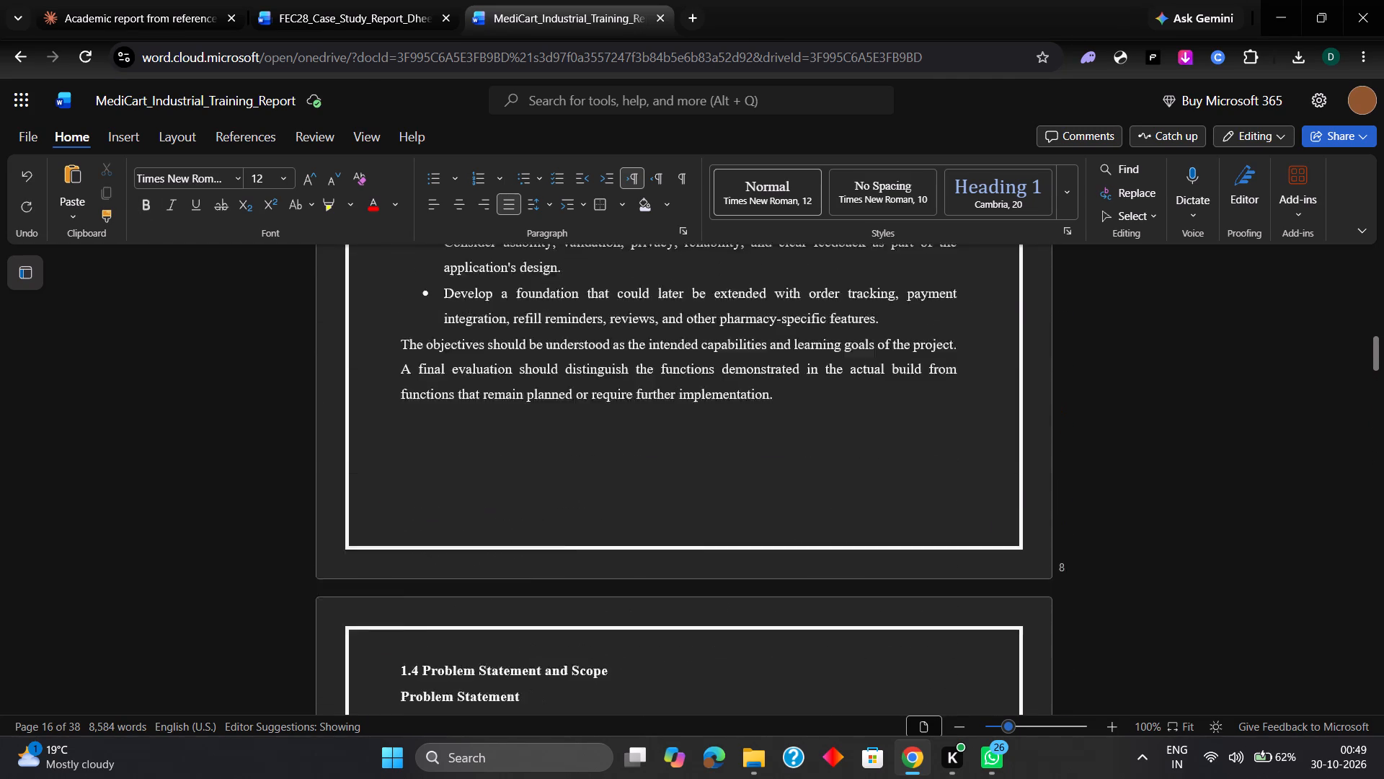
scroll(533, 486, up, 20)
scroll(533, 486, up, 17)
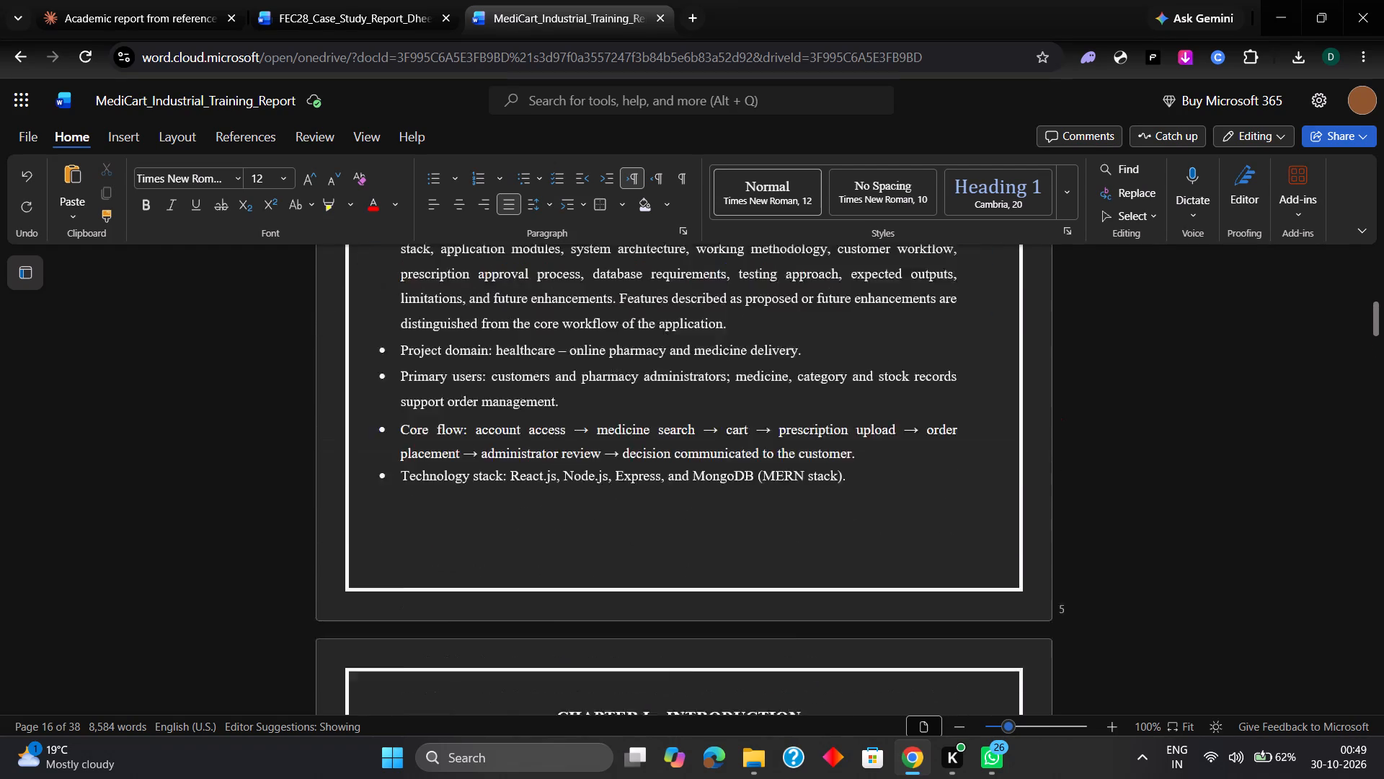
scroll(533, 493, down, 3)
scroll(624, 530, down, 3)
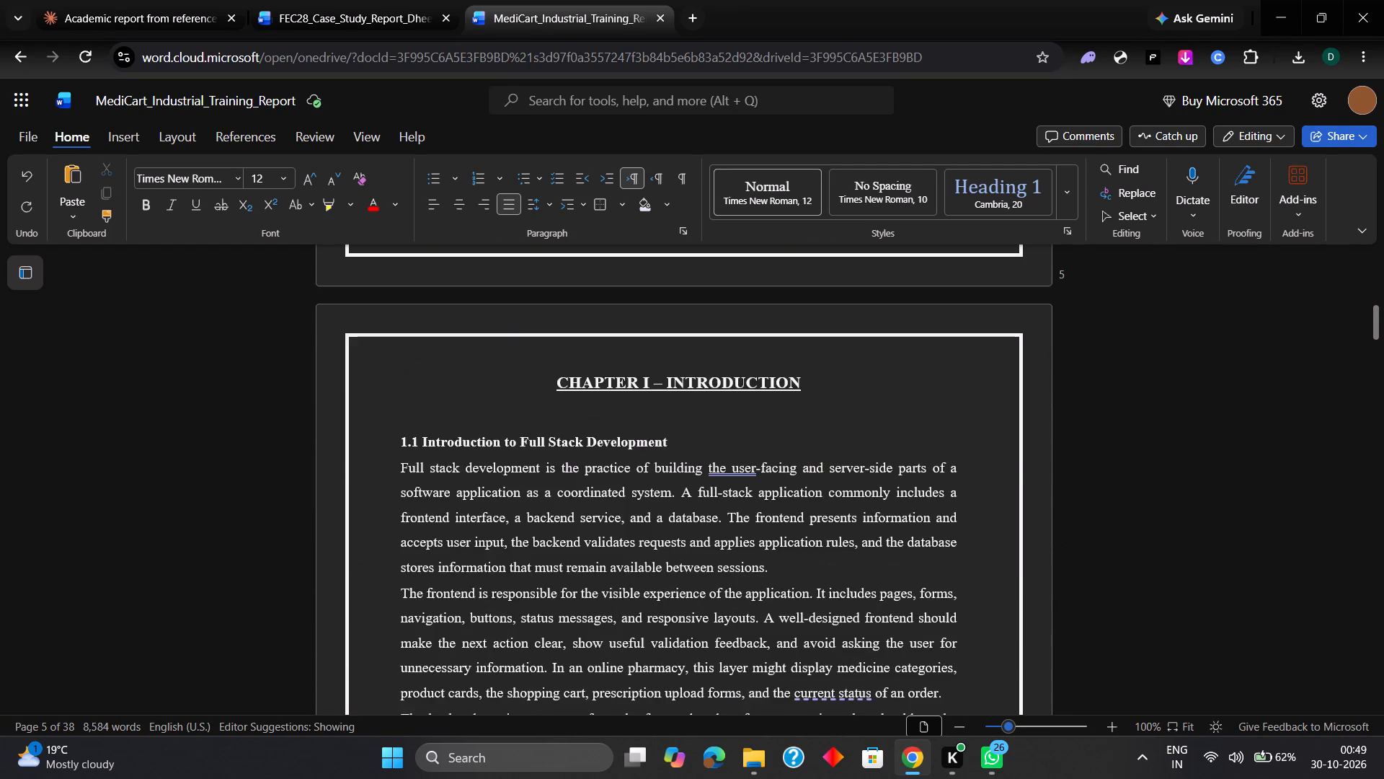
scroll(634, 527, down, 7)
scroll(772, 427, up, 2)
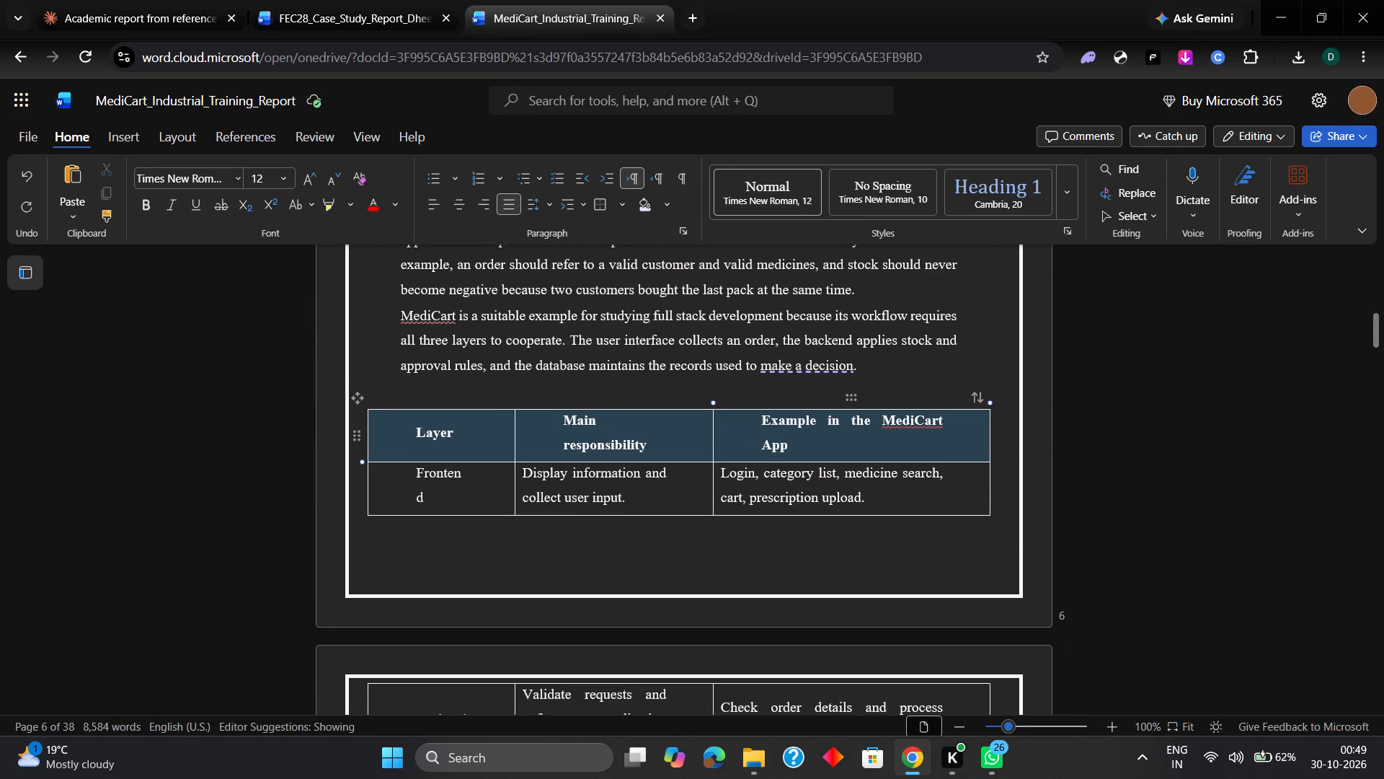
scroll(769, 427, up, 1)
scroll(767, 421, down, 6)
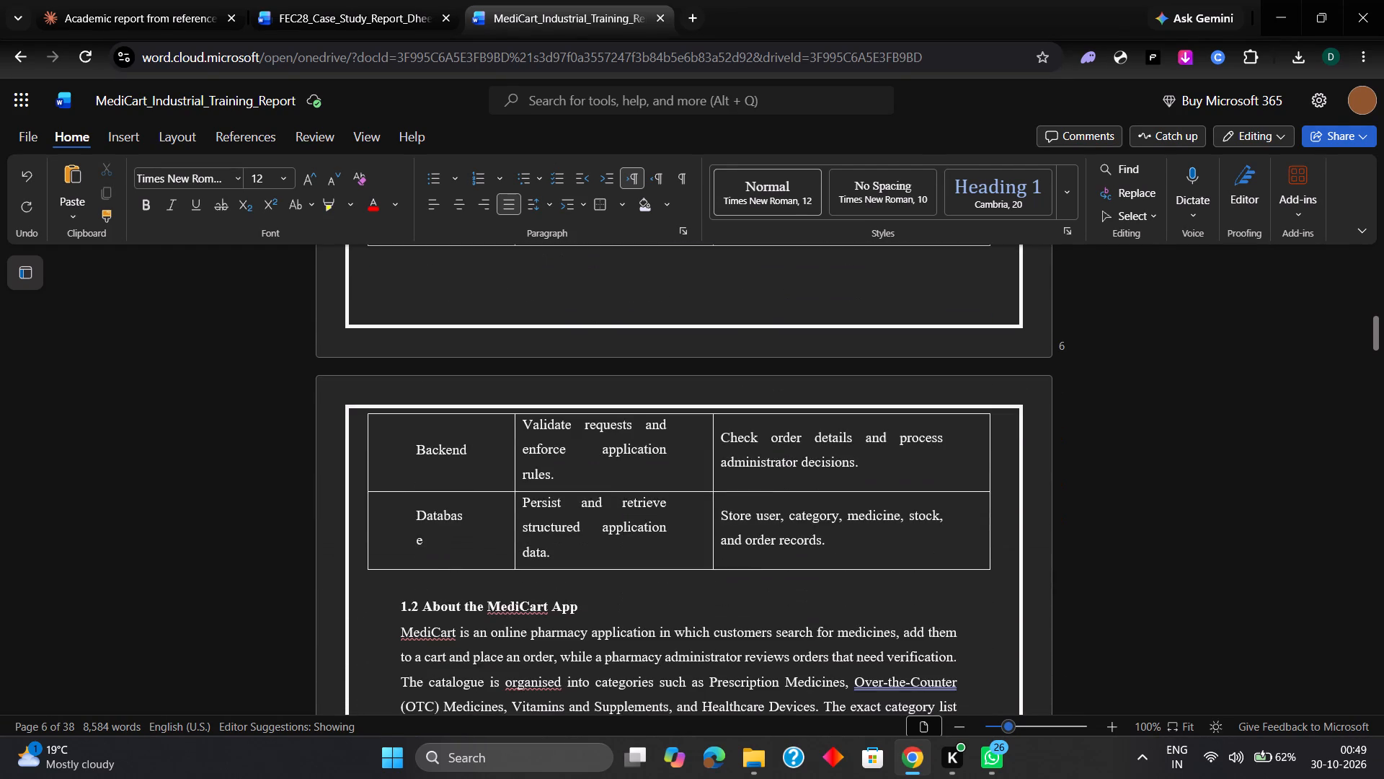
scroll(681, 418, down, 12)
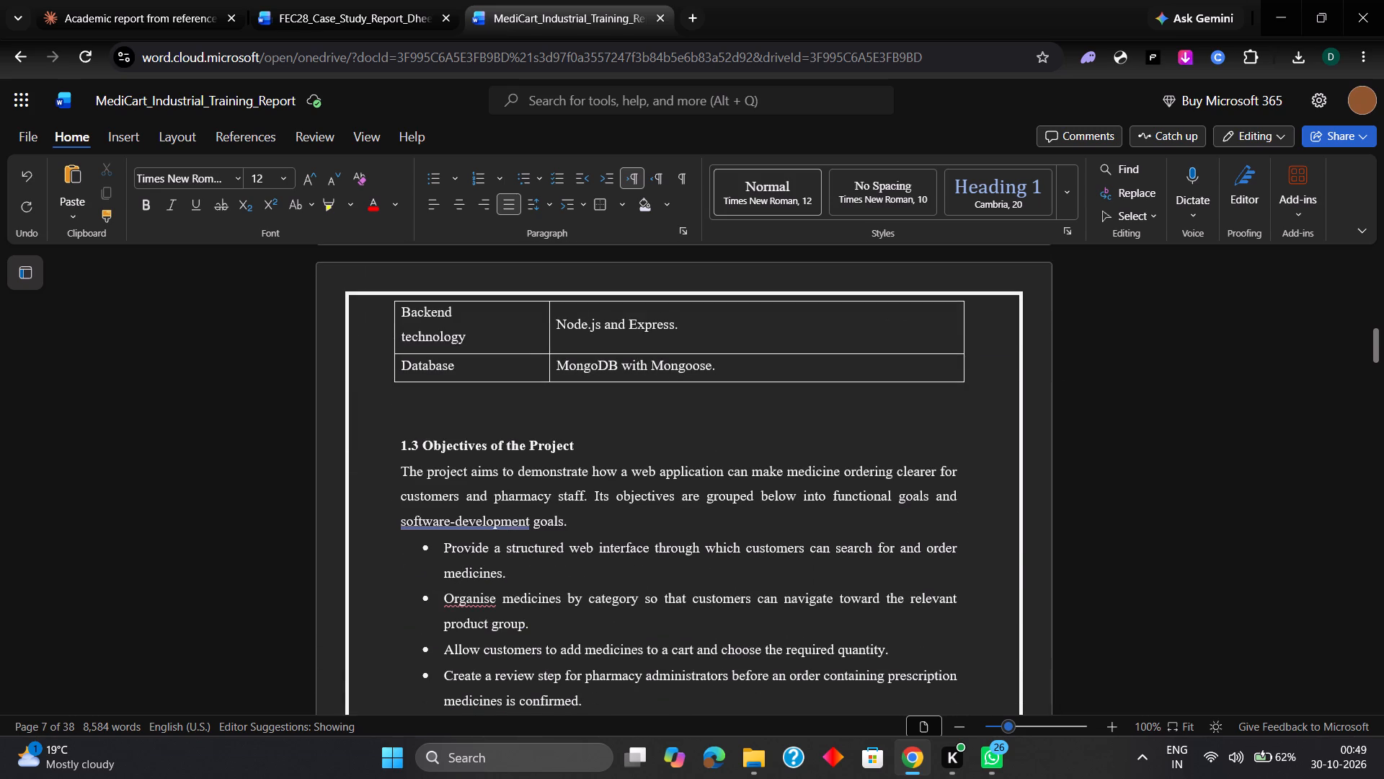
scroll(588, 422, down, 8)
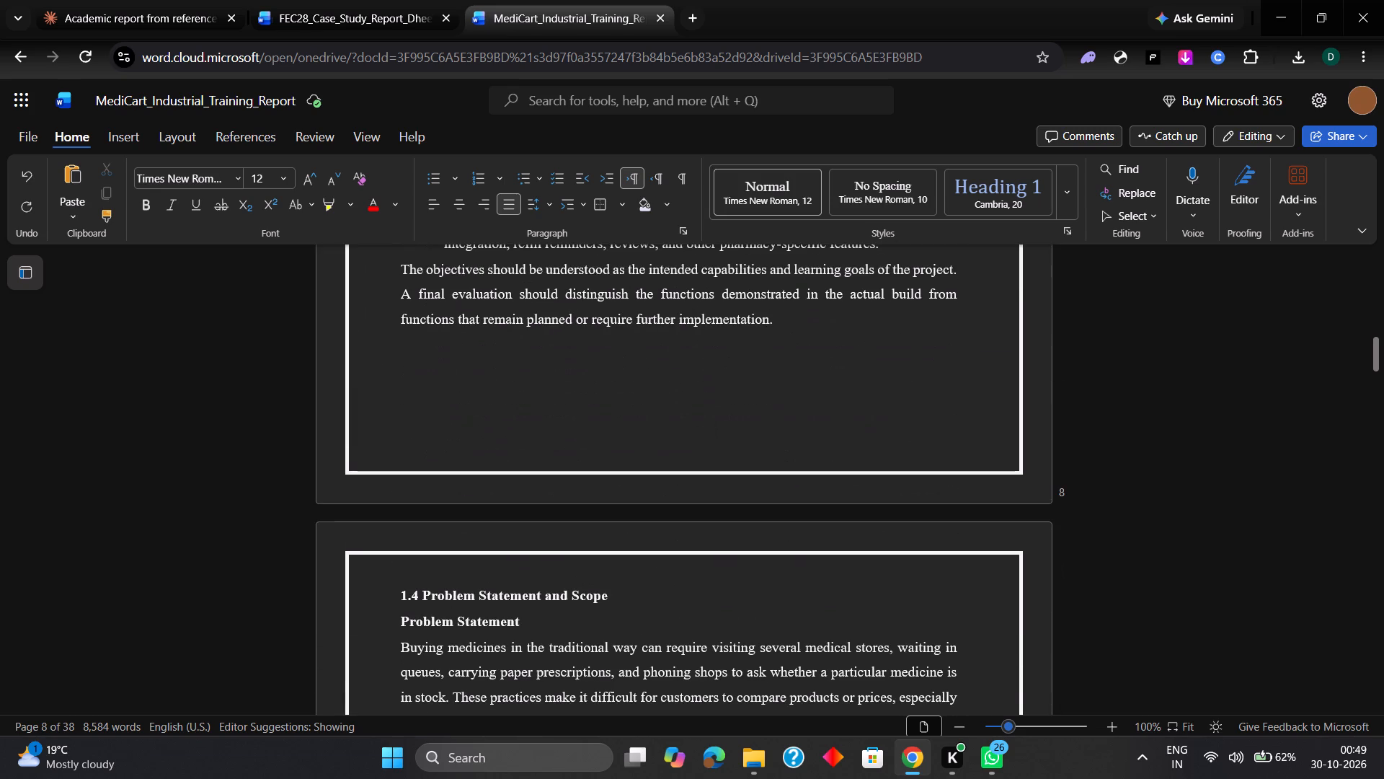
scroll(572, 416, up, 6)
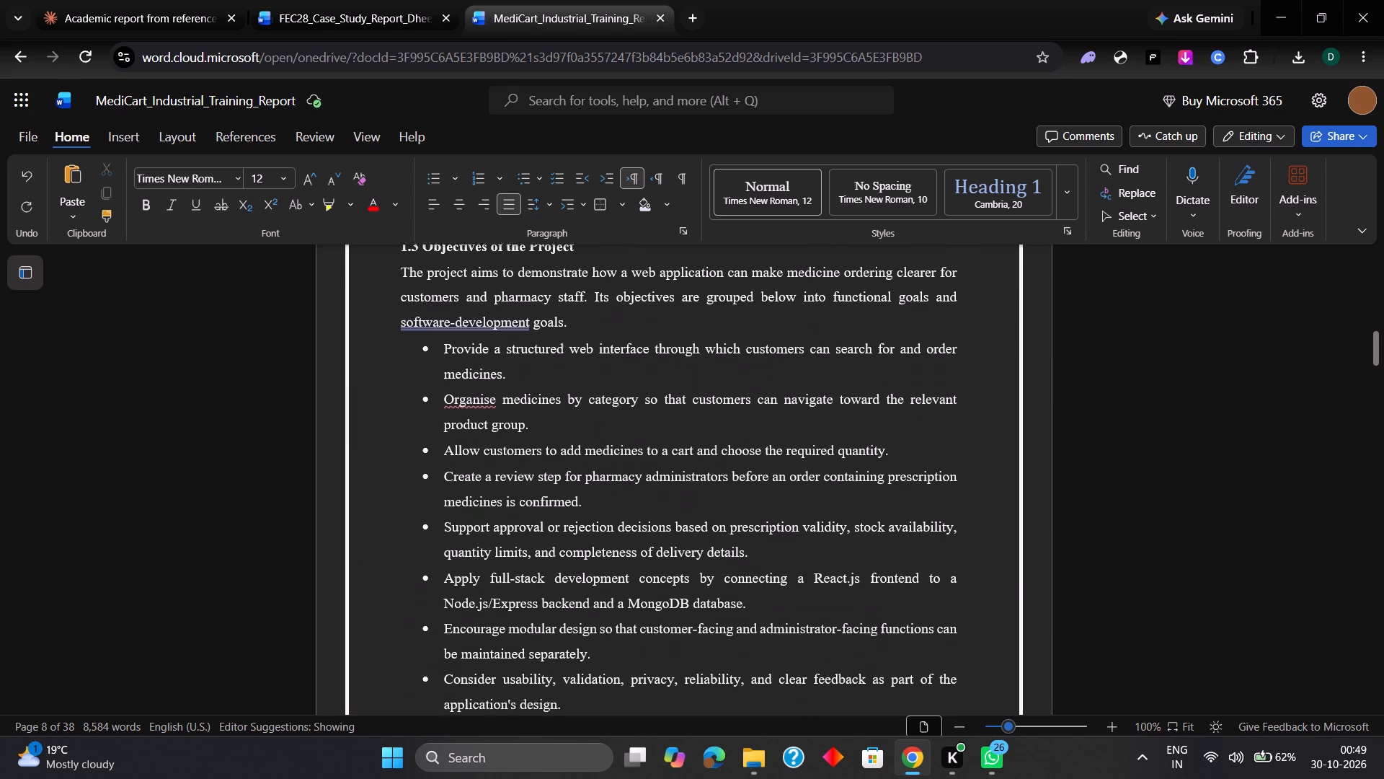
scroll(572, 416, down, 6)
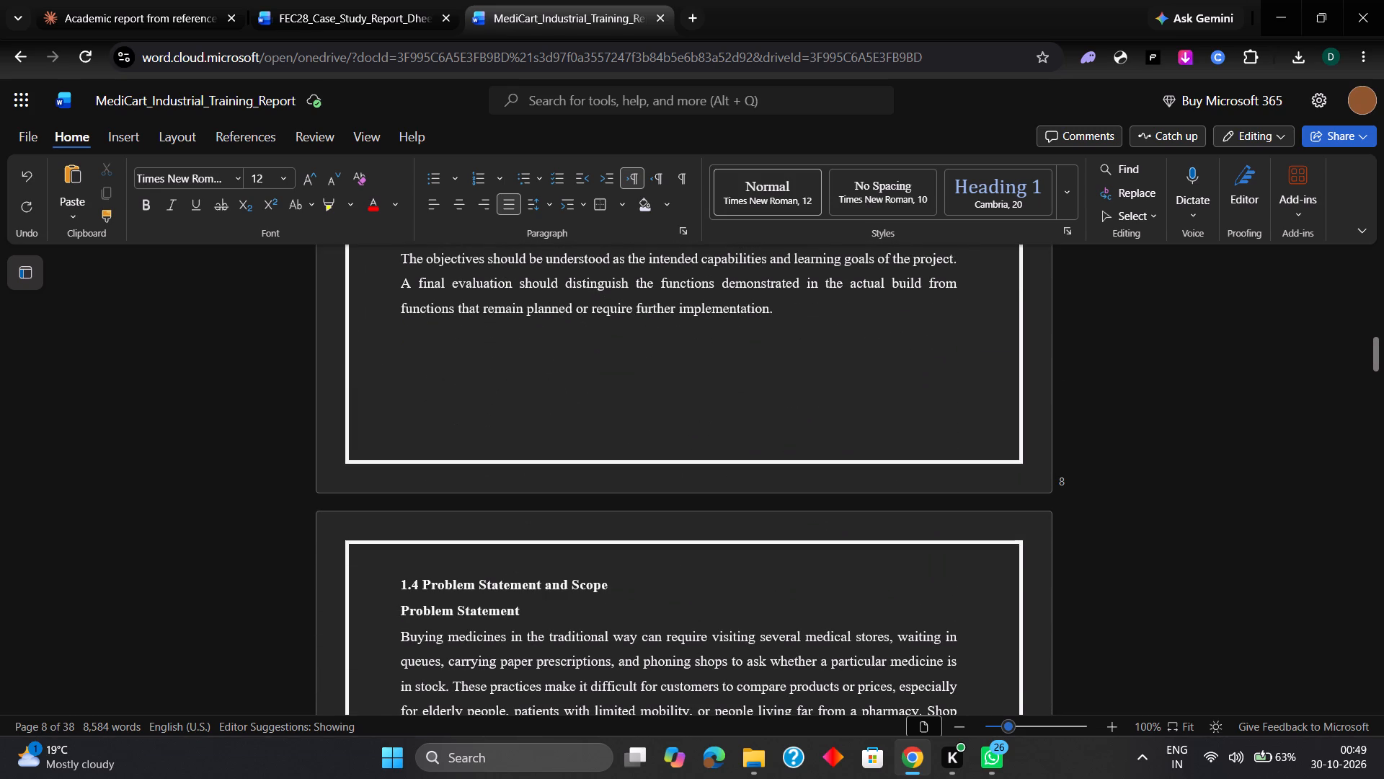
Delete the surplus blank lines after the 1.3 closing paragraph, leaving one blank line before the 1.4 Problem Statement and Scope heading.
click(424, 426)
key(BackSpace)
key(BackSpace)
key(BackSpace)
key(BackSpace)
key(BackSpace)
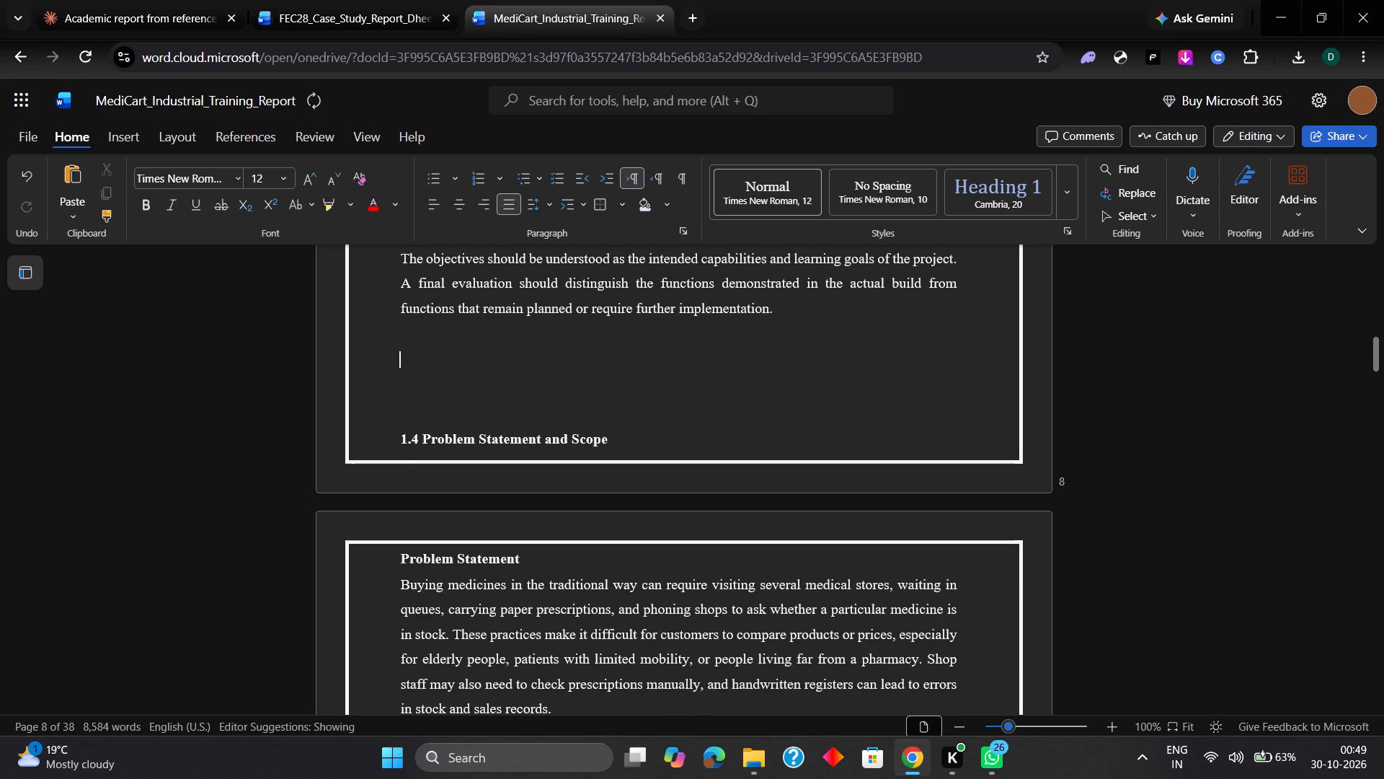
key(BackSpace)
key(BackSpace)
key(BackSpace)
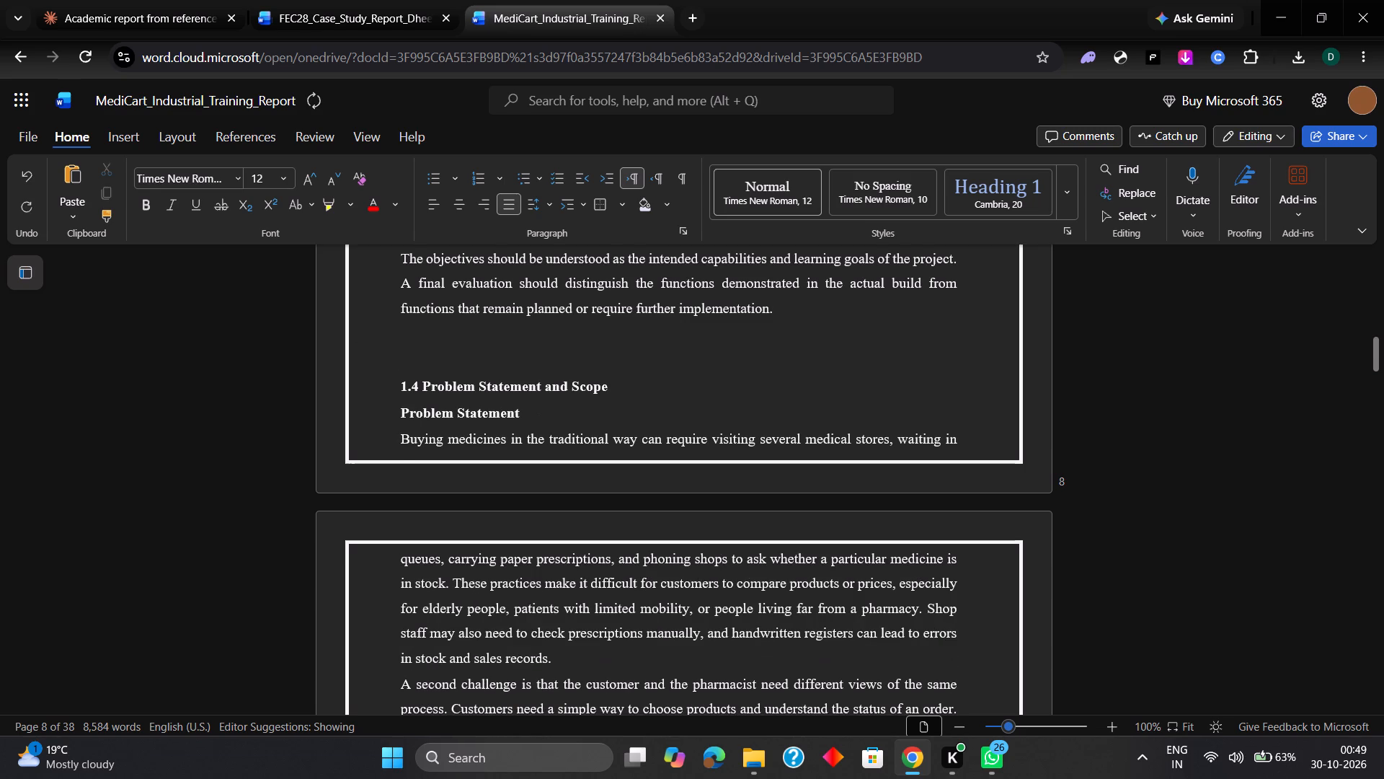
click(418, 364)
key(BackSpace)
key(BackSpace)
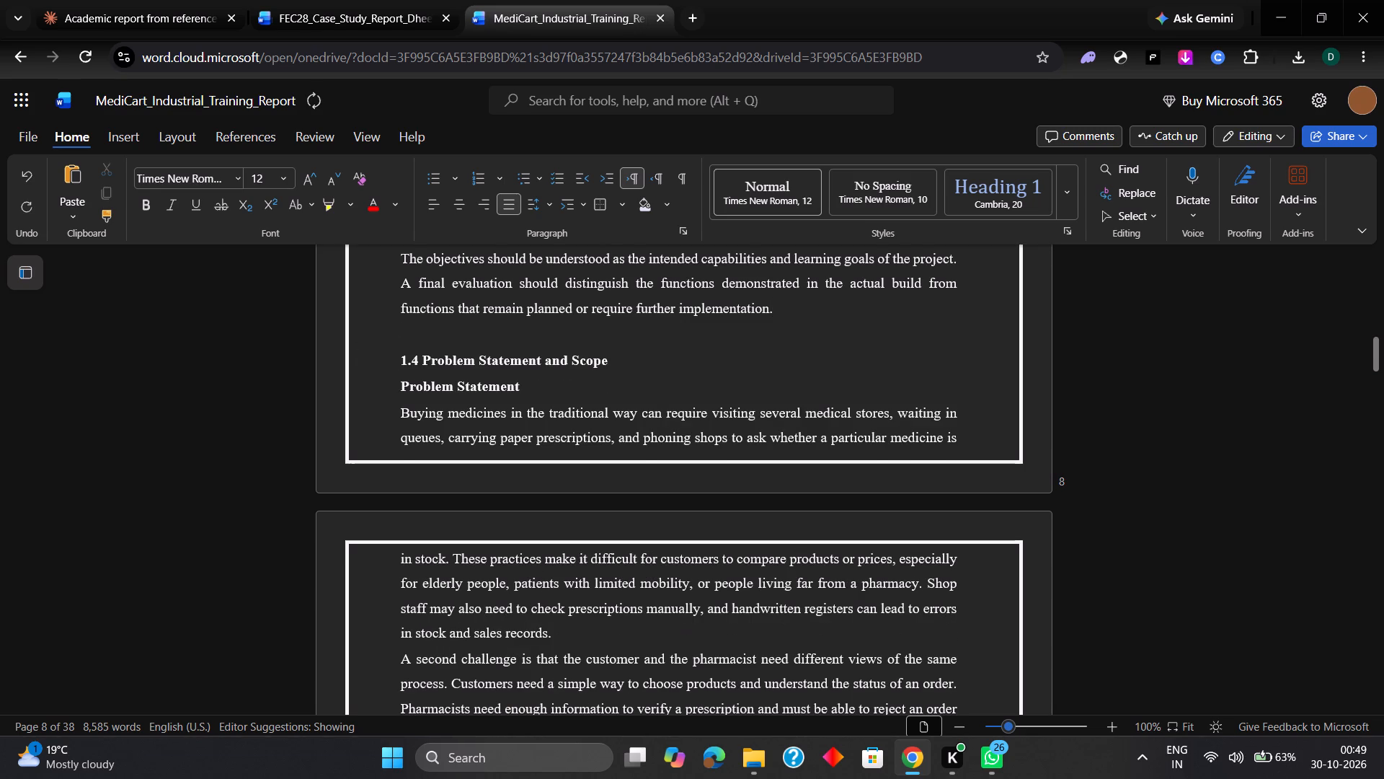
click(407, 322)
click(404, 335)
click(404, 343)
Check the layout of section 1.4 from the Problem Statement through the scope list and scope table to the Chapter II heading.
scroll(562, 379, up, 1)
scroll(564, 384, down, 2)
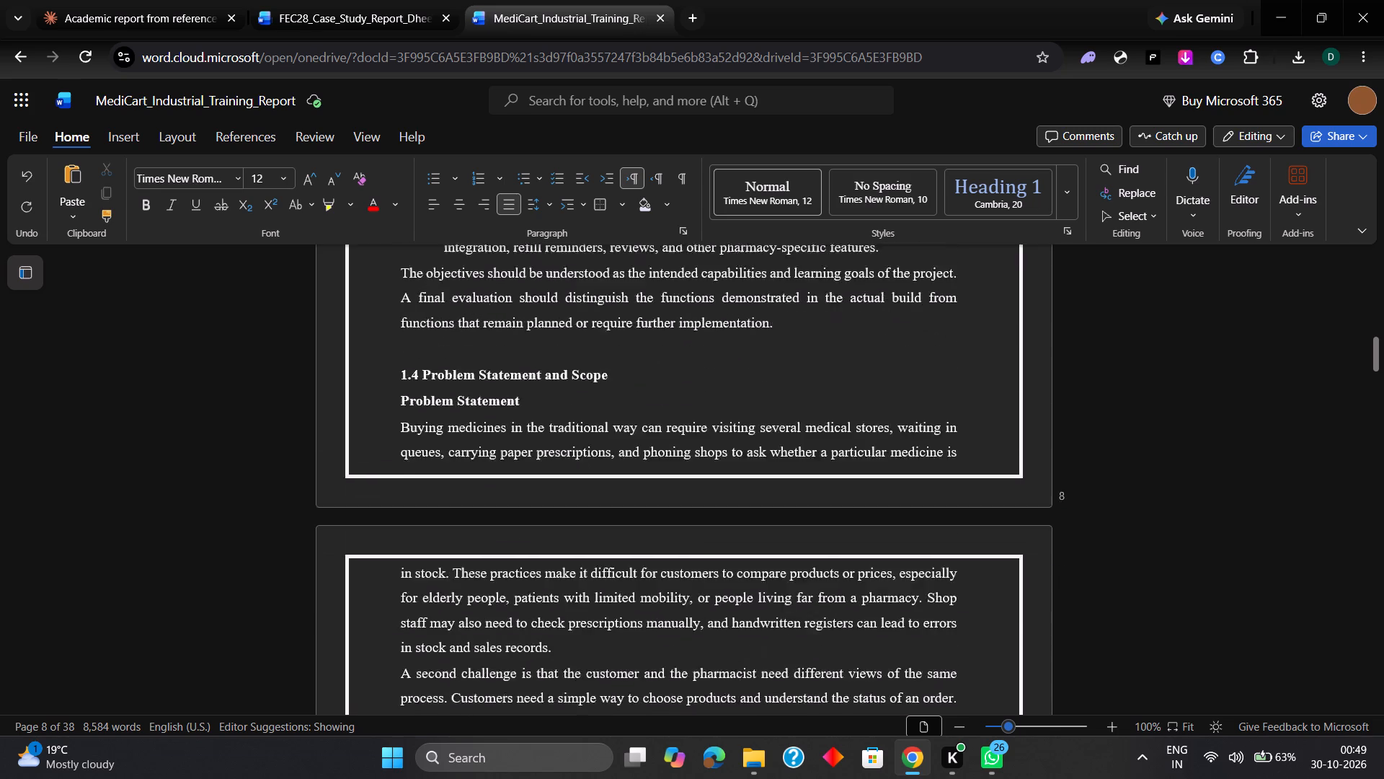
scroll(565, 384, down, 7)
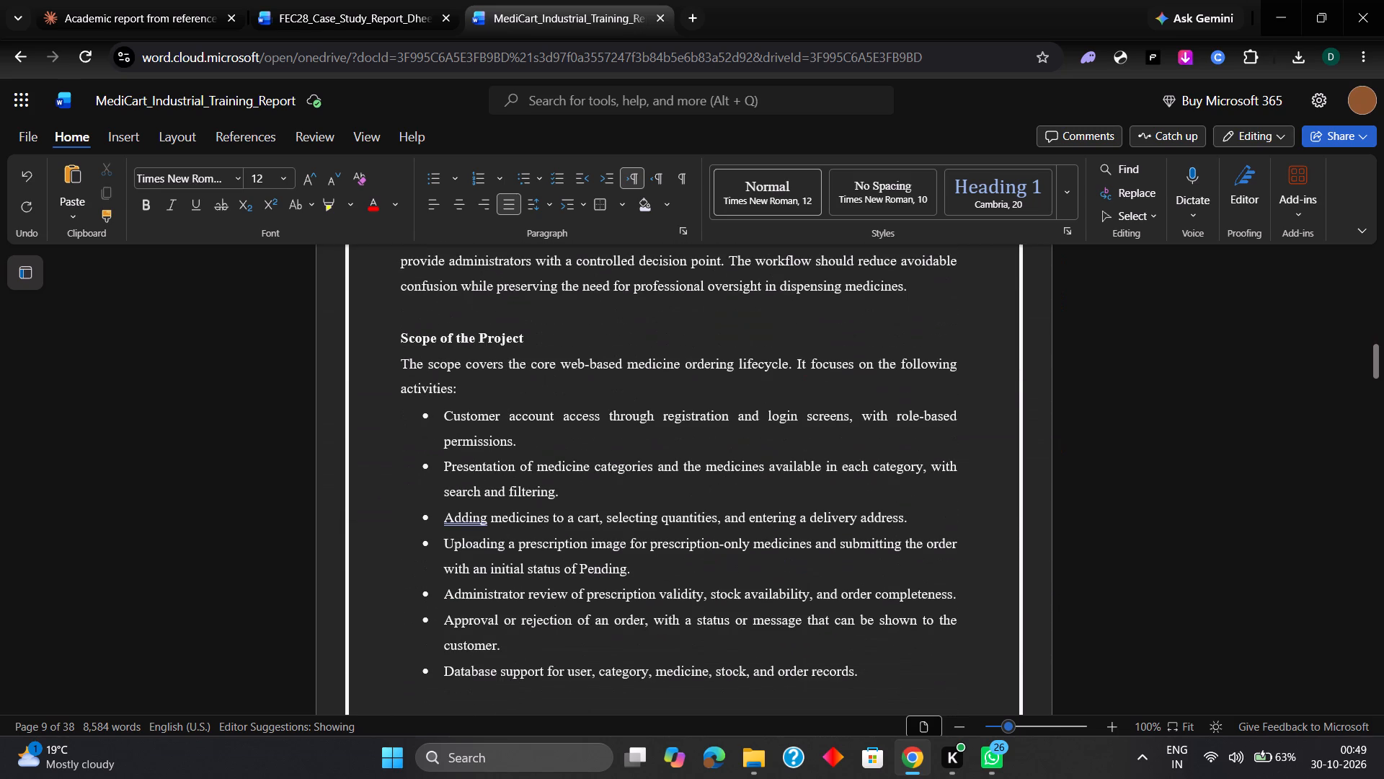
click(404, 307)
scroll(487, 360, down, 2)
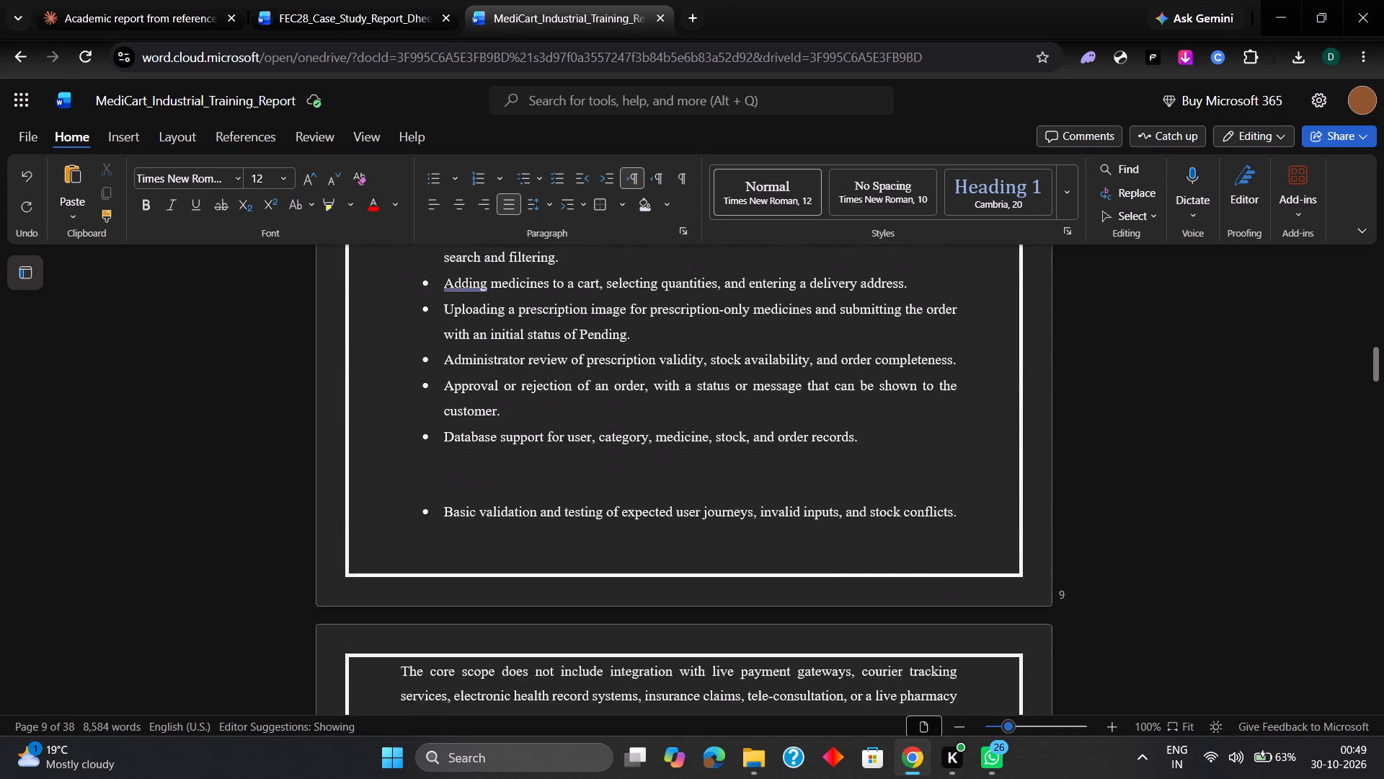
scroll(488, 361, down, 11)
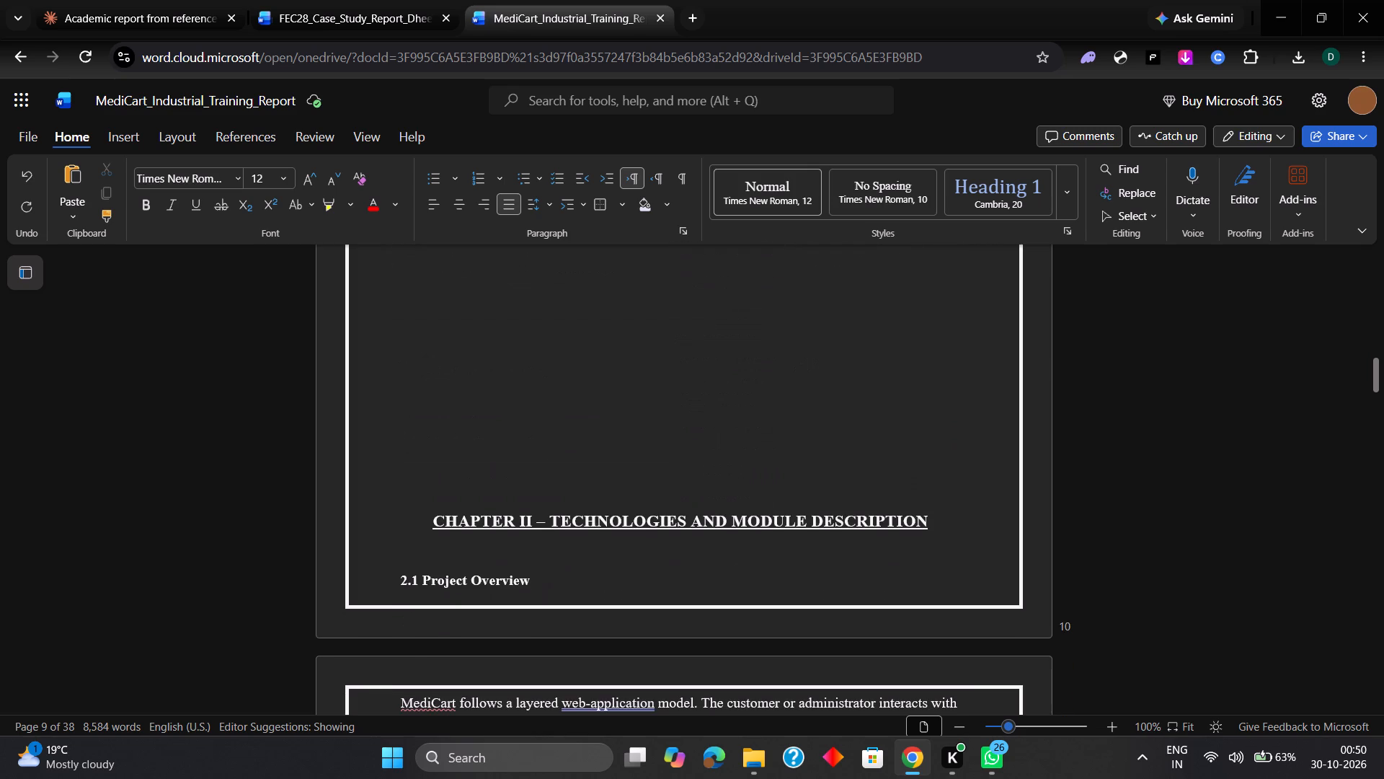
Insert four blank lines before the CHAPTER II – TECHNOLOGIES AND MODULE DESCRIPTION heading to push it onto page 11.
scroll(527, 446, up, 3)
scroll(526, 444, down, 2)
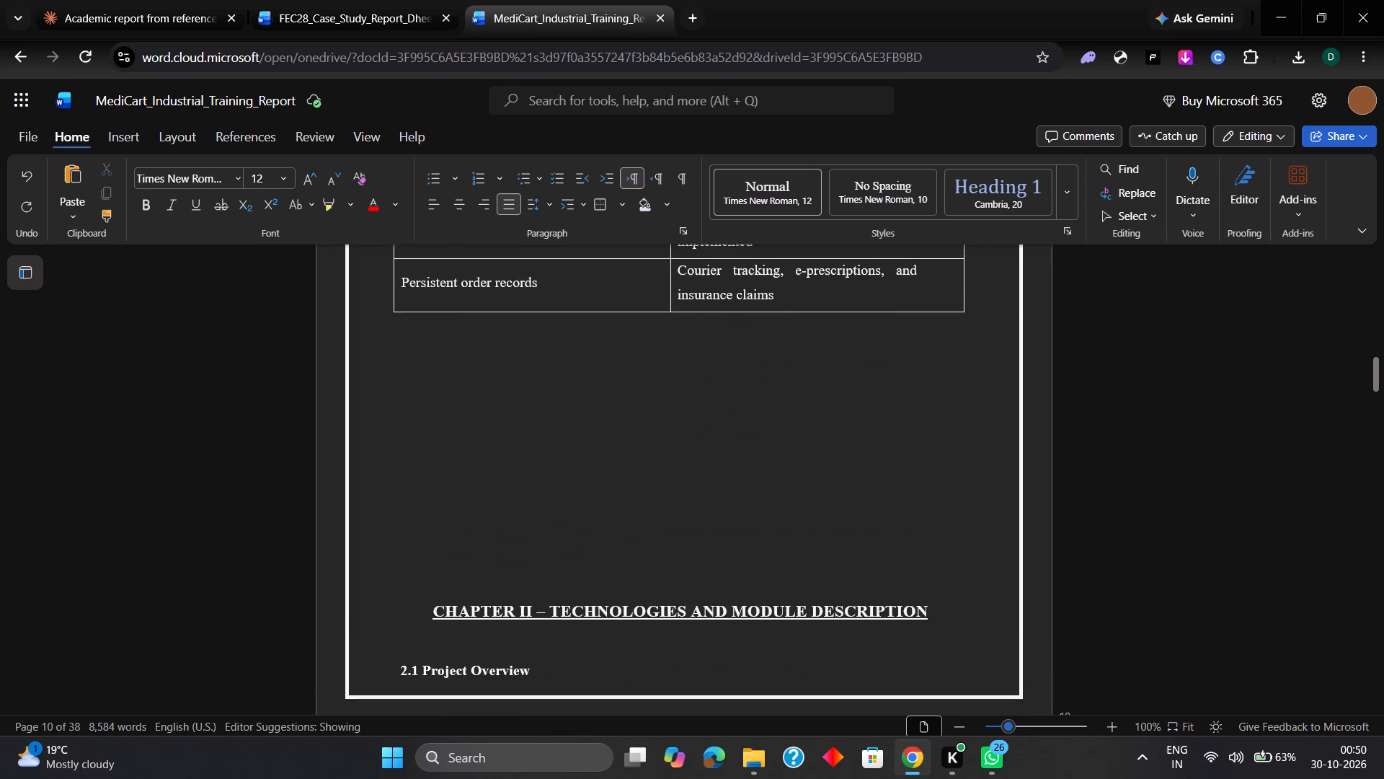
scroll(528, 441, down, 2)
click(432, 423)
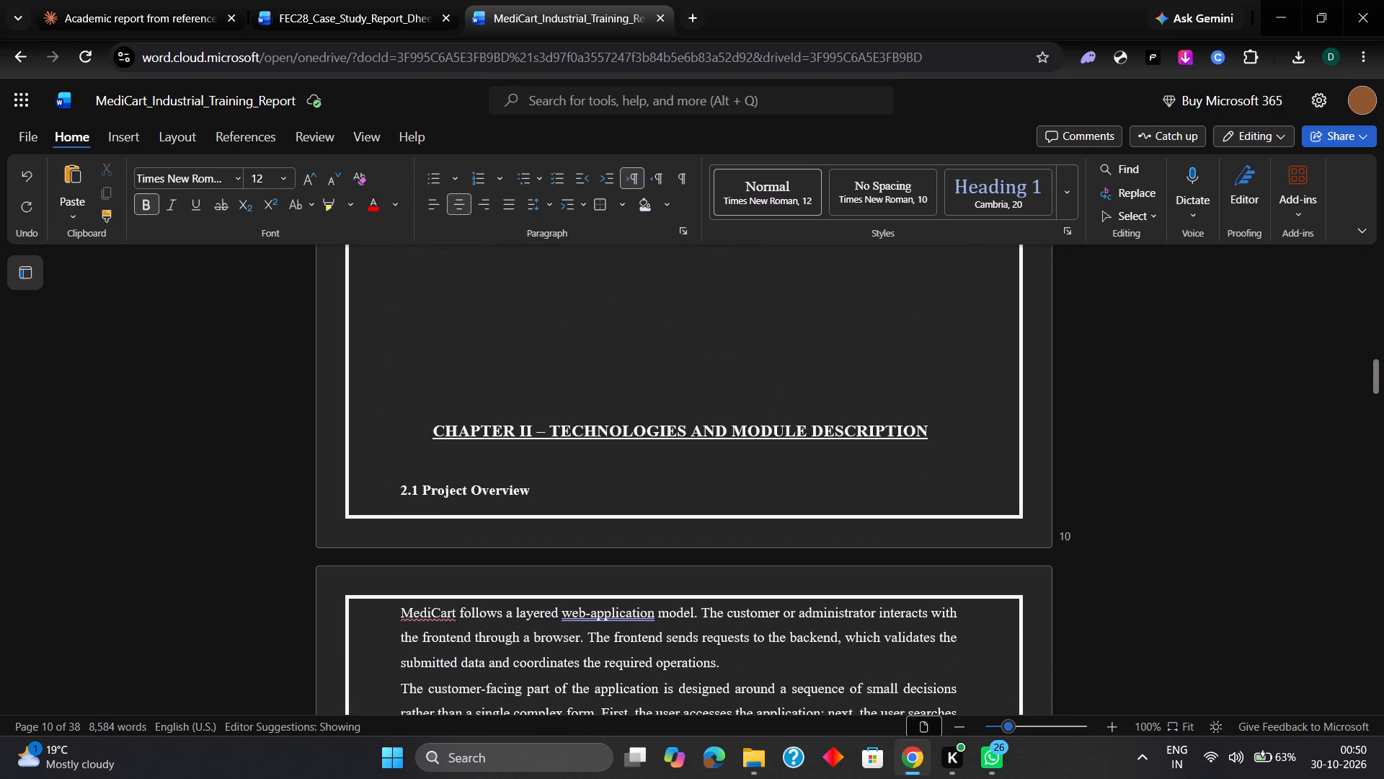
key(Return)
key(Return)
key(Return)
key(Return)
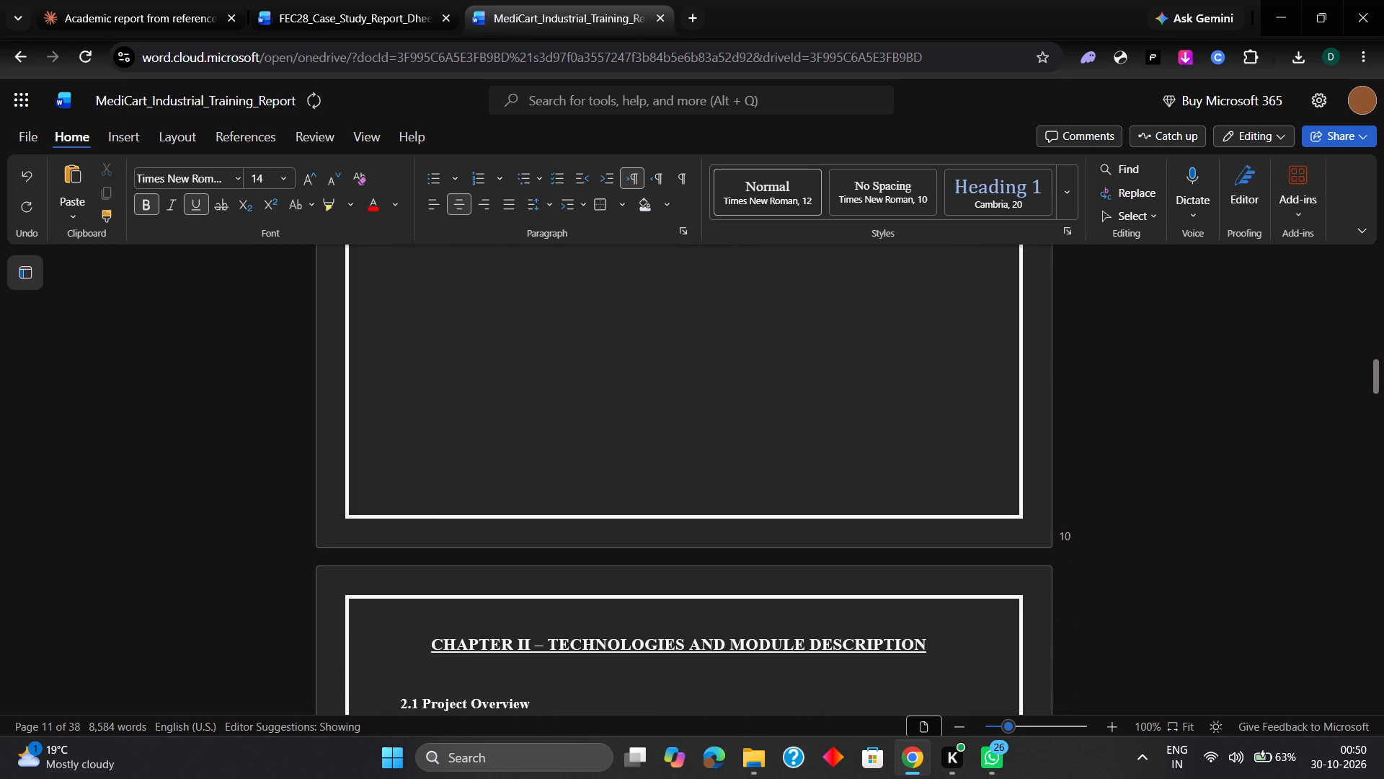
Delete the blank lines between the Database support and Basic validation bullets in the Scope of the Project list.
scroll(546, 475, up, 12)
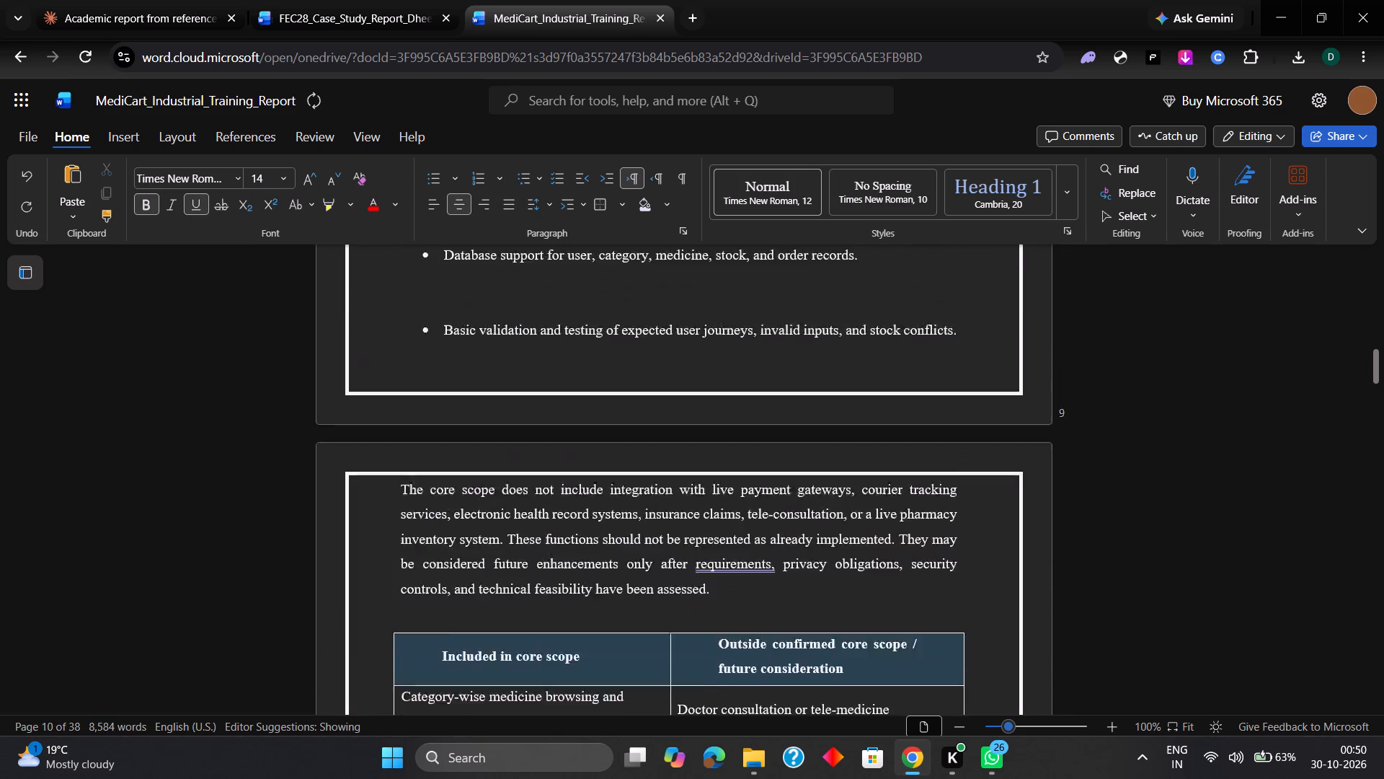
click(449, 524)
key(BackSpace)
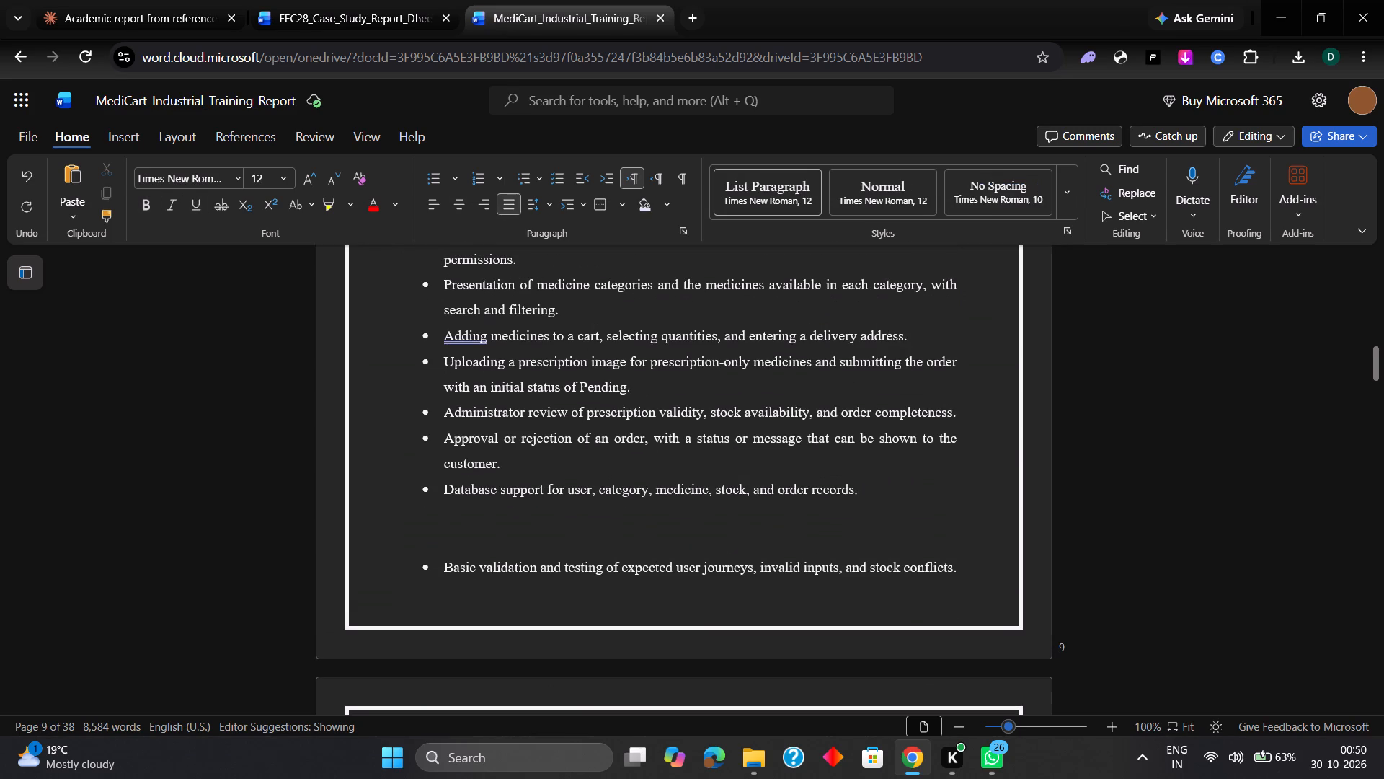
key(BackSpace)
key(BackSpace)
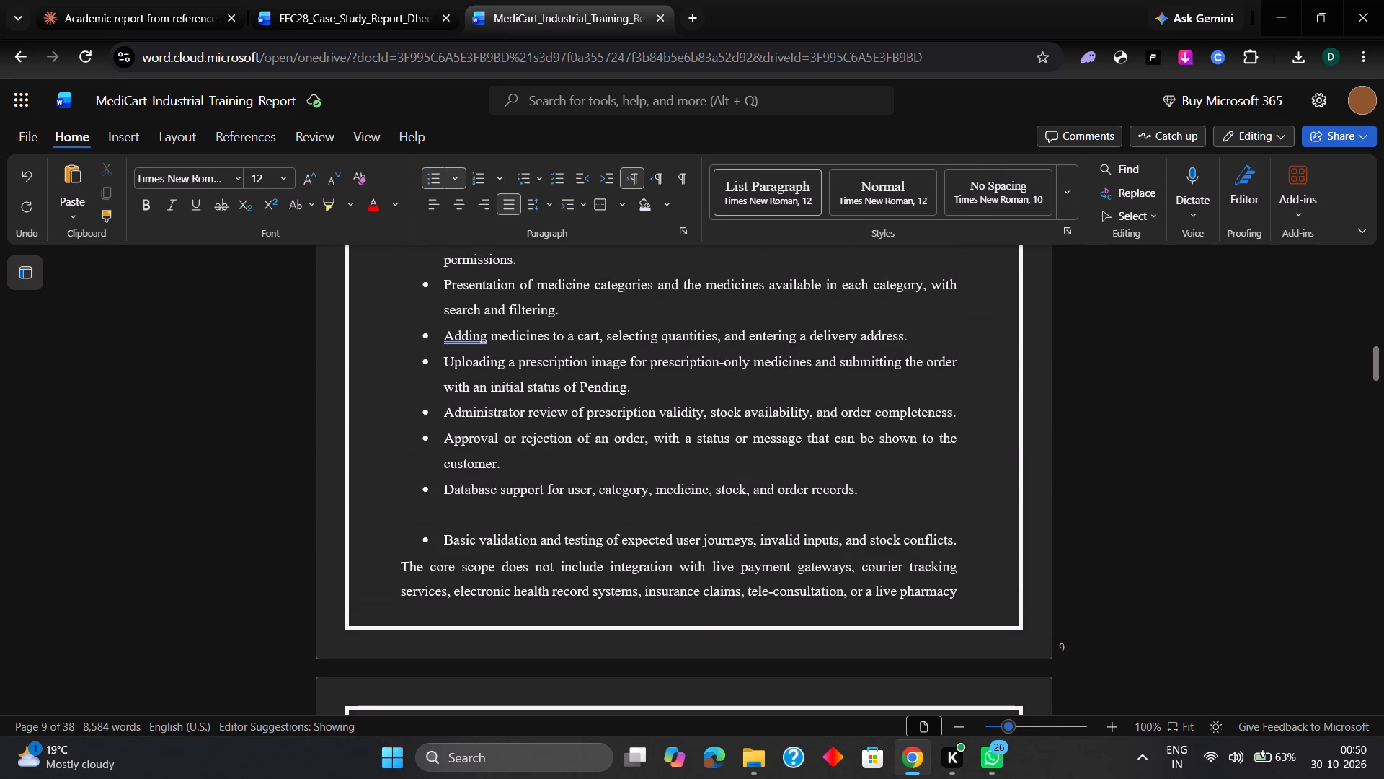
click(439, 514)
key(BackSpace)
key(BackSpace)
key(BackSpace)
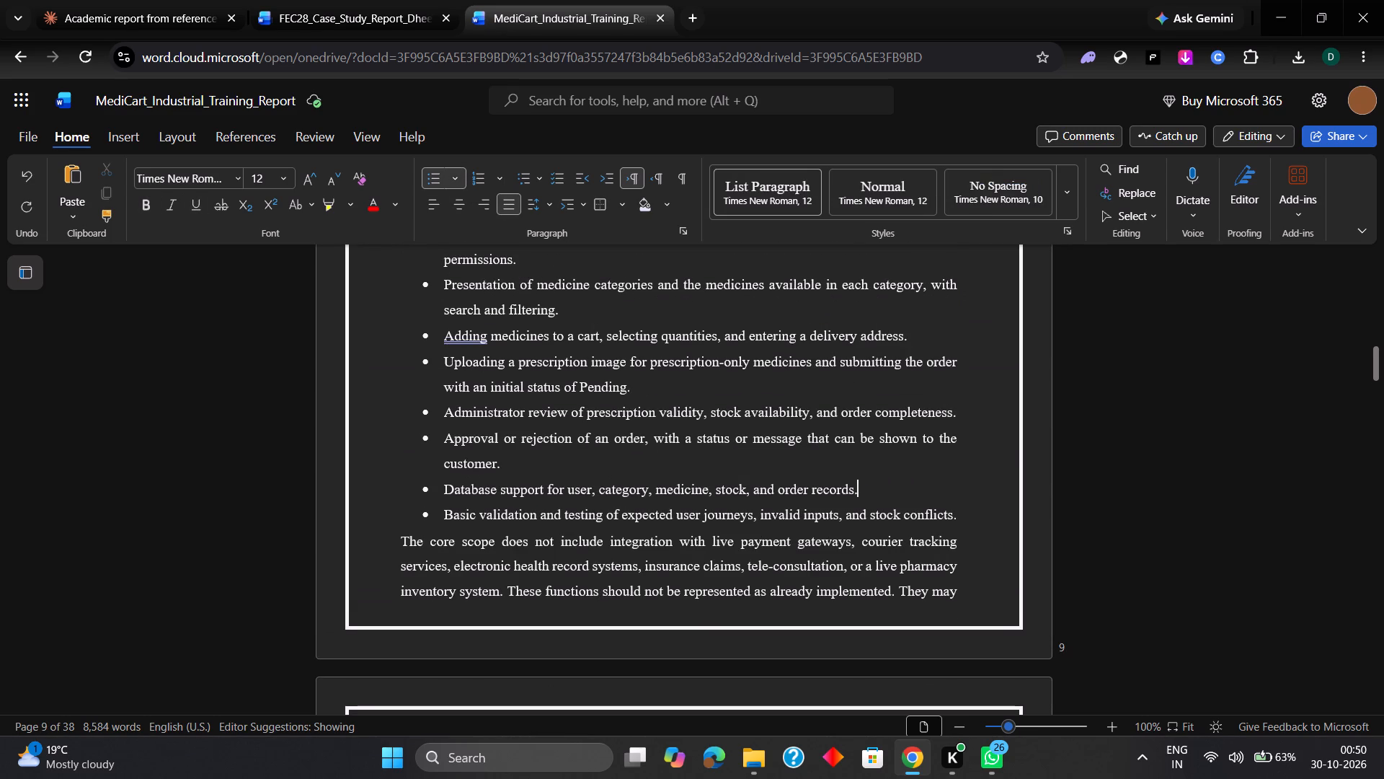
Rework the blank lines above the CHAPTER II heading so that it starts at the top of page 11 again.
scroll(468, 514, up, 4)
scroll(468, 514, down, 7)
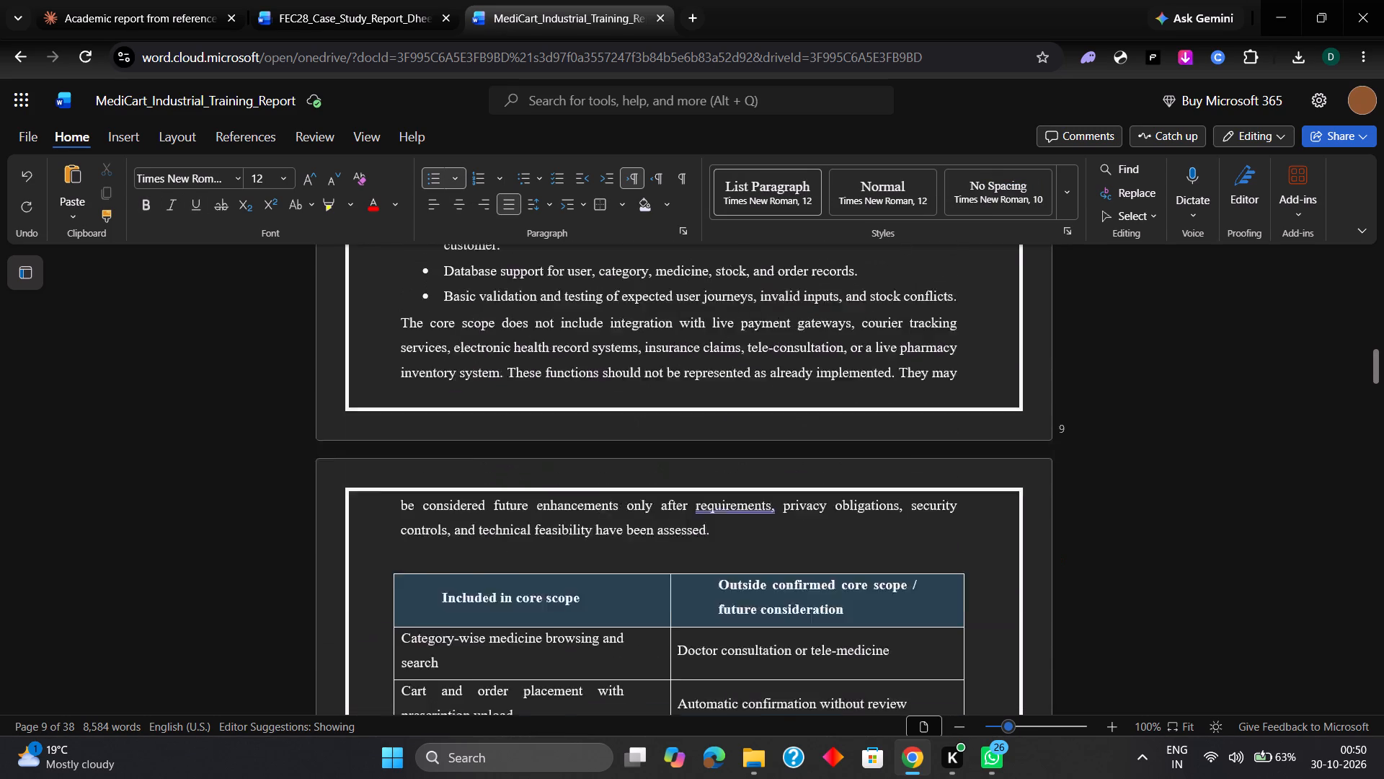
scroll(474, 508, down, 6)
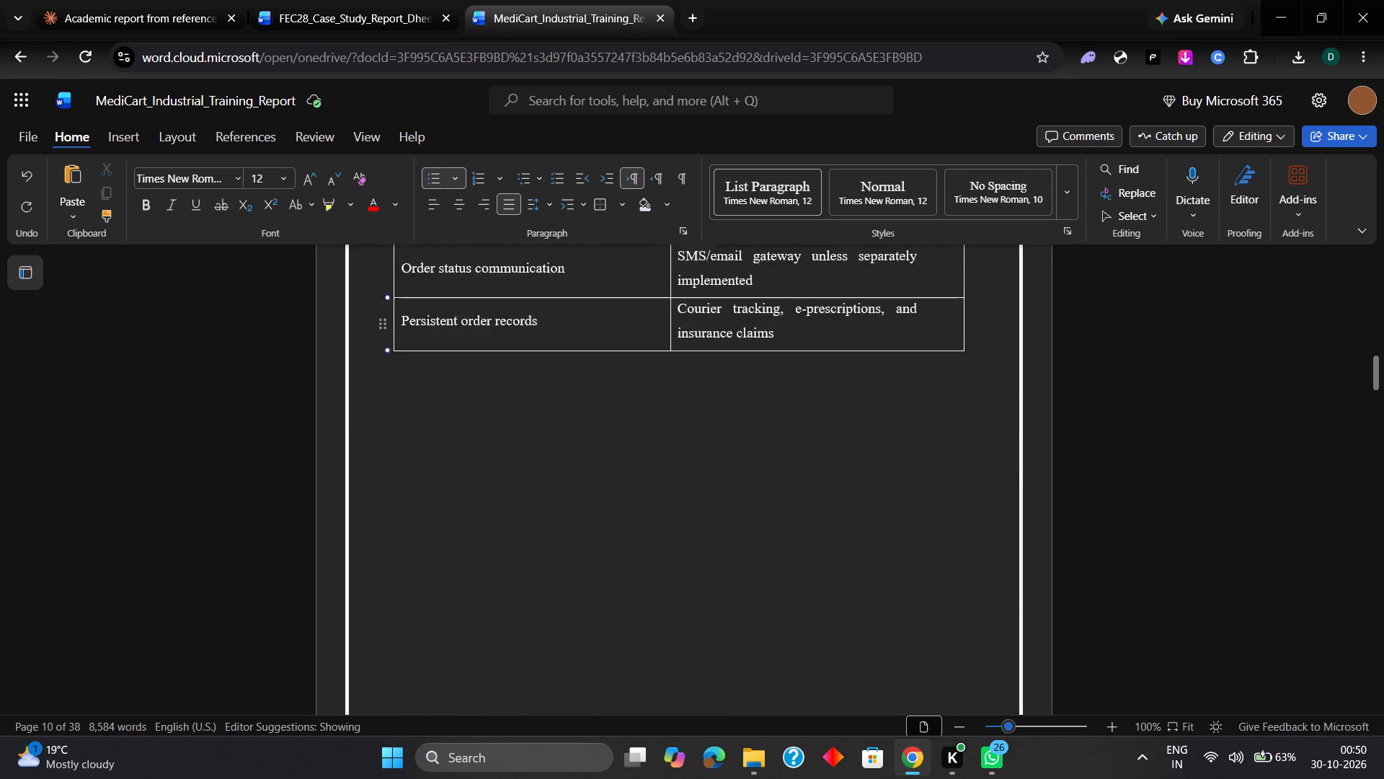
scroll(476, 505, down, 5)
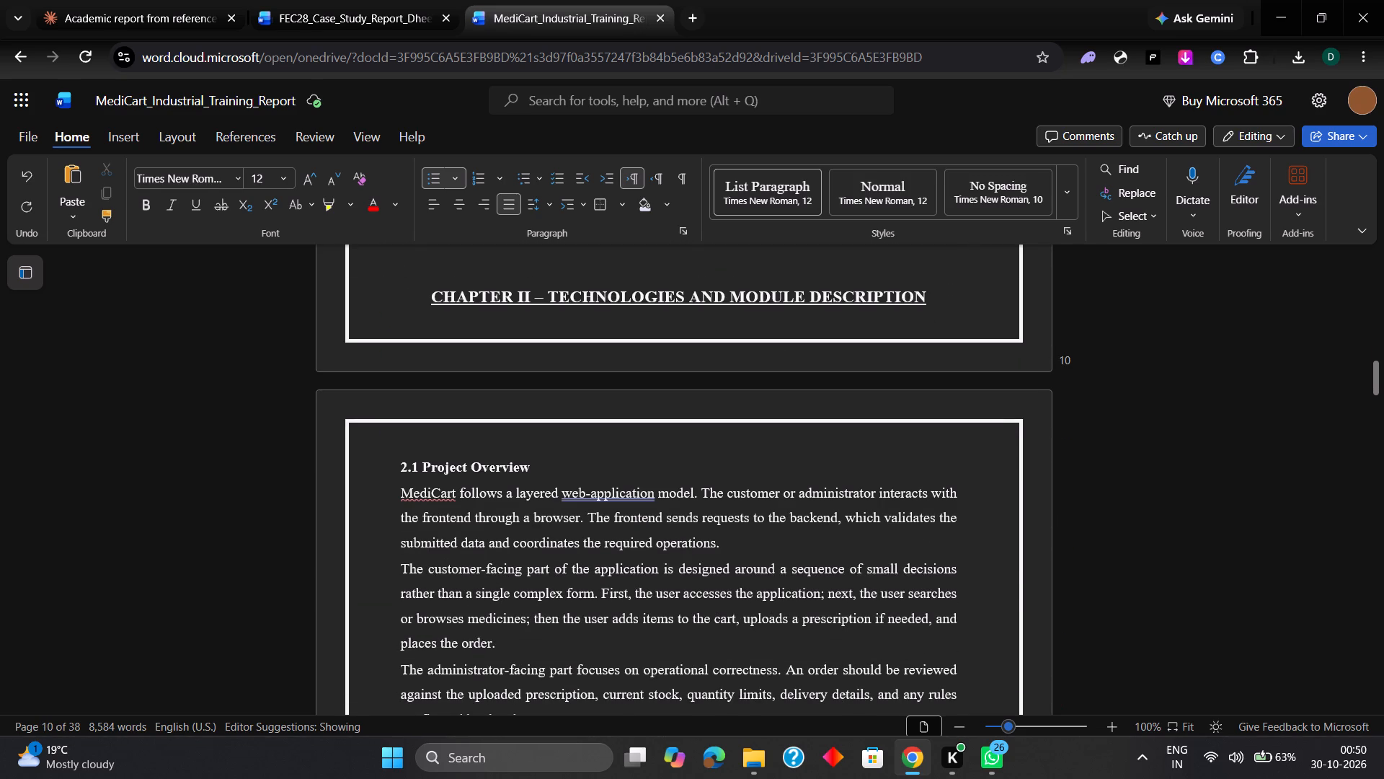
click(432, 296)
key(BackSpace)
key(BackSpace)
key(BackSpace)
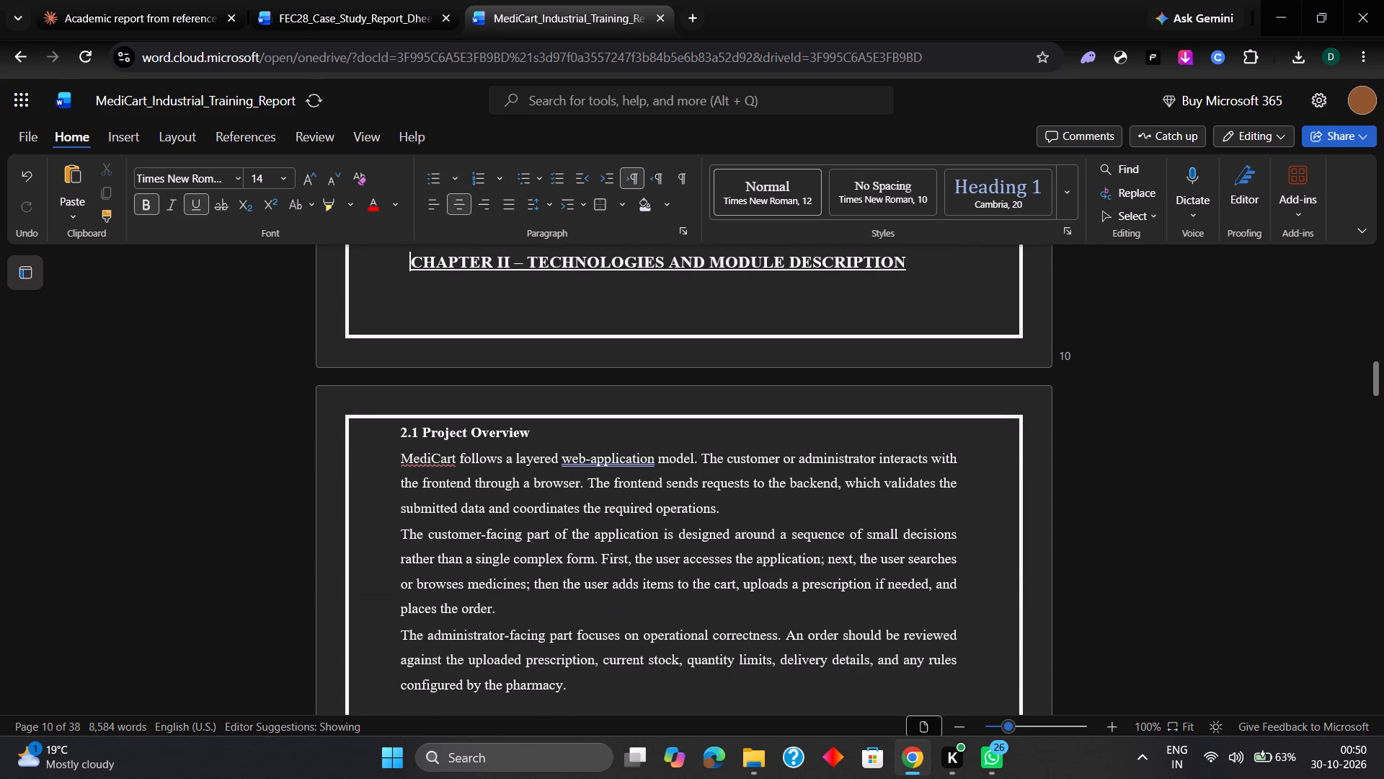
key(Return)
key(Return)
key(Return)
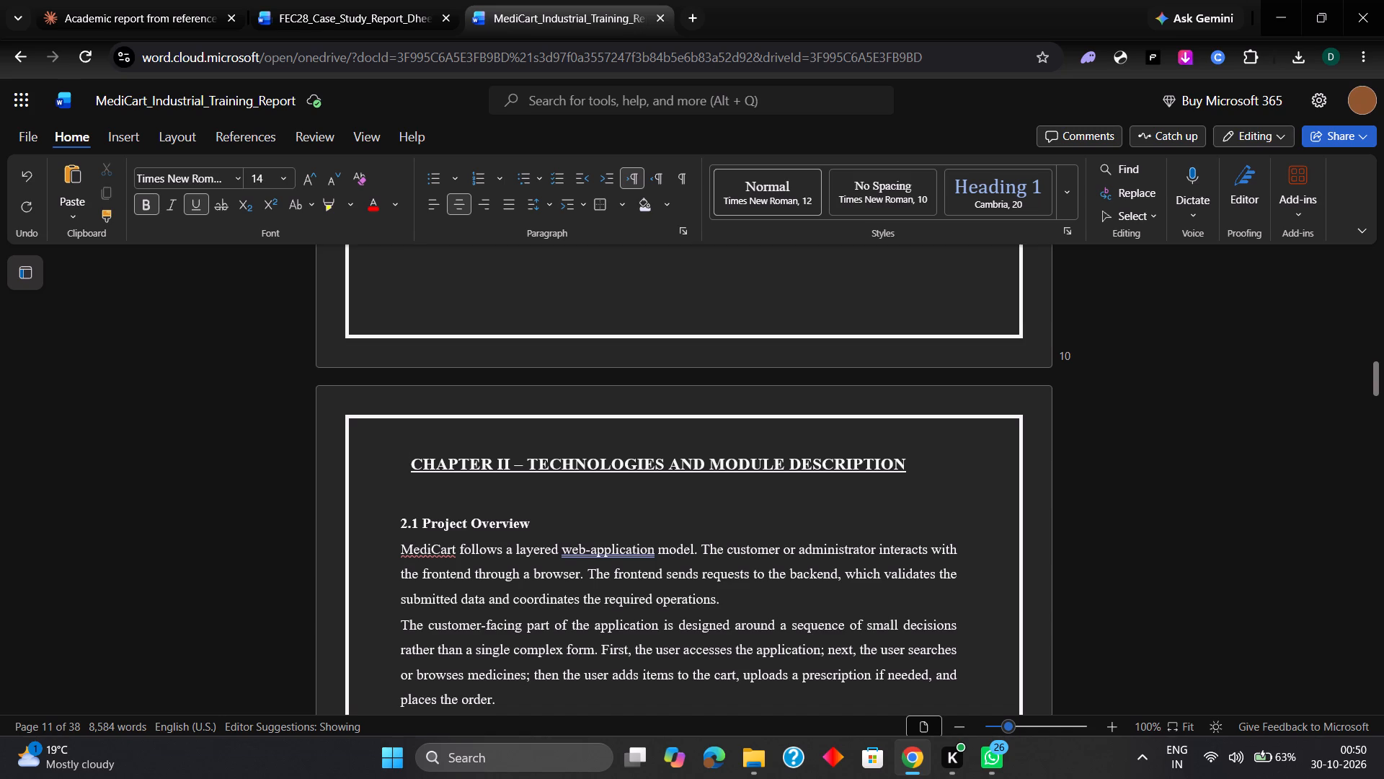
Recheck the layout from the scope table back to the section 1.3 objectives, and forward again to 2.1 Project Overview.
scroll(528, 446, up, 8)
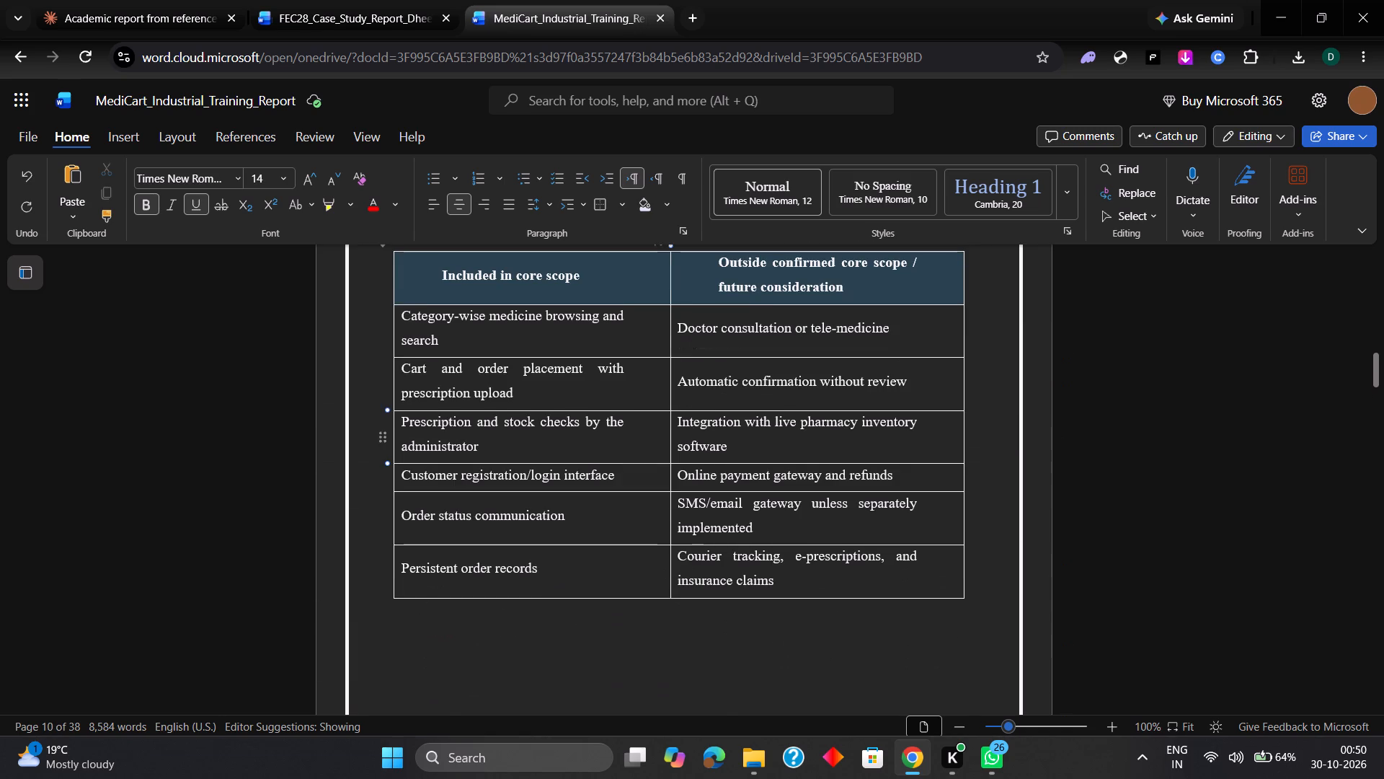
scroll(556, 455, up, 20)
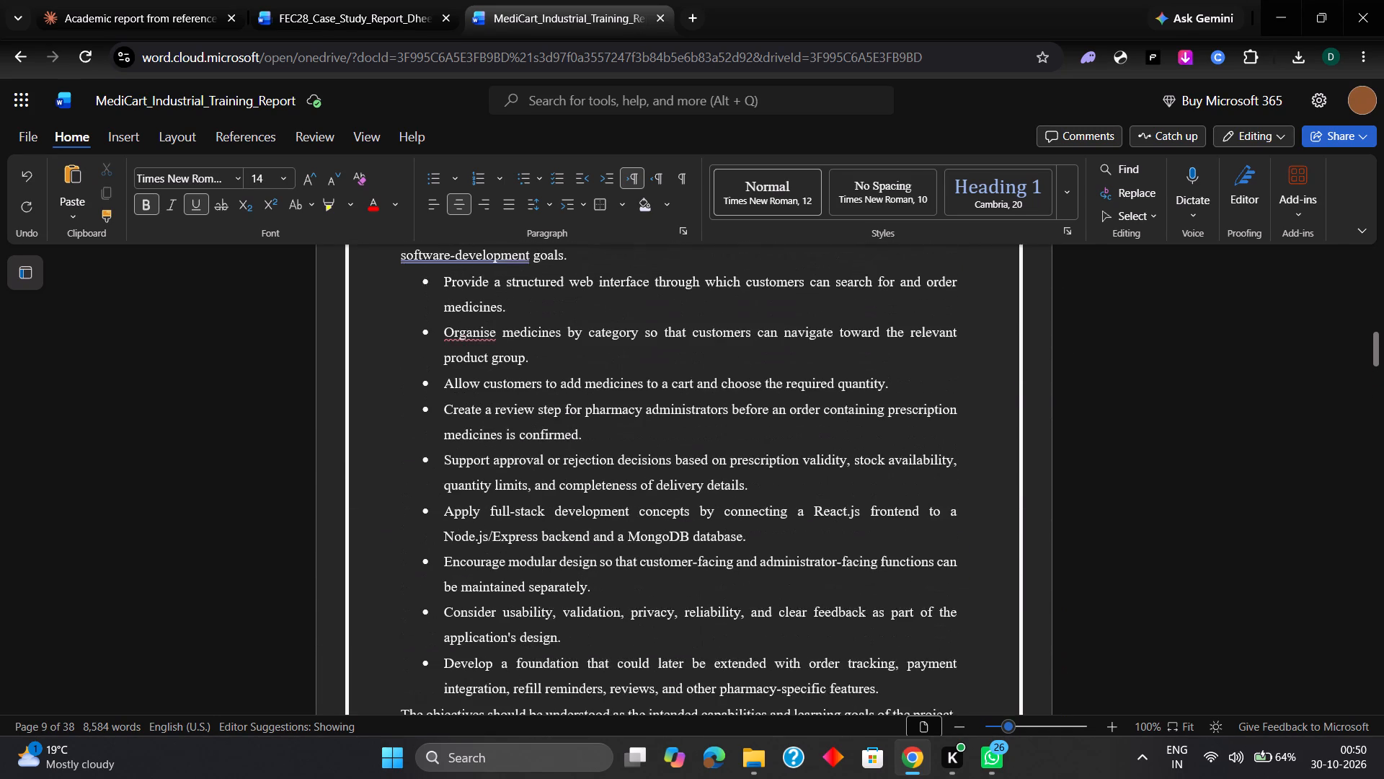
scroll(556, 455, up, 2)
scroll(556, 455, down, 18)
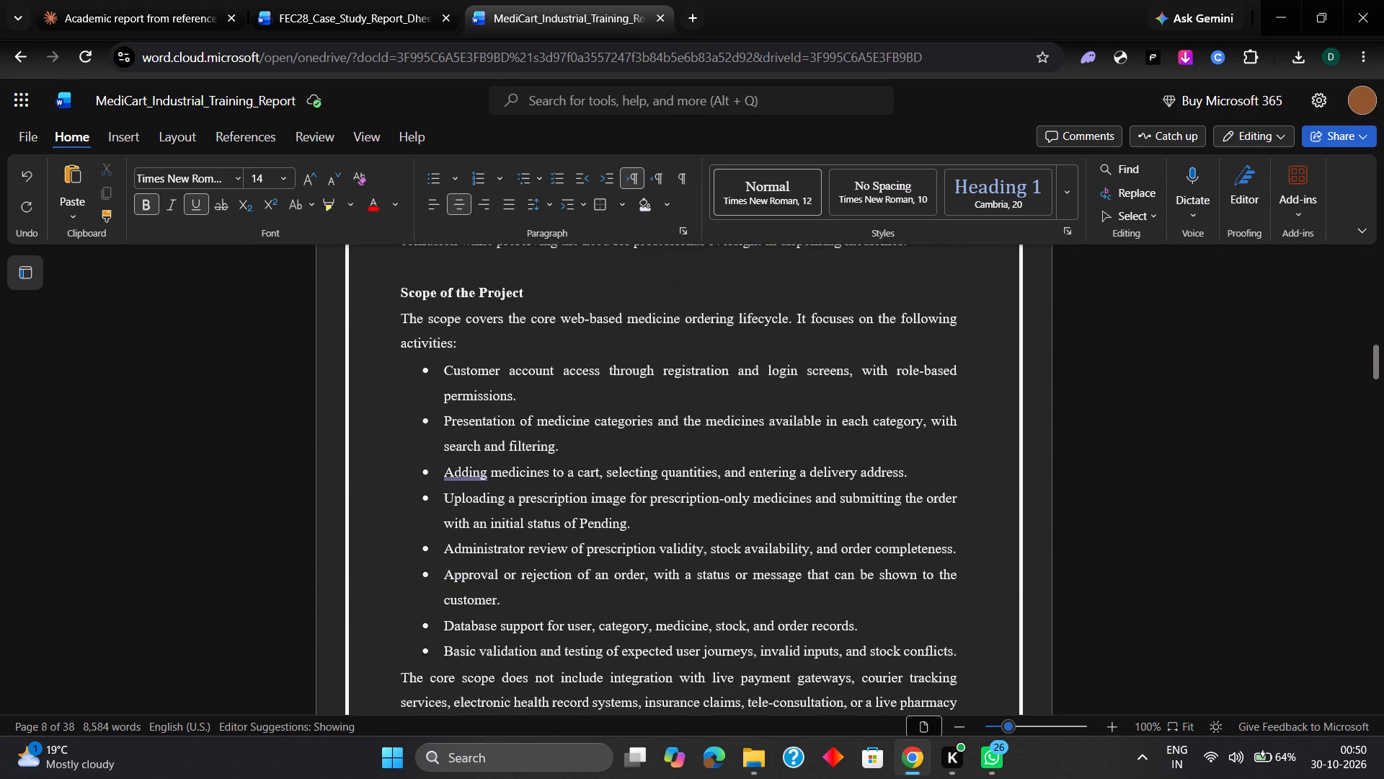
scroll(566, 441, down, 8)
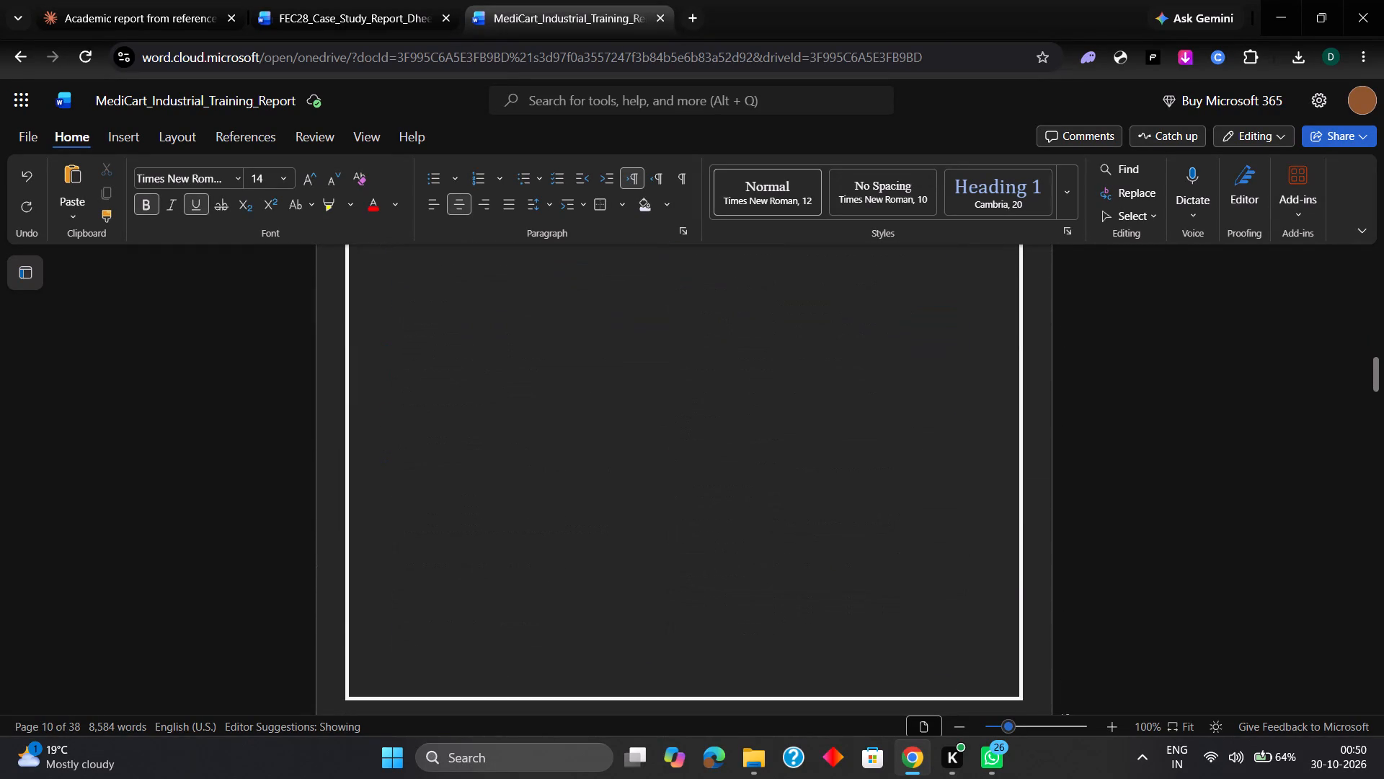
scroll(571, 447, down, 7)
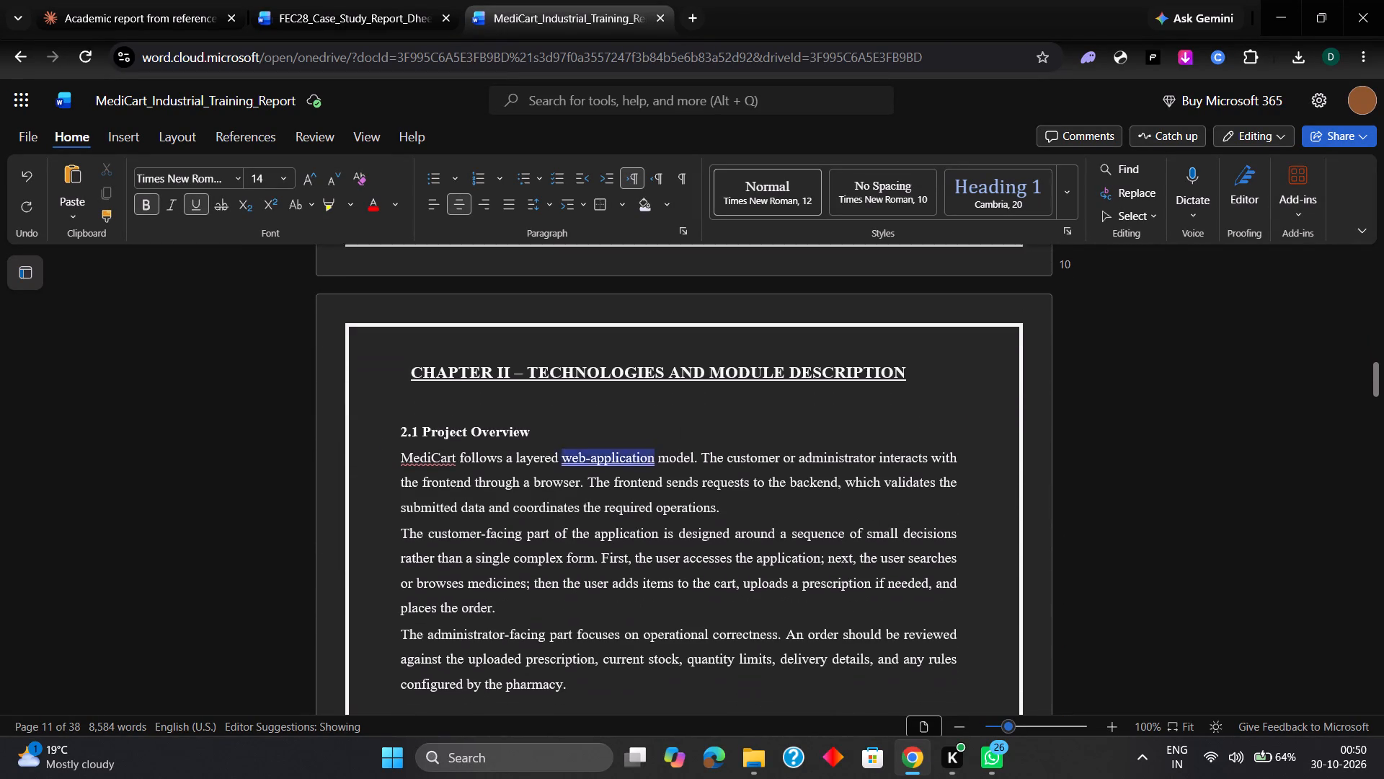
scroll(576, 453, down, 1)
scroll(520, 426, up, 3)
click(471, 416)
click(455, 400)
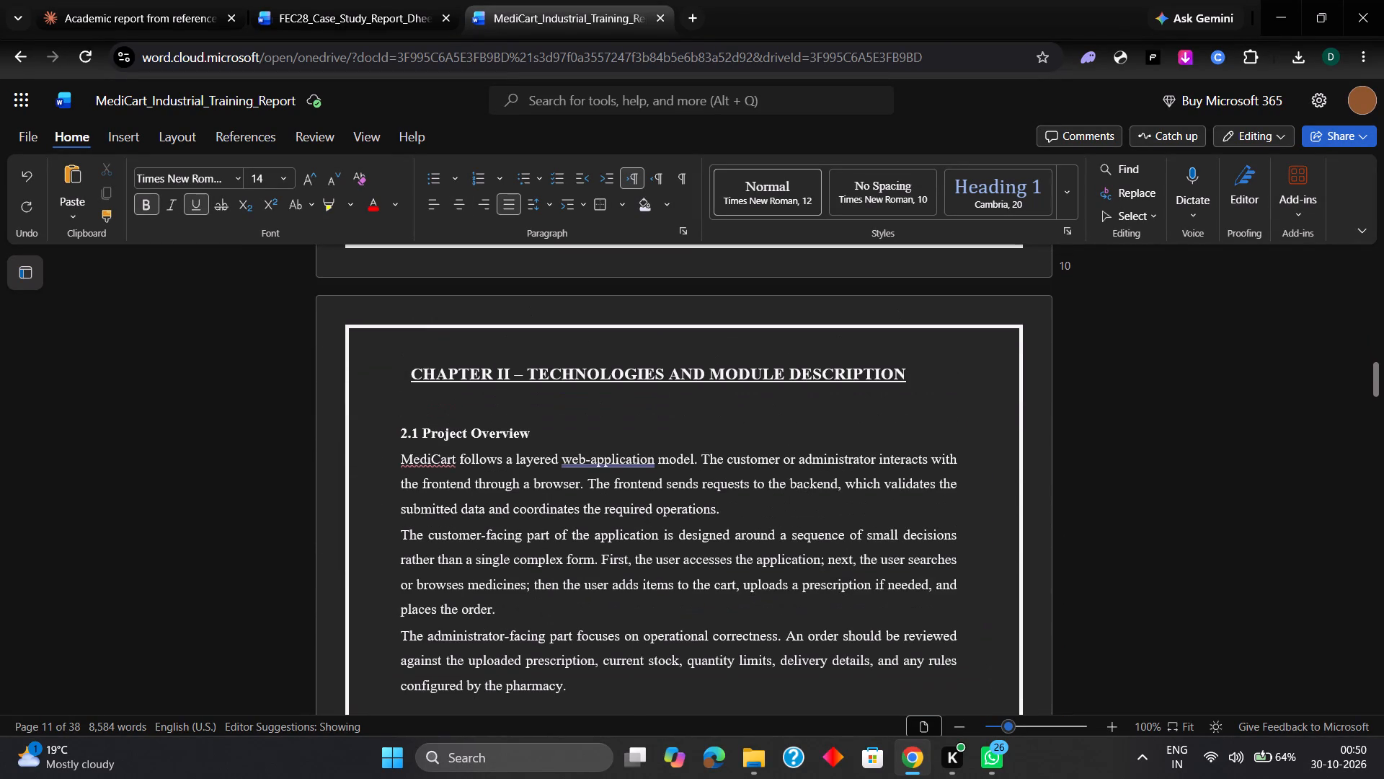
Insert one blank line before the 2.2 Technologies Used heading to move it onto page 12 with its paragraph.
scroll(547, 431, down, 9)
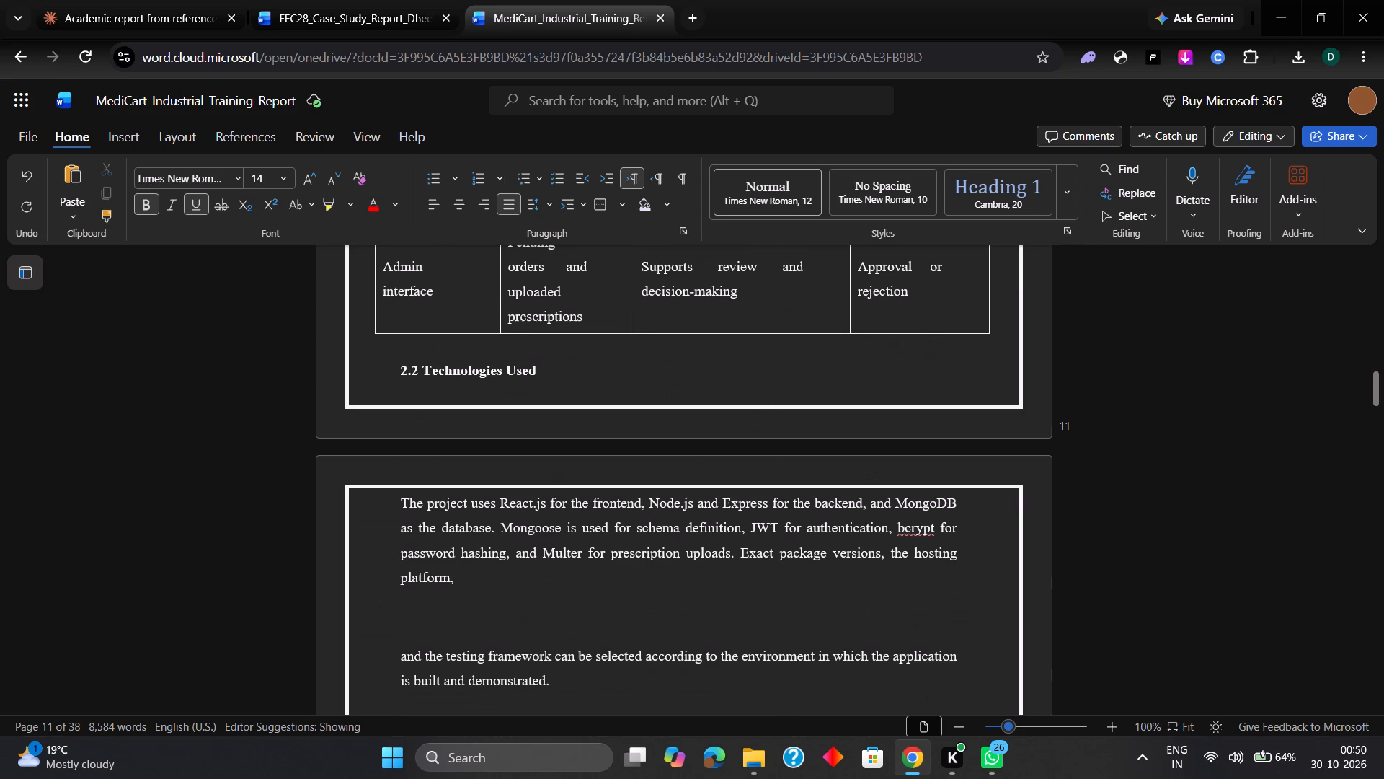
scroll(546, 436, up, 1)
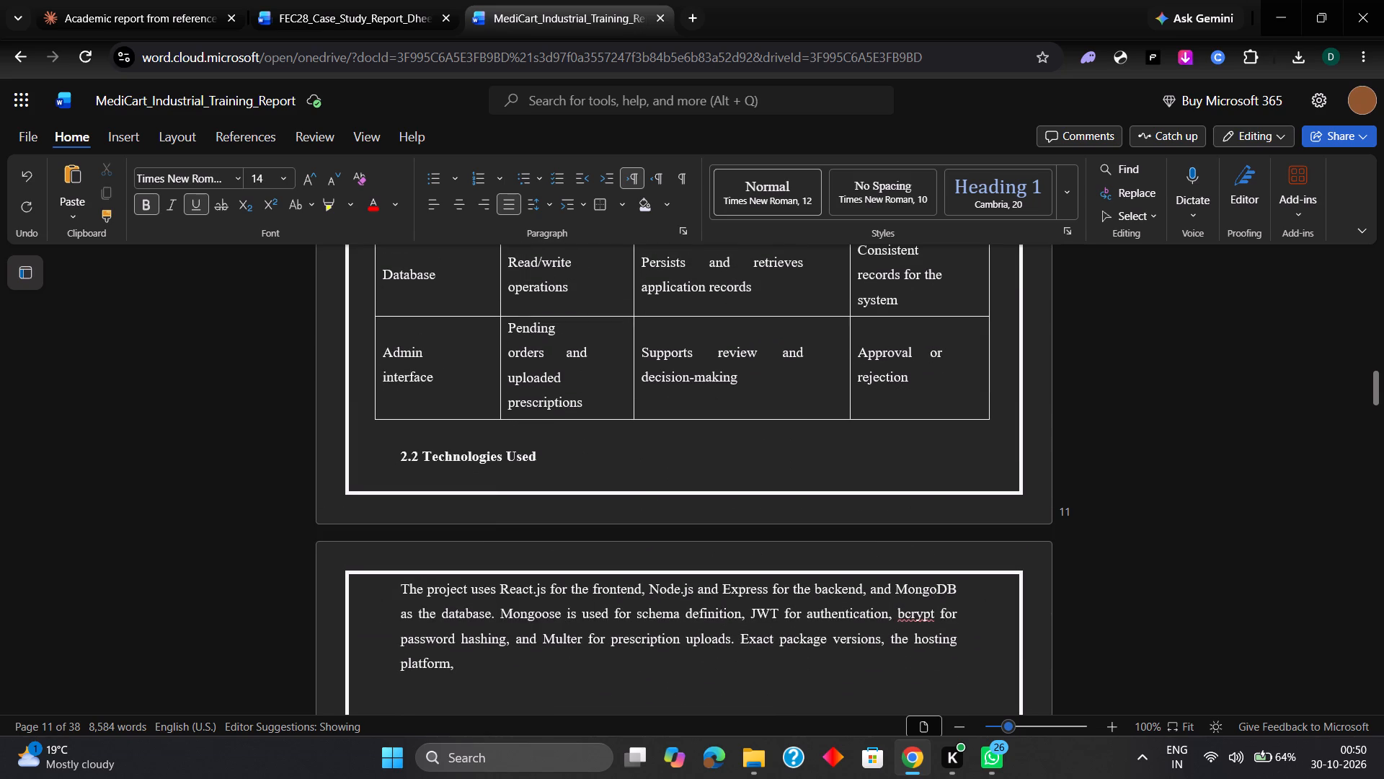
click(403, 462)
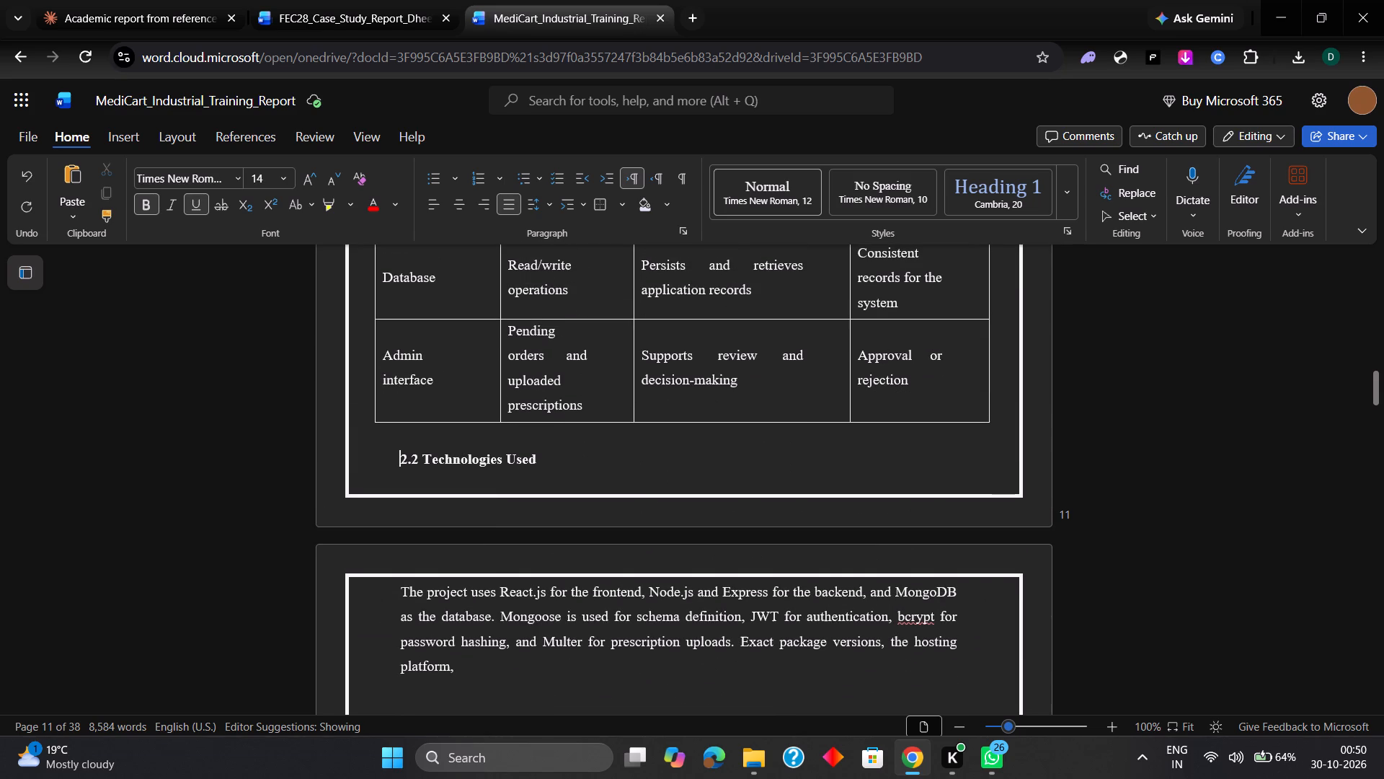
key(Return)
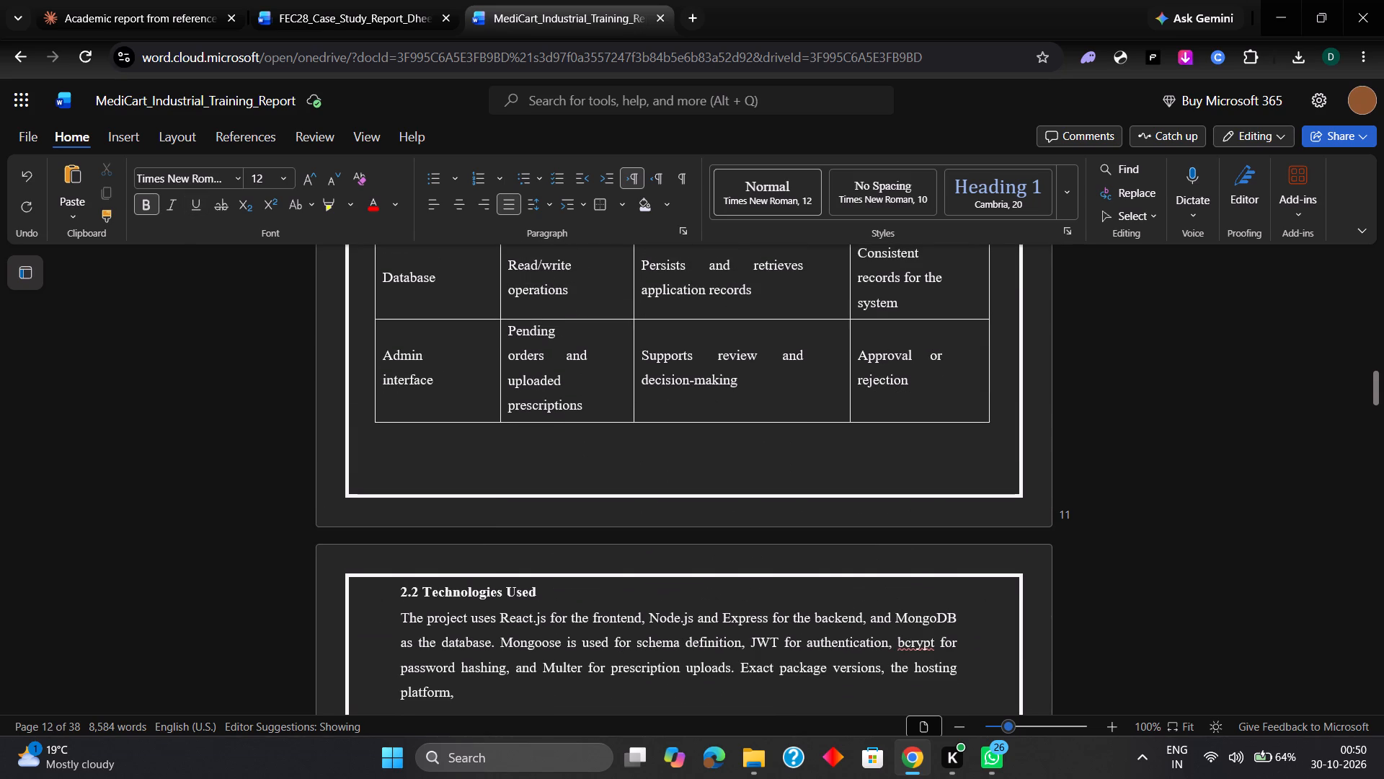
Remove the gap inside the 2.2 Technologies Used paragraph, joining "and the testing framework" directly onto the text ending in "platform,".
scroll(509, 515, down, 2)
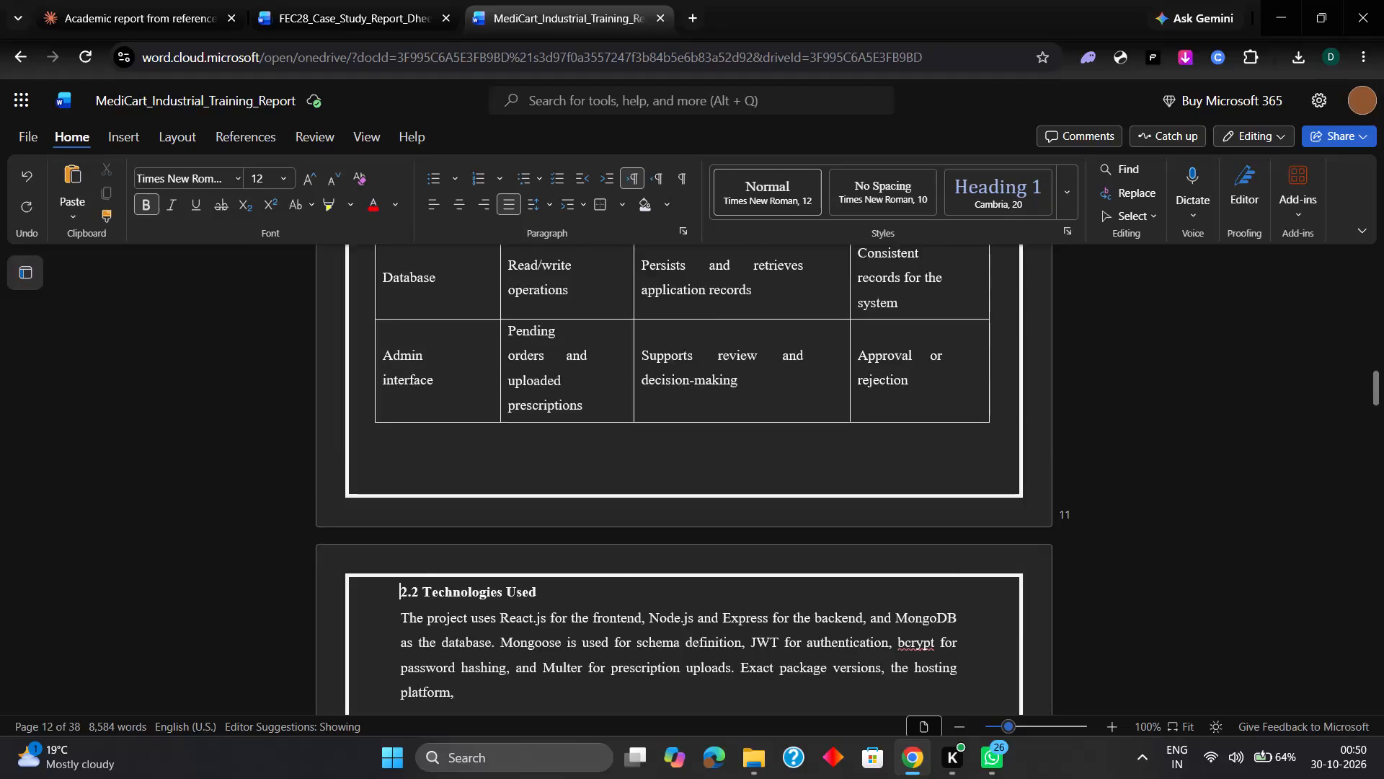
scroll(509, 516, down, 1)
click(414, 477)
click(402, 506)
key(Return)
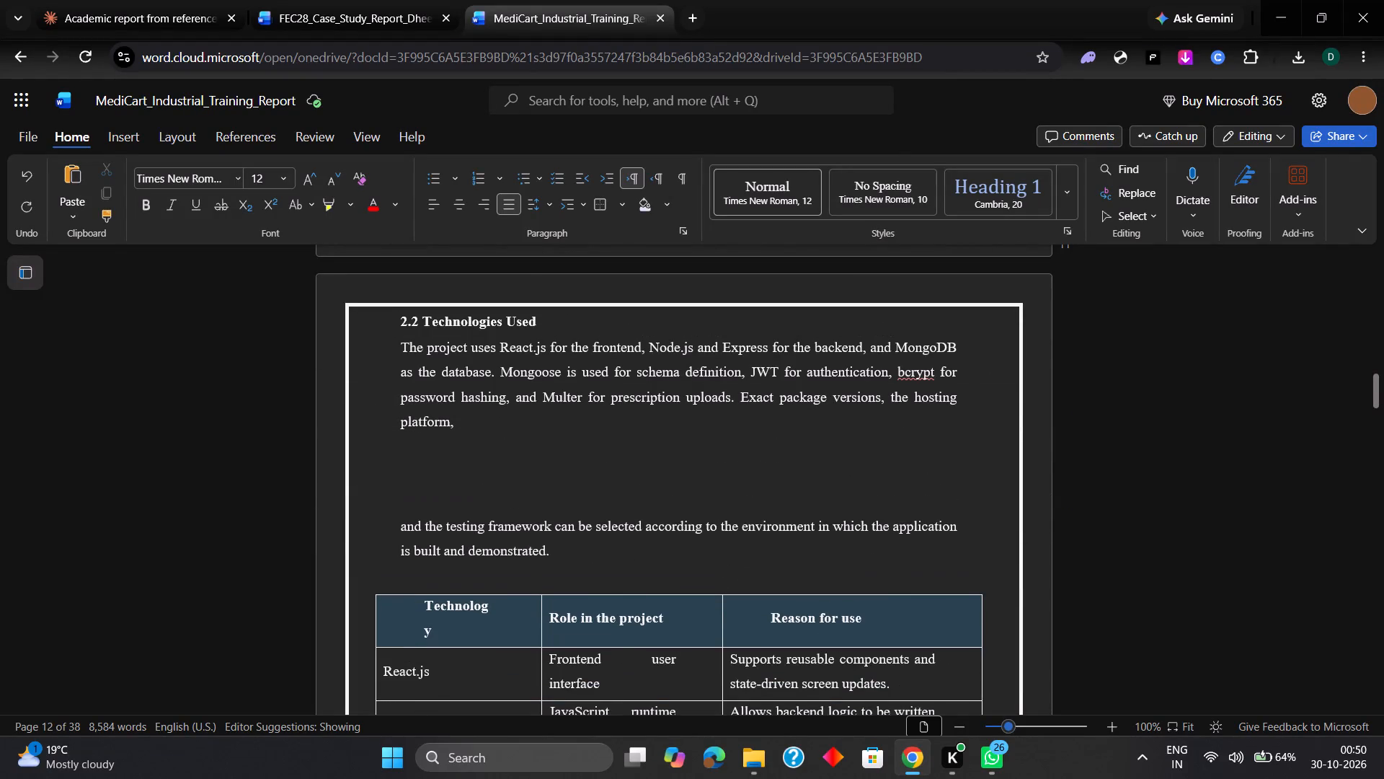
key(Return)
key(BackSpace)
key(BackSpace)
key(BackSpace)
key(BackSpace)
key(BackSpace)
key(BackSpace)
key(BackSpace)
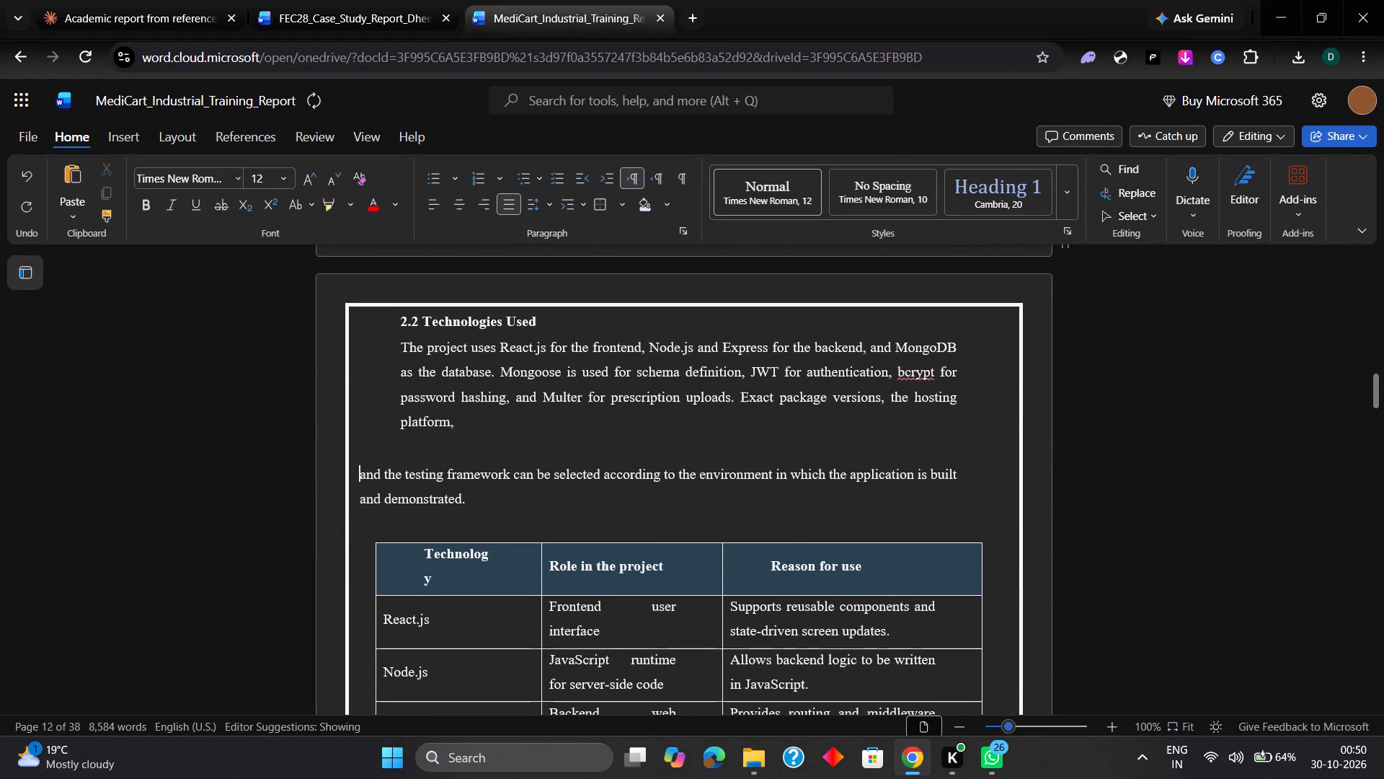
key(BackSpace)
key(BackSpace)
key(BackSpace)
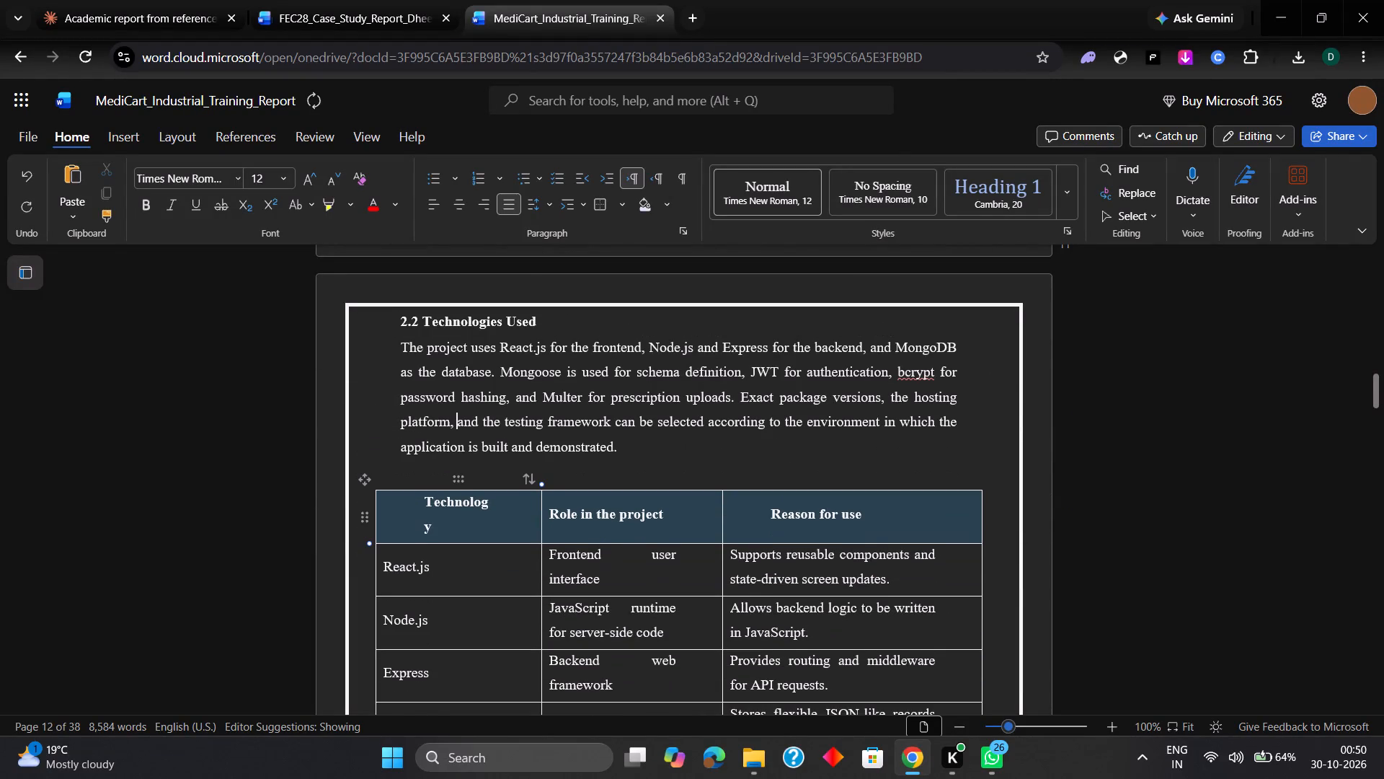
Remove the gap between the "State-driven rendering" and "Clear separation of concerns" bullets in the 2.2.1 React.js list.
scroll(407, 501, down, 6)
click(405, 439)
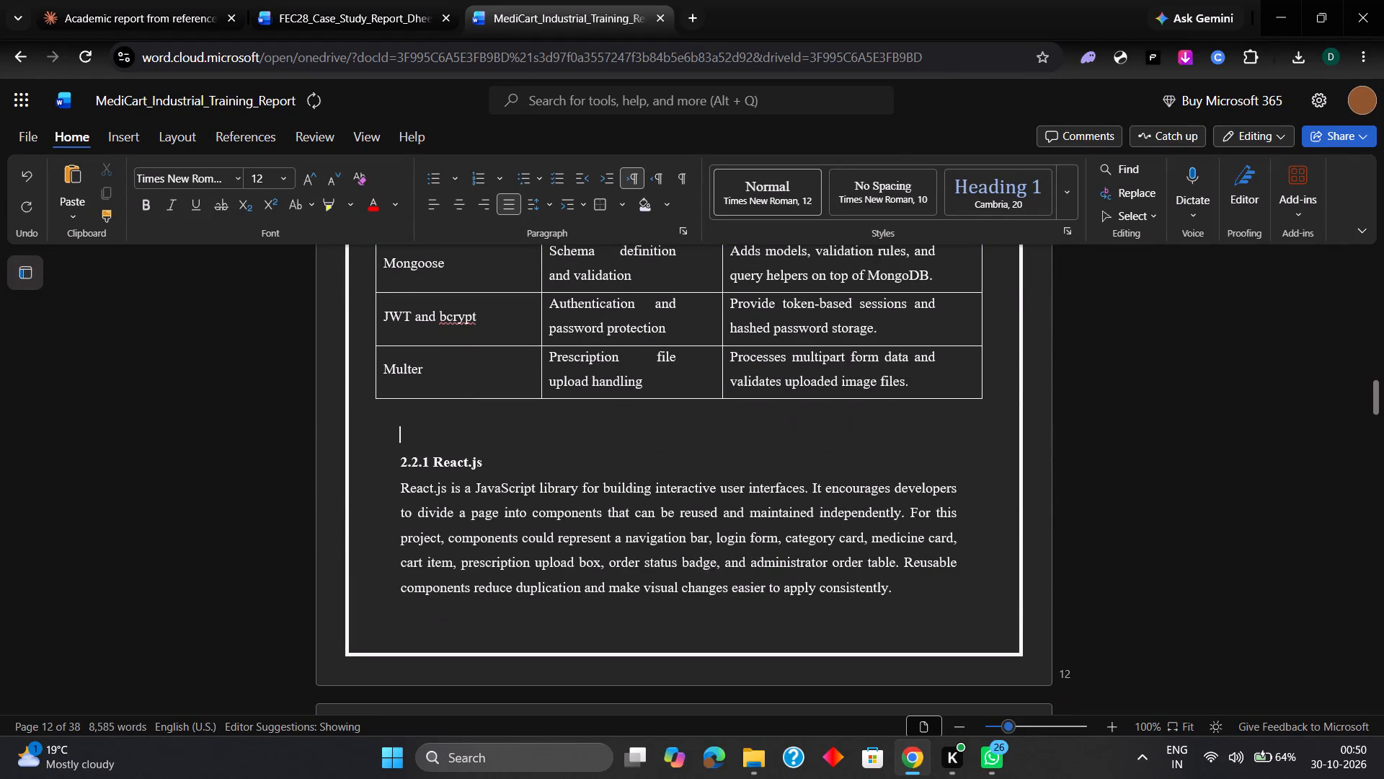
click(408, 414)
click(414, 449)
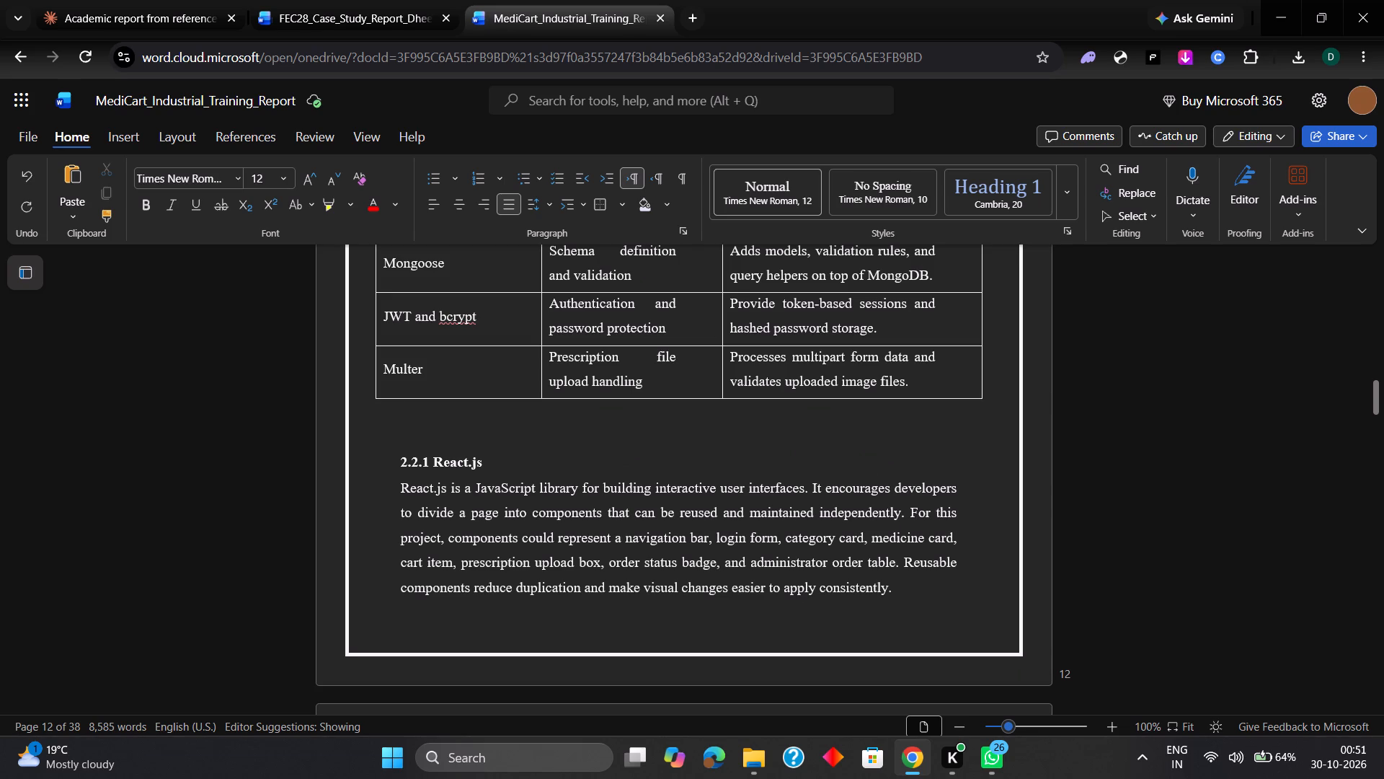
scroll(520, 523, down, 6)
scroll(520, 516, up, 3)
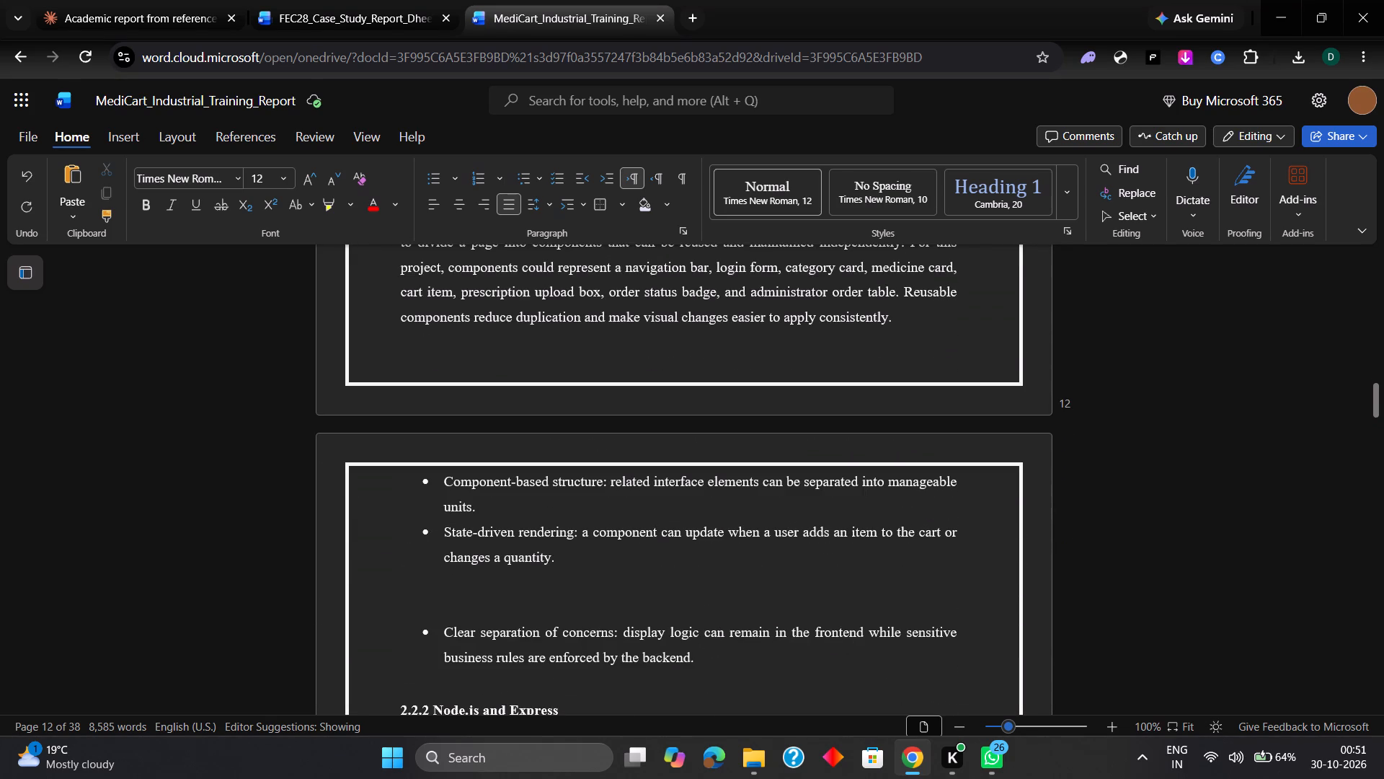
click(419, 609)
key(BackSpace)
key(BackSpace)
key(BackSpace)
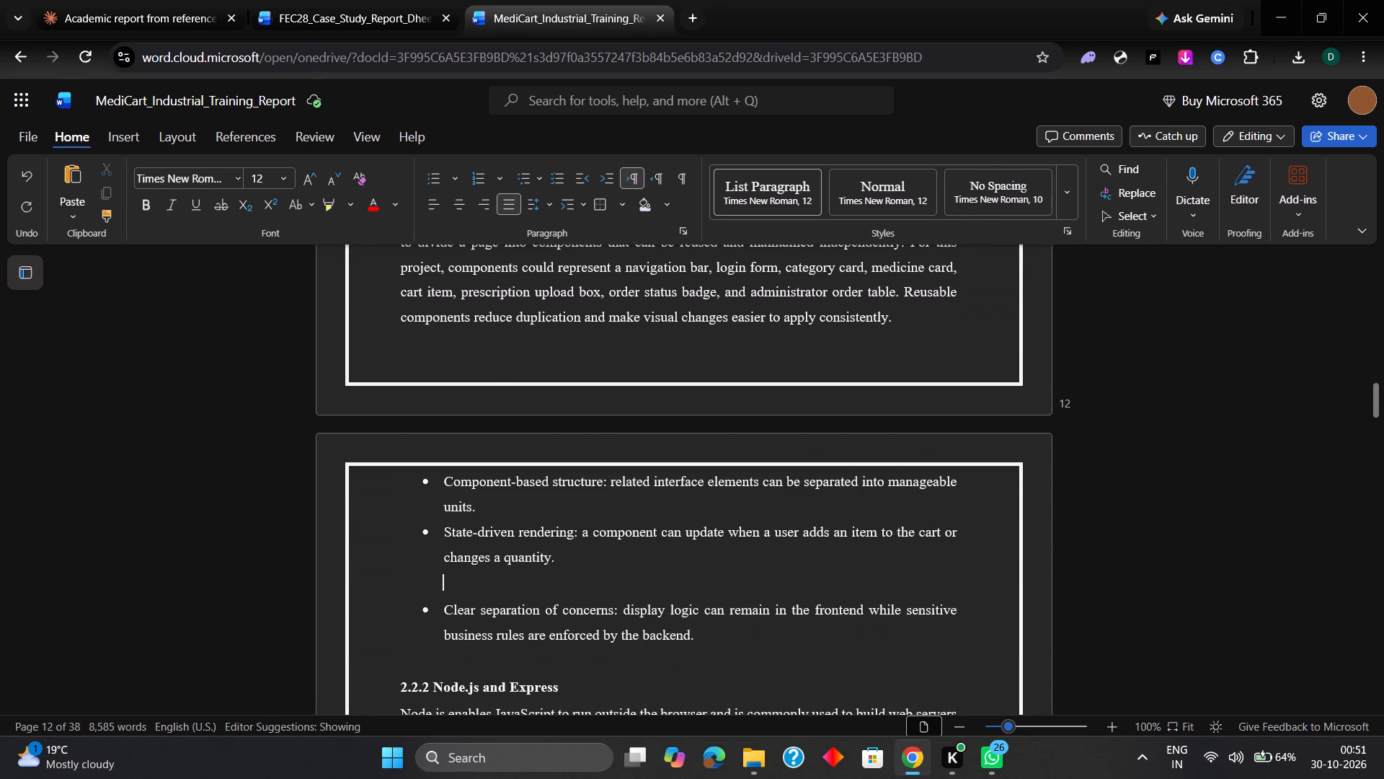
key(BackSpace)
key(BackSpace)
key(BackSpace)
Delete the extra blank line between the technologies table and the 2.2.1 React.js heading.
scroll(508, 586, down, 6)
scroll(510, 575, up, 2)
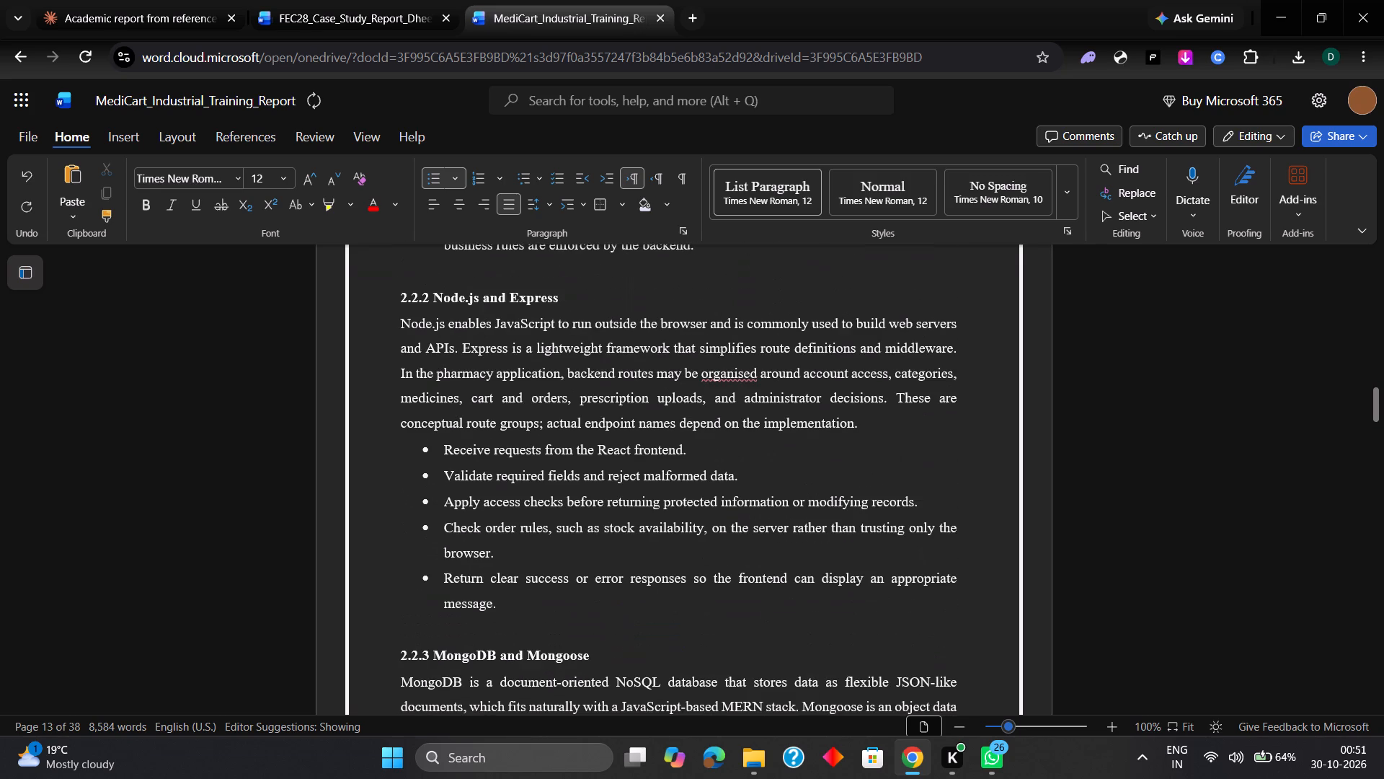
click(439, 633)
scroll(452, 546, up, 9)
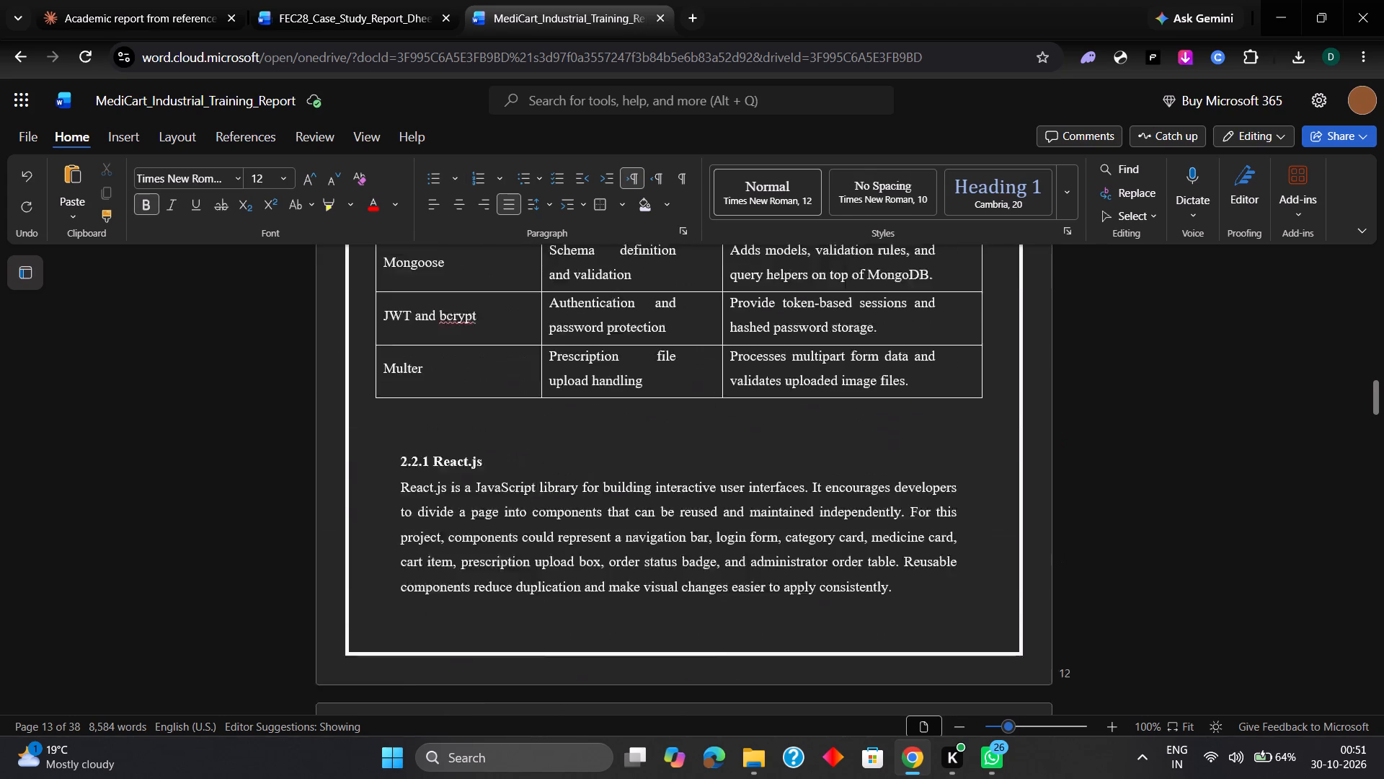
click(420, 599)
click(425, 612)
key(BackSpace)
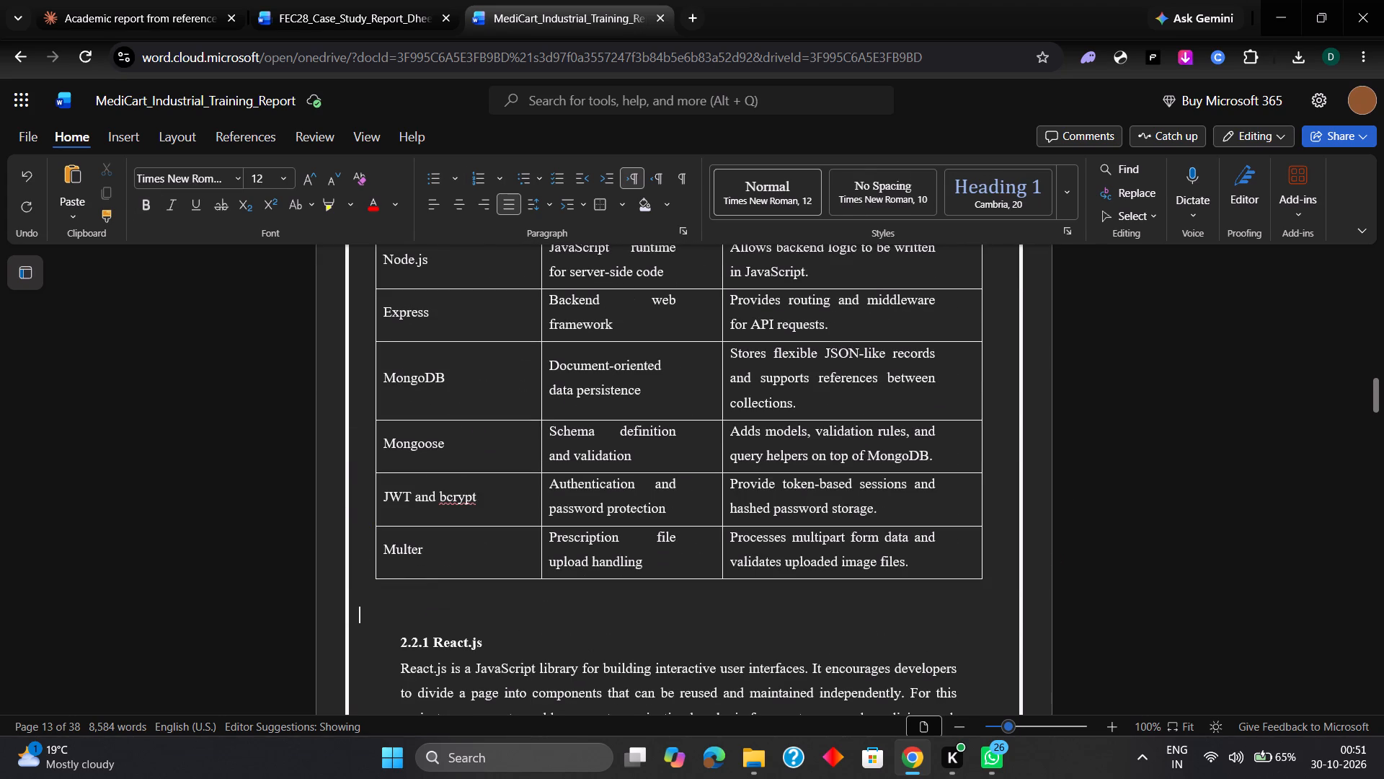
key(BackSpace)
Recheck the layout and spacing from section 2.2.1 React.js through 2.2.4 Supporting Web Standards.
scroll(541, 596, down, 1)
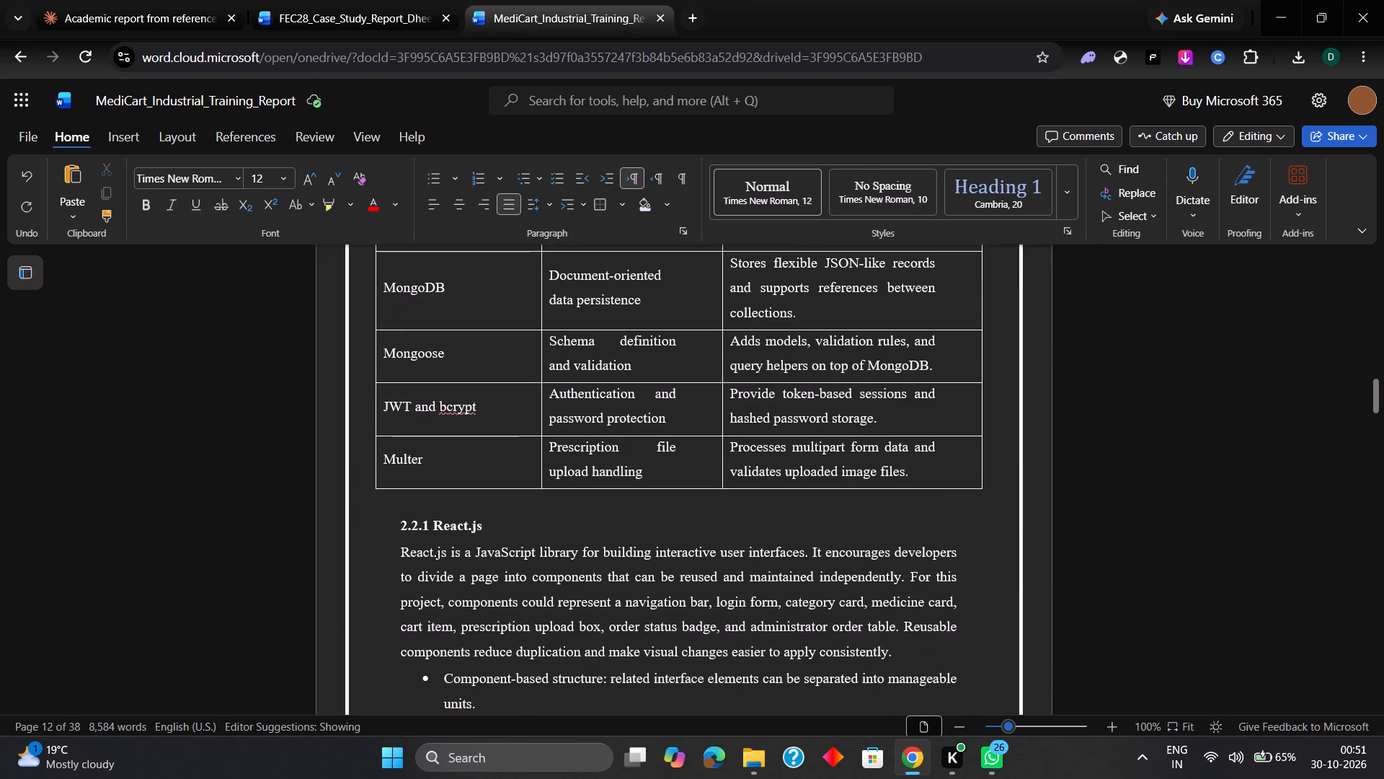
scroll(545, 586, down, 6)
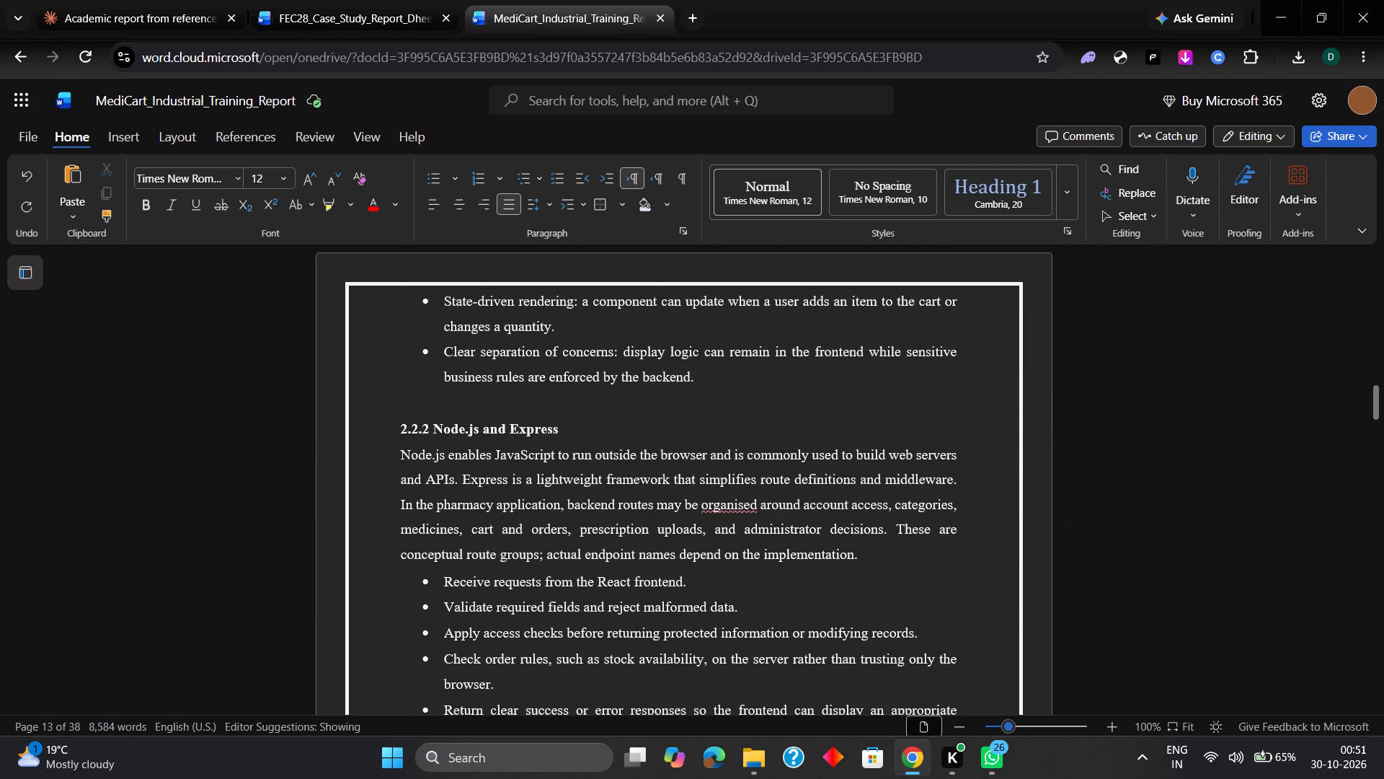
scroll(528, 525, down, 5)
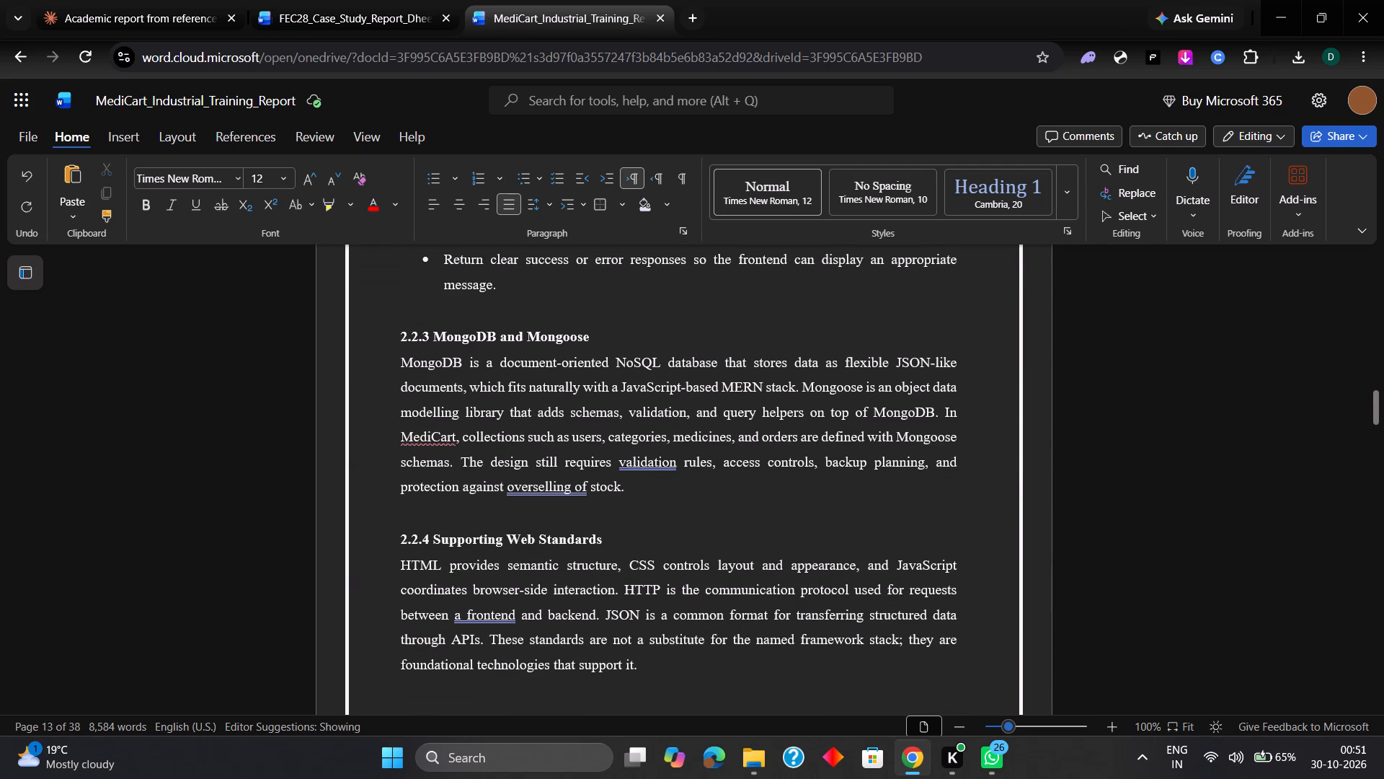
click(448, 520)
Reduce the blank lines above the 2.3 Frontend Development Using React.js heading to a single one at the top of page 14.
scroll(505, 545, down, 5)
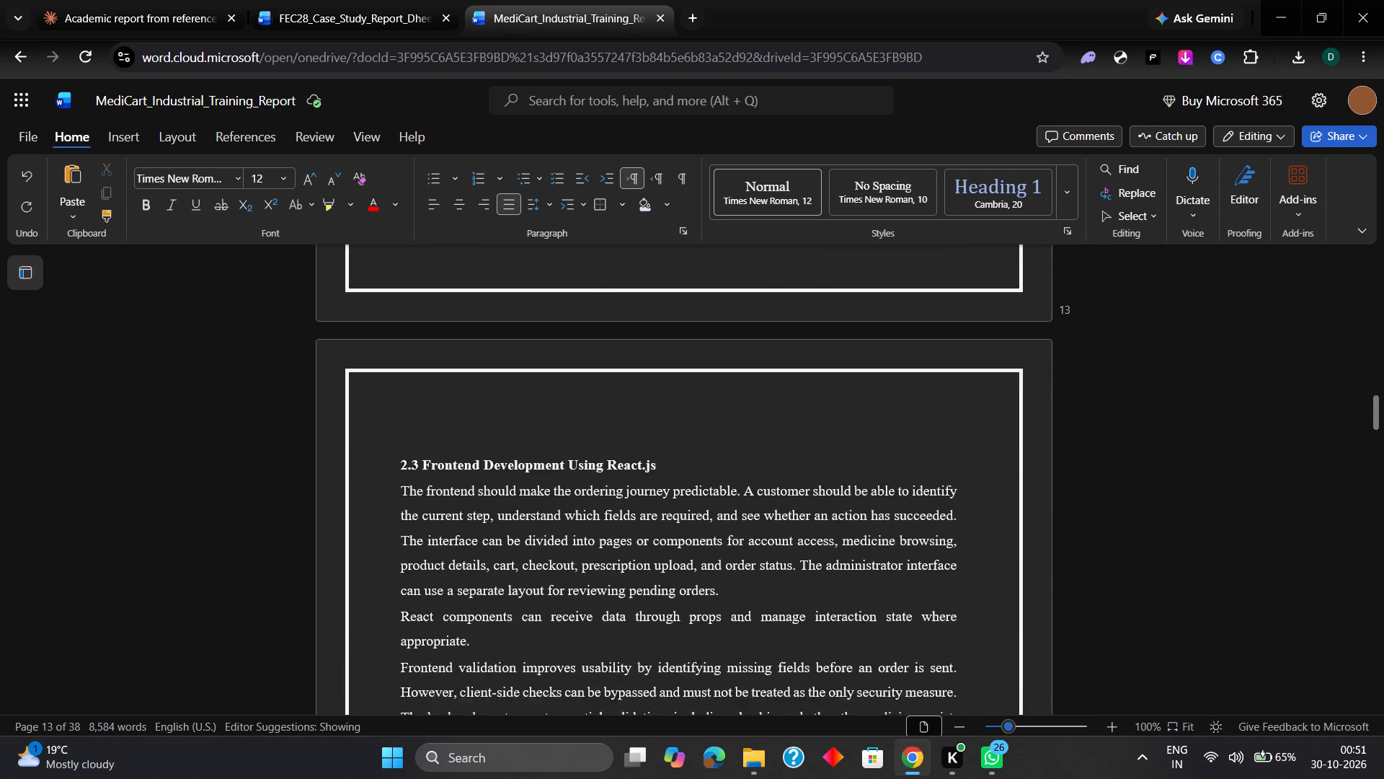
click(418, 422)
key(BackSpace)
key(BackSpace)
key(BackSpace)
key(BackSpace)
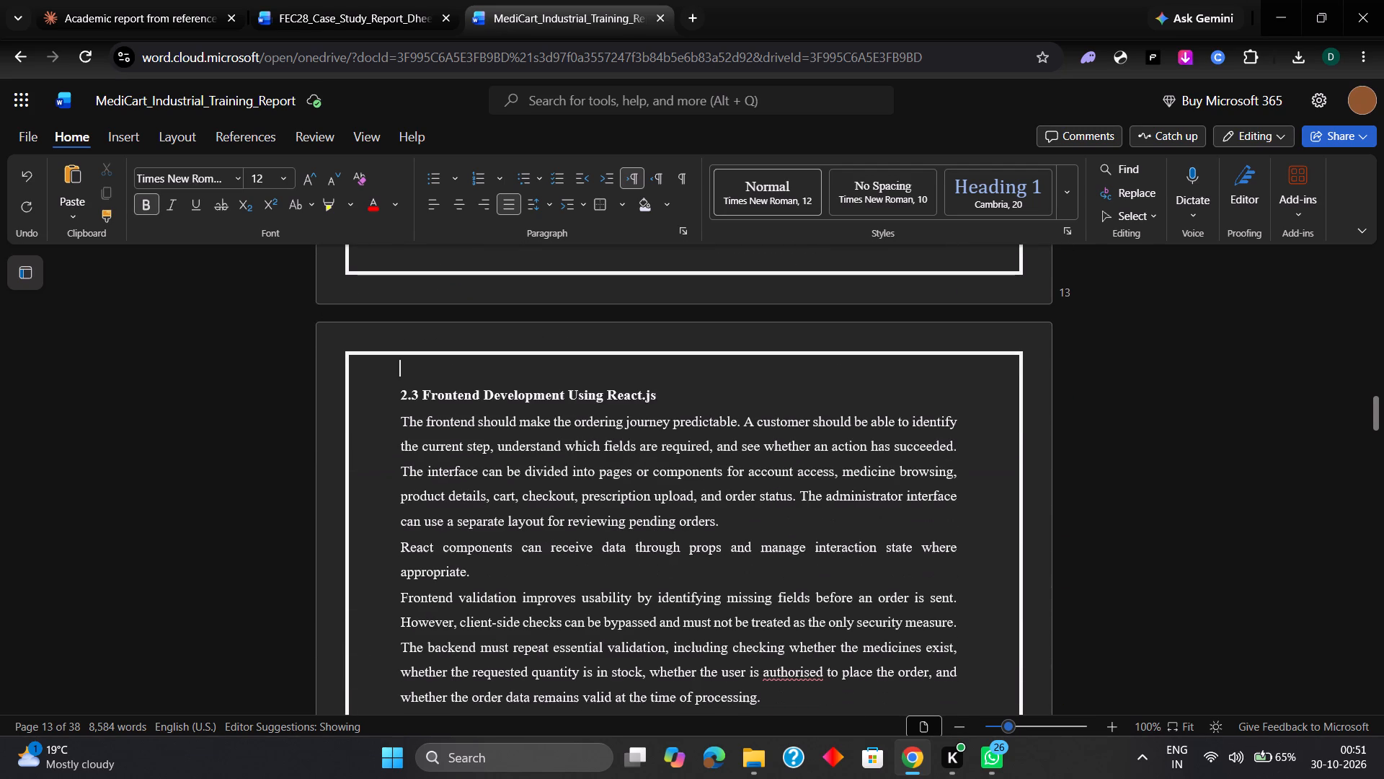
key(BackSpace)
key(BackSpace)
scroll(490, 511, up, 2)
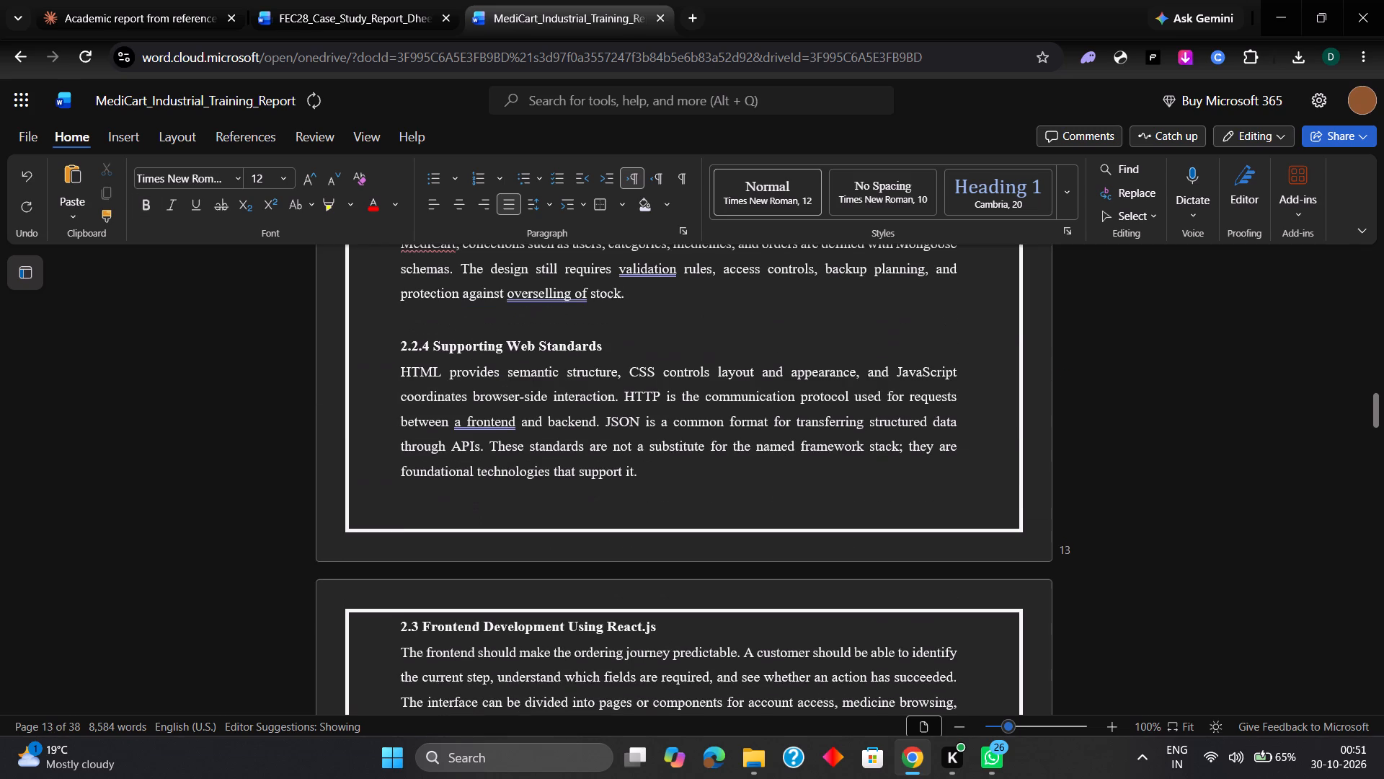
click(399, 626)
key(Return)
Recheck the layout of section 2.3 with its frontend screen table, and on to the conceptual API group table.
scroll(448, 613, down, 2)
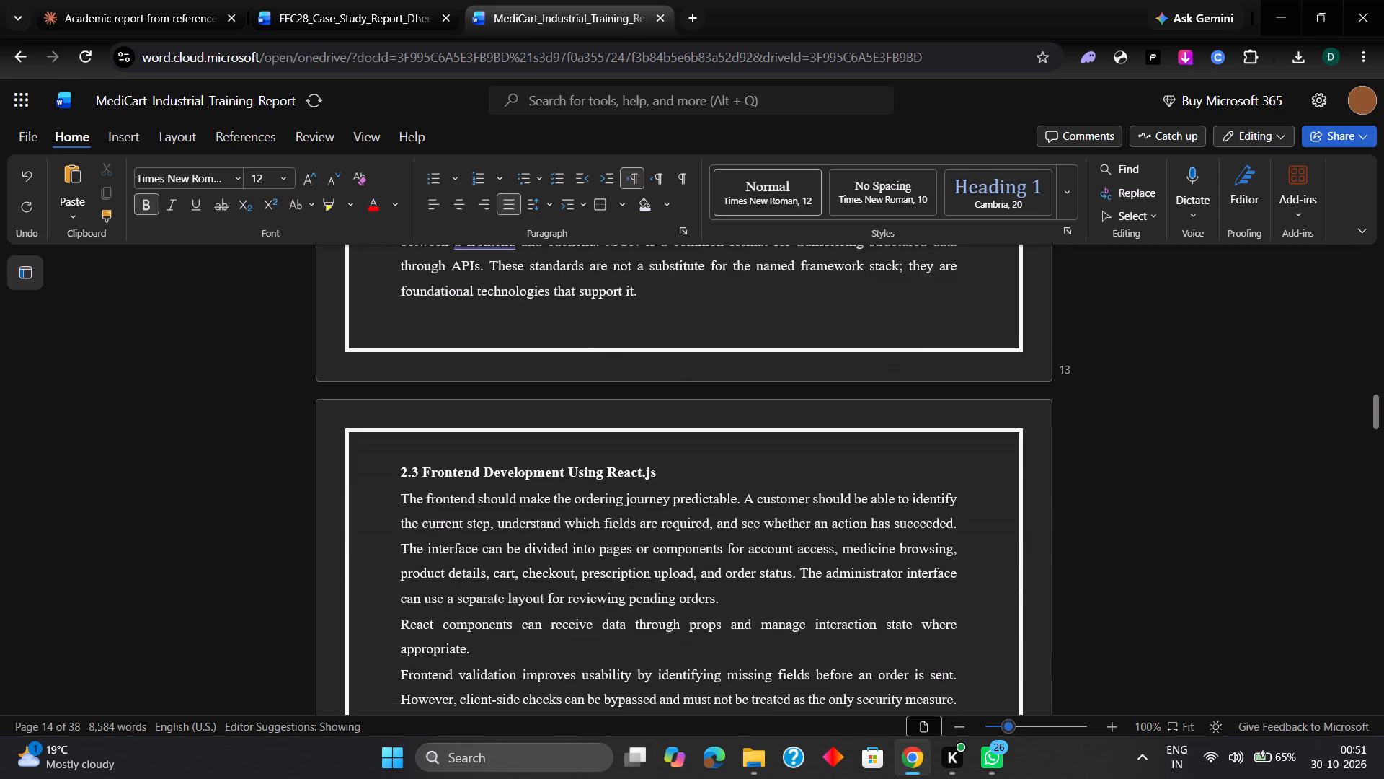
scroll(479, 572, down, 6)
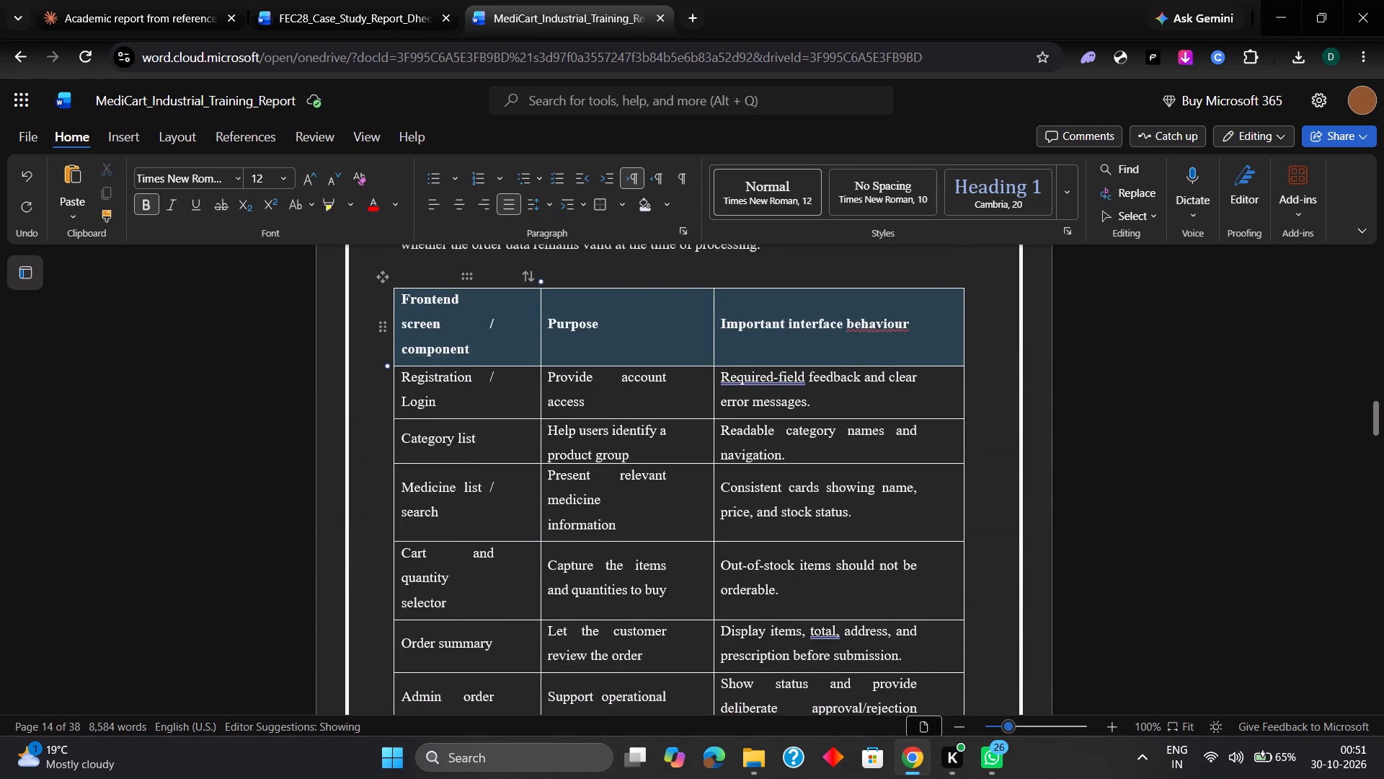
scroll(489, 576, up, 3)
scroll(494, 562, down, 4)
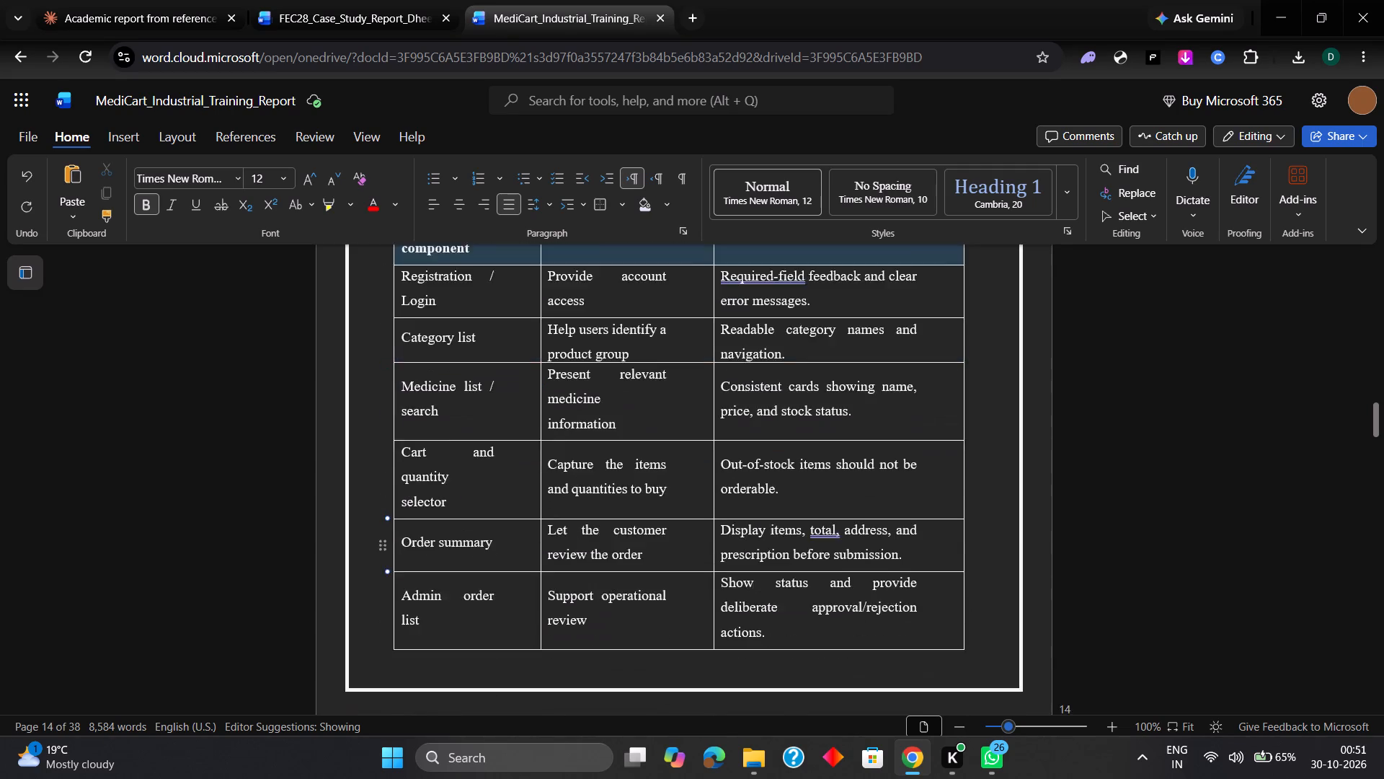
scroll(492, 557, down, 8)
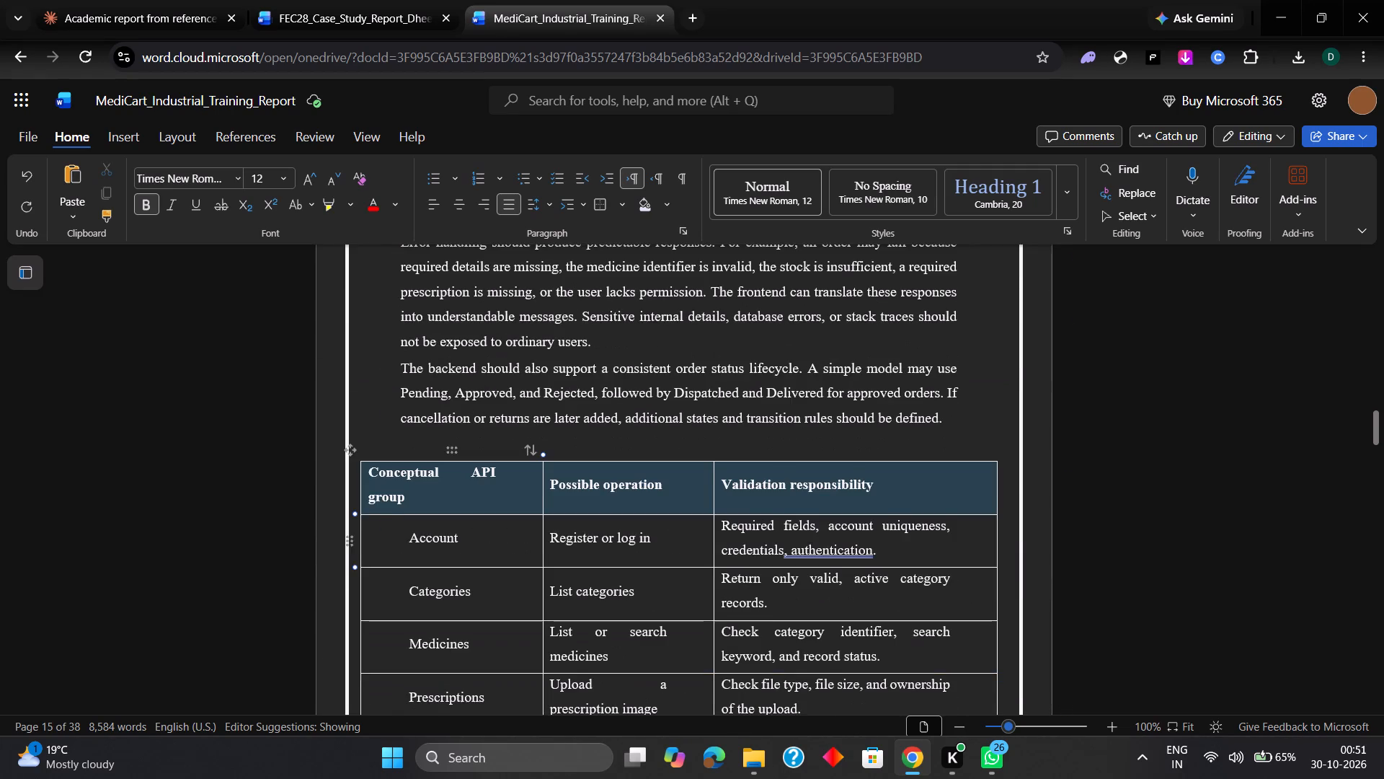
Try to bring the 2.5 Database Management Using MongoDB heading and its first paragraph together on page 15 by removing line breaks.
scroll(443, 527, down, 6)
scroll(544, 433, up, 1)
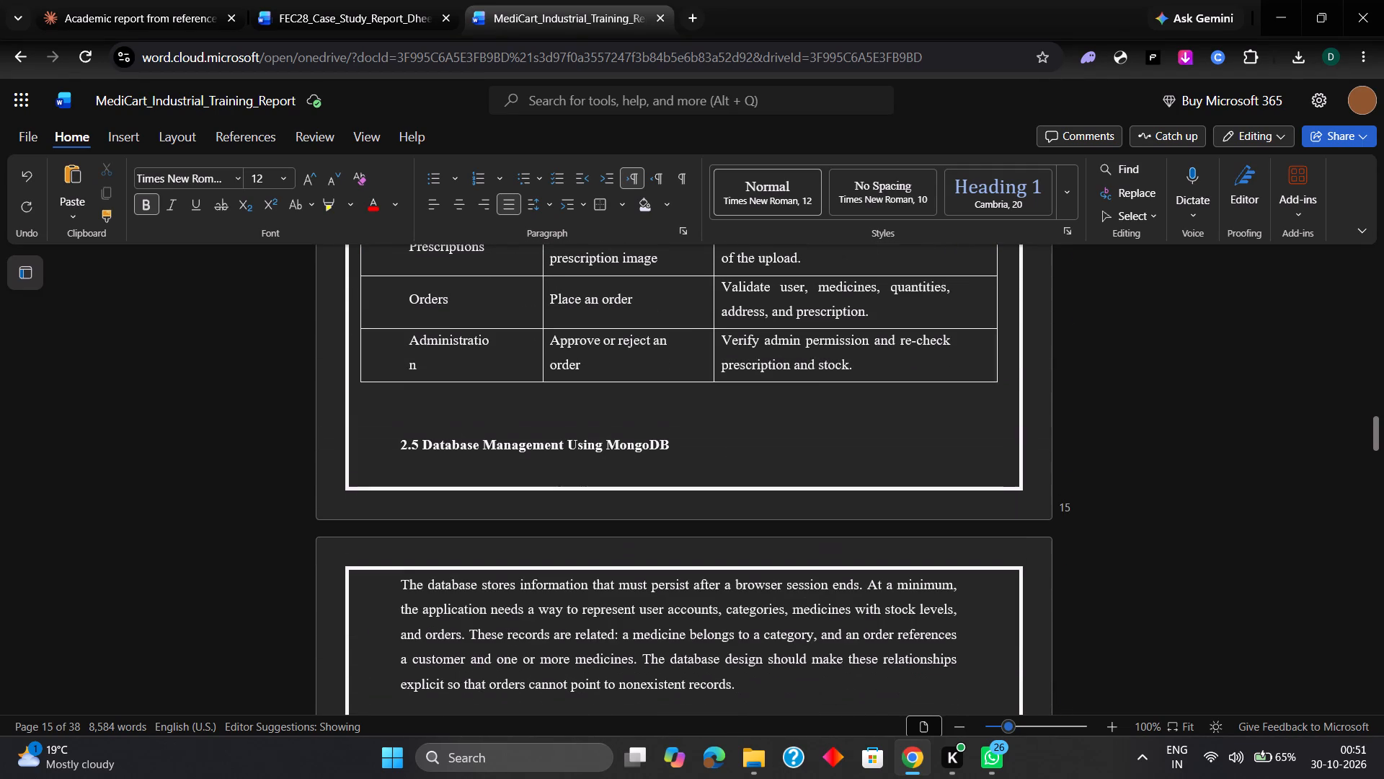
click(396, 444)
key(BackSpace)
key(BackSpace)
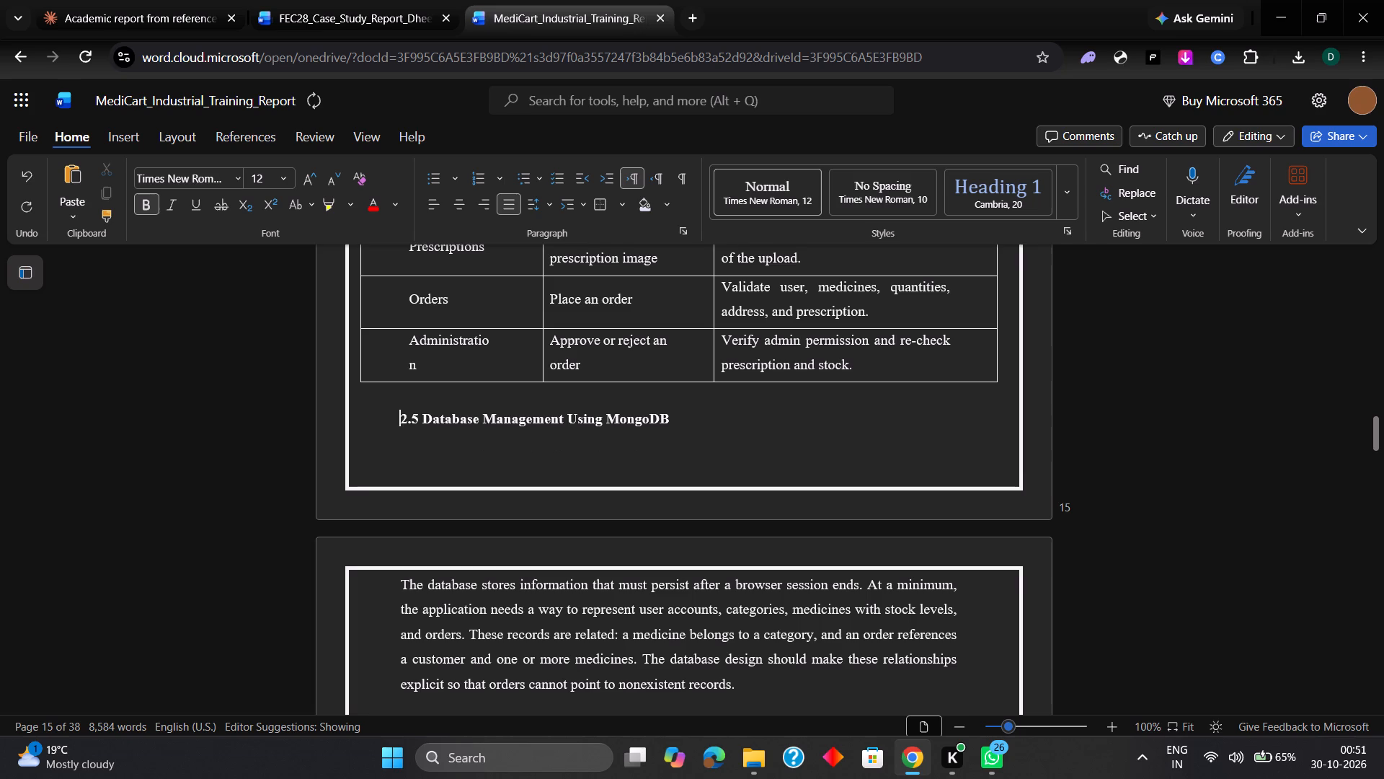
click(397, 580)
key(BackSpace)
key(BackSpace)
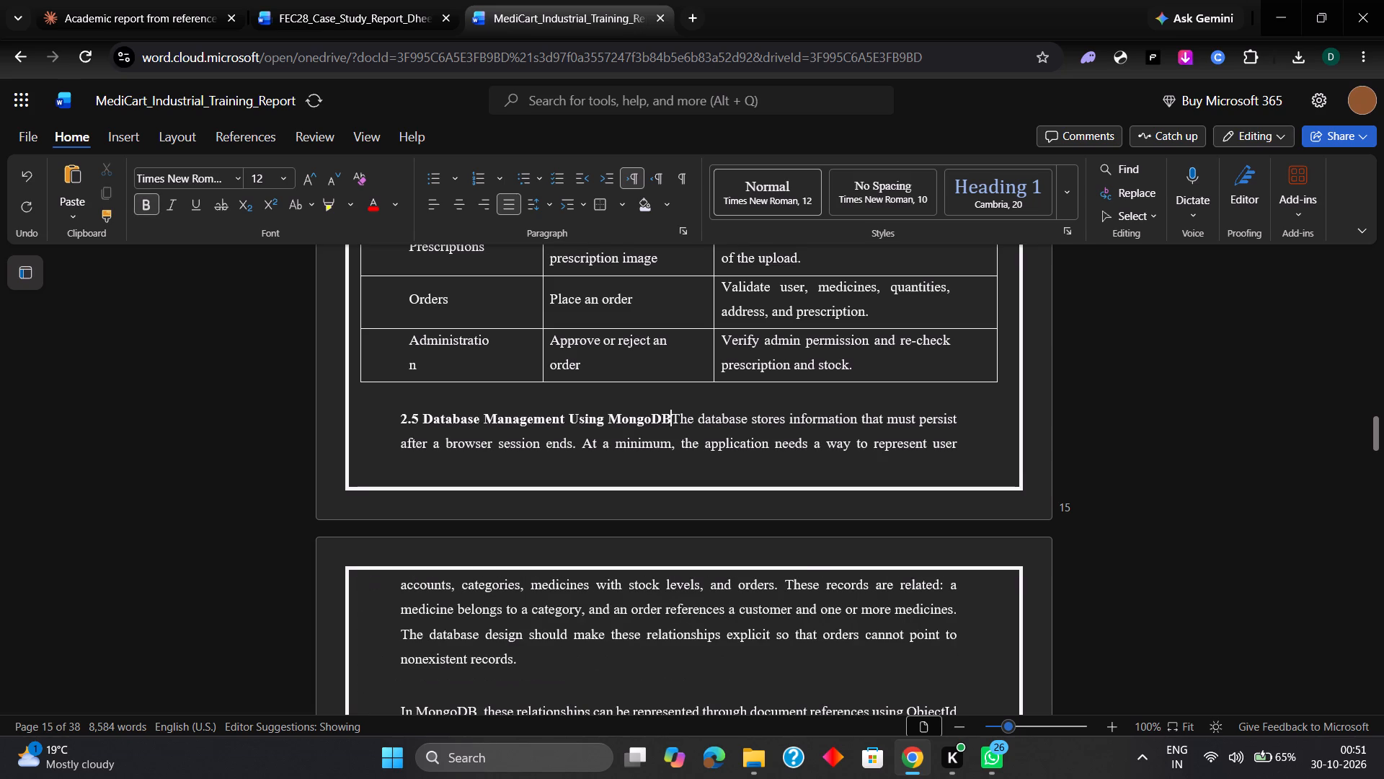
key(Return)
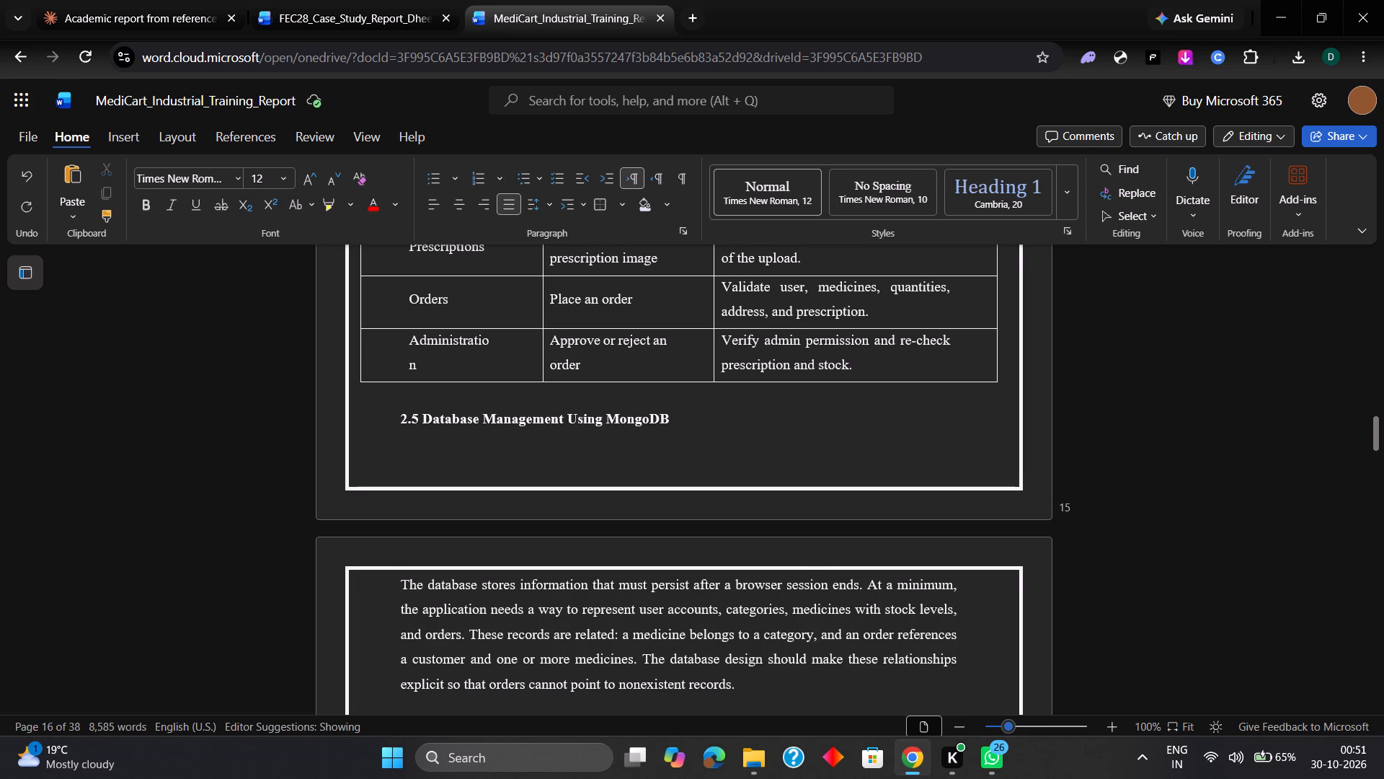
Insert three blank lines before the 2.5 Database Management Using MongoDB heading to move it onto page 16 with its paragraph.
click(680, 420)
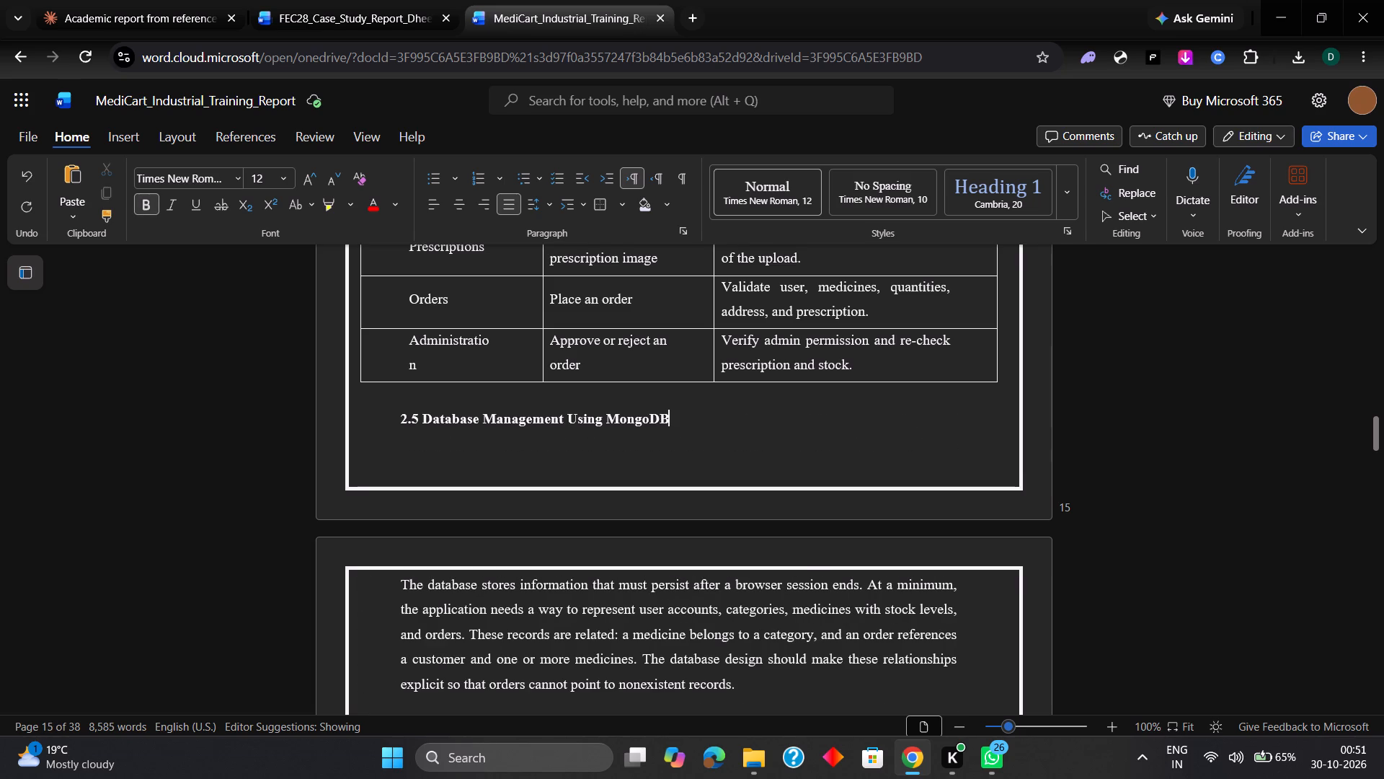
click(403, 419)
key(Return)
key(Return)
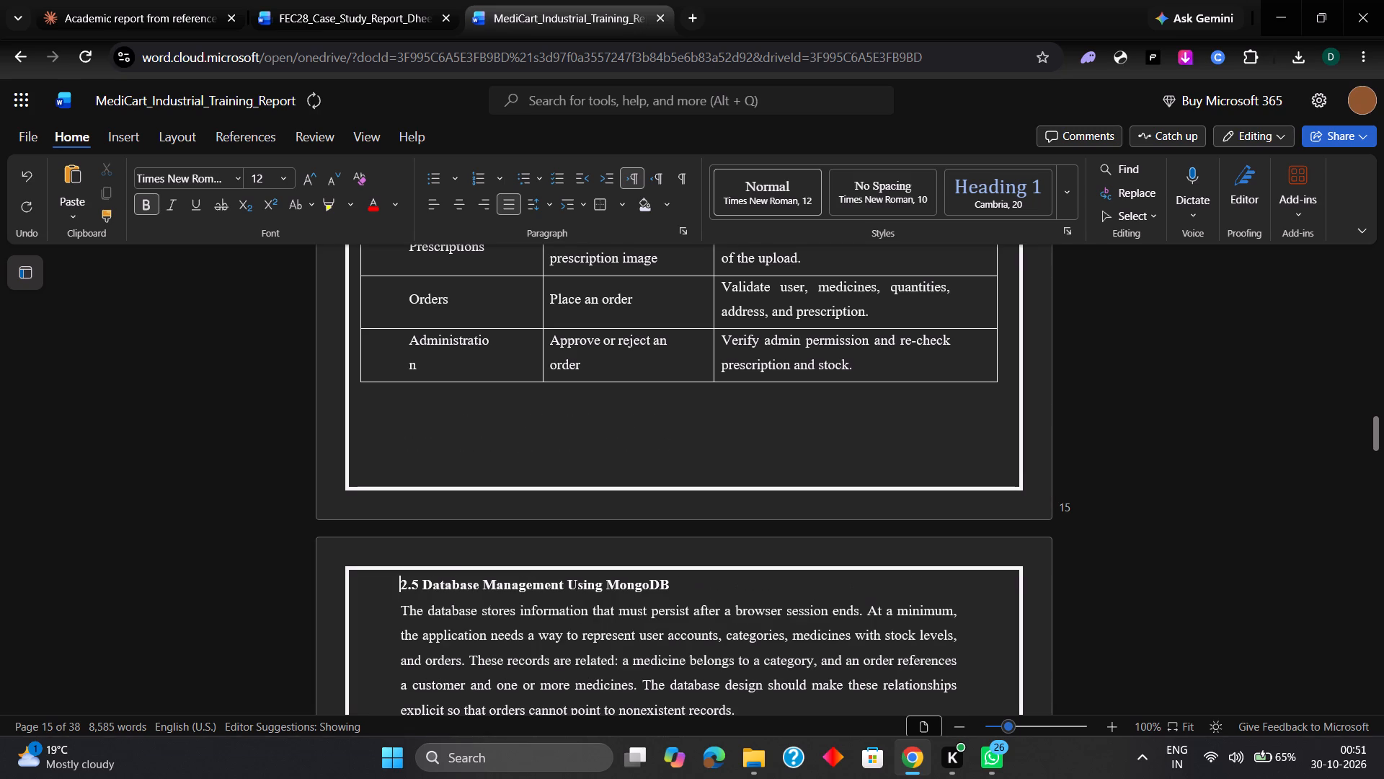
key(Return)
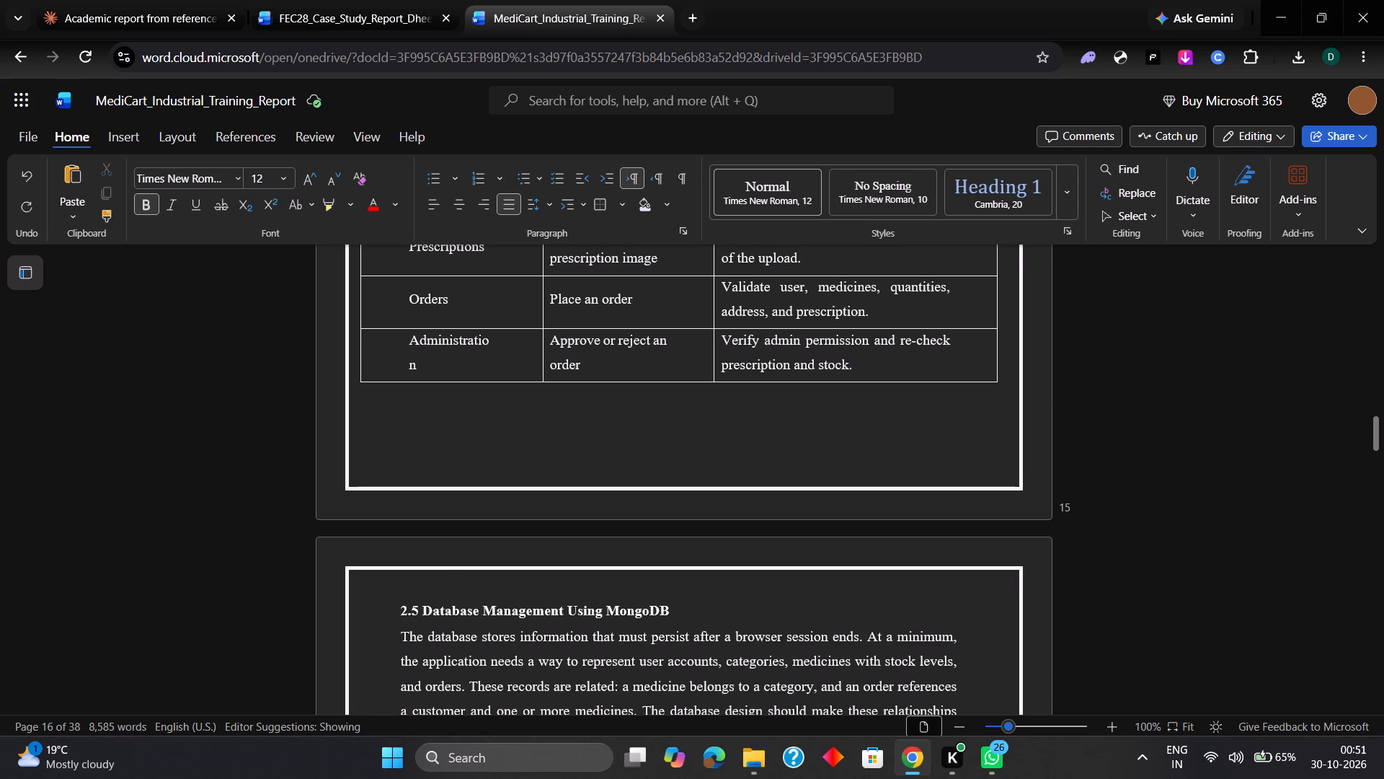
Reduce the gap above the "Database quality considerations" paragraph at the top of page 17 to one blank line.
scroll(458, 557, down, 3)
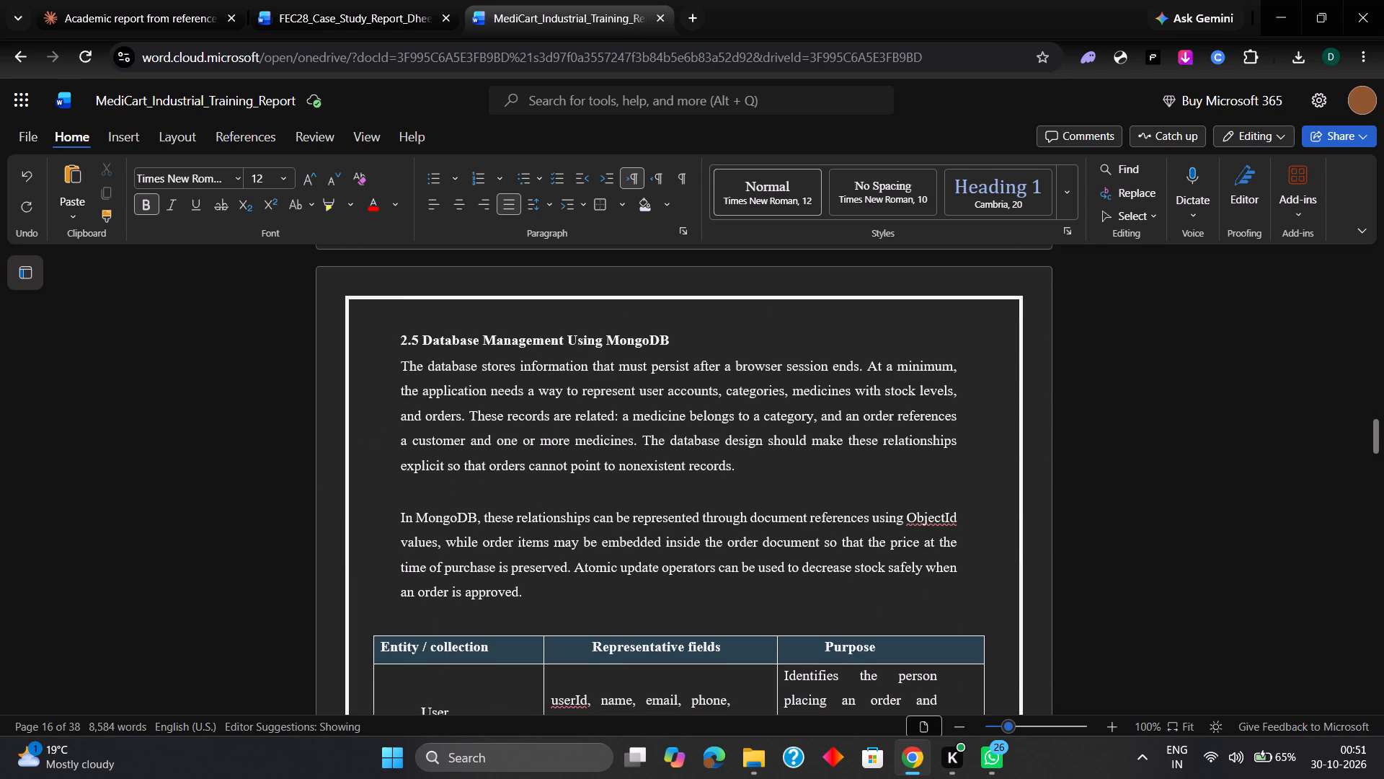
click(421, 493)
scroll(555, 497, down, 9)
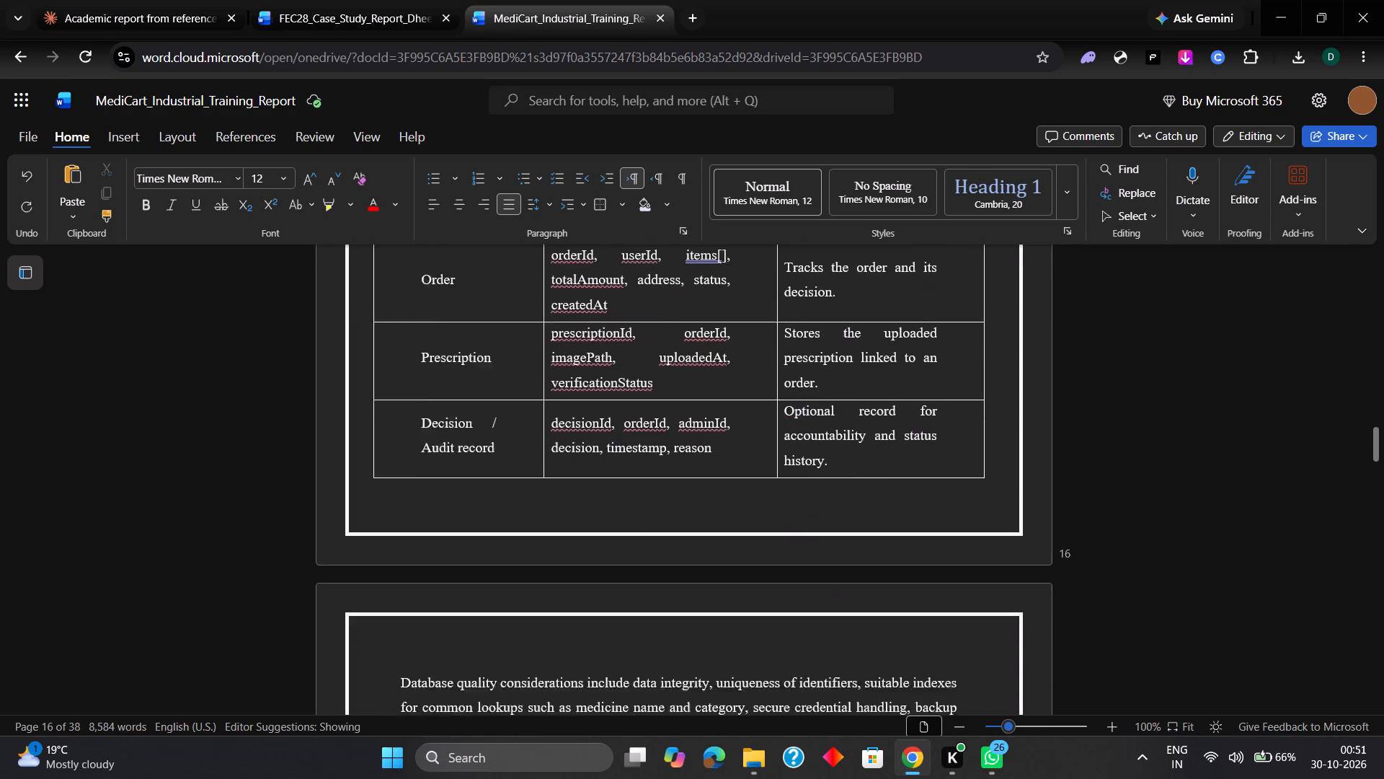
click(425, 506)
click(406, 479)
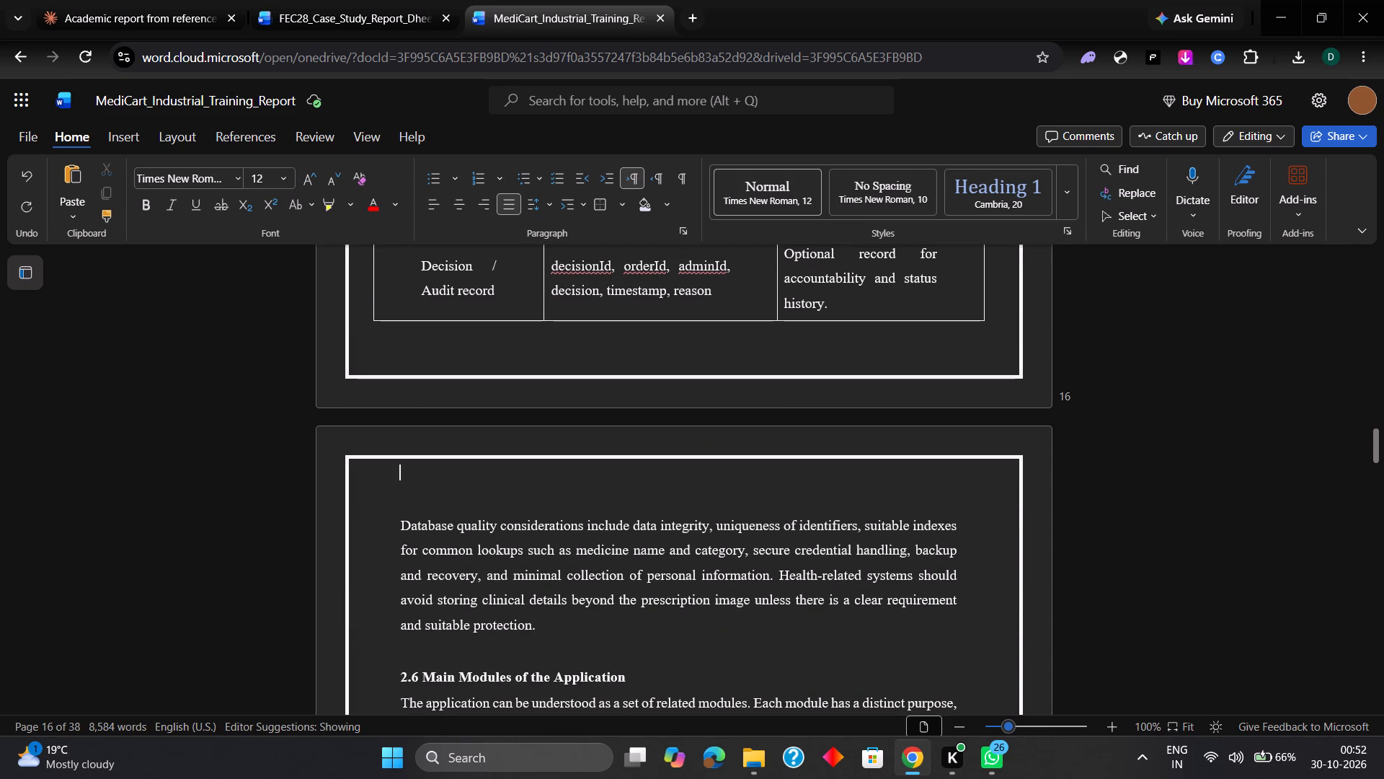
click(407, 498)
key(BackSpace)
key(BackSpace)
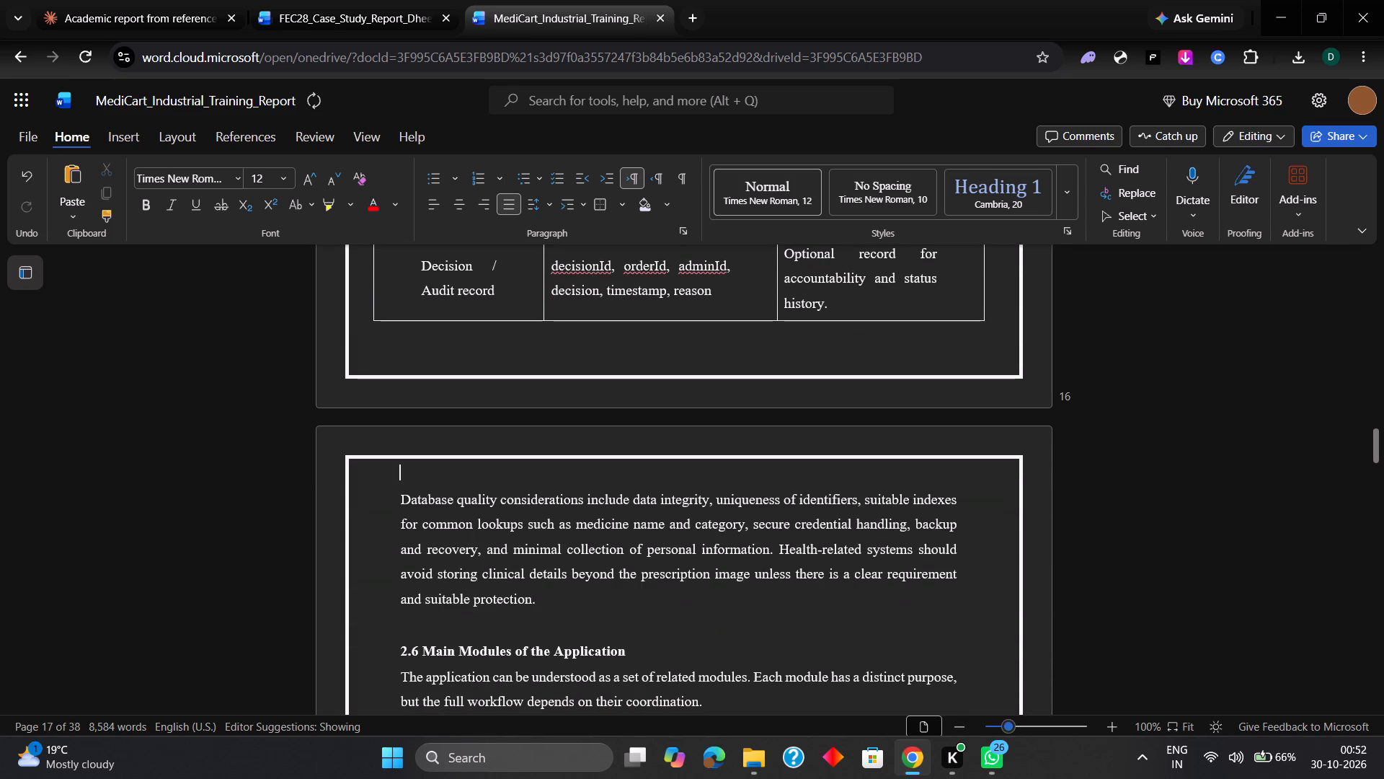
Delete the paragraph beginning "The modules should be designed with clear boundaries" after the section 2.6 module table.
scroll(476, 542, down, 2)
click(408, 444)
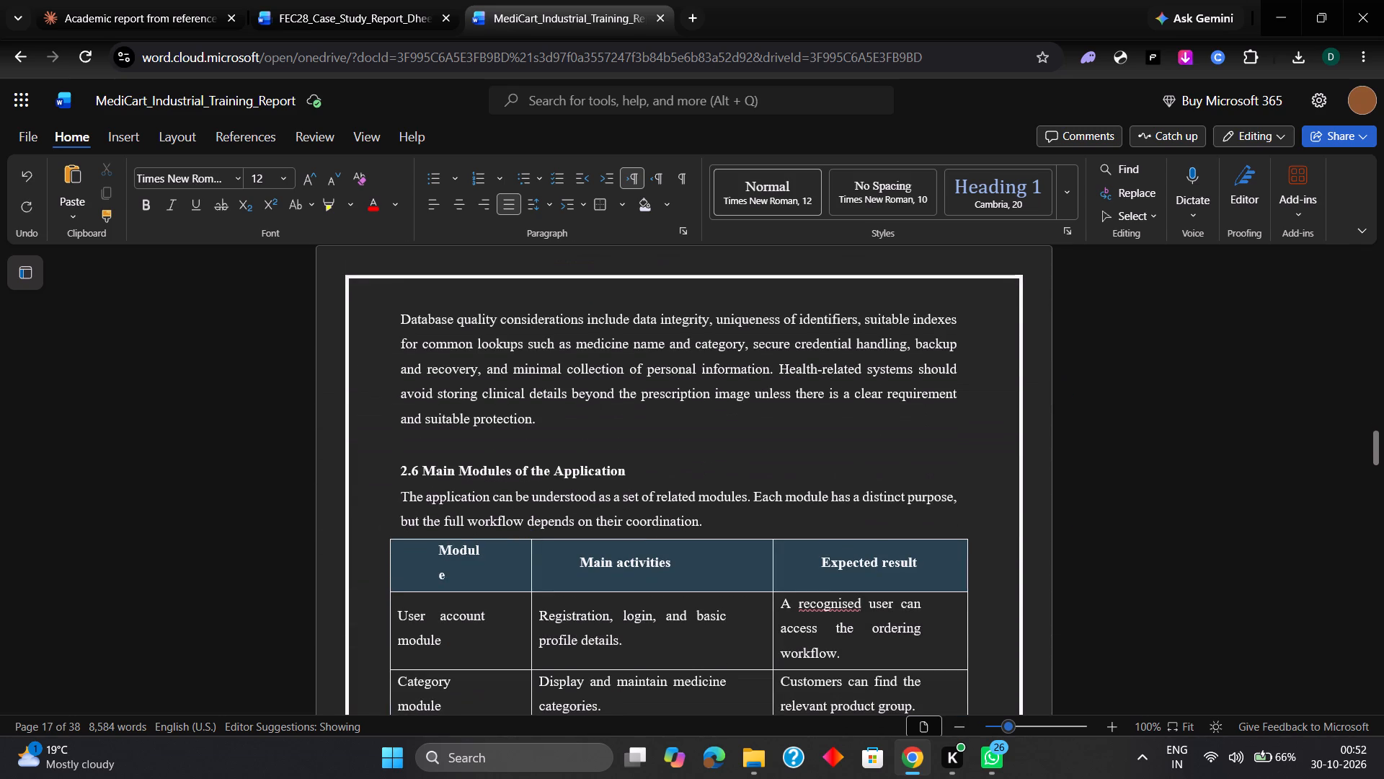
scroll(437, 457, down, 8)
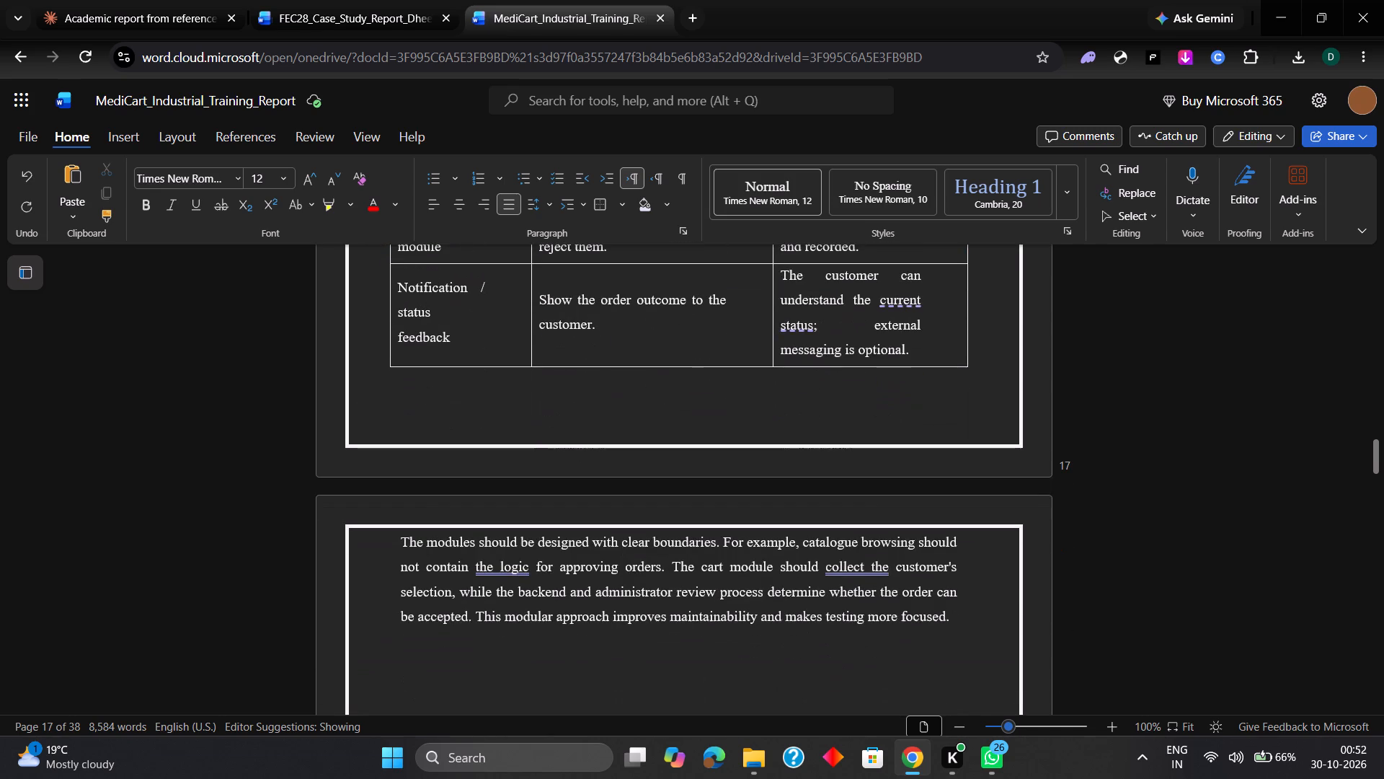
scroll(442, 456, down, 7)
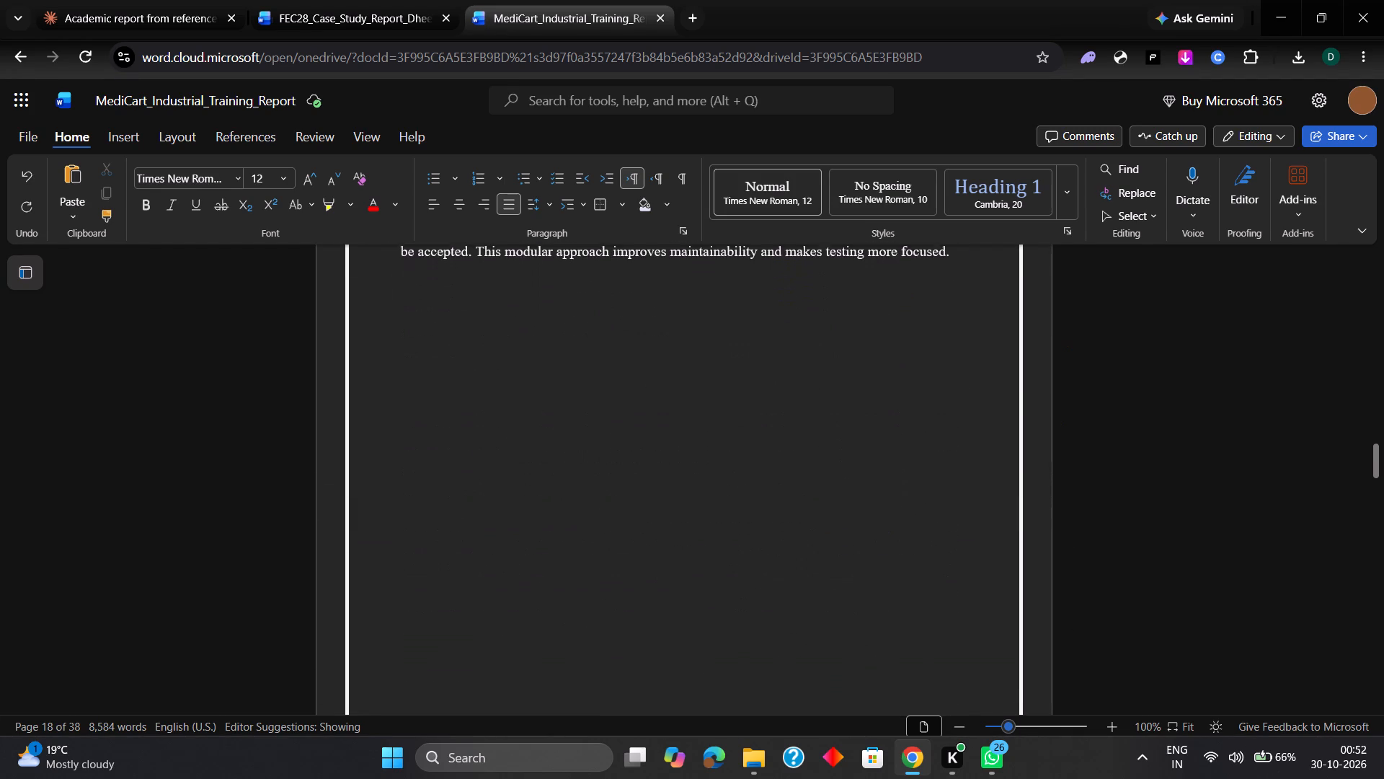
scroll(441, 467, up, 6)
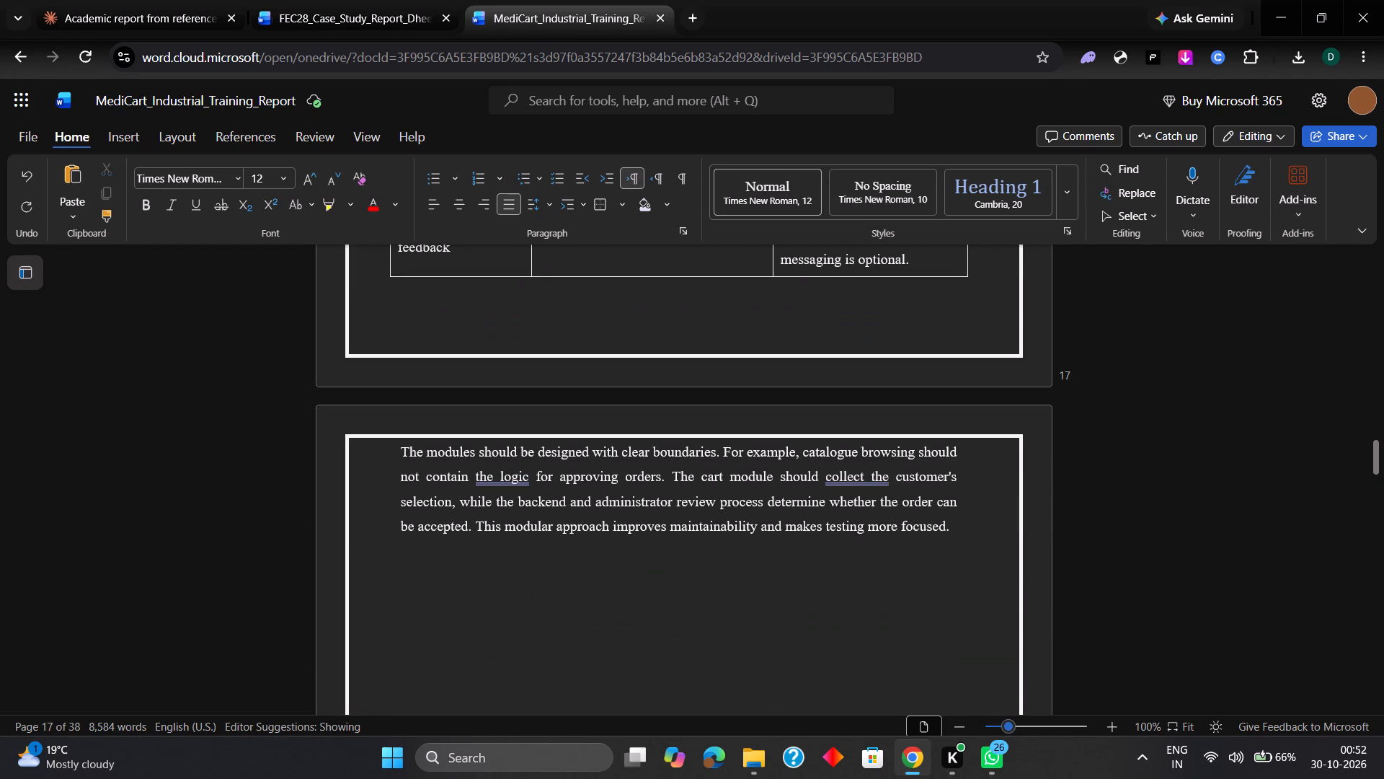
scroll(717, 595, up, 1)
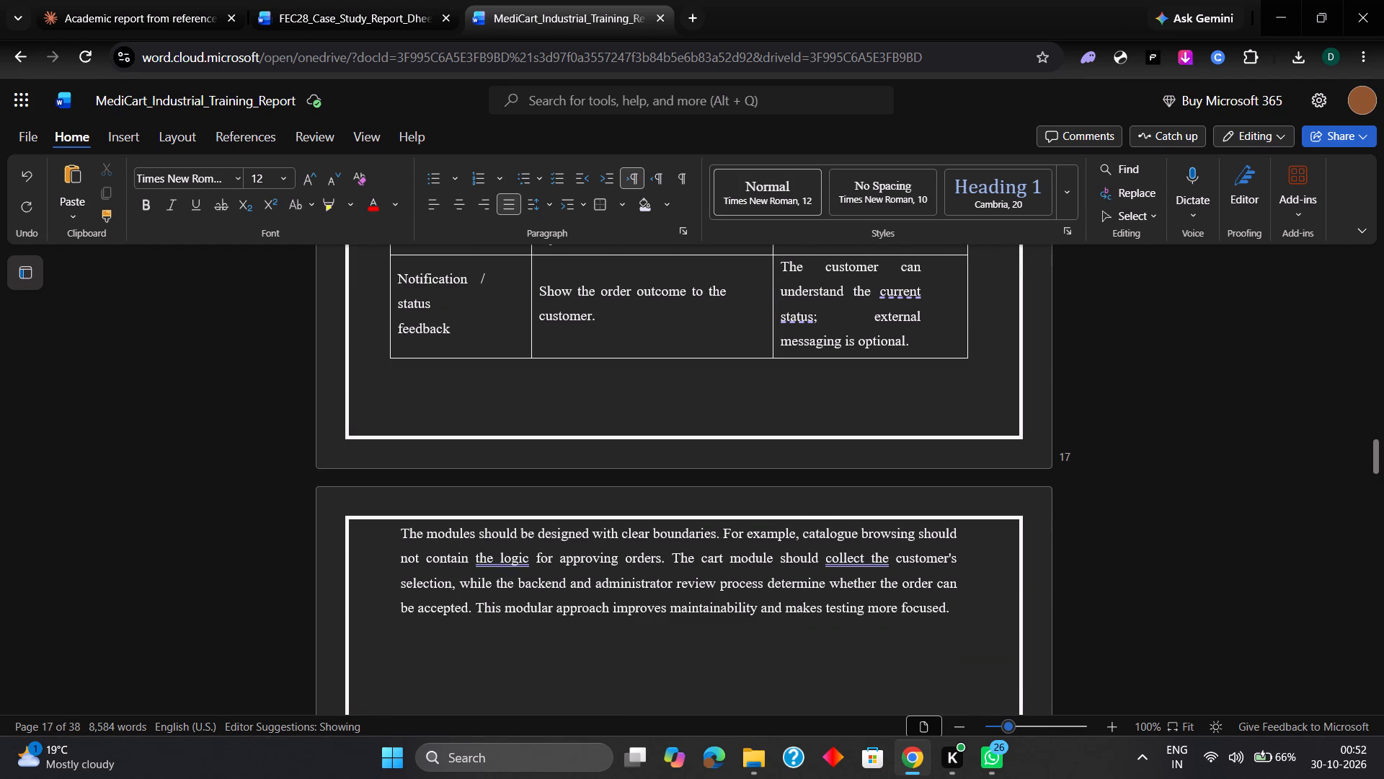
drag(957, 624, 444, 549)
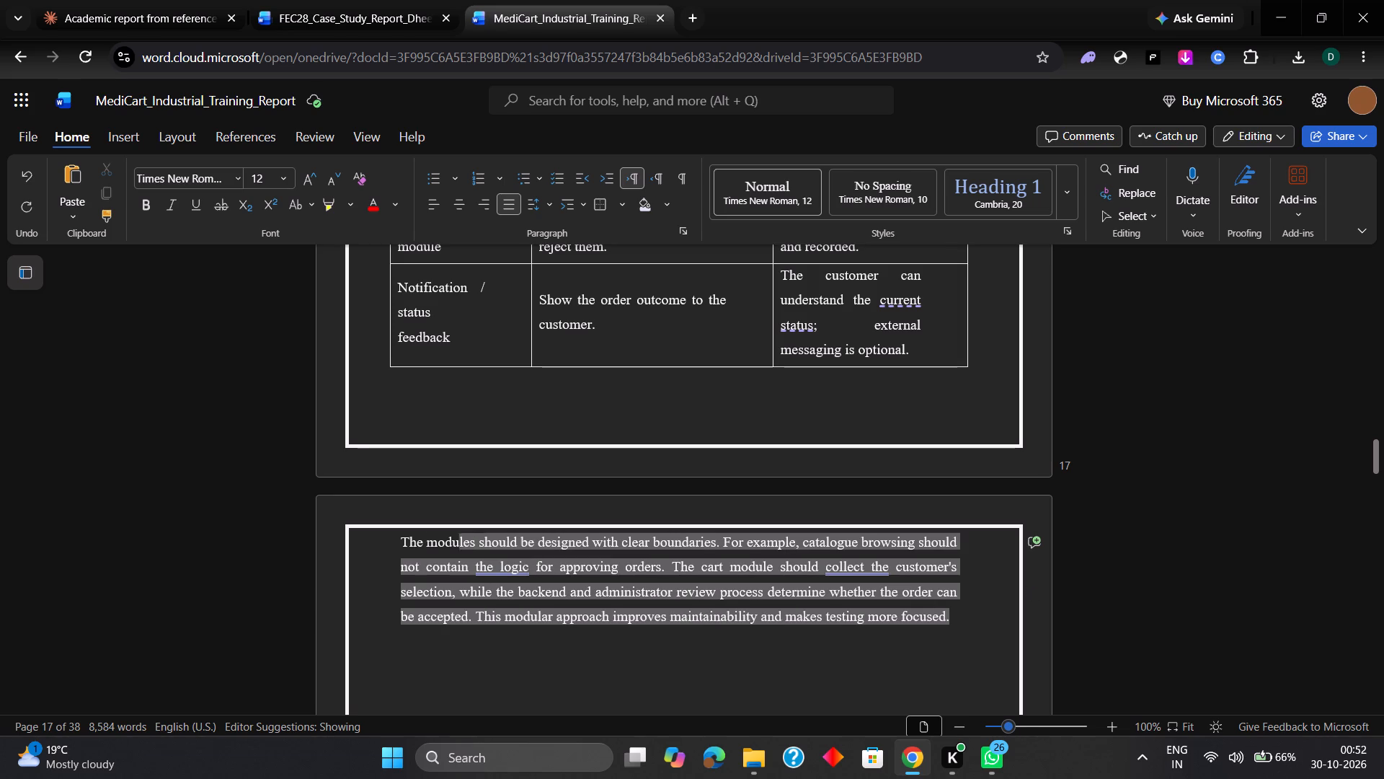
drag(444, 549, 399, 546)
key(BackSpace)
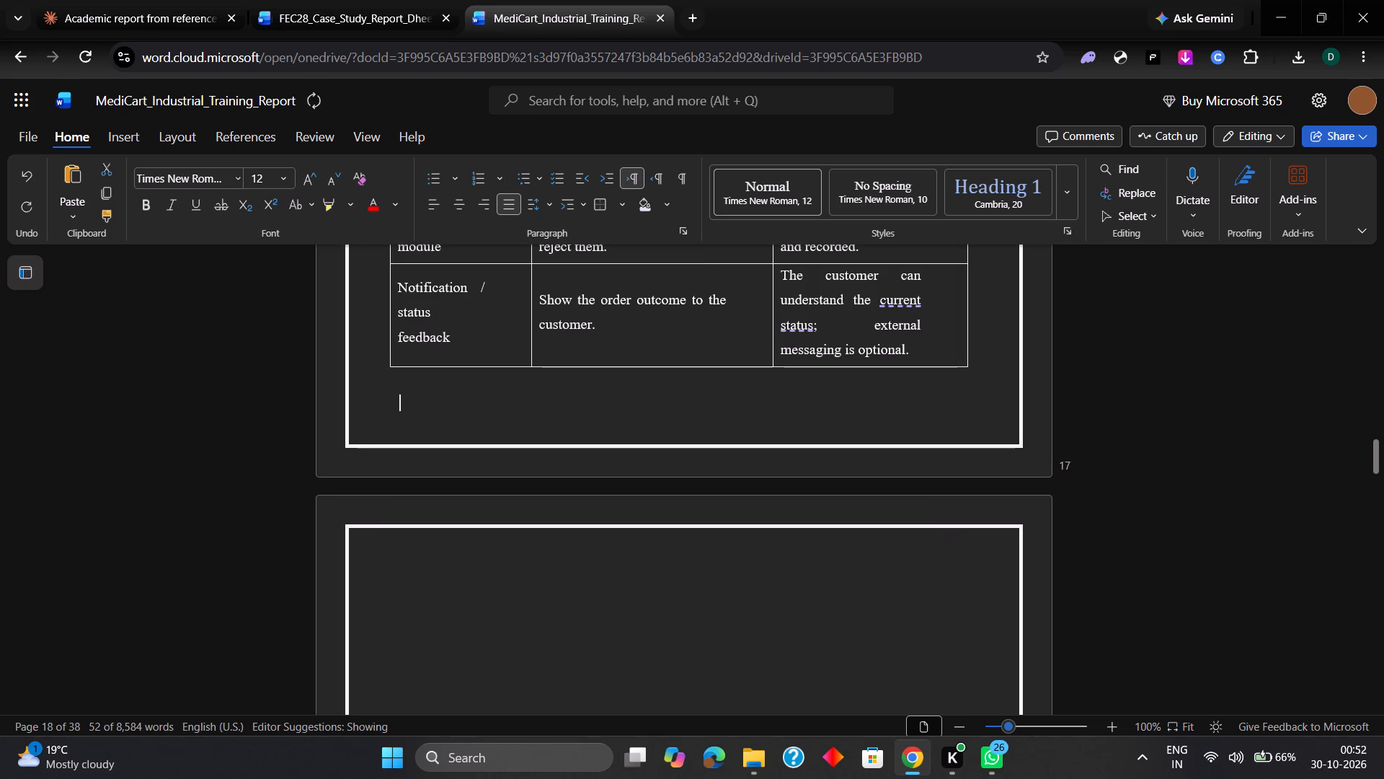
Remove the excess blank lines above the CHAPTER III – APPLICATIONS AND FEATURES heading, bringing it to the top of page 18.
scroll(445, 576, down, 6)
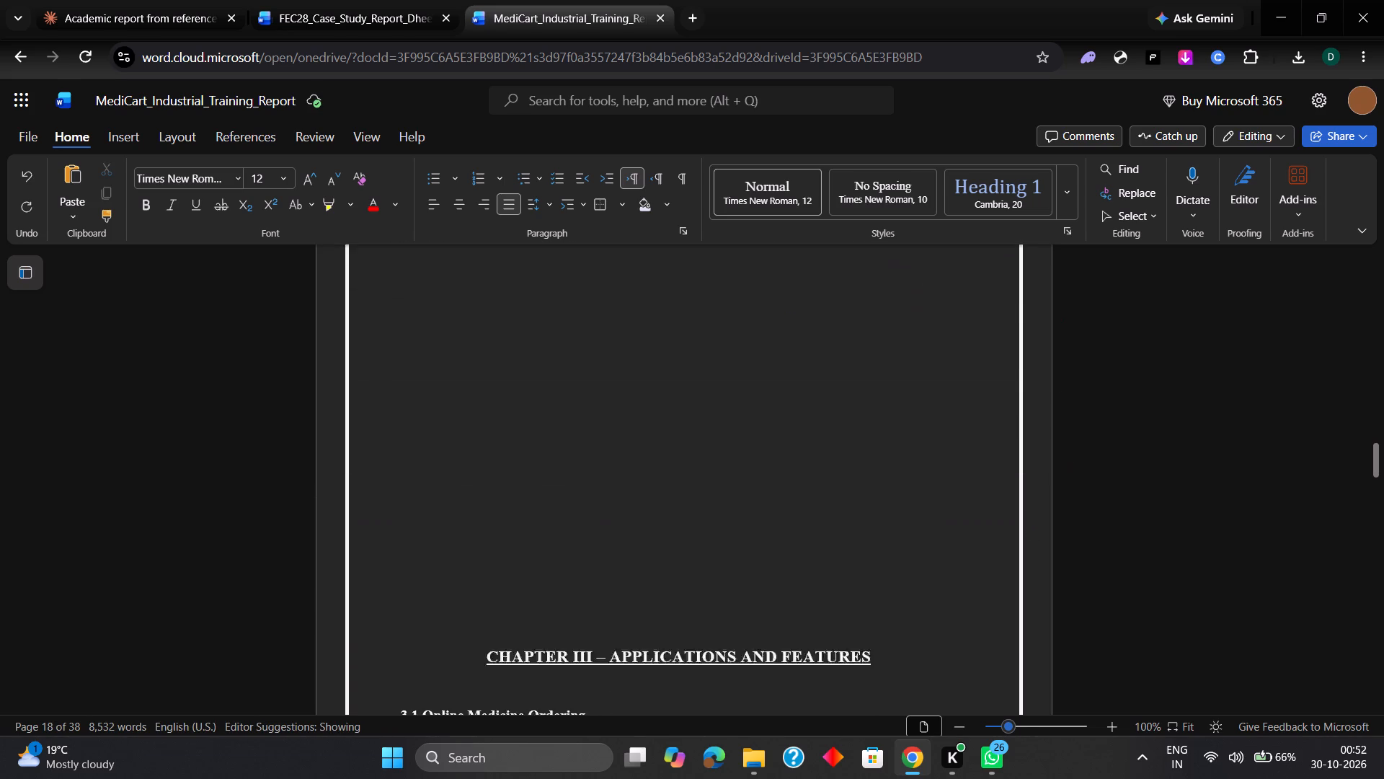
click(488, 425)
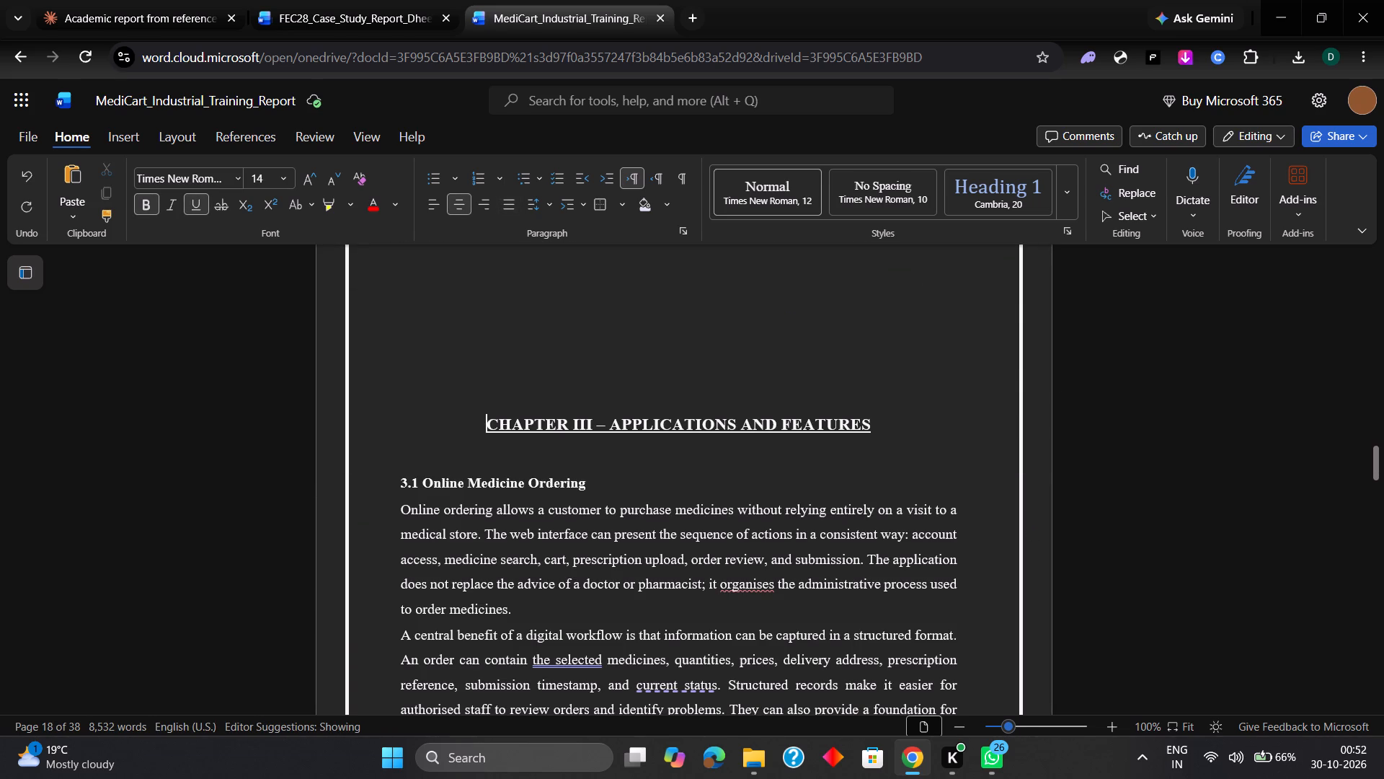
key(BackSpace)
key(BackSpace)
key(BackSpace)
key(BackSpace)
key(BackSpace)
key(BackSpace)
key(BackSpace)
key(BackSpace)
key(BackSpace)
key(BackSpace)
key(BackSpace)
key(BackSpace)
key(BackSpace)
key(BackSpace)
scroll(475, 459, up, 3)
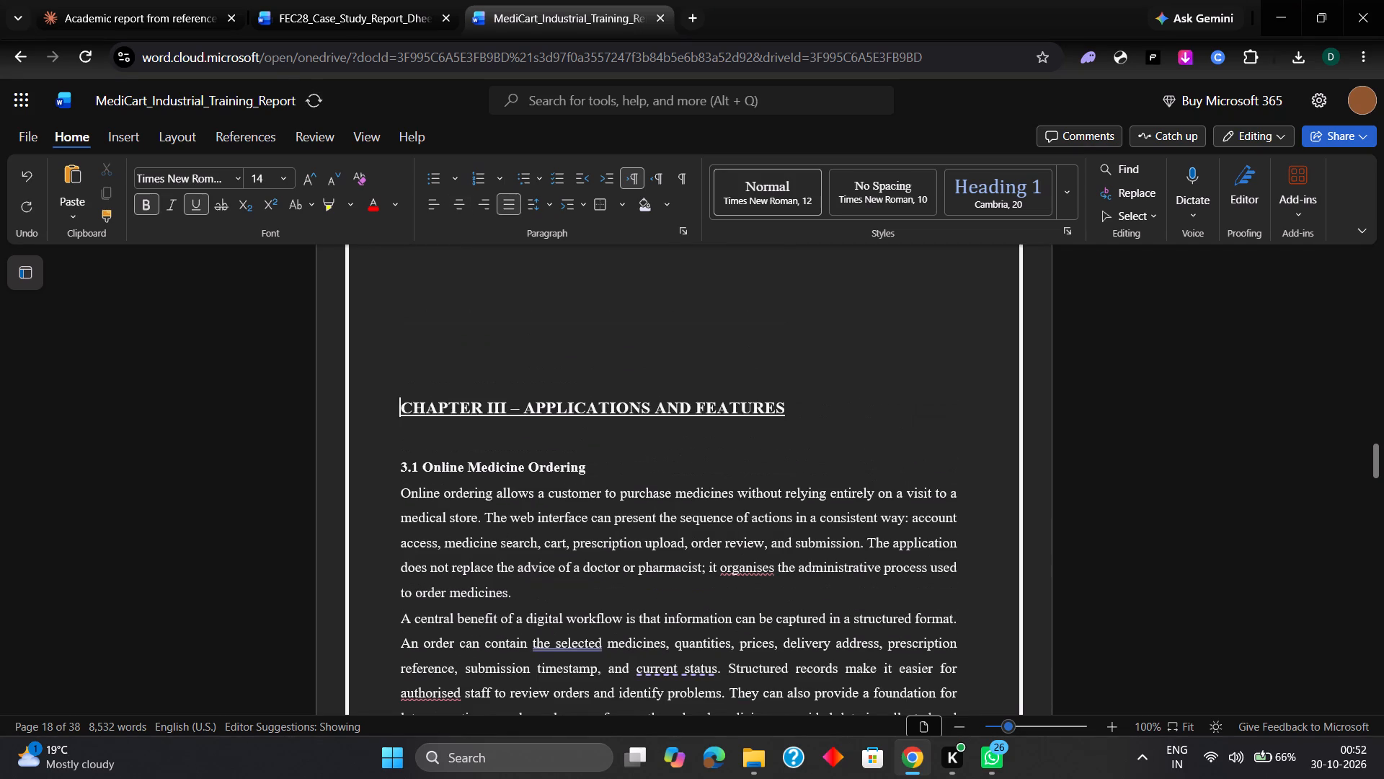
key(BackSpace)
key(BackSpace)
key(BackSpace)
key(BackSpace)
key(BackSpace)
key(BackSpace)
scroll(466, 537, up, 3)
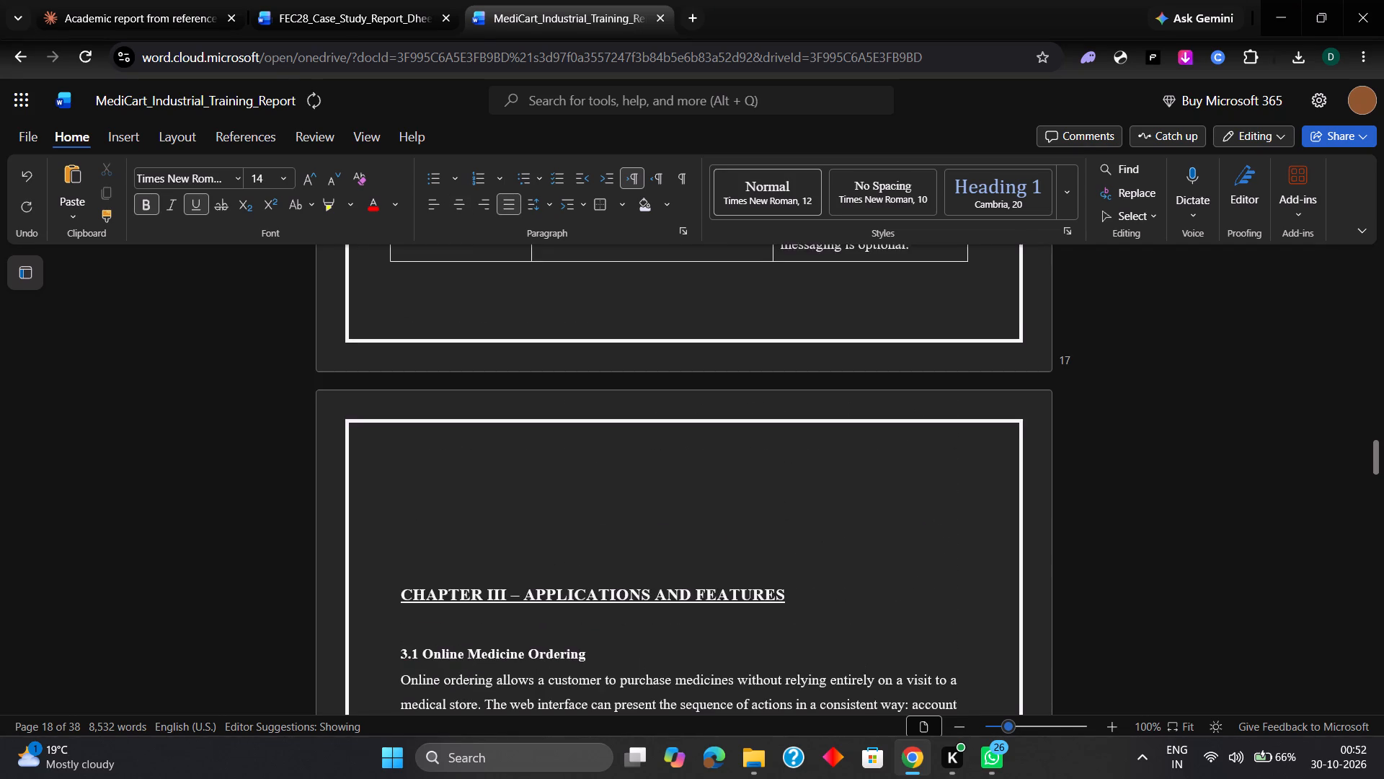
key(BackSpace)
key(BackSpace)
key(BackSpace)
key(BackSpace)
key(BackSpace)
key(BackSpace)
key(BackSpace)
key(BackSpace)
key(BackSpace)
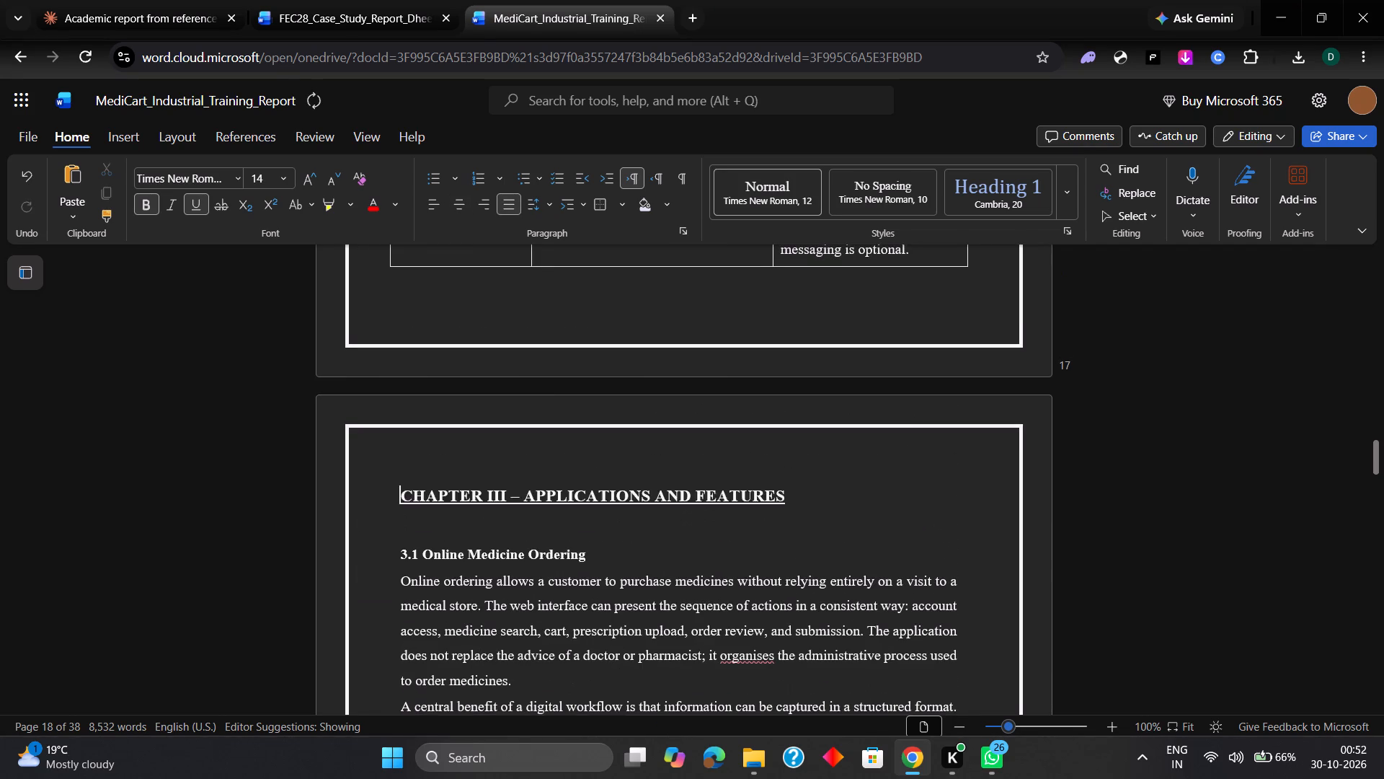
key(BackSpace)
Centre the CHAPTER III – APPLICATIONS AND FEATURES heading.
drag(800, 466, 778, 472)
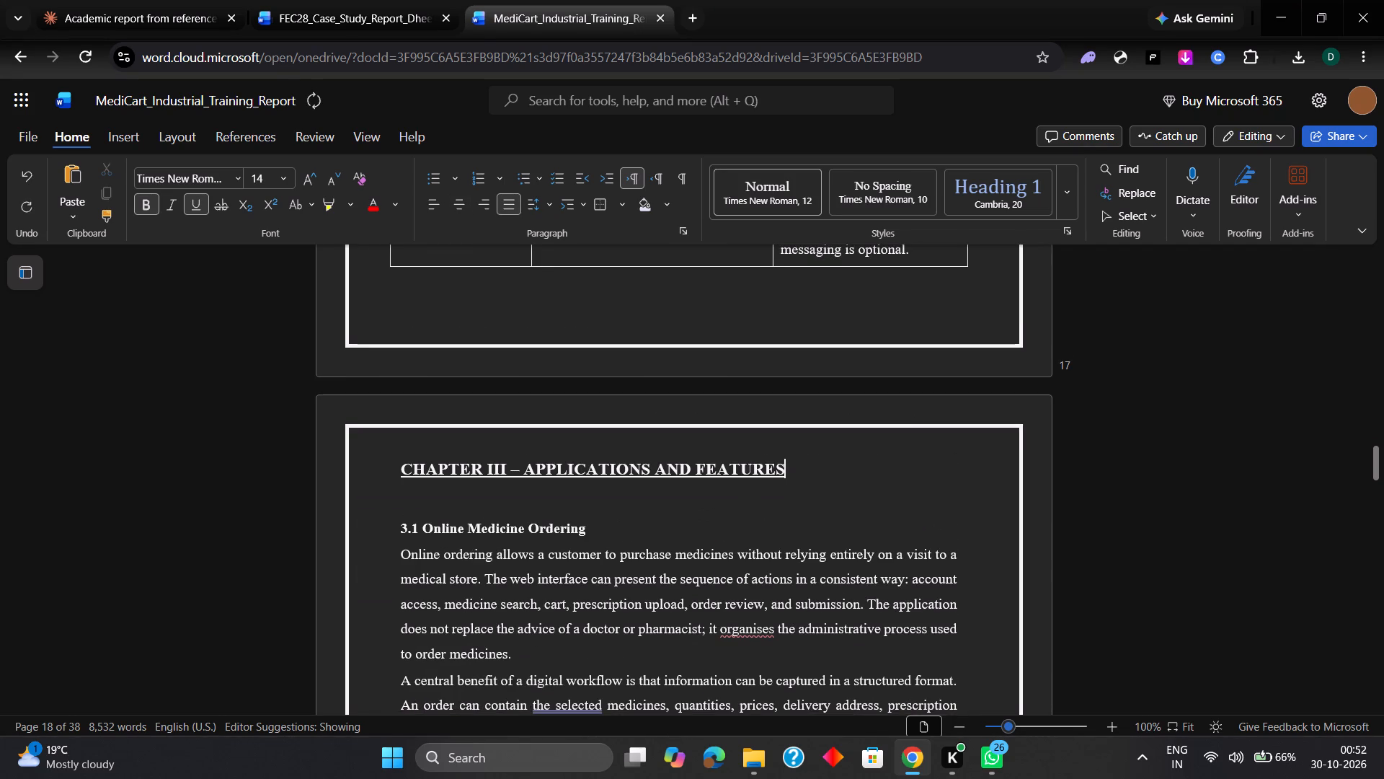
drag(778, 472, 397, 468)
click(456, 203)
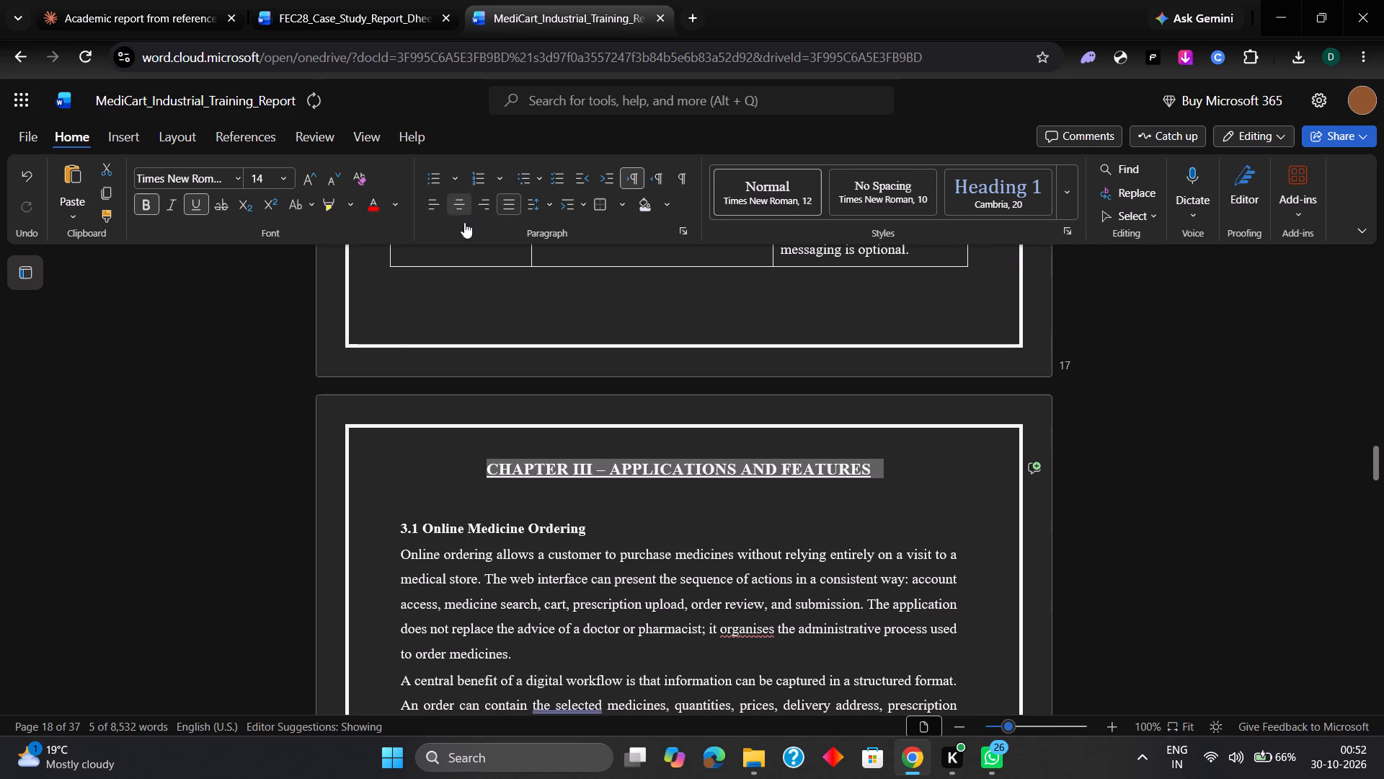
click(635, 506)
Recheck the layout of sections 3.1 to 3.3, including the requirements table and the page breaks between them.
scroll(731, 526, down, 6)
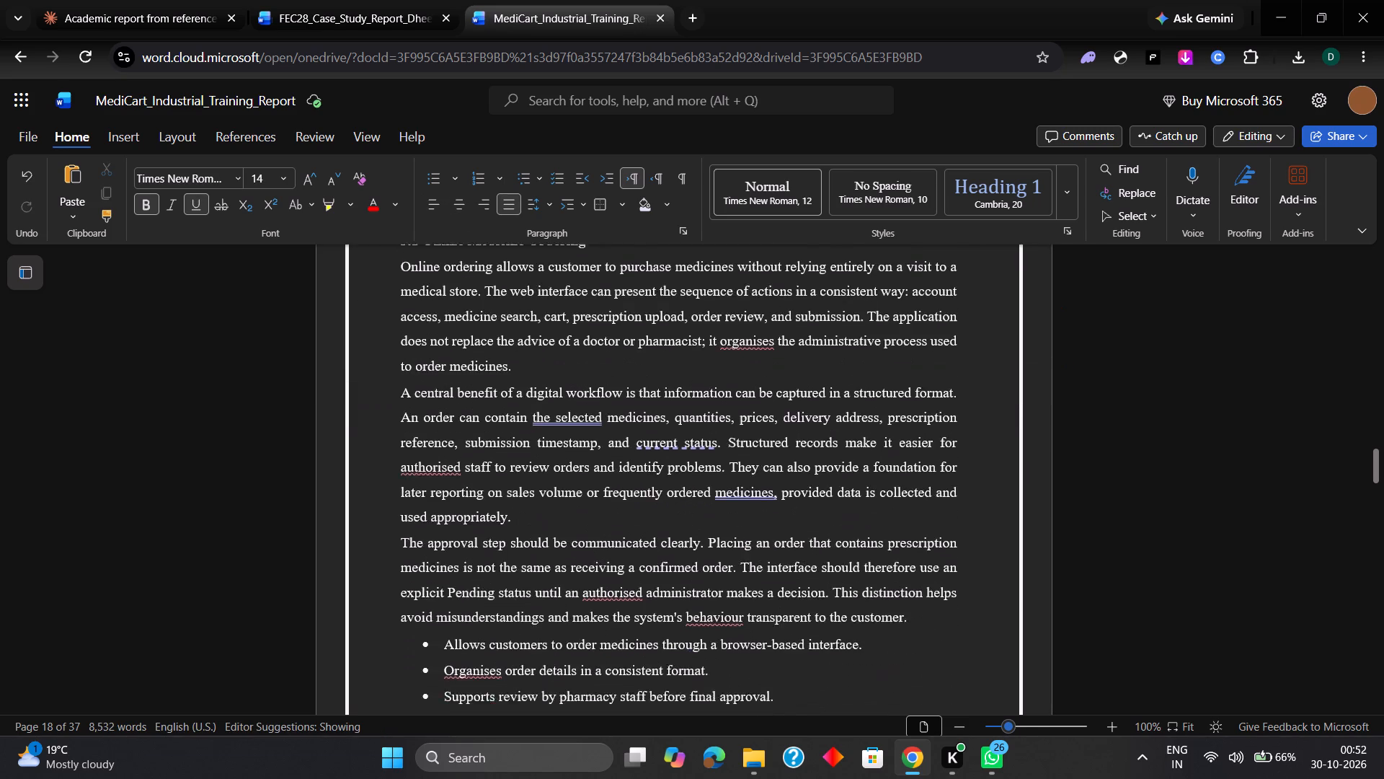
scroll(730, 523, down, 6)
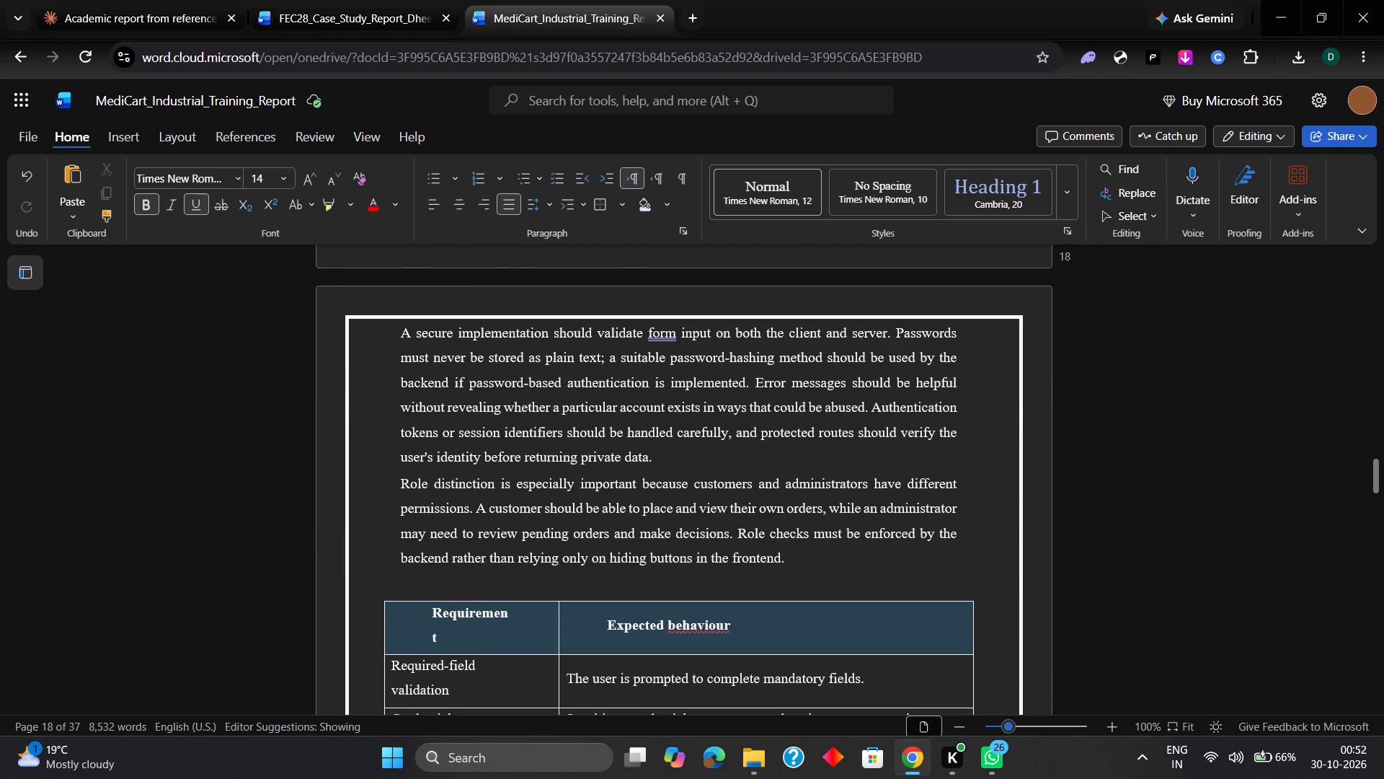
scroll(724, 519, down, 1)
scroll(724, 519, up, 4)
scroll(724, 521, down, 3)
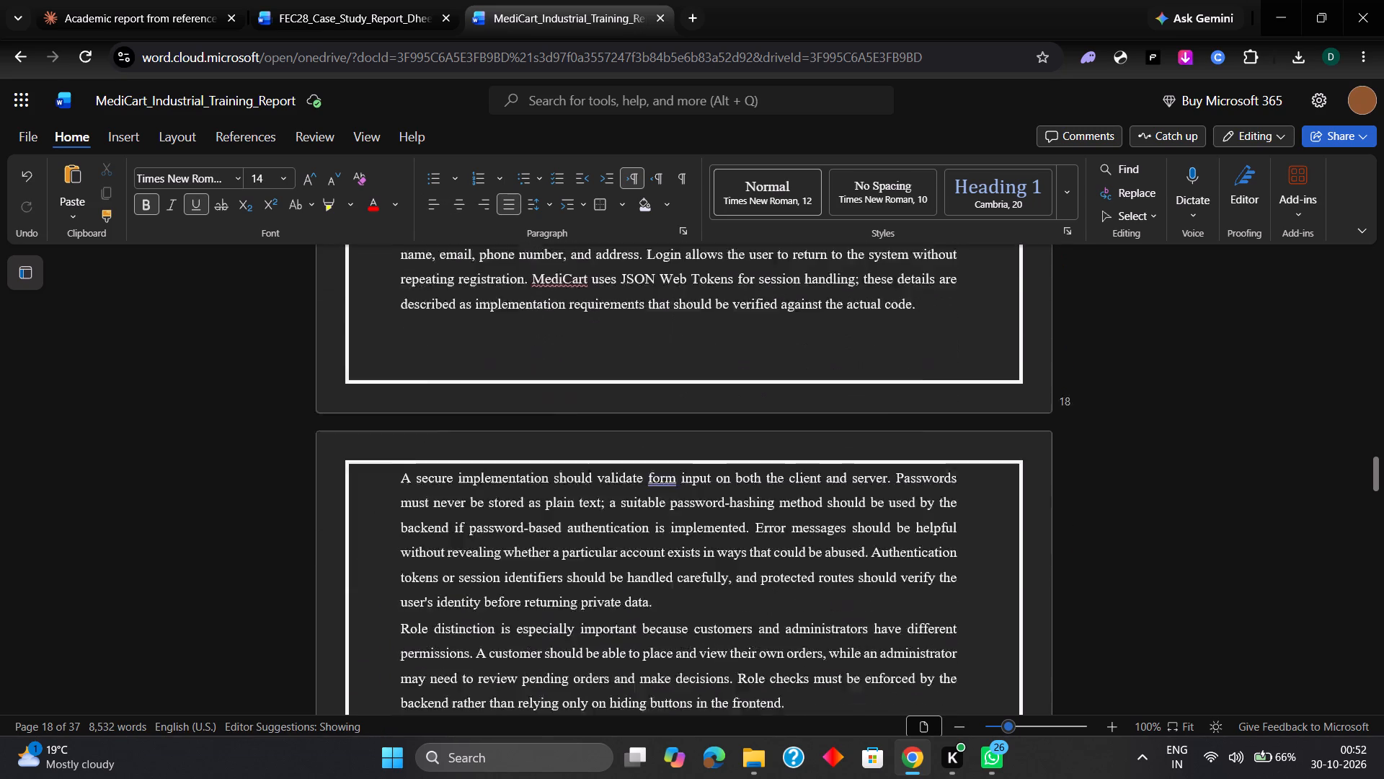
scroll(724, 521, down, 2)
scroll(724, 521, up, 2)
scroll(724, 521, down, 11)
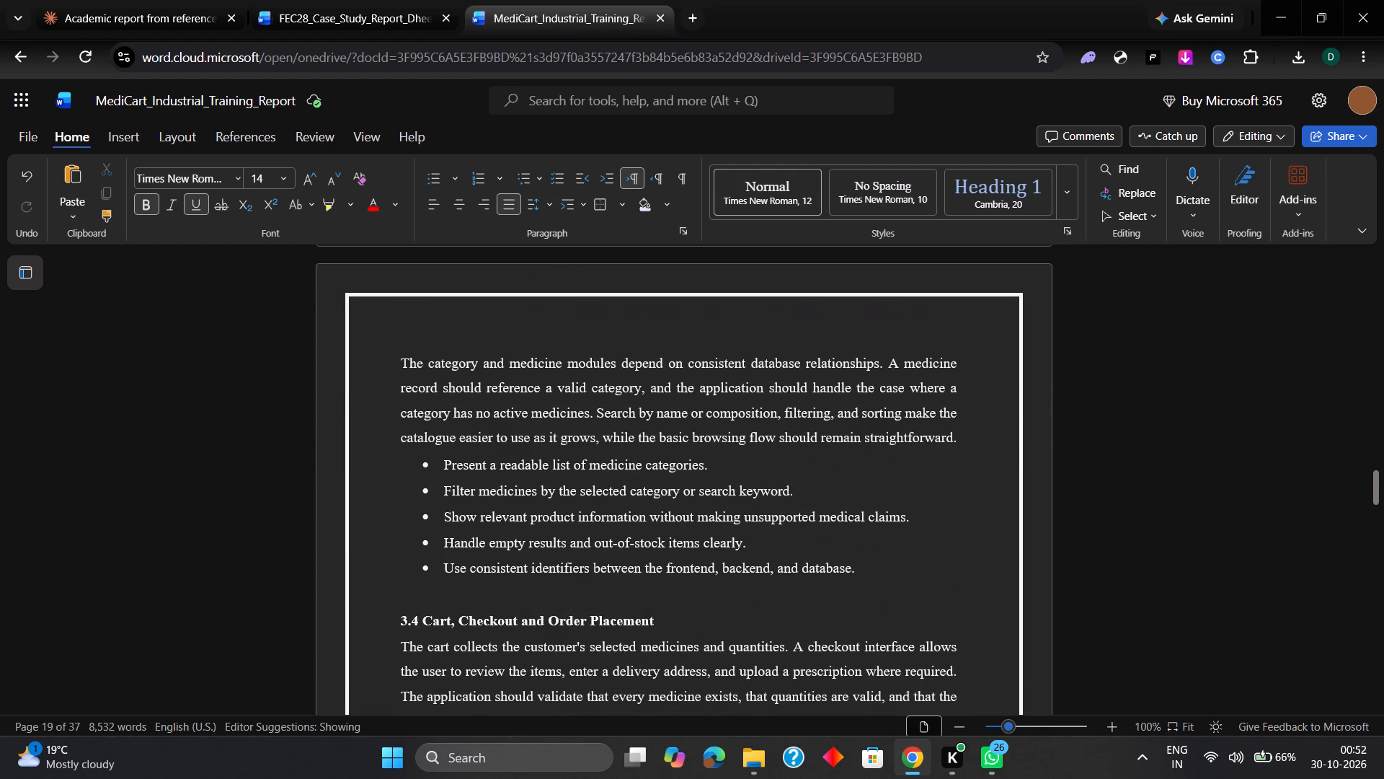
Reduce the gap above the "The category and medicine modules" paragraph at the top of page 20 to one blank line.
click(472, 345)
click(438, 297)
click(425, 335)
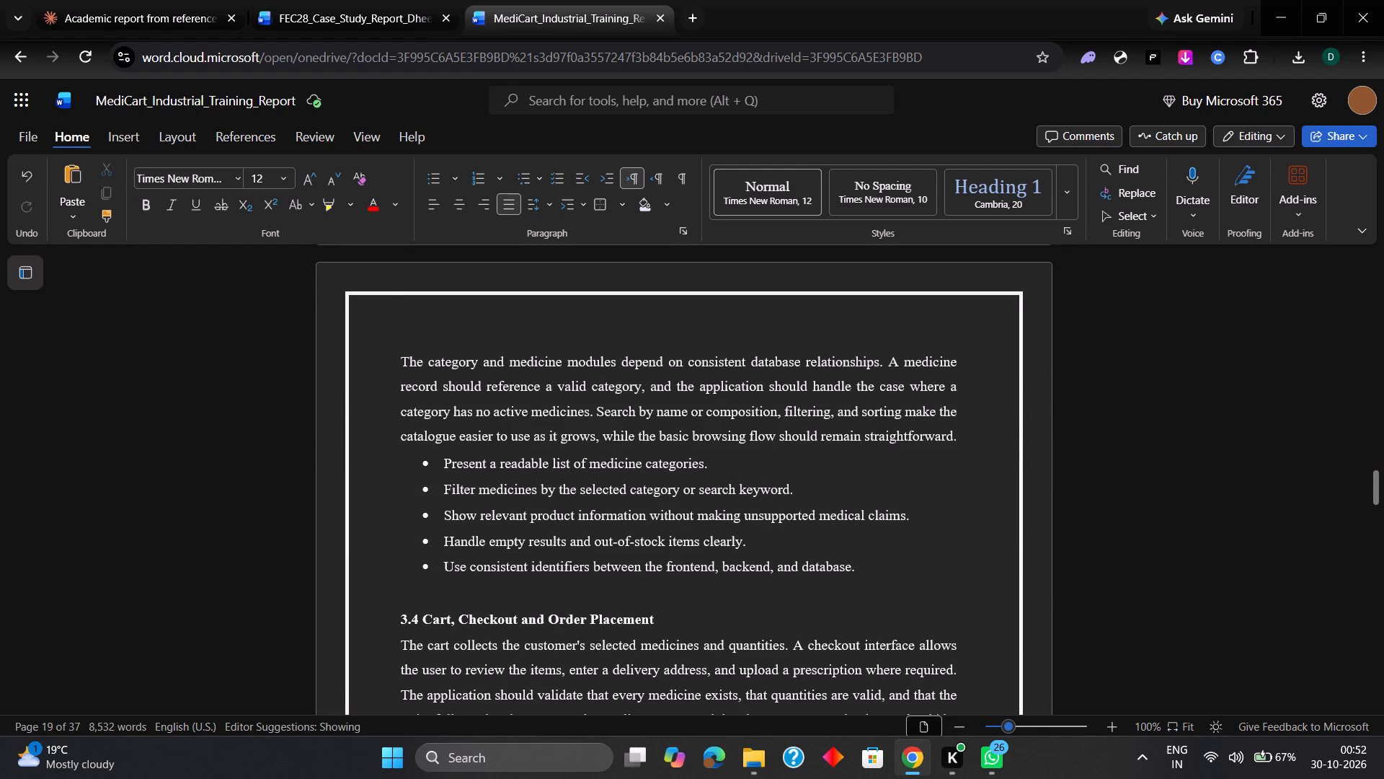
key(BackSpace)
key(BackSpace)
scroll(463, 391, up, 3)
scroll(522, 466, up, 1)
scroll(525, 472, down, 3)
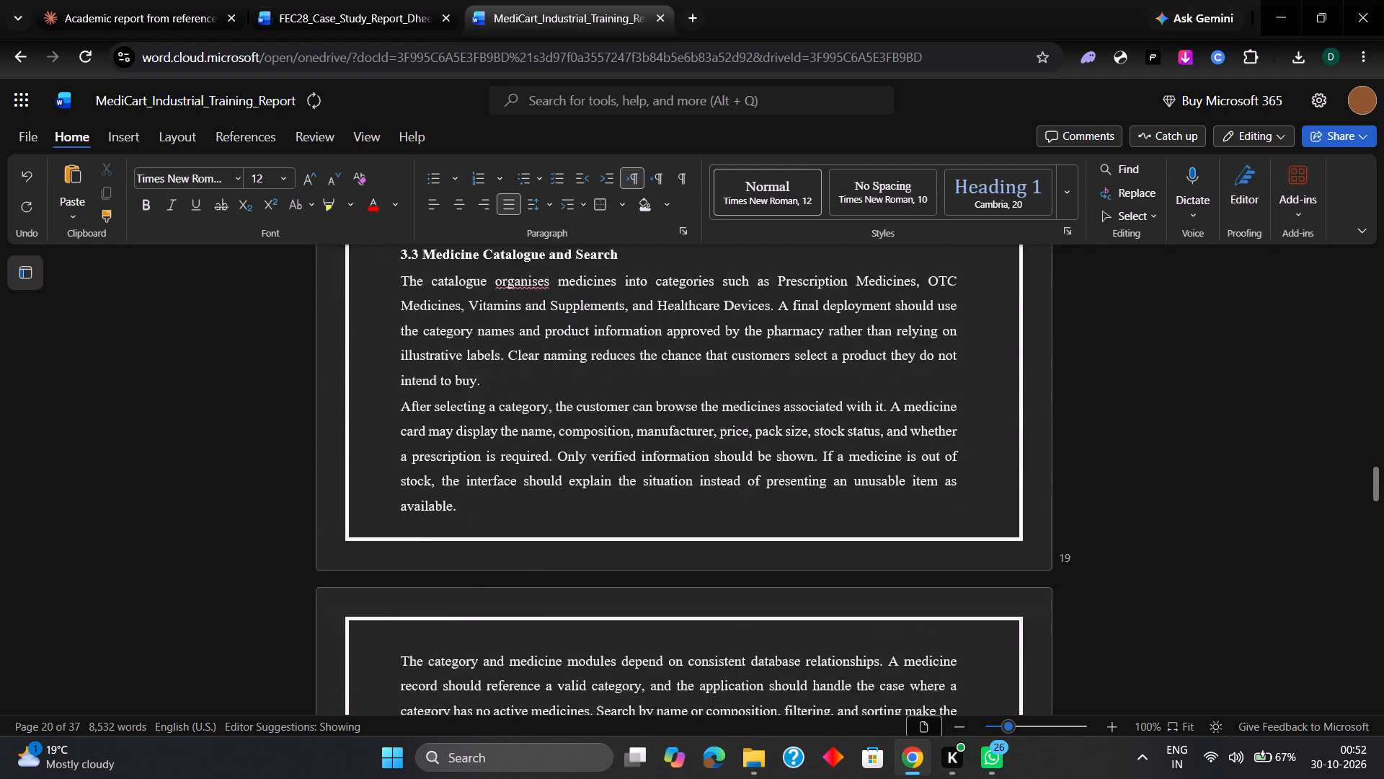
Recheck the layout from section 3.4 through the advantages and limitations table to Chapter IV section 4.1.
scroll(529, 472, down, 9)
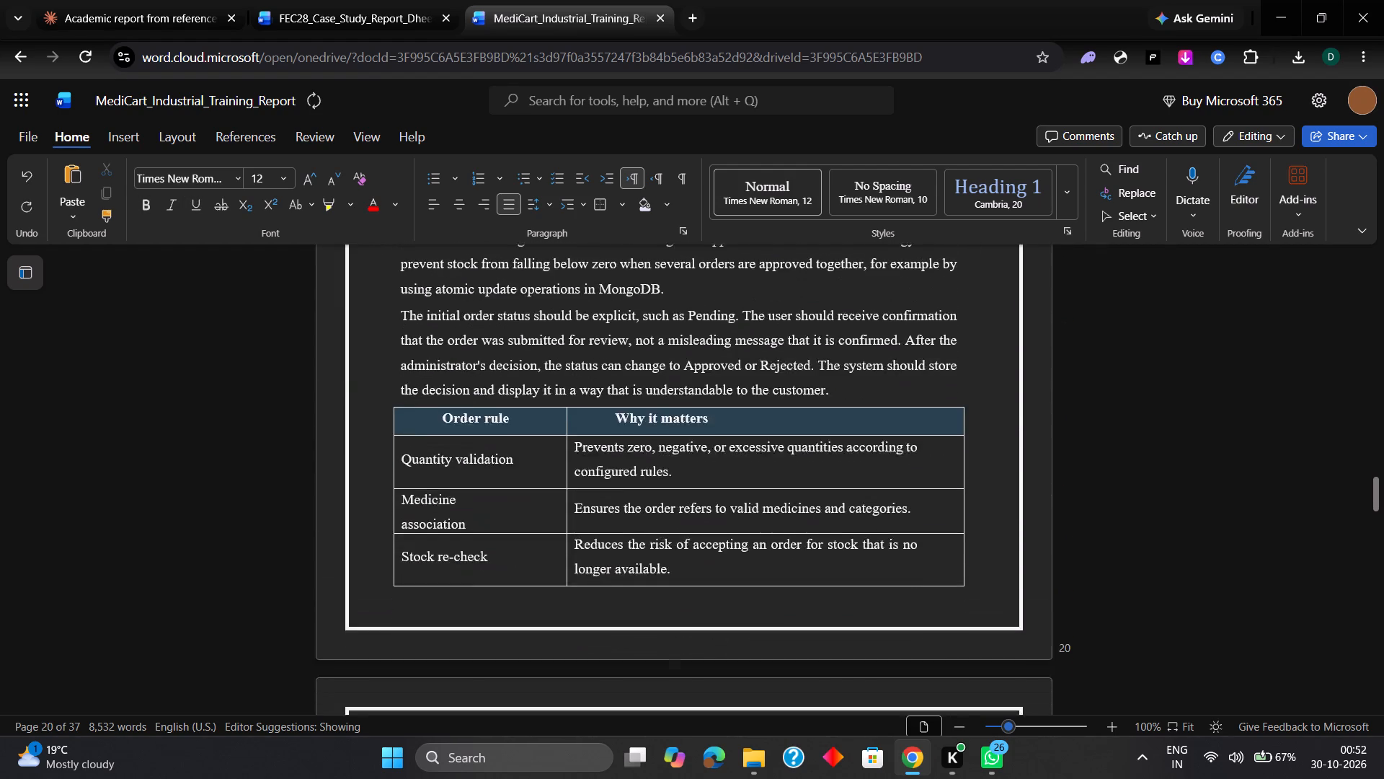
scroll(529, 472, down, 8)
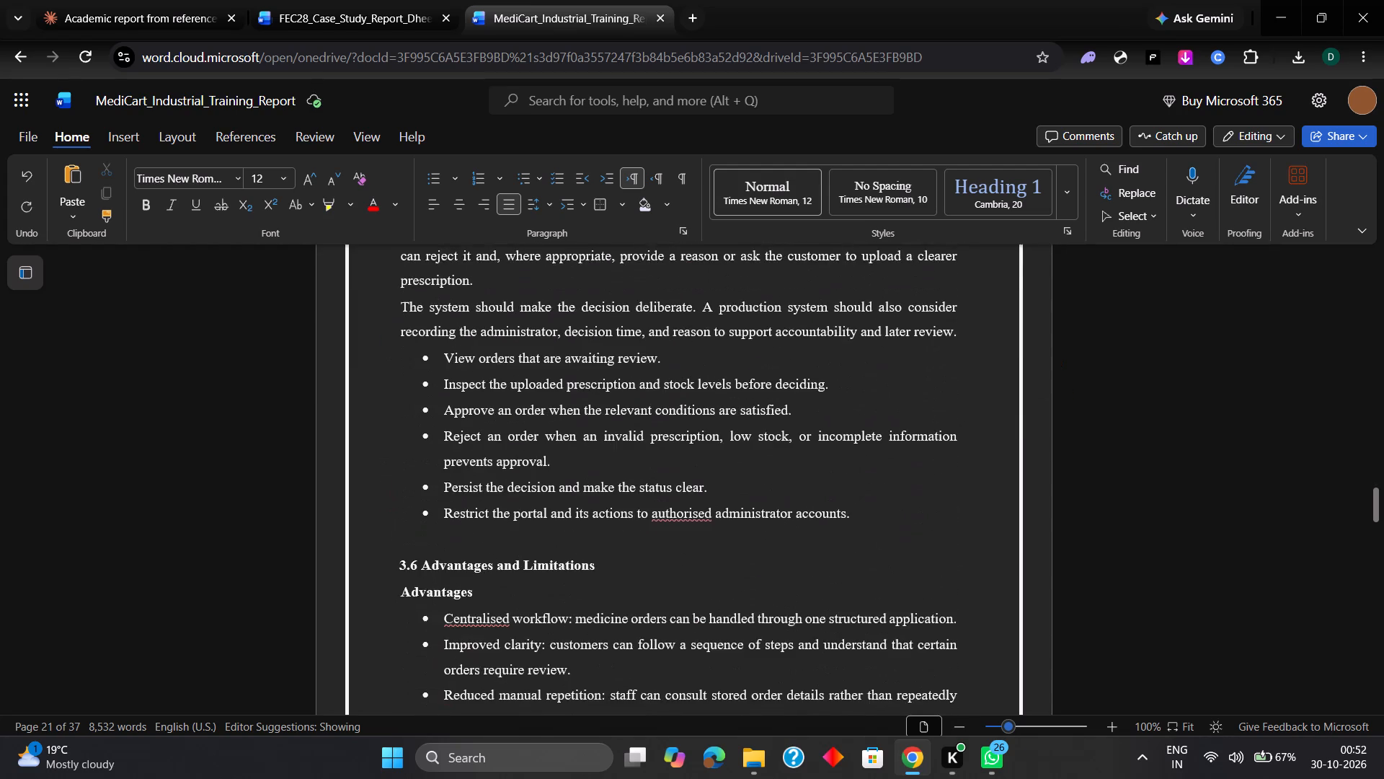
scroll(529, 472, down, 4)
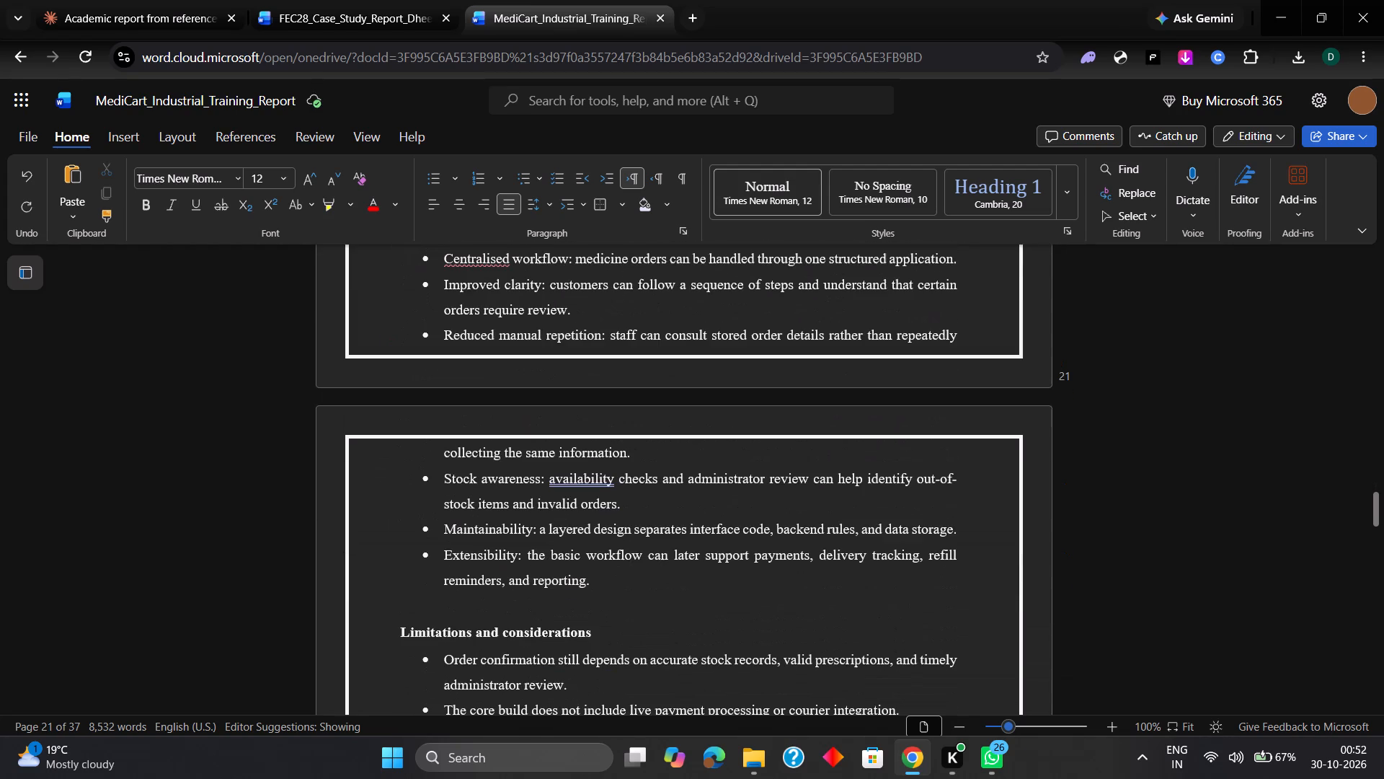
scroll(529, 472, down, 8)
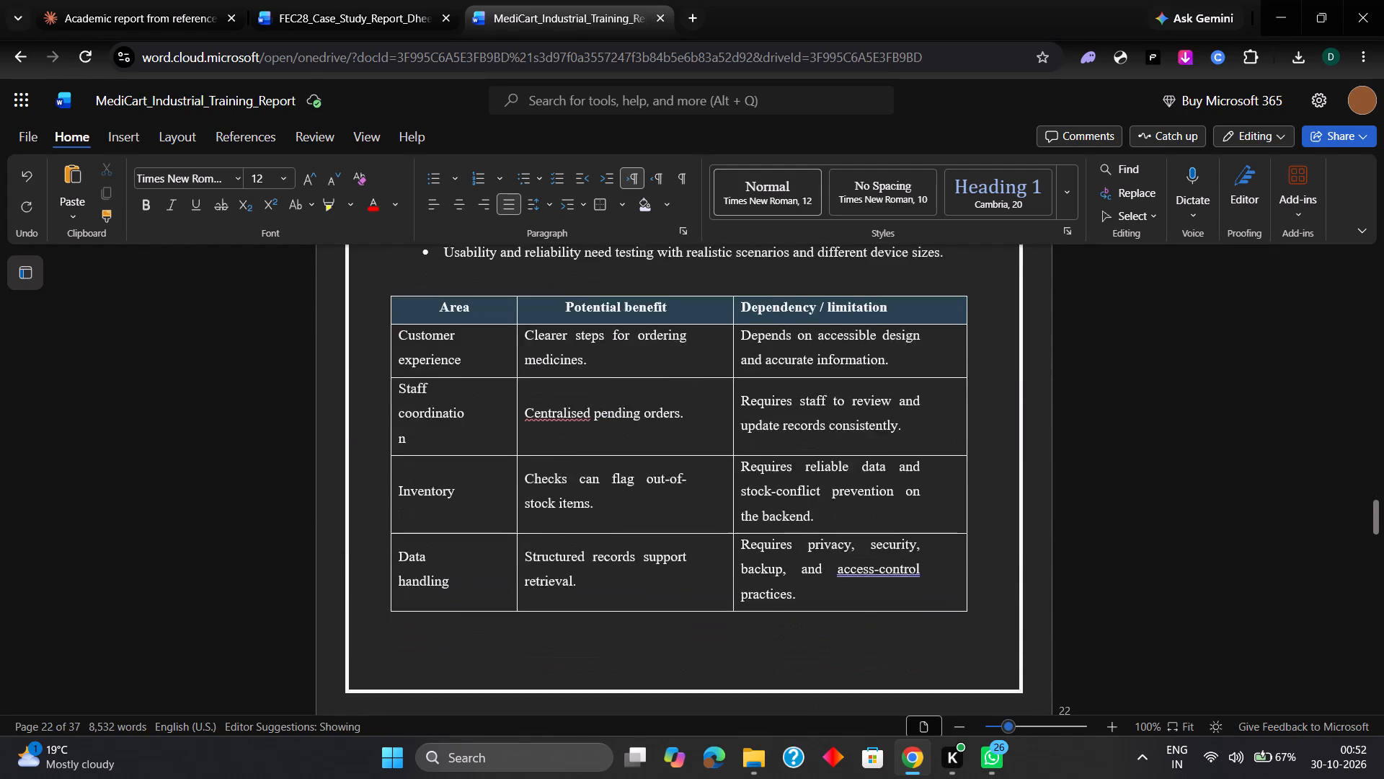
scroll(529, 472, down, 5)
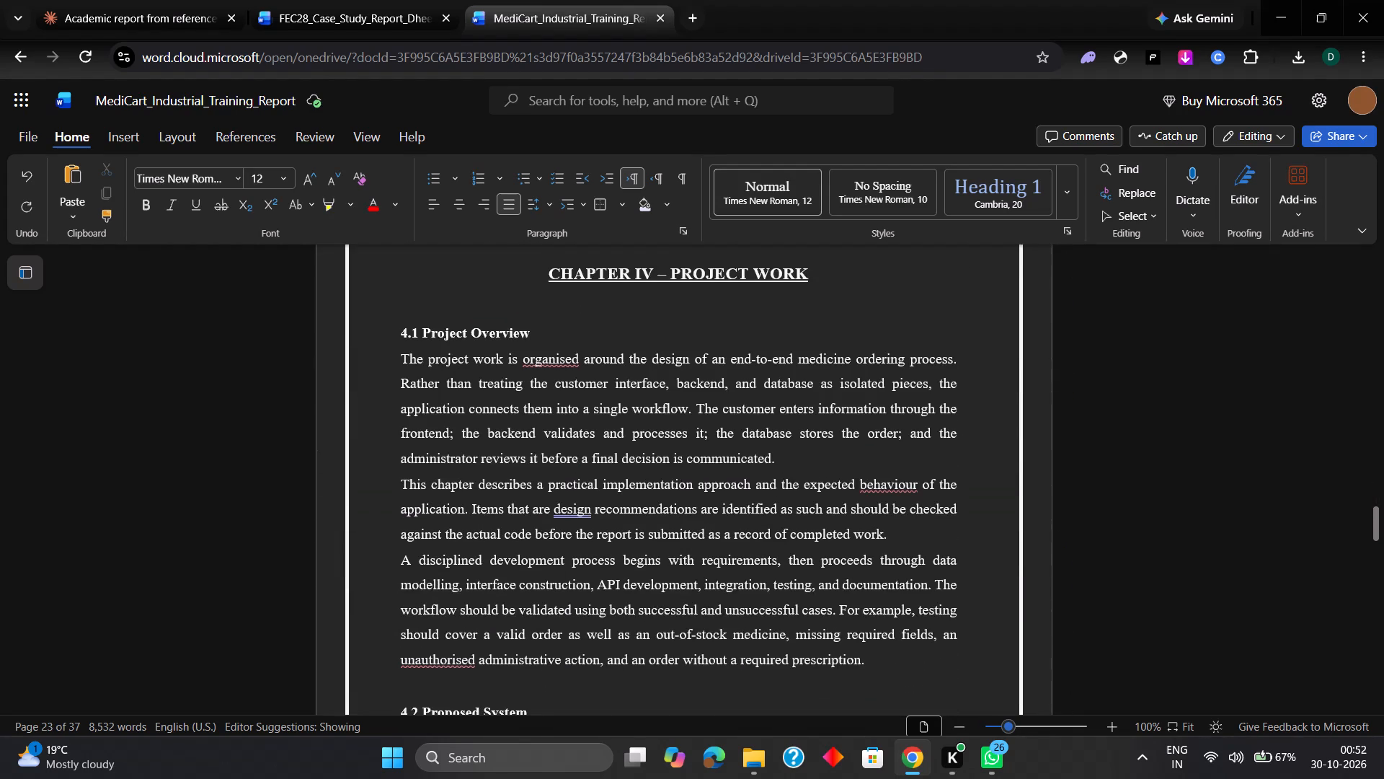
scroll(546, 467, down, 1)
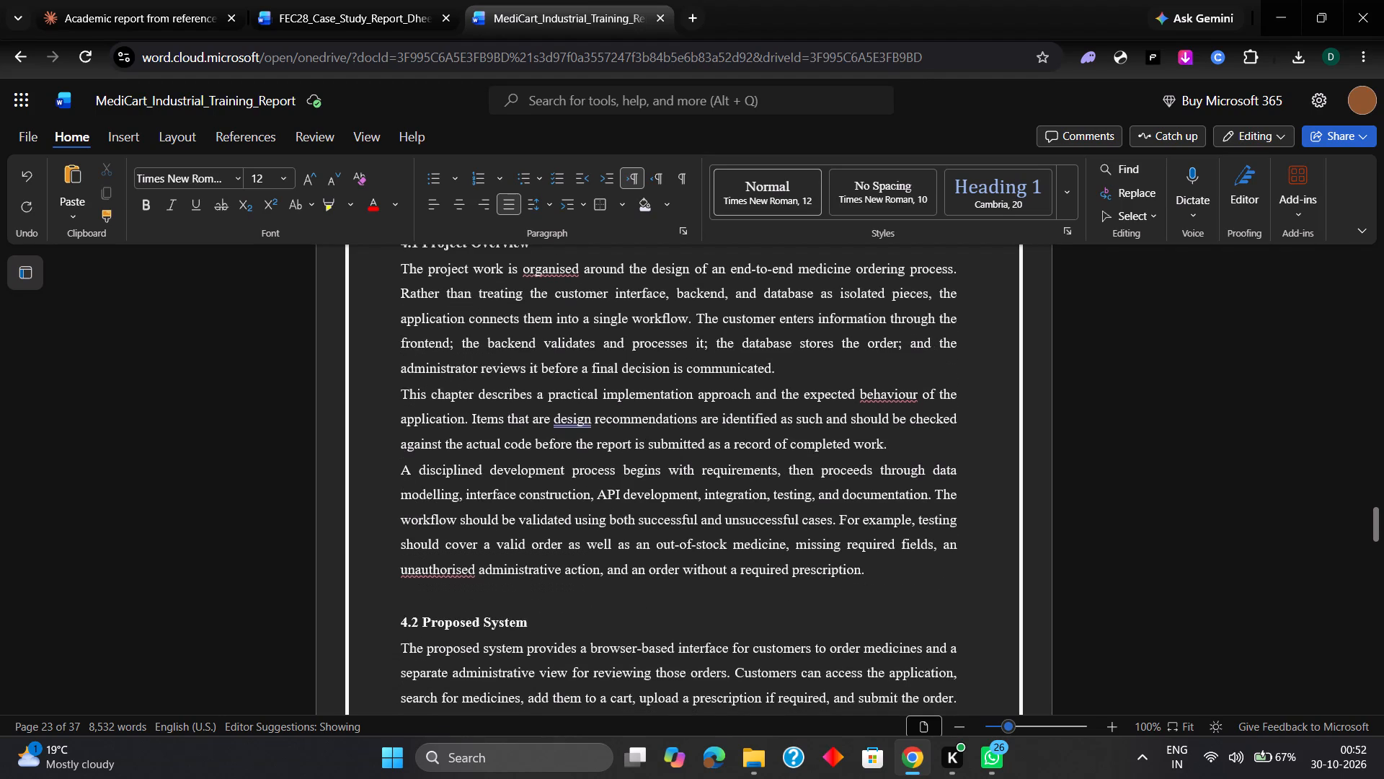
click(457, 609)
Rejoin the split "The proposed system does not assume" paragraph in section 4.2 so that it continues on page 23 after "is exceeded, or".
scroll(461, 607, down, 4)
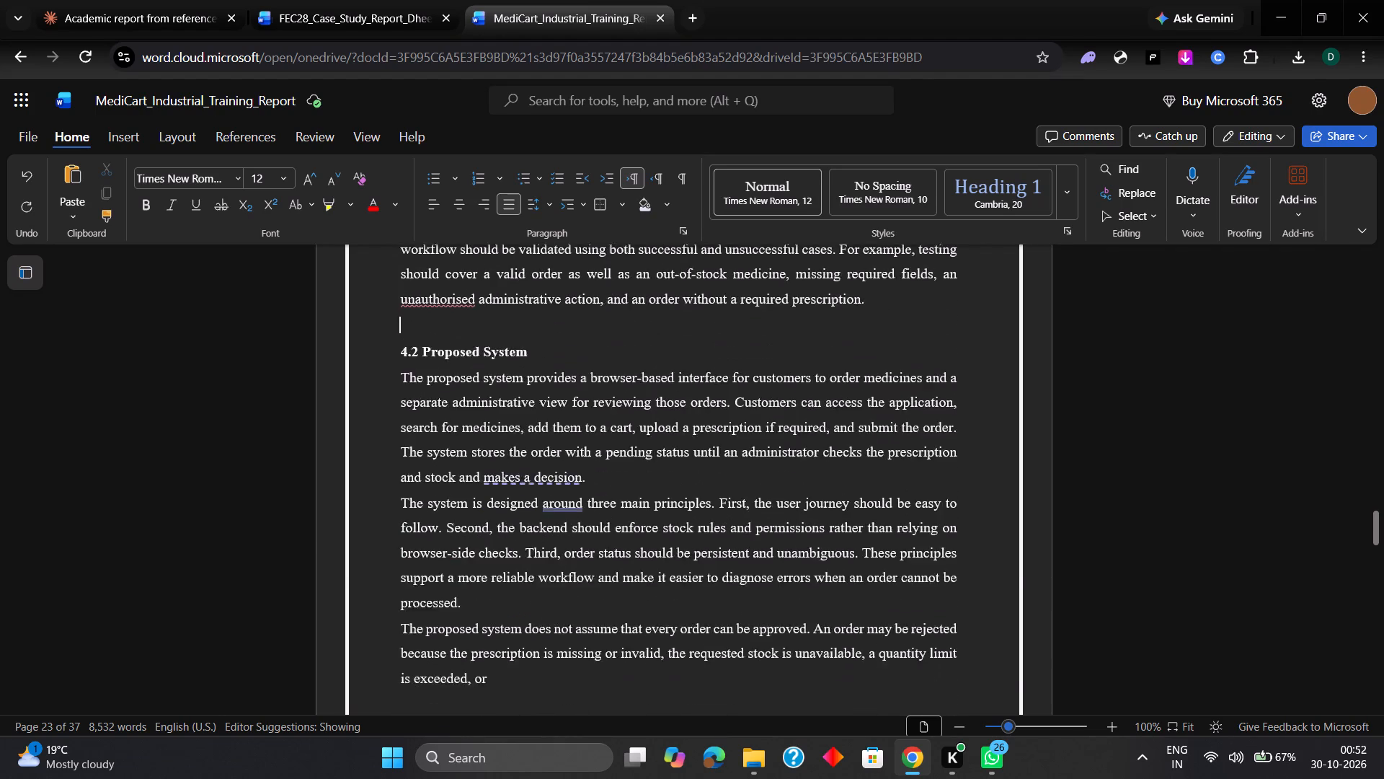
scroll(463, 607, down, 4)
scroll(535, 572, up, 3)
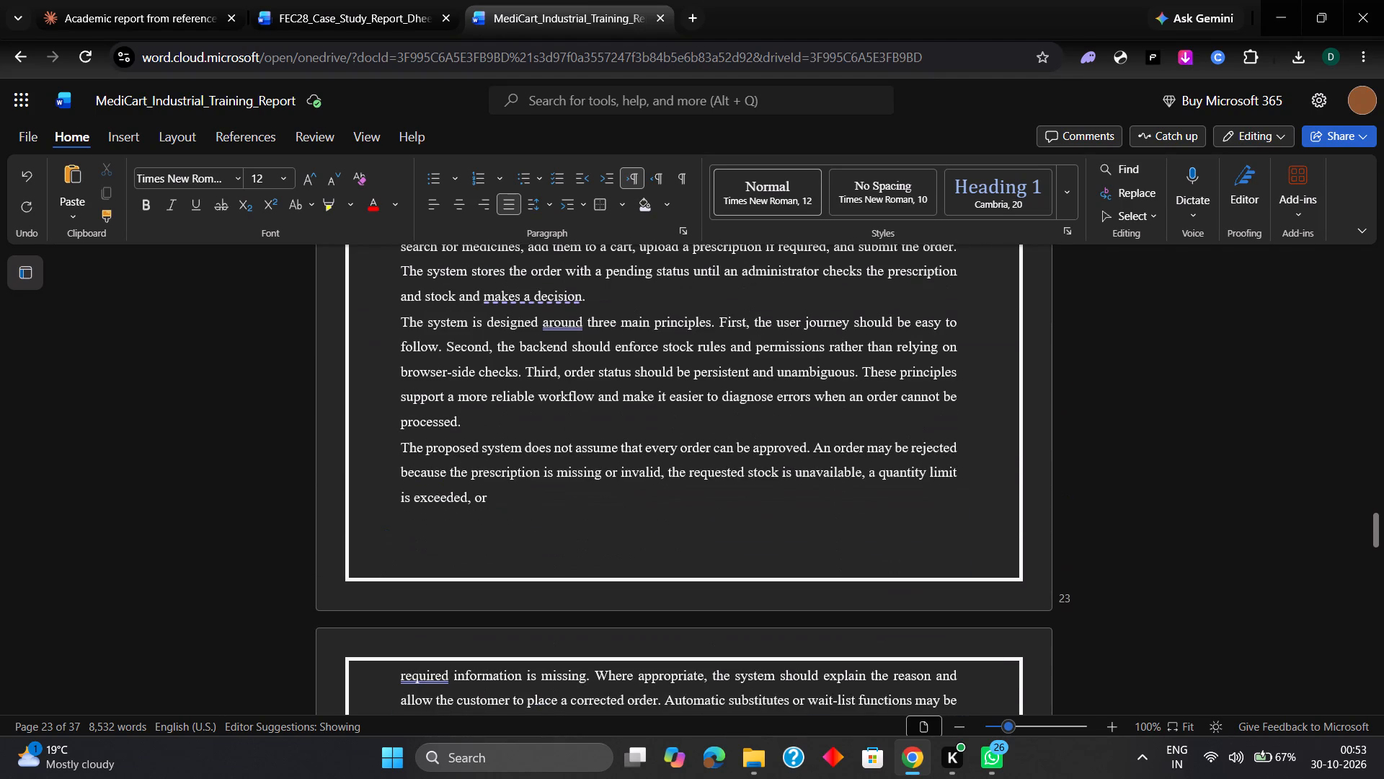
click(395, 679)
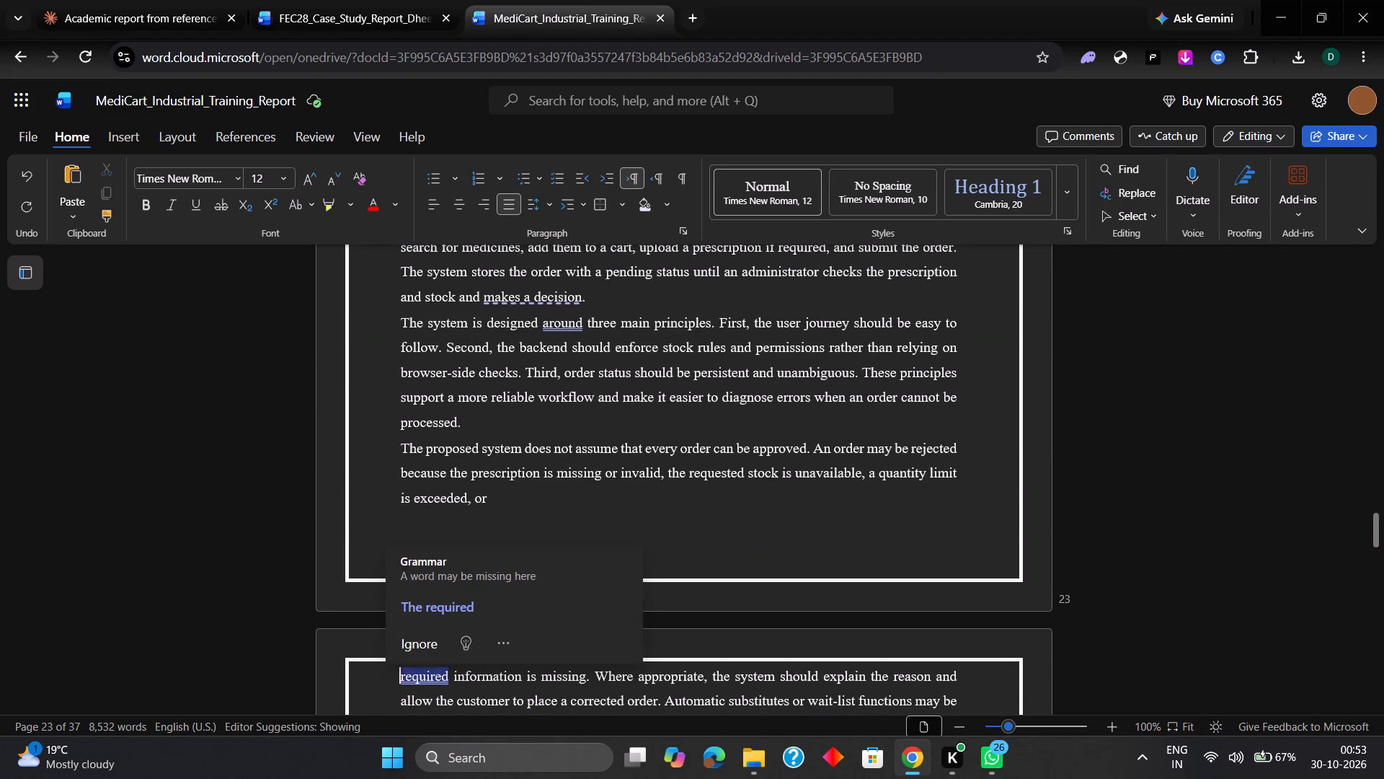
key(BackSpace)
key(BackSpace)
key(BackSpace)
key(BackSpace)
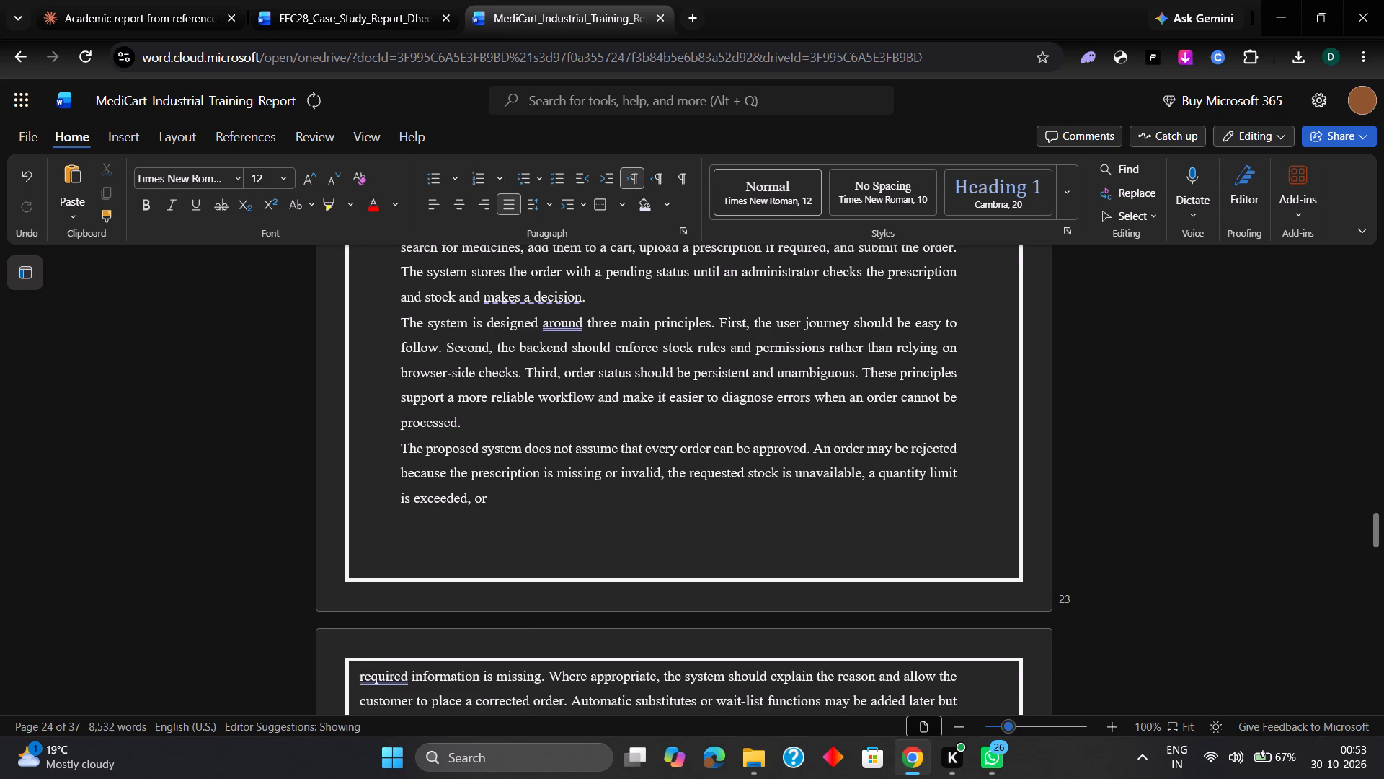
key(BackSpace)
key(BackSpace)
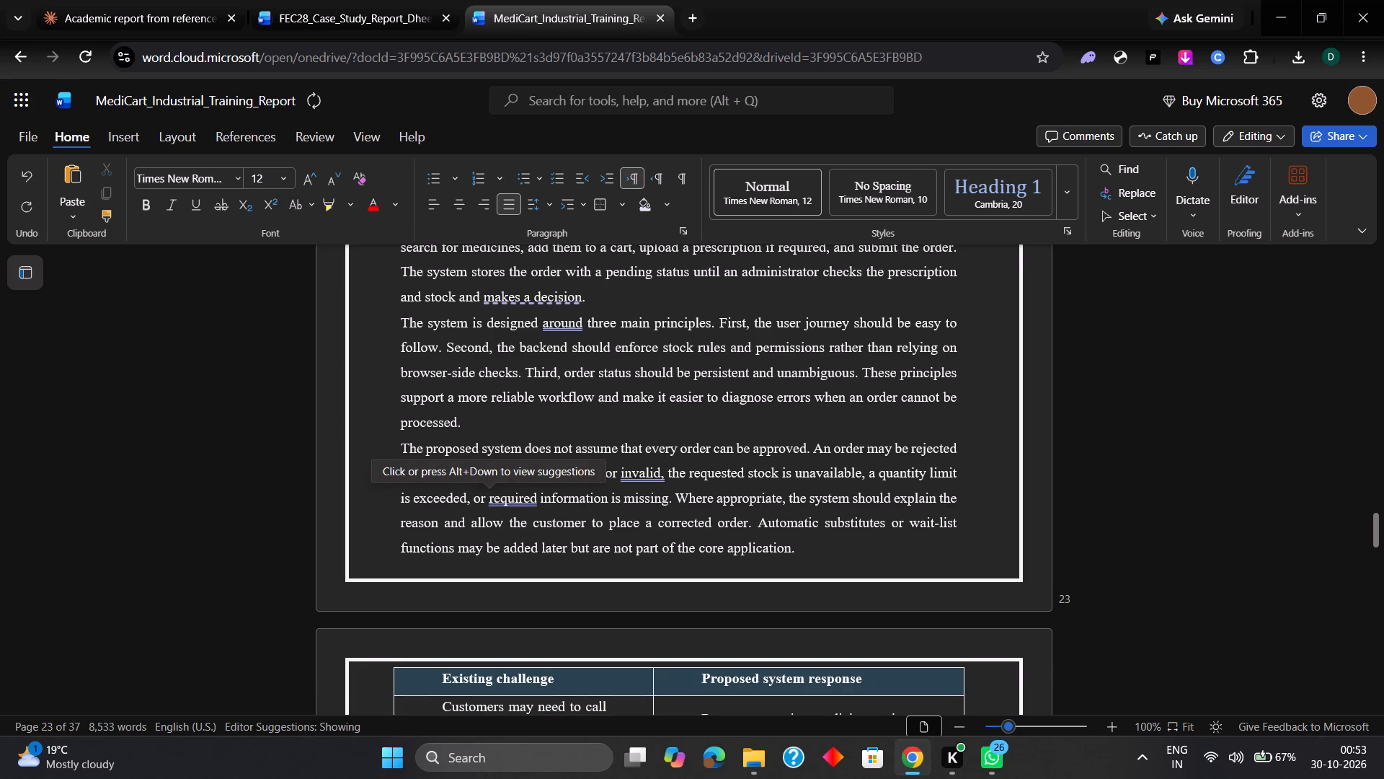
Insert two blank lines before the Presentation layer heading in section 4.3 to move it onto page 25 with its paragraph.
scroll(527, 602, down, 7)
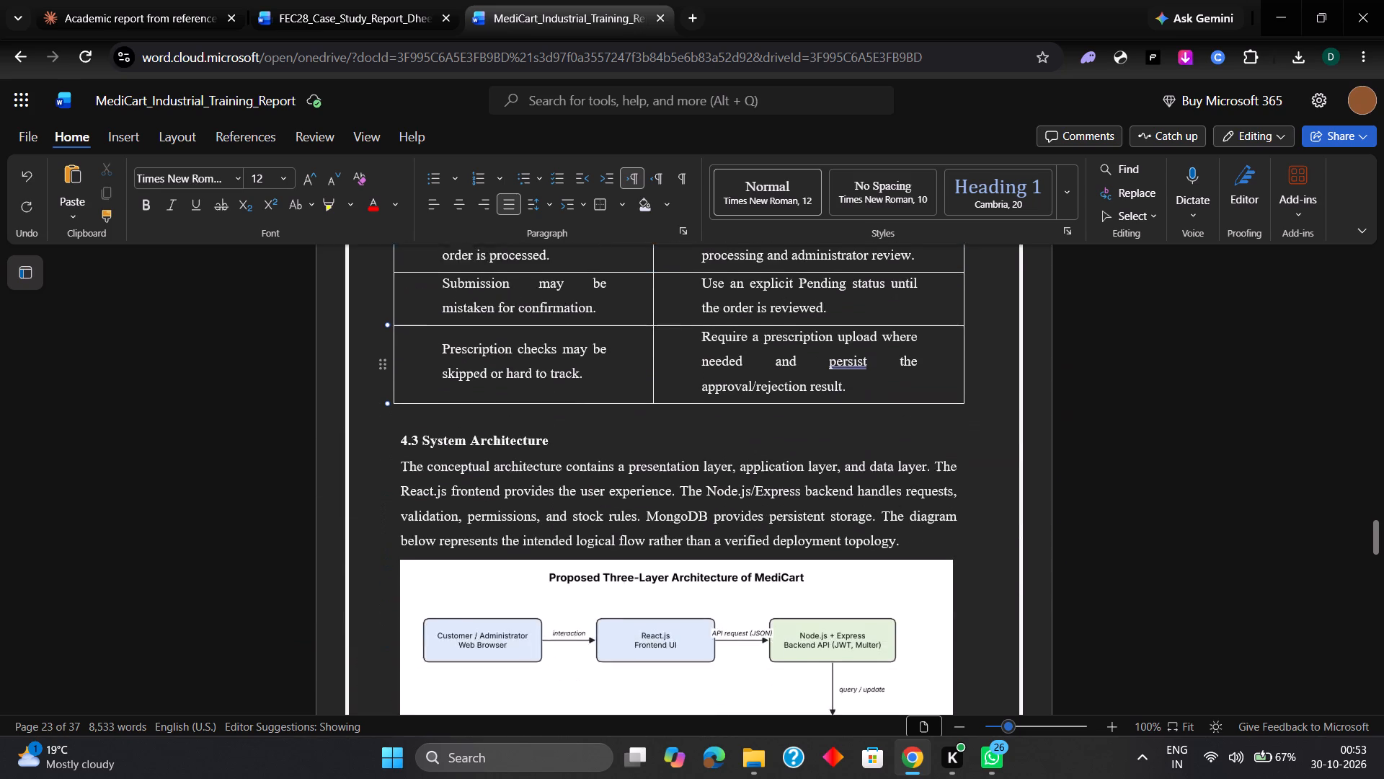
scroll(528, 602, down, 6)
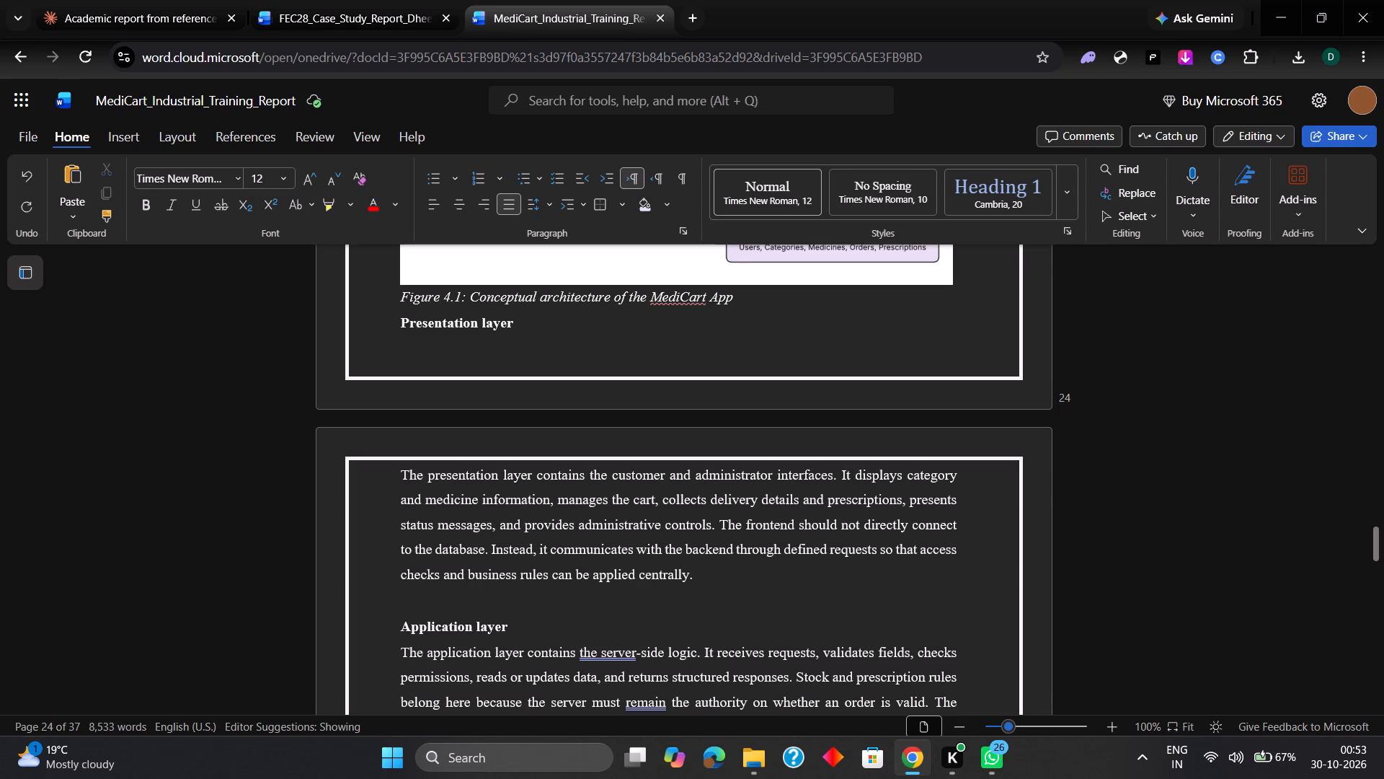
click(401, 325)
key(Return)
key(Return)
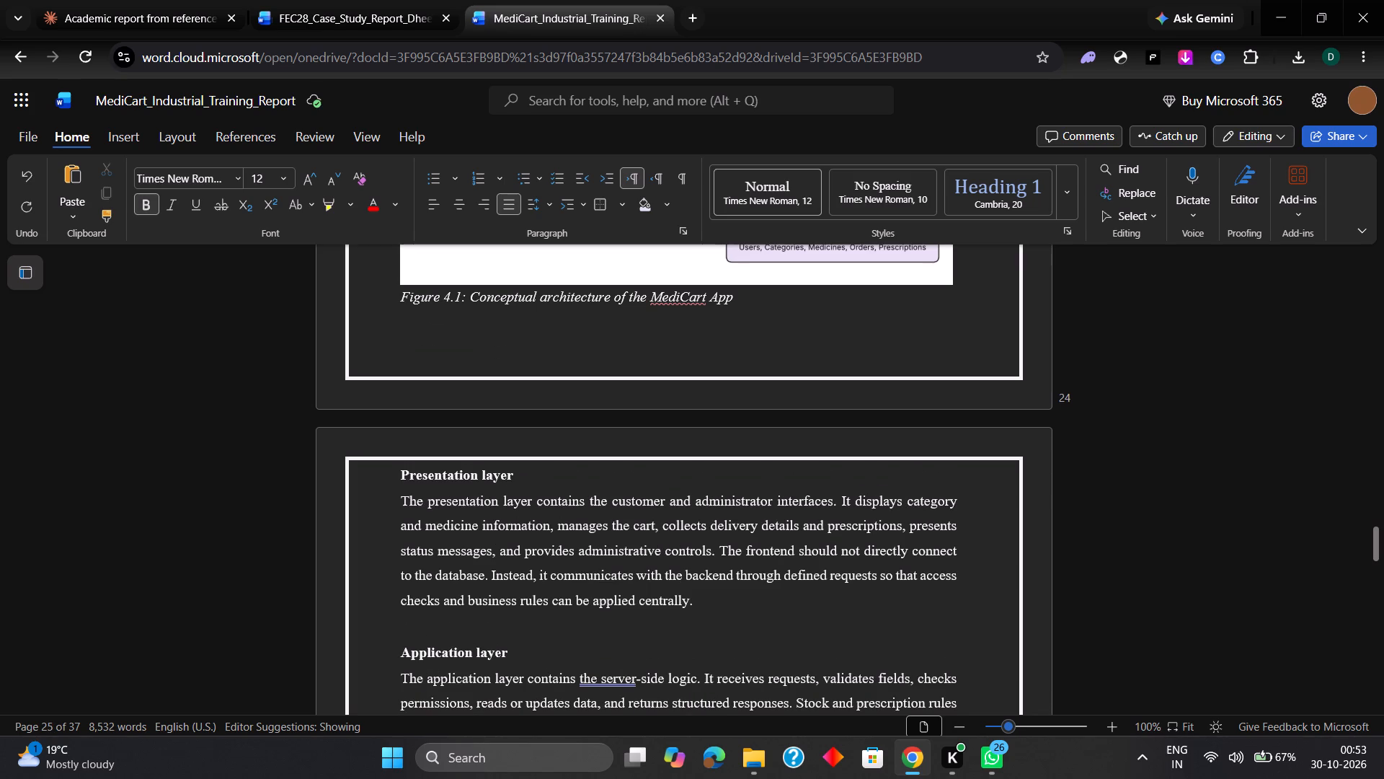
Insert one blank line above the Presentation layer heading at the top of page 25.
key(Return)
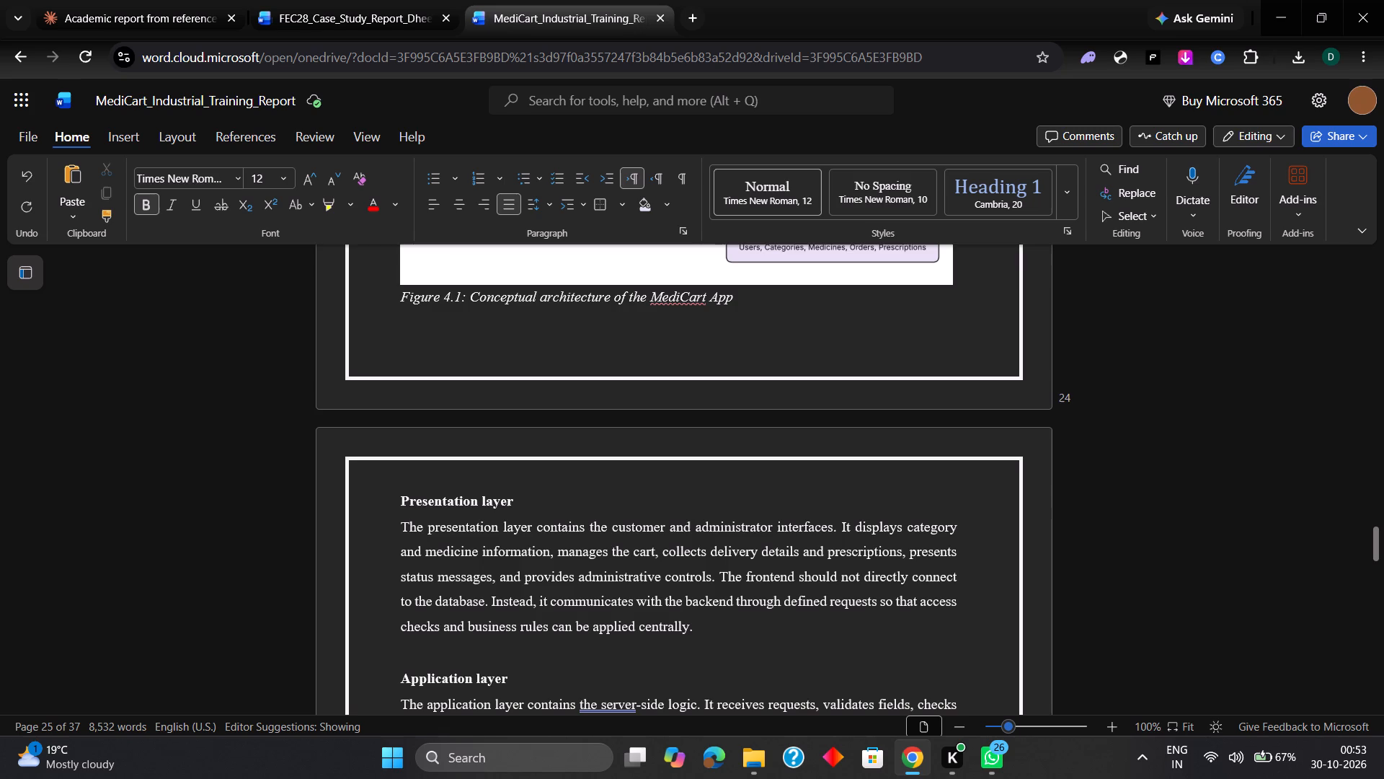
Insert one blank line above the 4.4 Working Methodology heading at the top of page 26.
scroll(512, 466, down, 3)
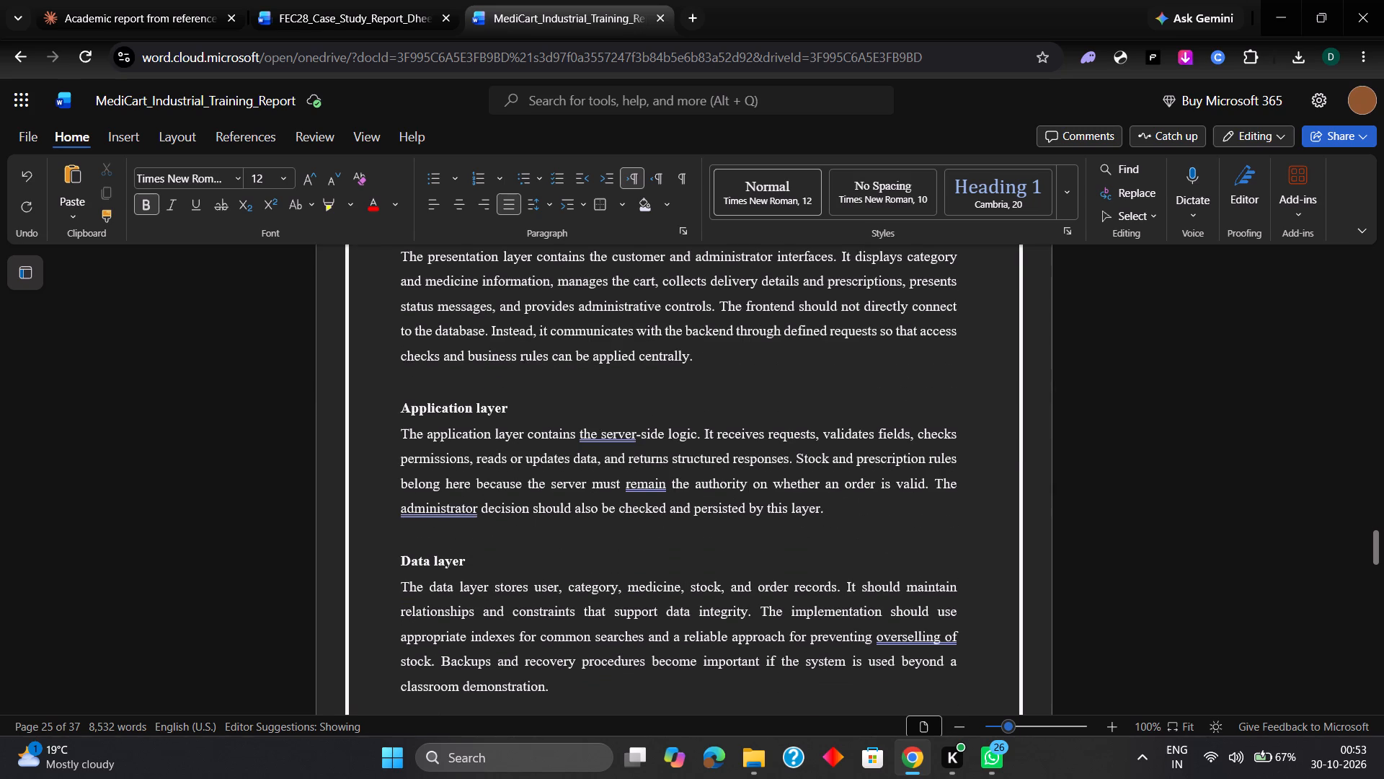
click(451, 369)
click(446, 384)
scroll(497, 411, down, 4)
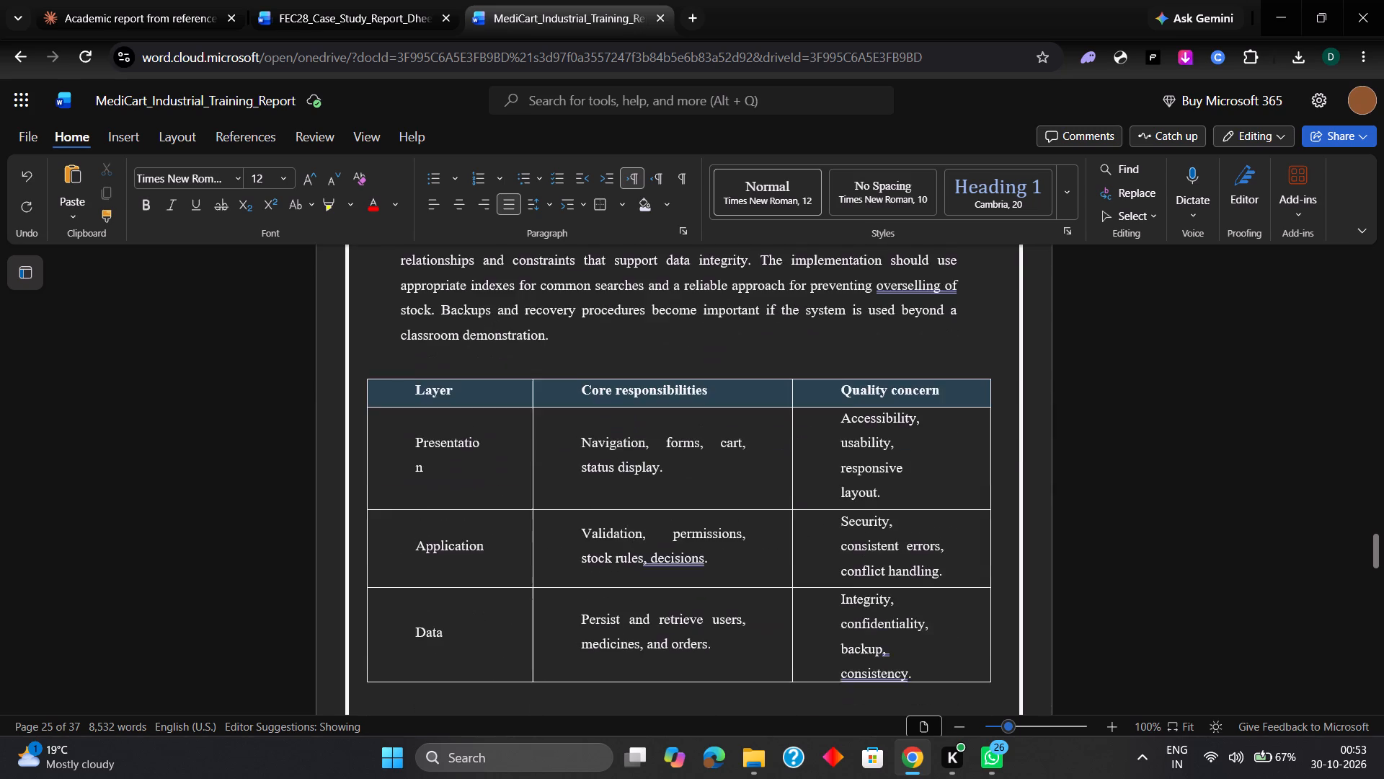
scroll(497, 412, down, 6)
scroll(499, 409, up, 1)
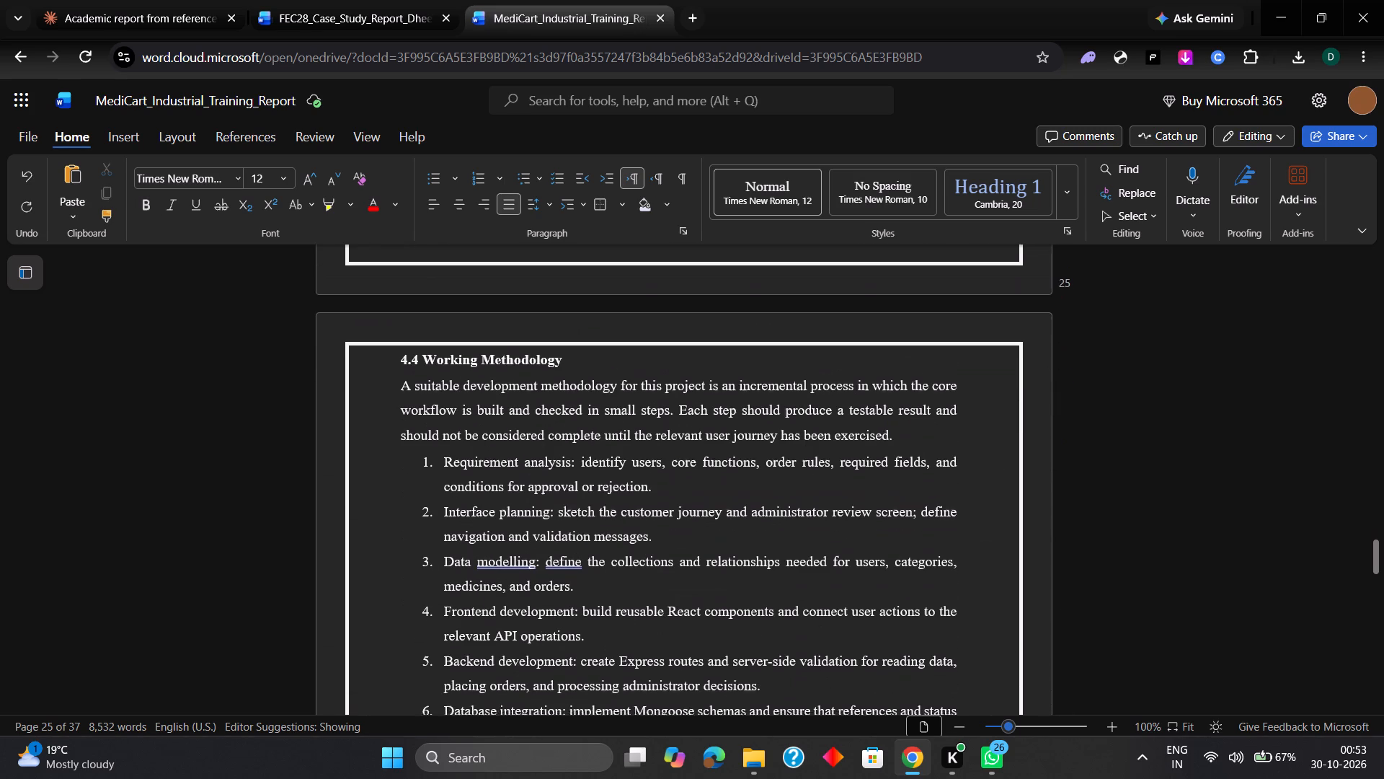
click(403, 364)
key(Return)
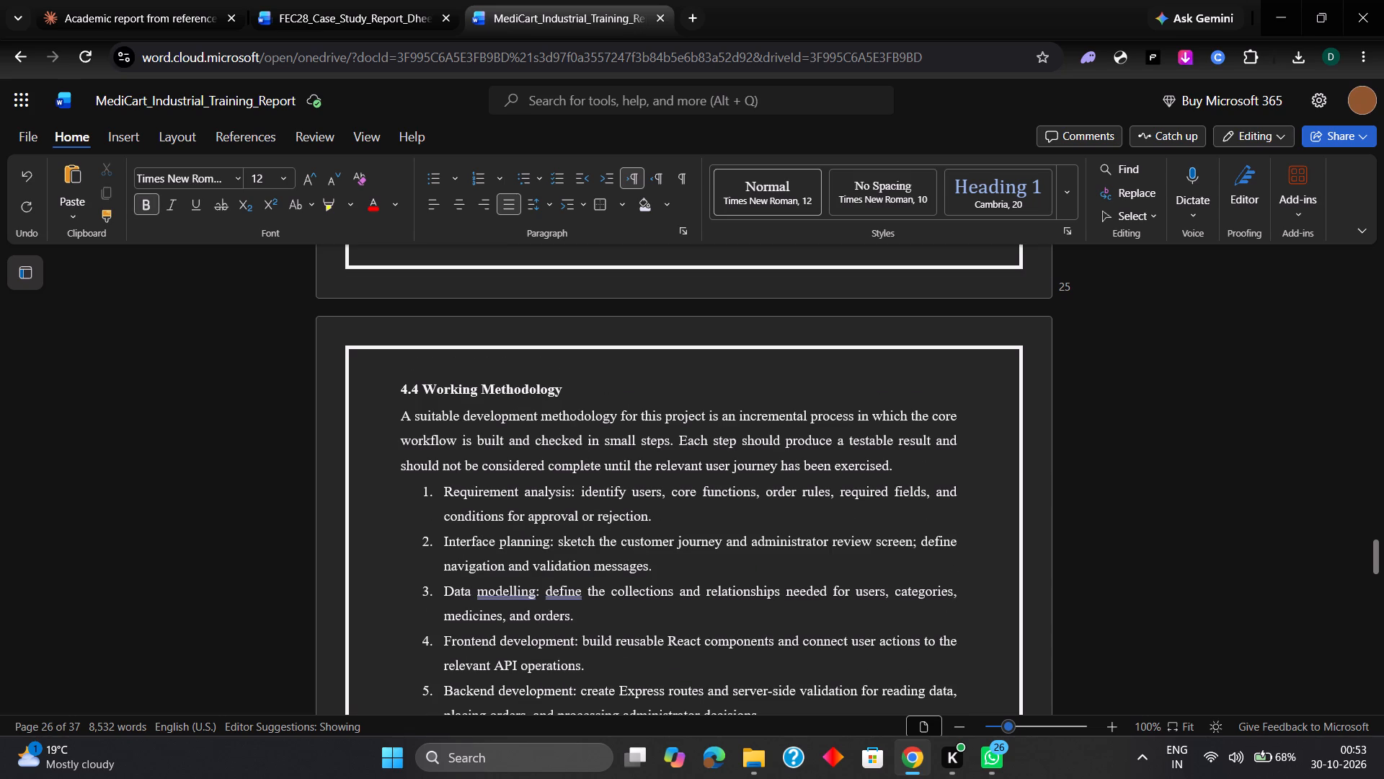
Insert one blank line between the end of section 4.5 and the 4.6 Prescription Approval and Rejection heading.
scroll(474, 393, down, 11)
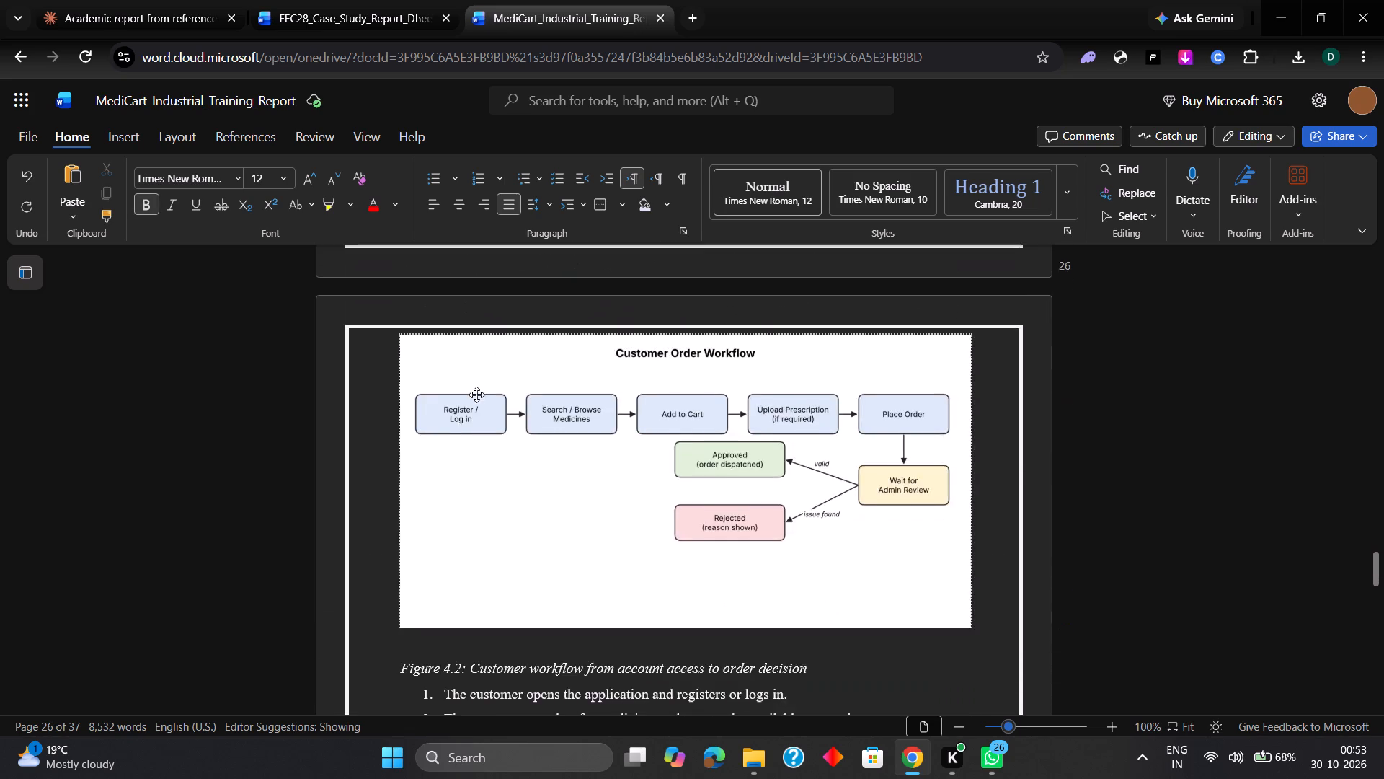
scroll(476, 395, down, 9)
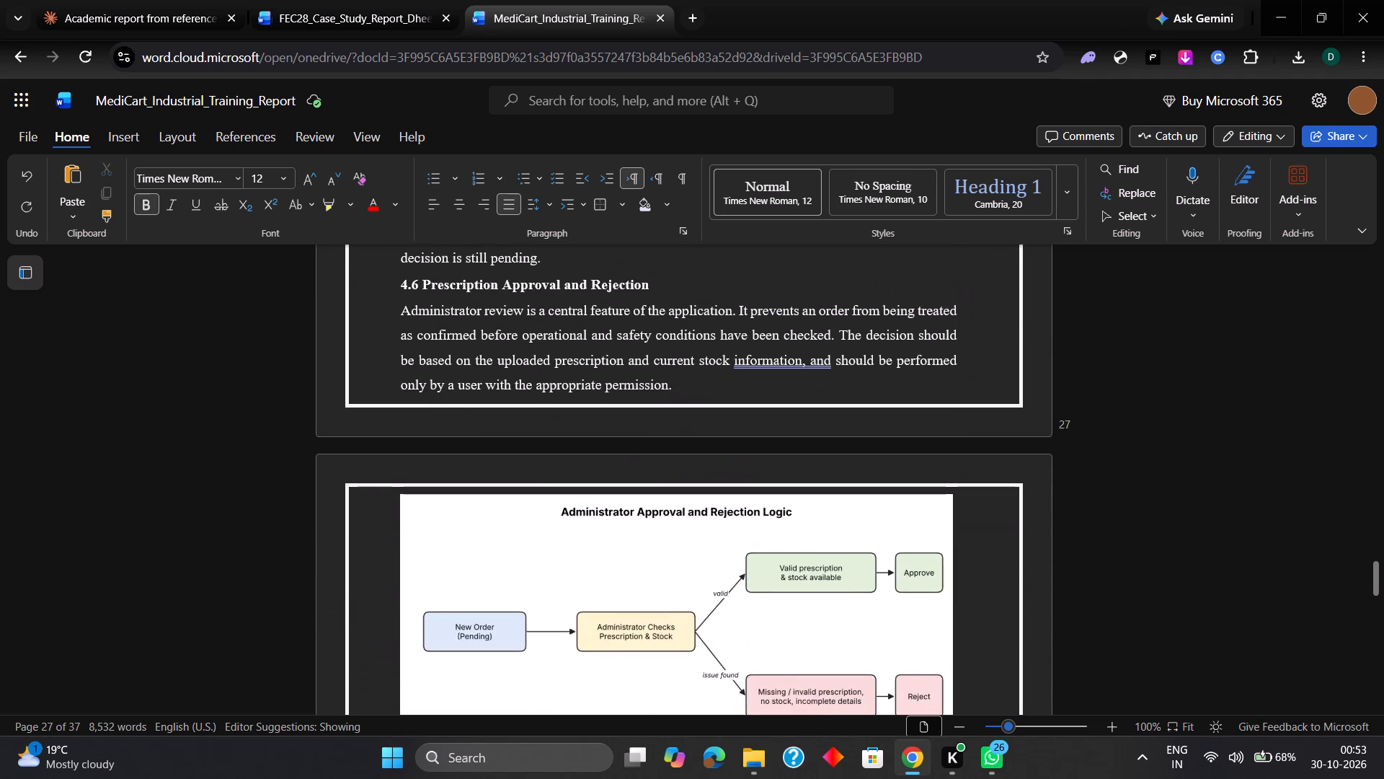
scroll(476, 401, up, 1)
click(469, 361)
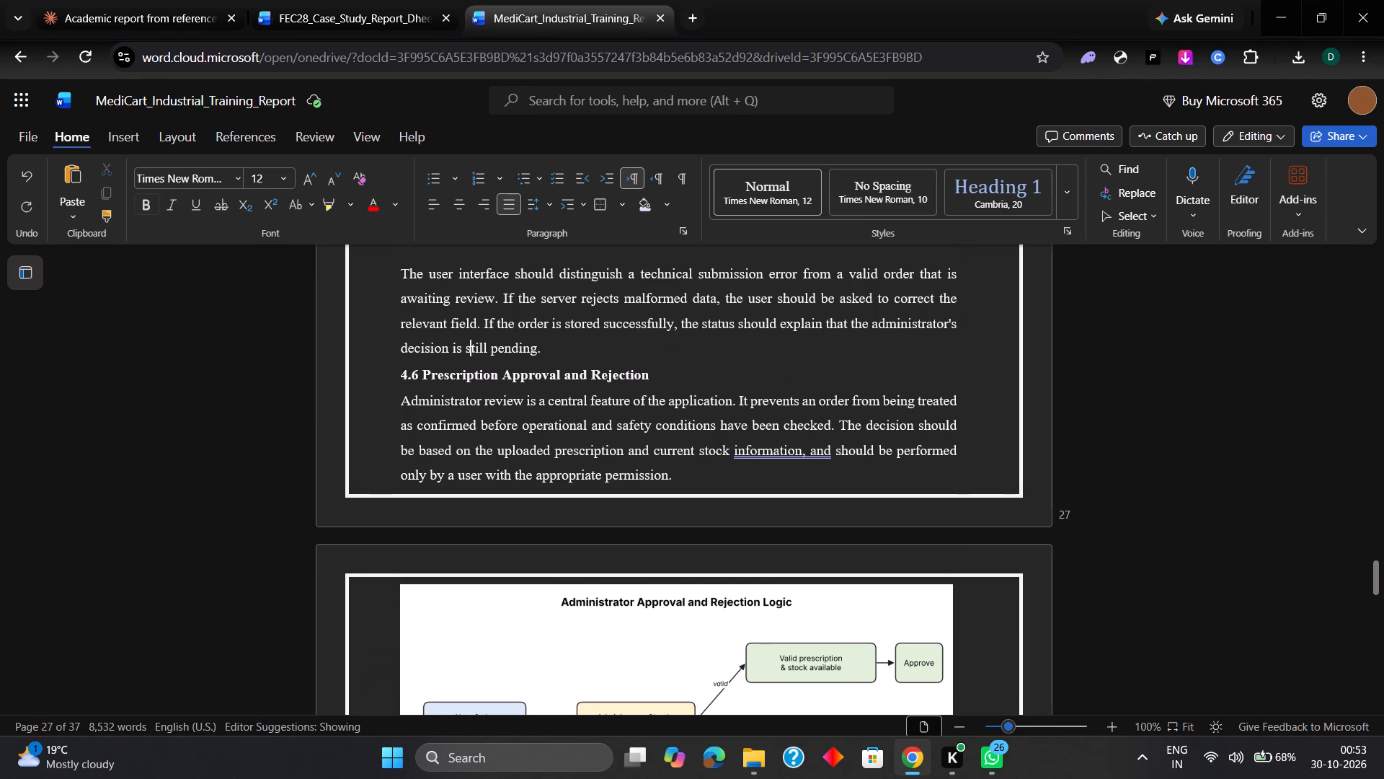
click(556, 343)
key(Return)
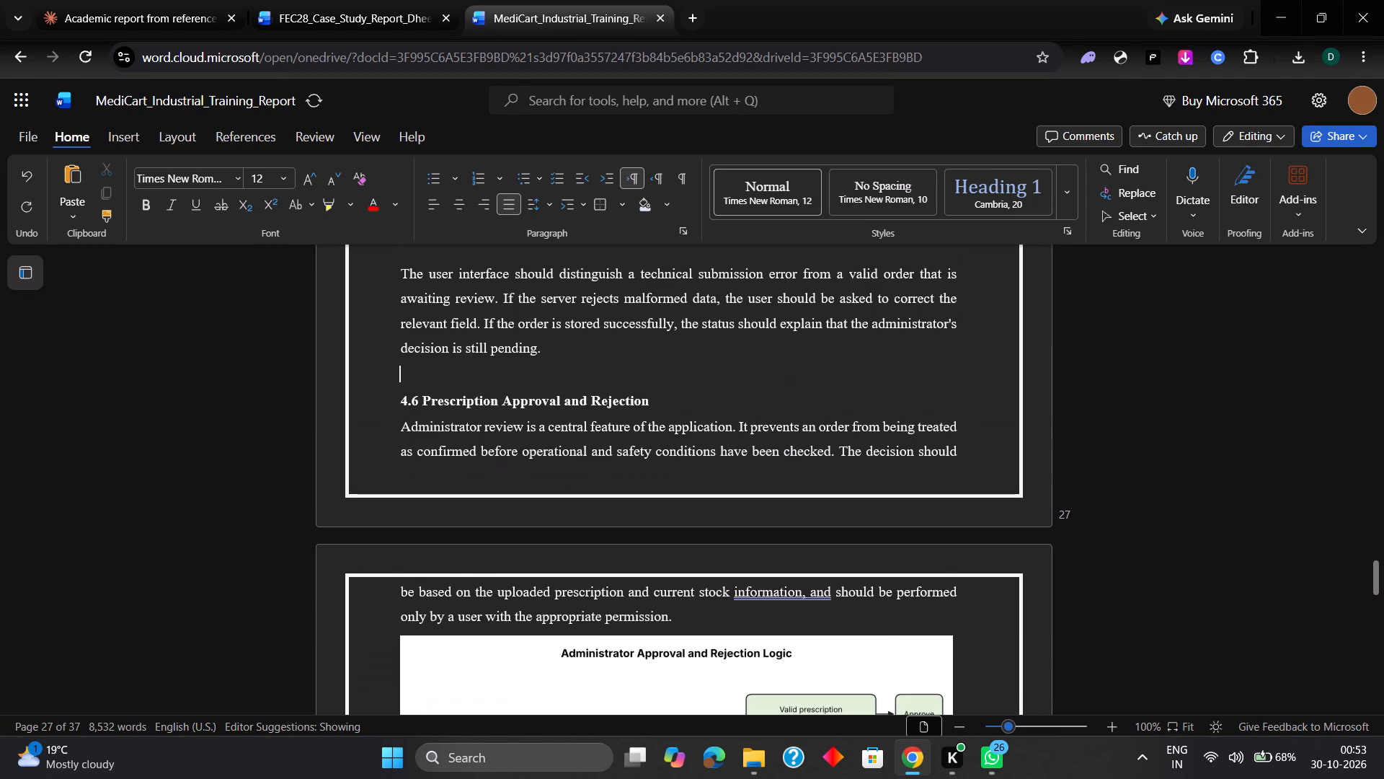
Reduce the gap above the Rejection conditions heading on page 28 to one blank line.
scroll(549, 358, down, 2)
scroll(575, 429, down, 2)
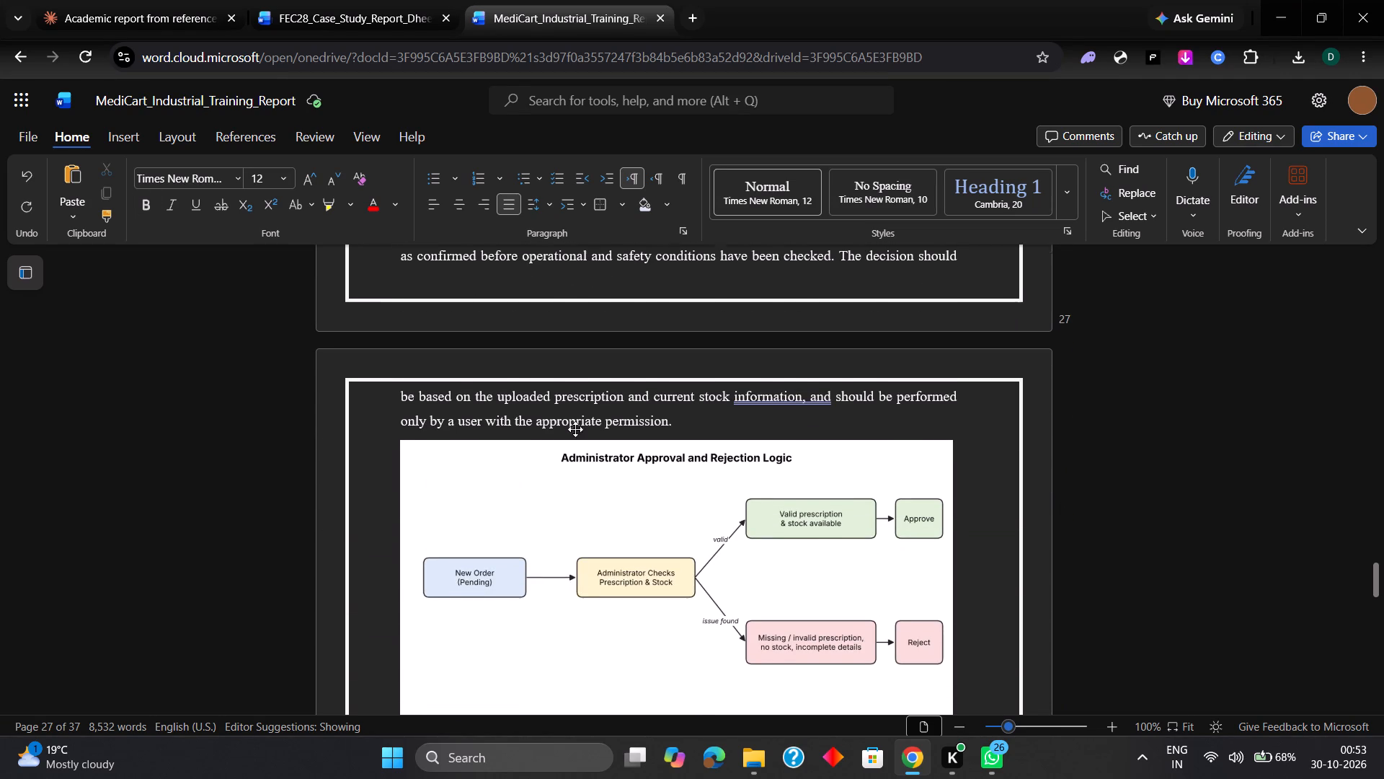
scroll(575, 430, down, 5)
click(458, 353)
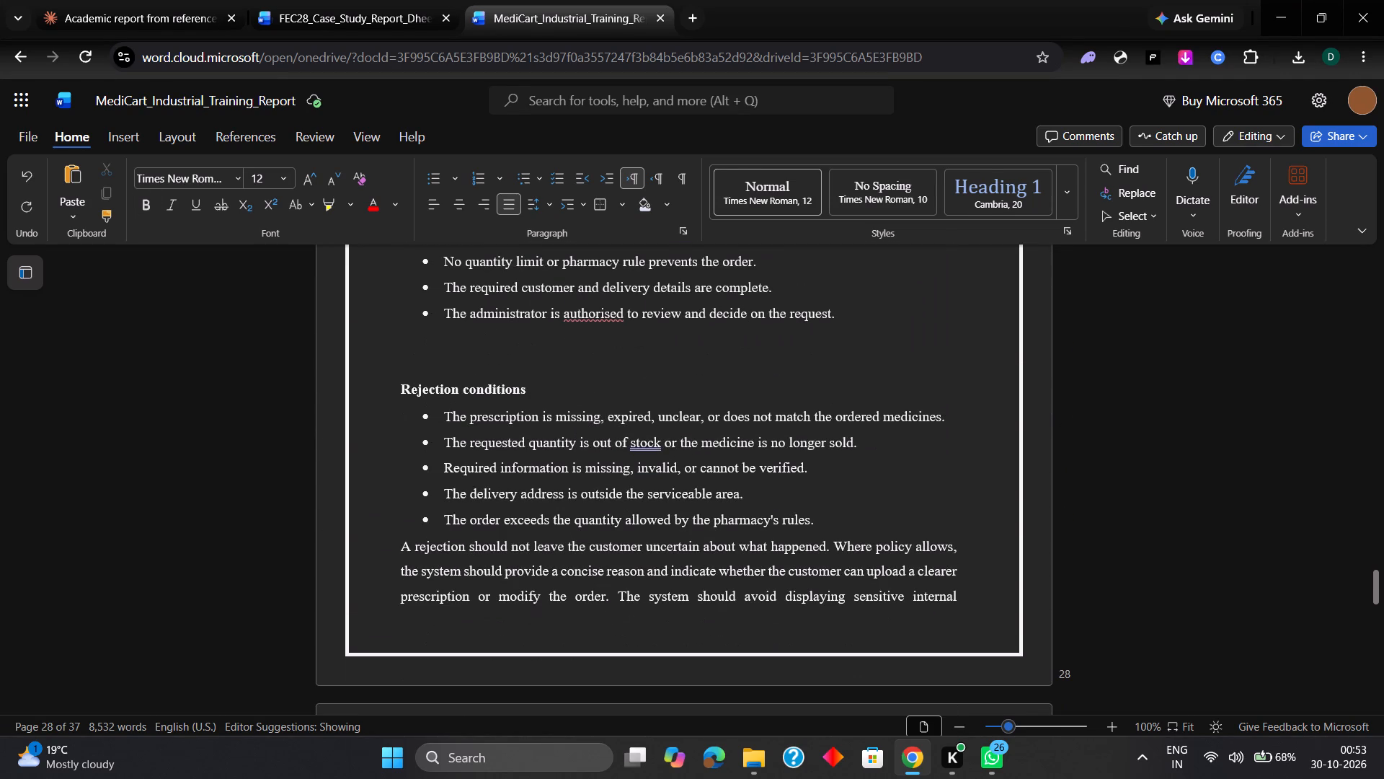
click(437, 363)
key(Return)
key(BackSpace)
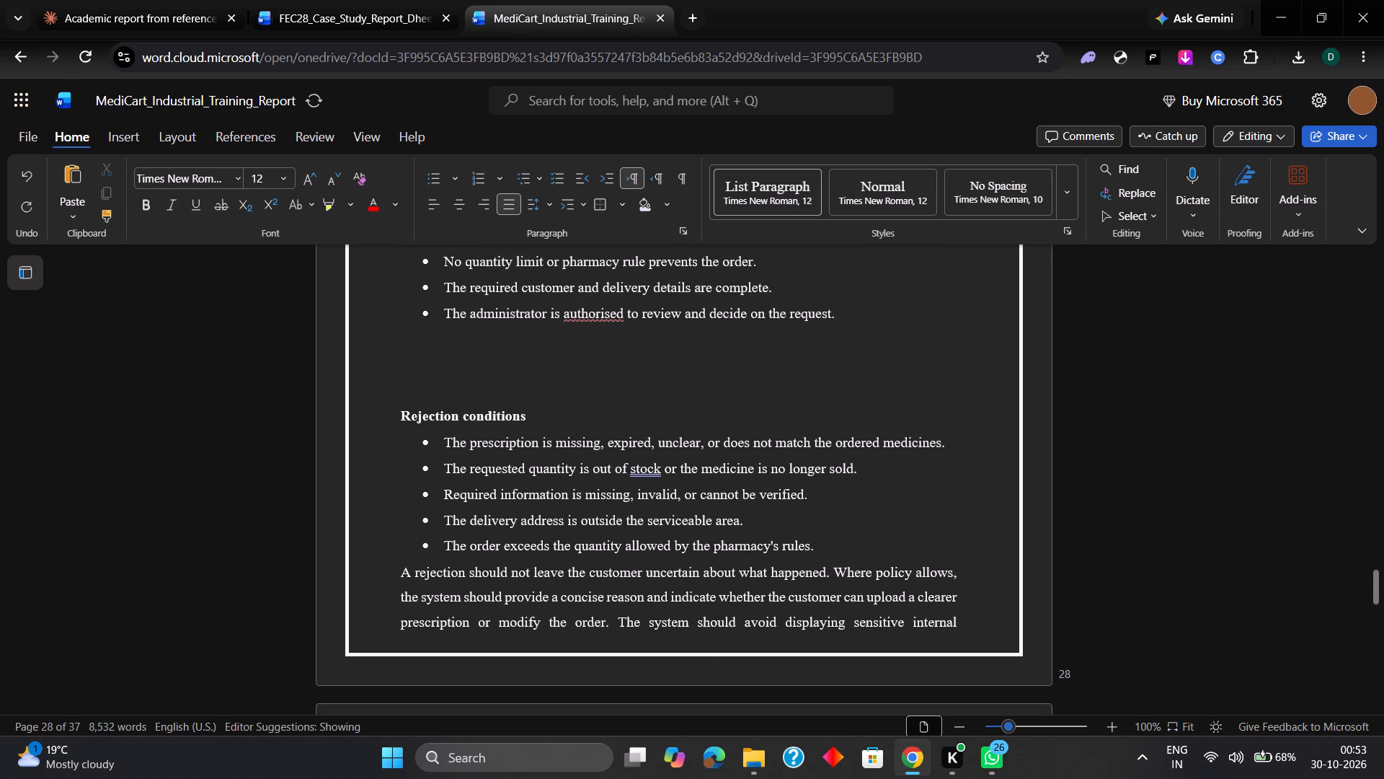
key(BackSpace)
key(BackSpace)
key(BackSpace)
key(BackSpace)
key(BackSpace)
key(BackSpace)
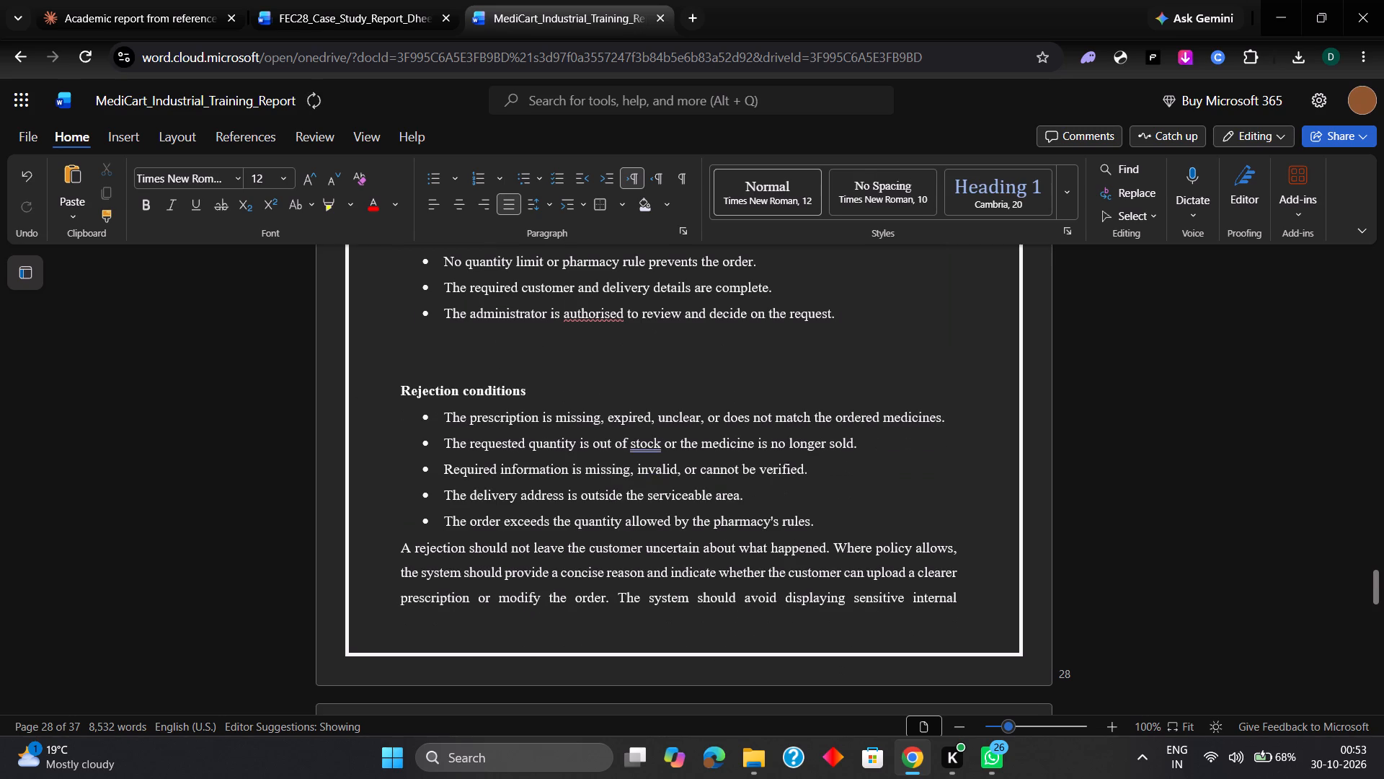
key(BackSpace)
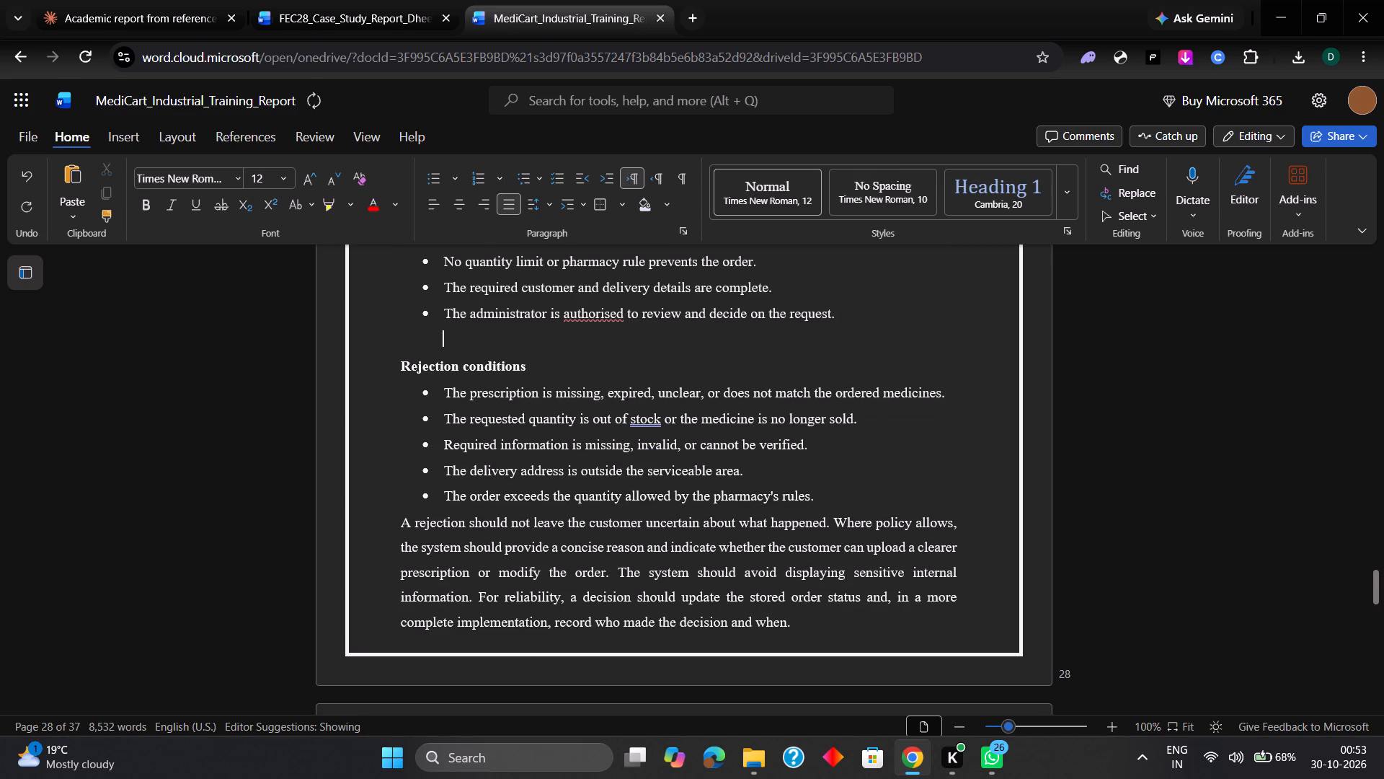
Recheck the layout from section 4.7 Database Requirements through the testing and enhancement tables to the end of Chapter IV.
scroll(535, 387, down, 9)
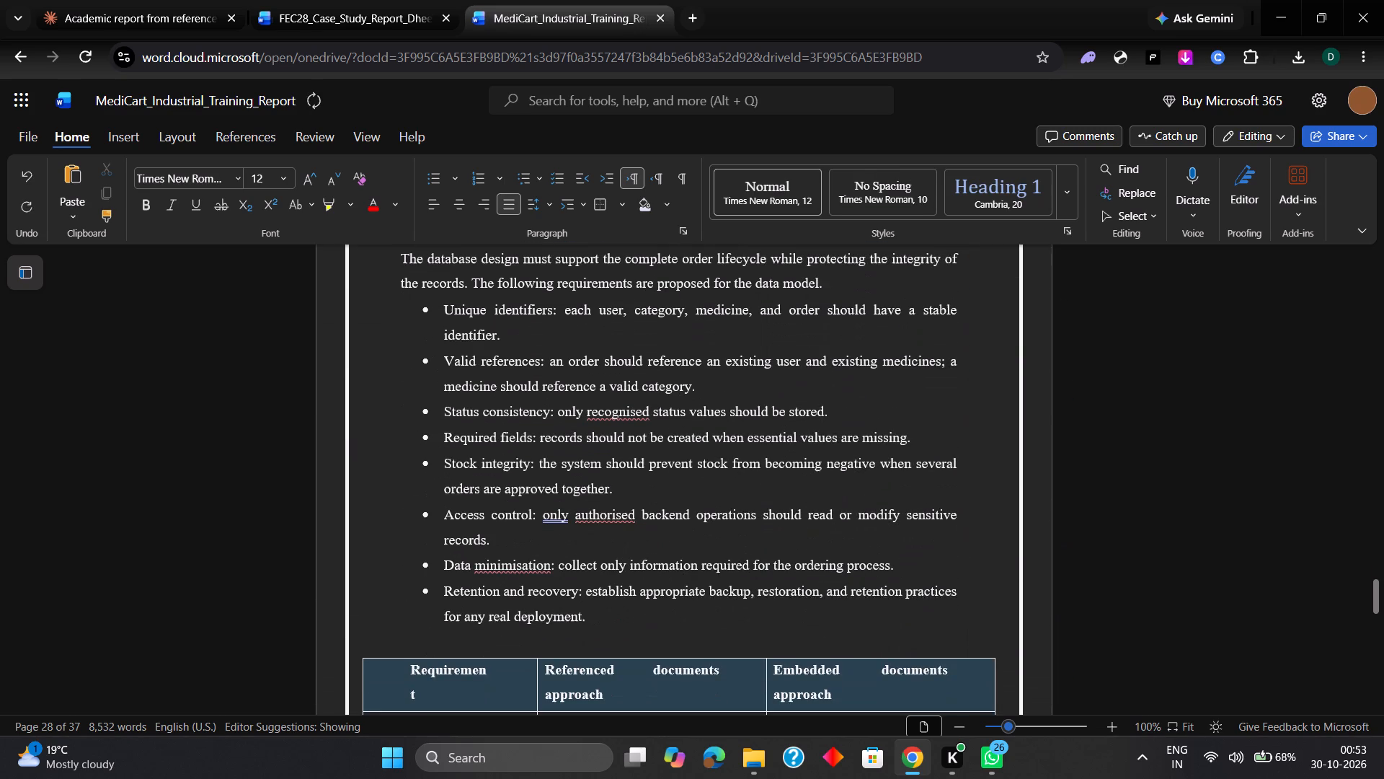
scroll(536, 389, up, 1)
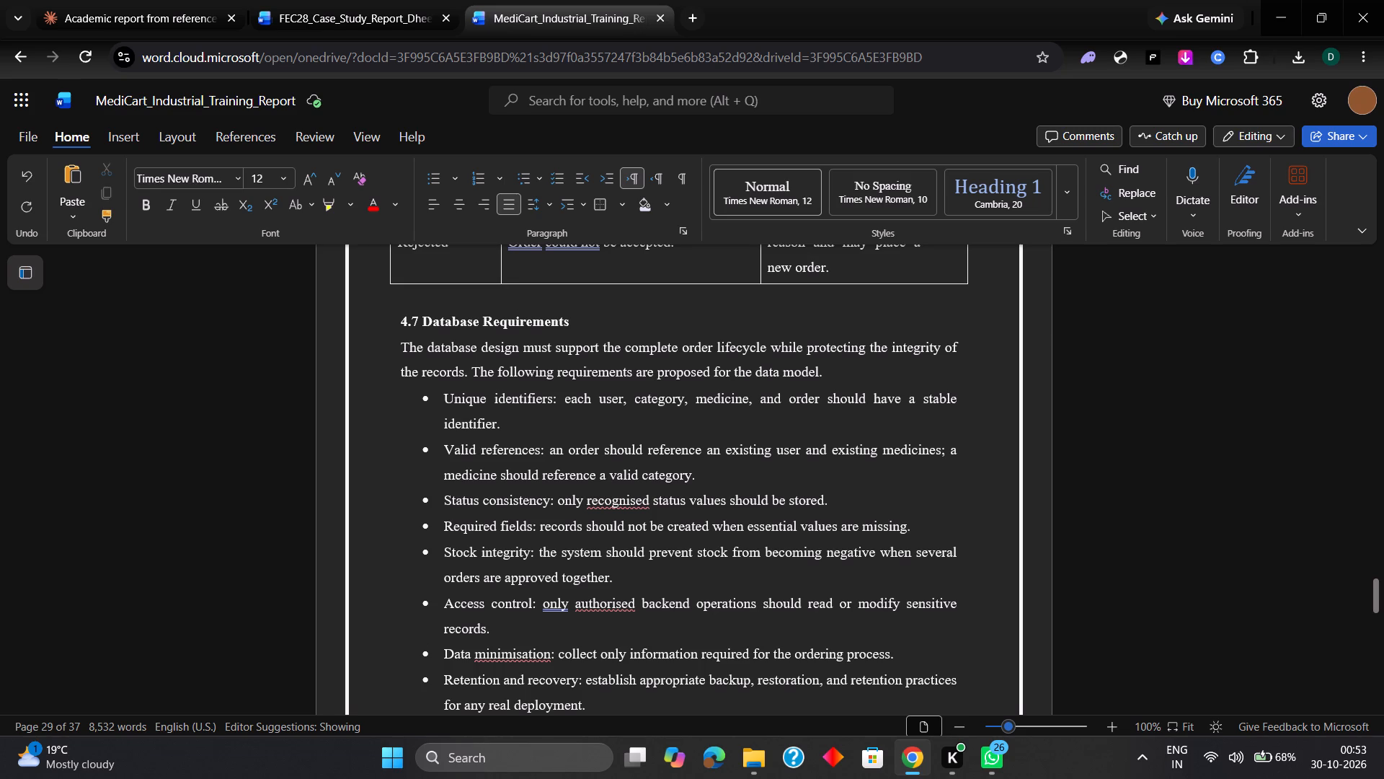
click(453, 303)
scroll(493, 335, down, 8)
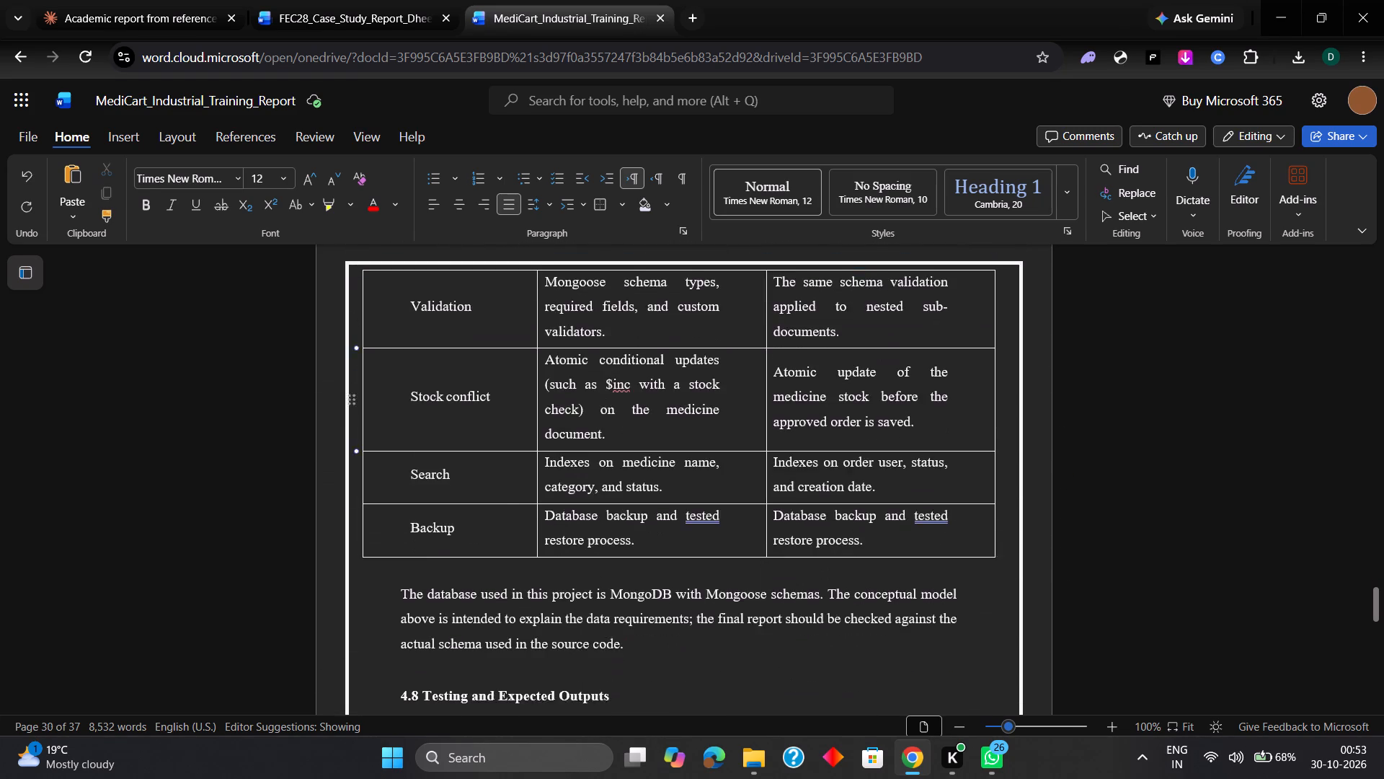
scroll(511, 397, down, 3)
click(504, 393)
scroll(500, 396, down, 3)
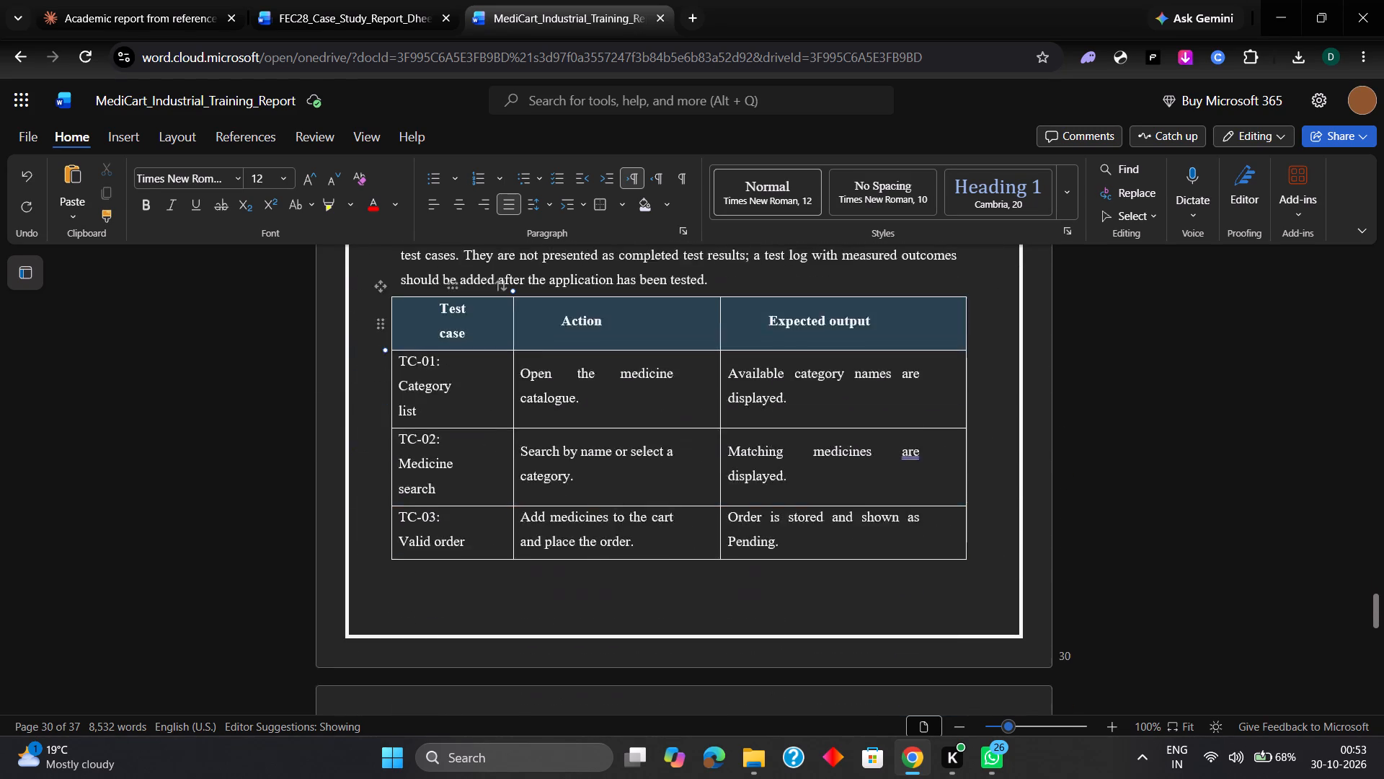
scroll(500, 399, down, 13)
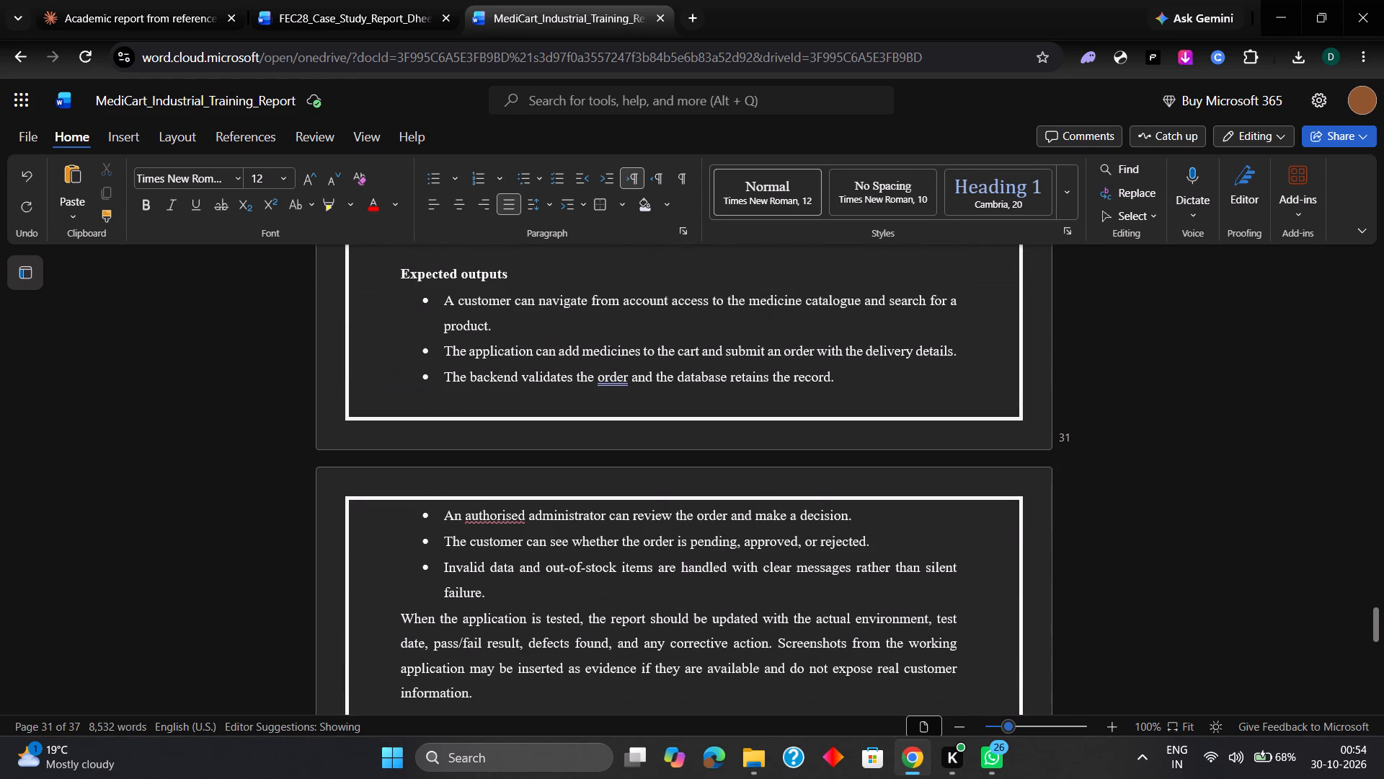
scroll(481, 400, down, 8)
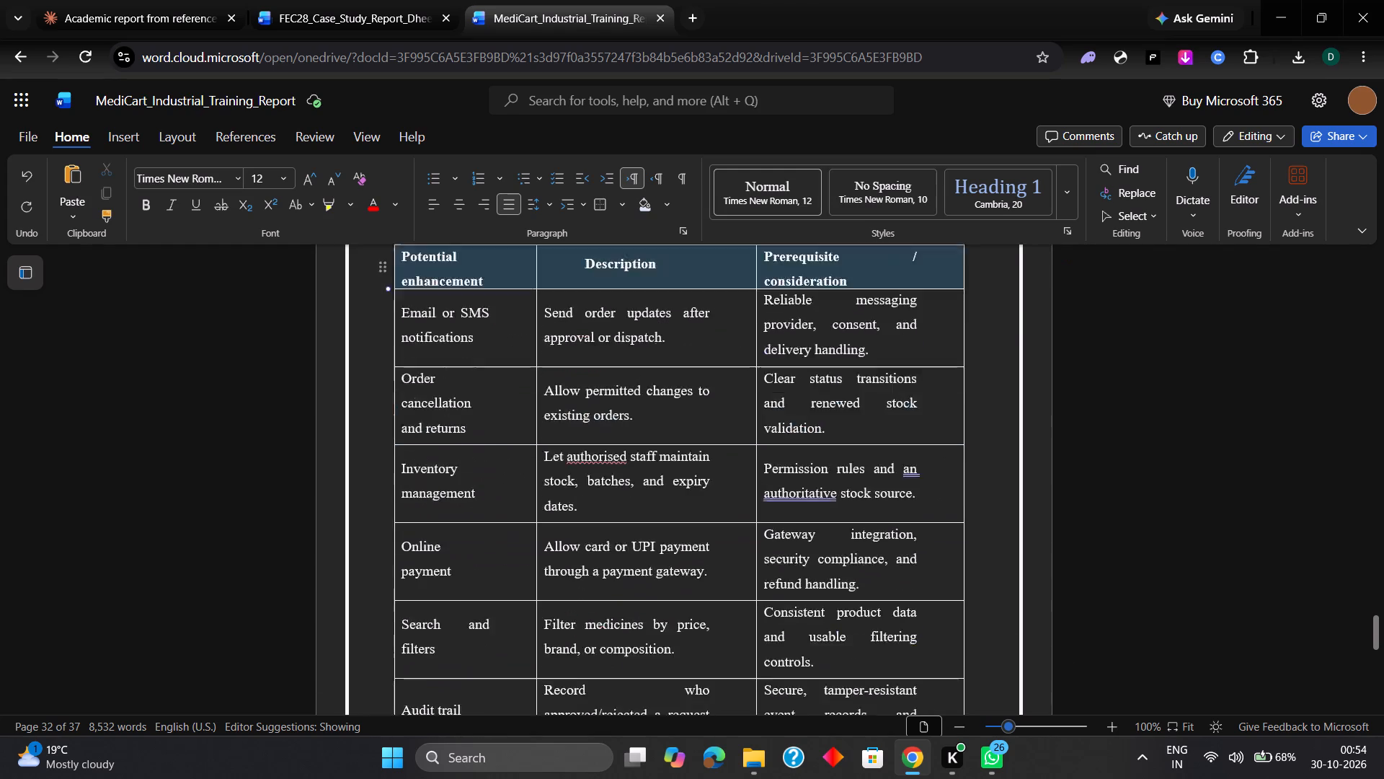
scroll(480, 389, down, 13)
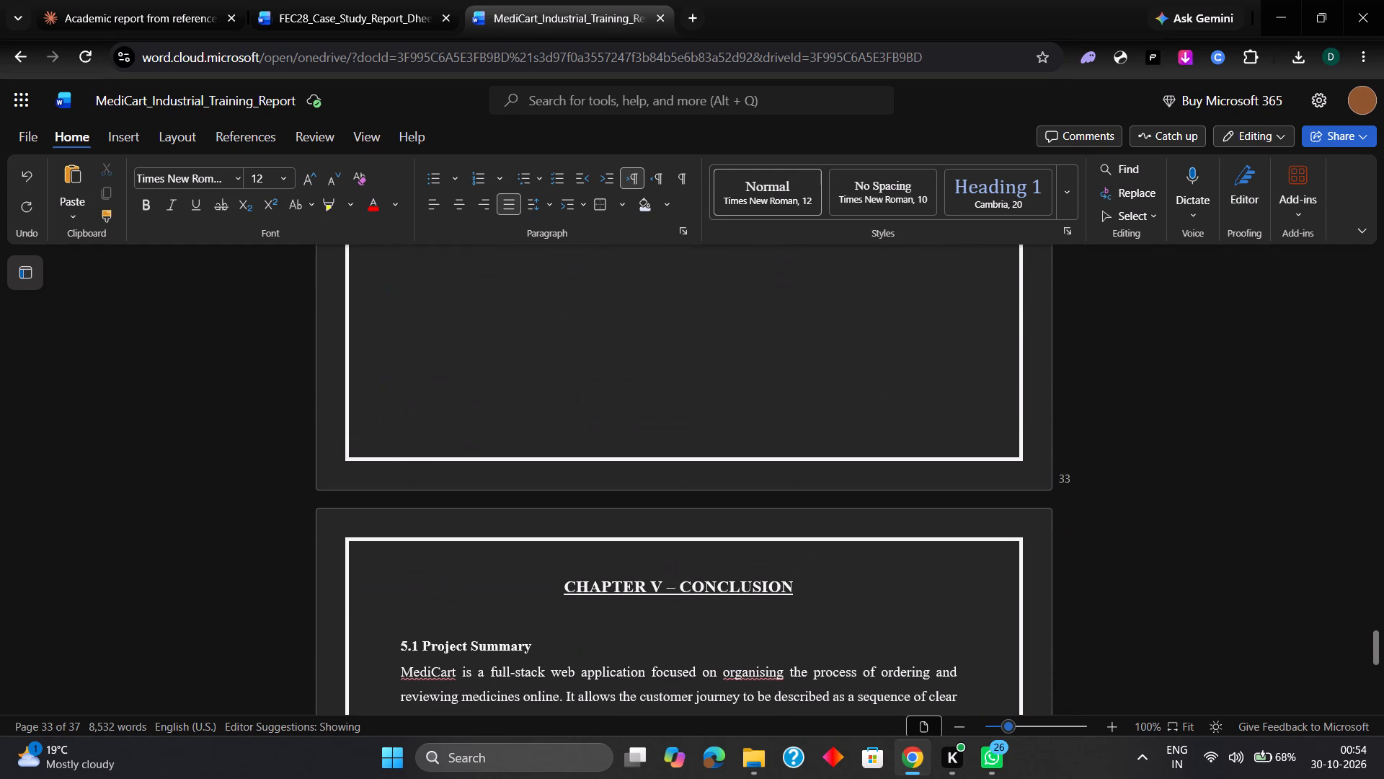
Recheck the layout of Chapter V, from the project summary through the conclusion and the reference list.
scroll(528, 409, down, 7)
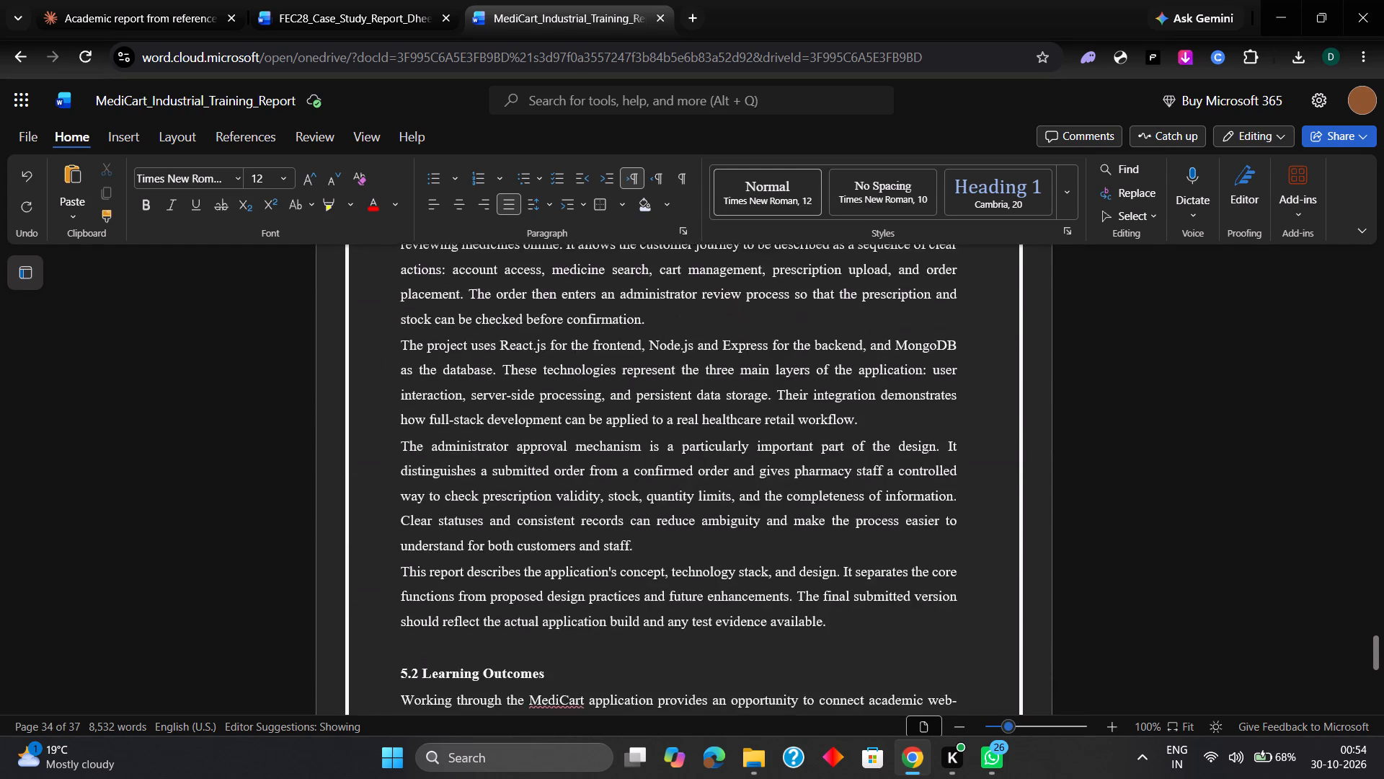
scroll(559, 418, down, 10)
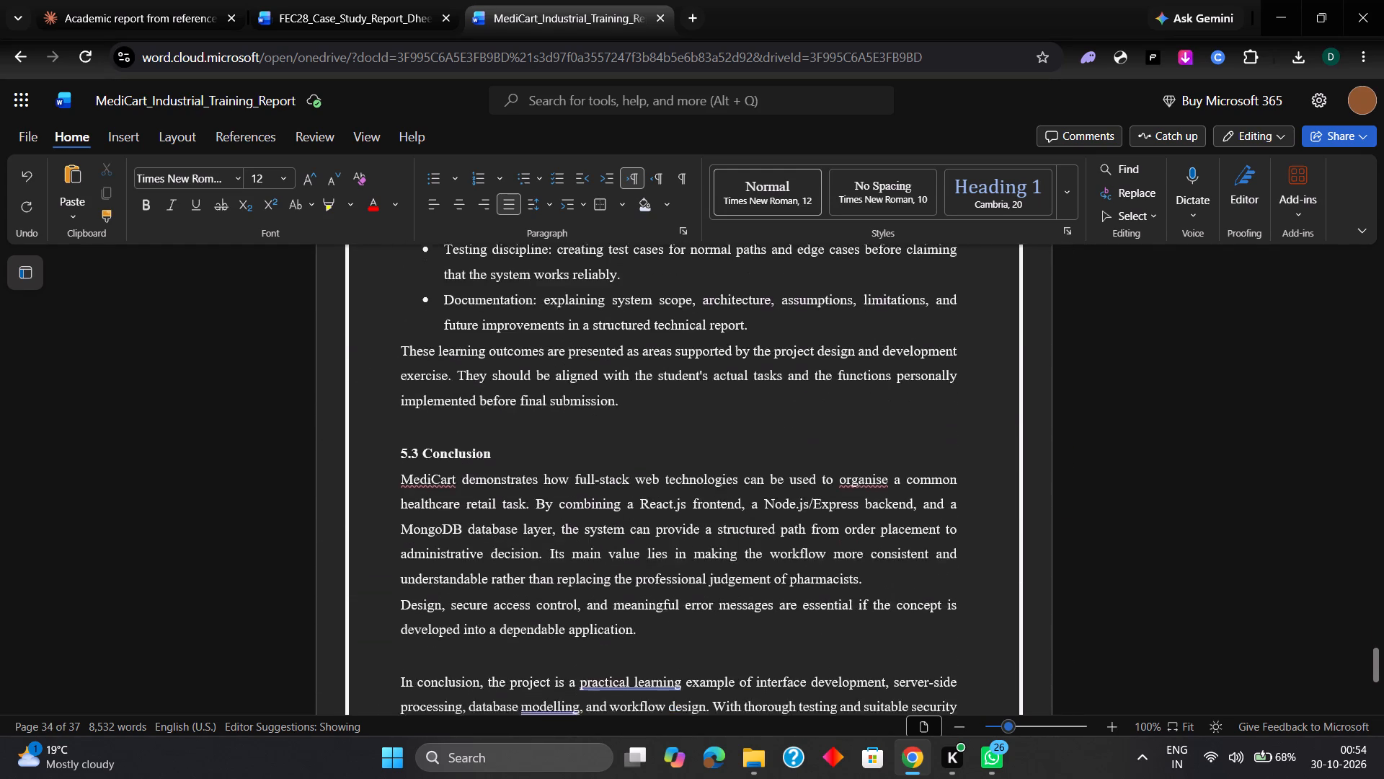
scroll(559, 418, down, 10)
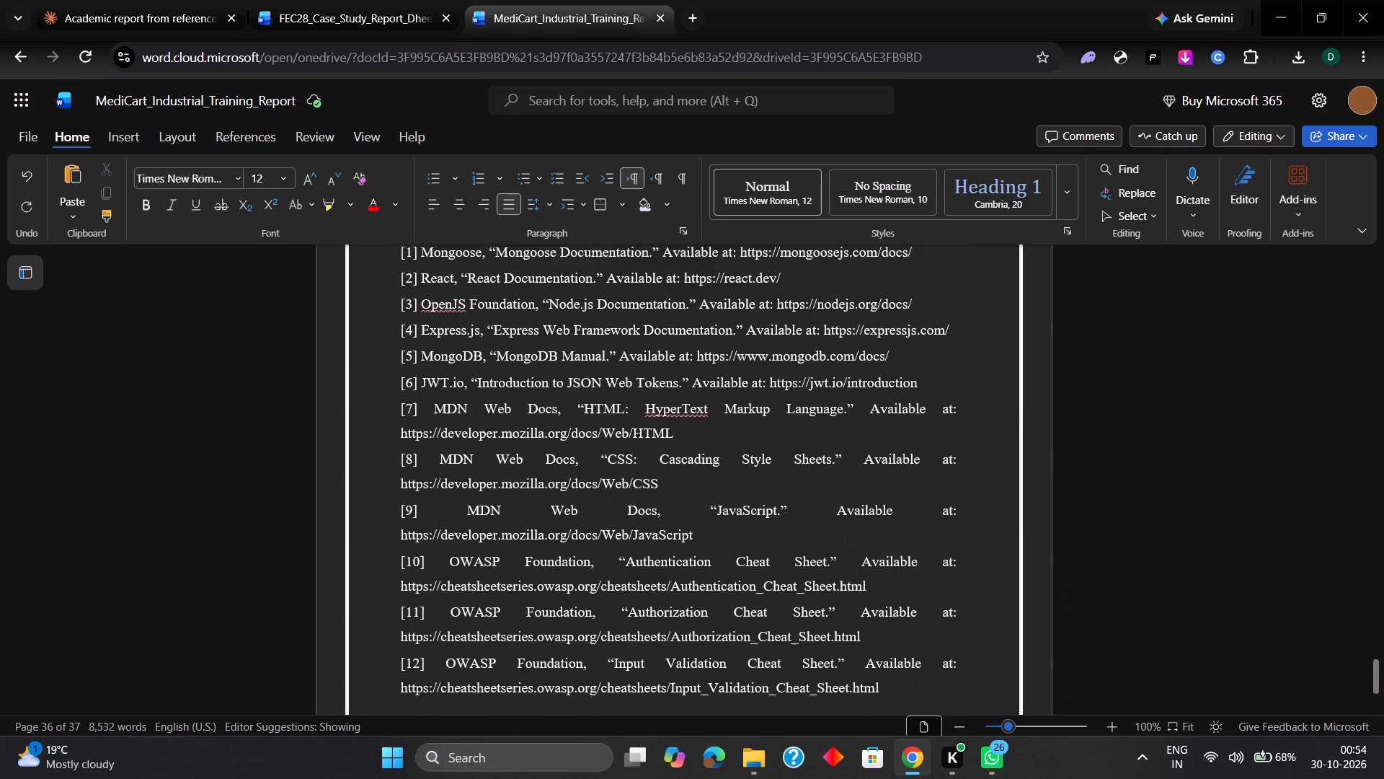
scroll(559, 418, down, 6)
scroll(557, 420, up, 3)
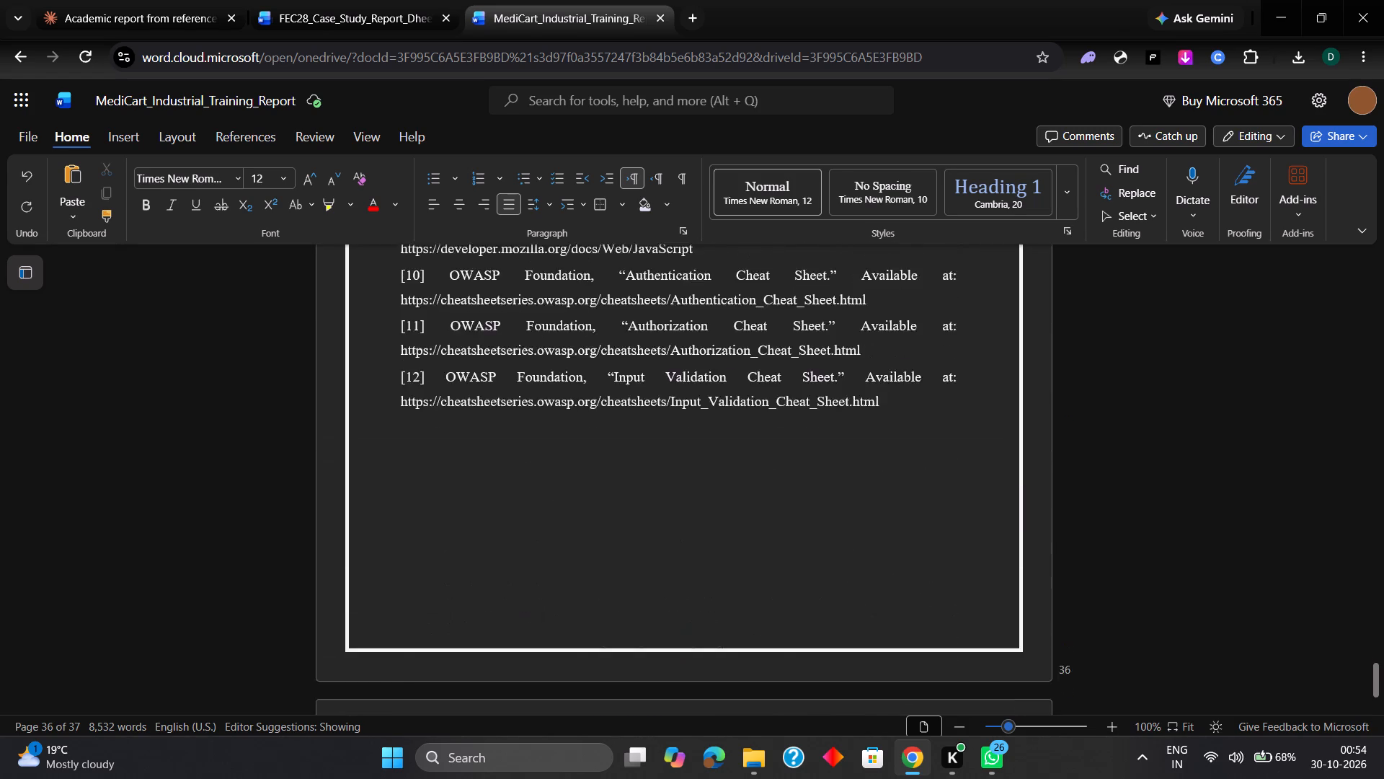
scroll(556, 424, up, 20)
scroll(556, 424, up, 9)
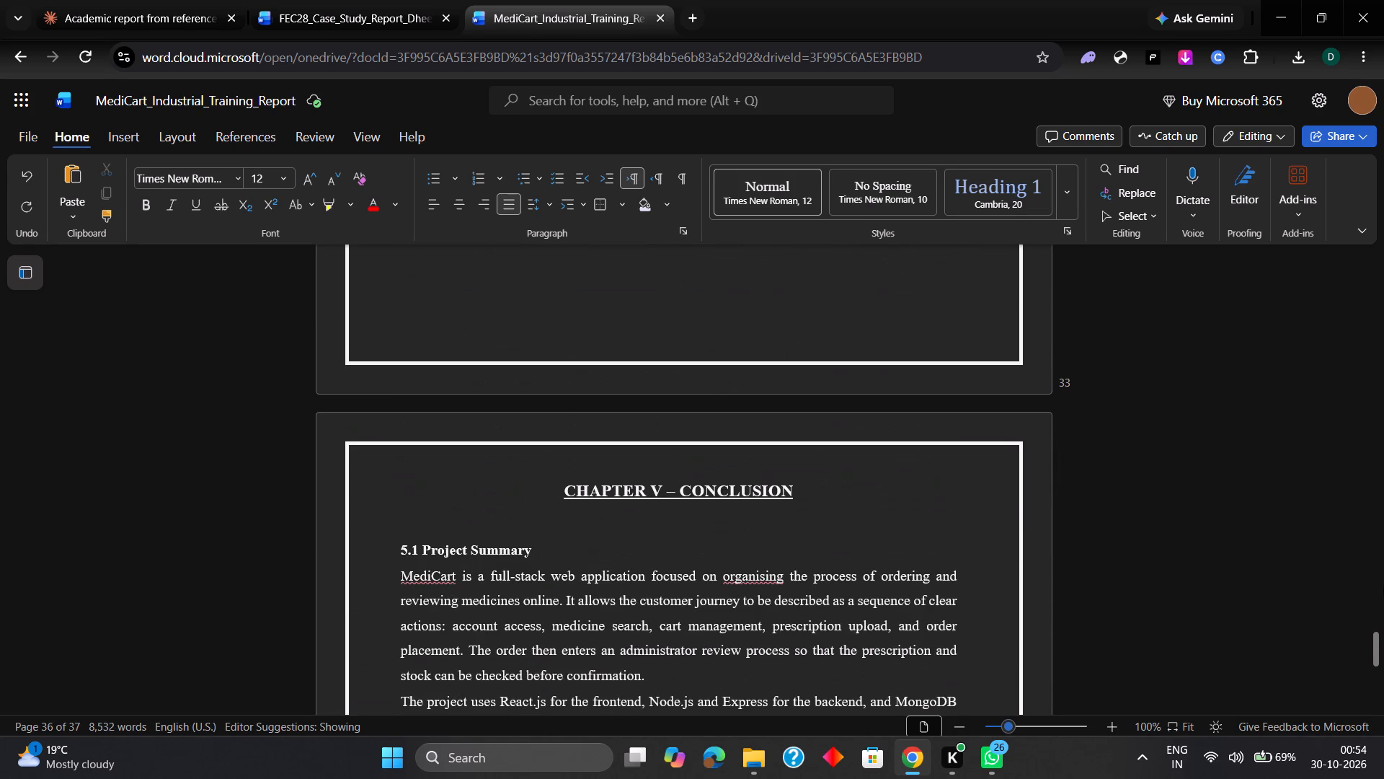
Recheck the layout from the cover page through section 1.3, including the layer and project aspect tables that run across pages.
drag(1372, 642, 1363, 265)
scroll(771, 563, down, 4)
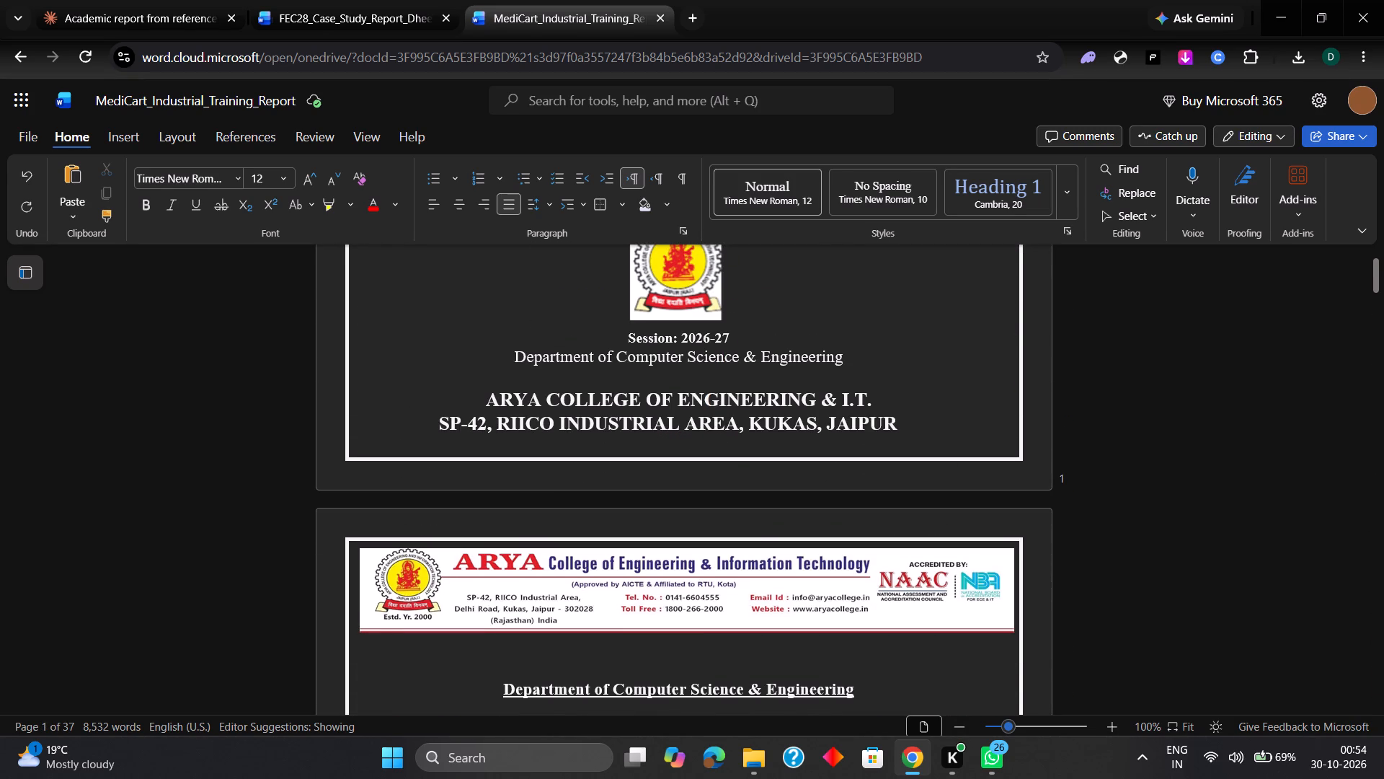
click(824, 475)
scroll(915, 516, down, 2)
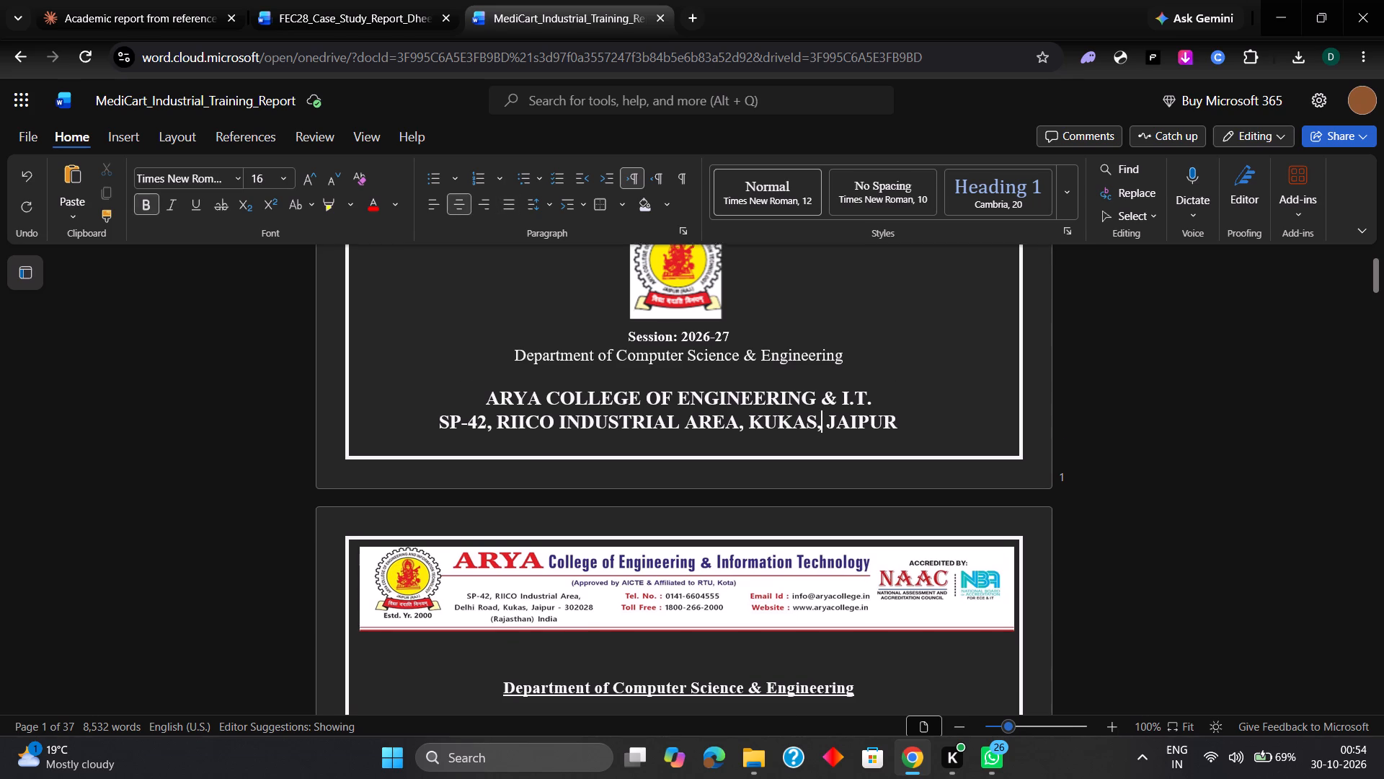
scroll(915, 516, down, 19)
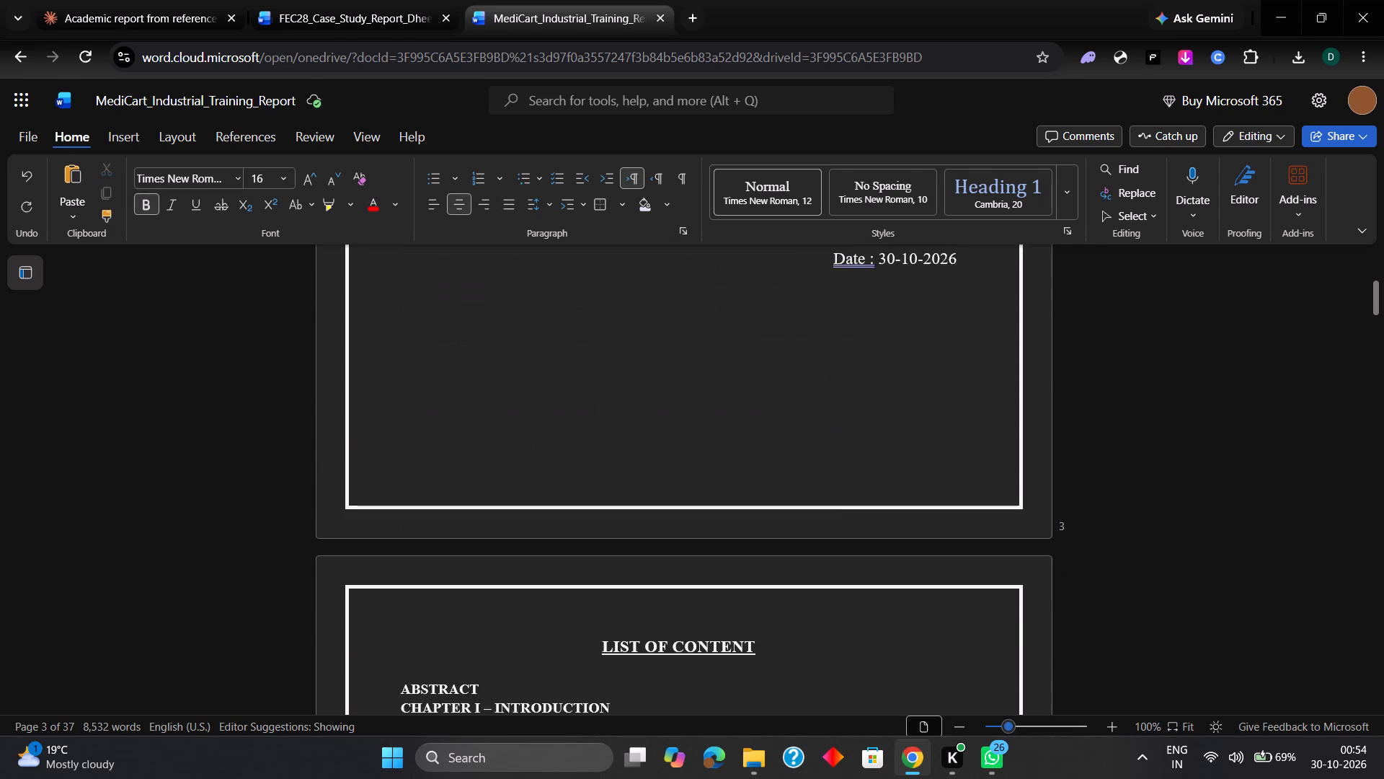
scroll(905, 507, down, 11)
scroll(900, 508, down, 13)
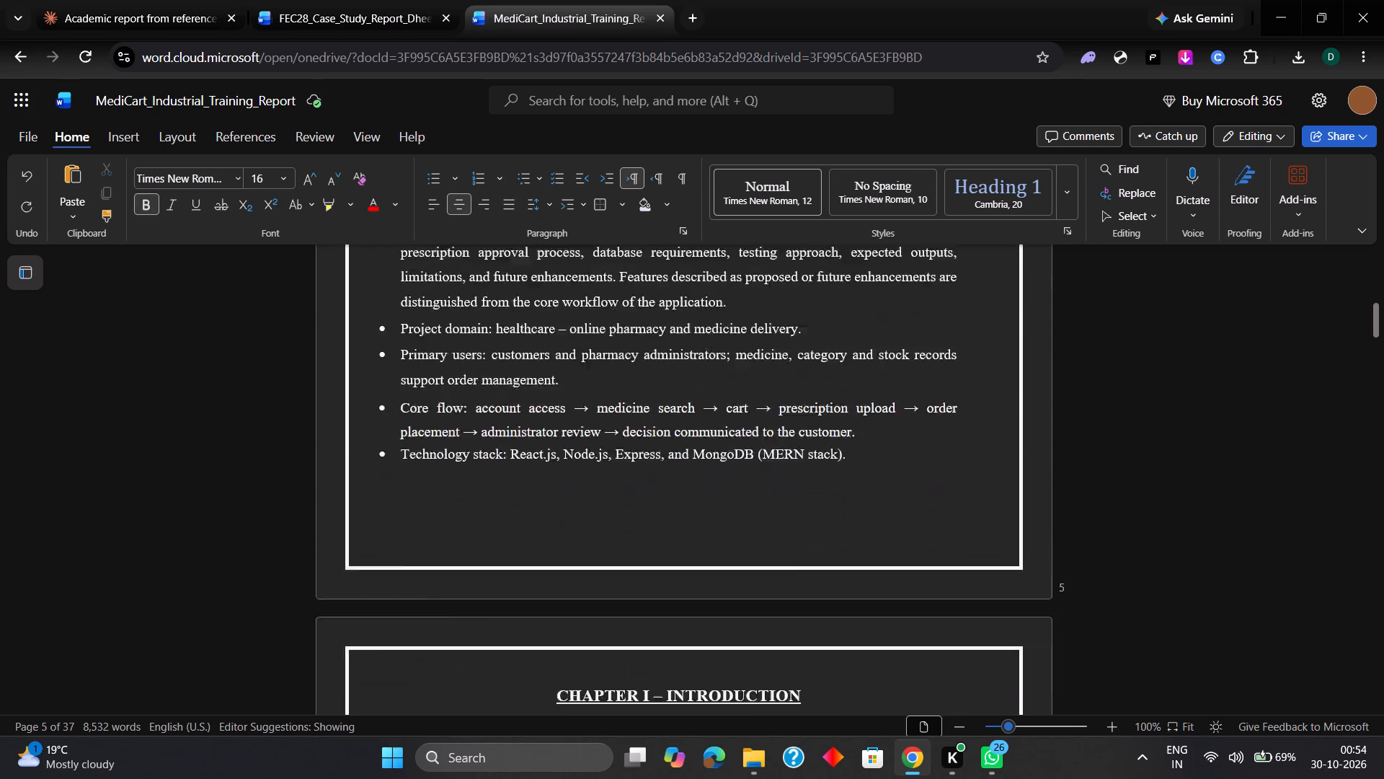
scroll(898, 509, down, 17)
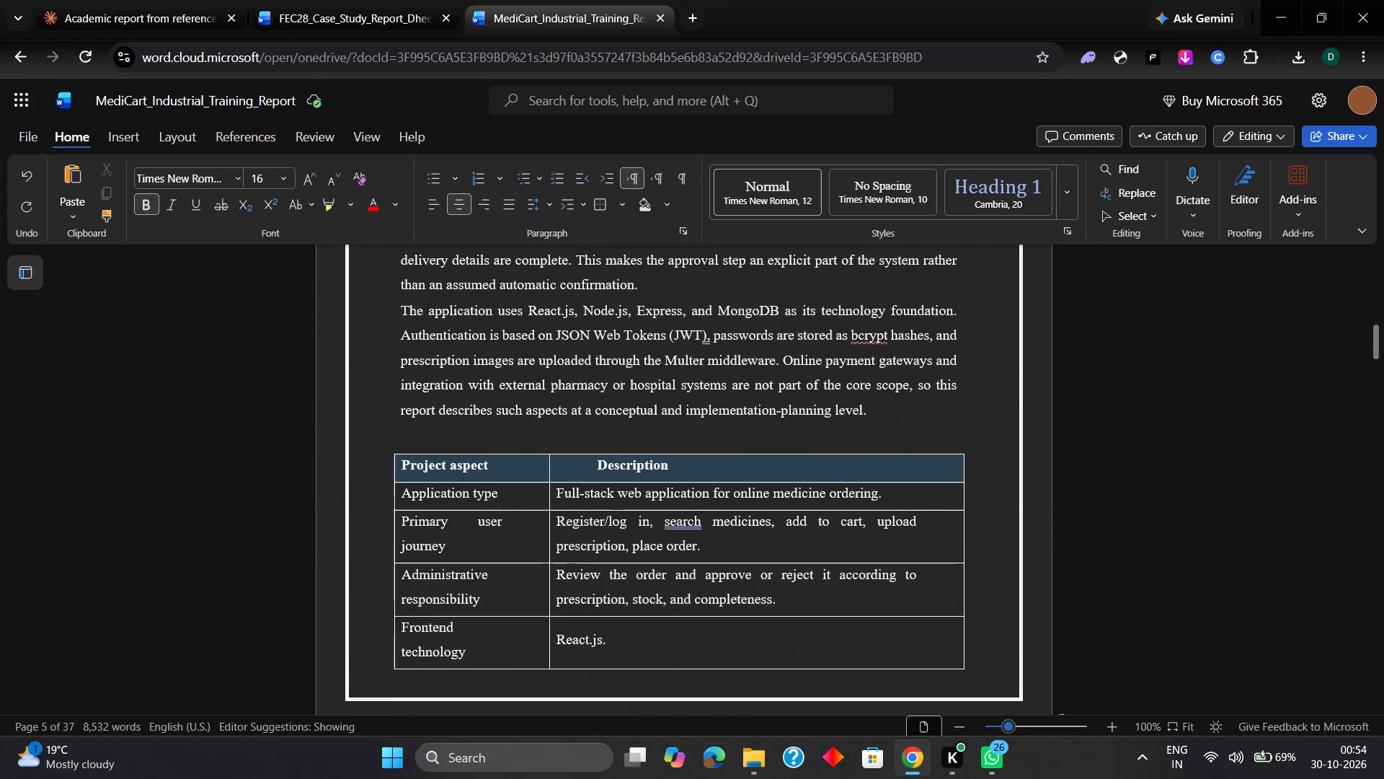
scroll(897, 510, down, 8)
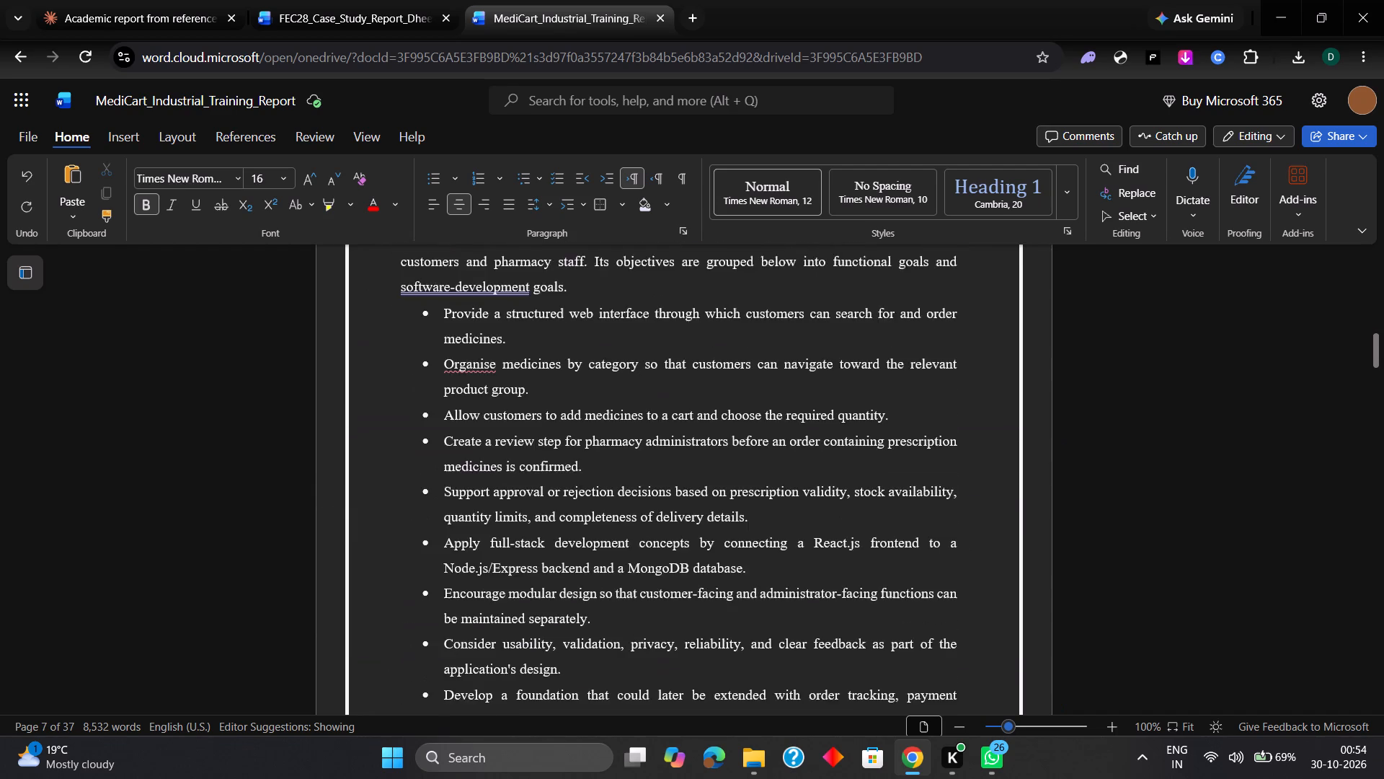
scroll(853, 482, down, 8)
scroll(853, 477, up, 13)
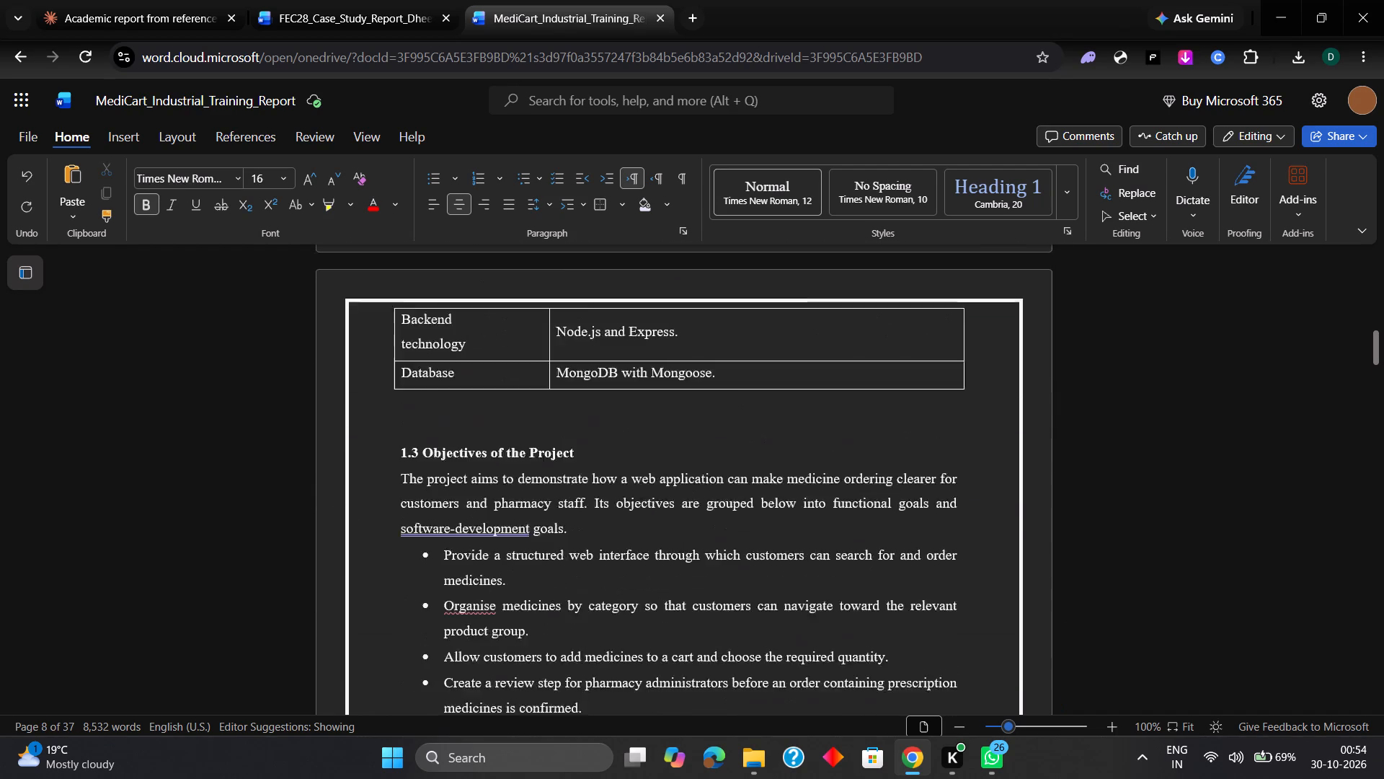
scroll(848, 477, up, 18)
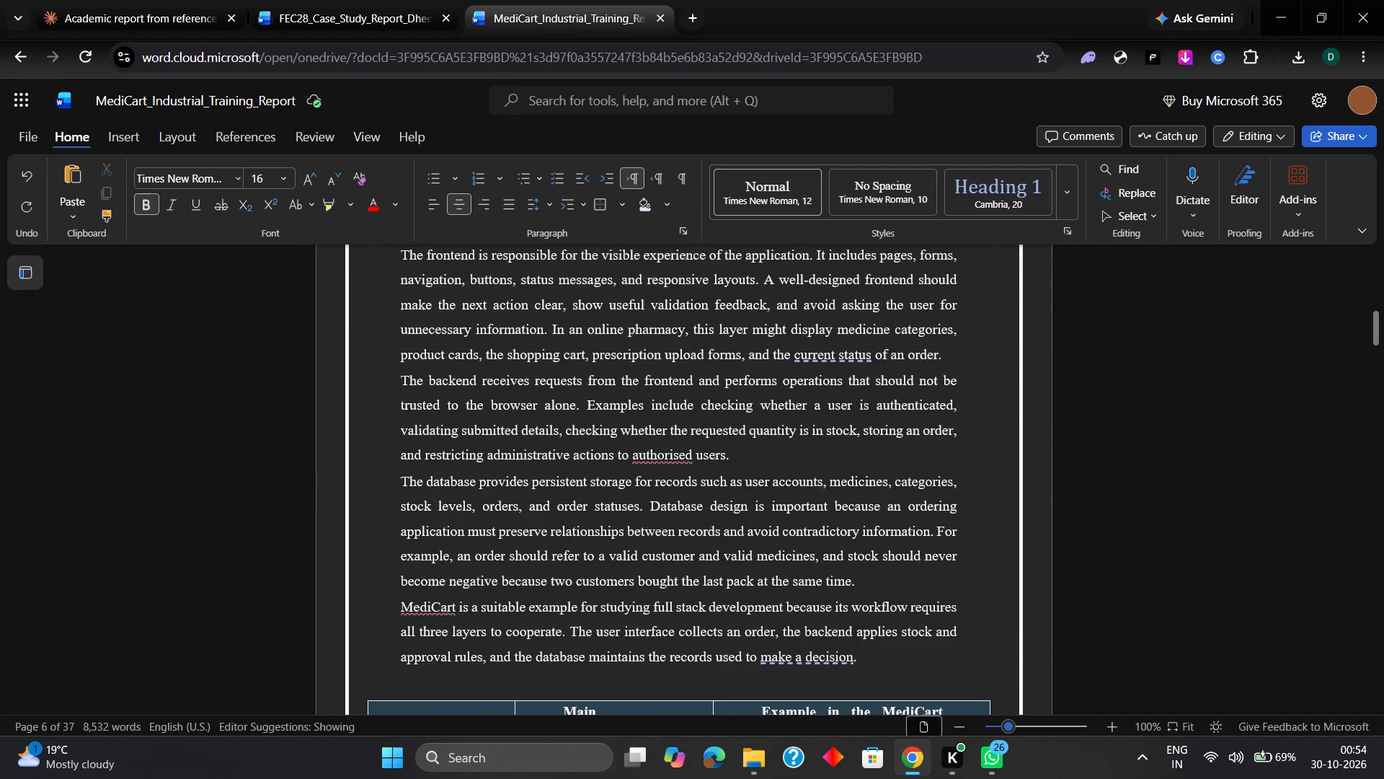
scroll(848, 477, up, 4)
scroll(847, 478, down, 11)
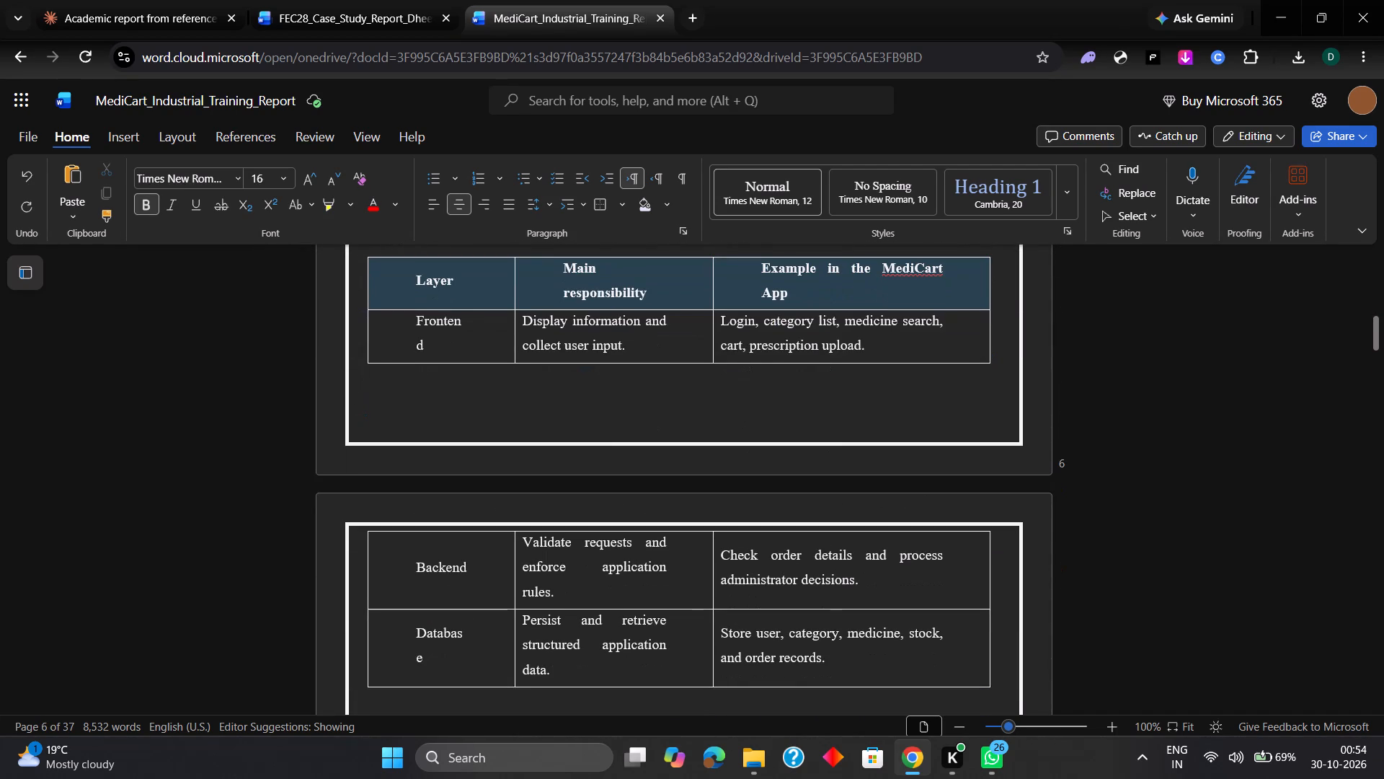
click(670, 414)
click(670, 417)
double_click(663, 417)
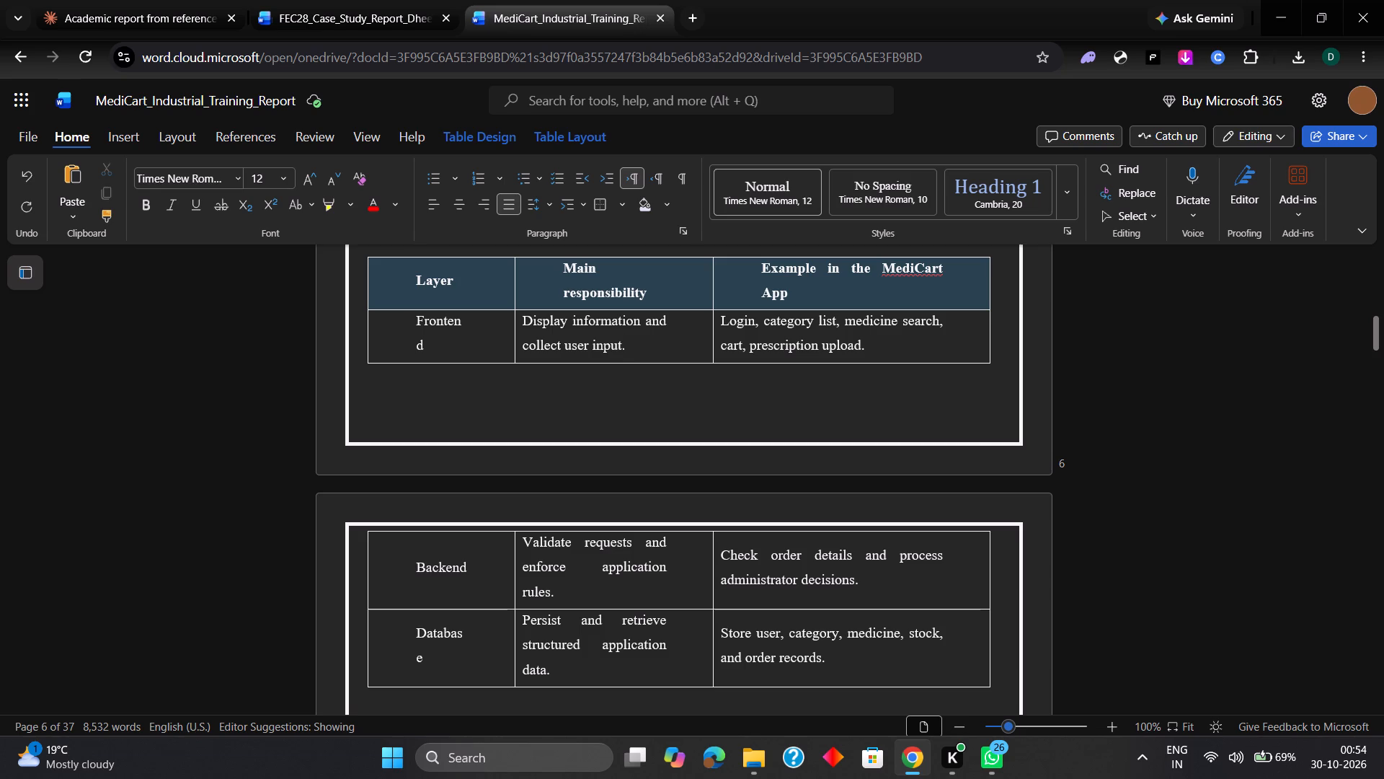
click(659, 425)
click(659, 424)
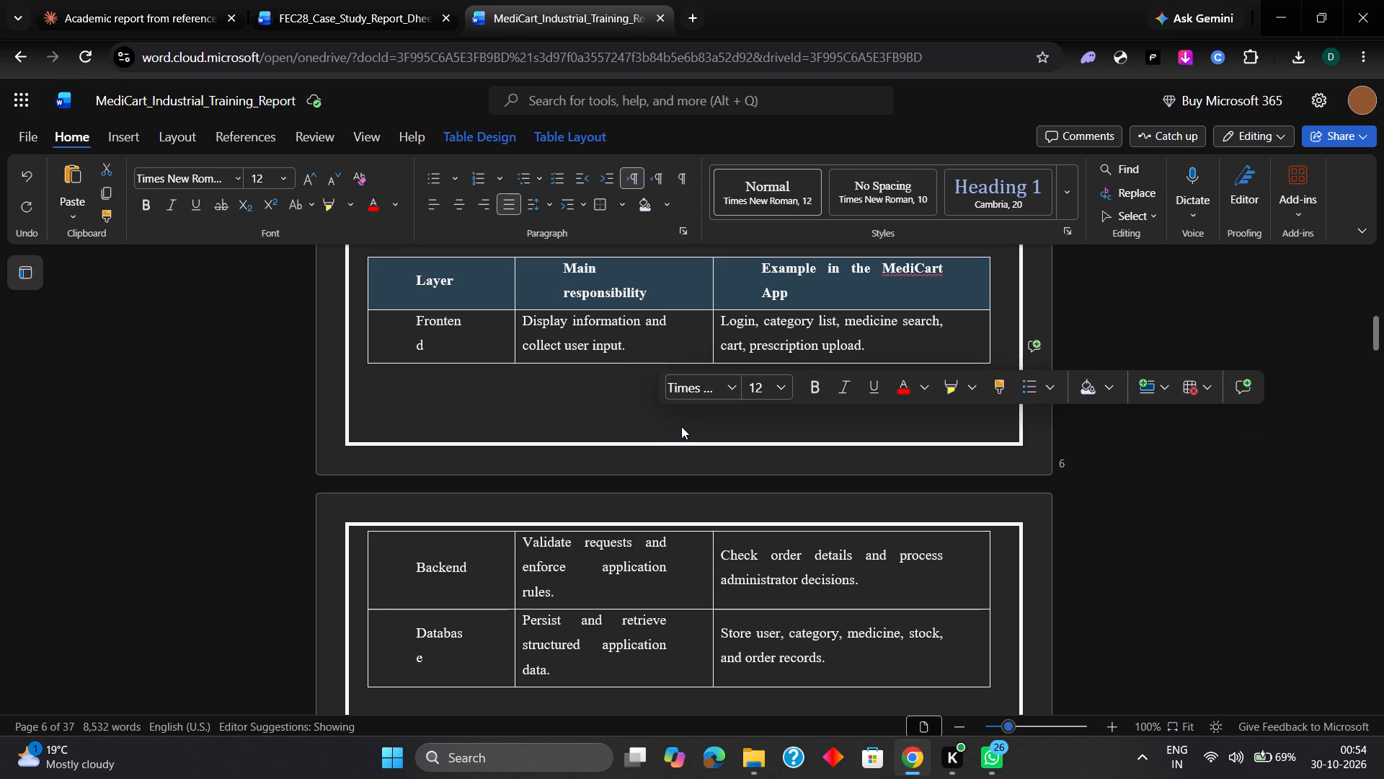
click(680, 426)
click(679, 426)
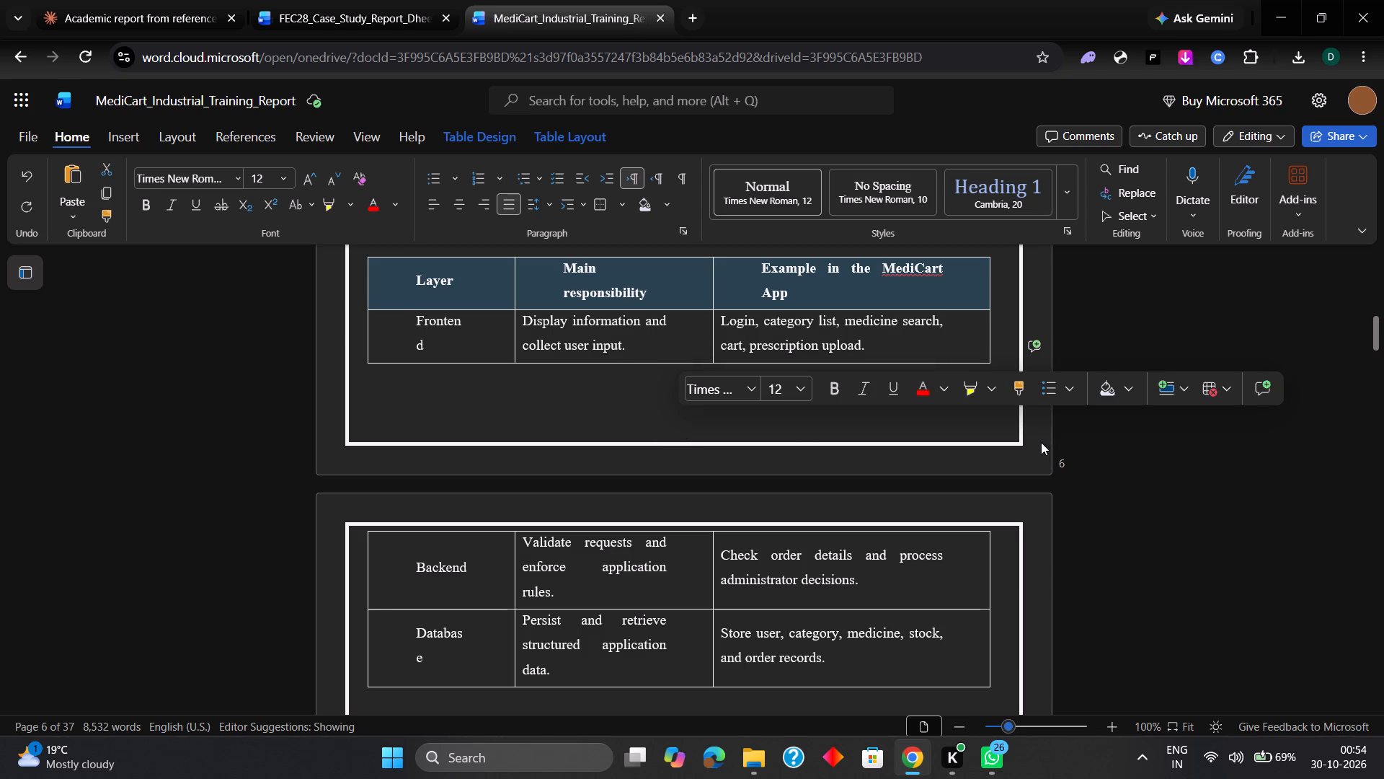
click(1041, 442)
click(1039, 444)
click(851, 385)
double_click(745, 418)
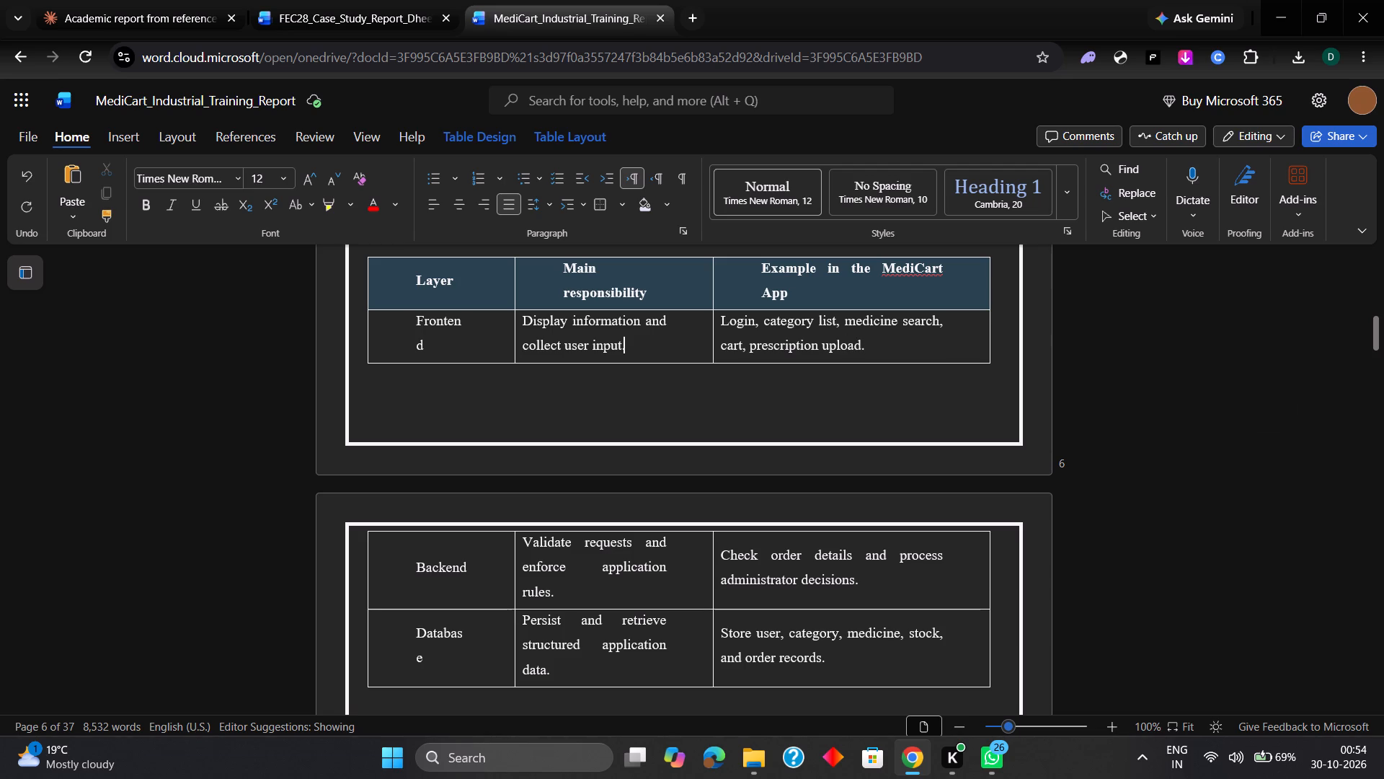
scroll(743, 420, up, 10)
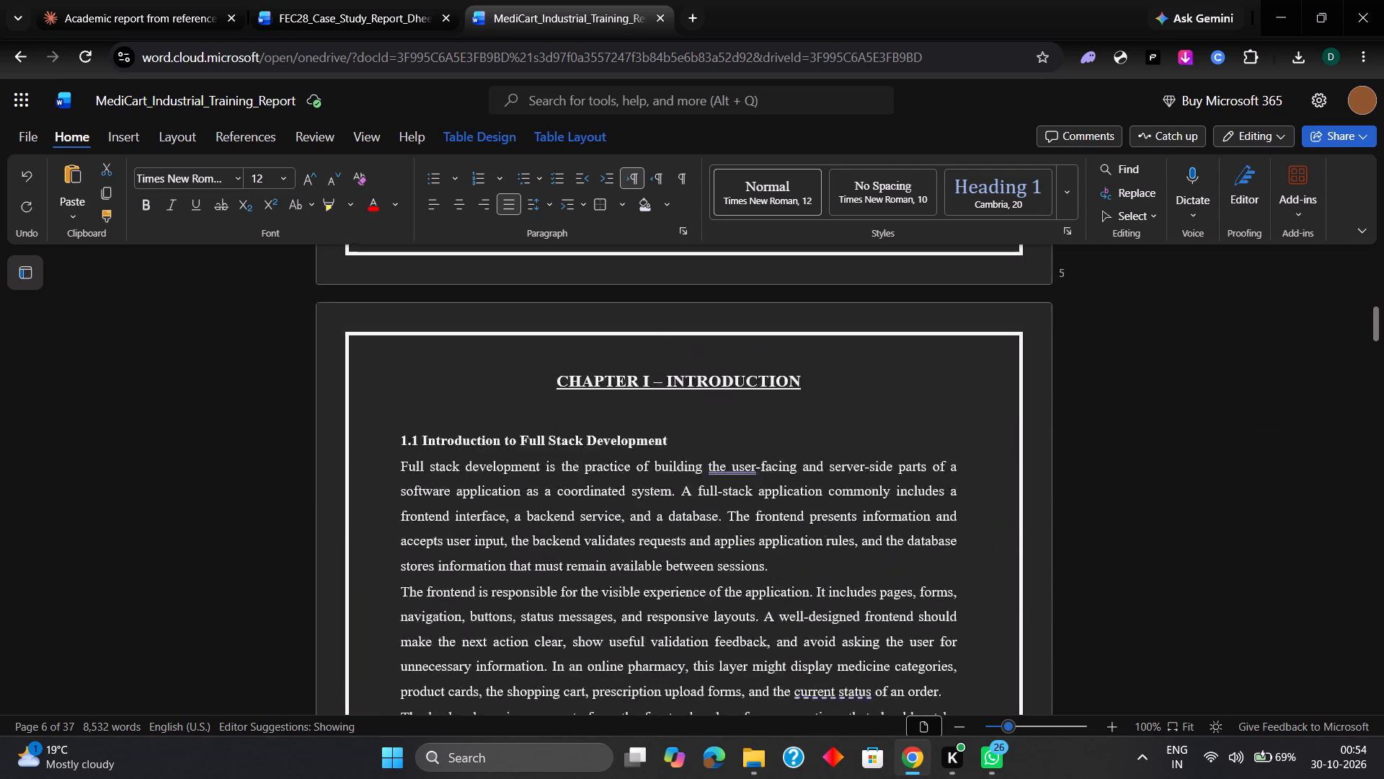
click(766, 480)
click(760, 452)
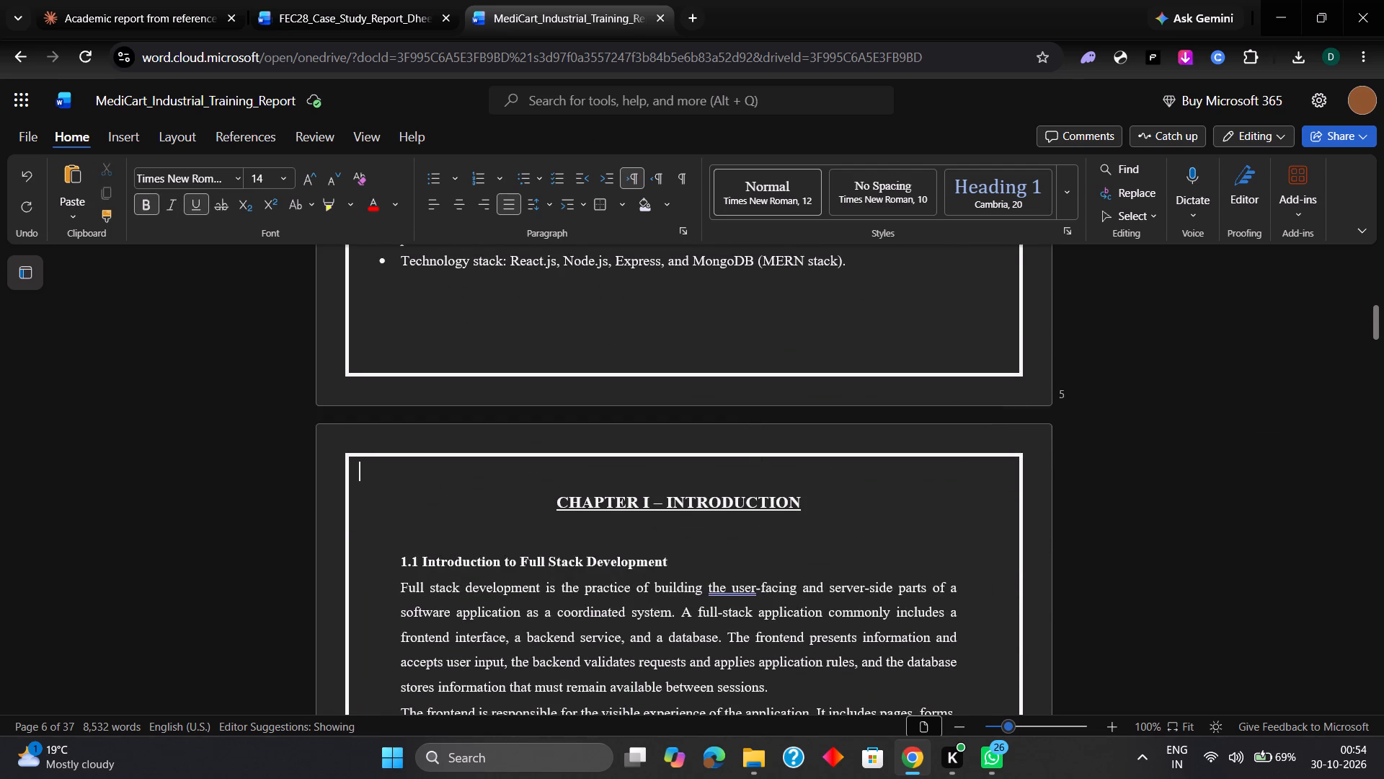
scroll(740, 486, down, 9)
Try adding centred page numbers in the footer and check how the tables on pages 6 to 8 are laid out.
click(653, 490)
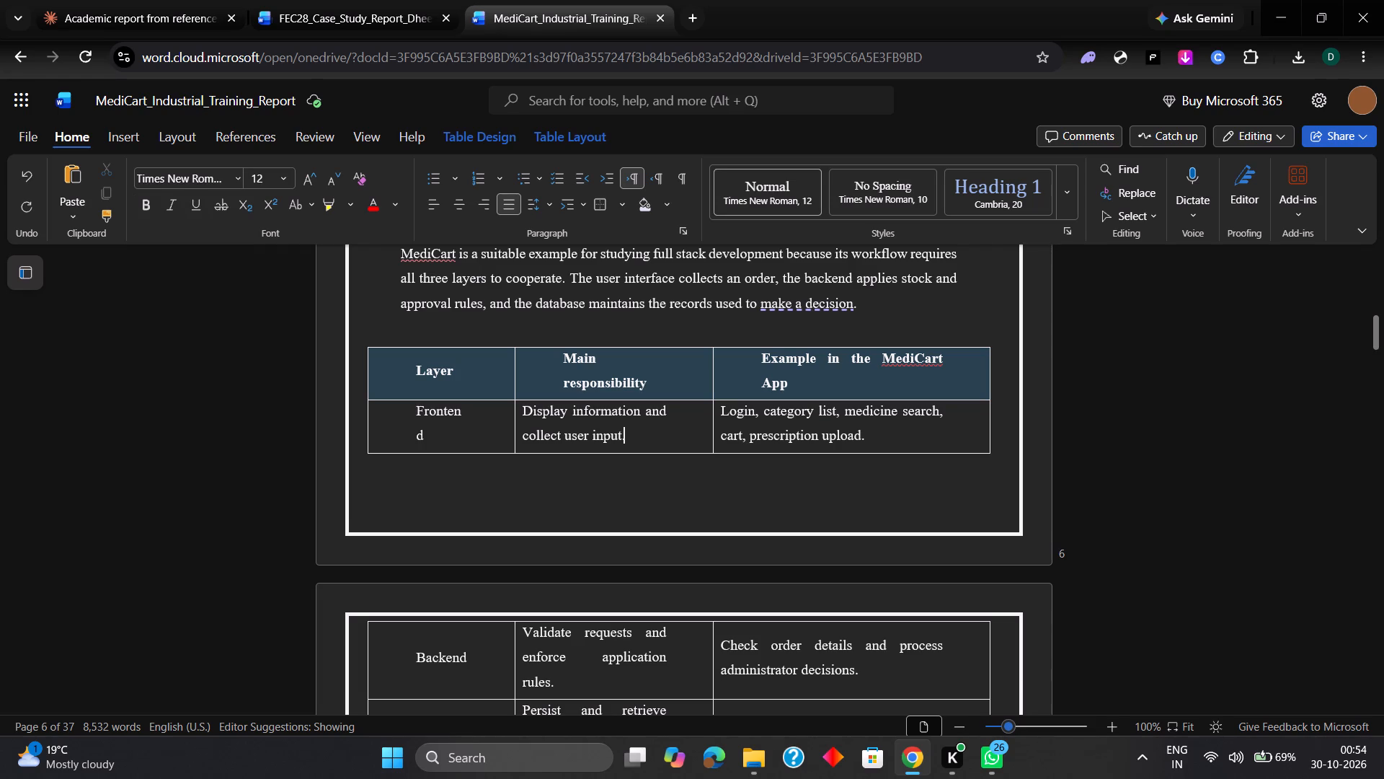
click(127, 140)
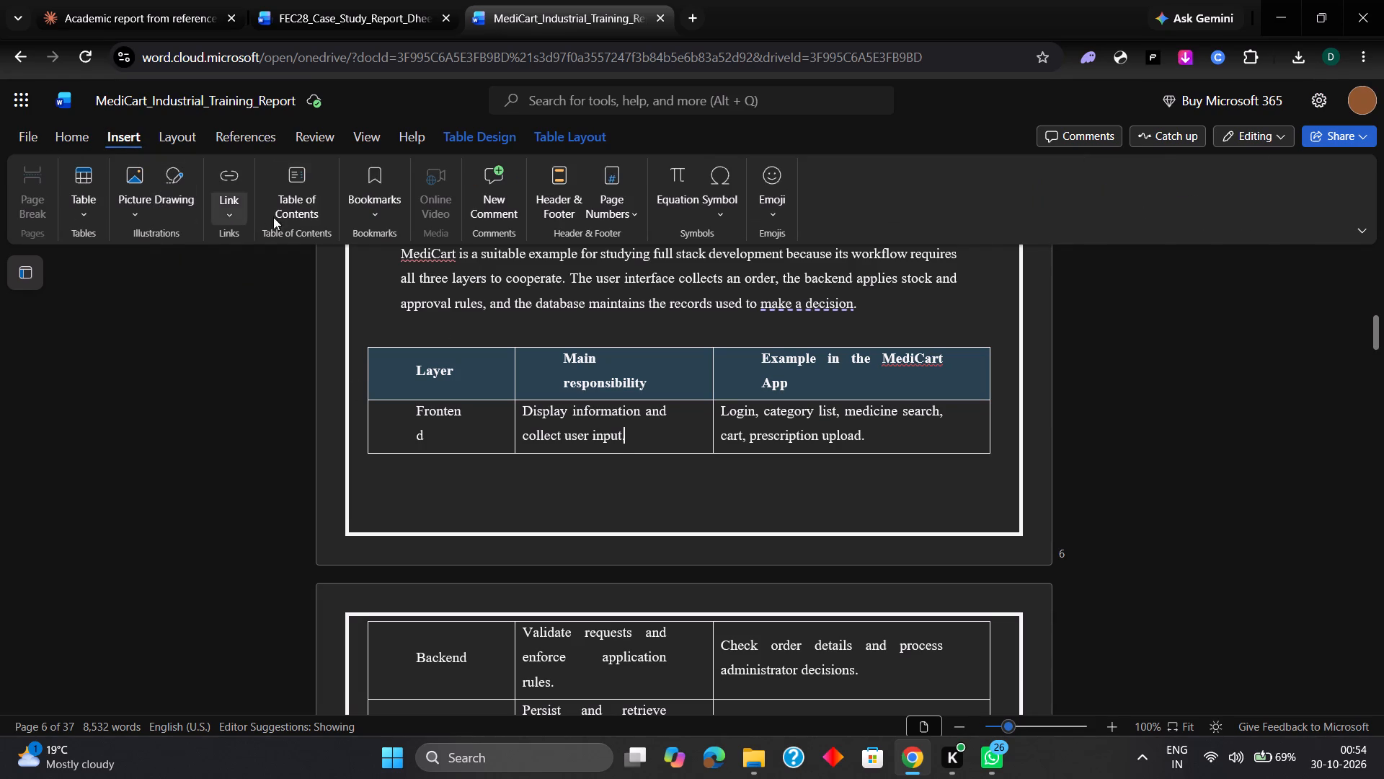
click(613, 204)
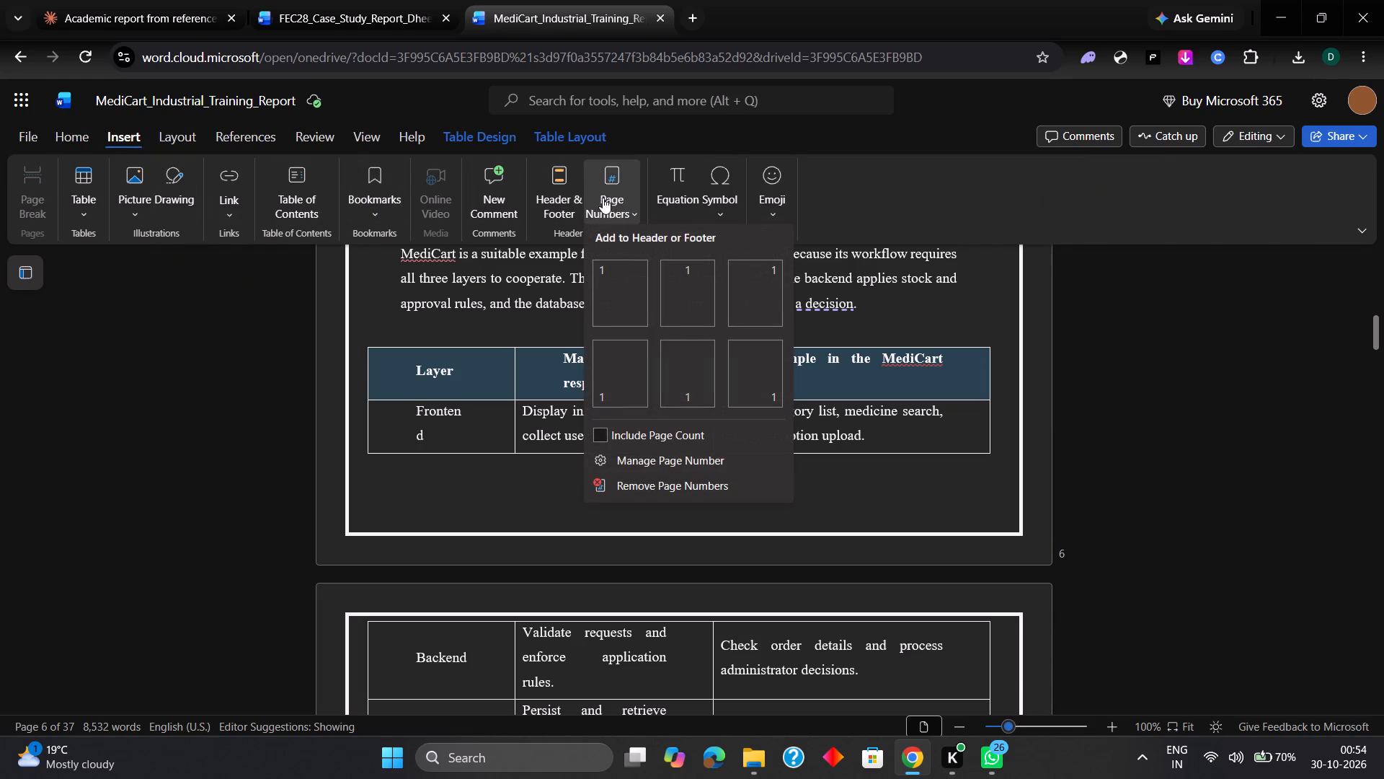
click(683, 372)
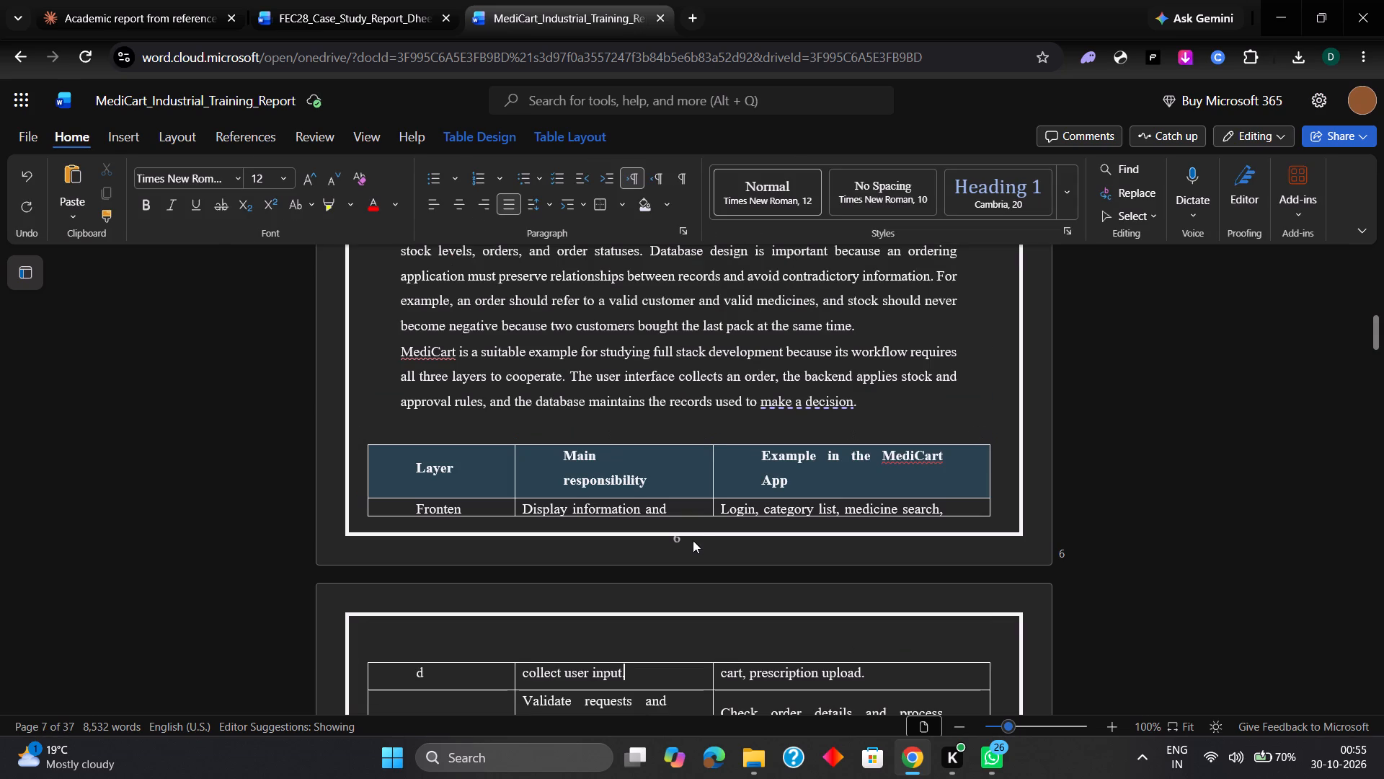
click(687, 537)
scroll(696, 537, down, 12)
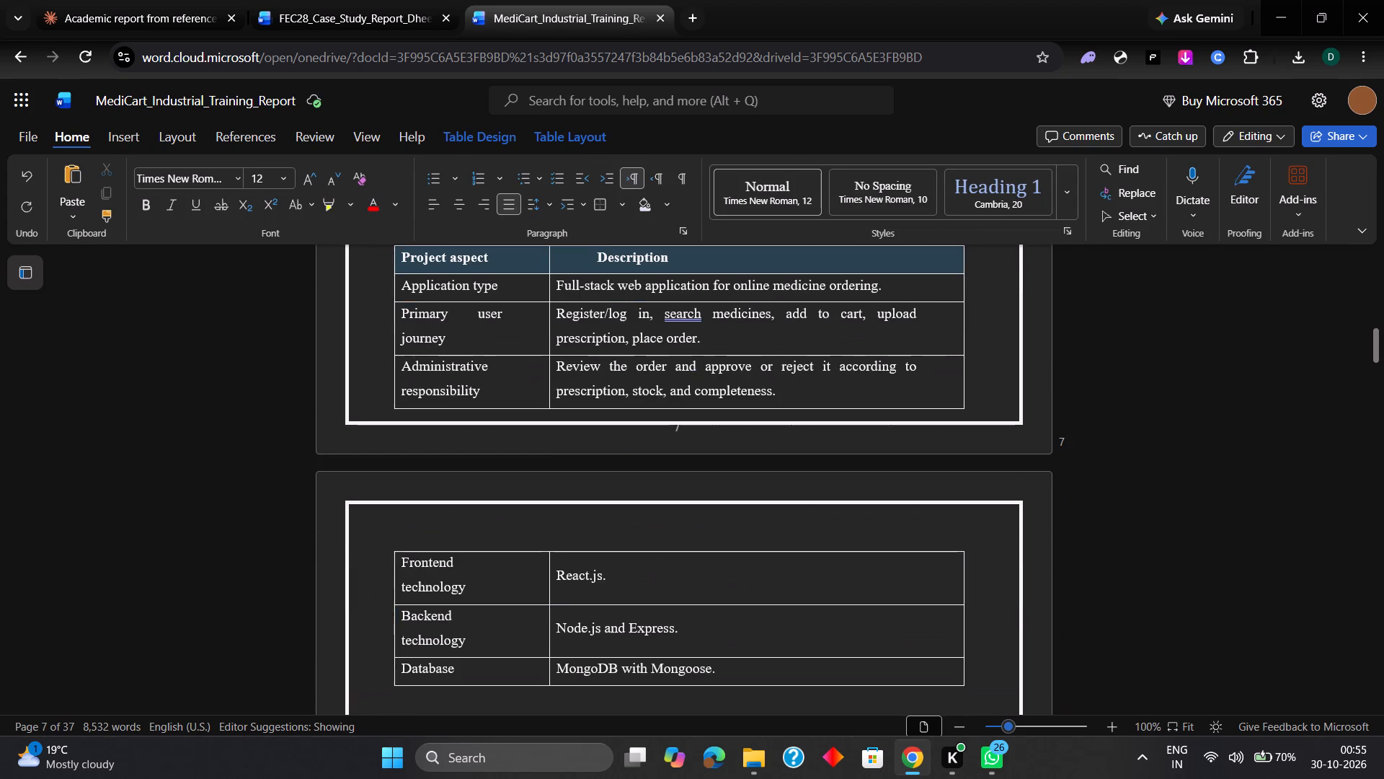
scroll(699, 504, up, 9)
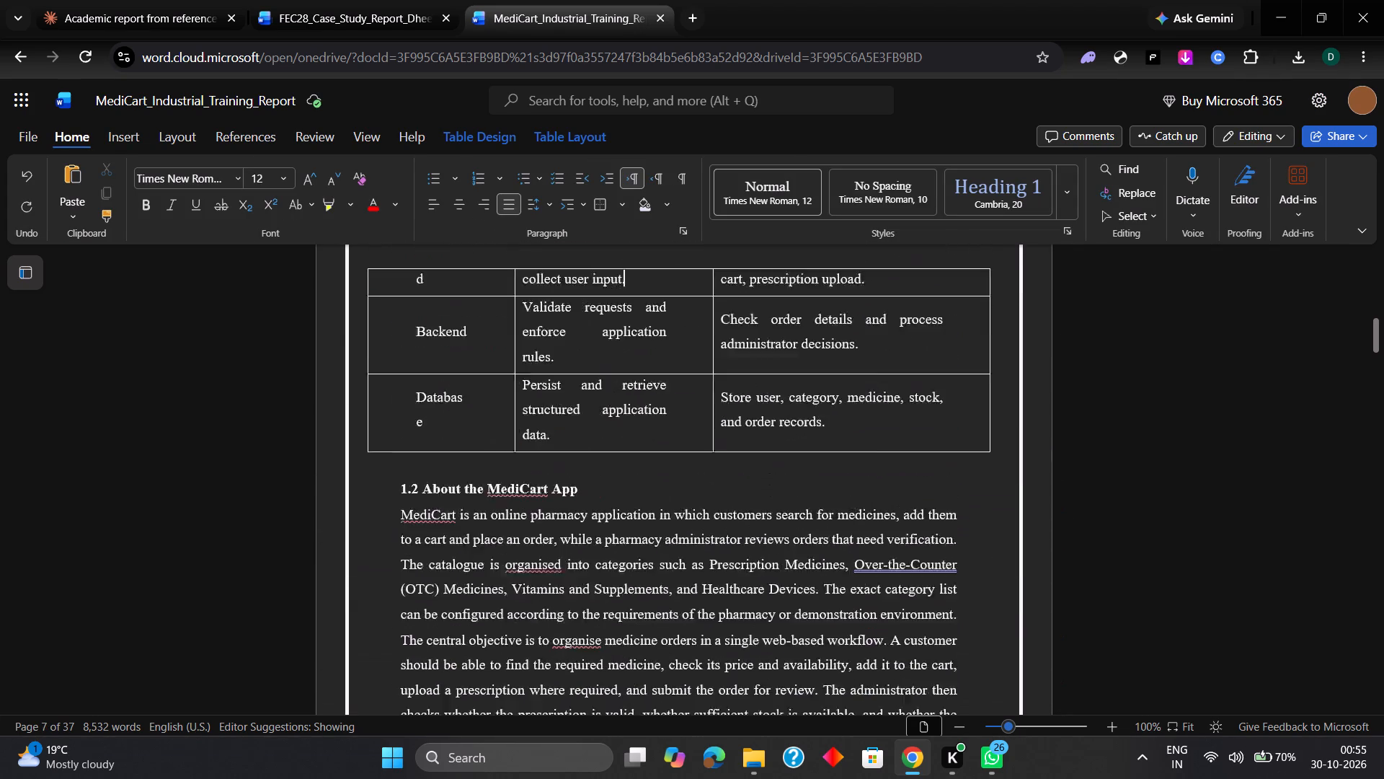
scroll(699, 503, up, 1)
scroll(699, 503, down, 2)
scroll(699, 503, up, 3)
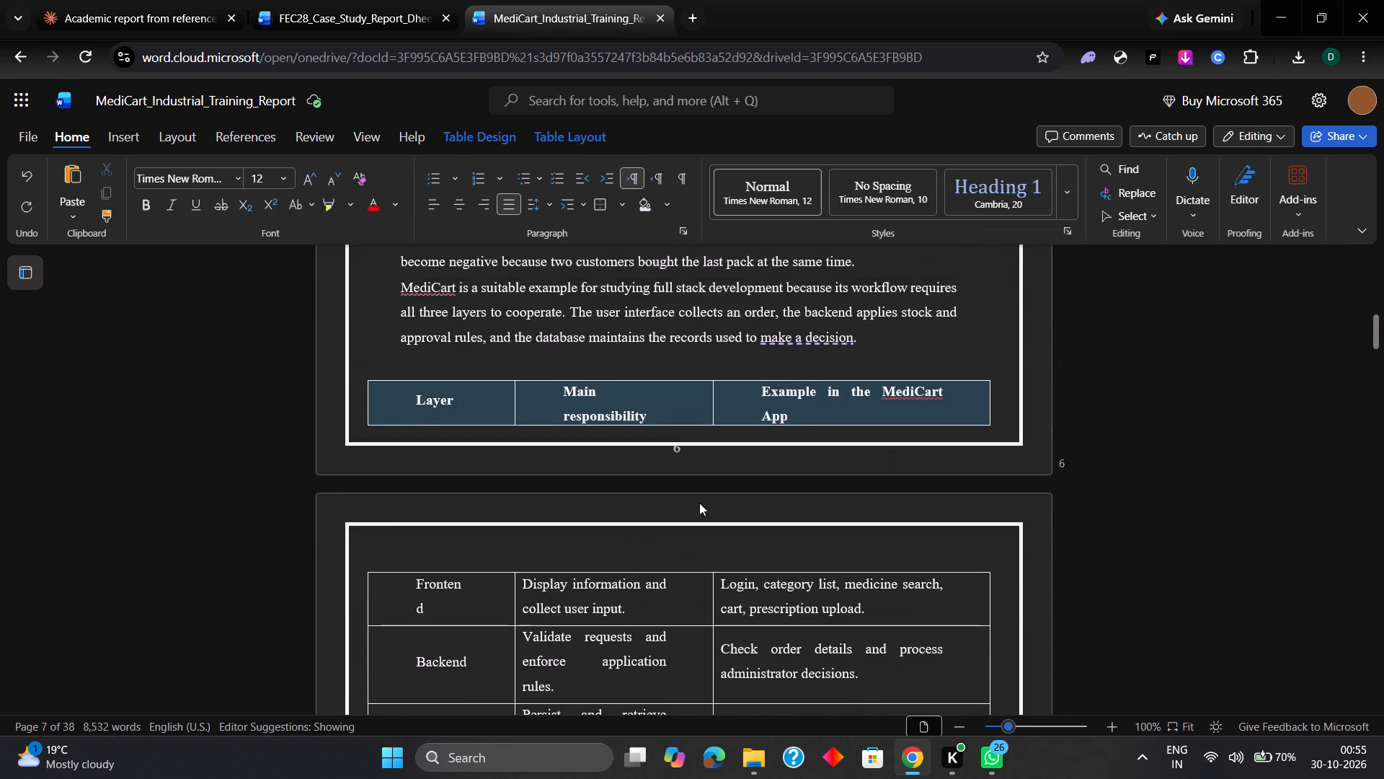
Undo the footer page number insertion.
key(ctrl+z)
Recheck the layout from the Chapter I heading through the layer and project aspect tables to section 1.4 Problem Statement and Scope.
scroll(699, 503, up, 2)
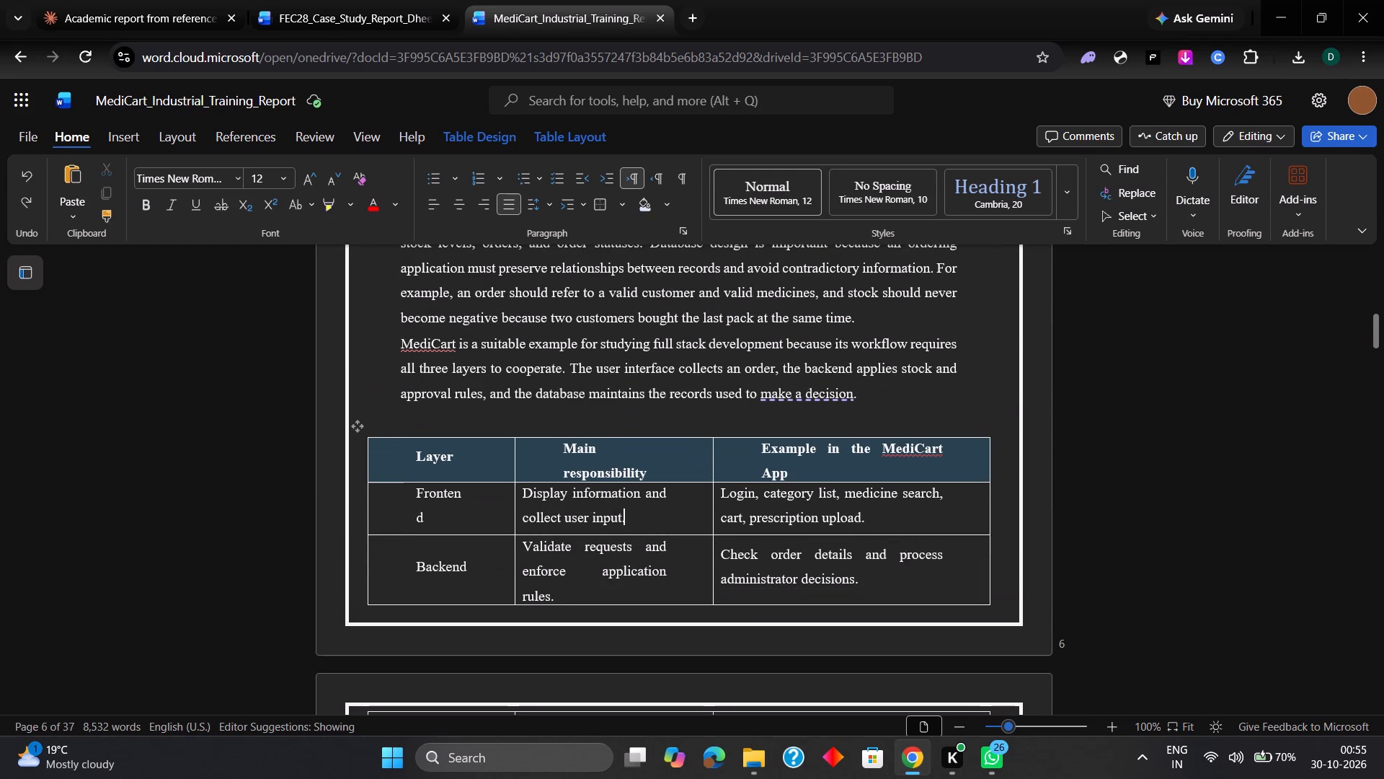
scroll(698, 487, up, 7)
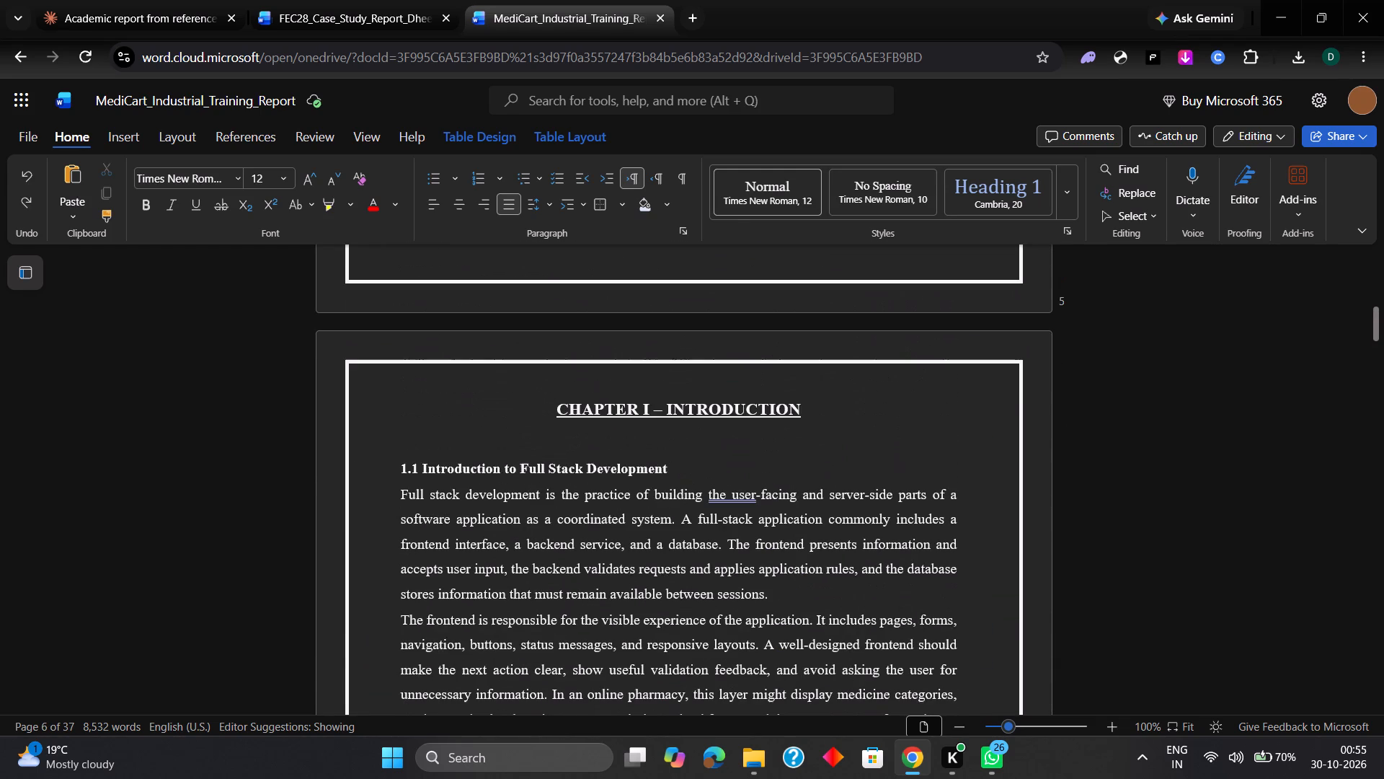
scroll(698, 487, down, 8)
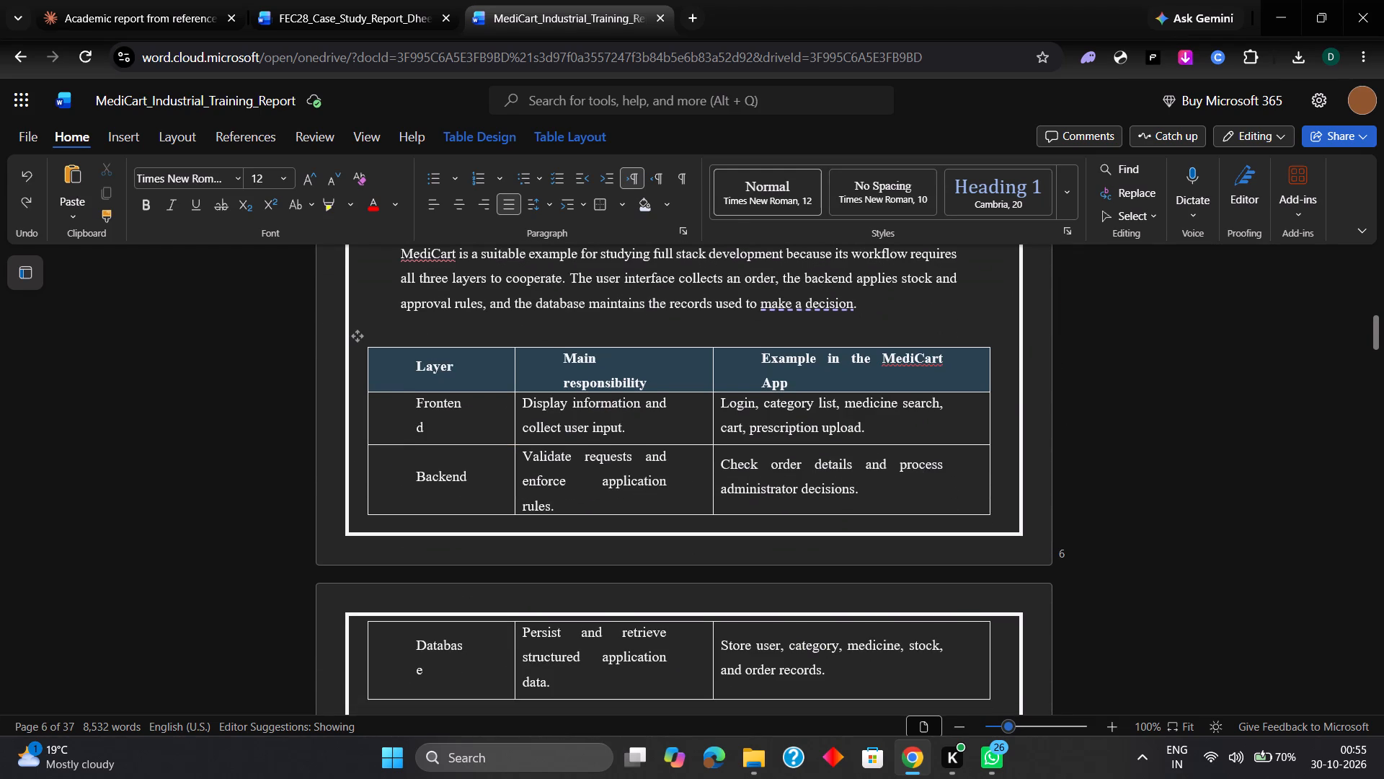
scroll(711, 513, down, 9)
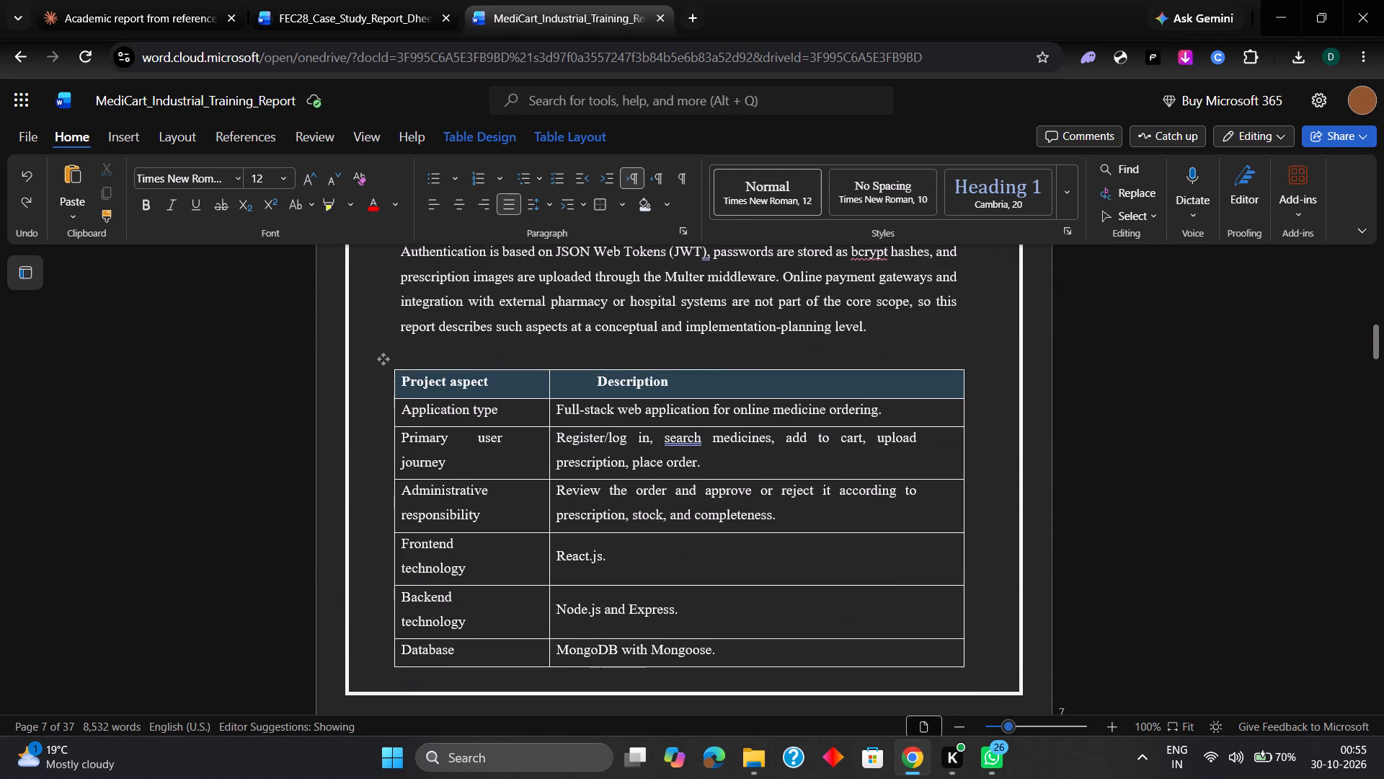
scroll(714, 493, down, 6)
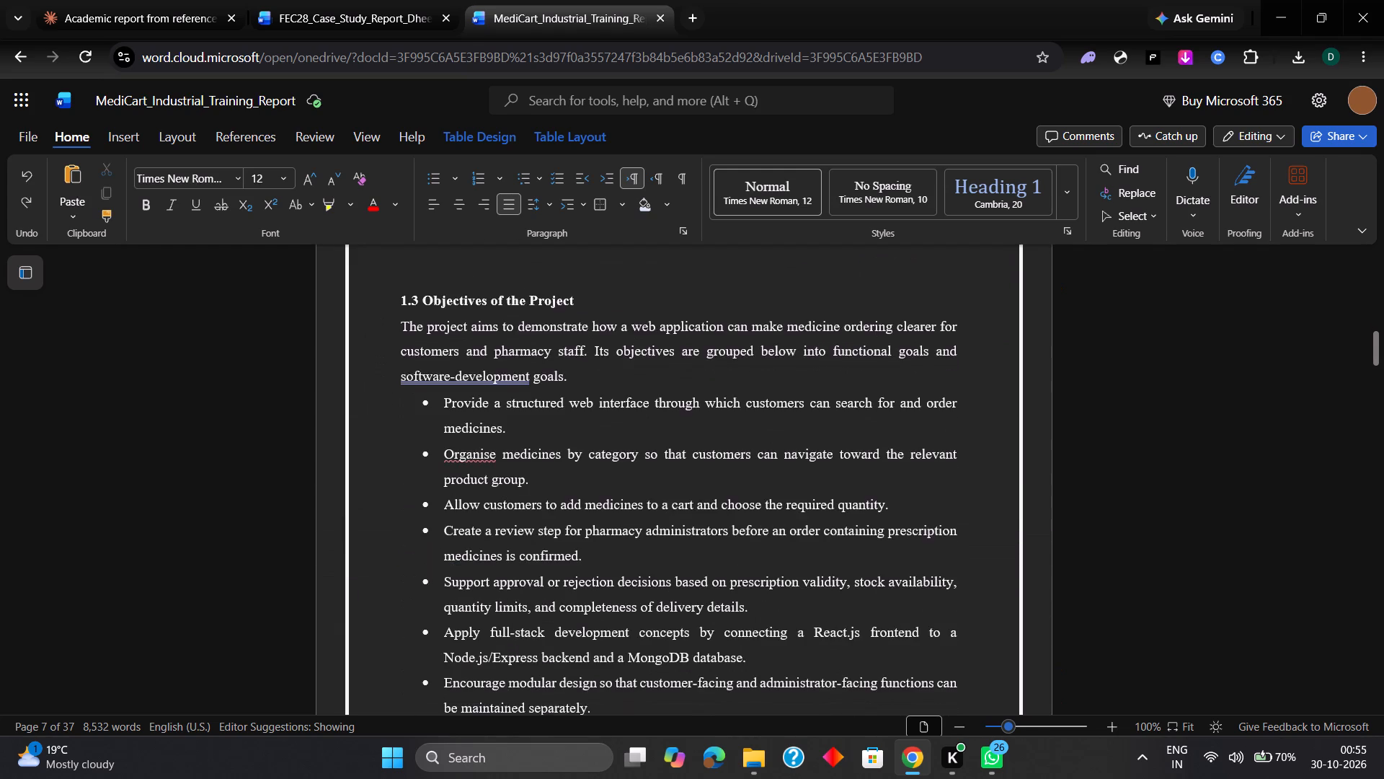
scroll(714, 492, down, 5)
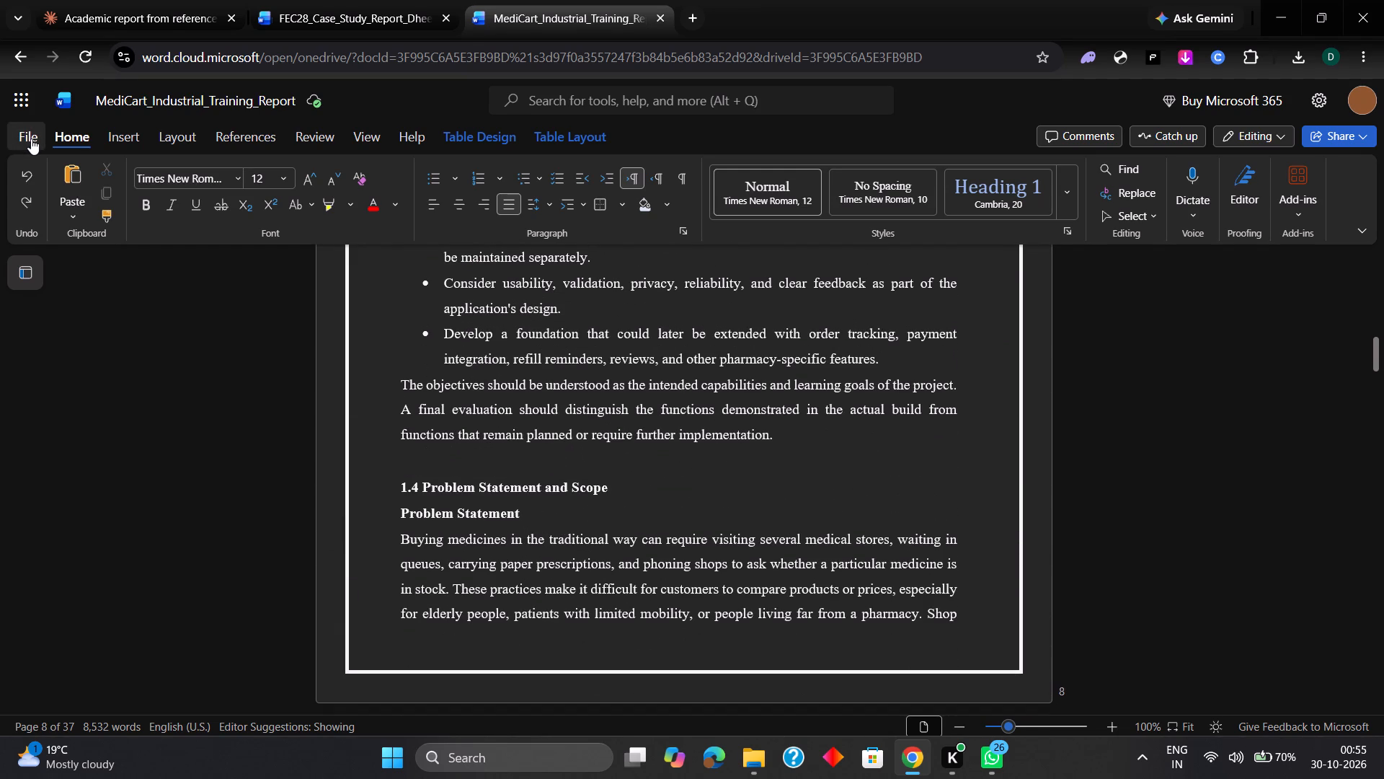
Start printing the report to generate its print-ready PDF.
click(36, 144)
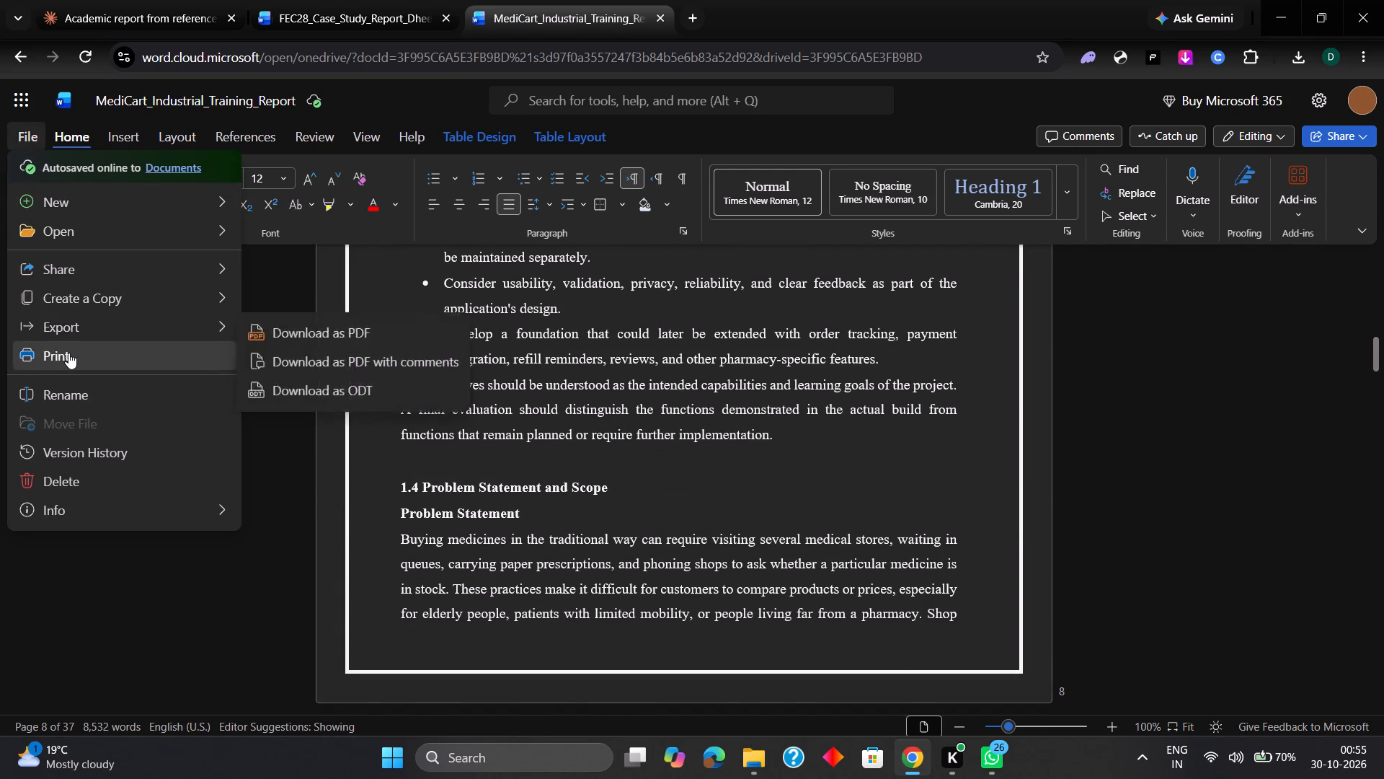
click(68, 353)
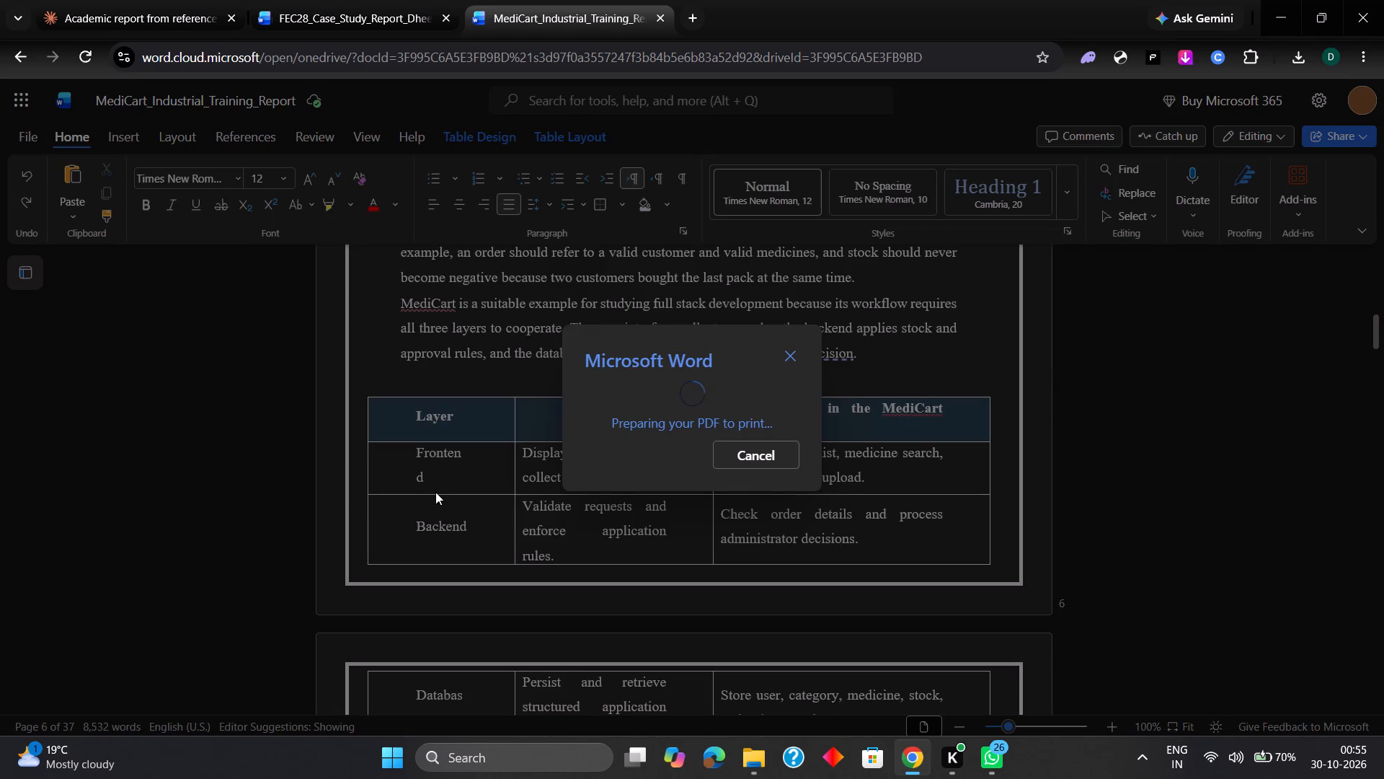
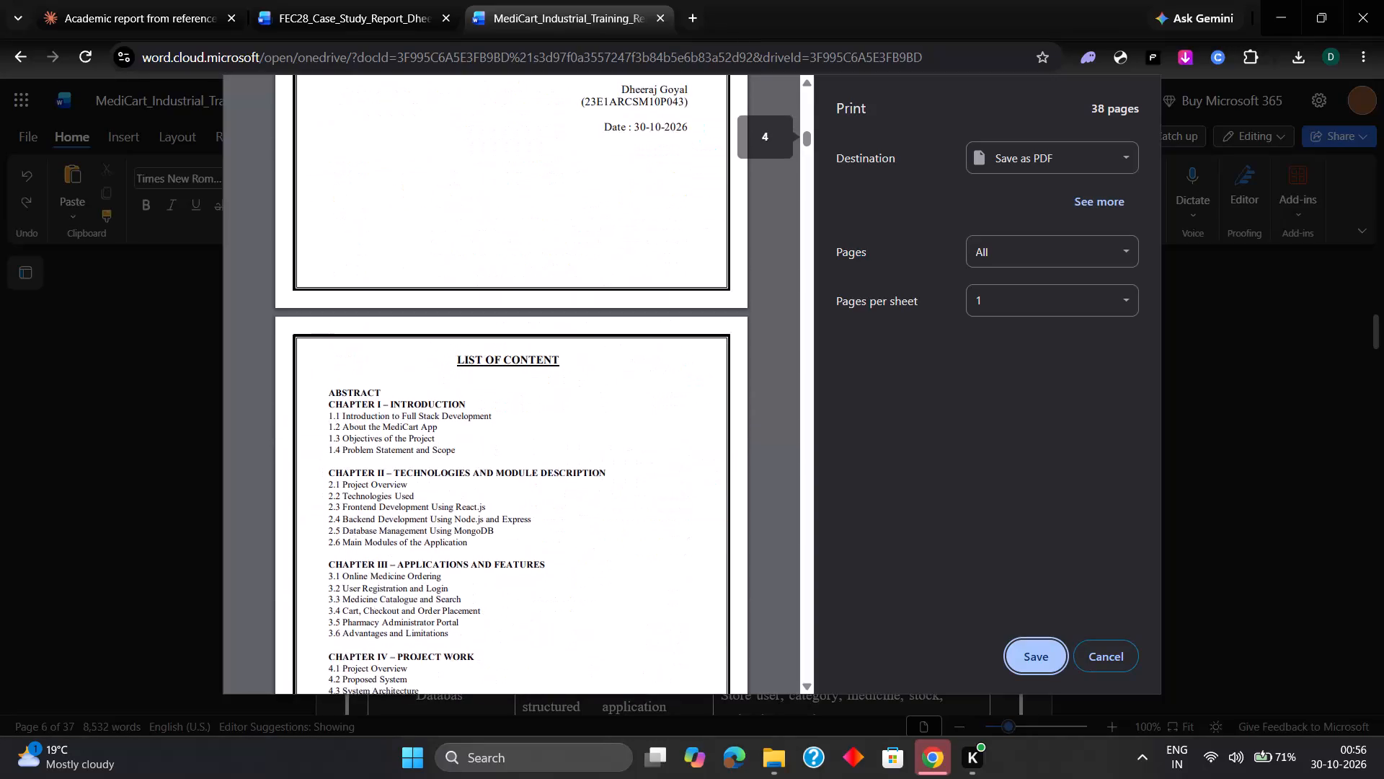
Check in the print preview how the List of Content page ends and where the ABSTRACT heading falls, and close the preview.
scroll(472, 384, down, 3)
scroll(472, 384, up, 3)
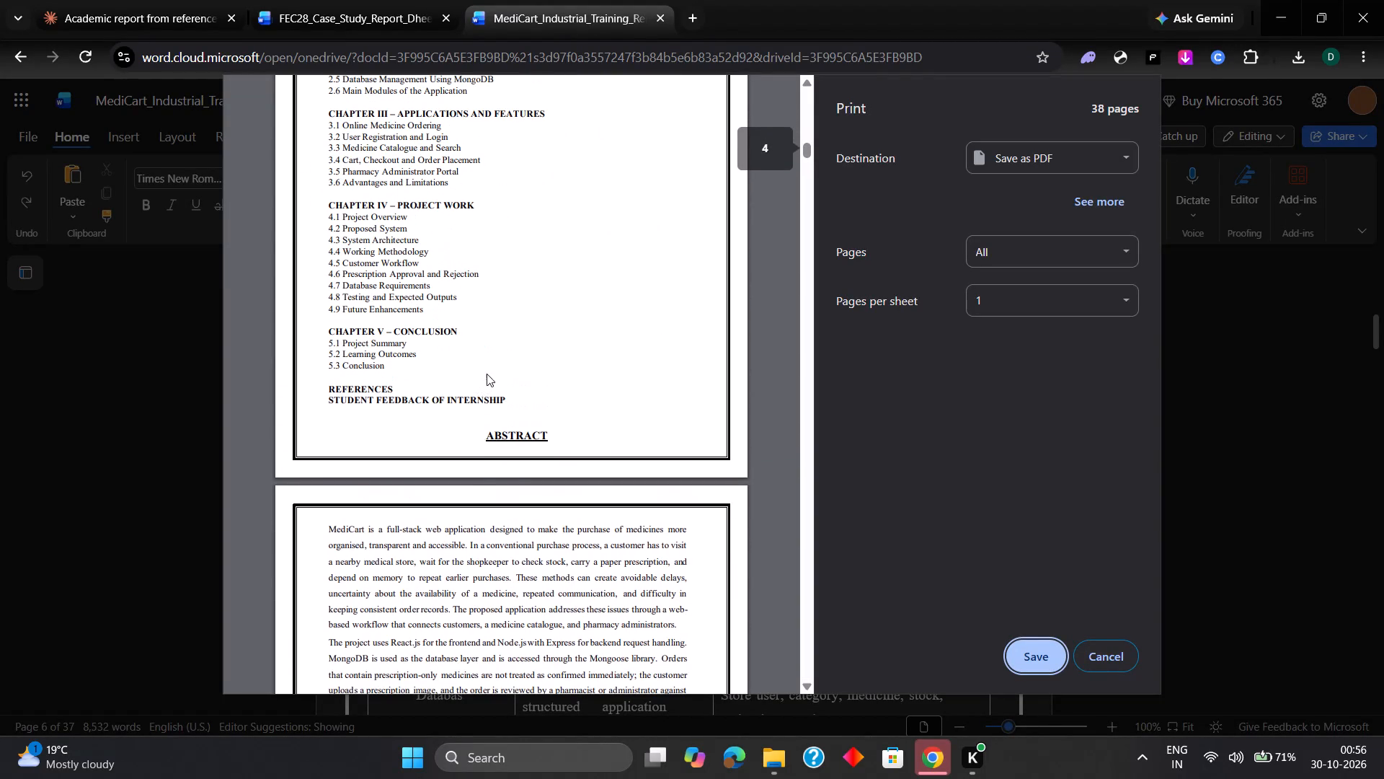
scroll(487, 374, up, 1)
scroll(438, 580, up, 3)
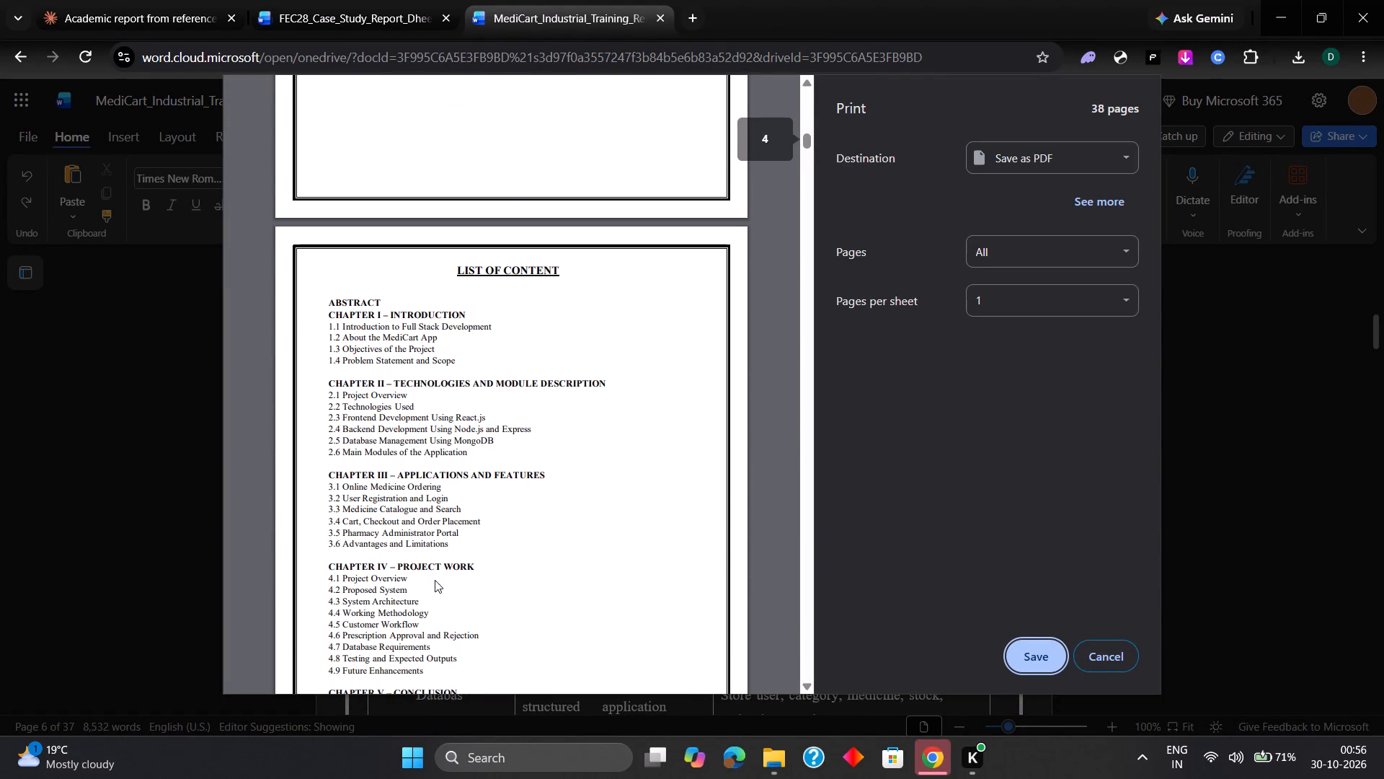
scroll(422, 590, down, 2)
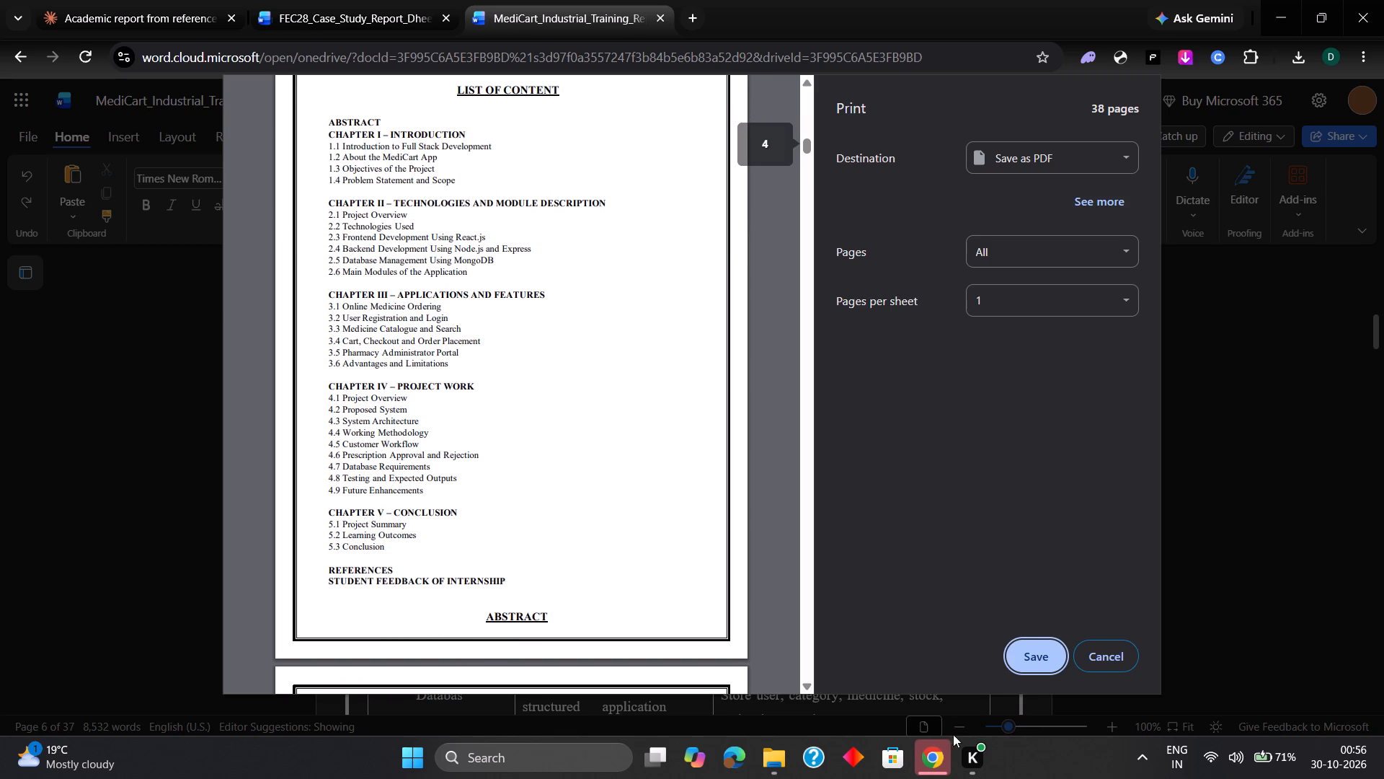
click(1099, 658)
Insert a blank line between the ABSTRACT entry and CHAPTER I – INTRODUCTION in the List of Content.
scroll(758, 490, up, 4)
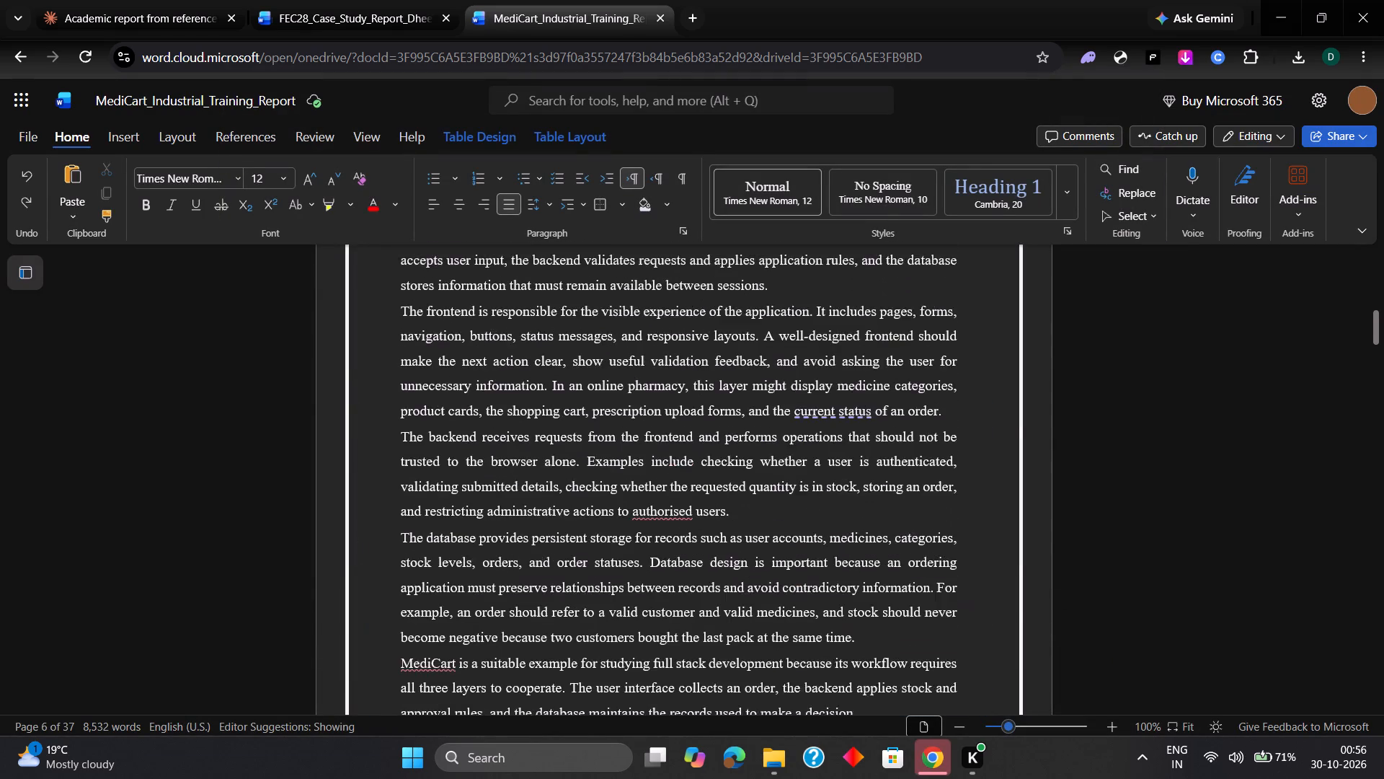
scroll(748, 494, up, 19)
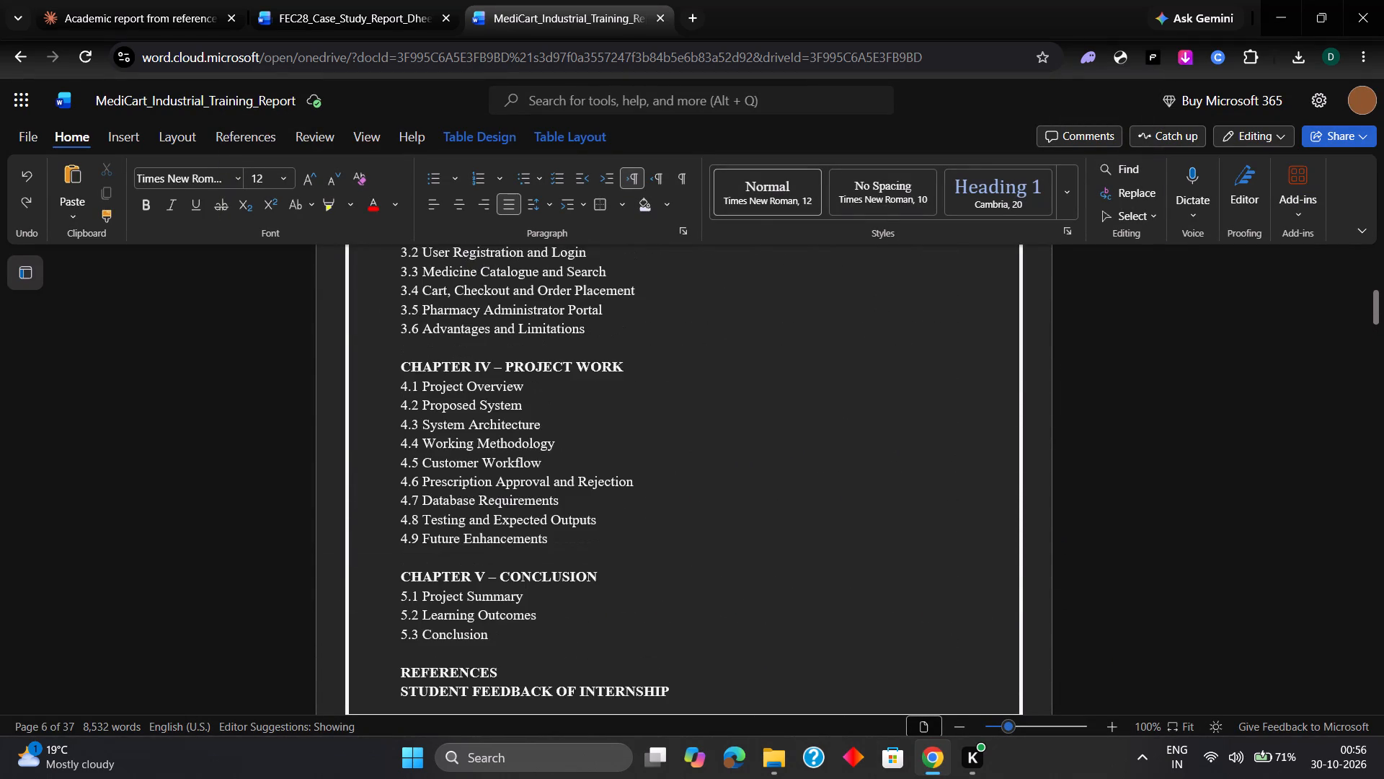
scroll(748, 494, down, 3)
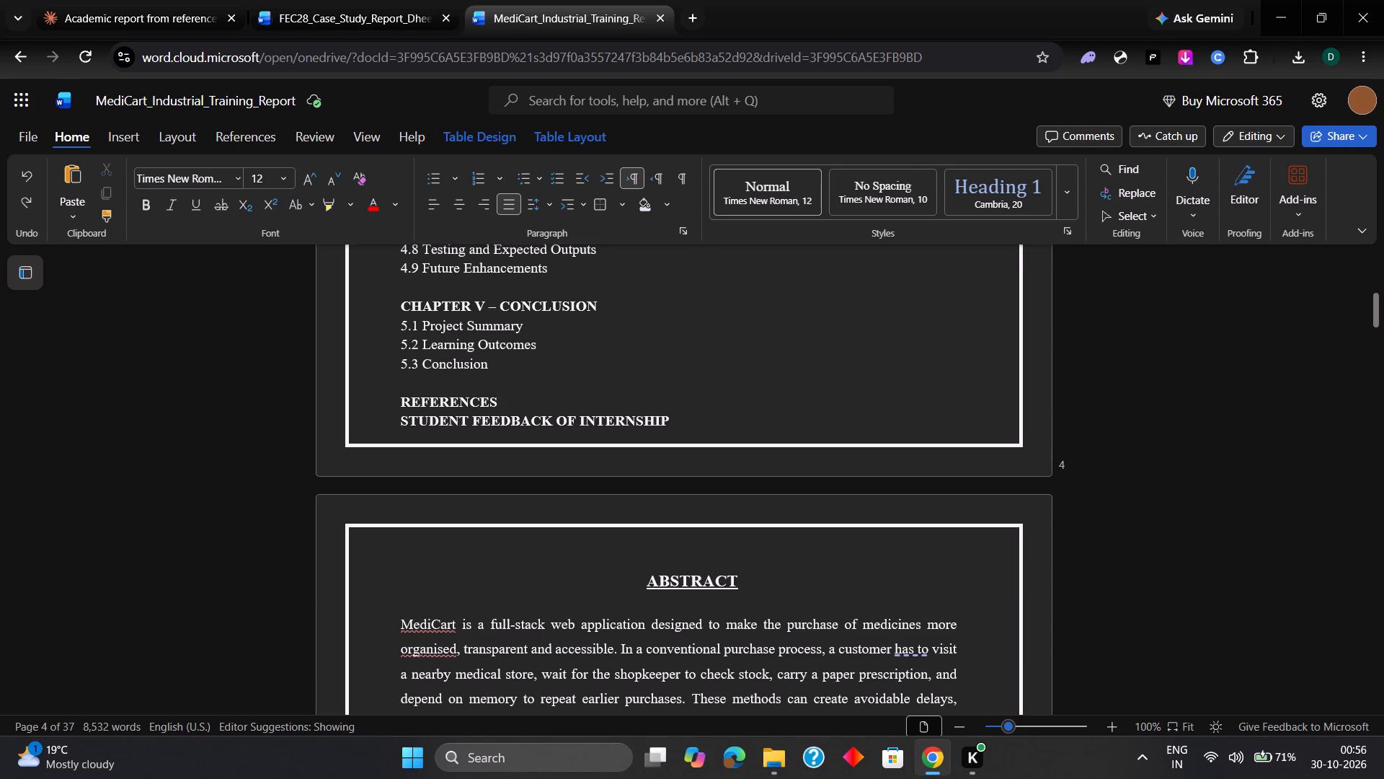
scroll(620, 546, up, 9)
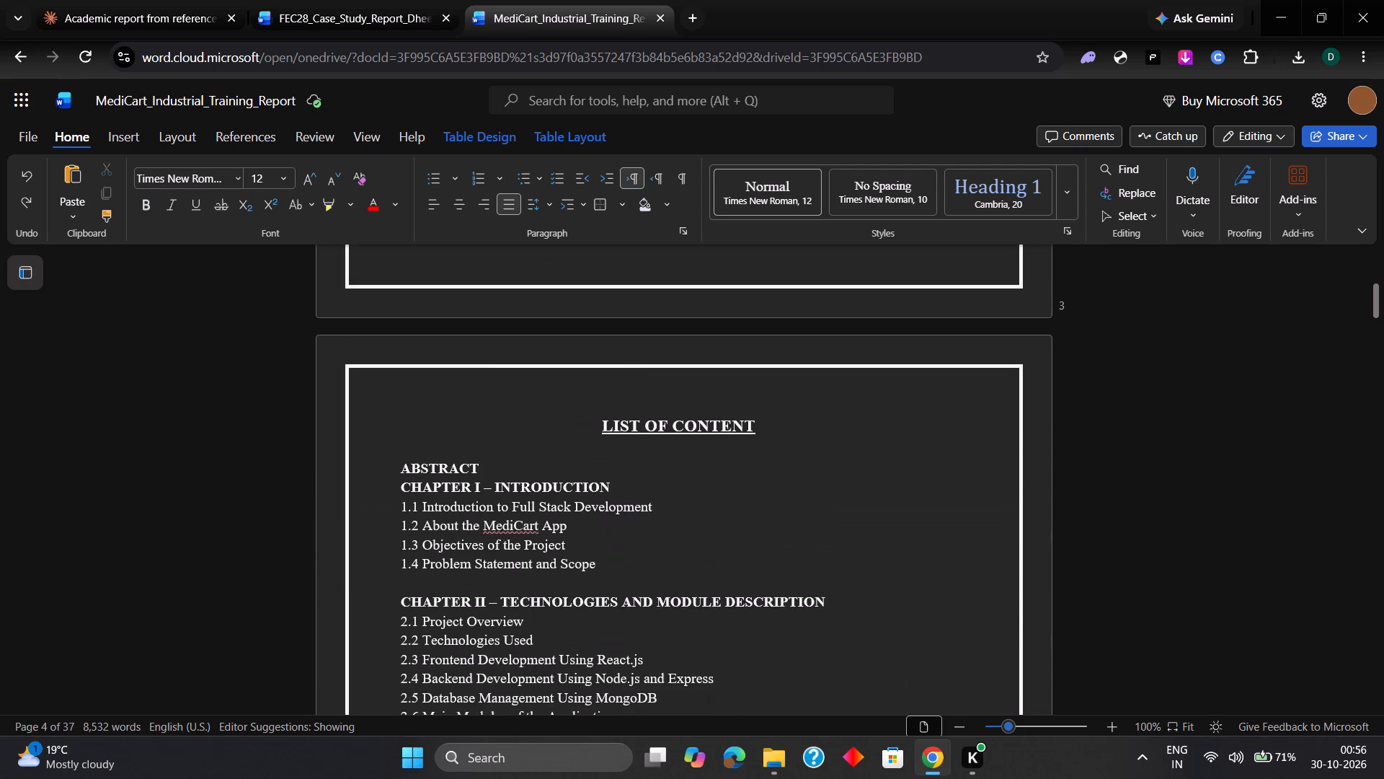
click(581, 470)
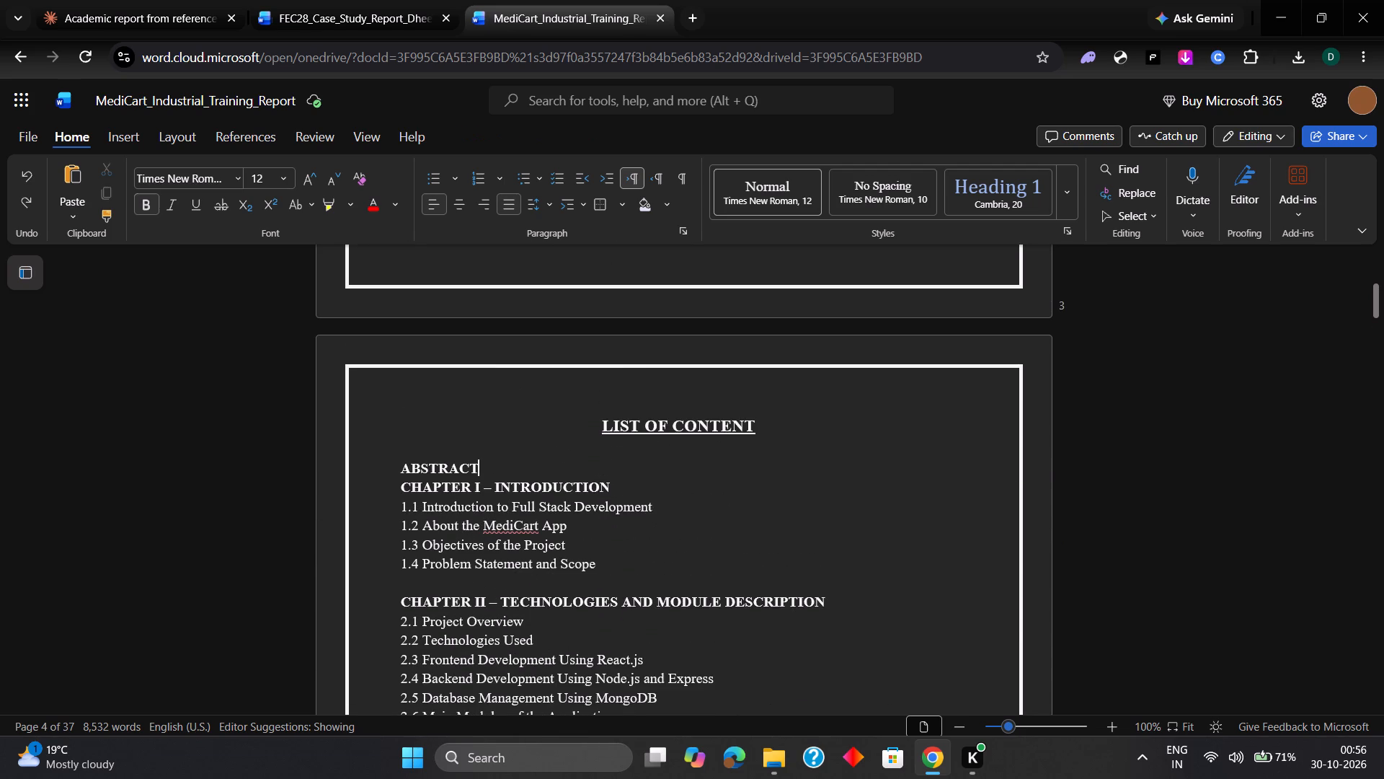
key(Return)
key(Return)
key(Return)
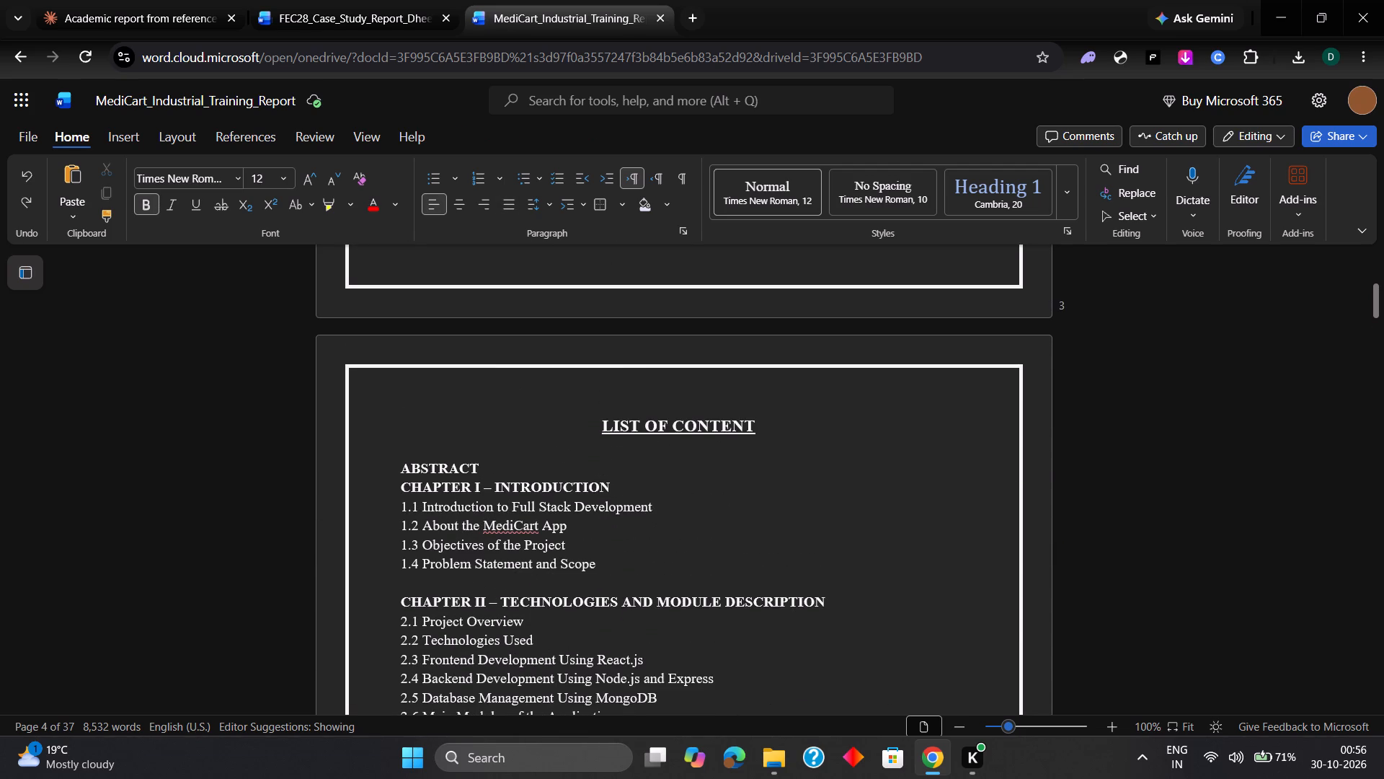
click(571, 470)
key(Return)
Add a blank line above the centred ABSTRACT heading on page 5.
scroll(575, 472, down, 11)
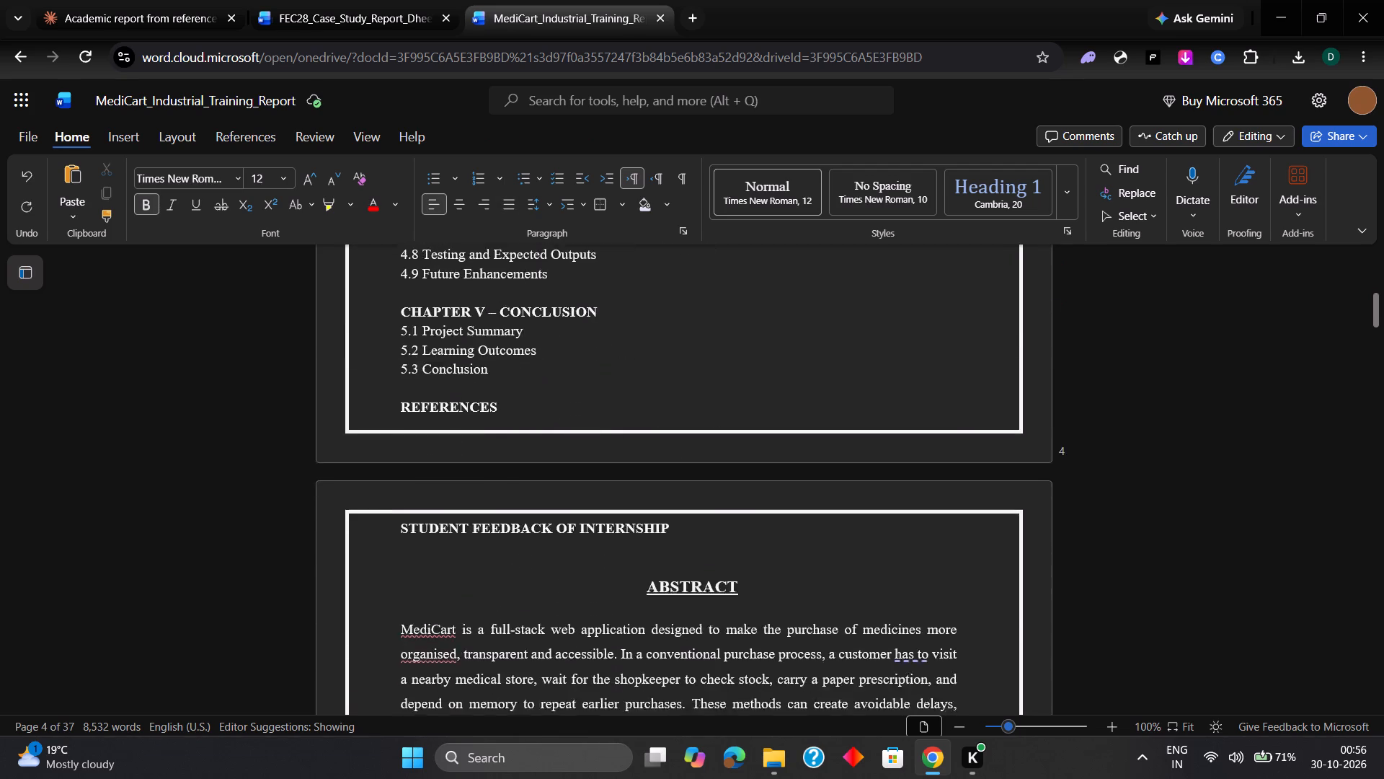
scroll(575, 473, down, 1)
scroll(611, 388, up, 2)
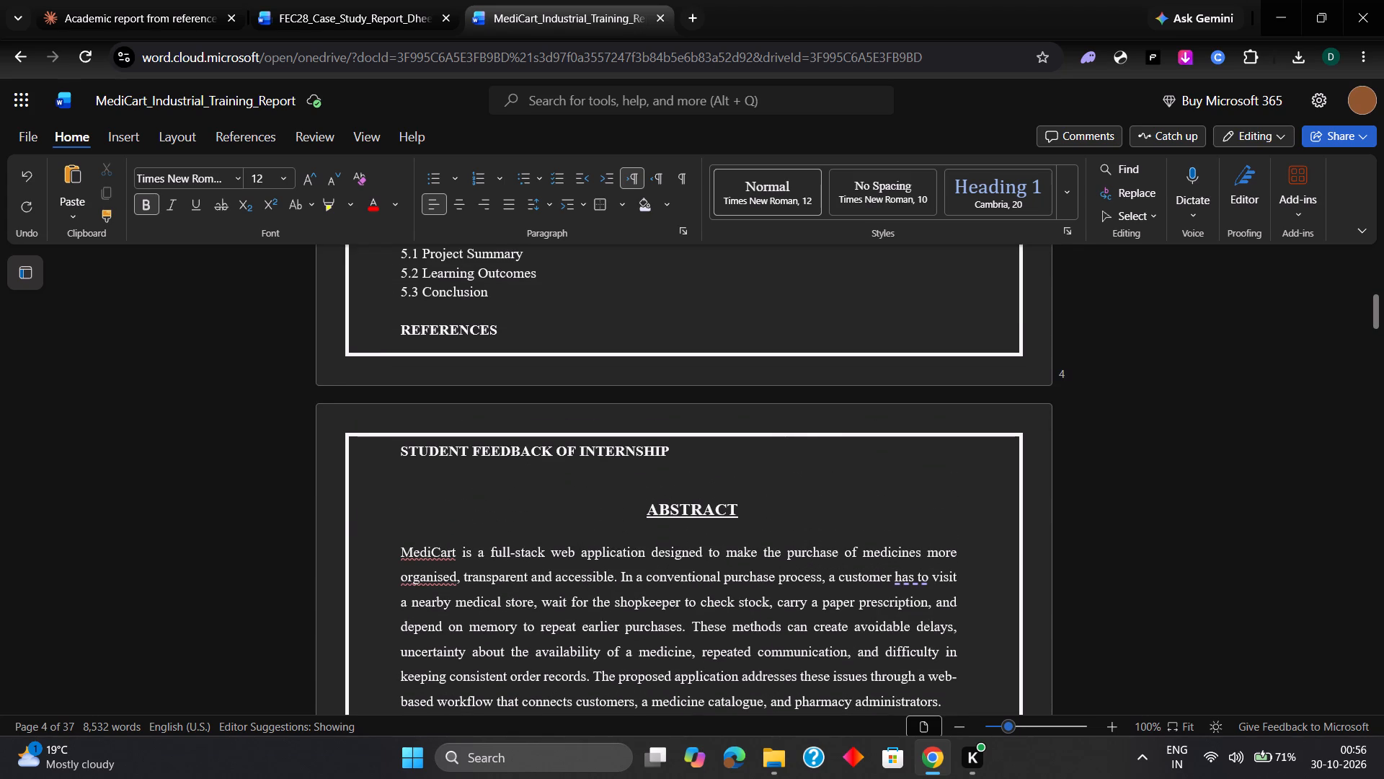
click(654, 498)
key(Return)
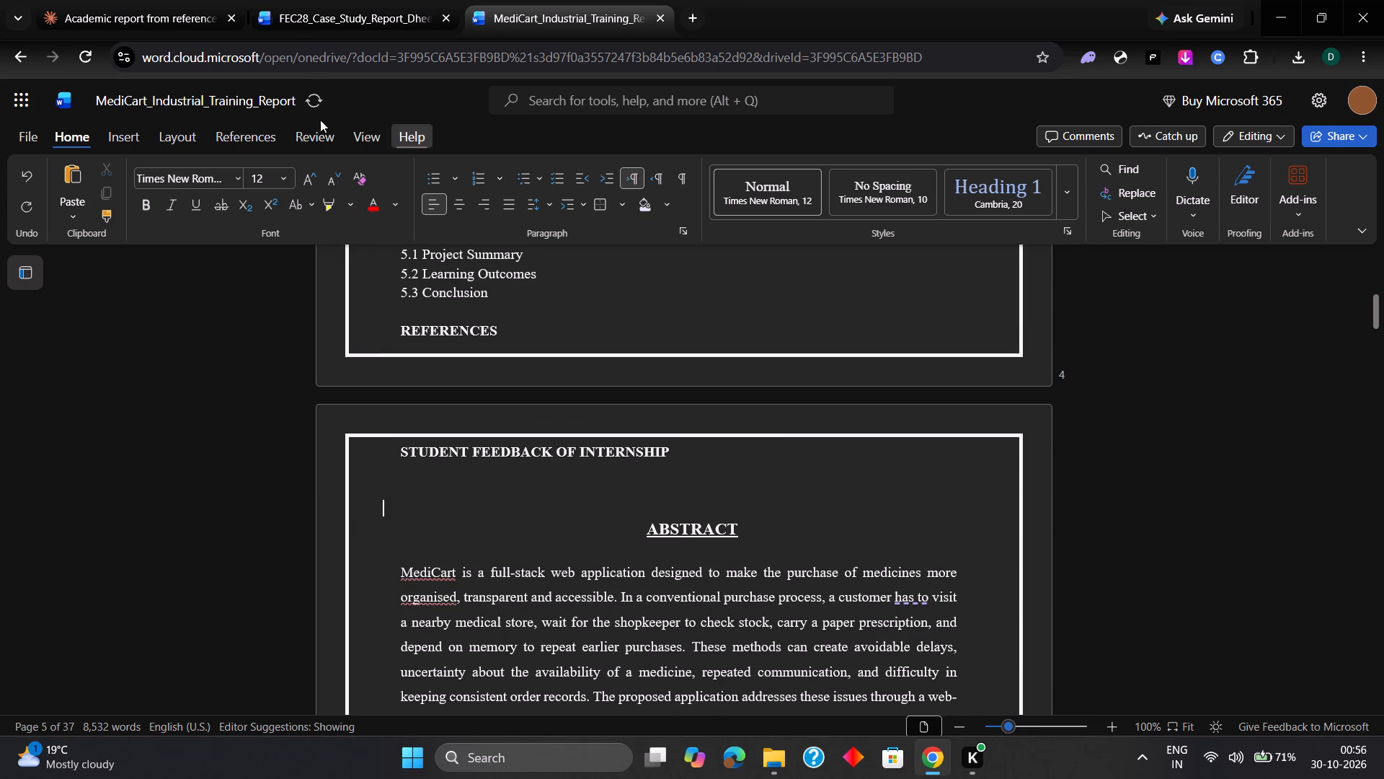
Generate a fresh print preview, check the page break between the List of Content and the Abstract, and close the preview.
click(19, 135)
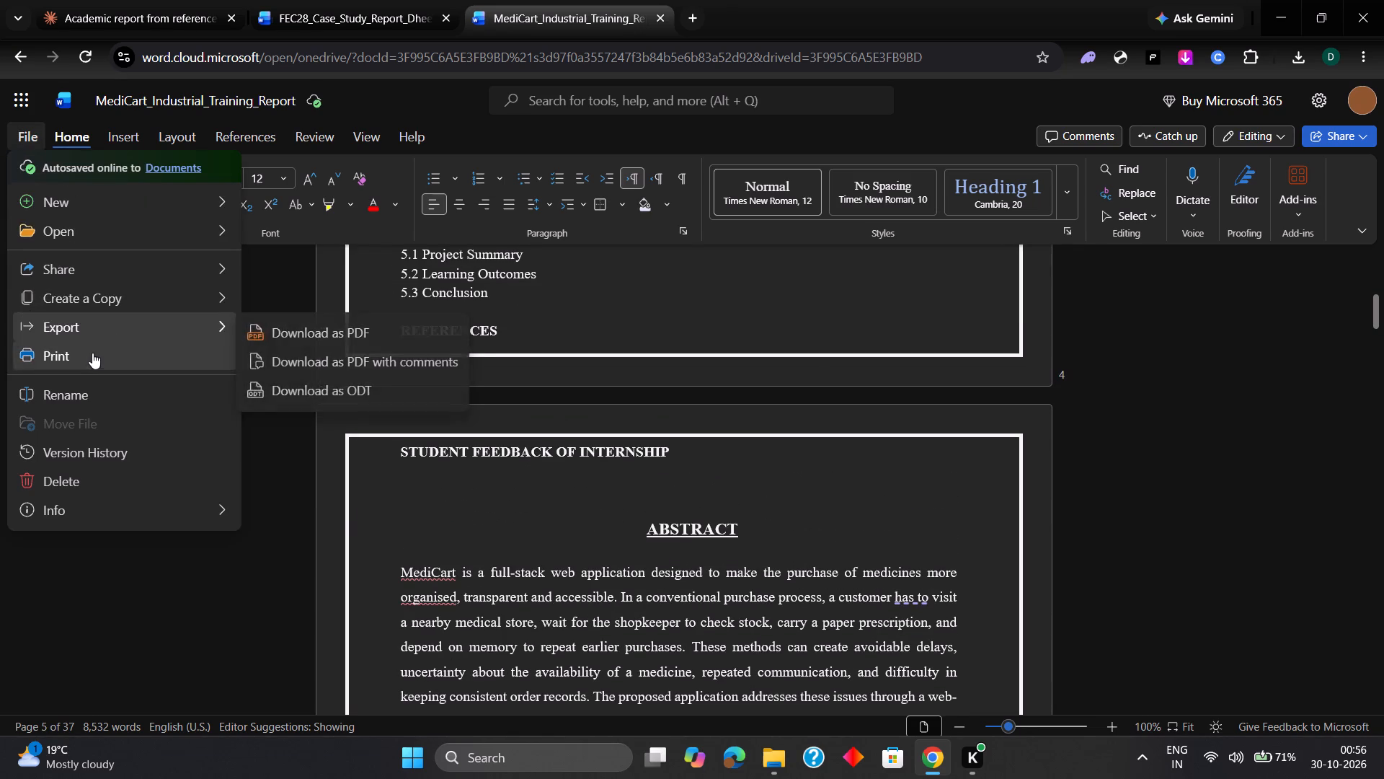
click(92, 354)
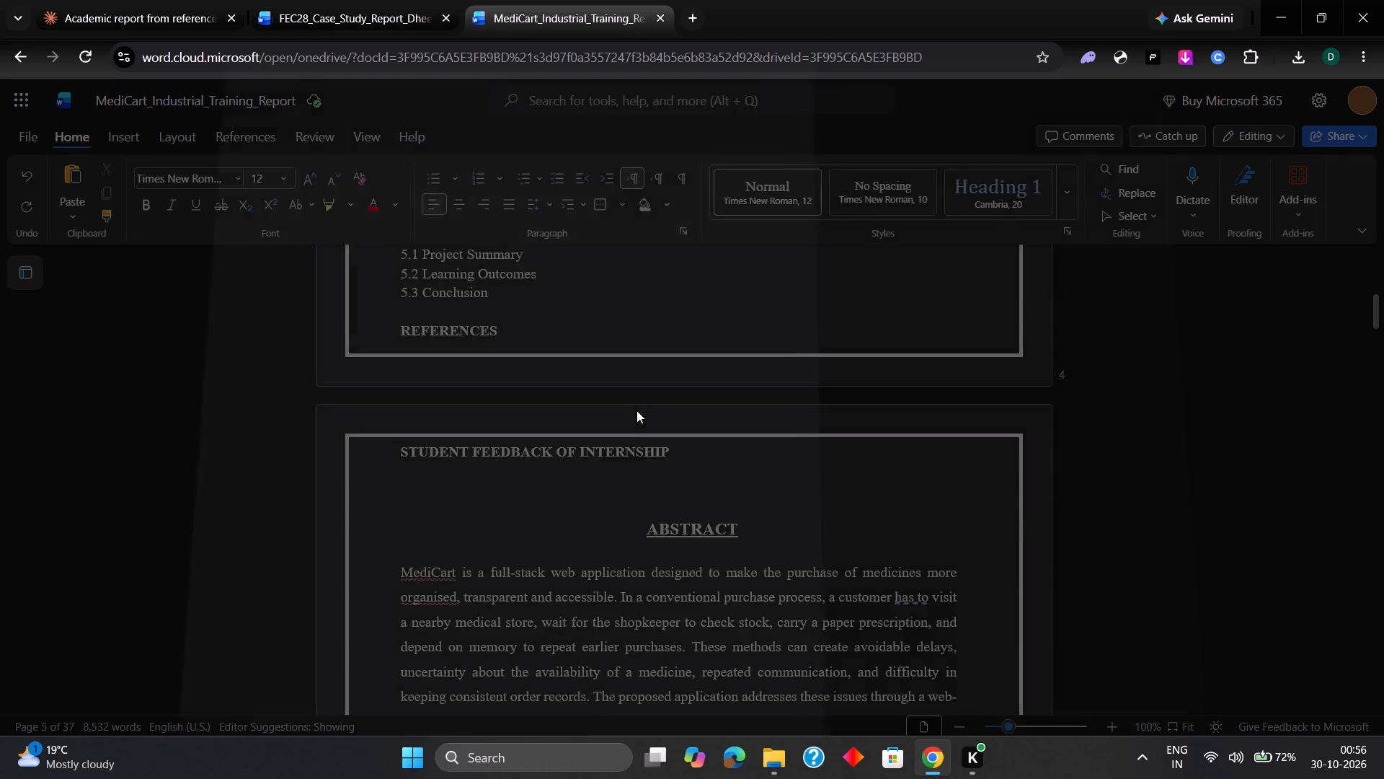
scroll(587, 428, down, 8)
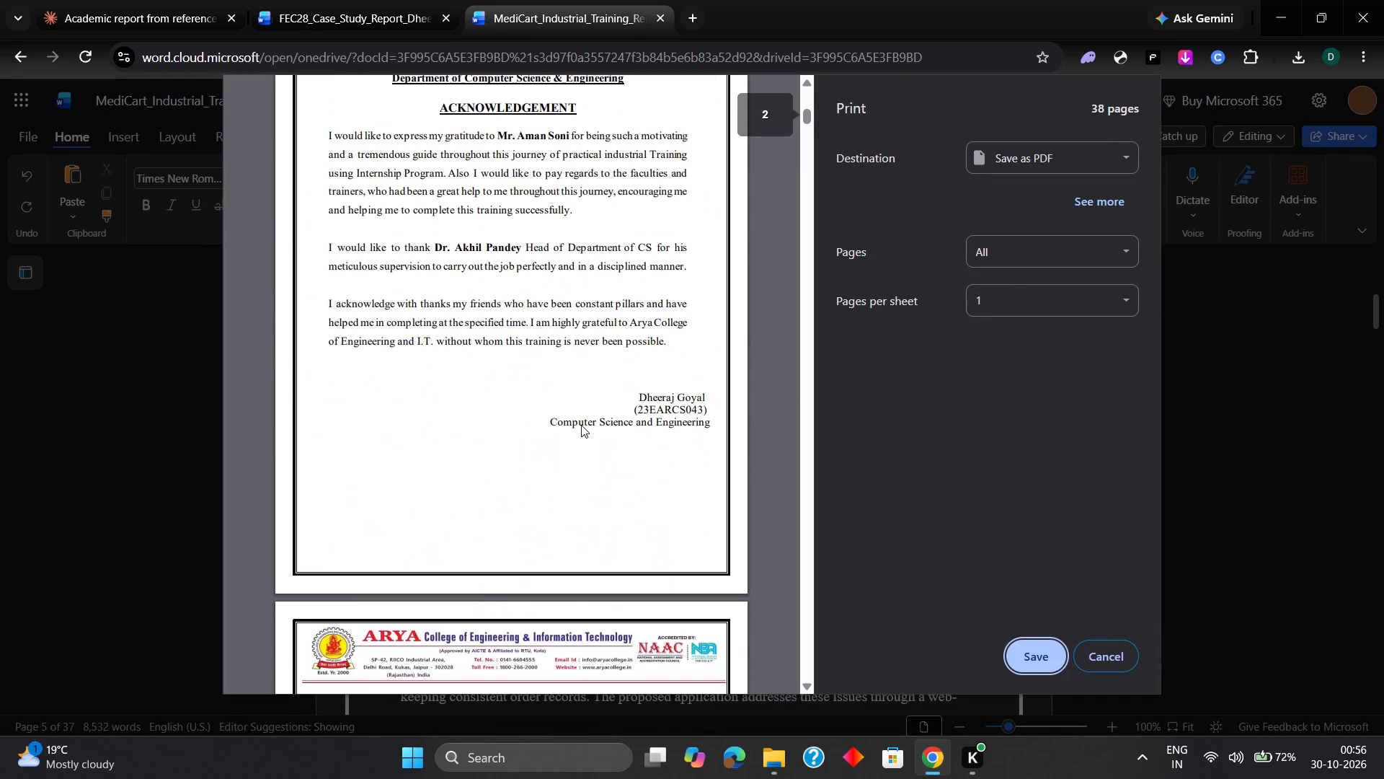
scroll(578, 426, down, 11)
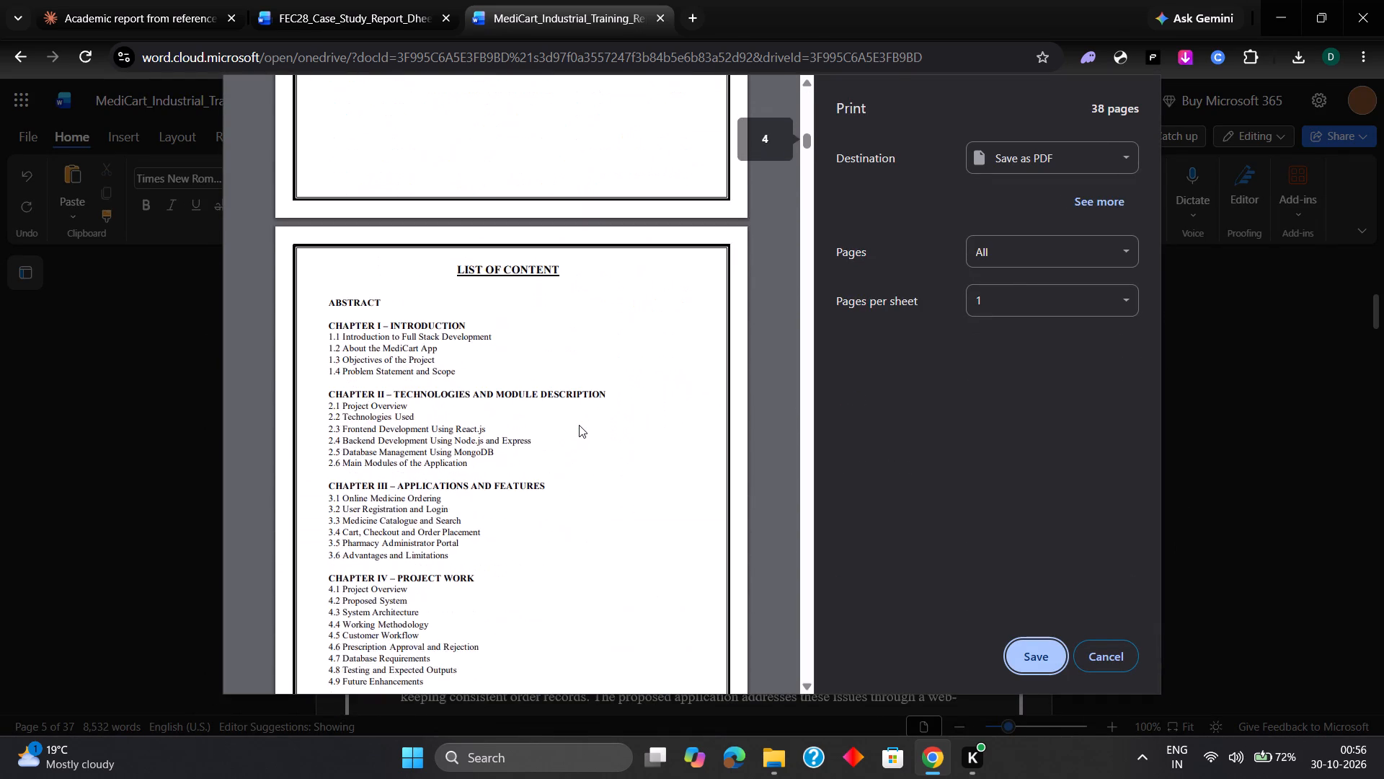
scroll(579, 425, down, 4)
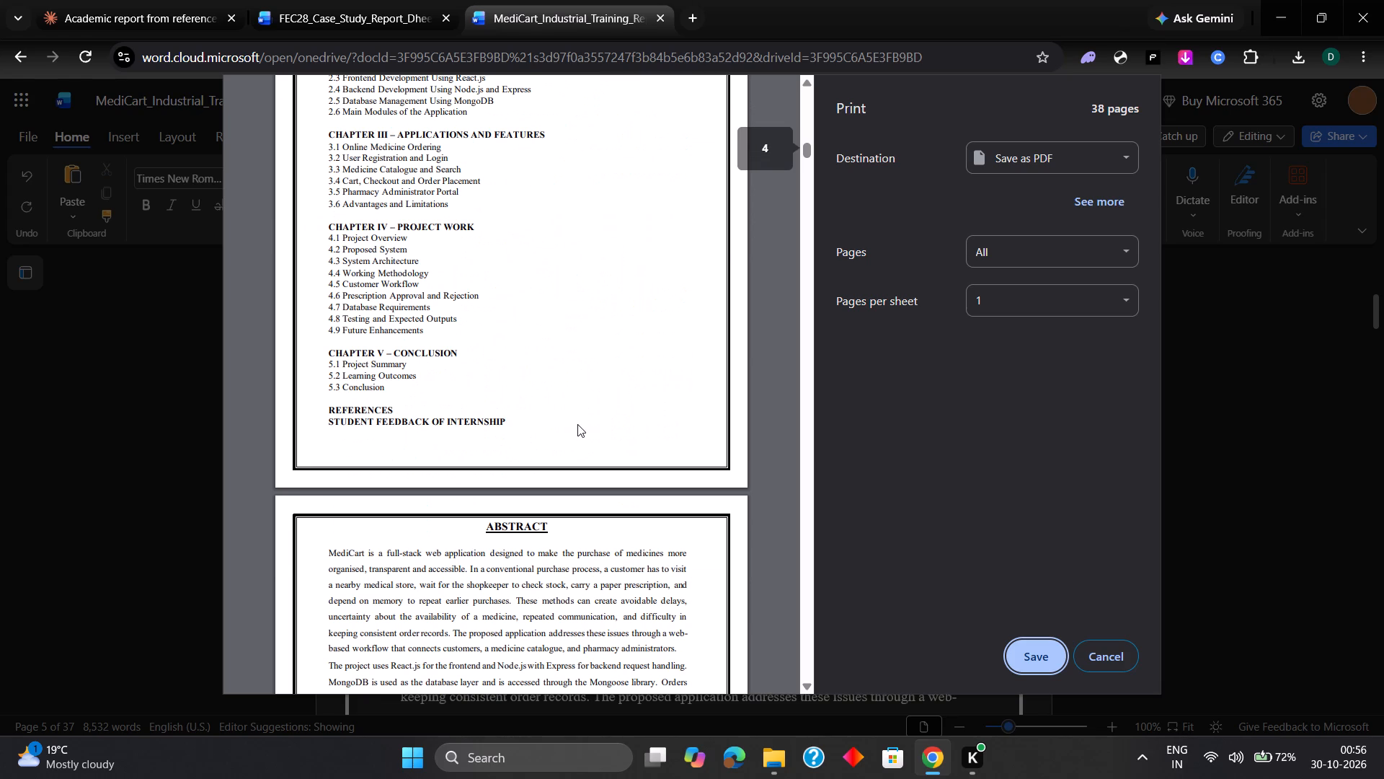
scroll(577, 425, down, 5)
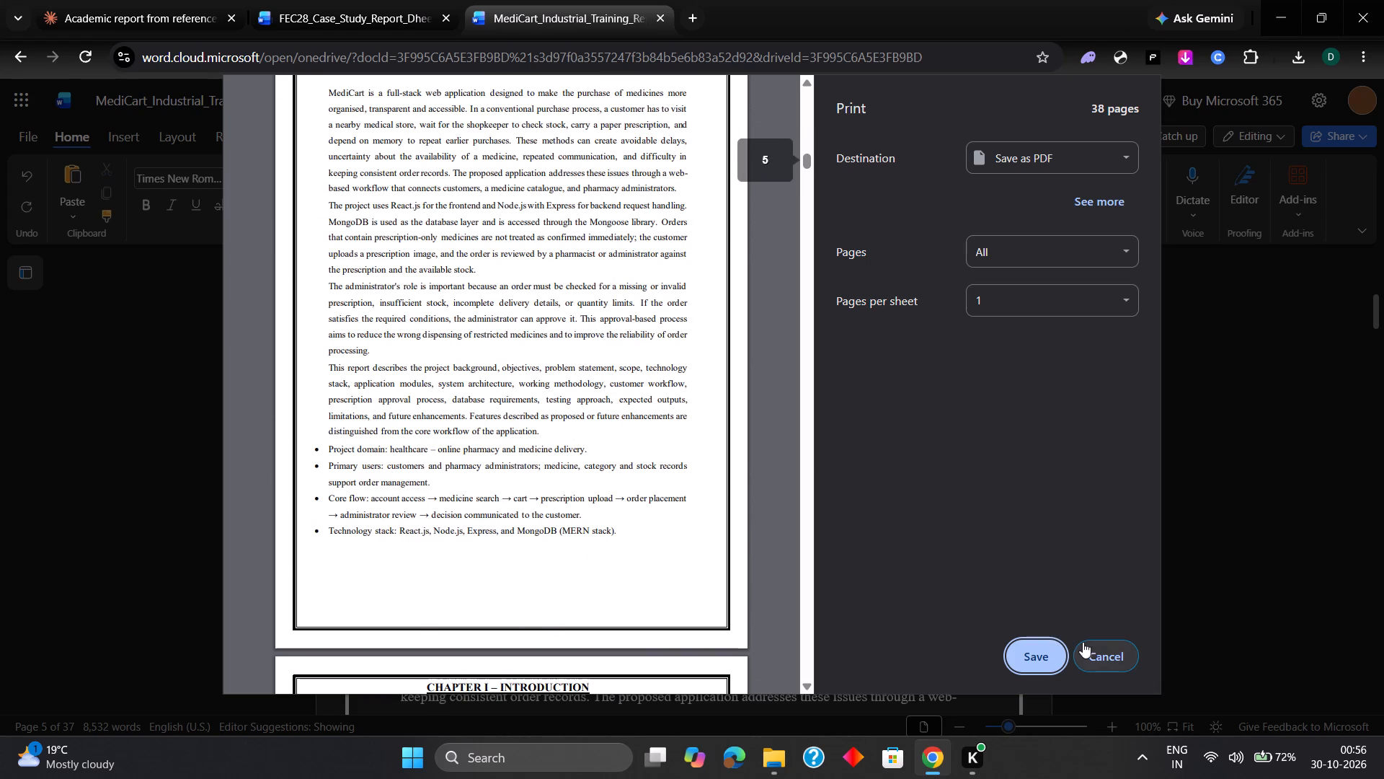
click(1099, 648)
Add one more blank line above the ABSTRACT heading on page 5.
key(Return)
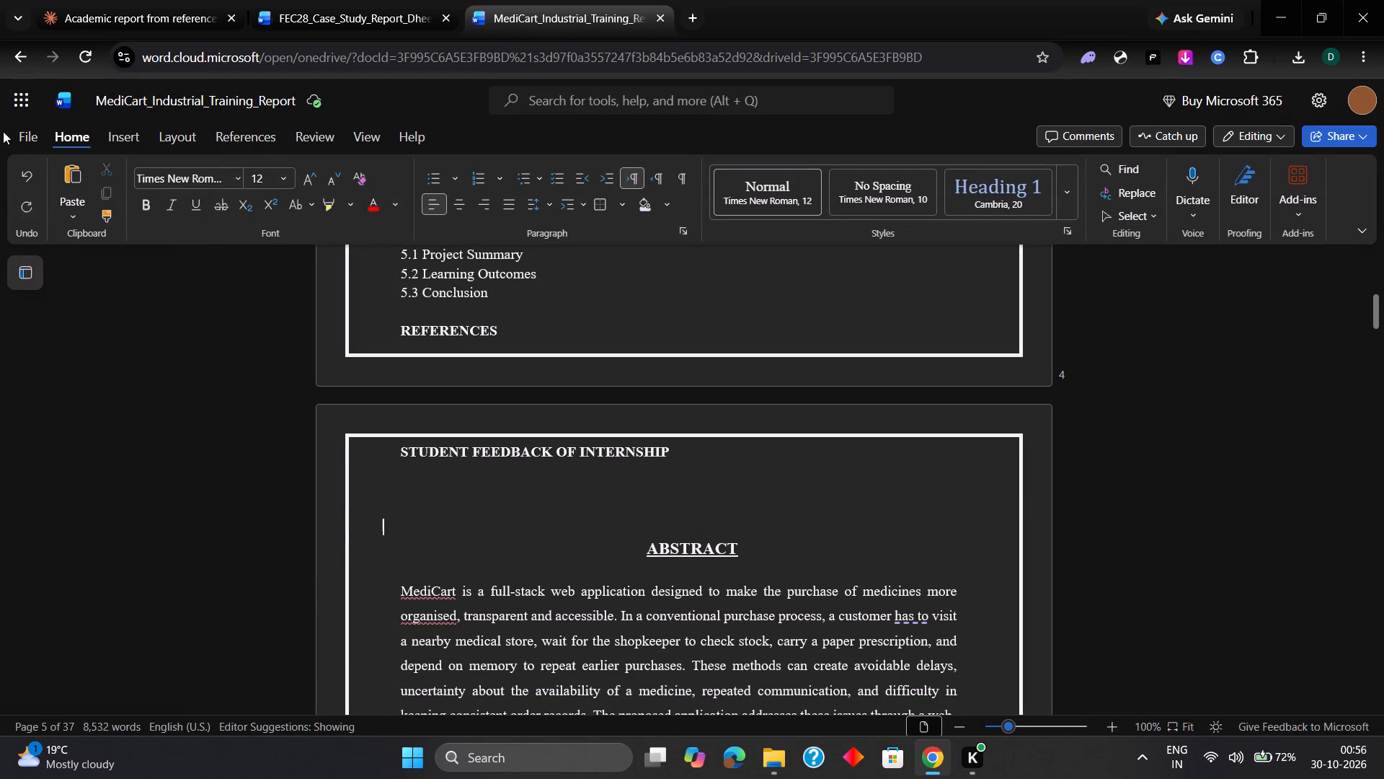
Generate the print preview again and check the List of Content, the Abstract page and the start of Chapter I.
click(33, 138)
click(103, 356)
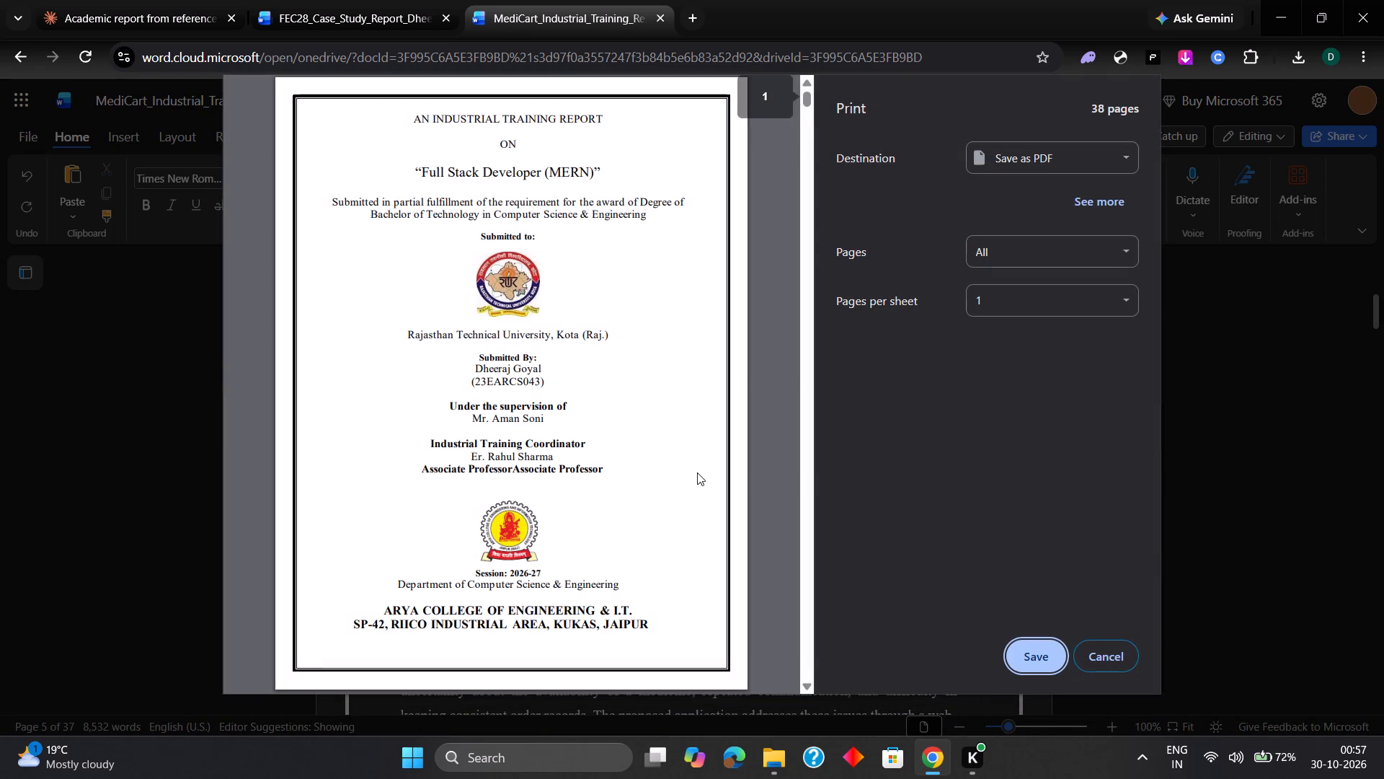
scroll(679, 488, down, 19)
scroll(670, 484, down, 7)
scroll(670, 483, up, 8)
scroll(670, 483, down, 5)
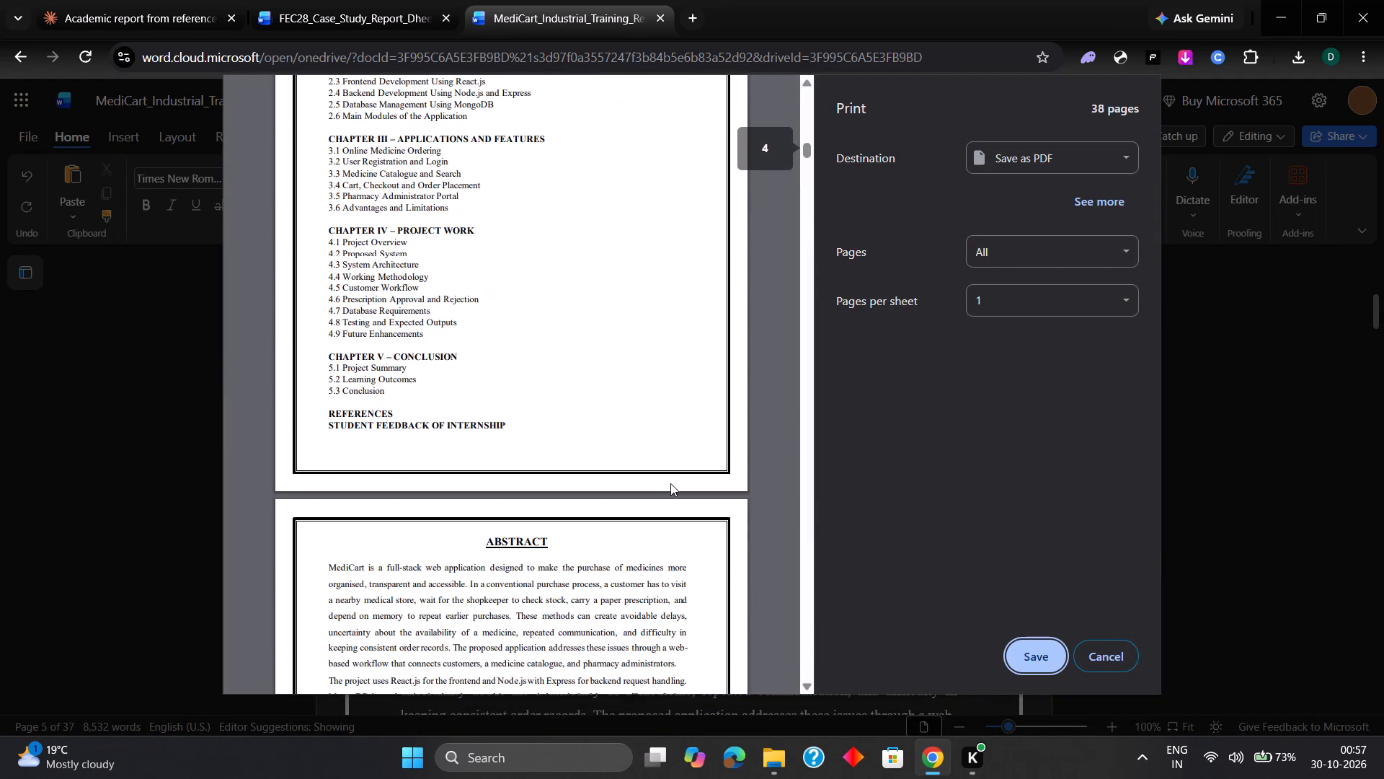
scroll(670, 483, down, 8)
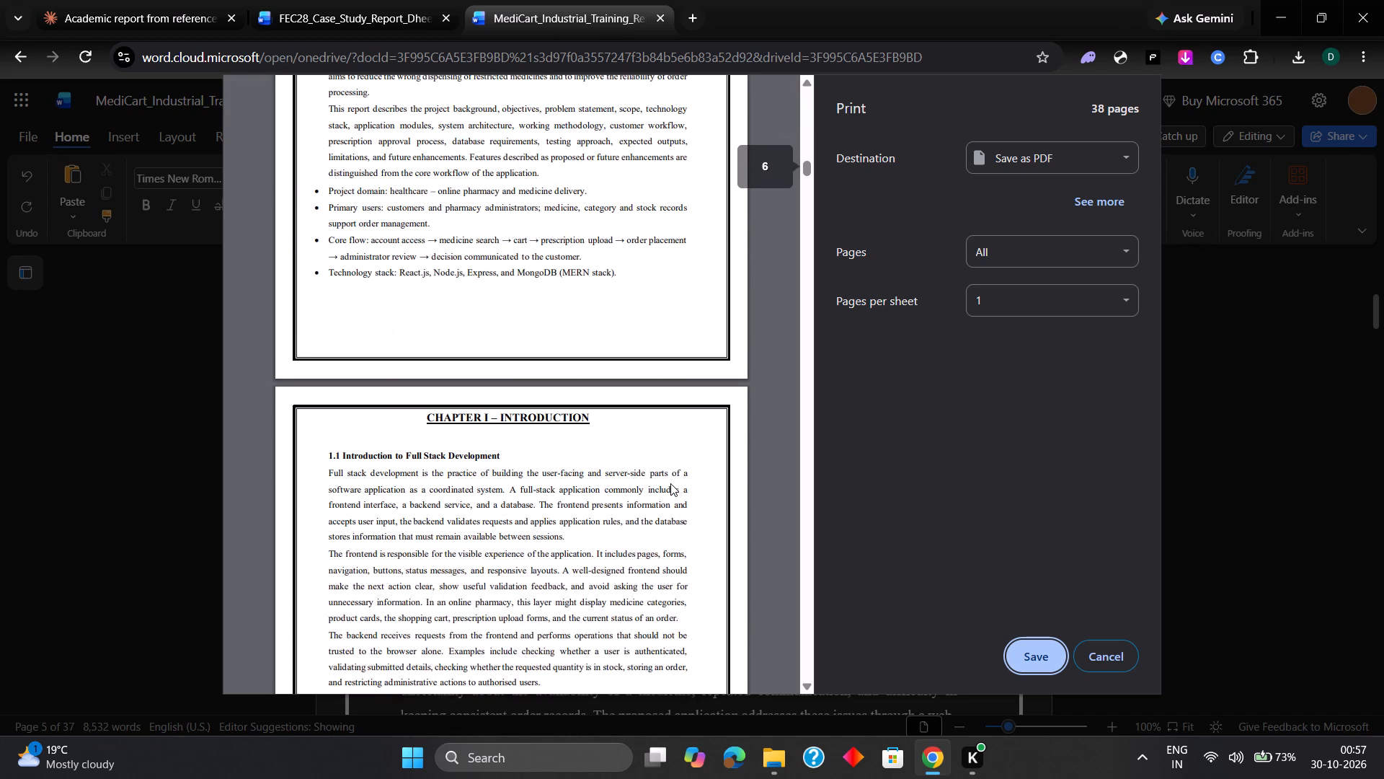
Examine the preview's Chapter I tables and page breaks up to the CHAPTER II – TECHNOLOGIES AND MODULE DESCRIPTION heading.
scroll(672, 483, down, 9)
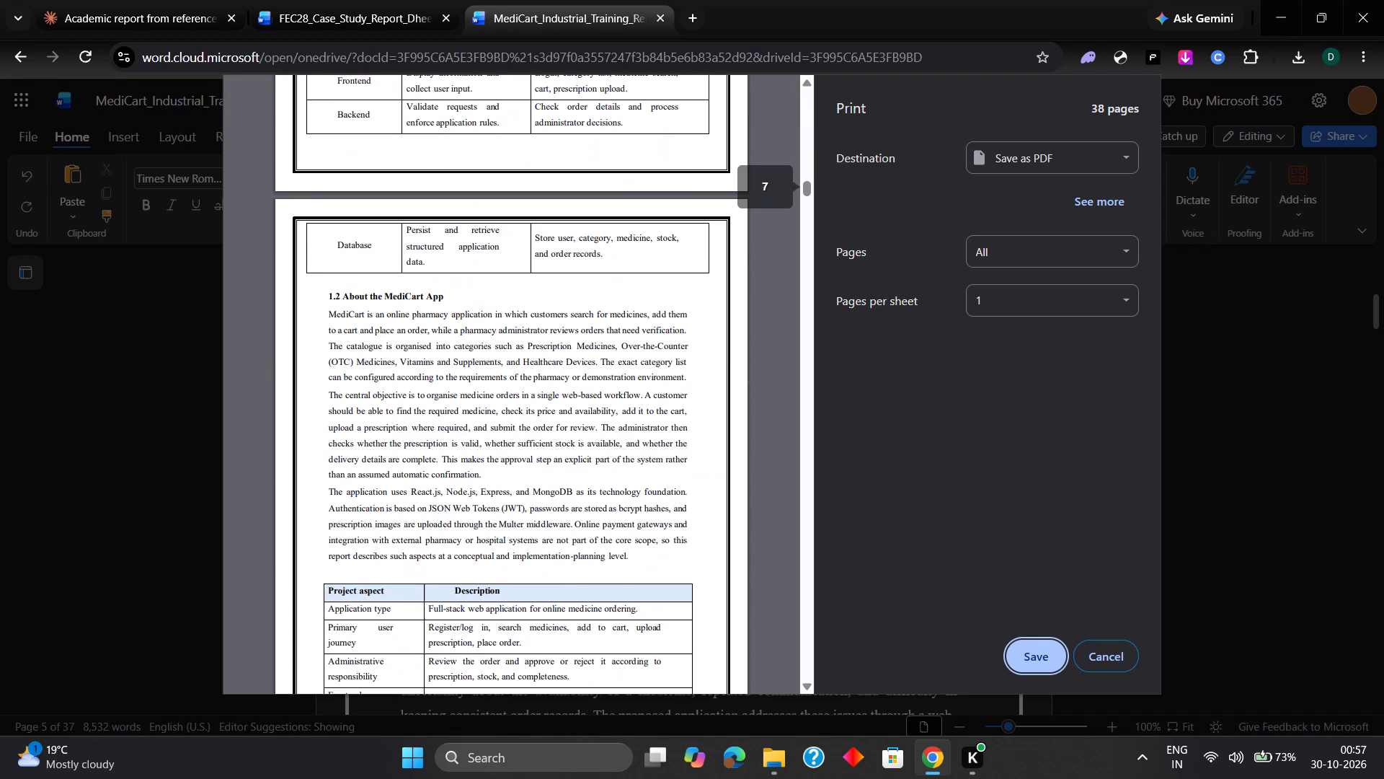
scroll(671, 483, down, 15)
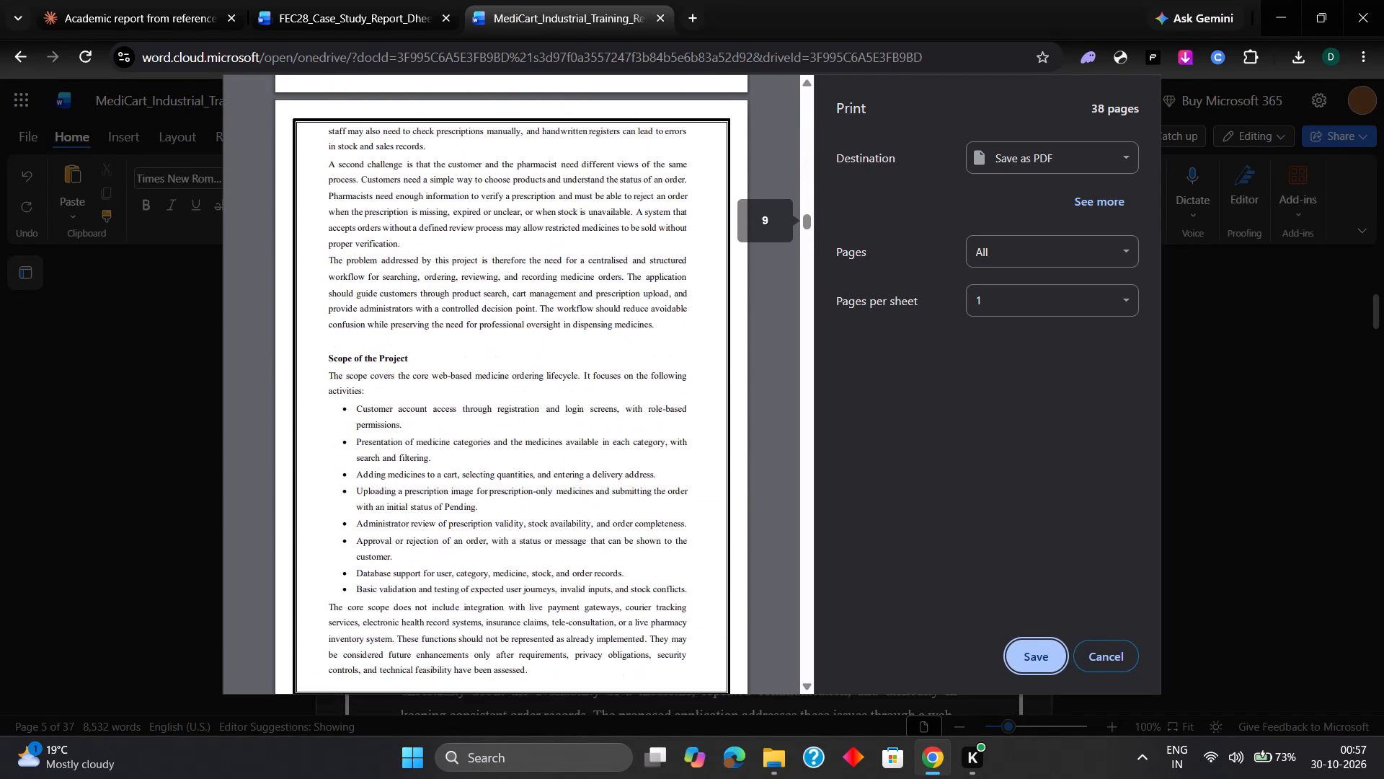
scroll(671, 481, down, 9)
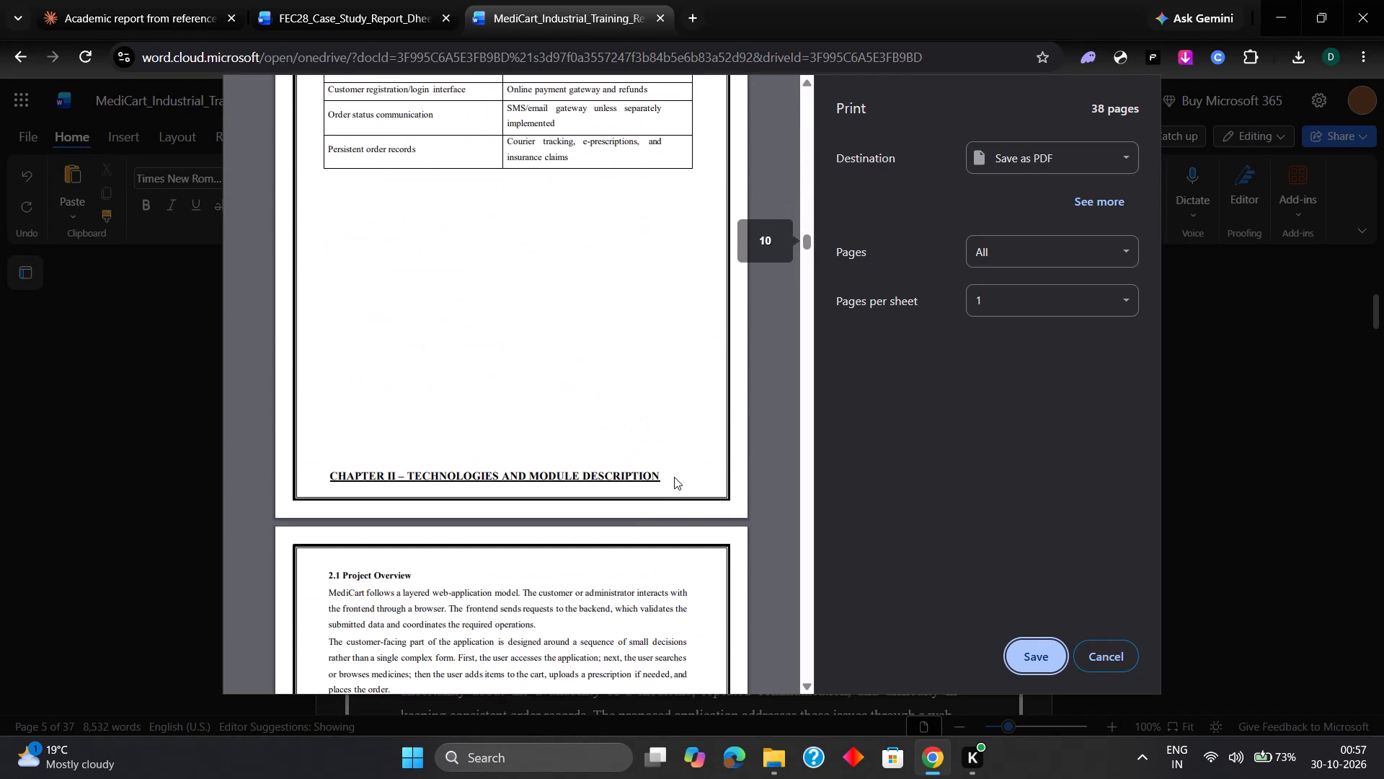
scroll(549, 540, down, 2)
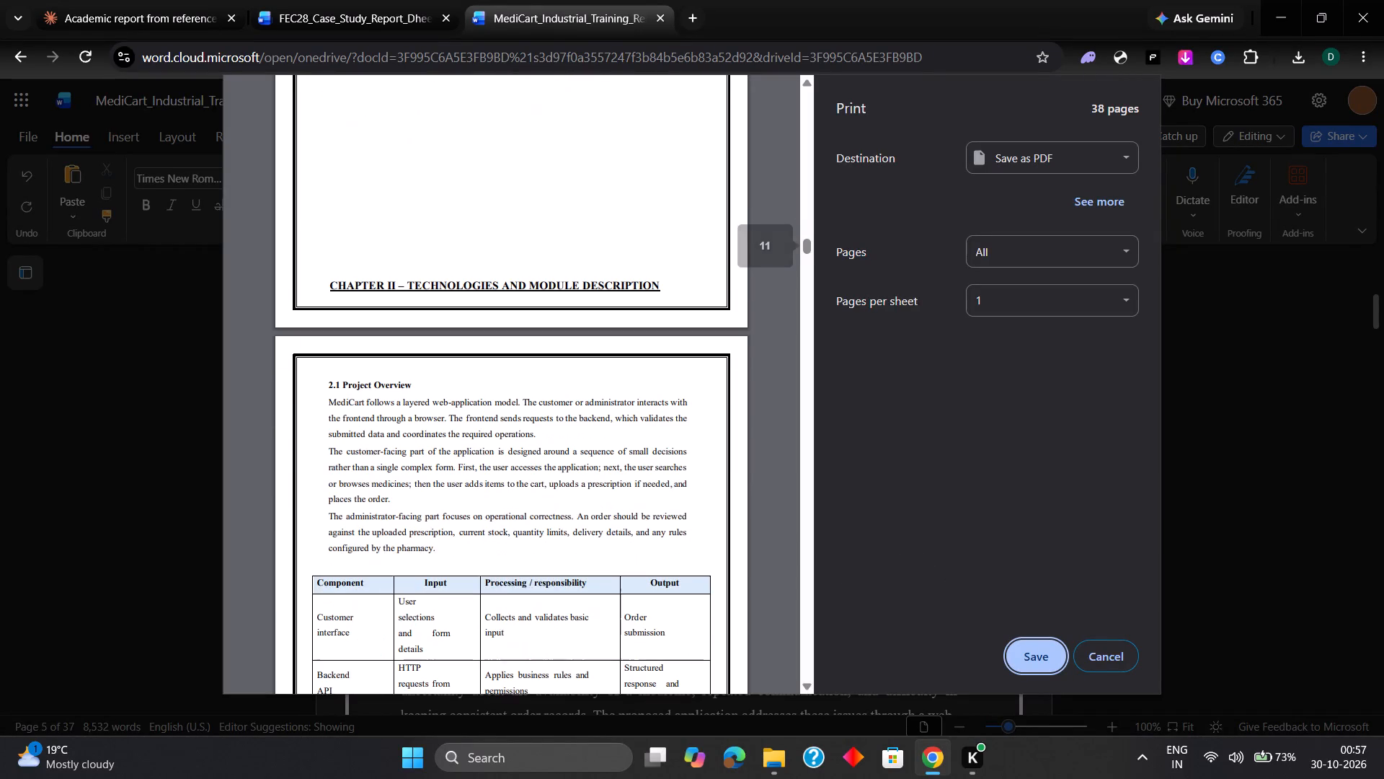
Examine the Chapter II tables, spacing and page breaks in the preview through section 2.5 Database Management Using MongoDB.
scroll(575, 529, down, 8)
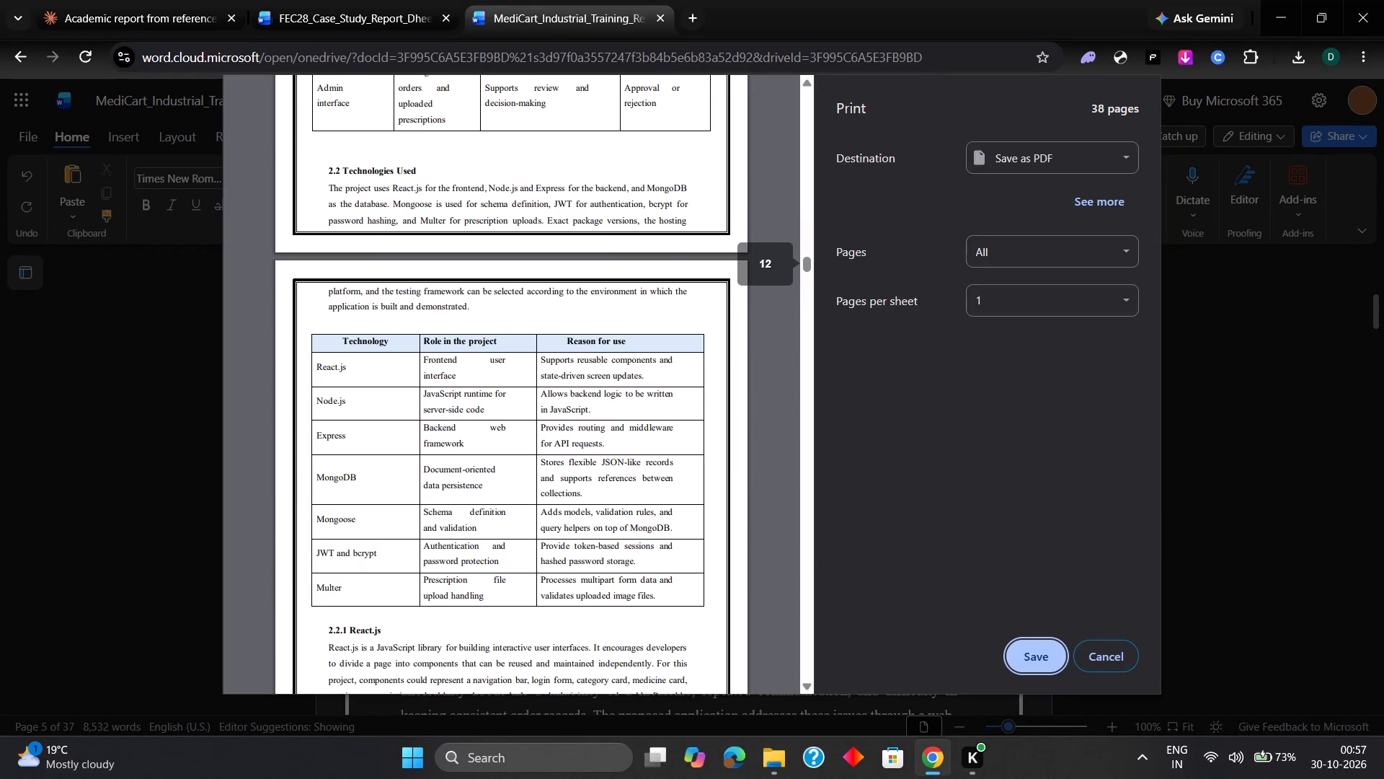
scroll(564, 521, down, 7)
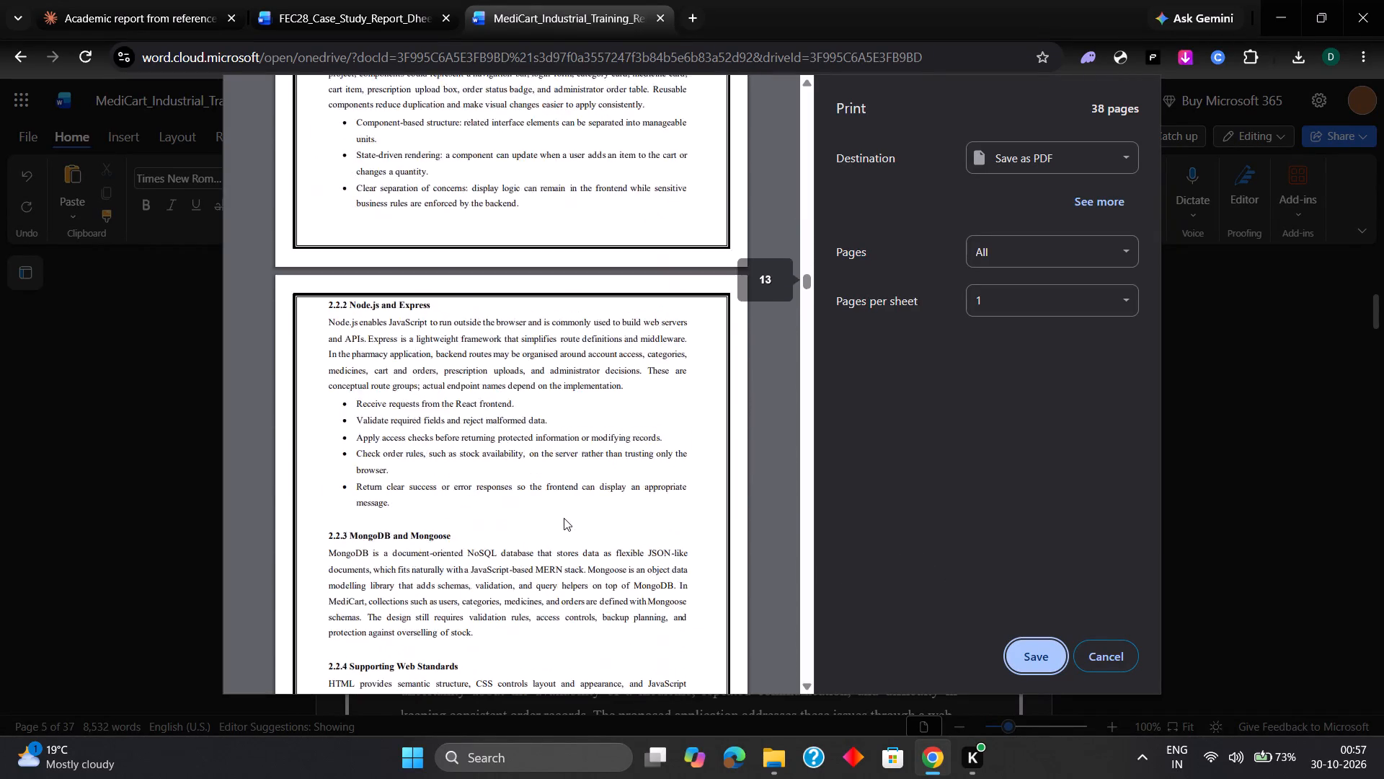
scroll(564, 518, down, 17)
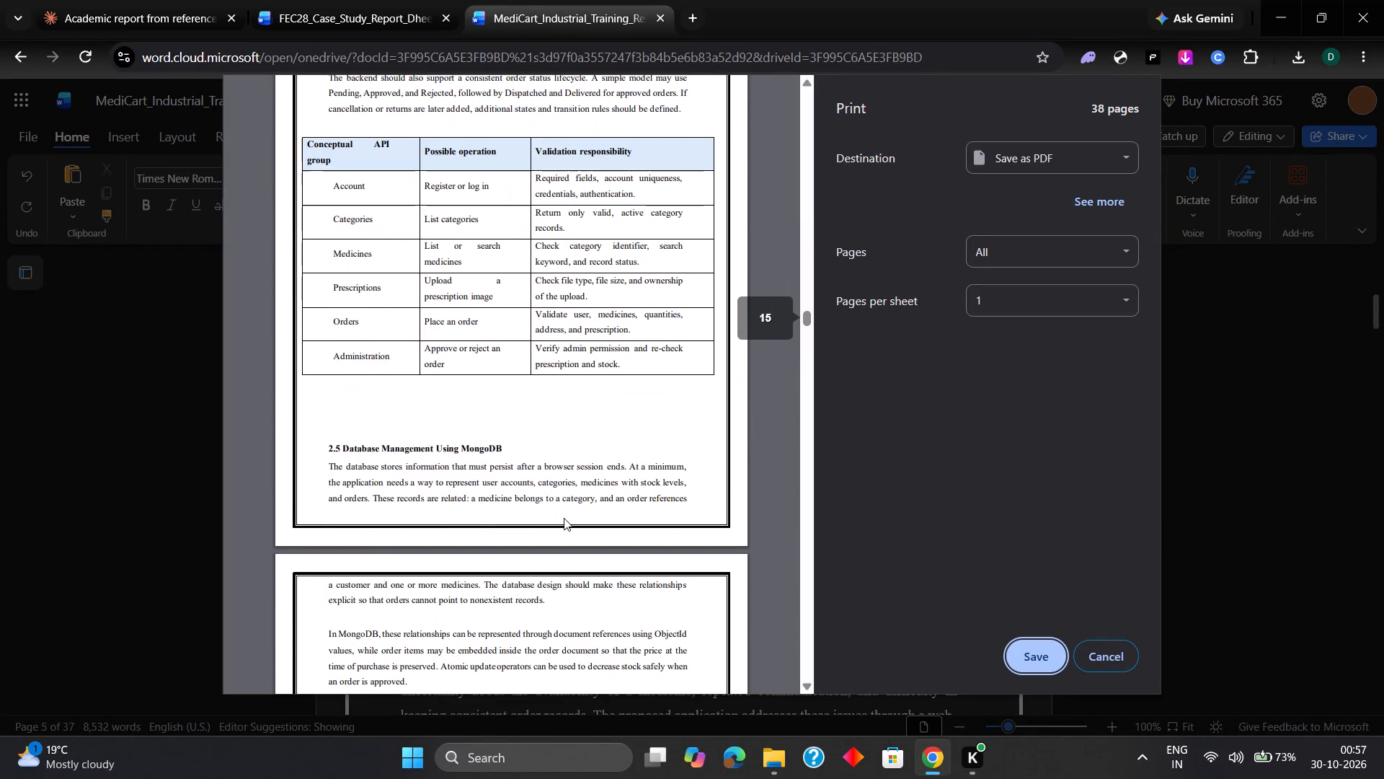
scroll(564, 518, down, 5)
scroll(564, 516, up, 3)
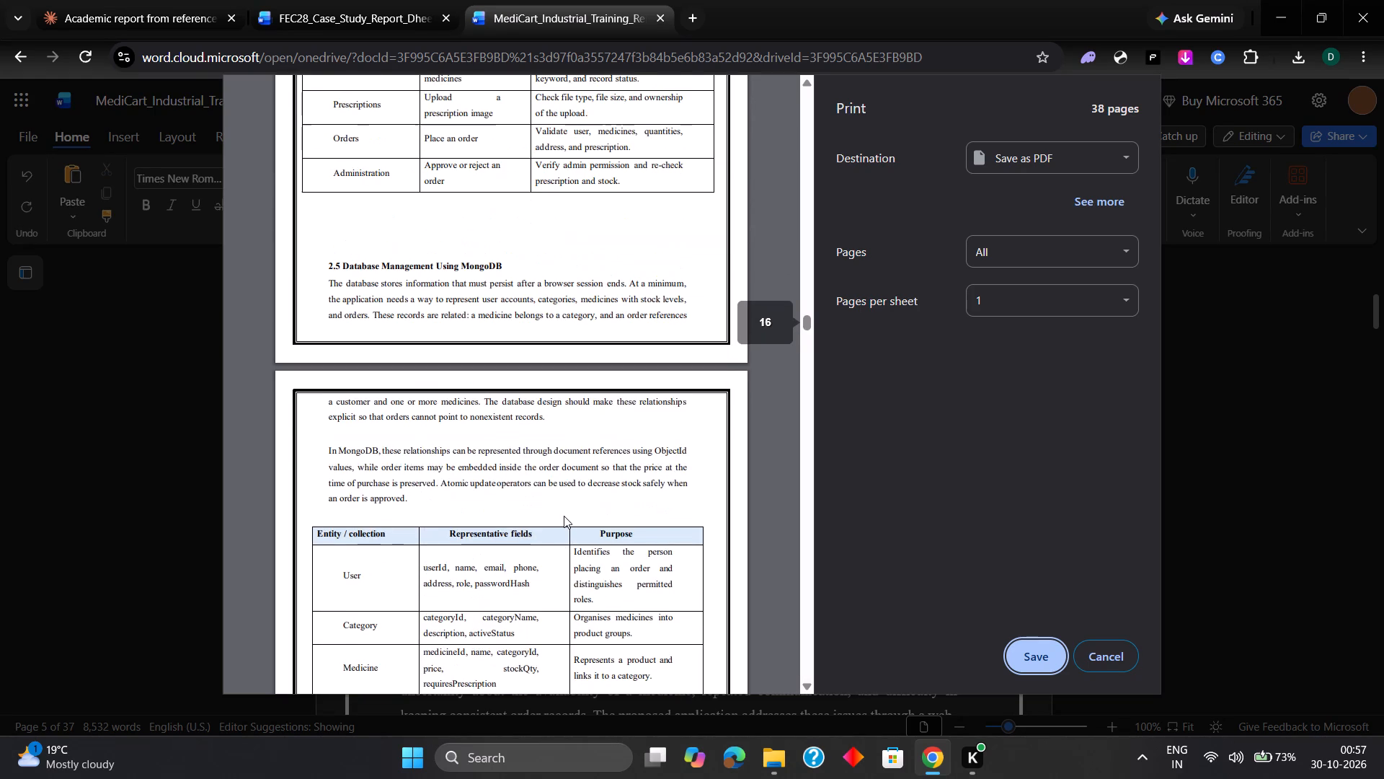
Examine the preview layout from the section 2.5 tables through Chapter III to section 4.2 Proposed System, and close the preview.
scroll(564, 516, down, 15)
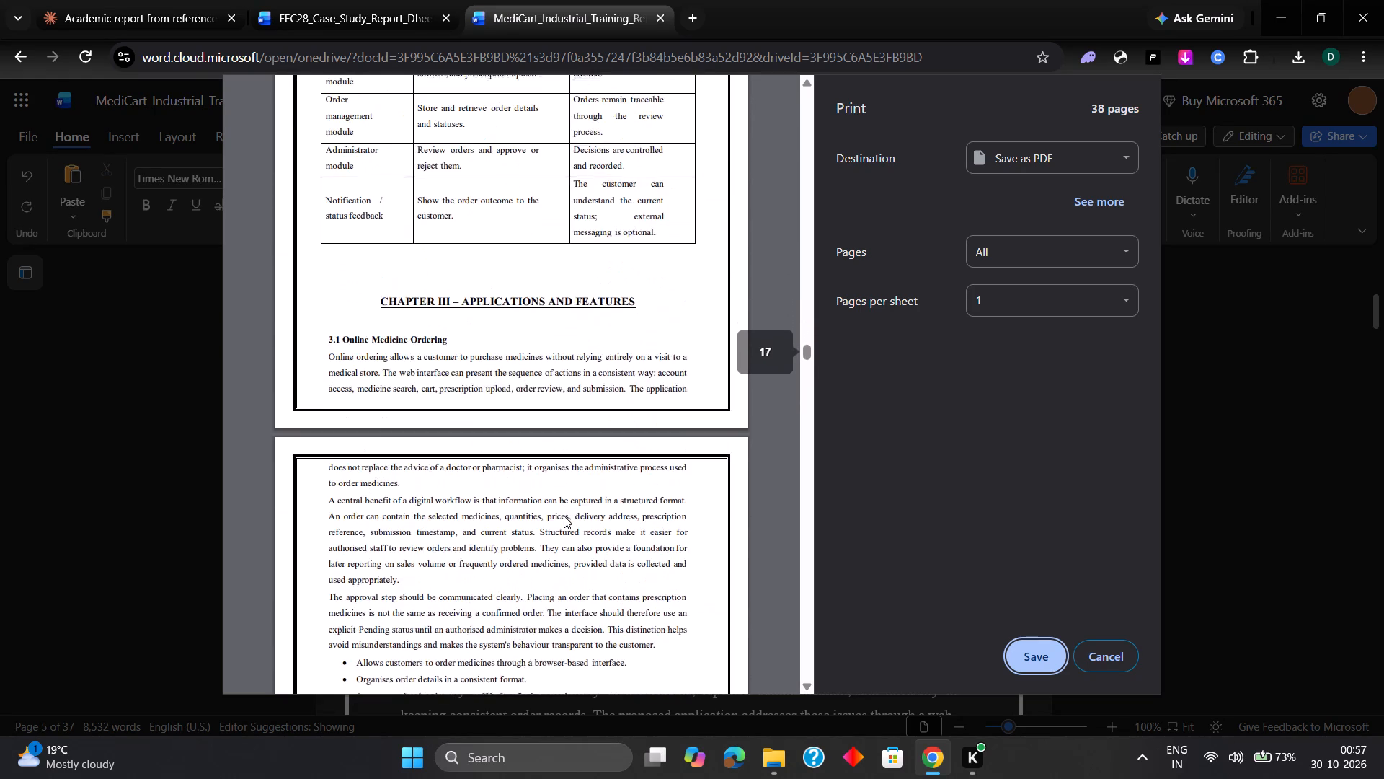
scroll(564, 516, down, 2)
scroll(564, 516, up, 4)
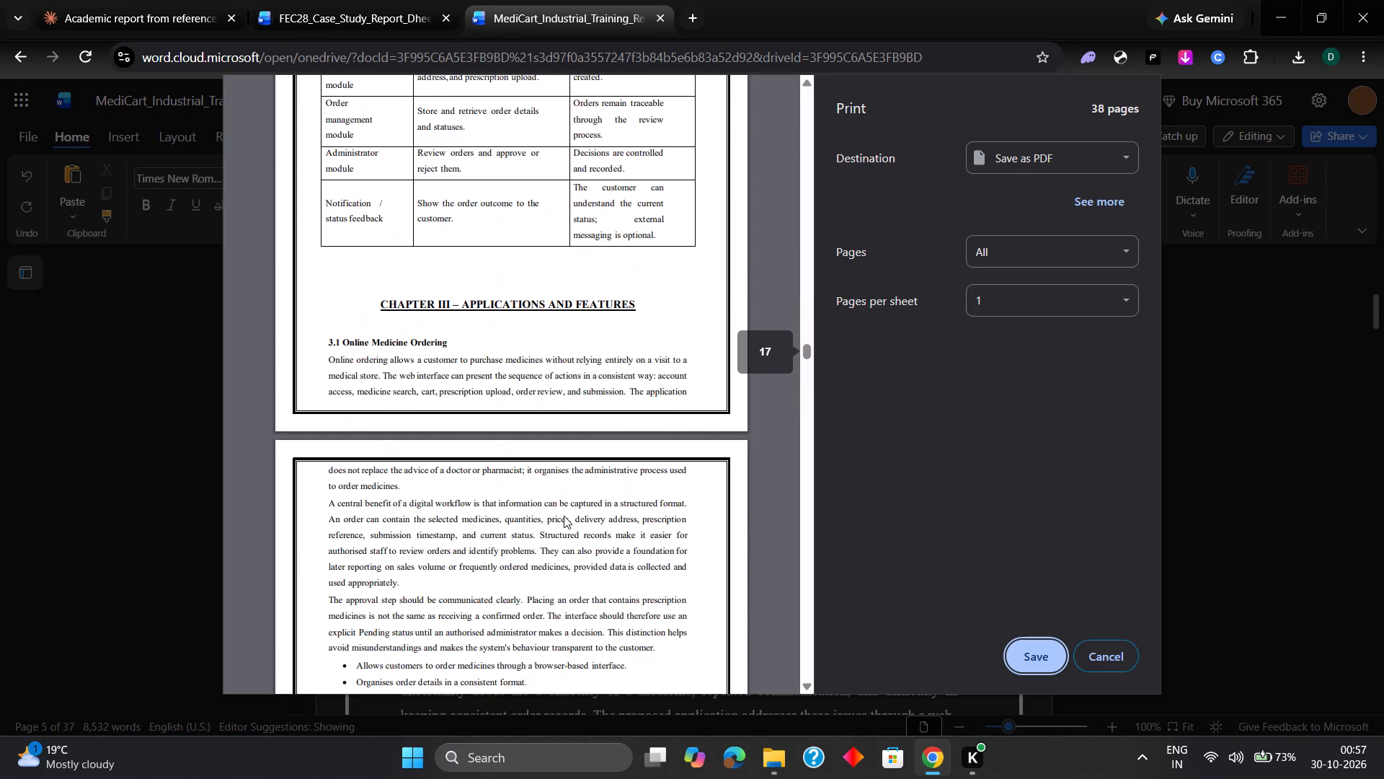
scroll(564, 516, down, 14)
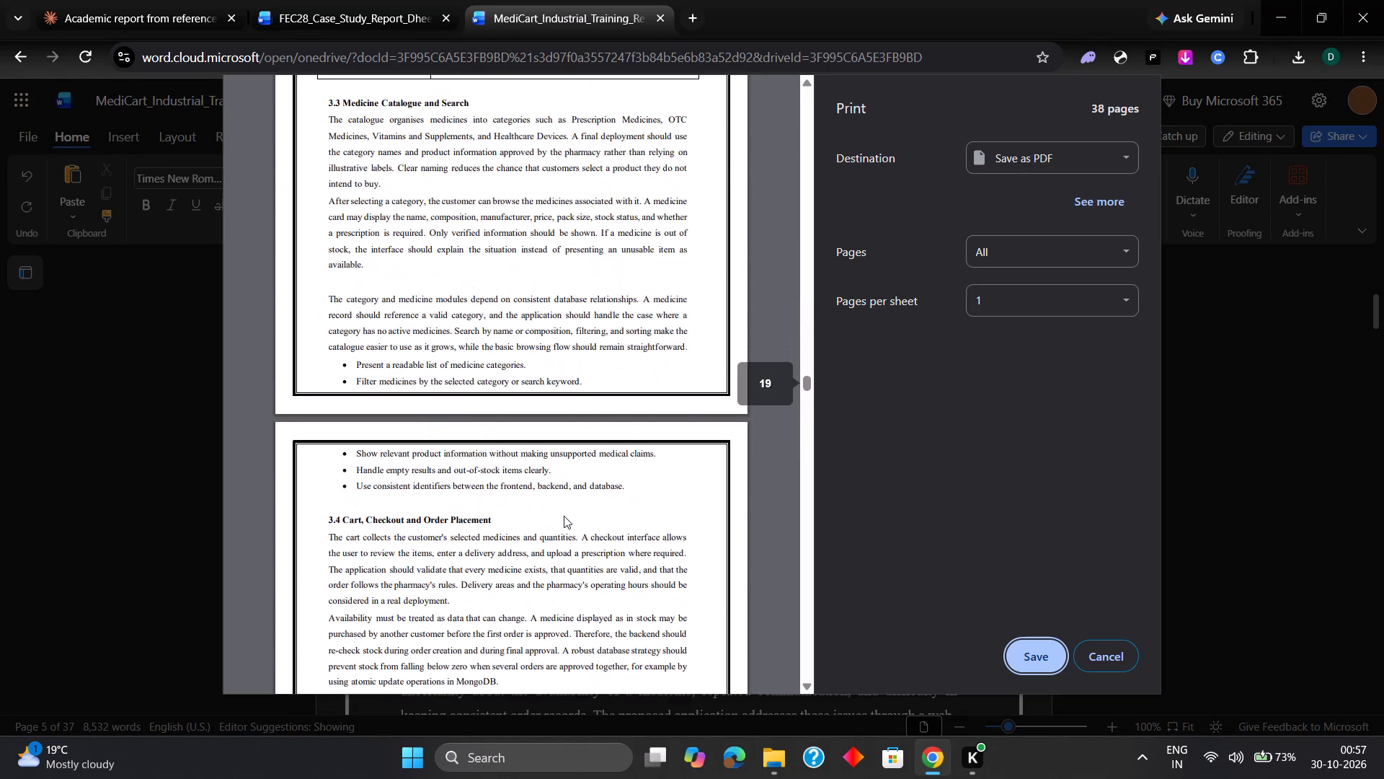
scroll(564, 516, down, 19)
scroll(598, 539, down, 5)
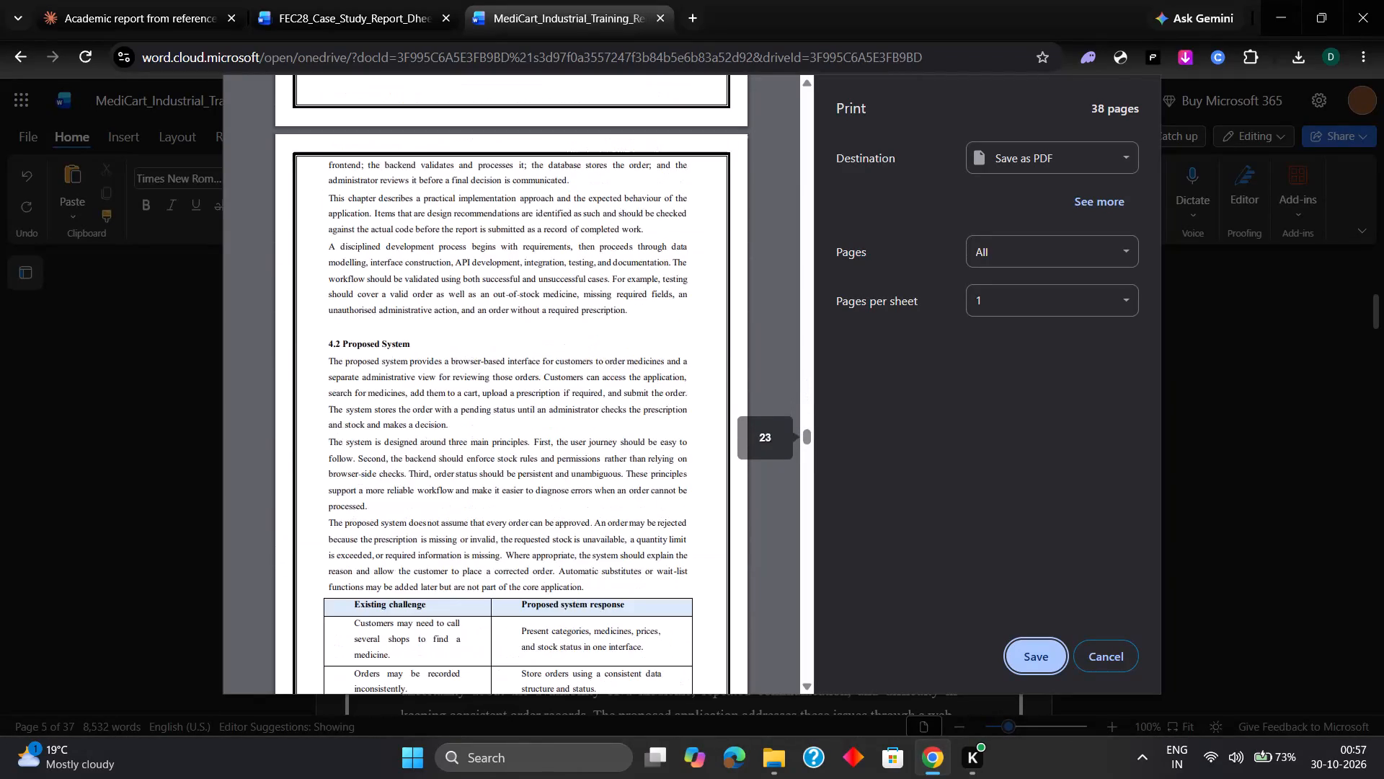
scroll(590, 531, down, 6)
click(1106, 651)
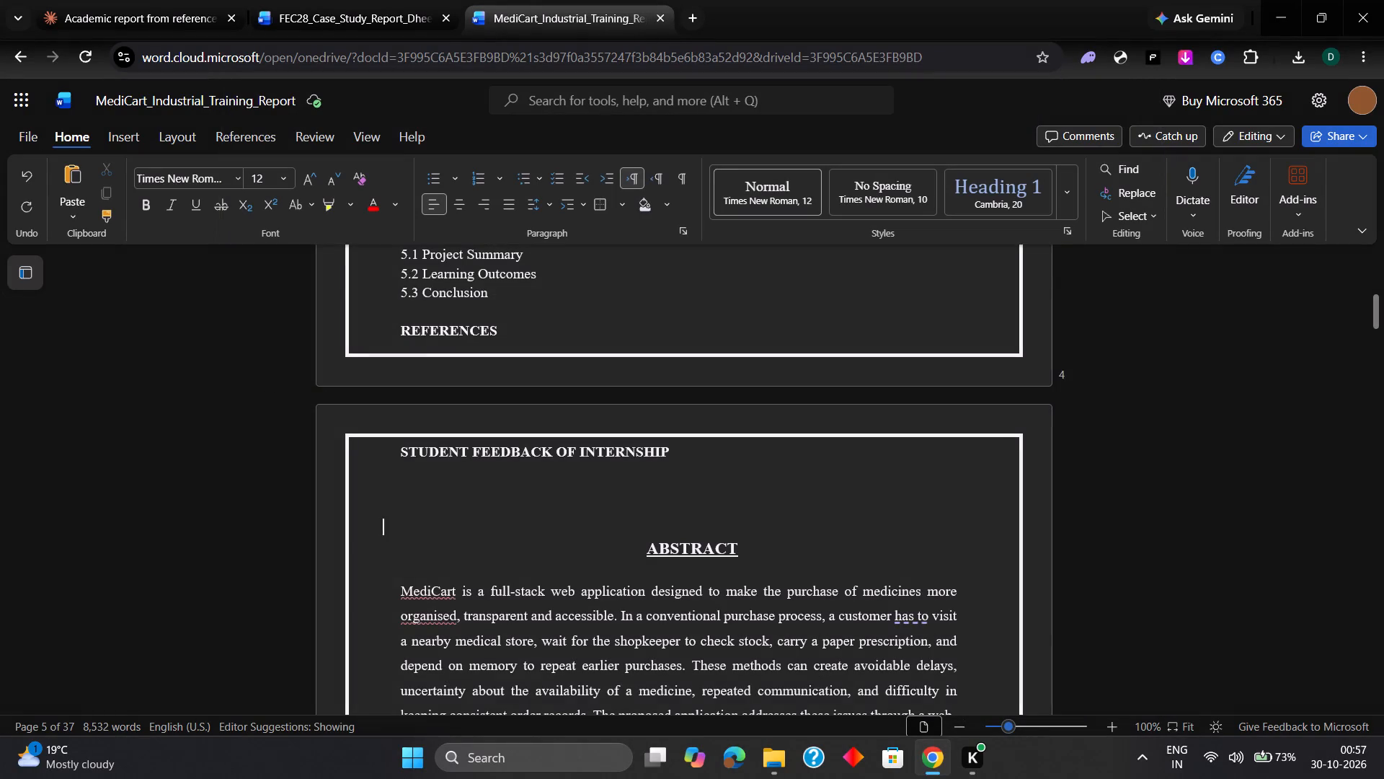
Insert two blank lines above the CHAPTER II – TECHNOLOGIES AND MODULE DESCRIPTION heading.
scroll(541, 406, down, 14)
scroll(623, 428, down, 10)
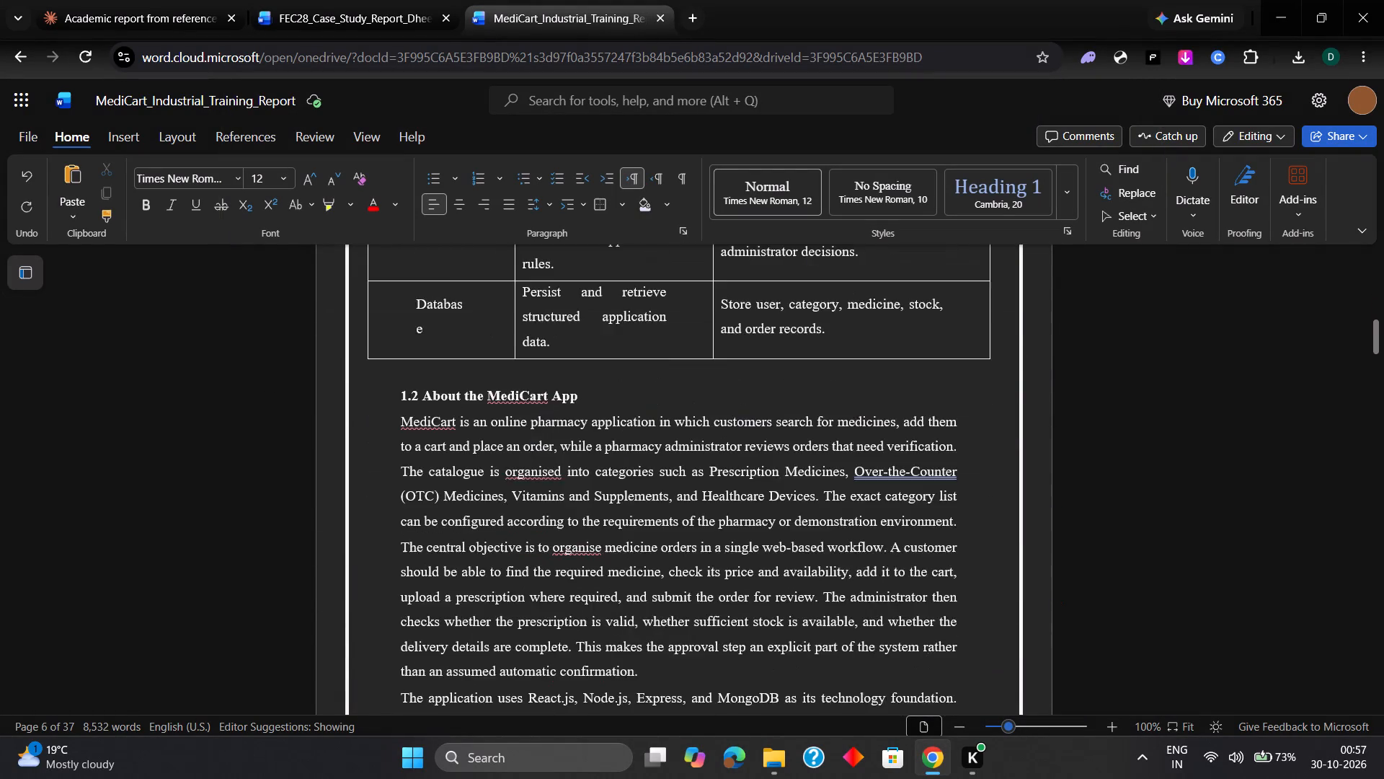
scroll(629, 433, down, 17)
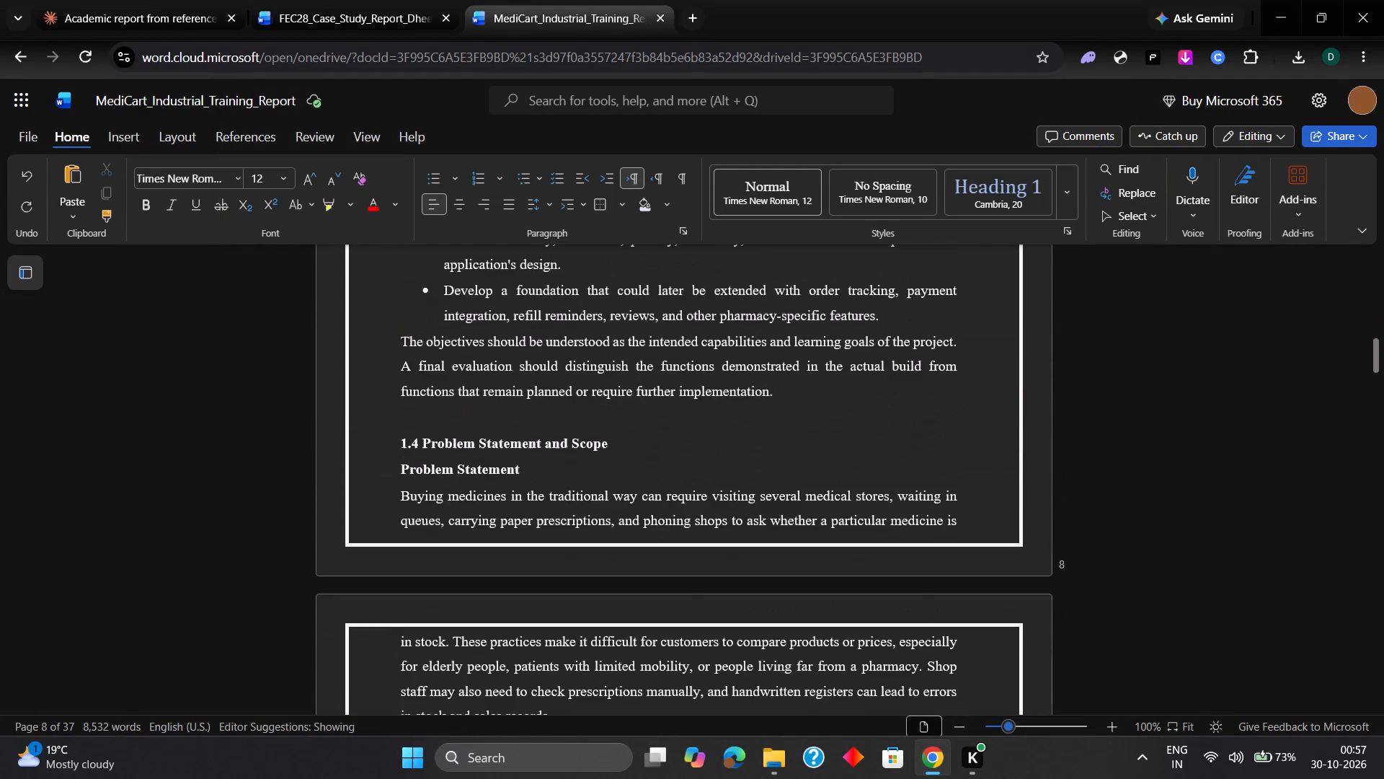
scroll(629, 435, down, 14)
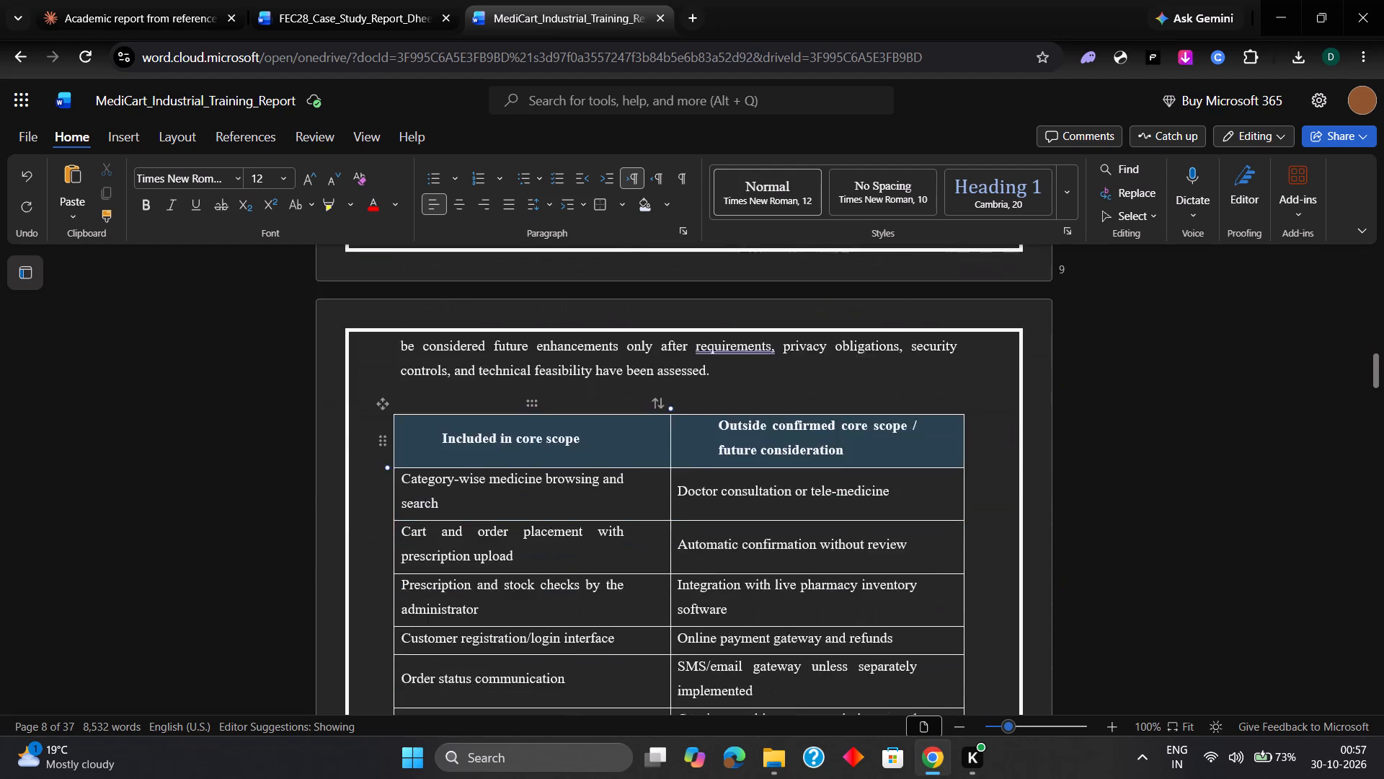
scroll(626, 436, down, 8)
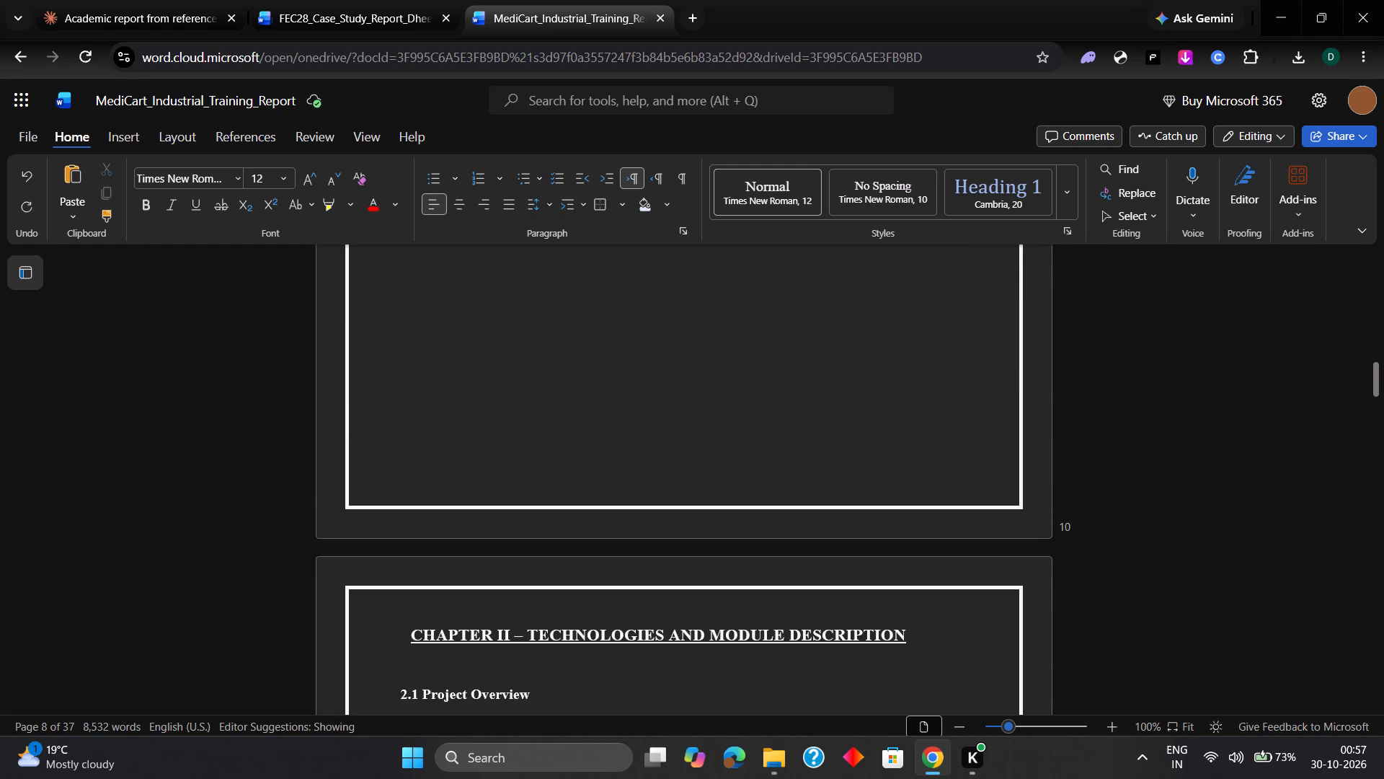
click(411, 628)
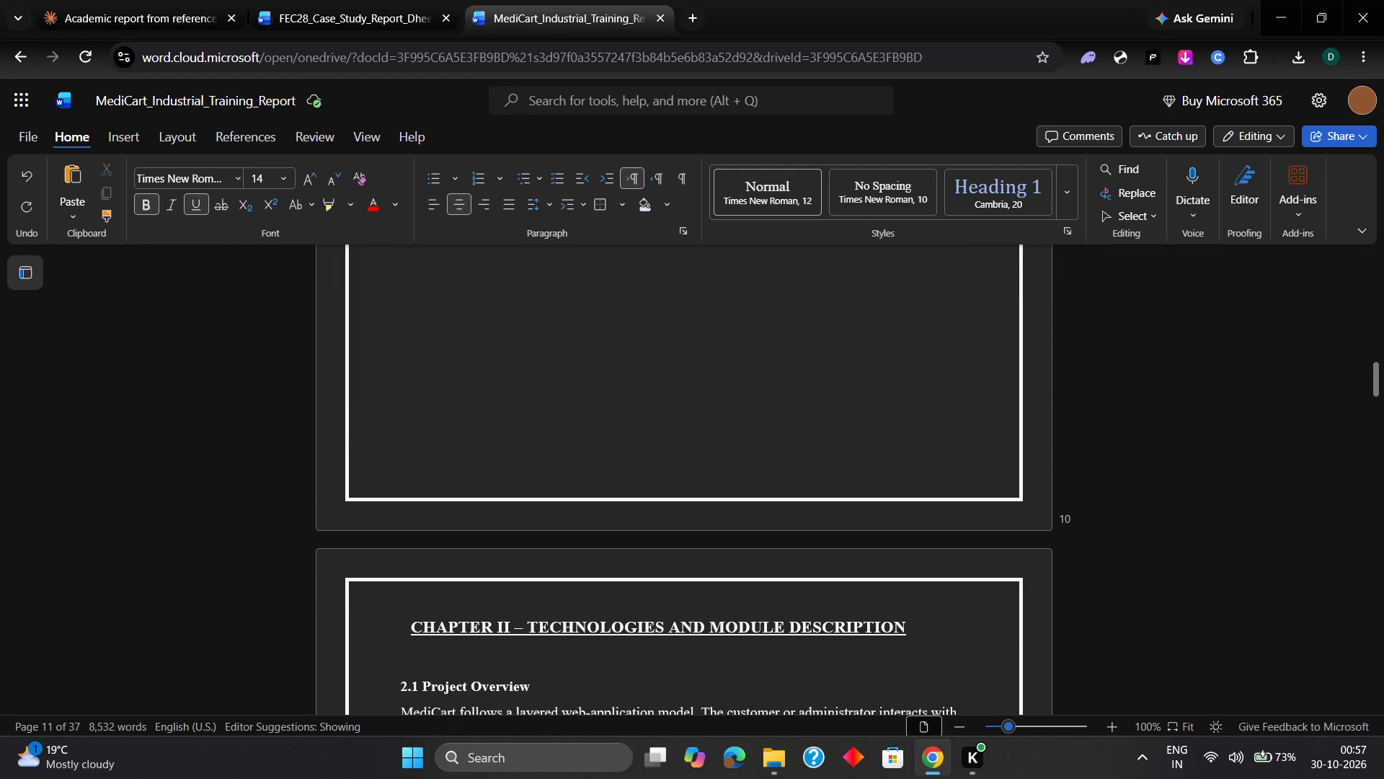
key(Return)
key(Return)
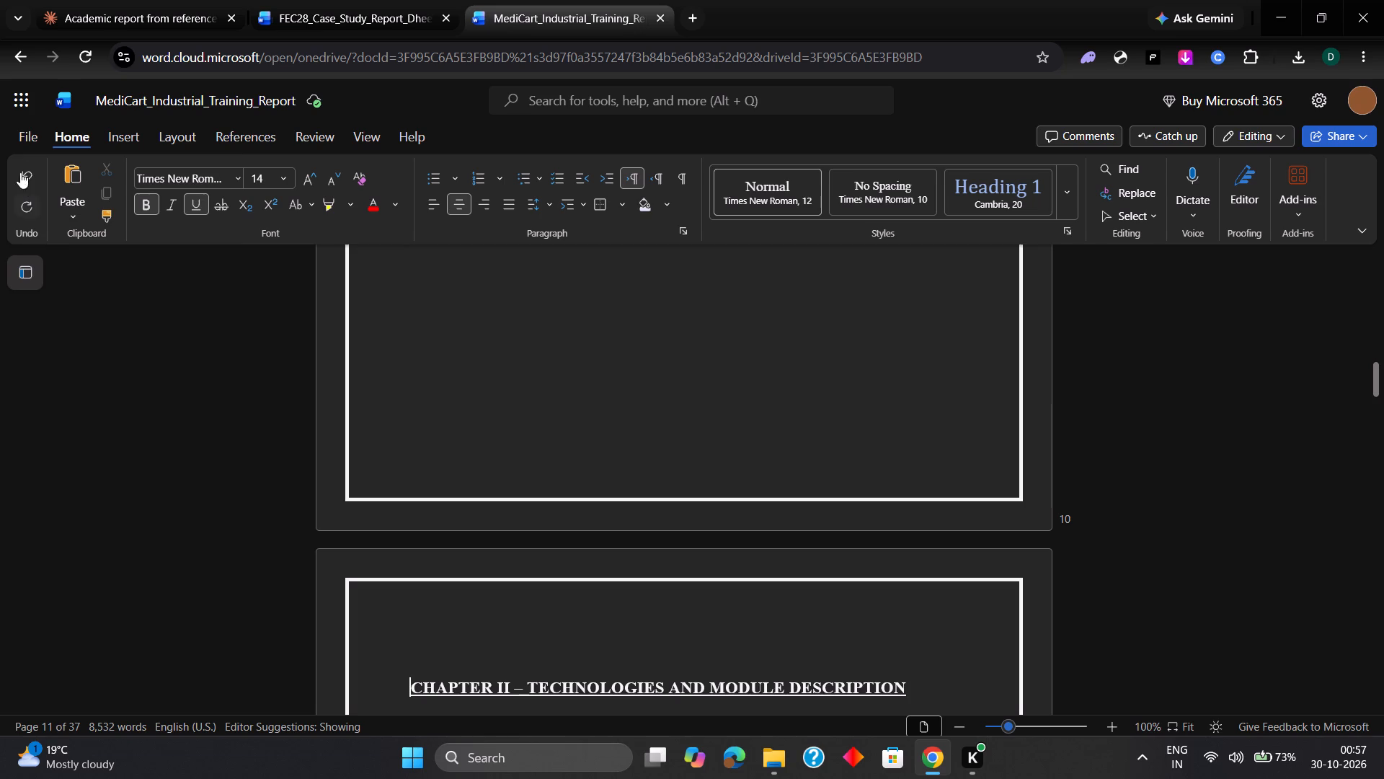
Generate the print preview again and check the page breaks and tables from Chapter I through section 2.2 Technologies Used.
click(24, 130)
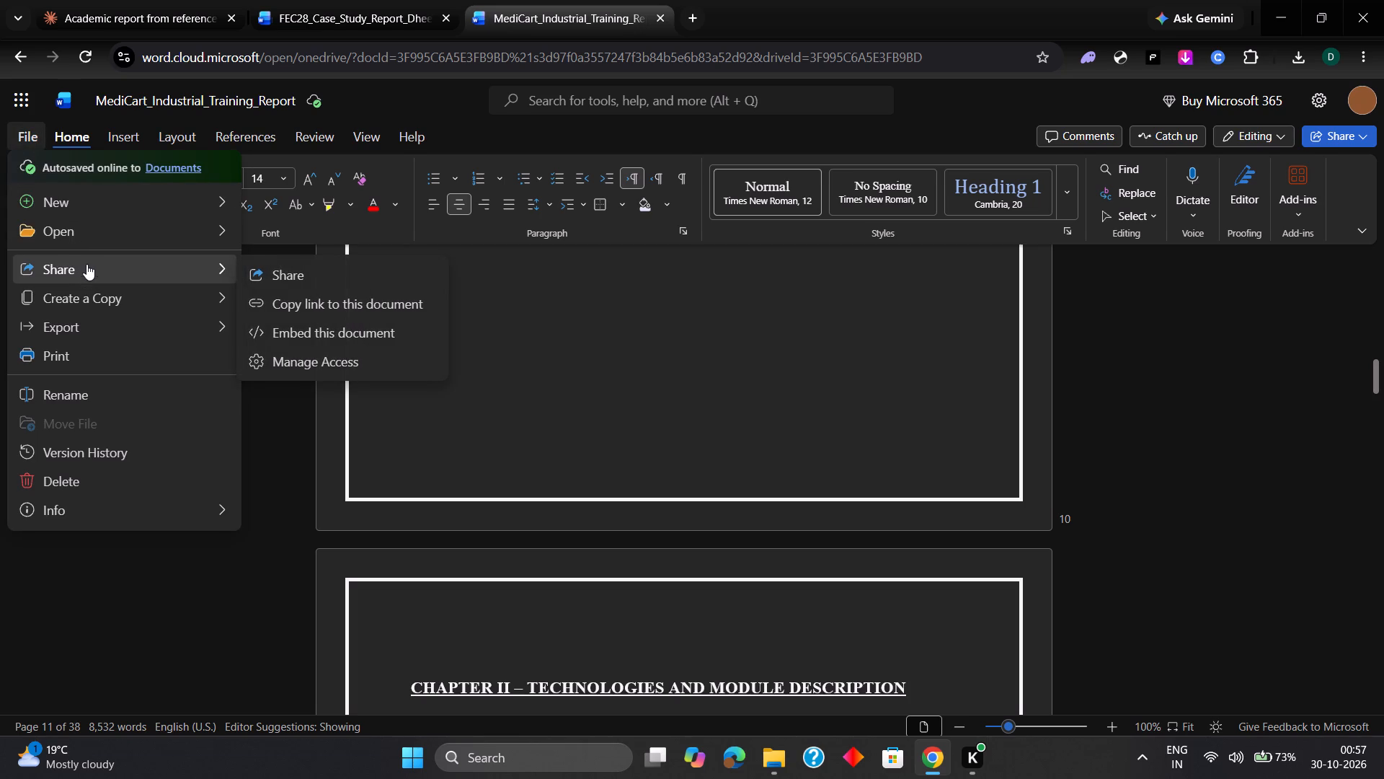
click(92, 366)
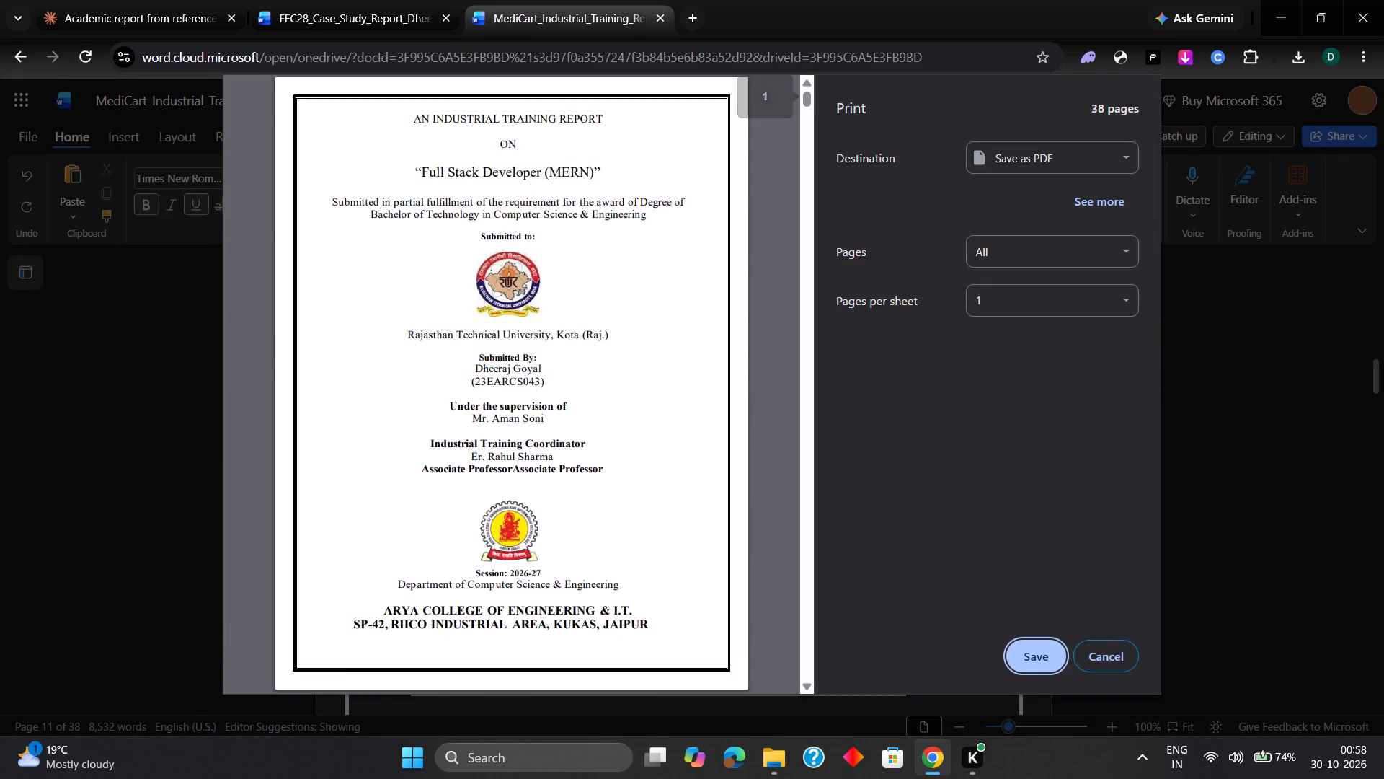
scroll(601, 439, down, 20)
scroll(601, 439, down, 19)
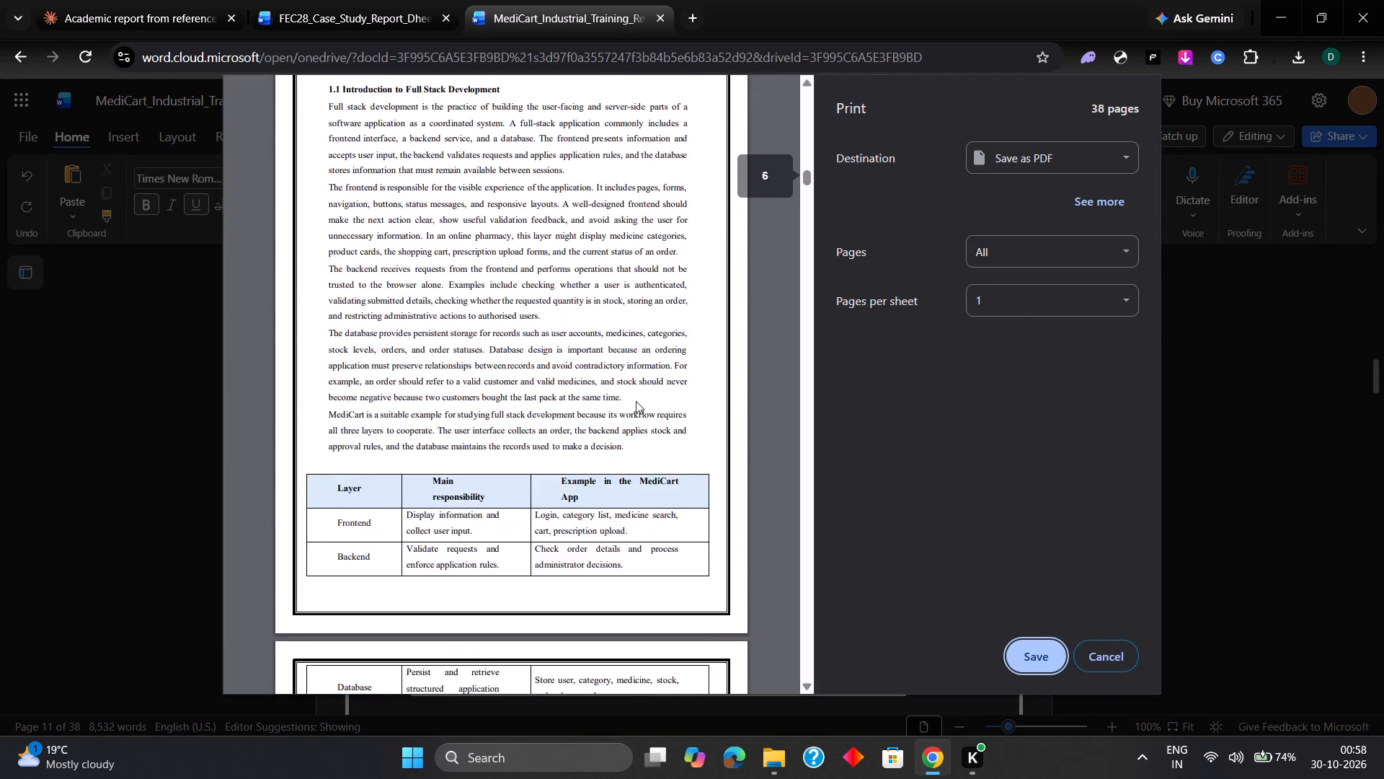
scroll(640, 390, up, 4)
scroll(643, 384, down, 20)
scroll(643, 384, down, 2)
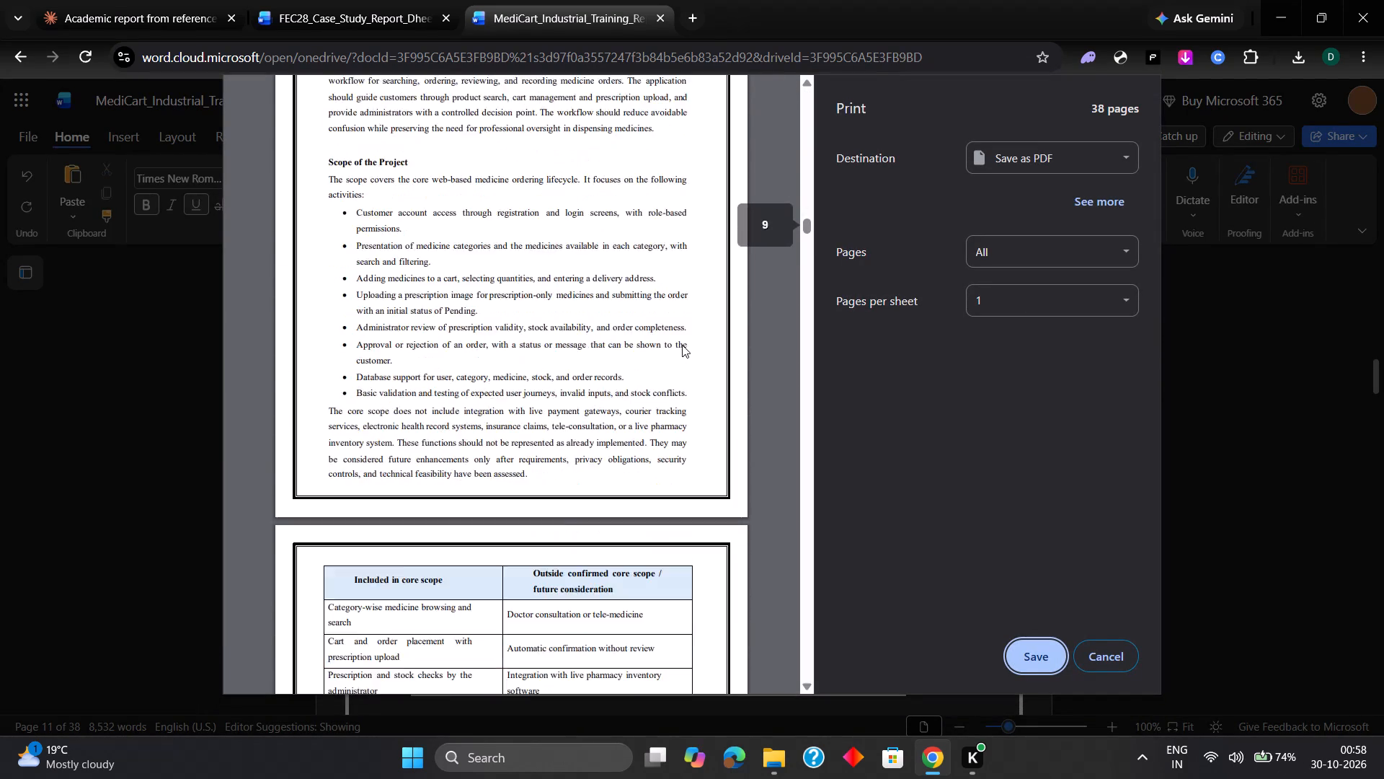
scroll(682, 345, down, 13)
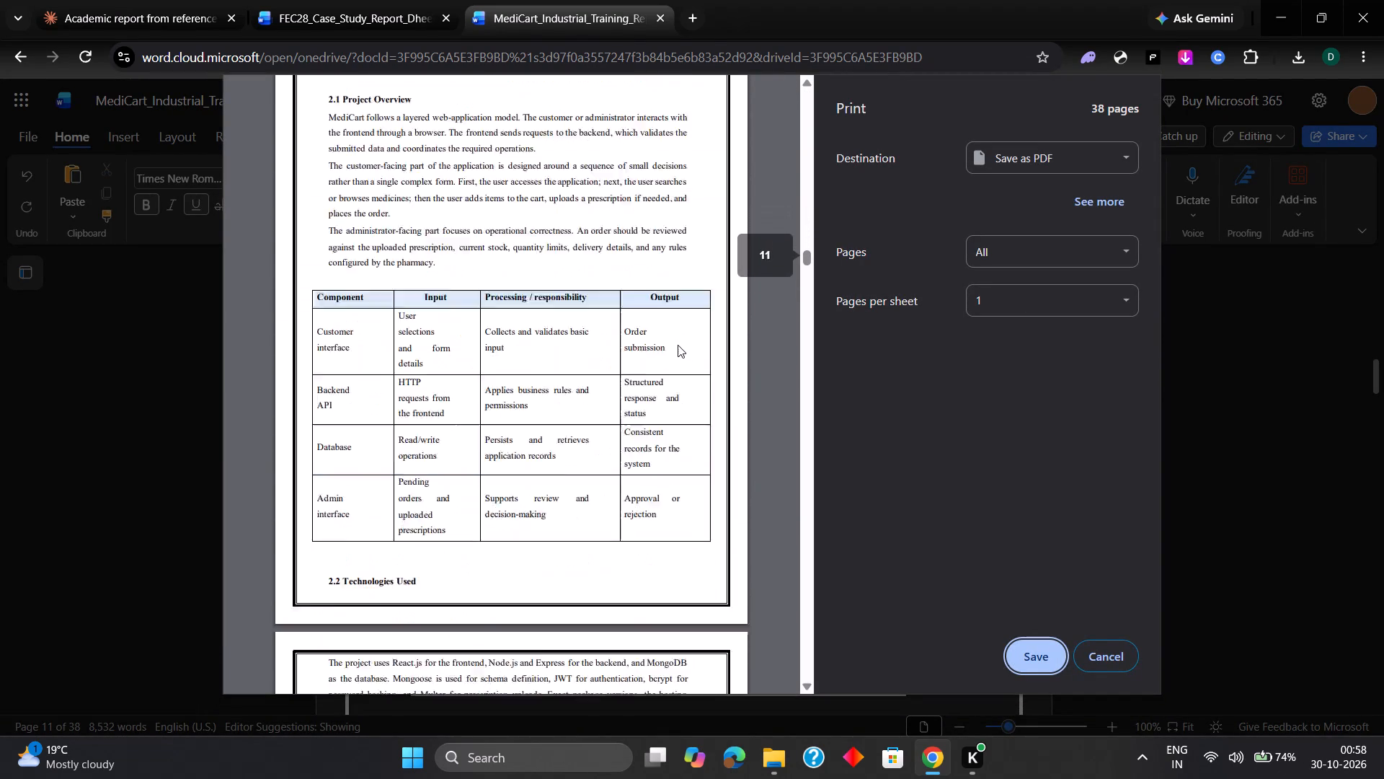
scroll(678, 345, down, 6)
scroll(678, 345, up, 3)
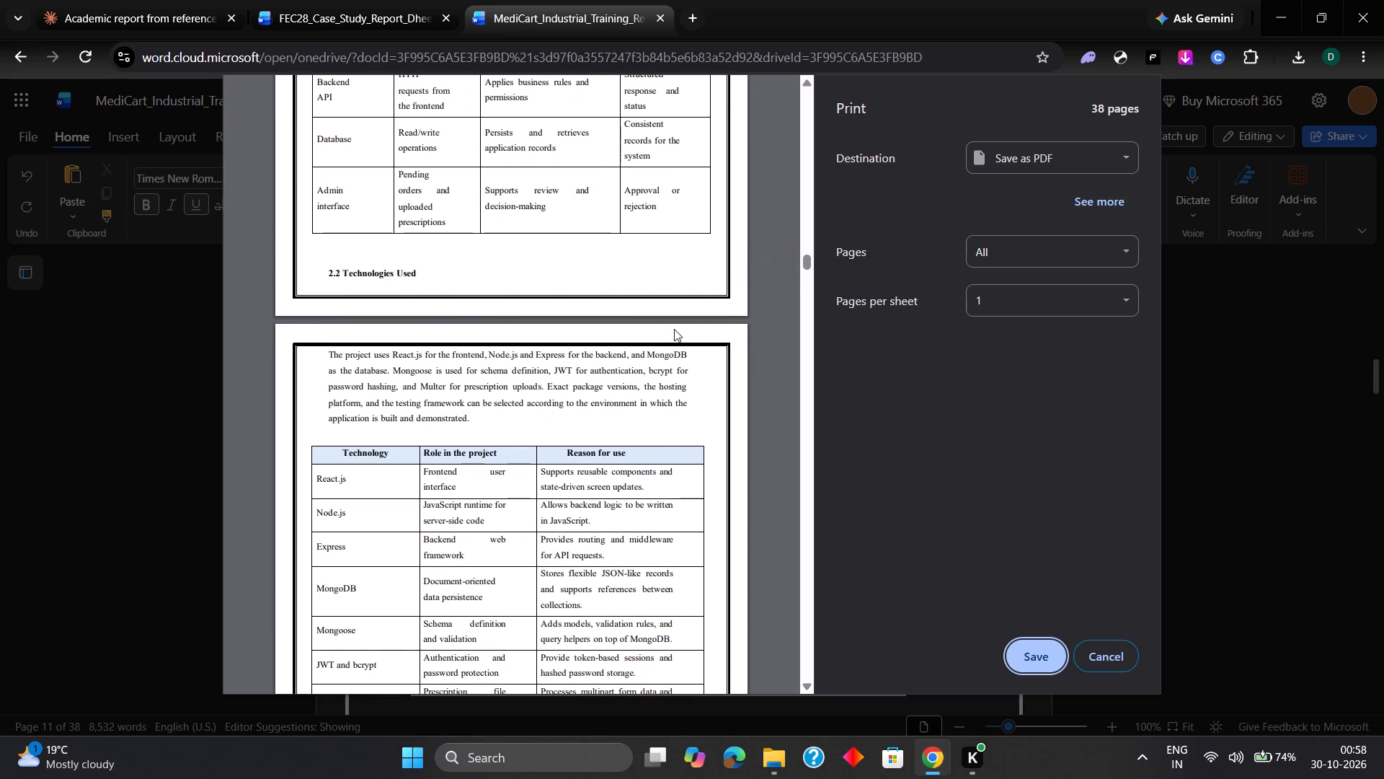
Examine the preview's remaining Chapter II pages up to the CHAPTER III – APPLICATIONS AND FEATURES heading, and close the preview.
scroll(674, 329, down, 13)
scroll(674, 328, down, 17)
scroll(675, 327, down, 5)
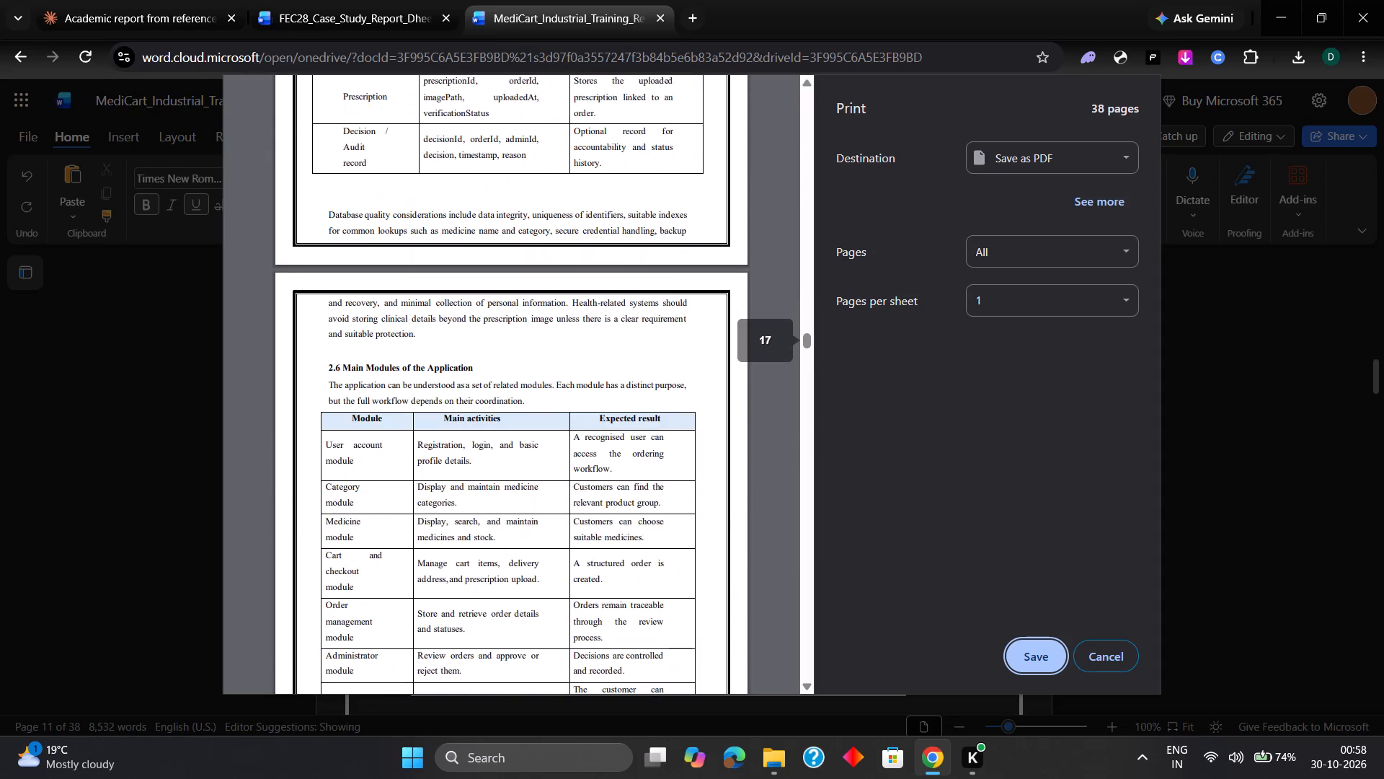
scroll(675, 327, down, 9)
scroll(676, 325, up, 3)
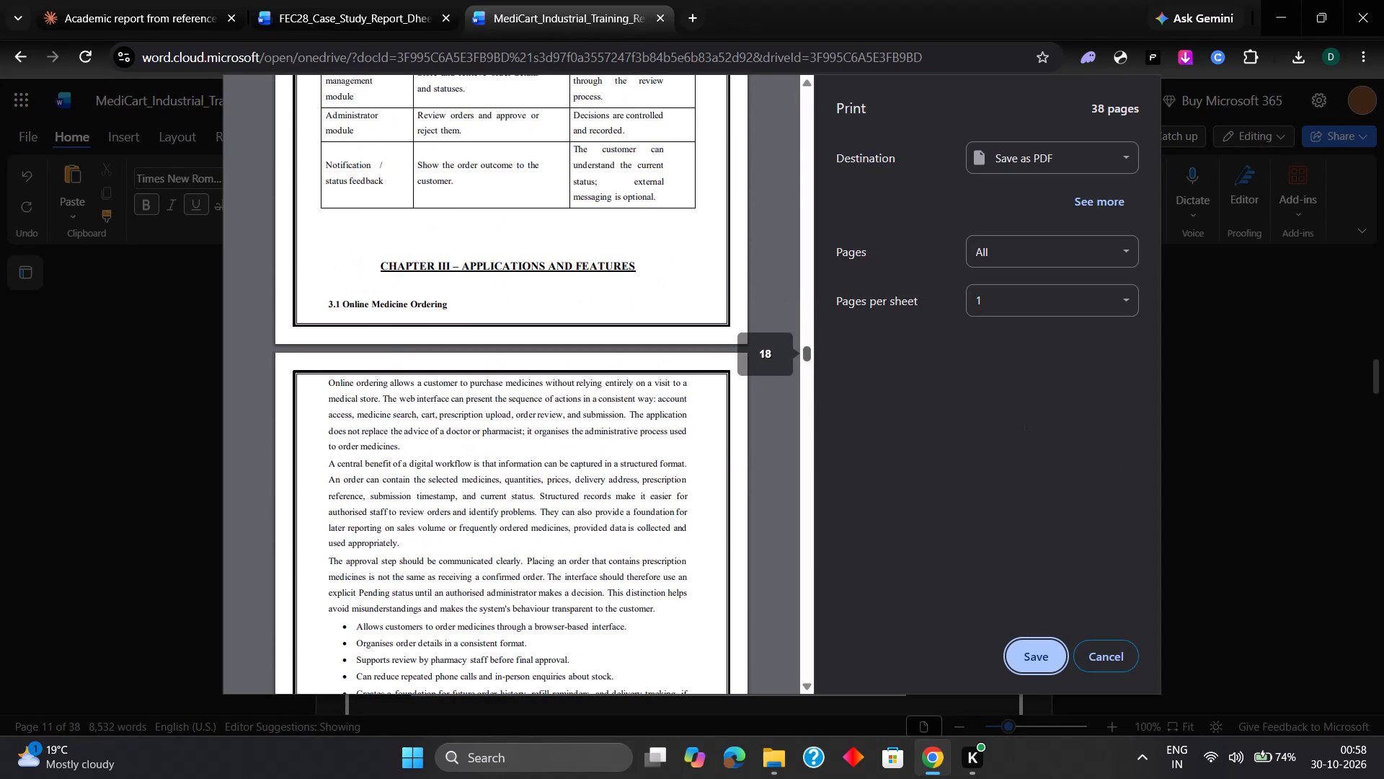
click(1117, 648)
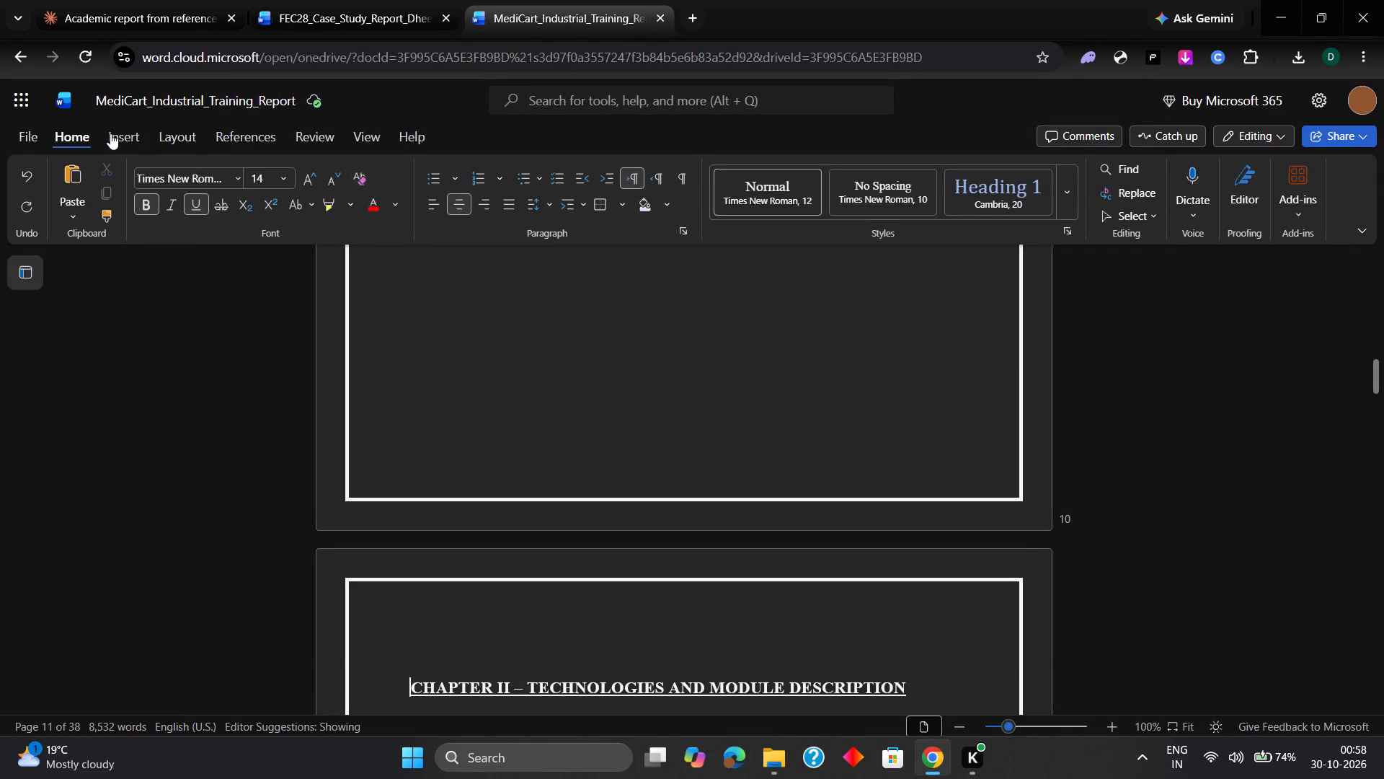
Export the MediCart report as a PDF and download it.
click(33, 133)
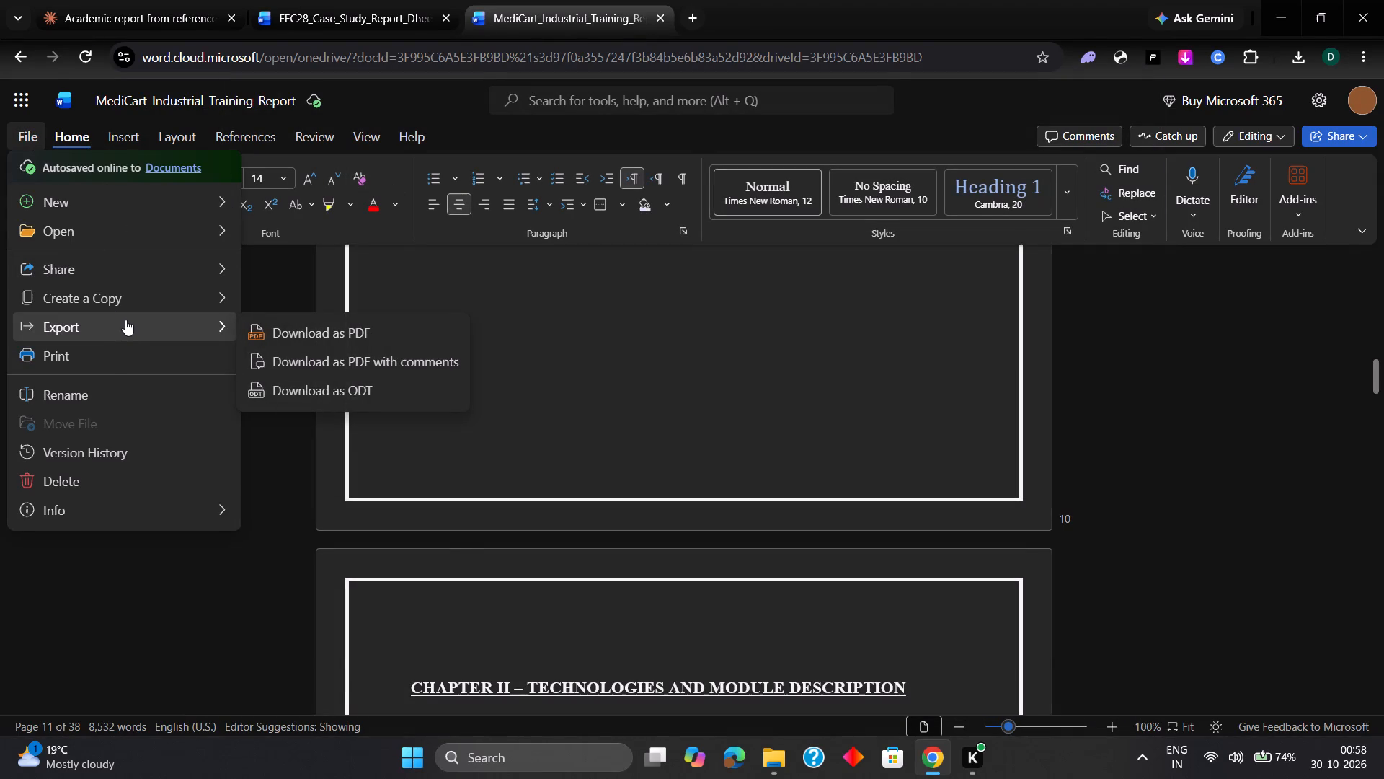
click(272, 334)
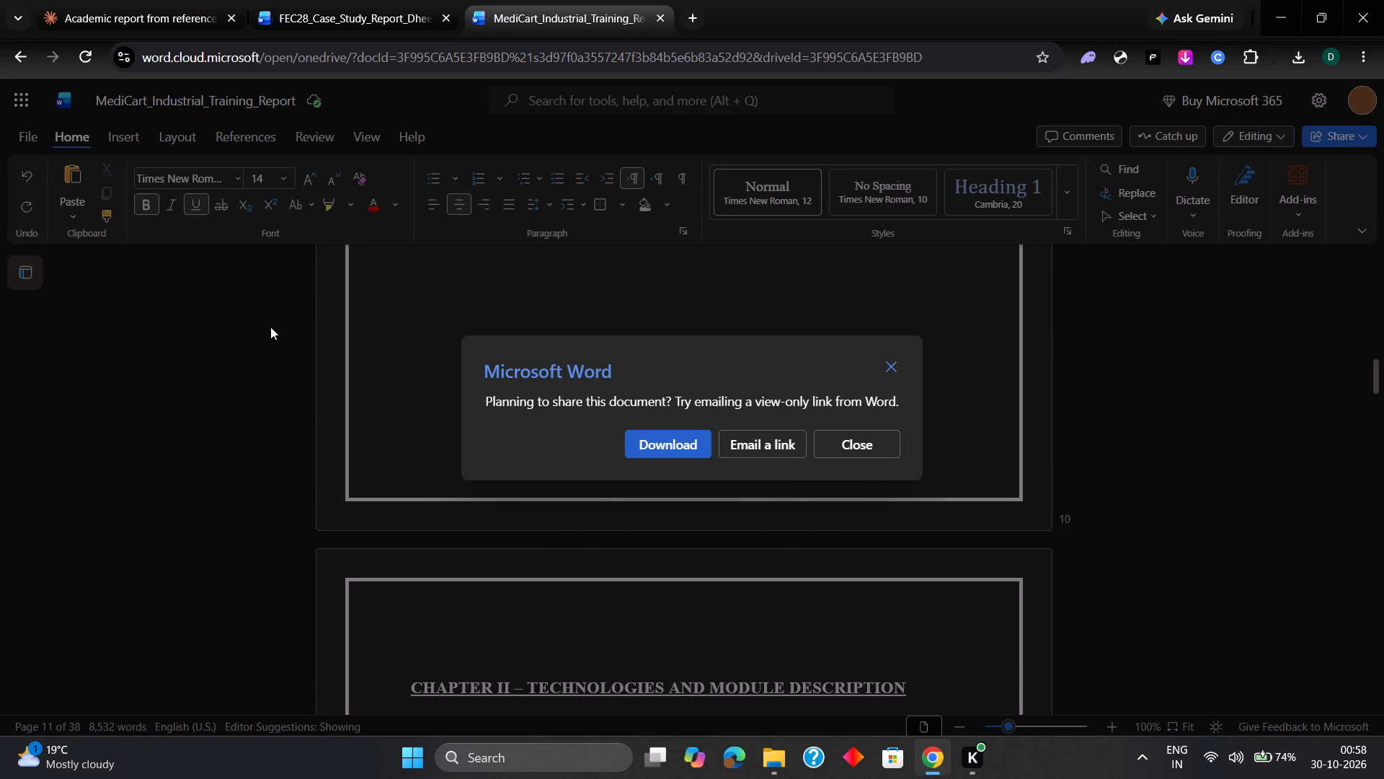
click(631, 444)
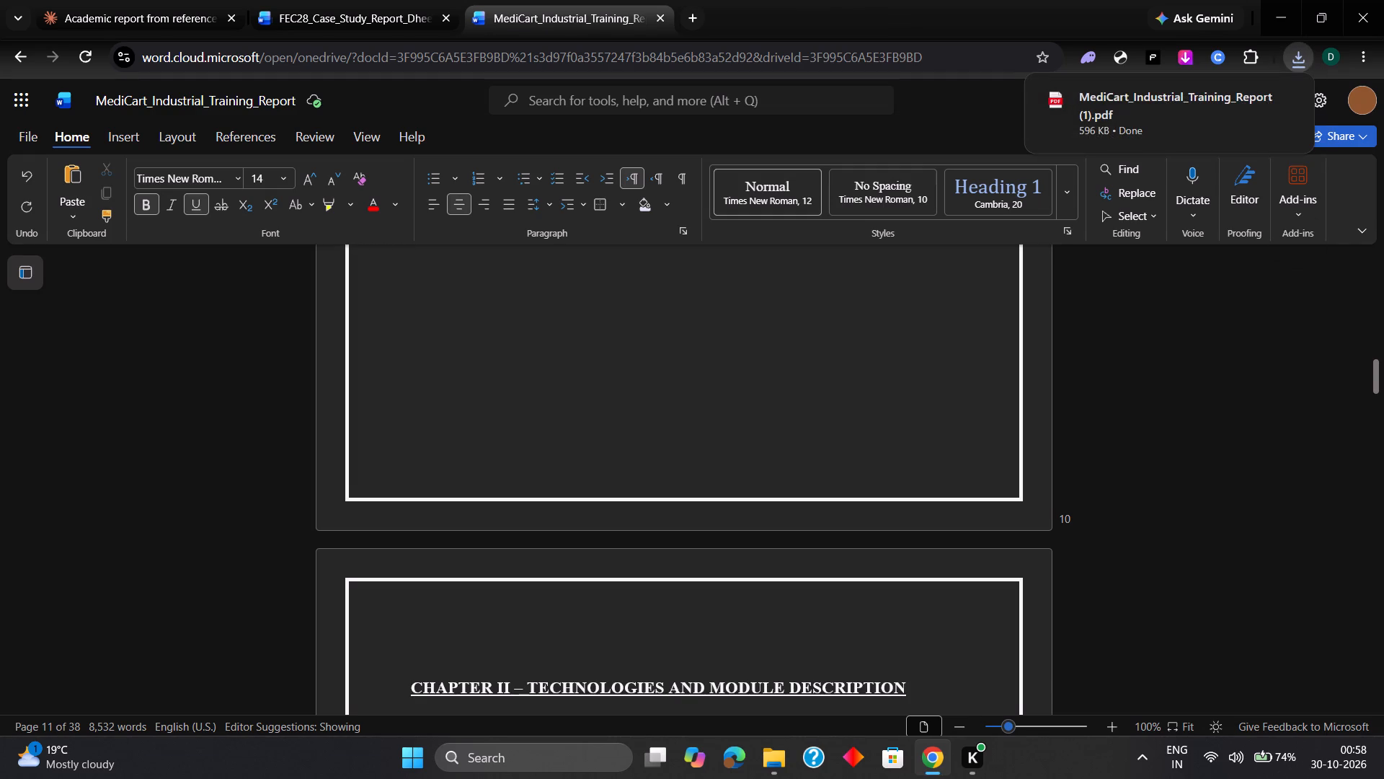
Open the downloaded PDF and examine its layout from the cover page through section 2.2.1 React.js.
click(1288, 96)
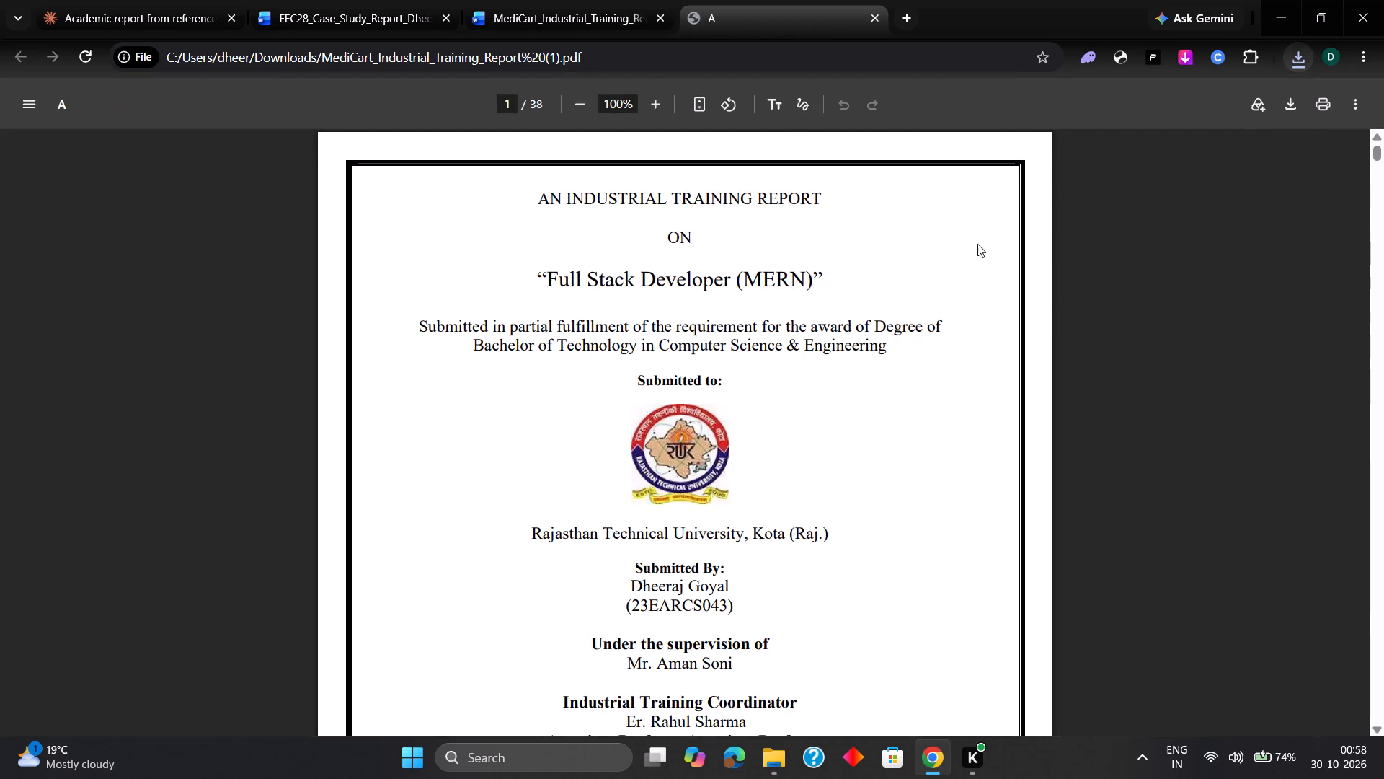
scroll(941, 278, down, 20)
scroll(941, 278, down, 8)
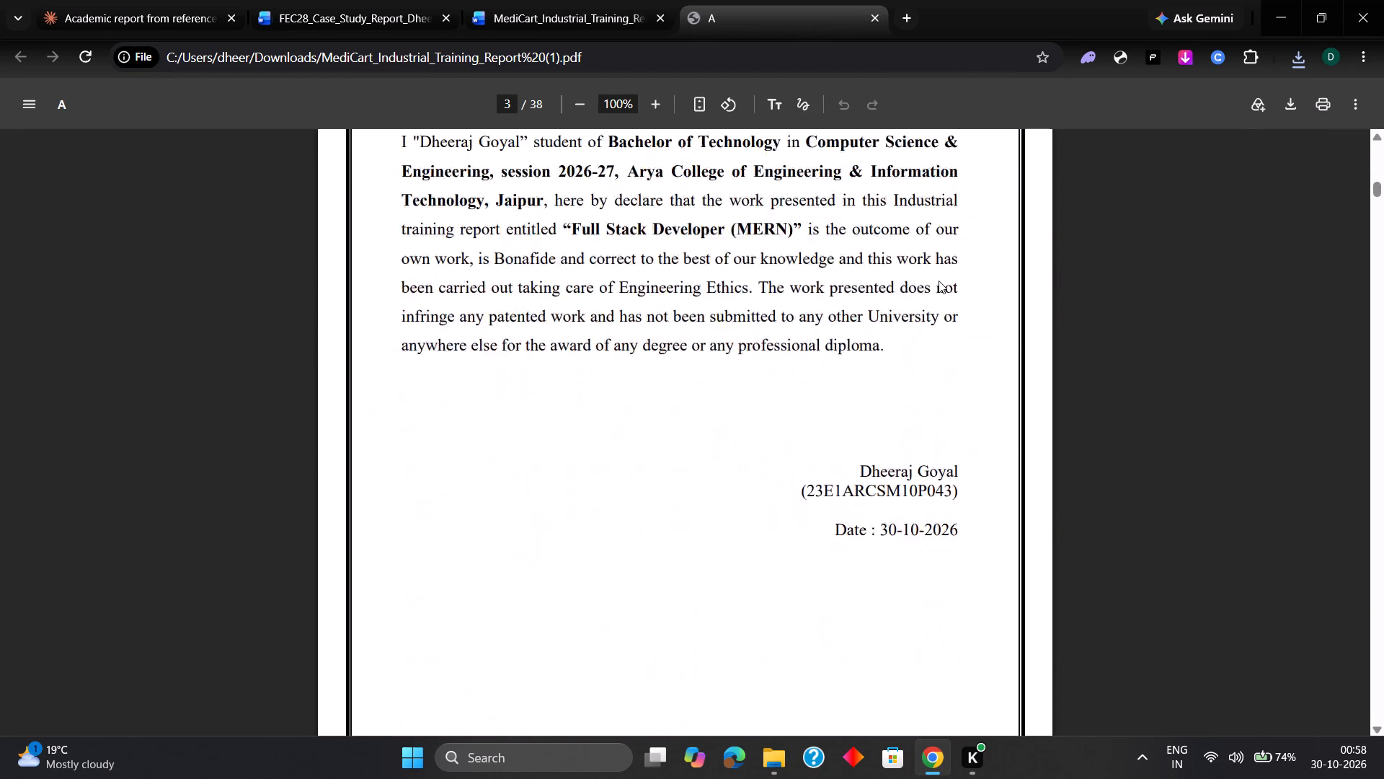
scroll(939, 281, down, 18)
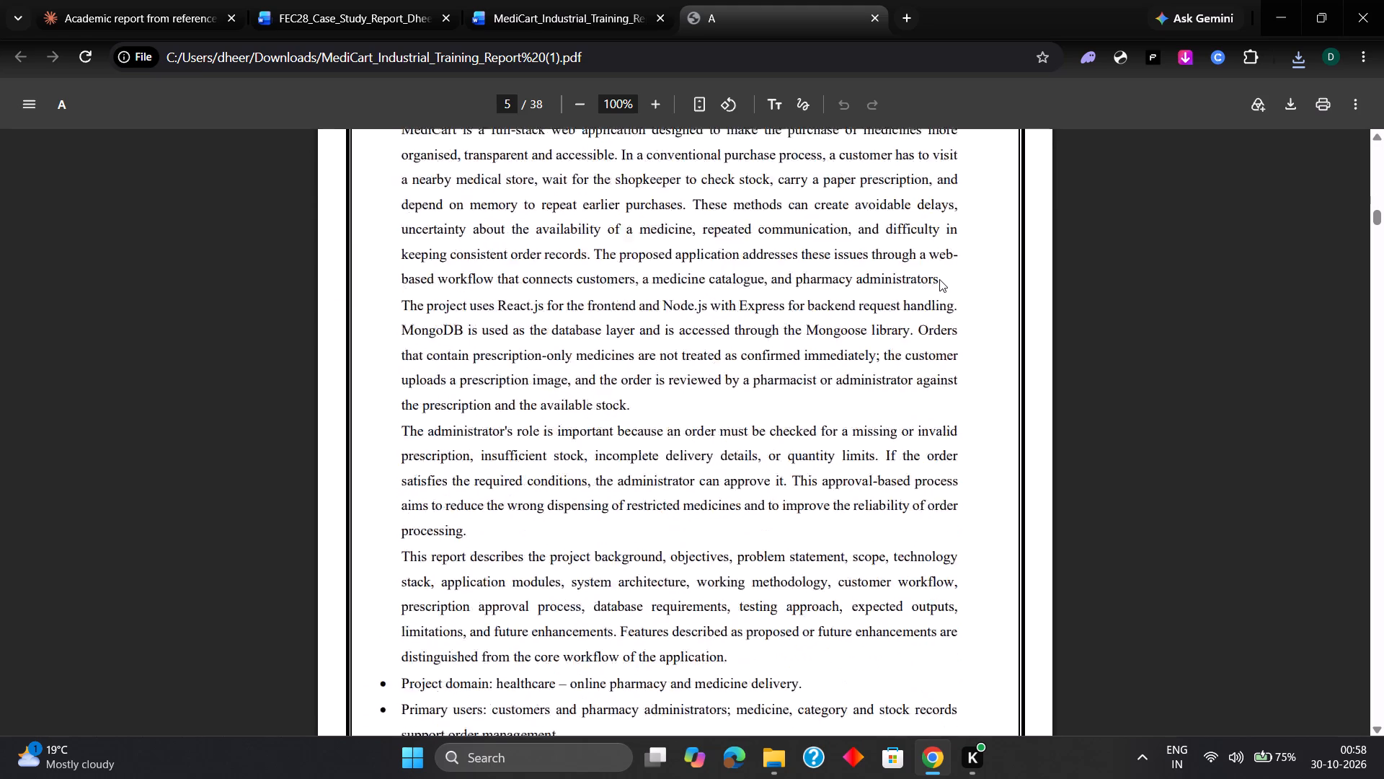
scroll(939, 279, down, 8)
scroll(941, 279, down, 16)
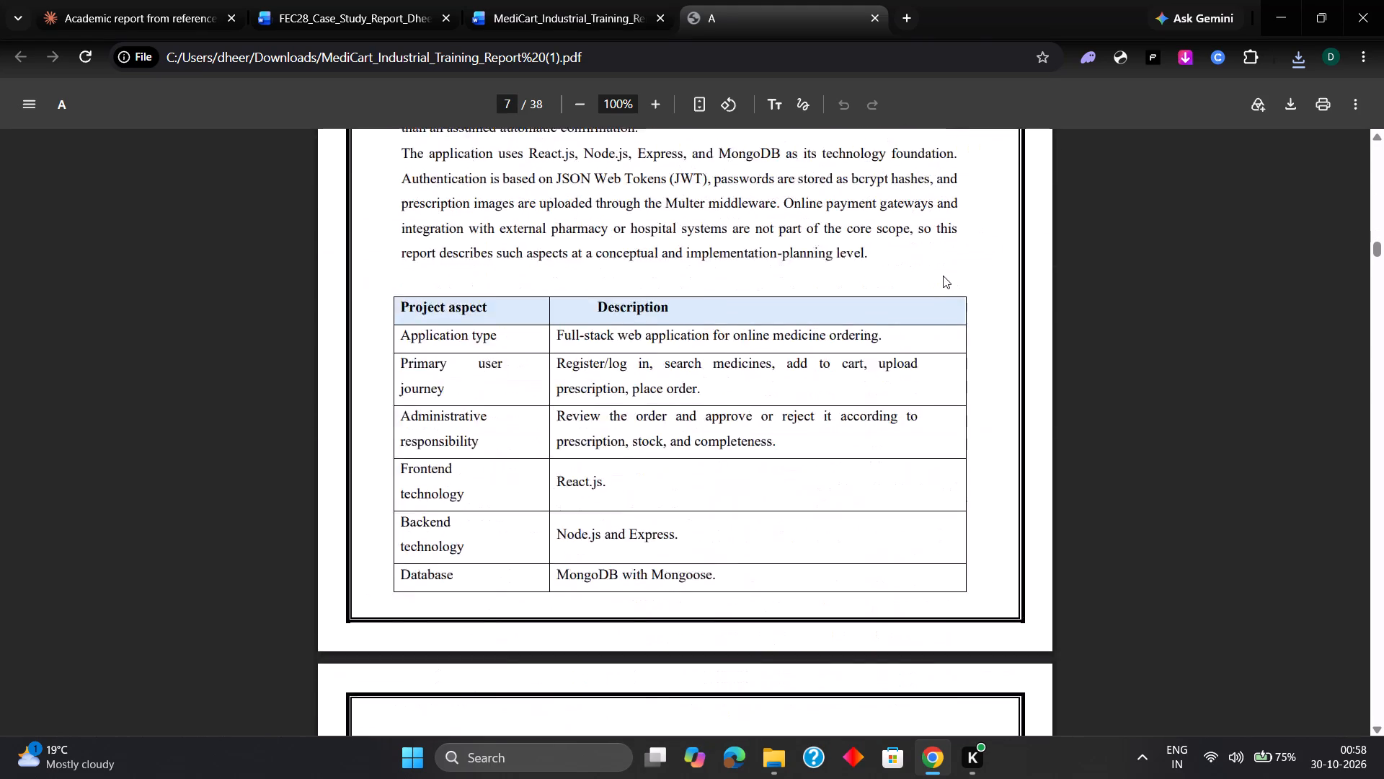
scroll(943, 276, down, 20)
scroll(943, 276, down, 11)
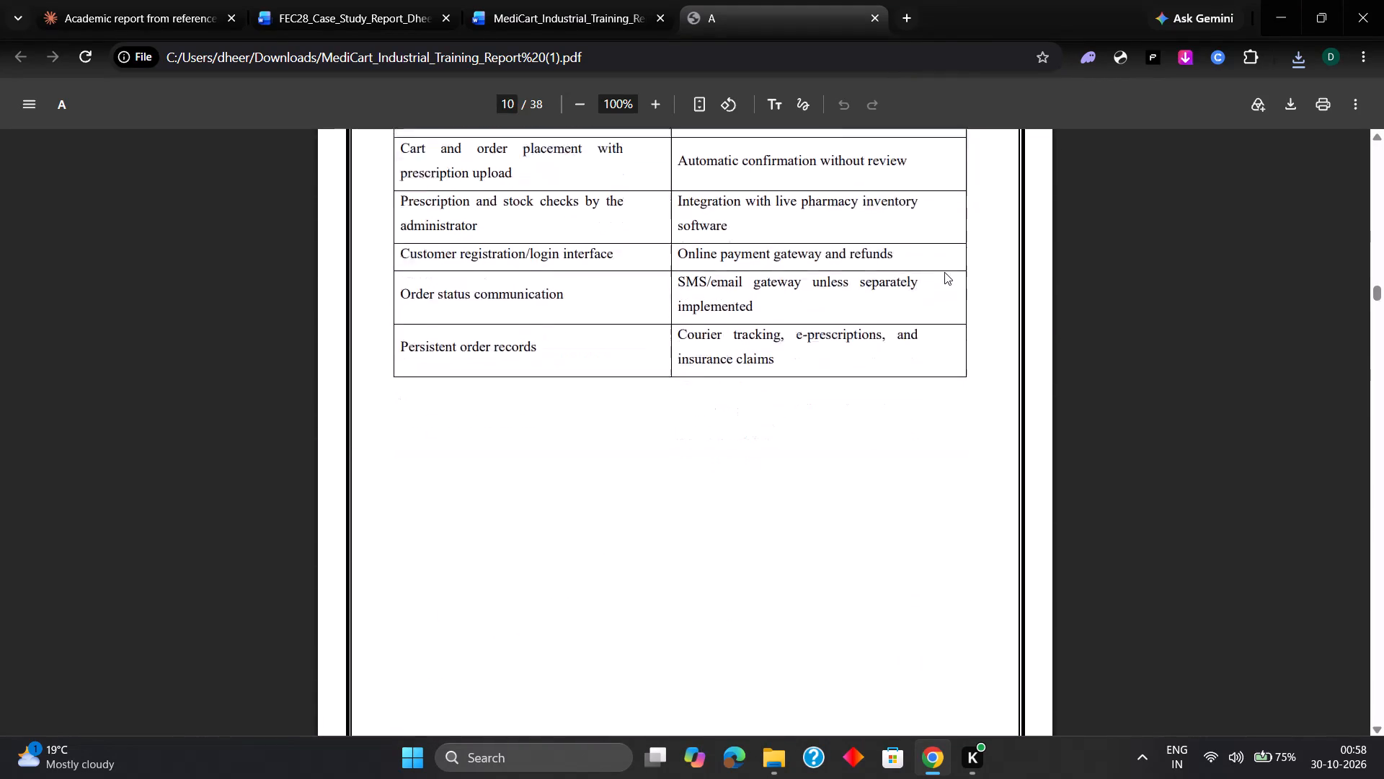
scroll(944, 272, down, 15)
scroll(939, 278, down, 12)
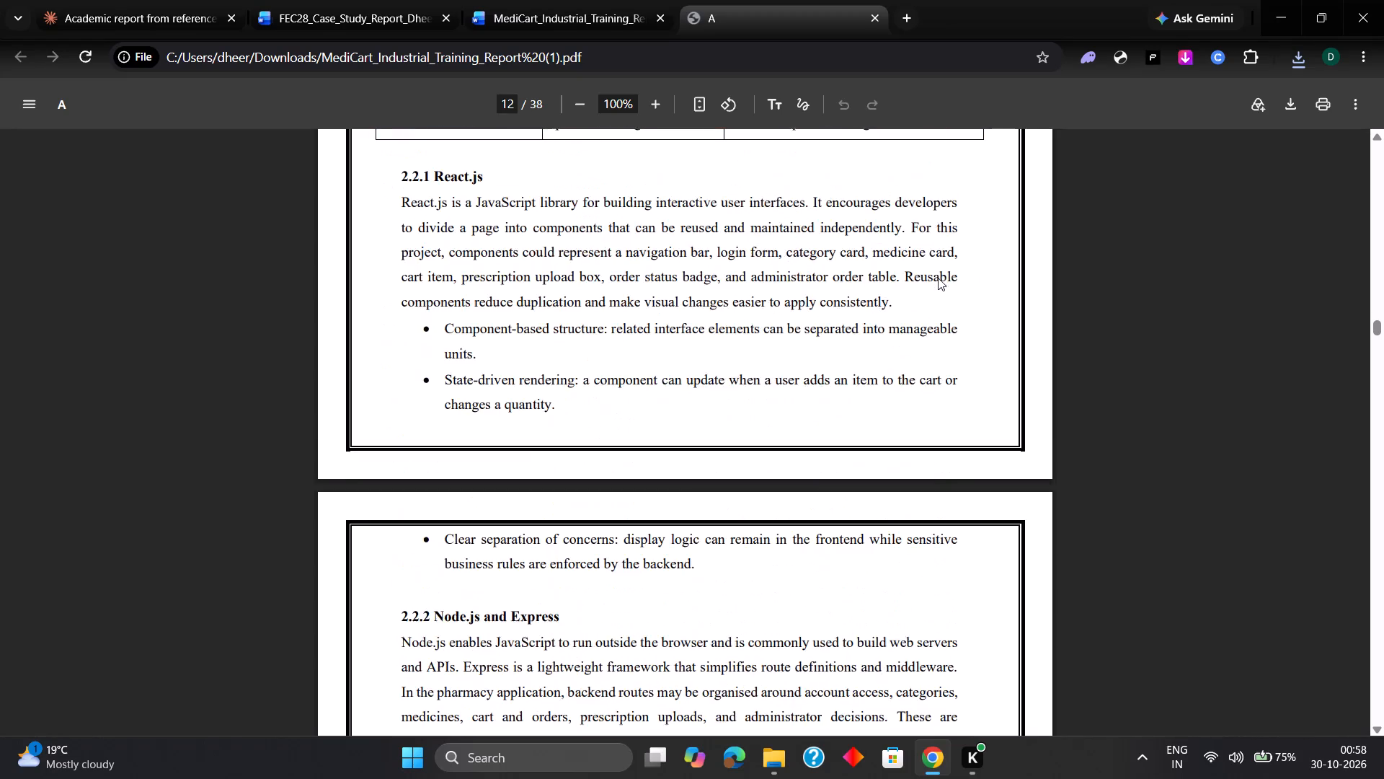
Examine the PDF's pages from section 2.2.2 Node.js and Express to the start of Chapter III, and close the PDF.
scroll(938, 278, down, 20)
scroll(937, 278, down, 4)
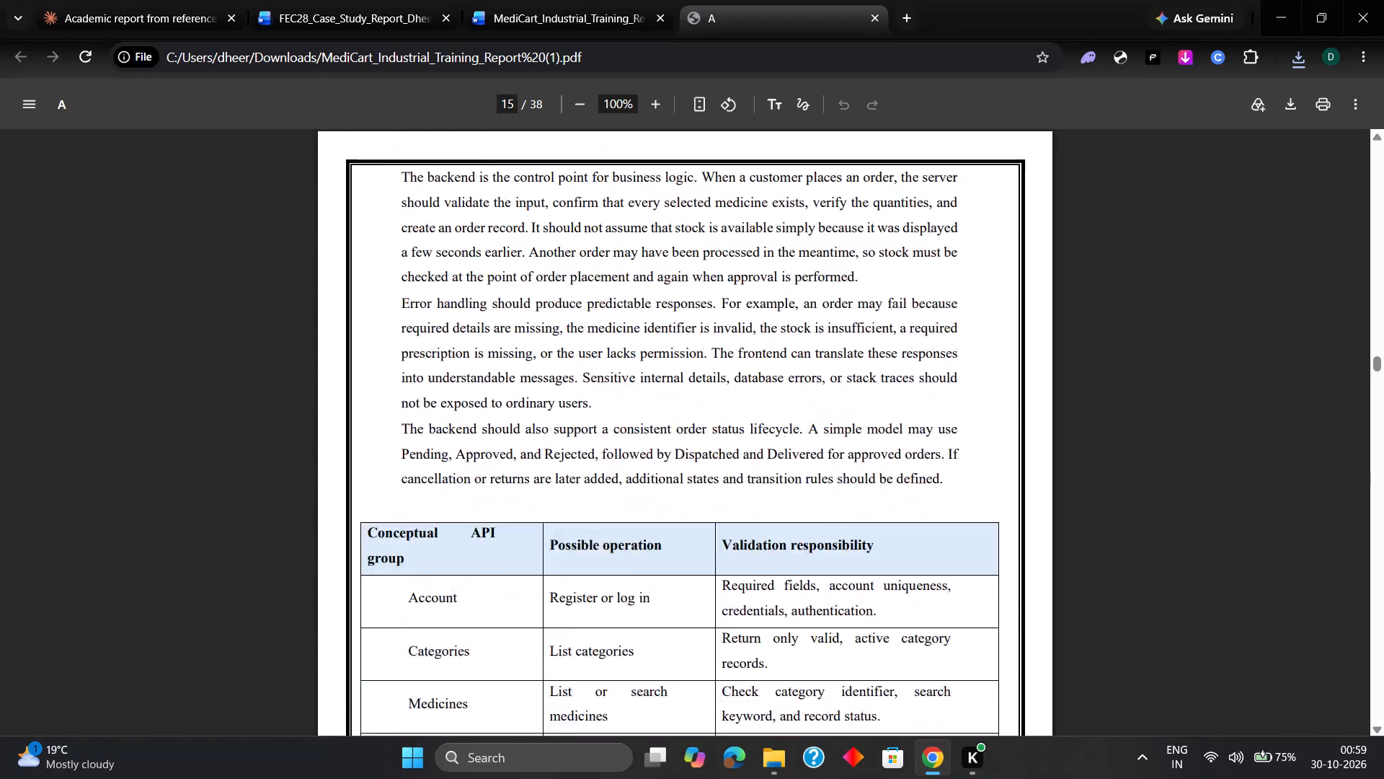
scroll(937, 280, down, 20)
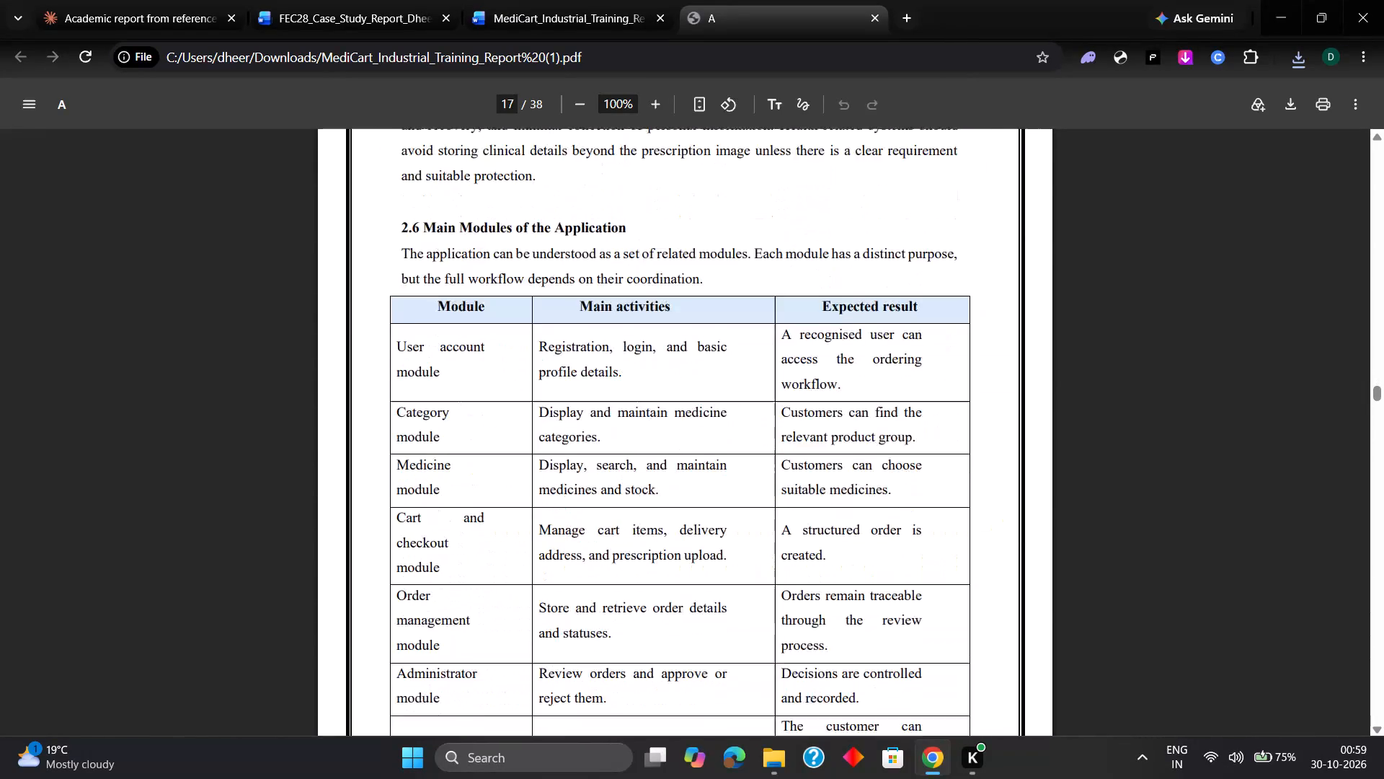
scroll(937, 280, down, 7)
scroll(886, 111, up, 2)
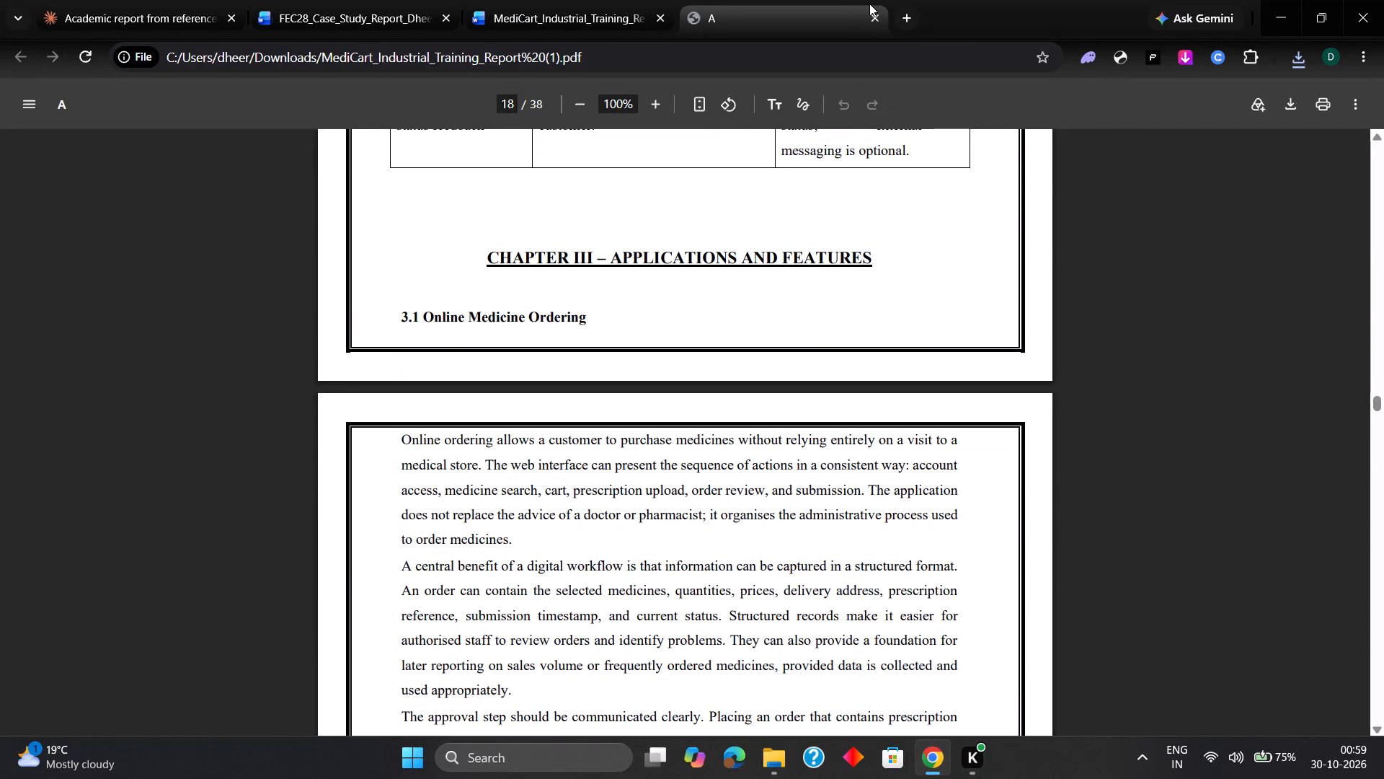
click(877, 14)
In File Explorer, permanently delete both MediCart_Industrial_Training_Report PDFs from Downloads and close the window.
click(765, 773)
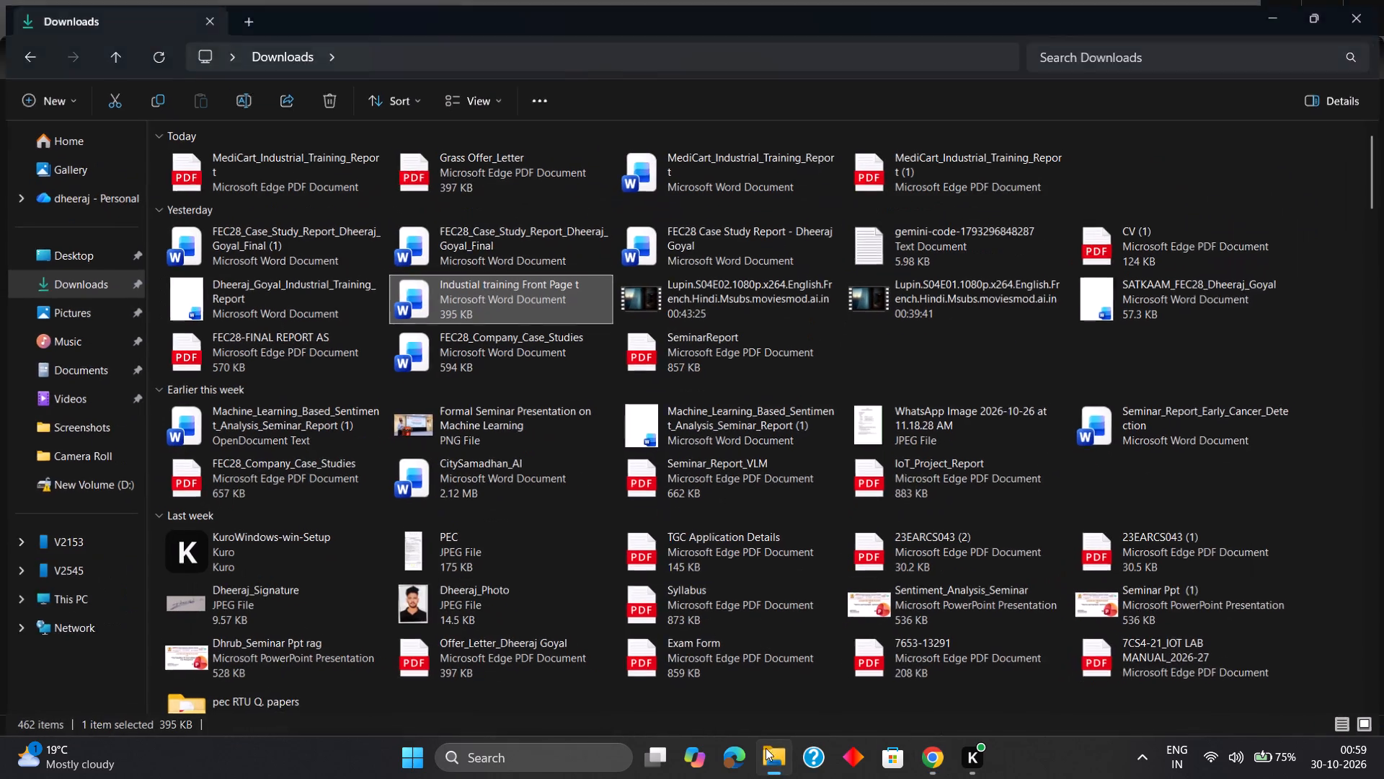
double_click(156, 53)
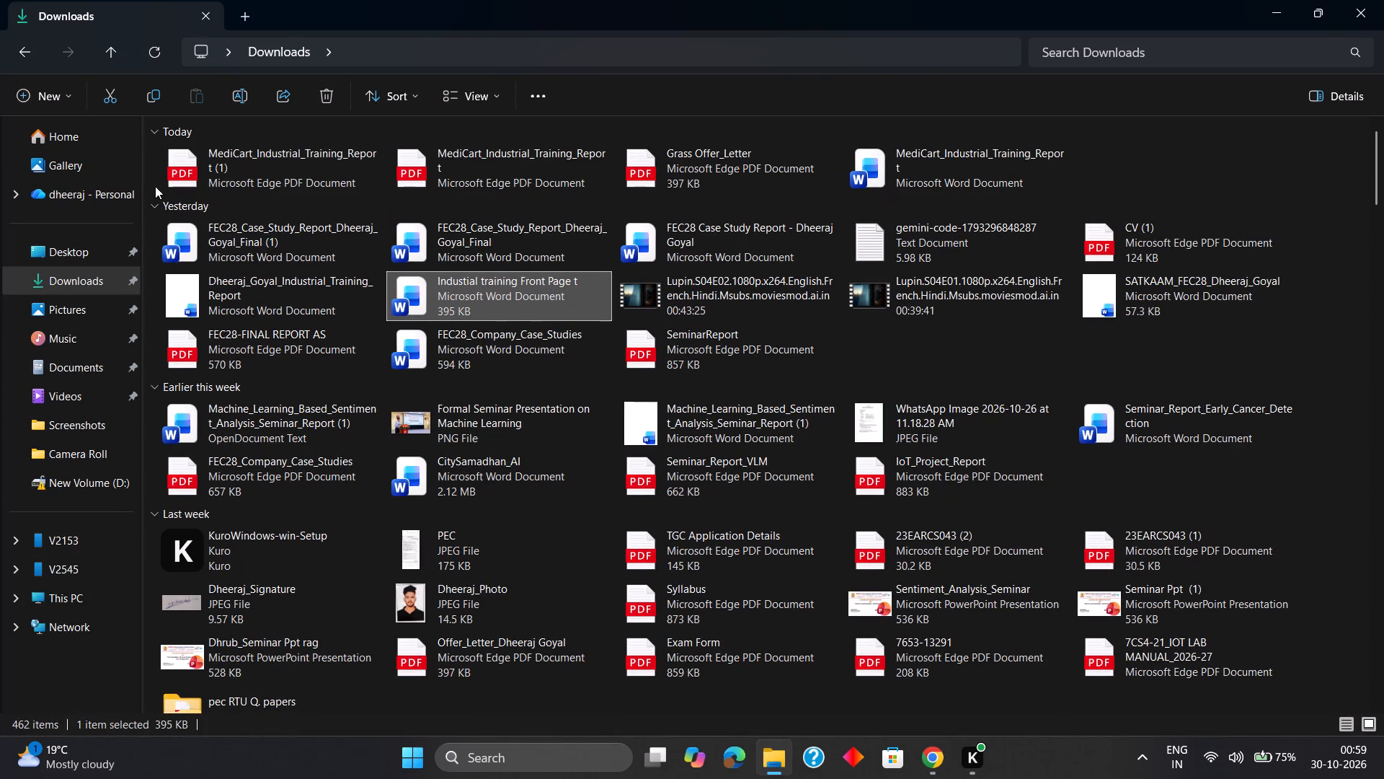
drag(153, 185, 448, 168)
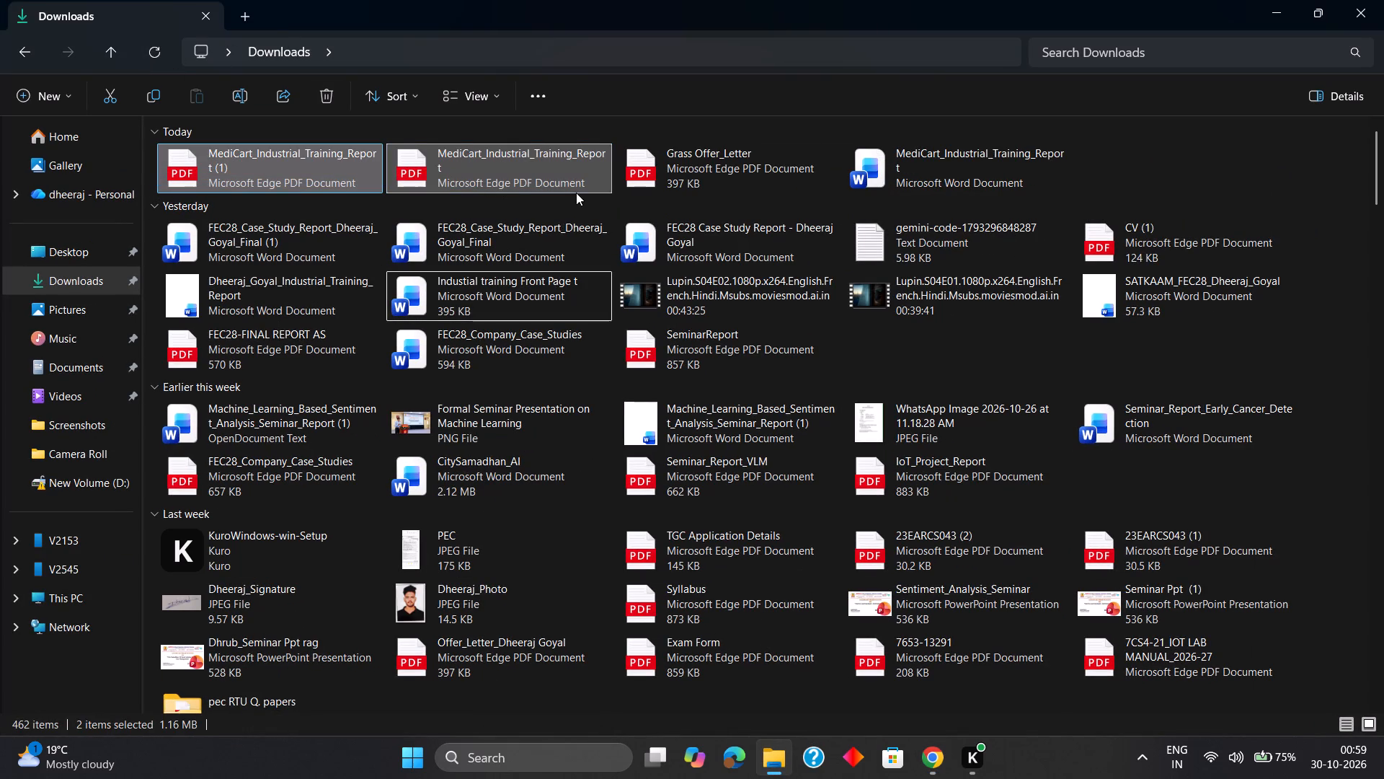
key(shift+Delete)
click(753, 385)
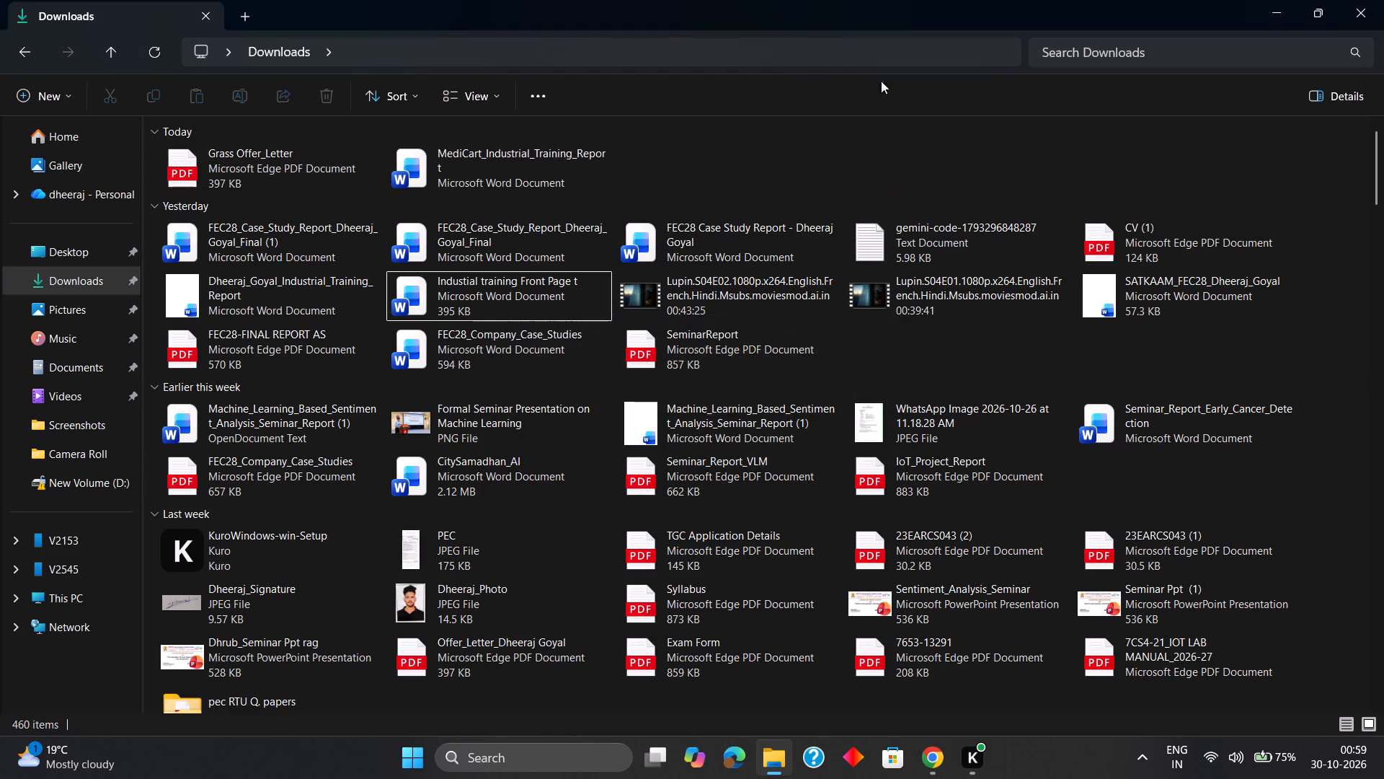
click(1354, 19)
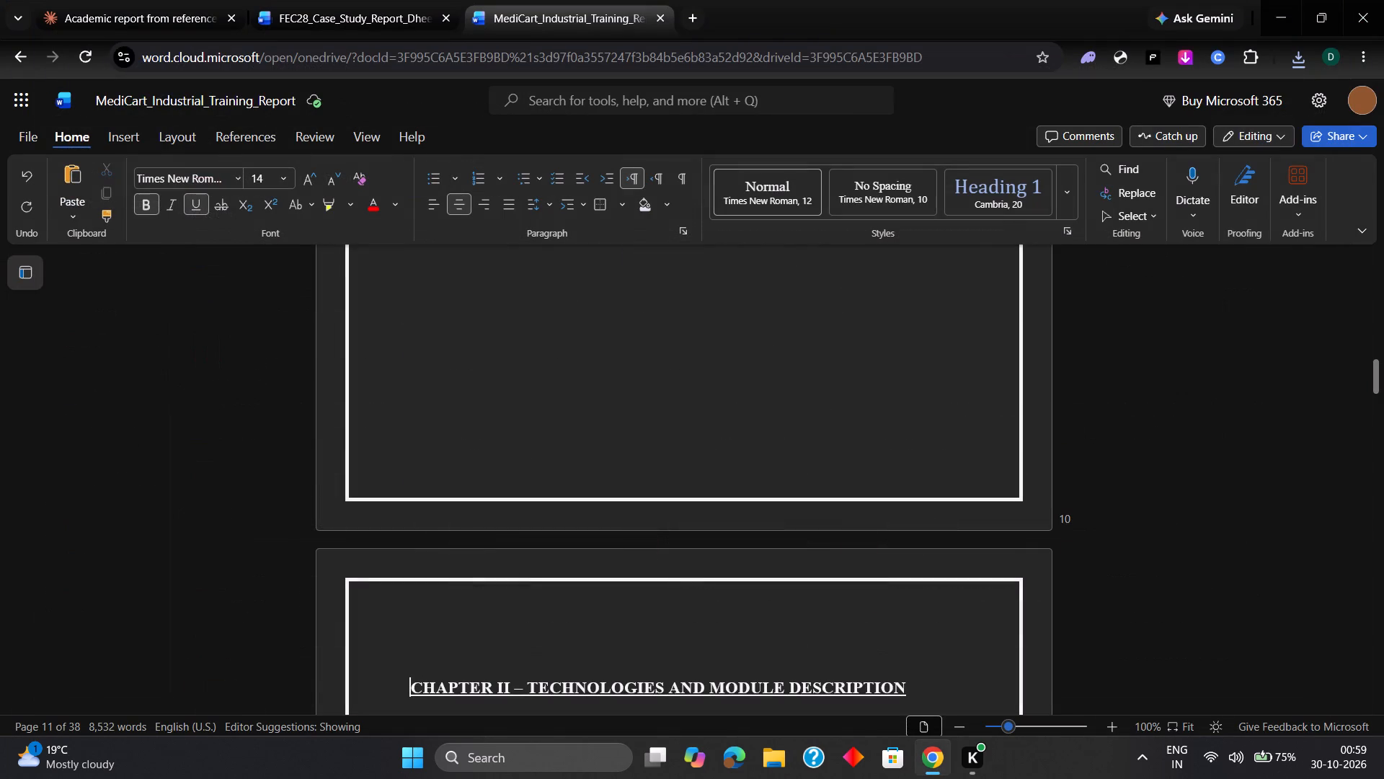
Insert three blank lines above the heading "CHAPTER III – APPLICATIONS AND FEATURES".
scroll(719, 333, down, 11)
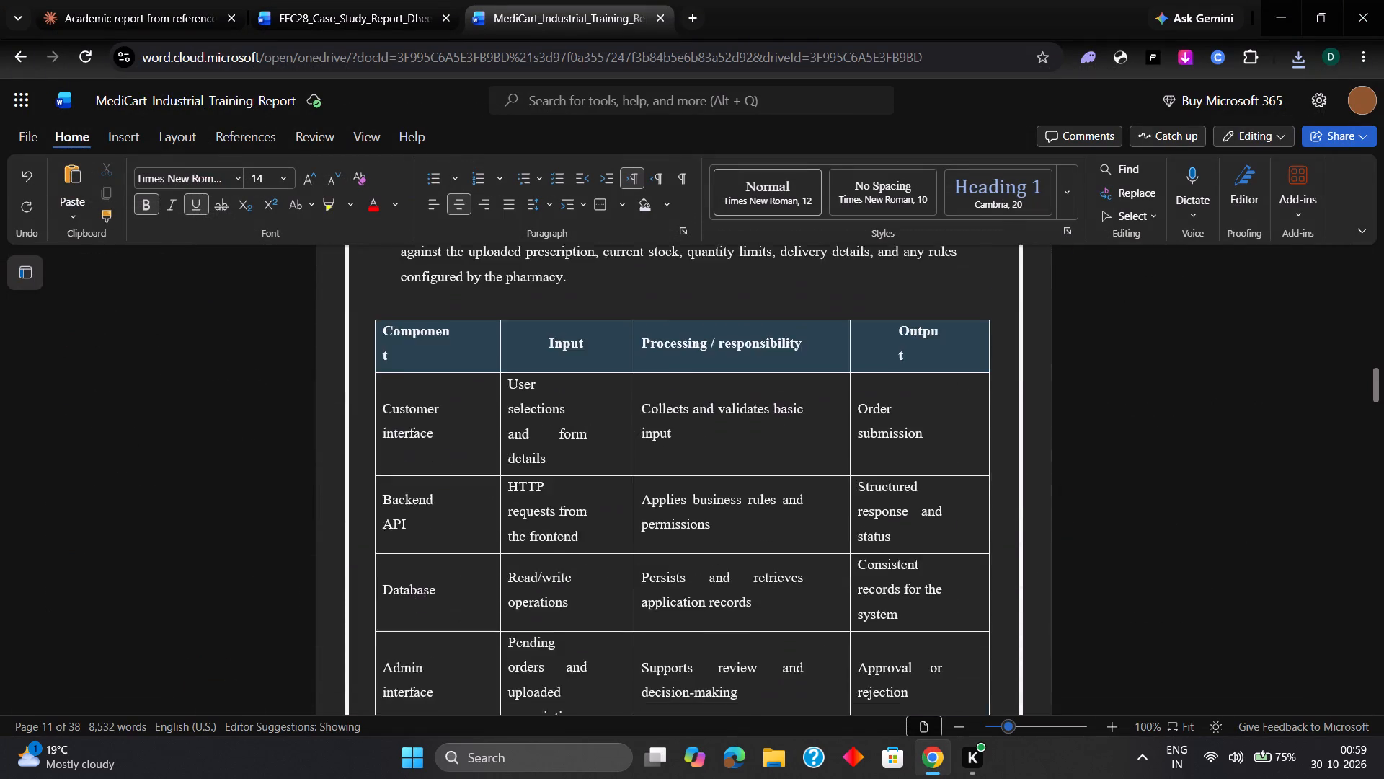
scroll(717, 333, down, 5)
scroll(715, 334, down, 20)
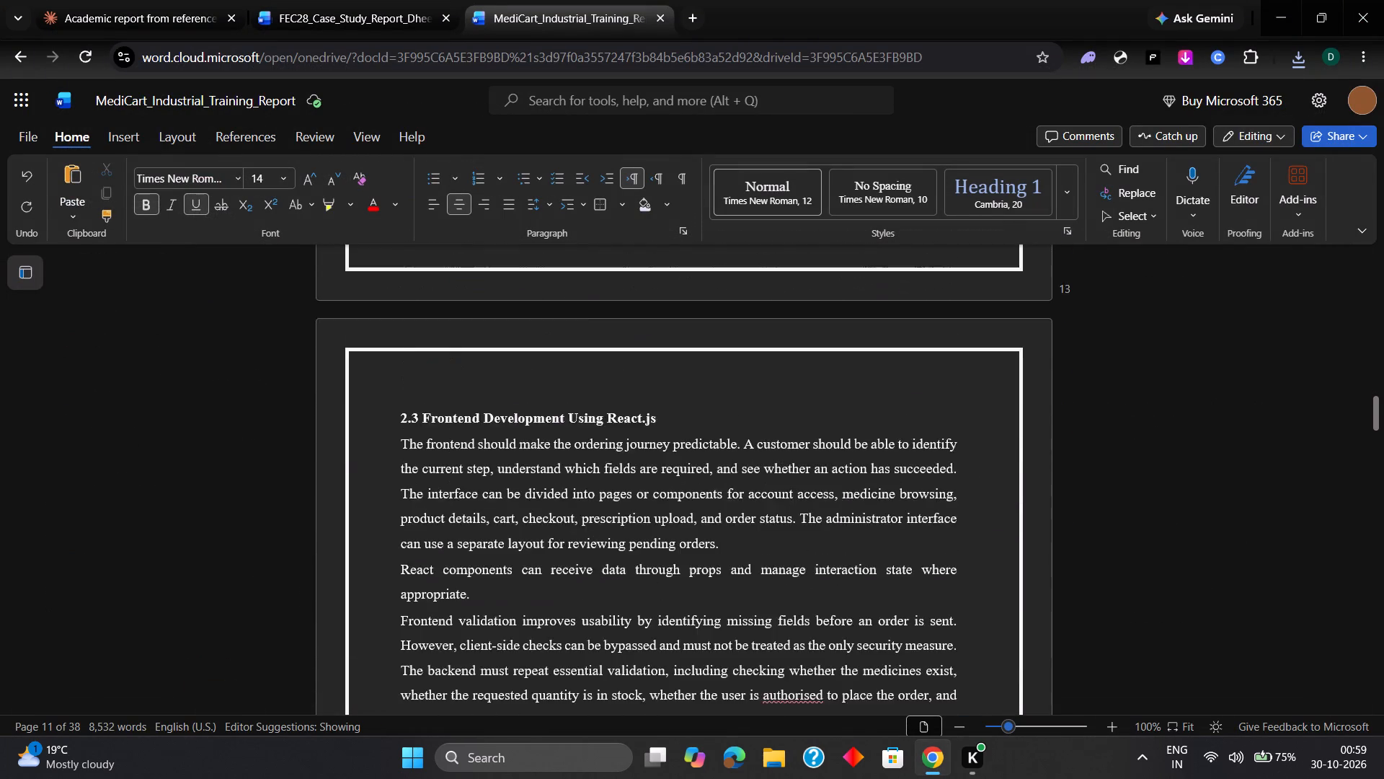
scroll(715, 336, down, 17)
scroll(715, 336, down, 4)
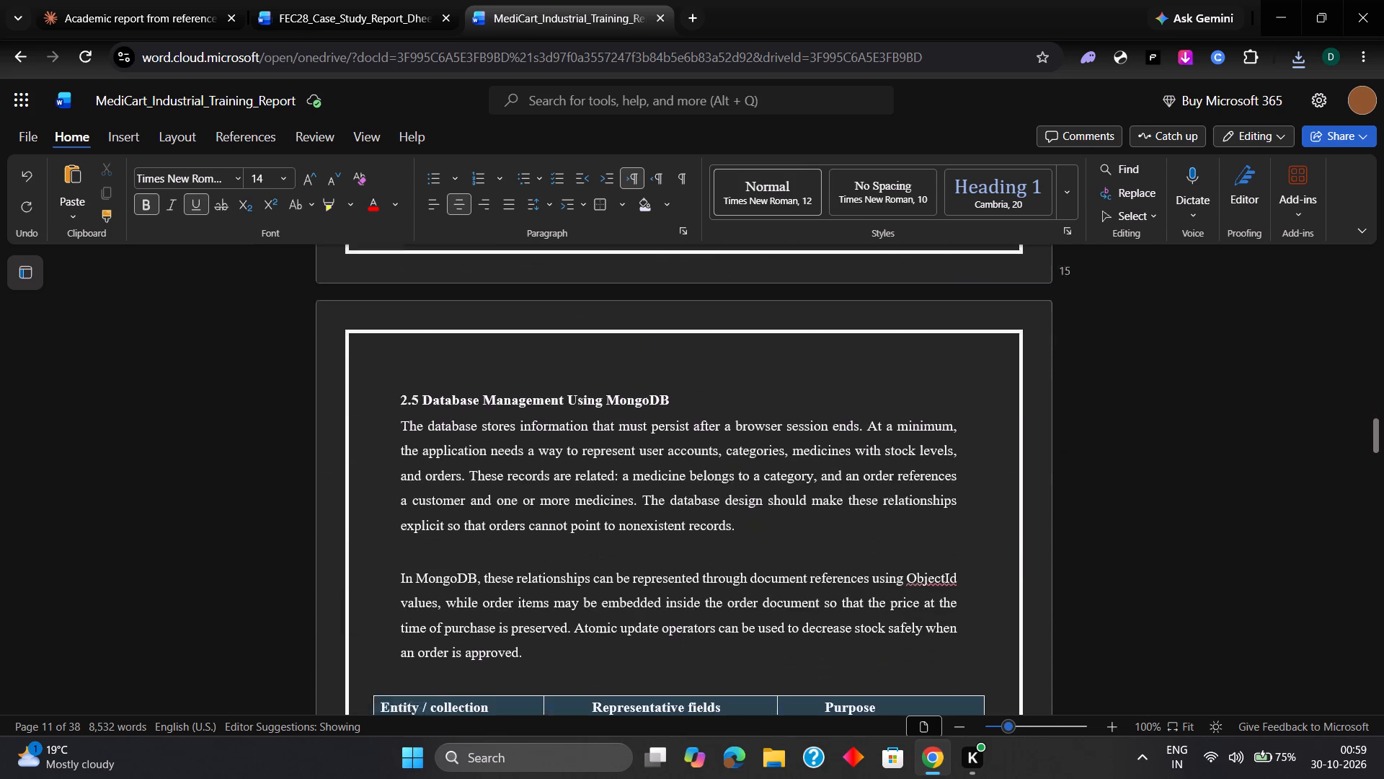
scroll(715, 336, down, 18)
scroll(715, 338, down, 4)
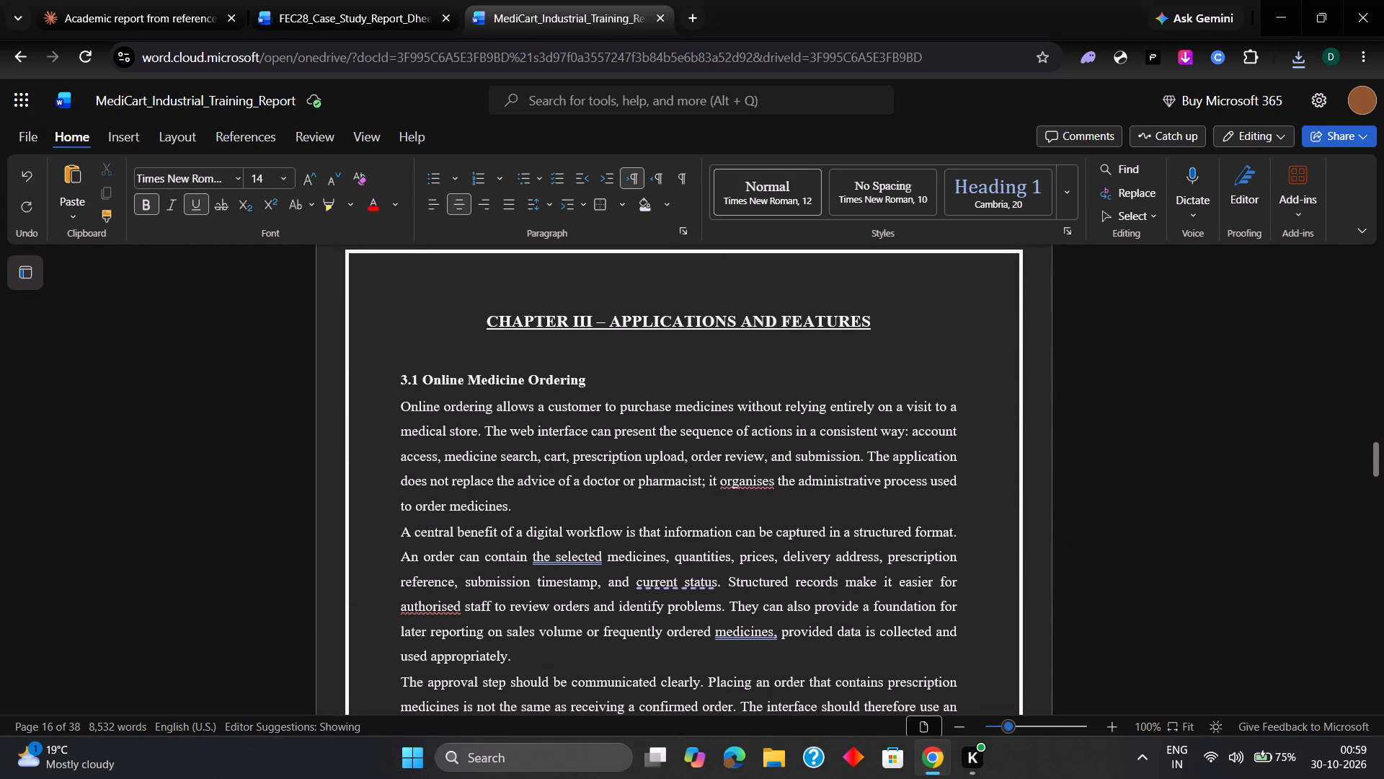
click(486, 313)
key(Return)
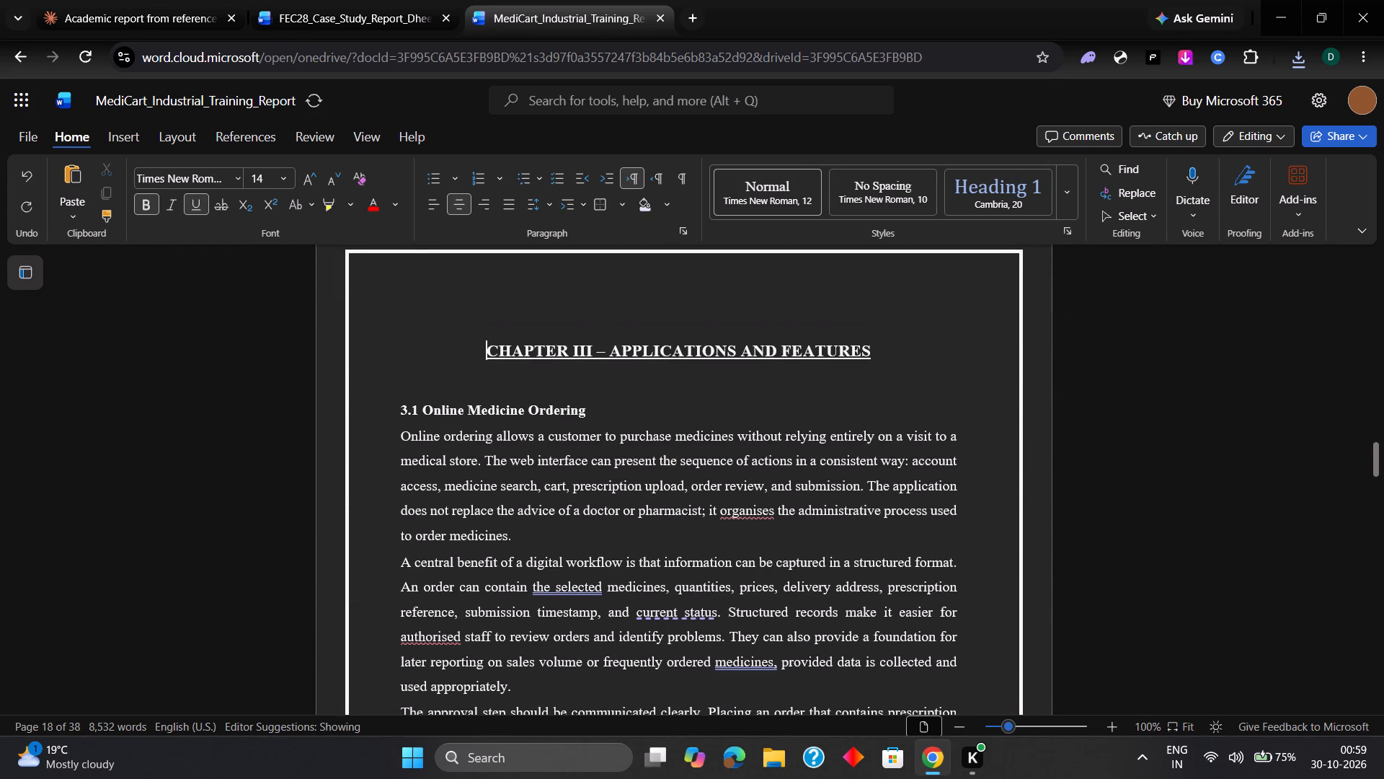
key(Return)
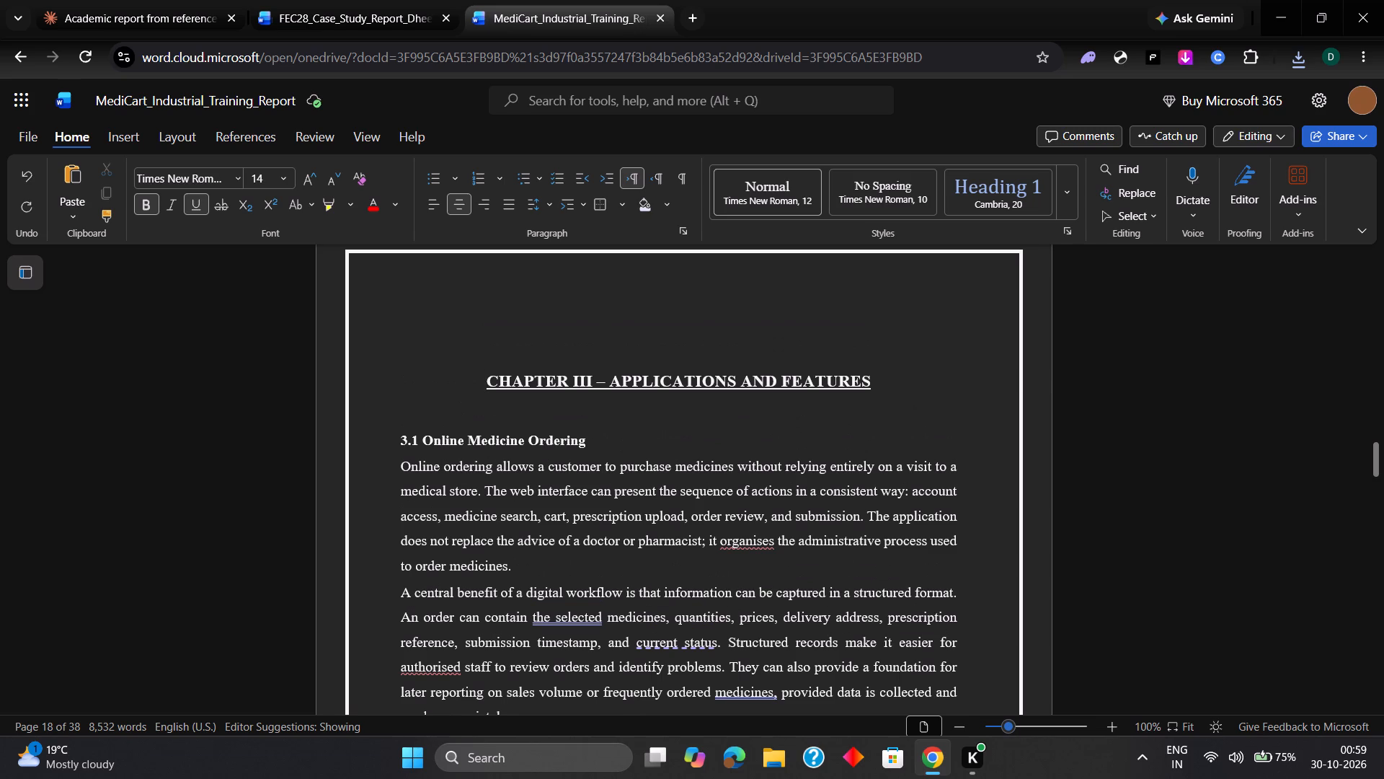
key(Return)
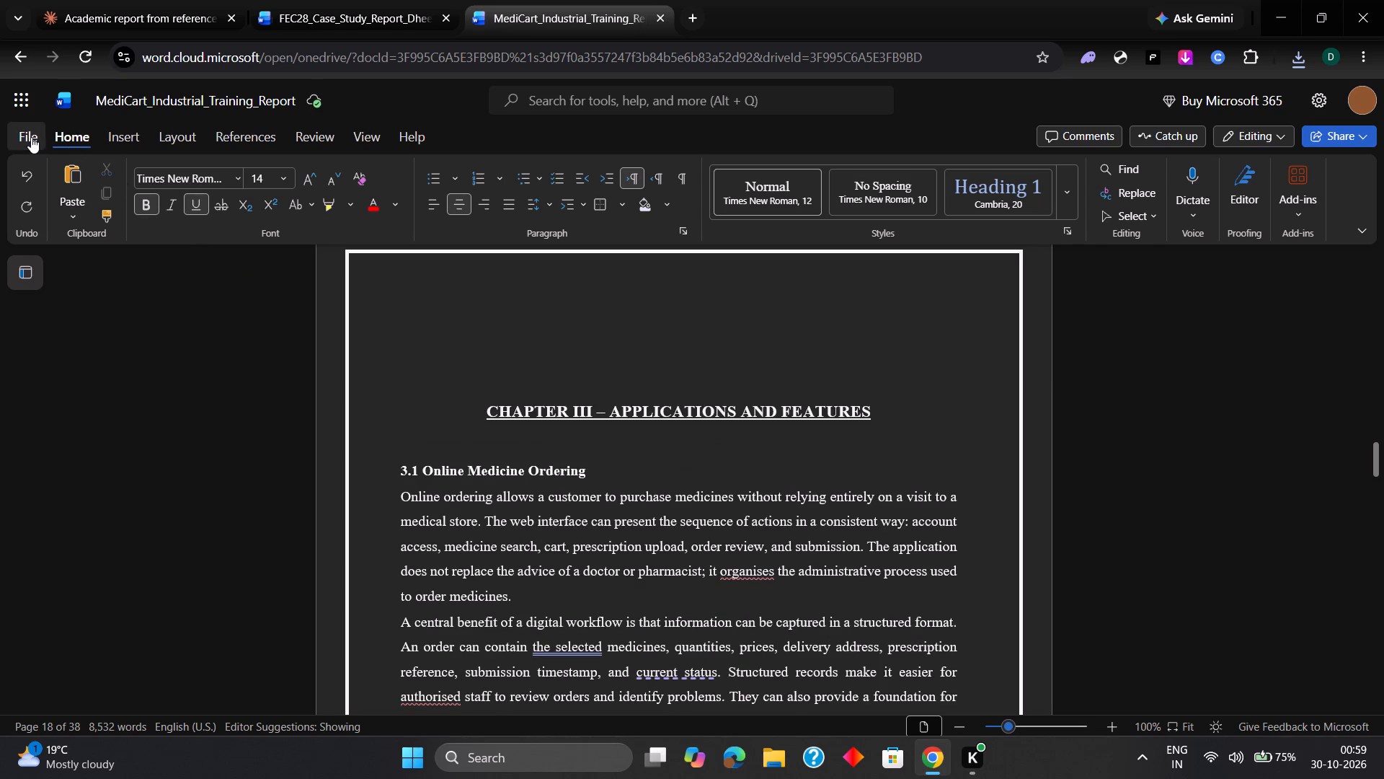
Open the report's print preview and examine page breaks and heading spacing from the cover to the start of Chapter III, rechecking Chapter II.
click(31, 137)
click(92, 352)
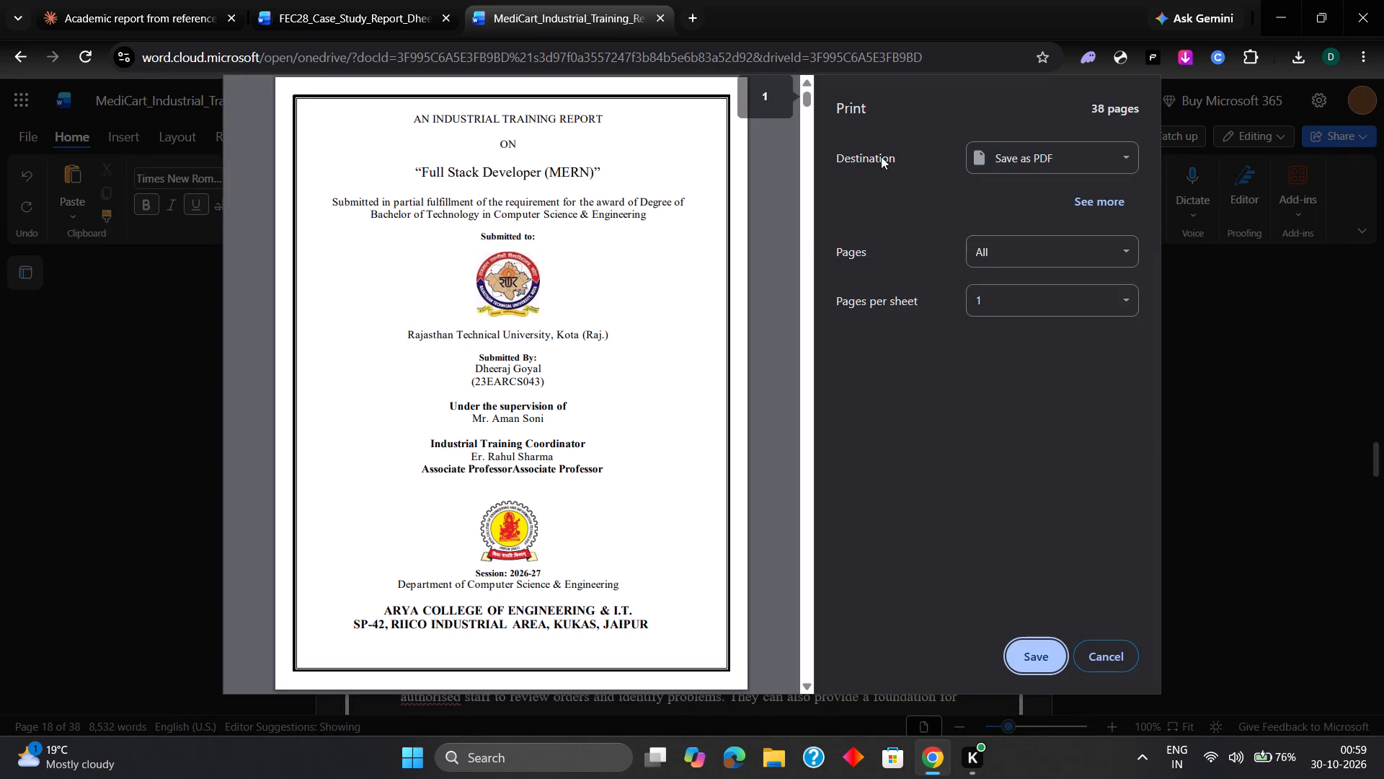
drag(806, 97, 802, 175)
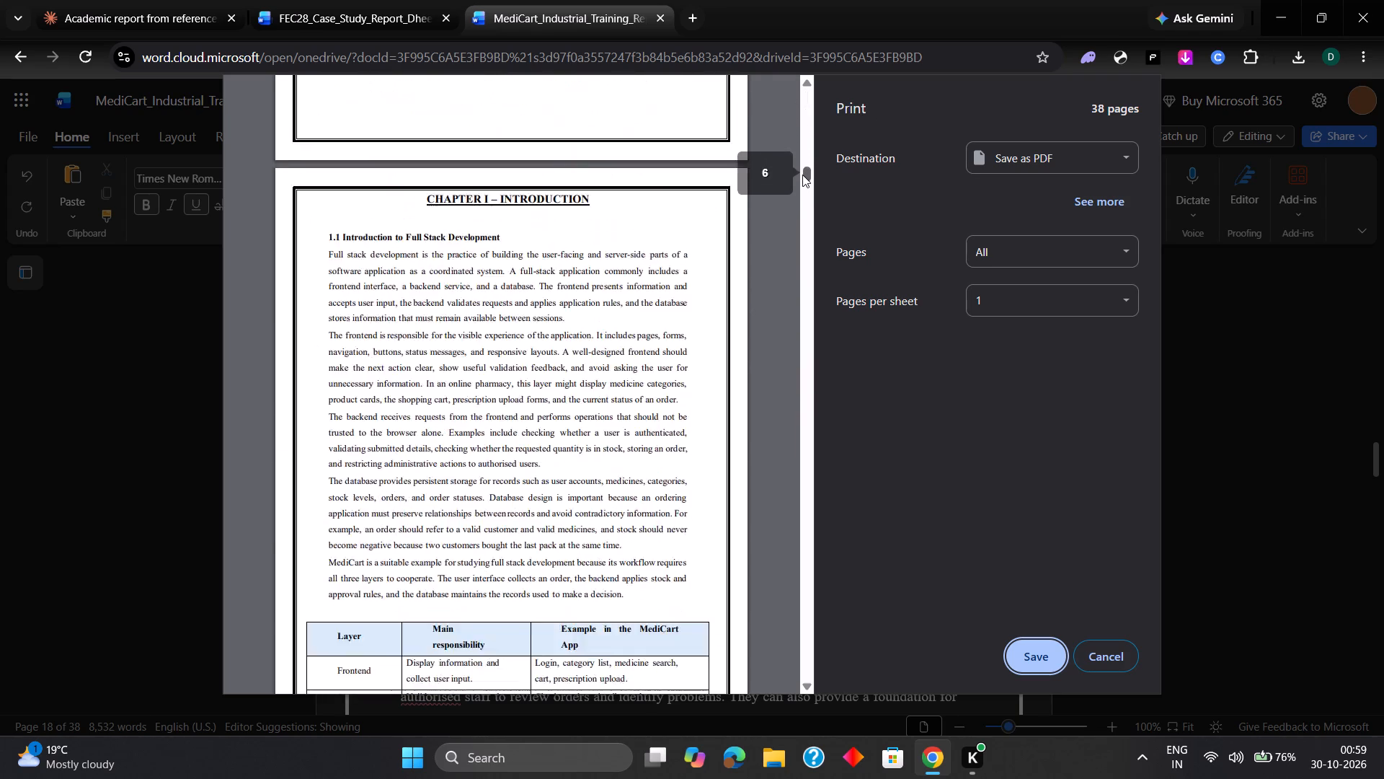
drag(802, 175, 783, 270)
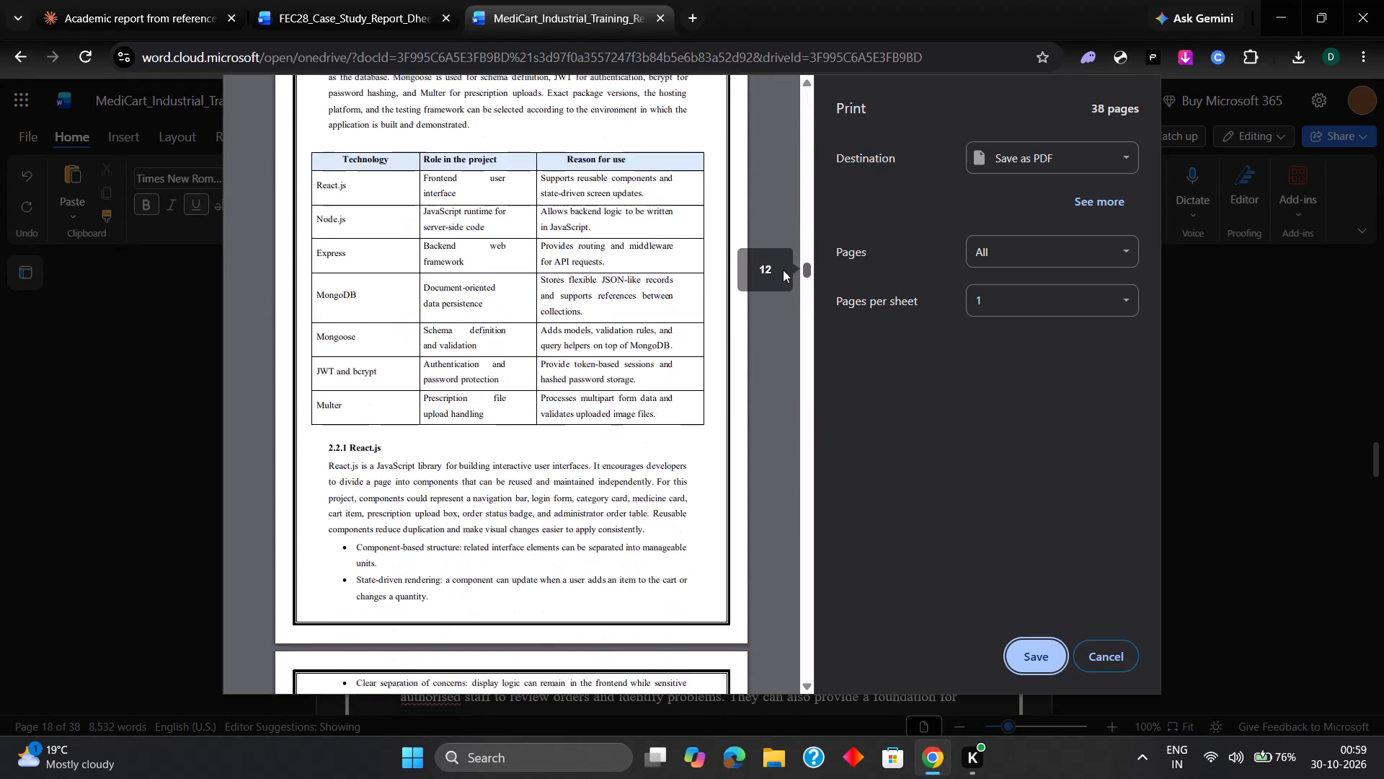
drag(783, 270, 770, 322)
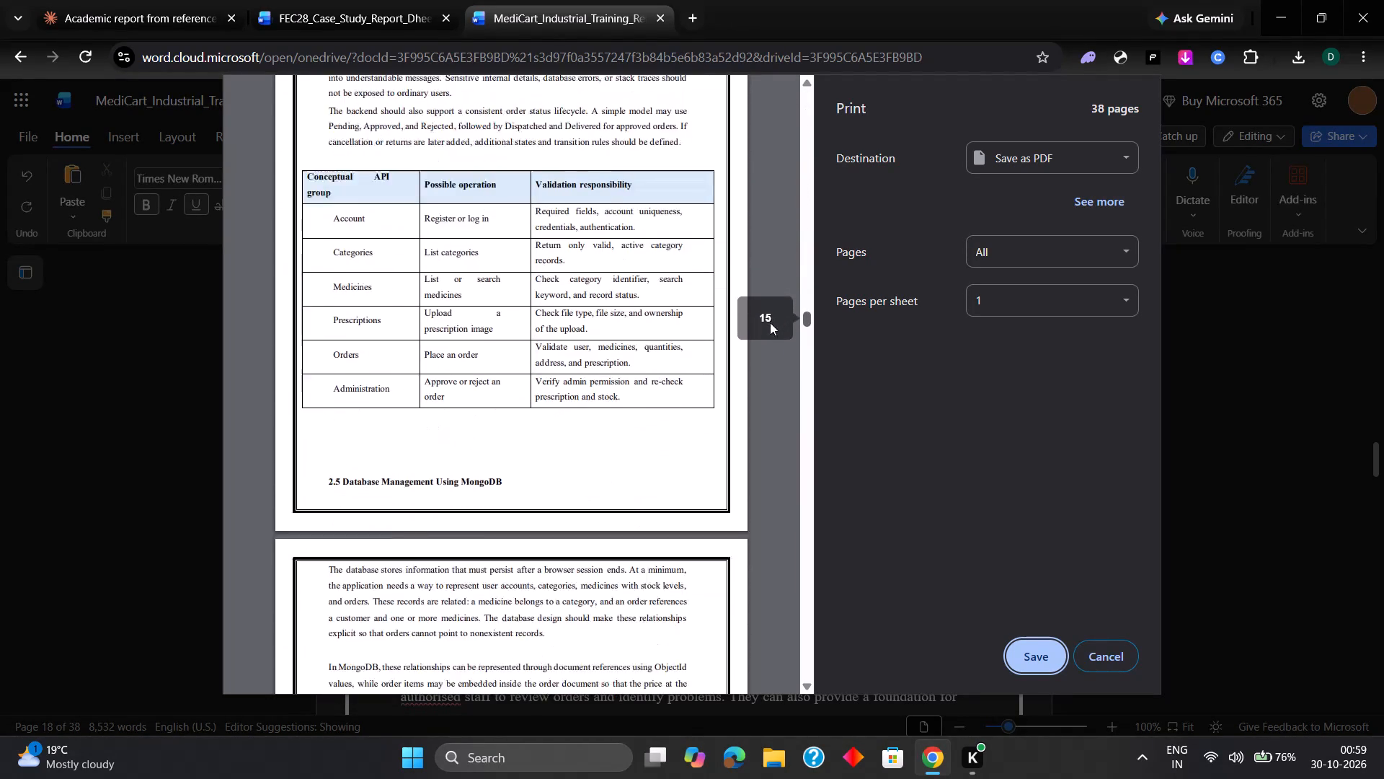
drag(770, 322, 762, 349)
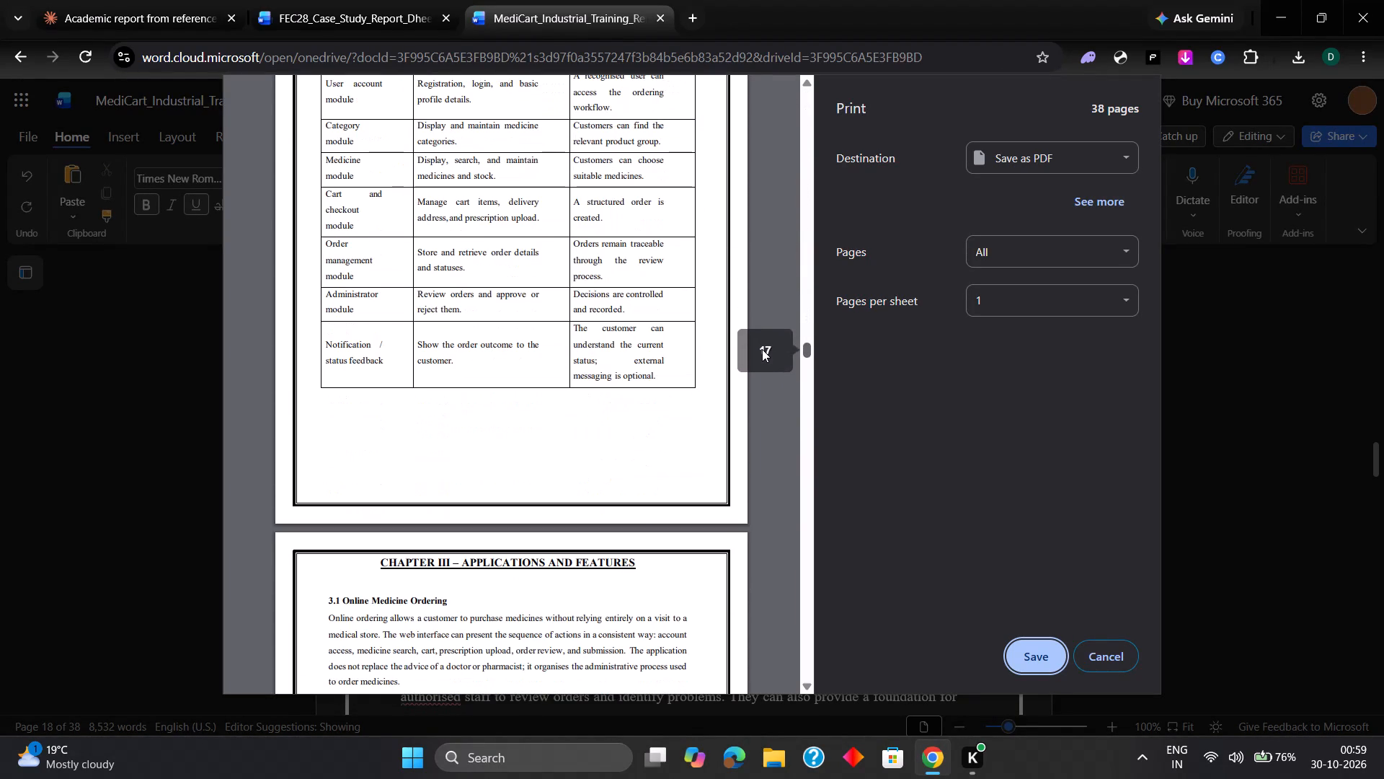
drag(762, 349, 763, 320)
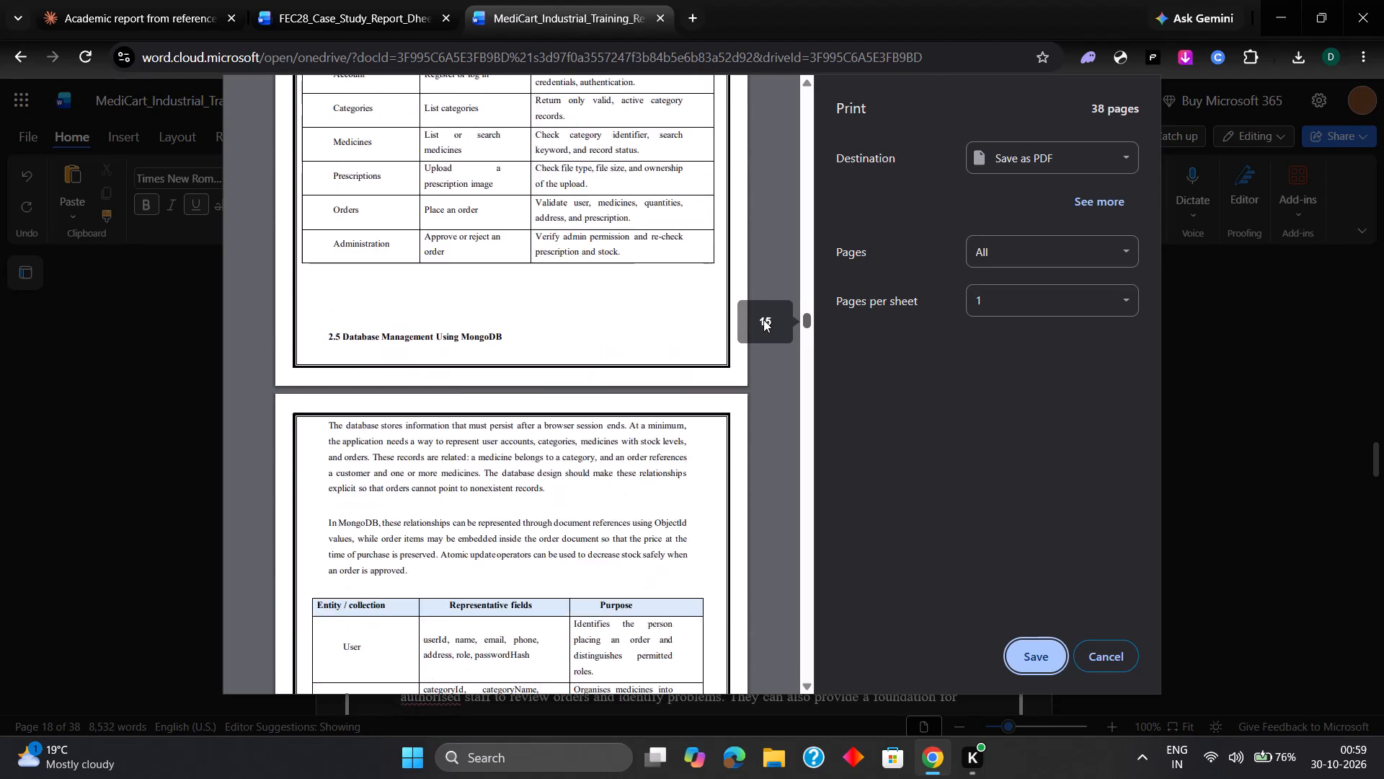
drag(763, 320, 766, 278)
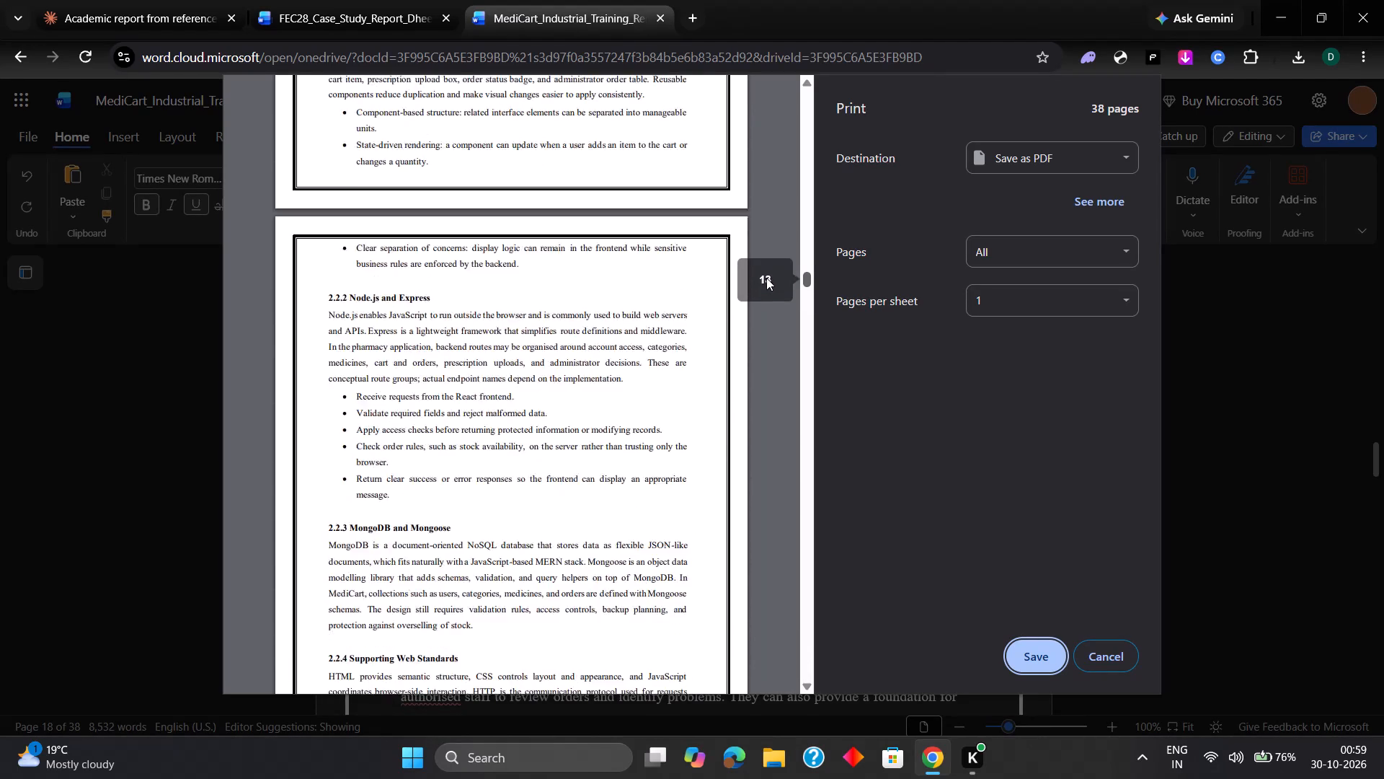
drag(766, 278, 769, 255)
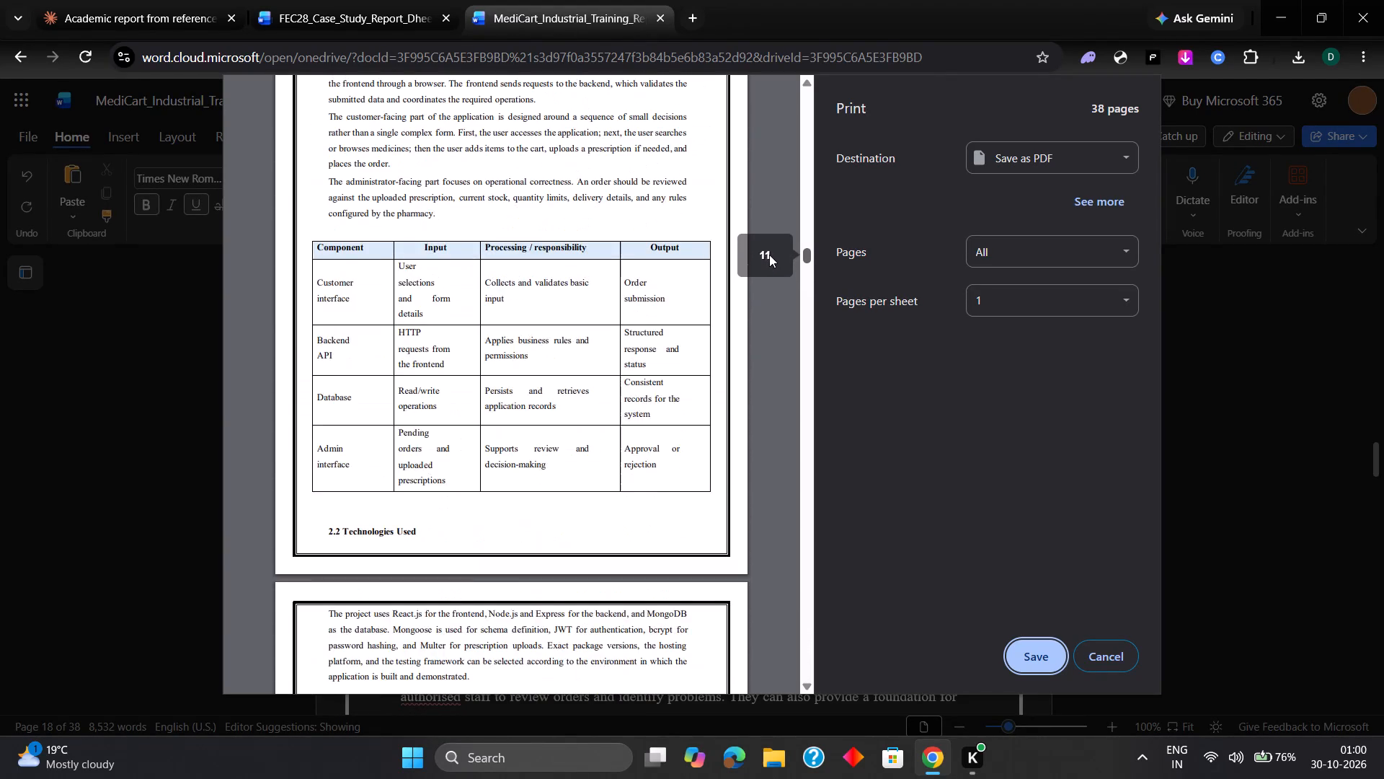
drag(769, 255, 770, 265)
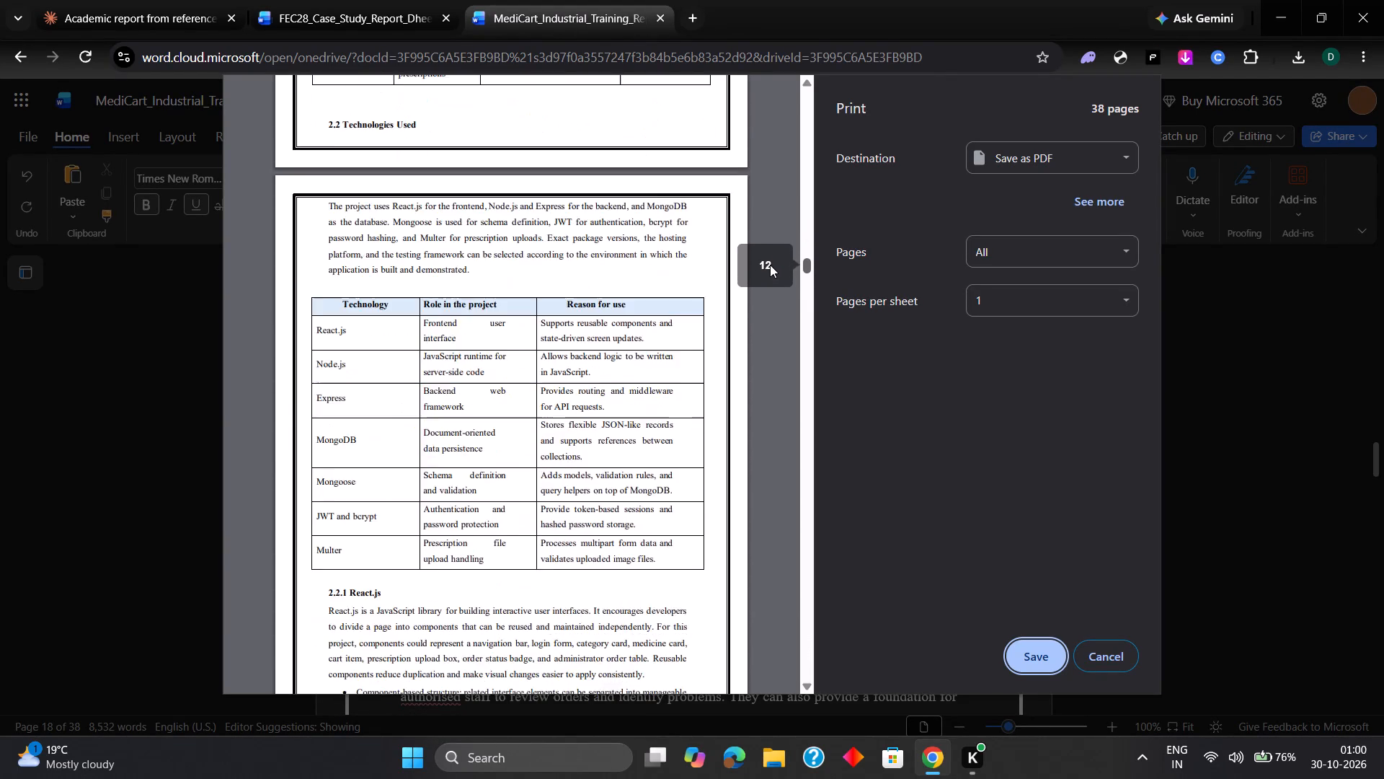
drag(770, 265, 771, 246)
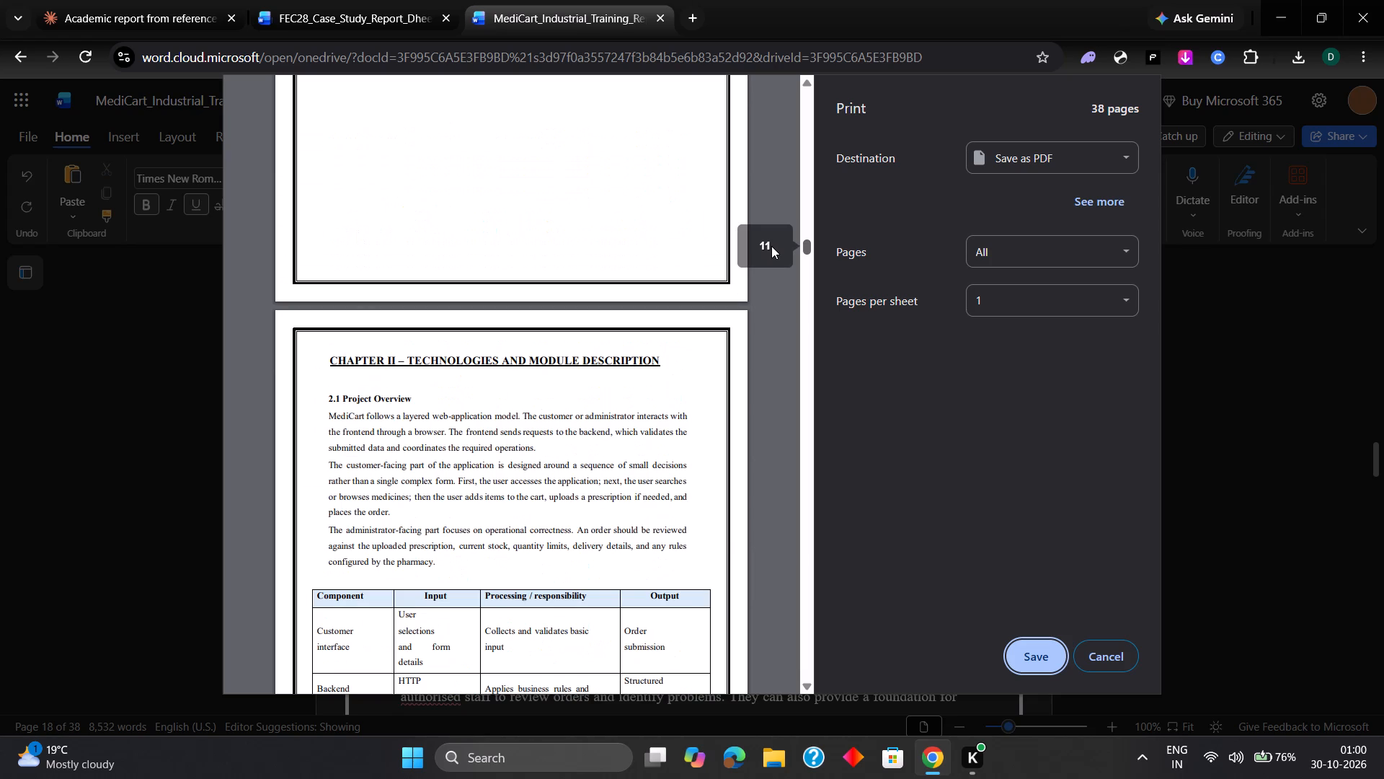
Examine the preview pages from section 2.5 through Chapter III to the database requirements section, going back over Chapter III to the Chapter IV heading.
drag(771, 246, 769, 322)
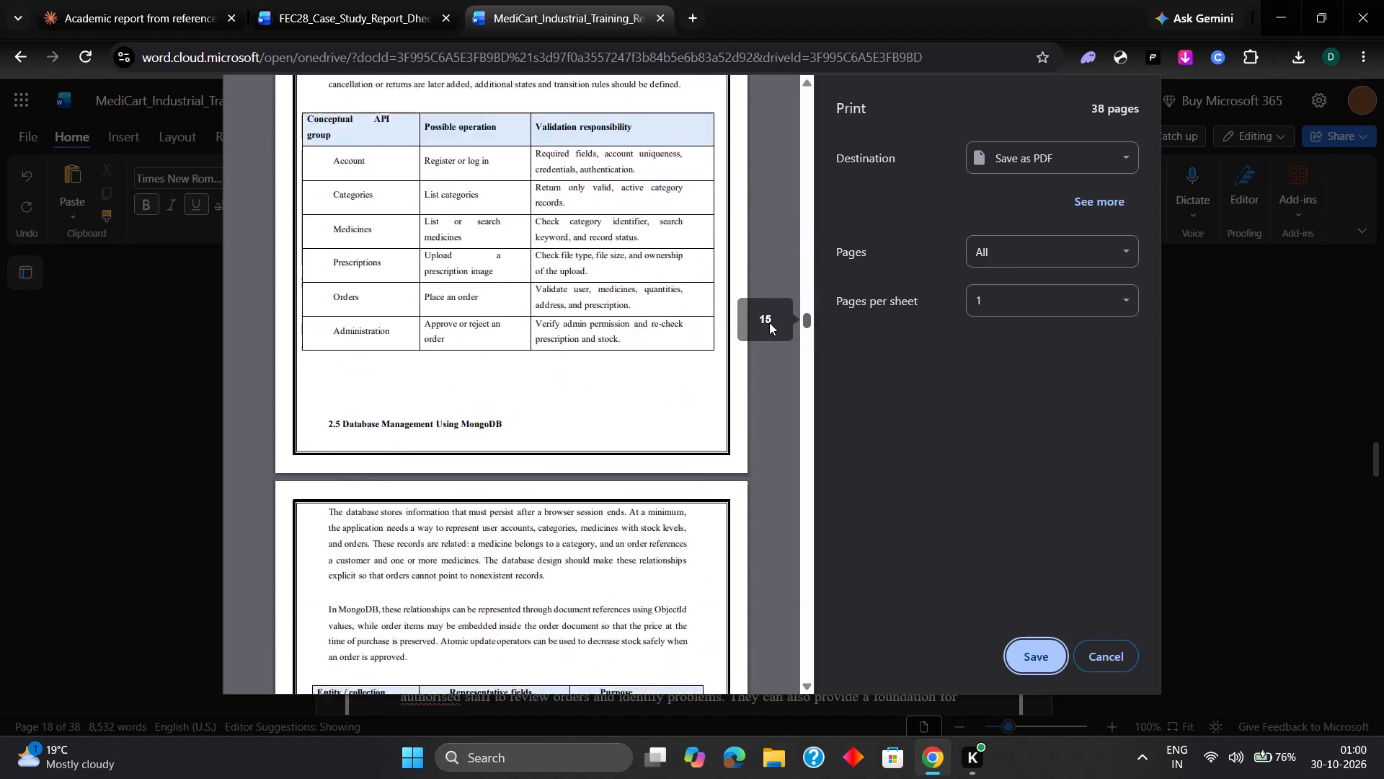
drag(769, 322, 754, 407)
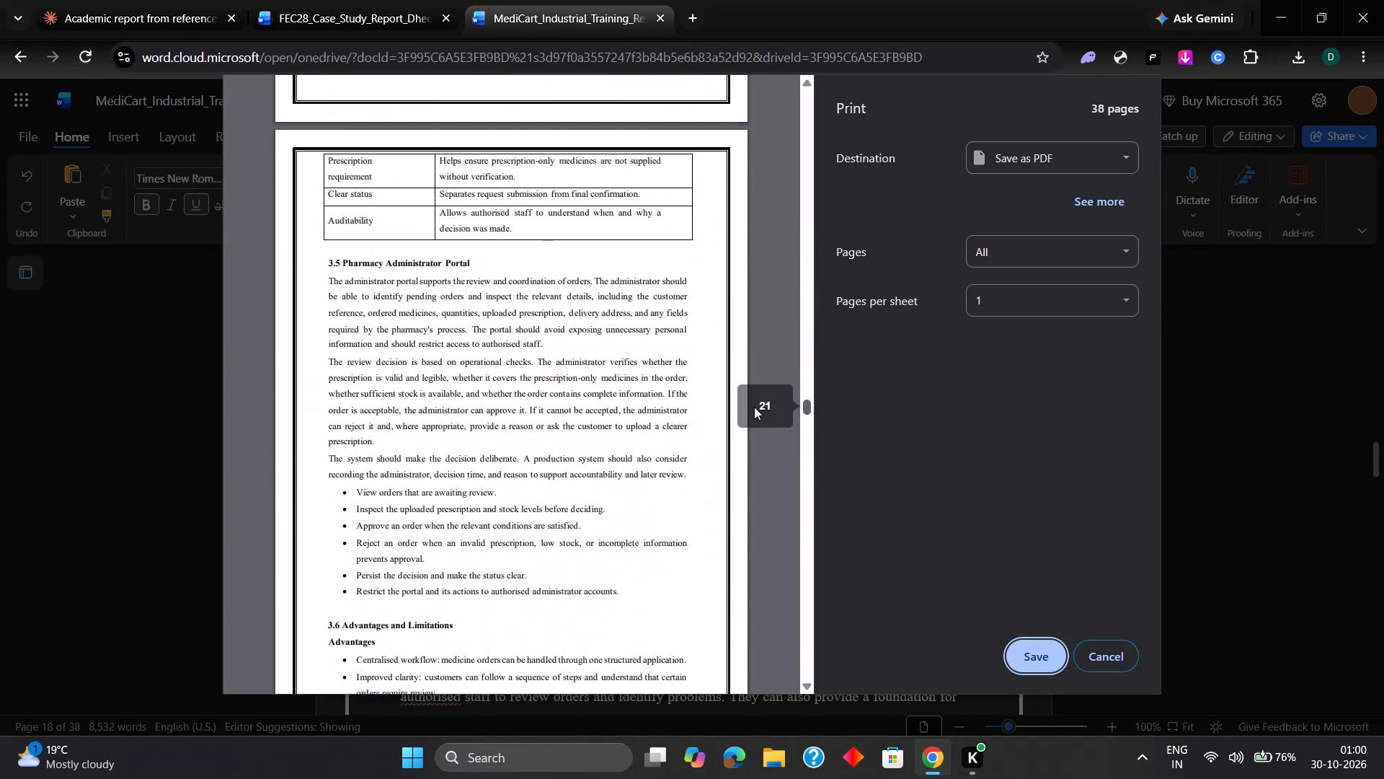
drag(754, 407, 717, 522)
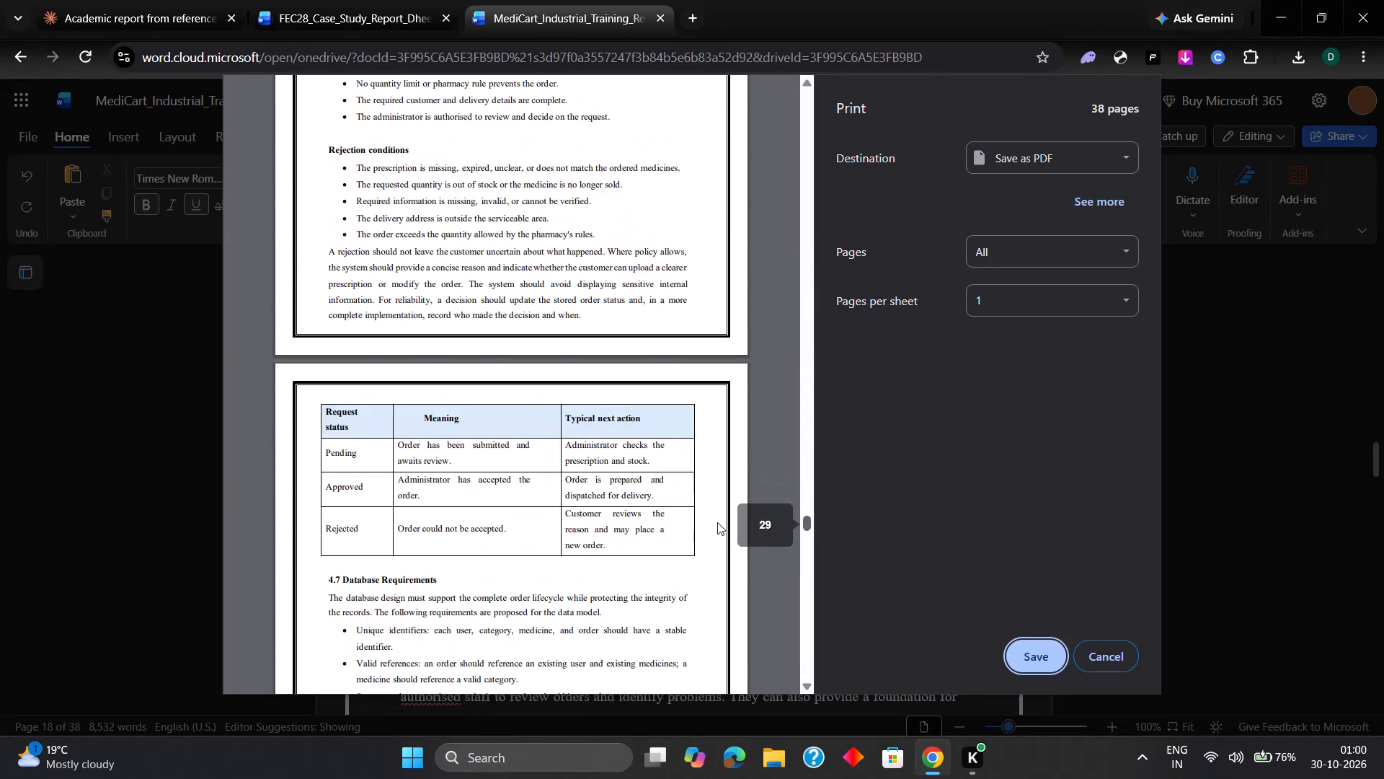
drag(717, 522, 717, 519)
scroll(532, 414, up, 4)
scroll(530, 413, down, 4)
scroll(530, 413, up, 8)
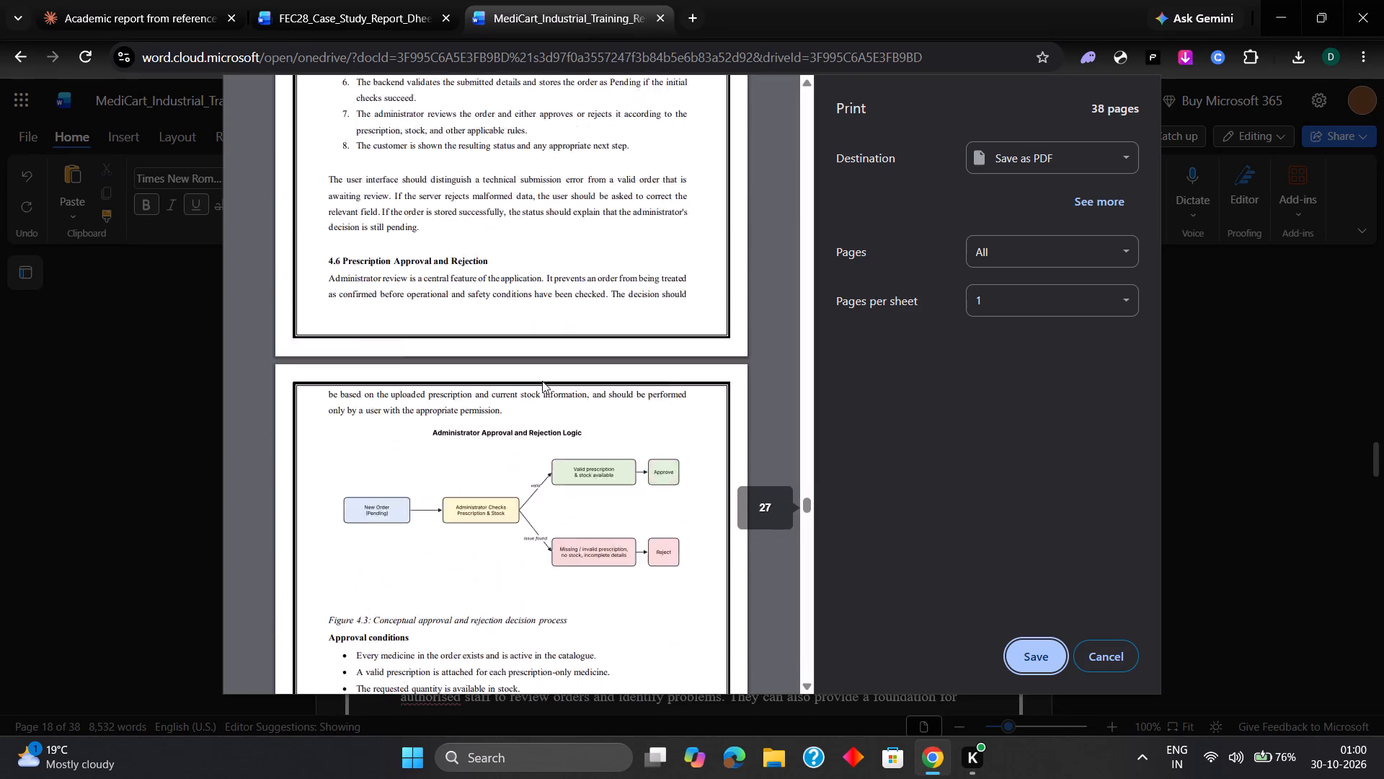
scroll(542, 381, up, 14)
scroll(542, 381, up, 8)
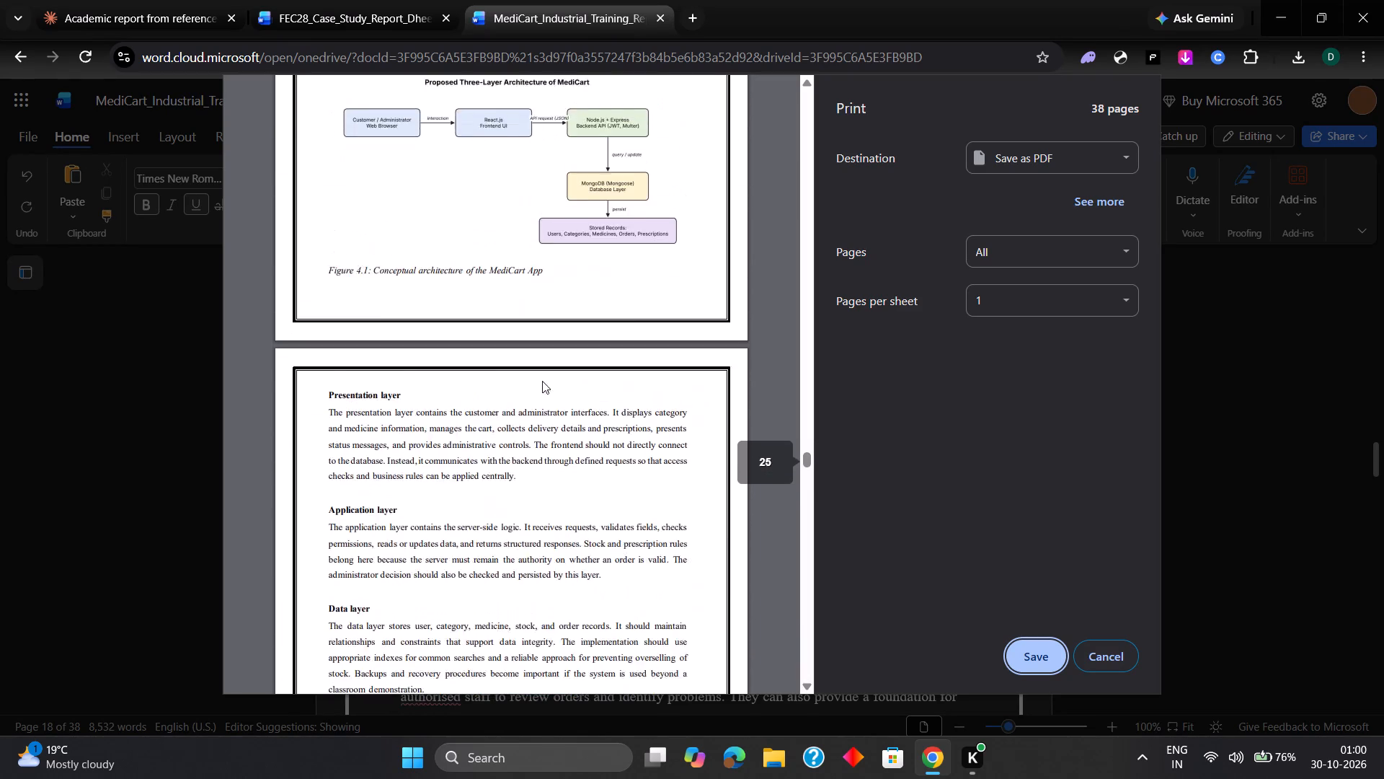
scroll(542, 381, up, 14)
scroll(545, 379, down, 1)
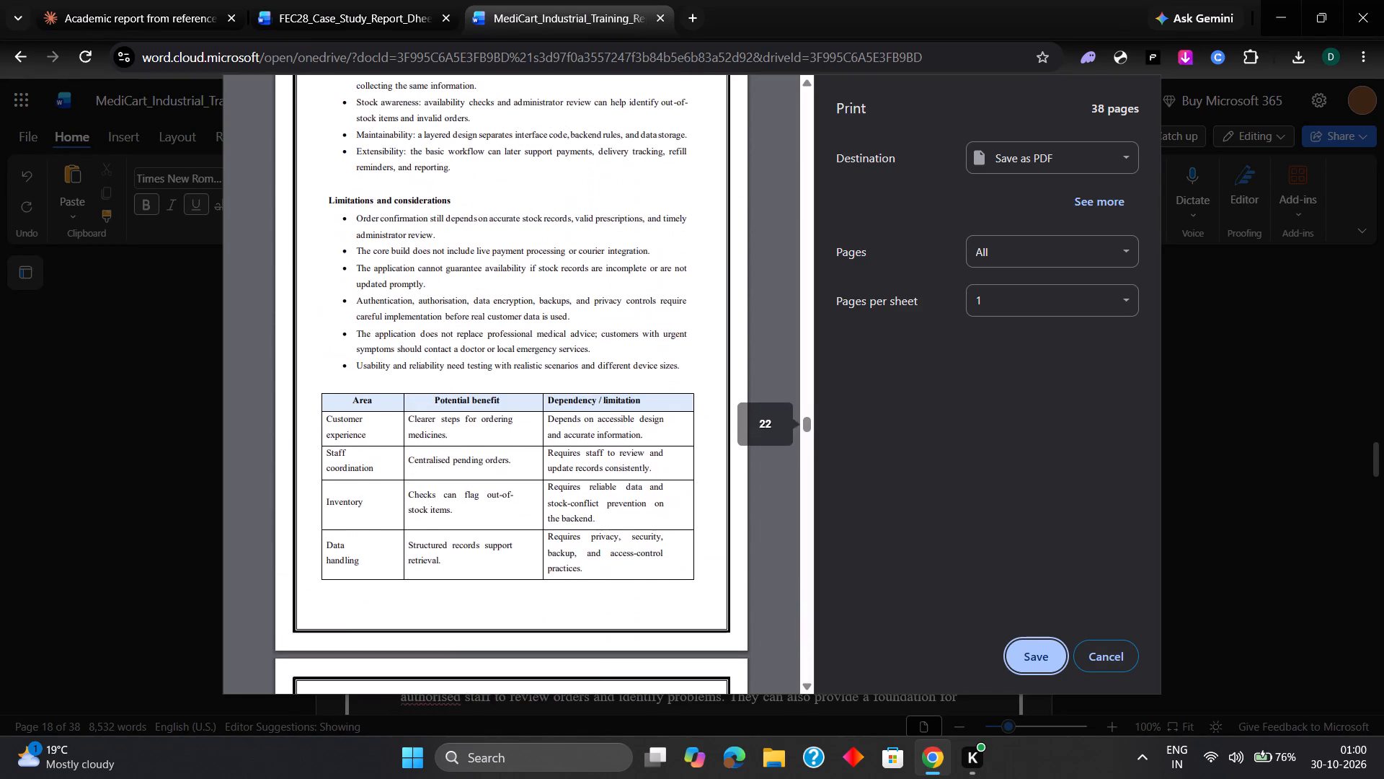
scroll(558, 371, up, 20)
scroll(558, 371, up, 9)
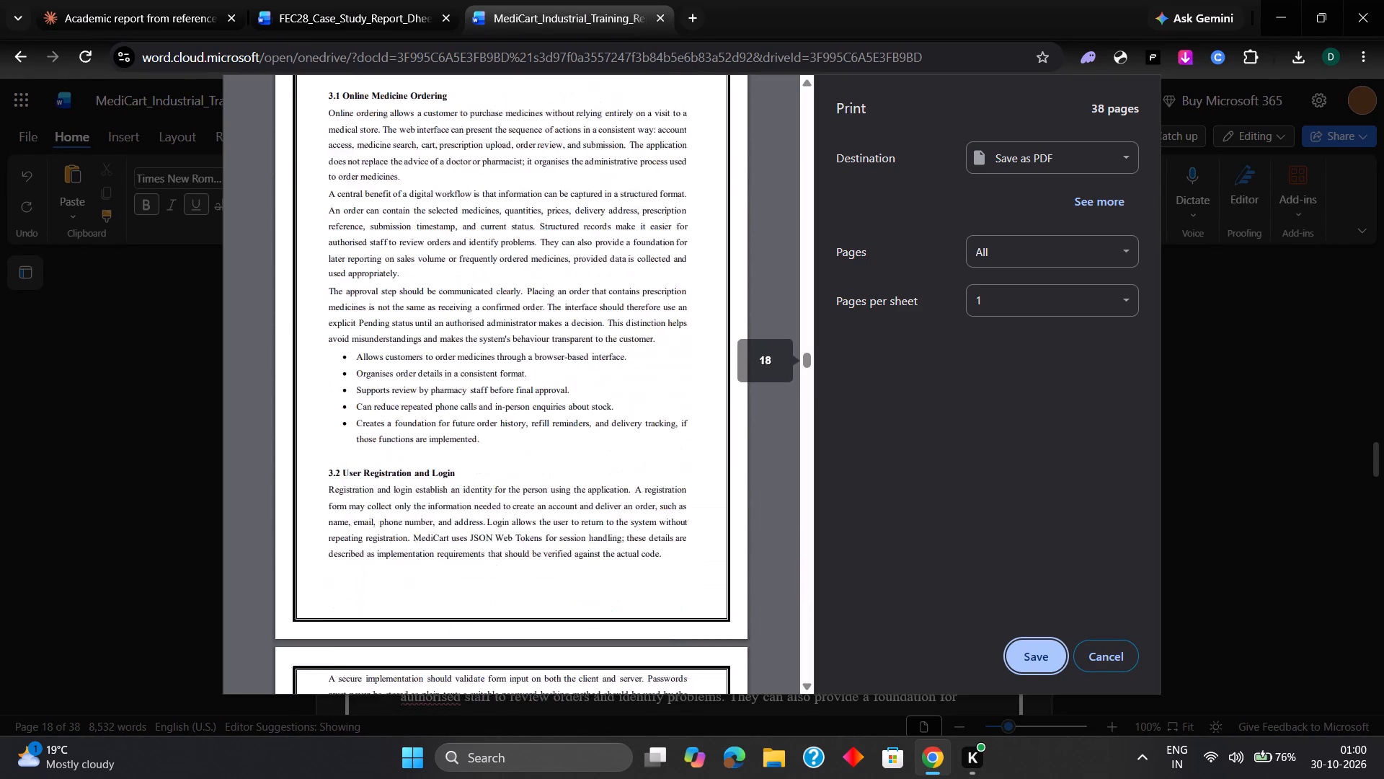
scroll(582, 366, up, 4)
scroll(585, 364, down, 8)
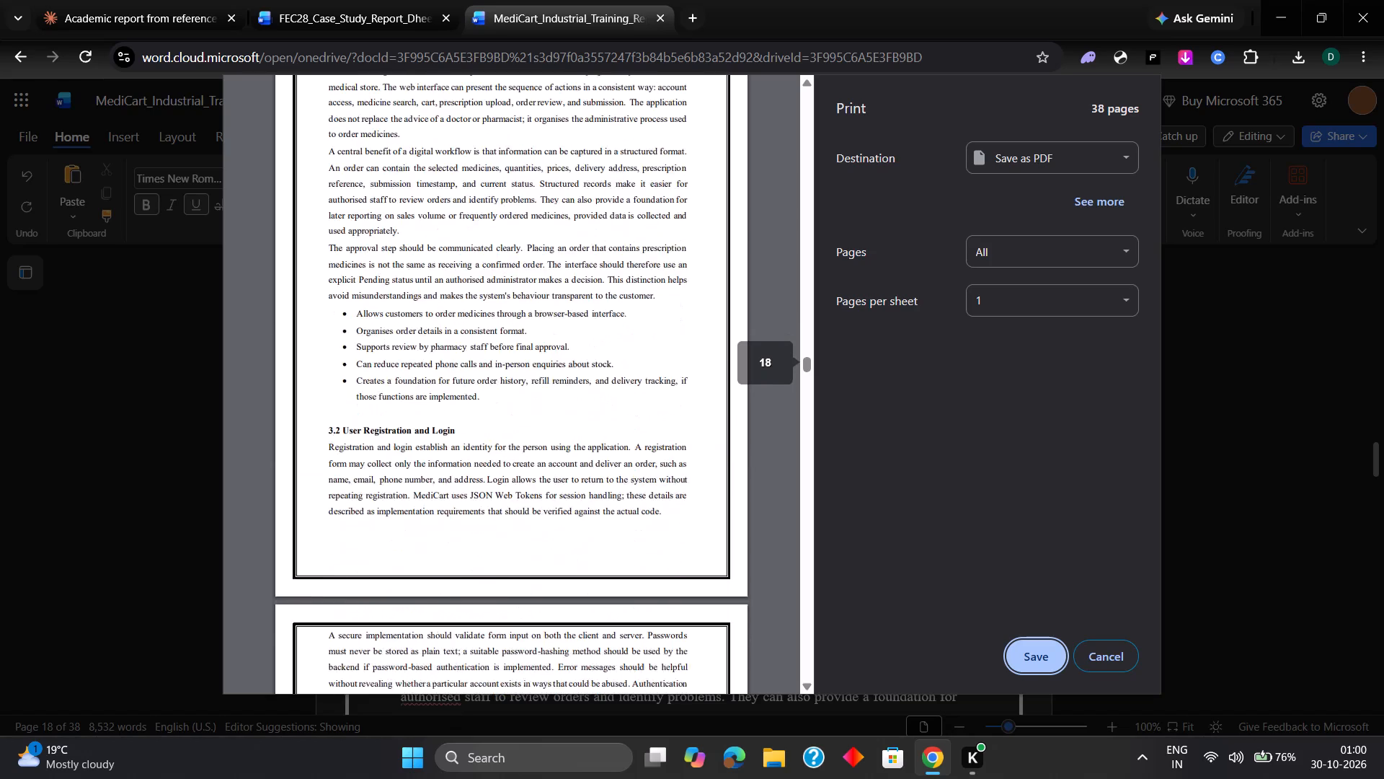
scroll(589, 348, down, 20)
scroll(598, 331, down, 4)
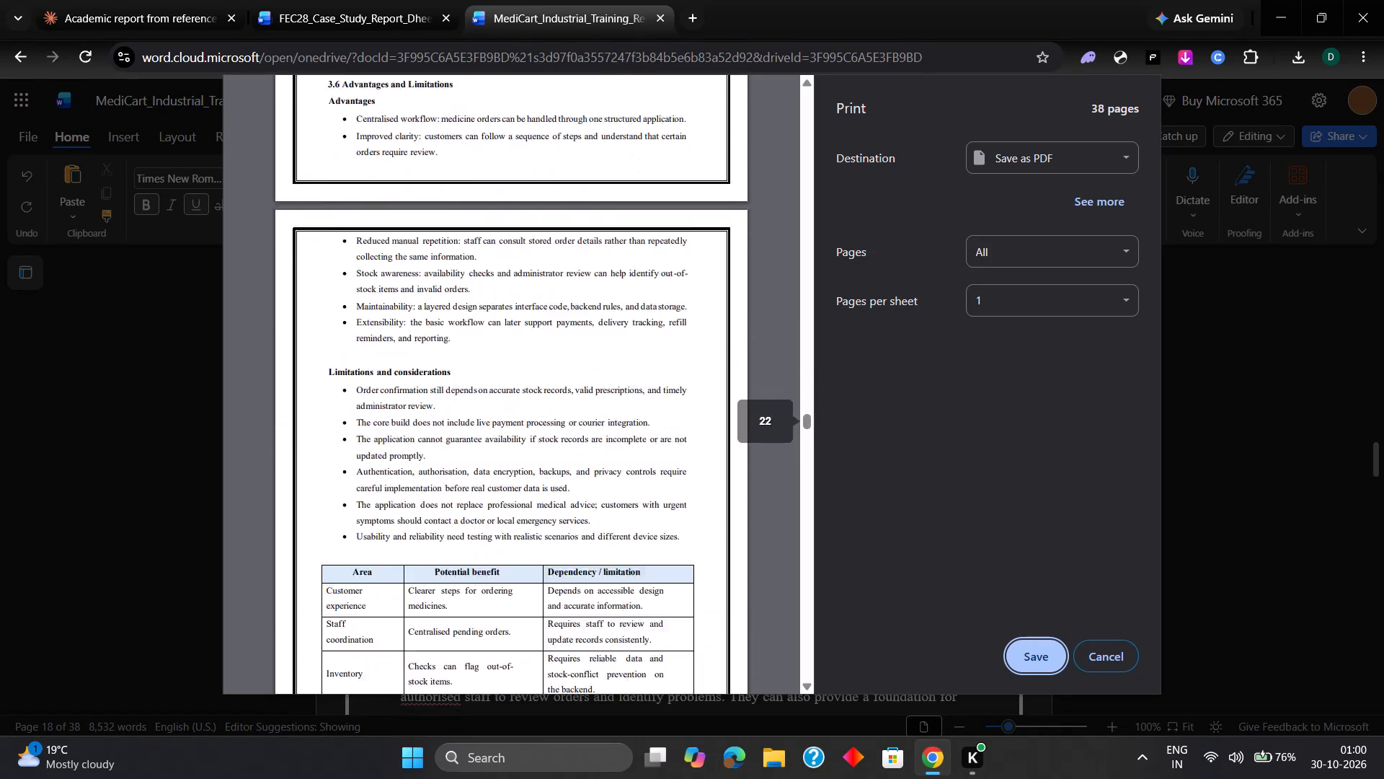
scroll(598, 331, down, 9)
scroll(603, 323, up, 3)
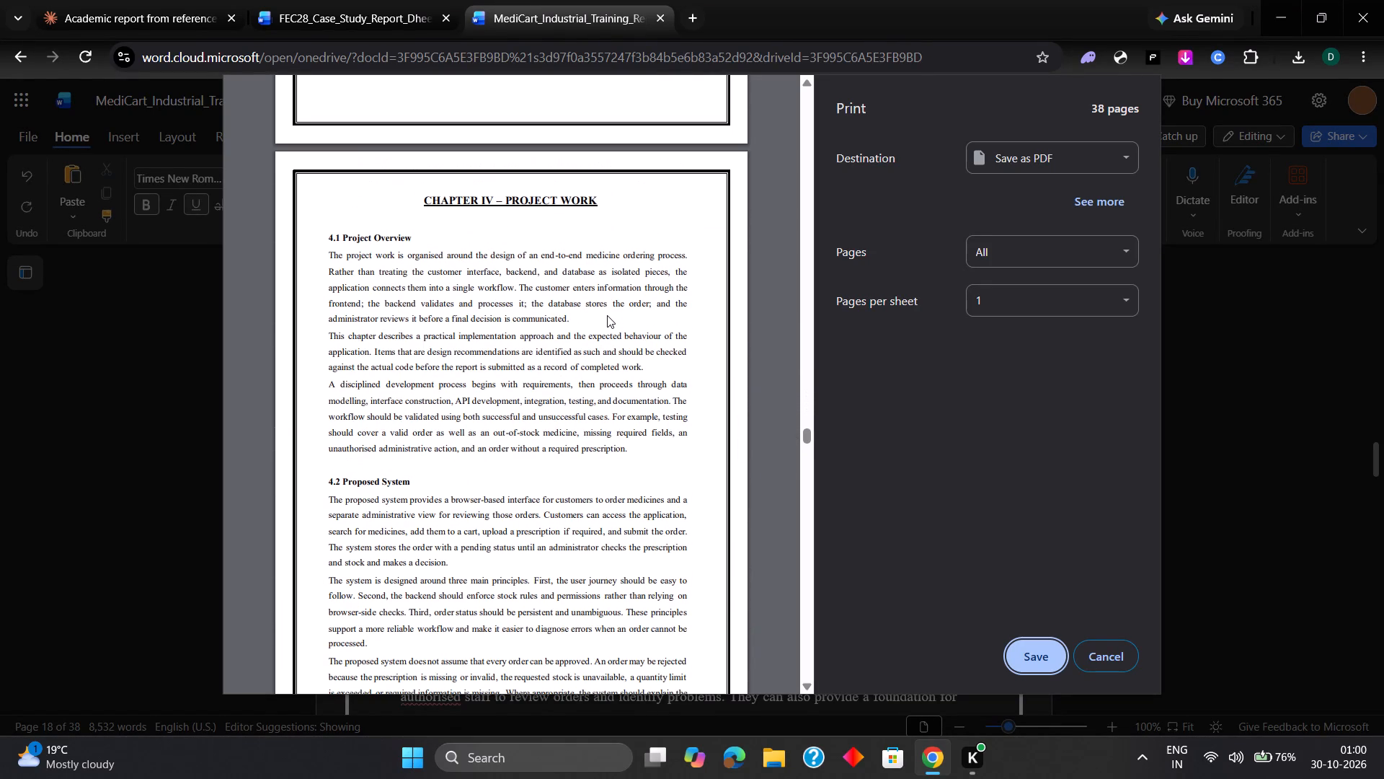
Examine the preview's page layout from Chapter IV – Project Work through Chapter V – Conclusion to the References page.
scroll(608, 308, down, 7)
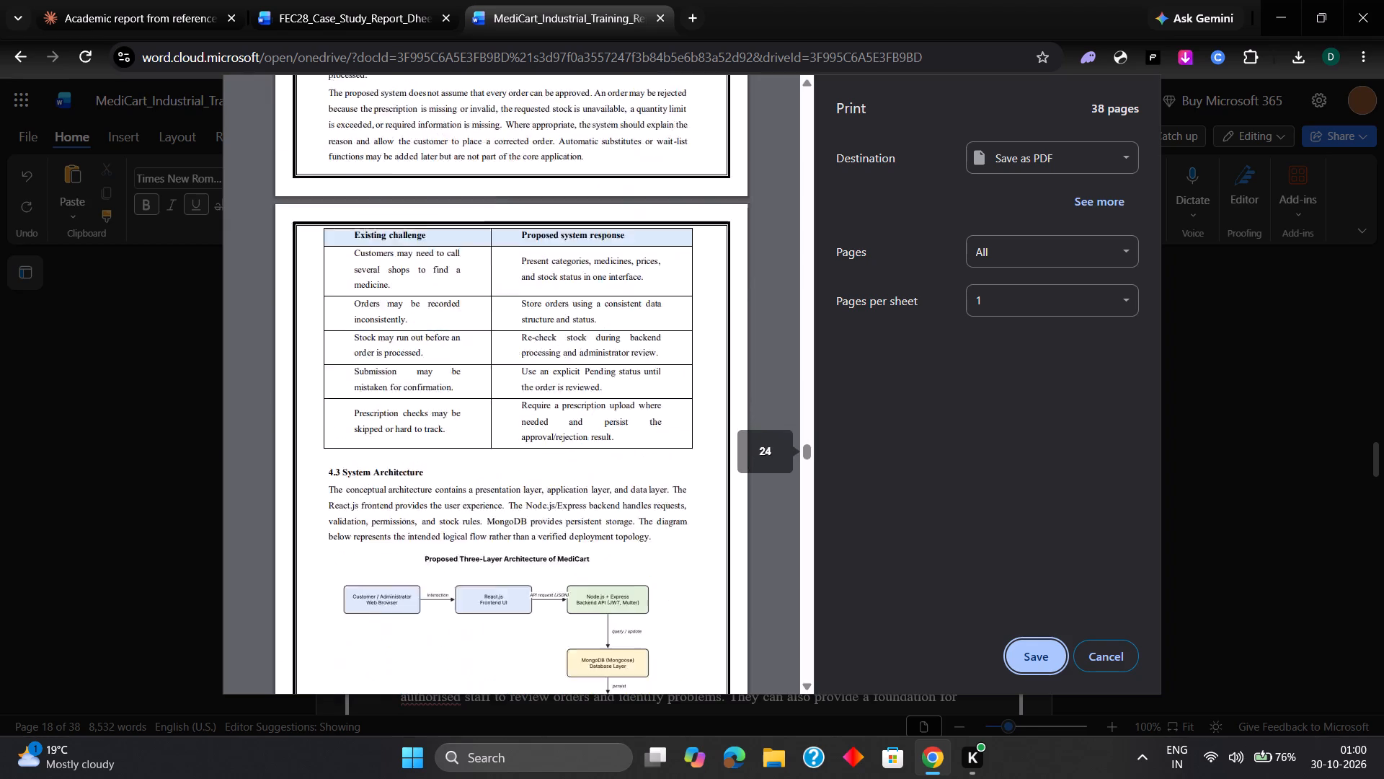
scroll(610, 302, down, 17)
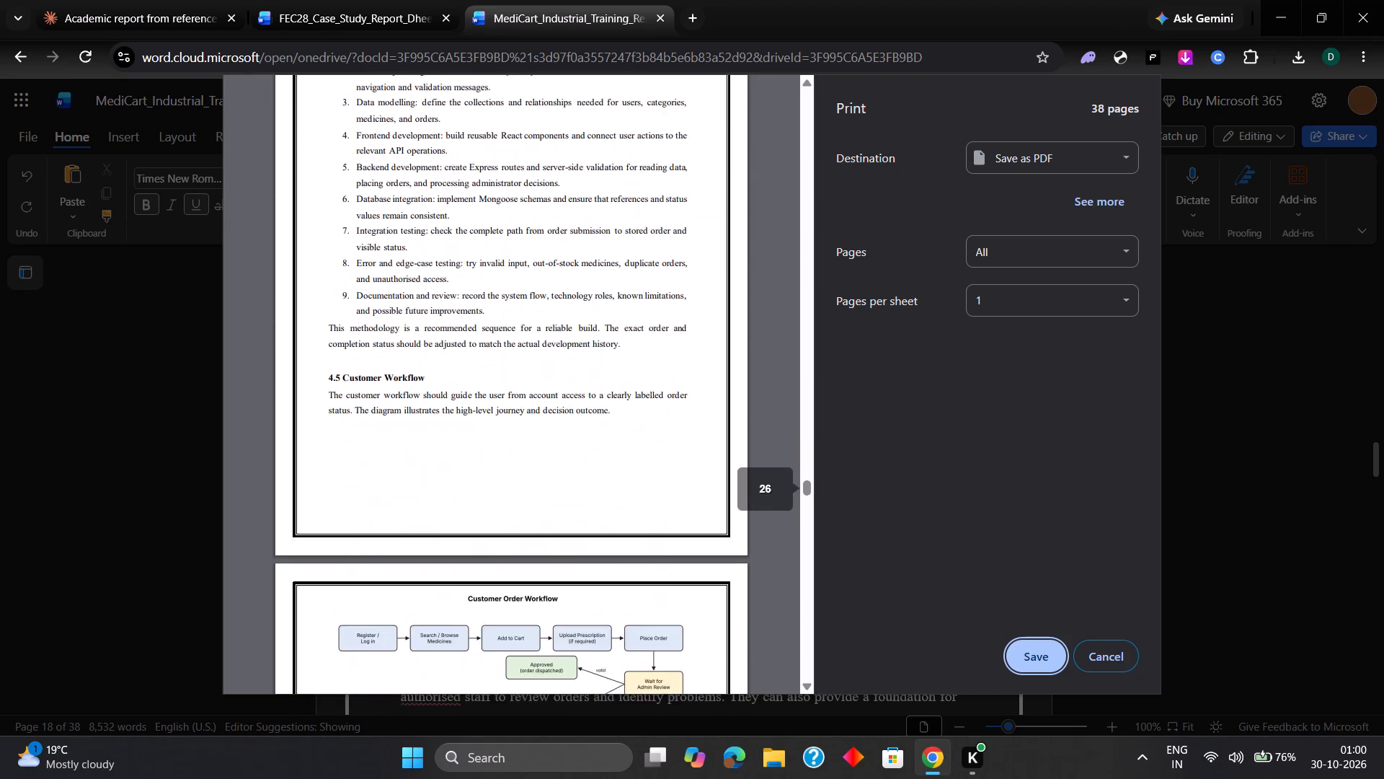
scroll(610, 301, down, 20)
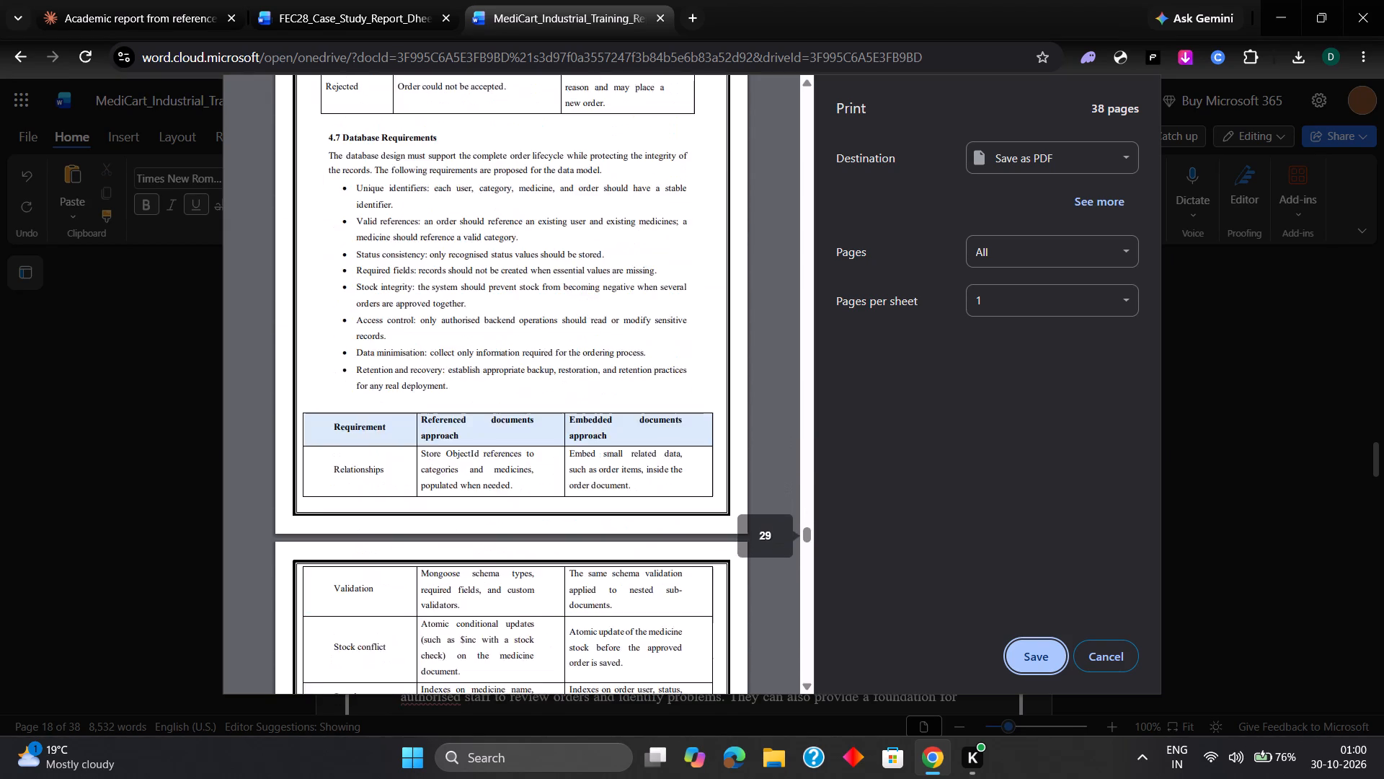
scroll(610, 301, down, 16)
scroll(611, 301, down, 5)
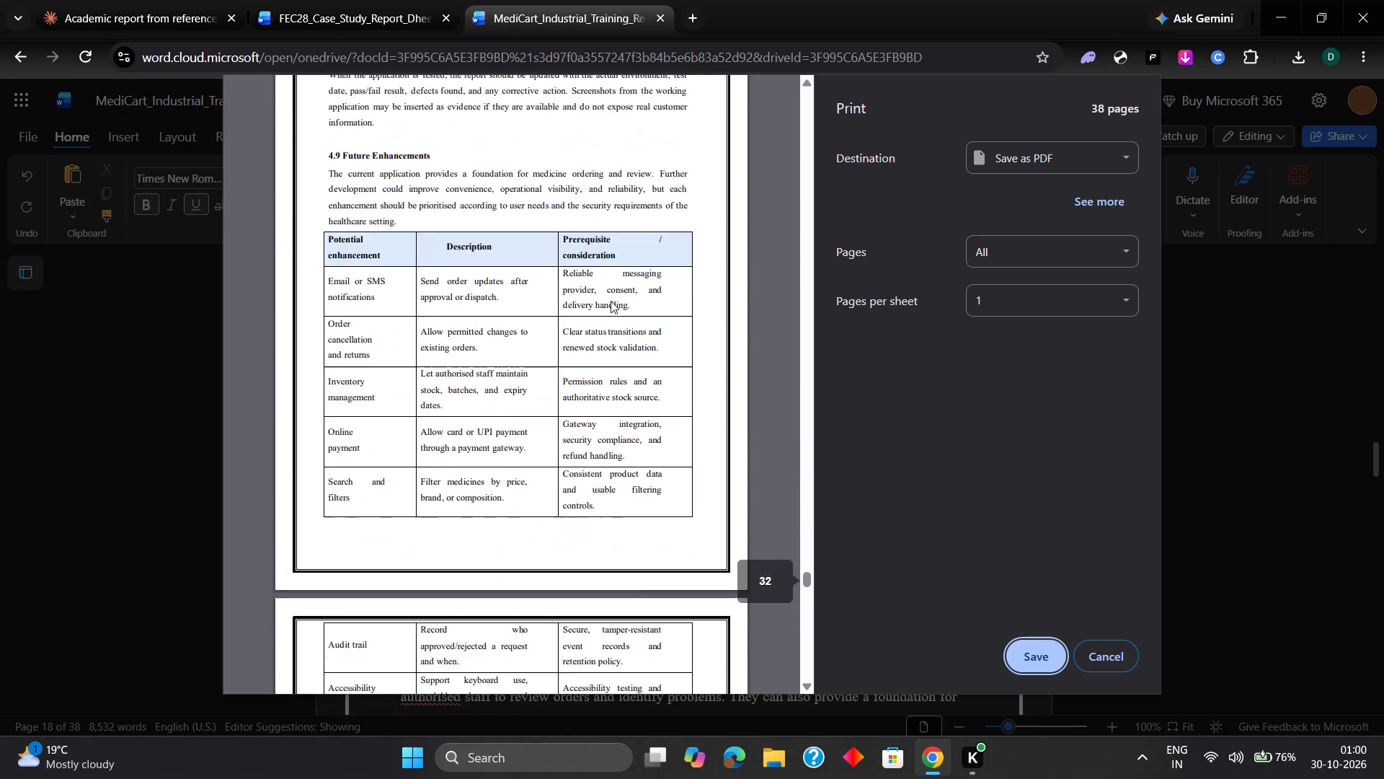
scroll(611, 301, down, 10)
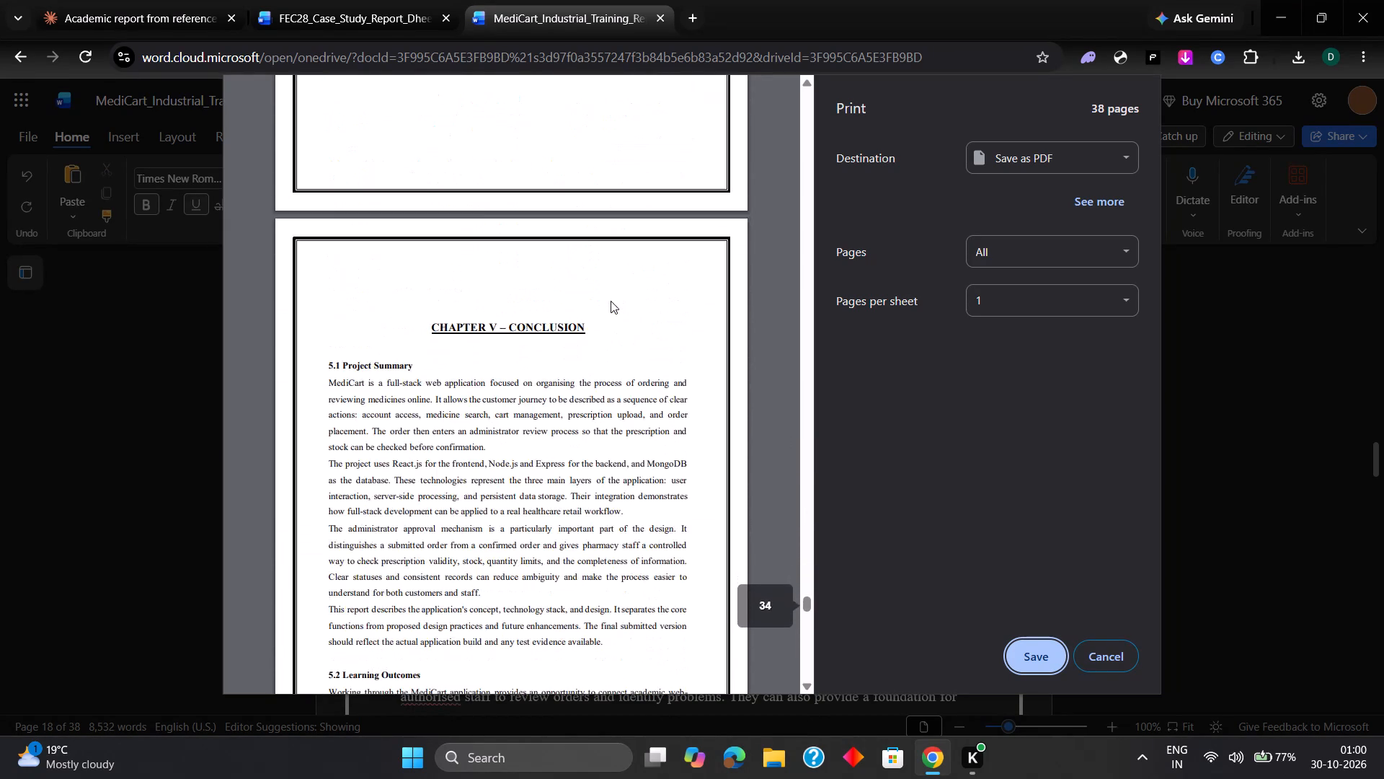
scroll(585, 280, down, 3)
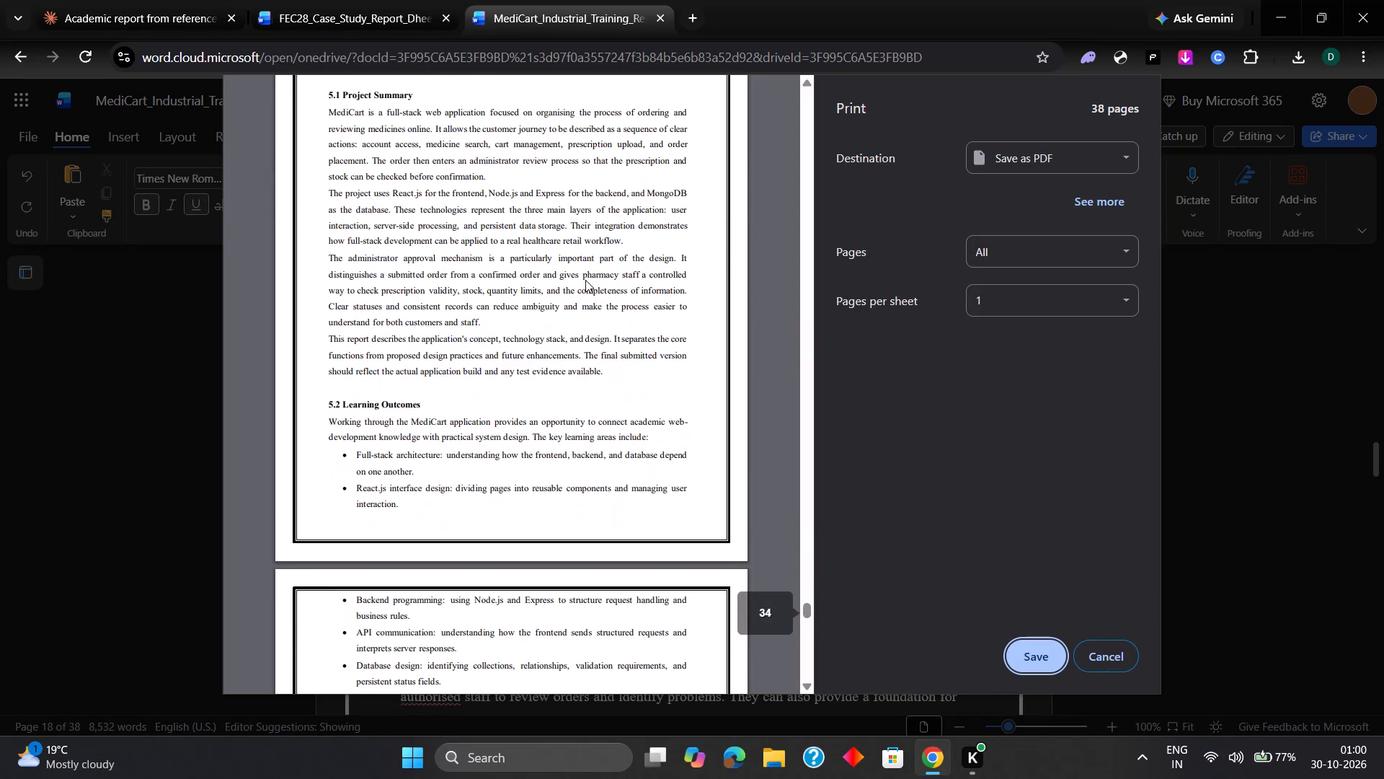
scroll(585, 280, down, 16)
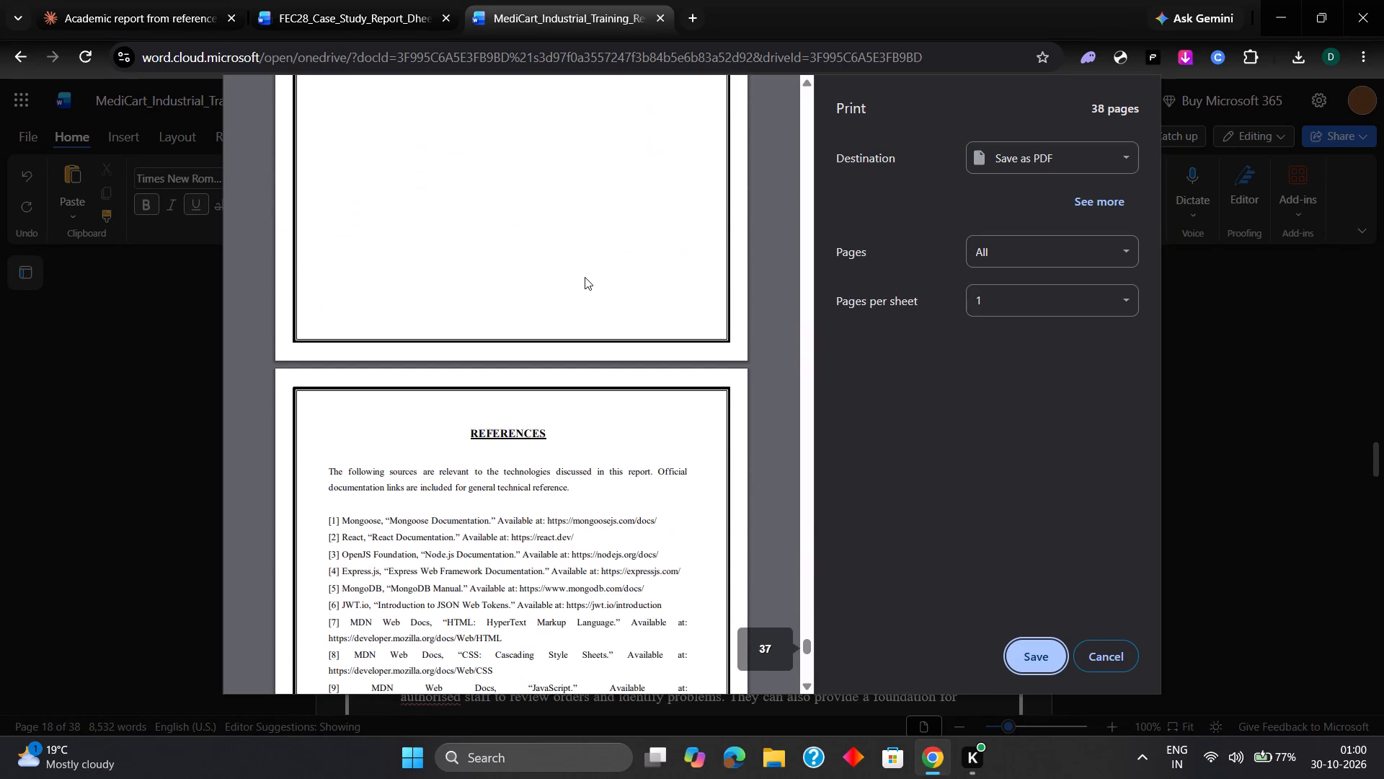
scroll(585, 277, up, 7)
scroll(554, 207, down, 8)
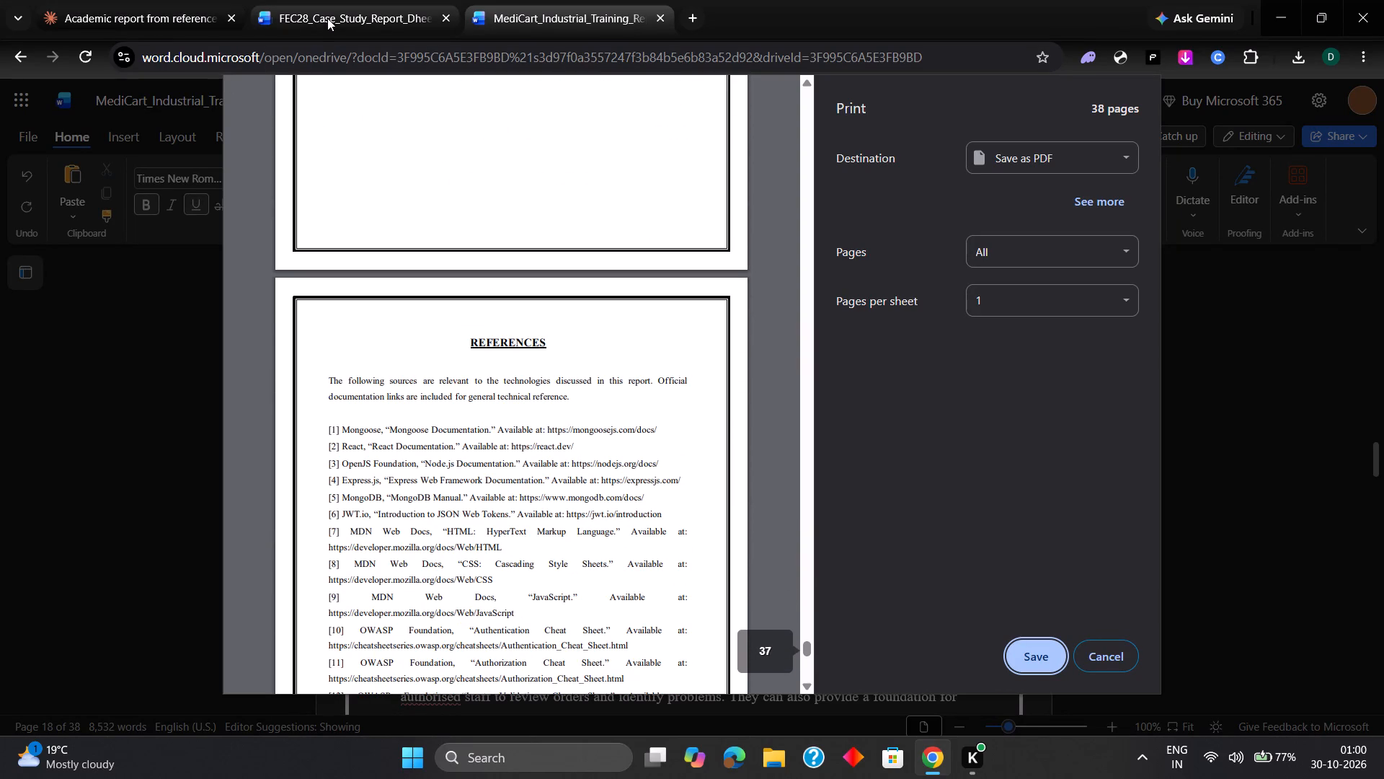
Close the print preview and insert one more blank line above the heading "CHAPTER III – APPLICATIONS AND FEATURES".
click(1100, 653)
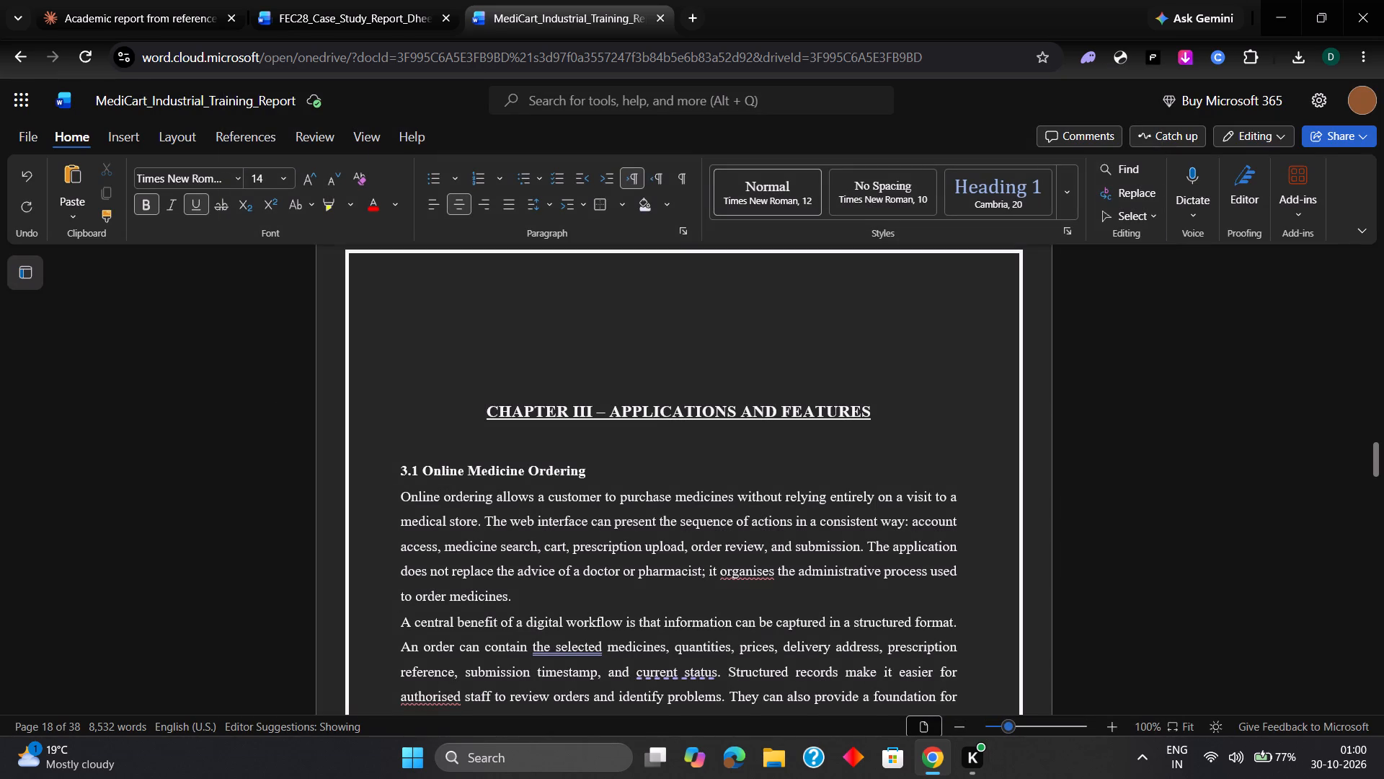
key(Return)
Delete one blank line above the section 3.2 paragraph beginning "A secure implementation should validate form input".
scroll(532, 408, down, 10)
scroll(698, 382, down, 2)
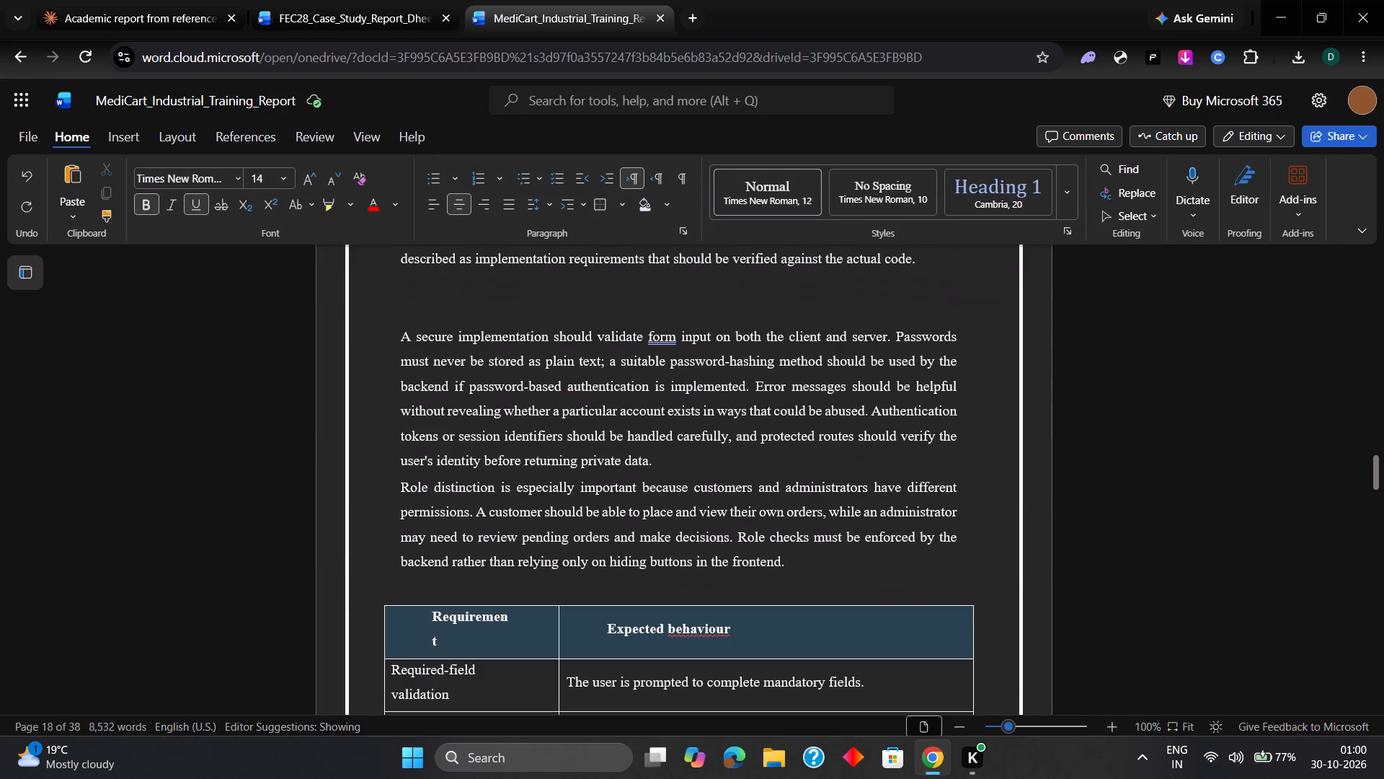
scroll(538, 358, up, 1)
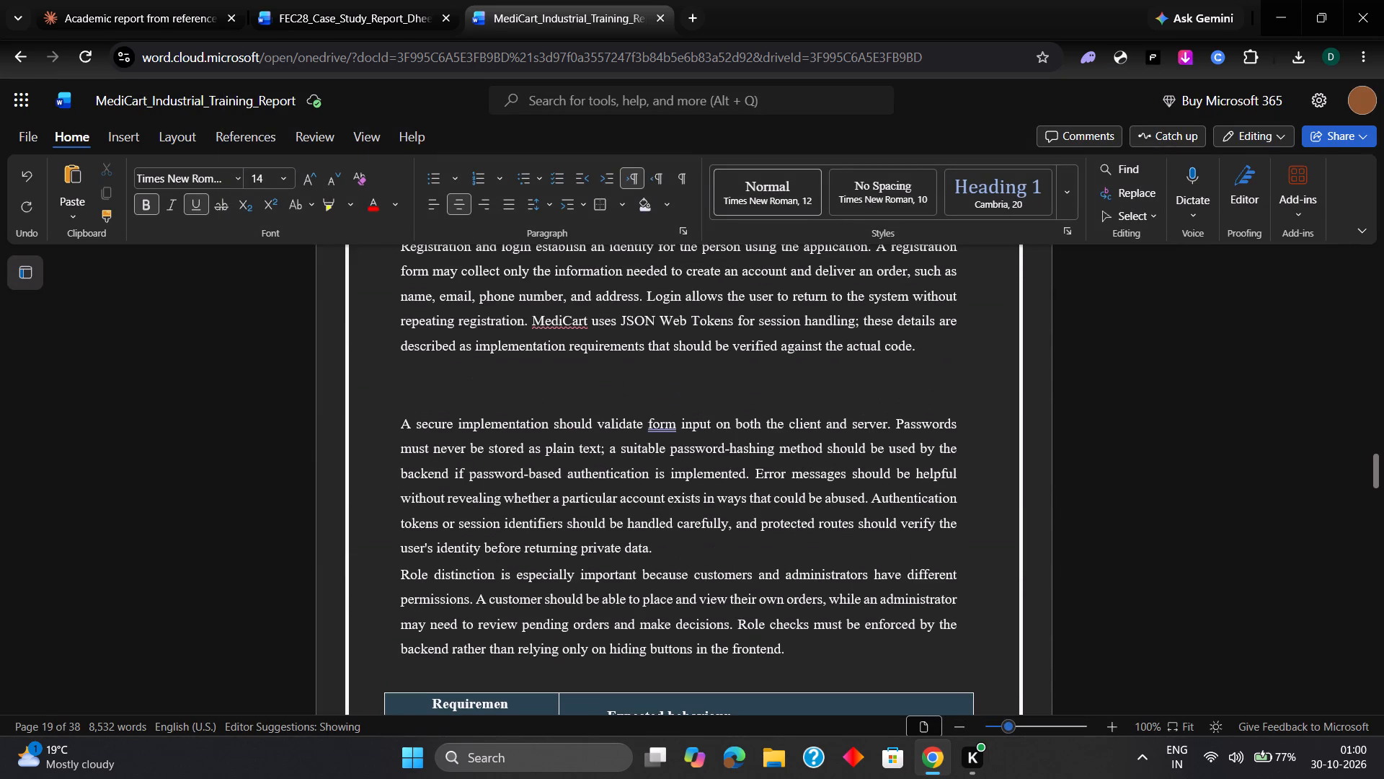
click(429, 390)
key(BackSpace)
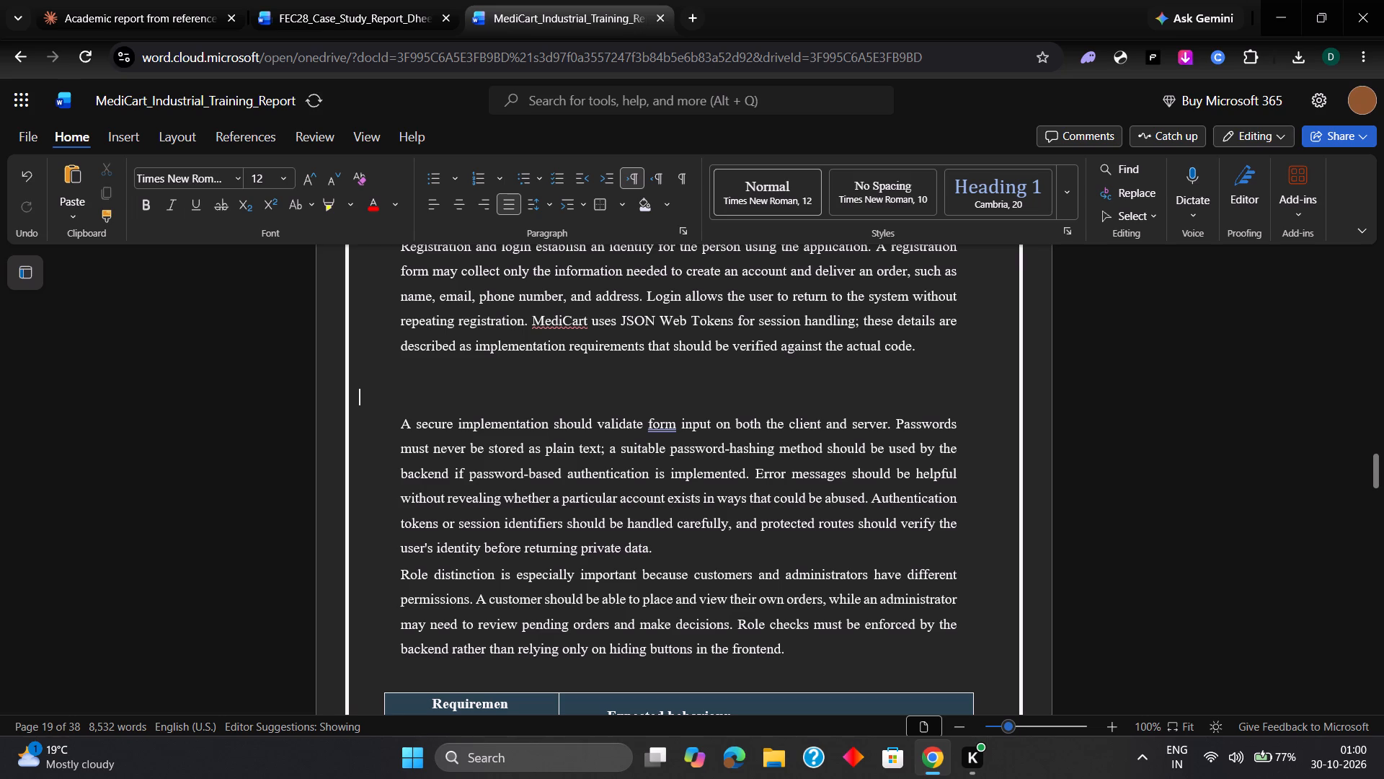
key(BackSpace)
Delete a leading space before the heading "CHAPTER IV – PROJECT WORK" and one blank line above it.
scroll(433, 389, down, 2)
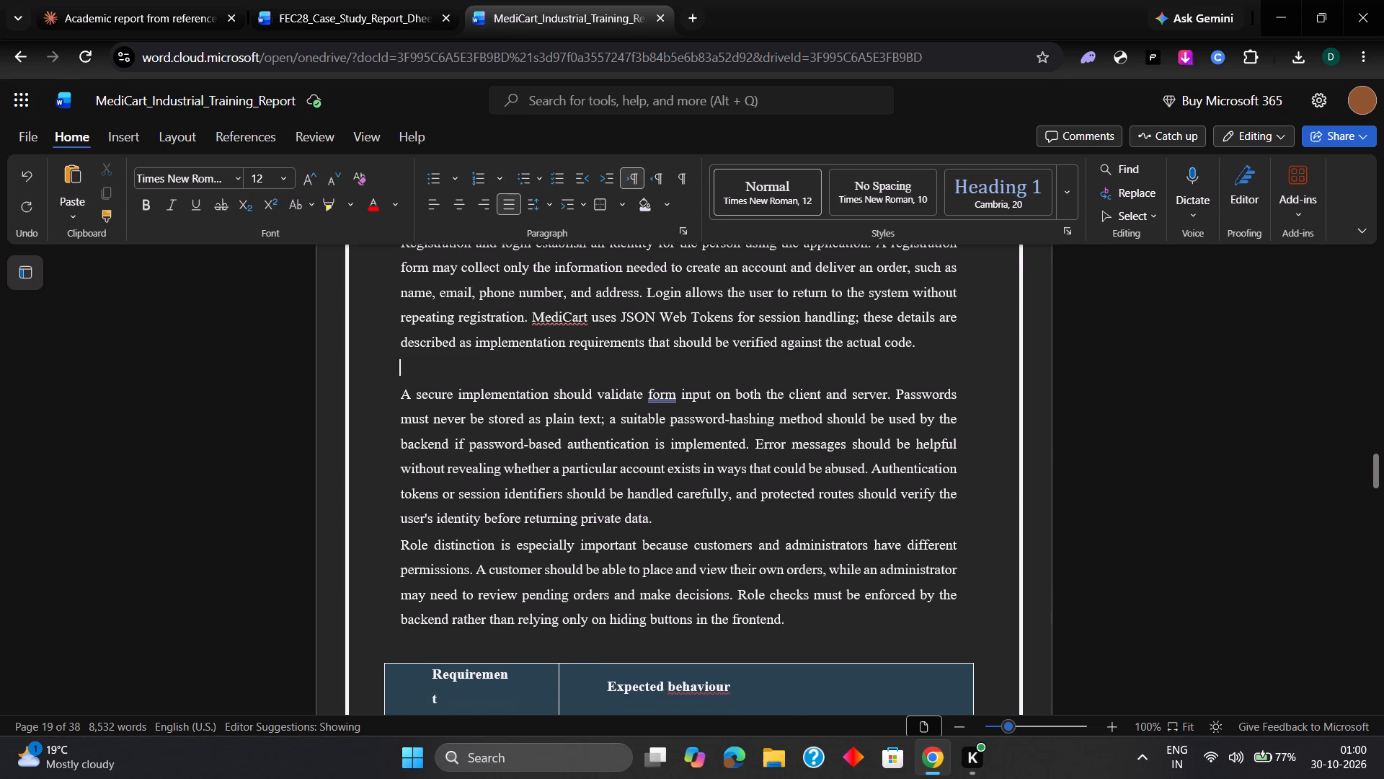
scroll(434, 389, down, 15)
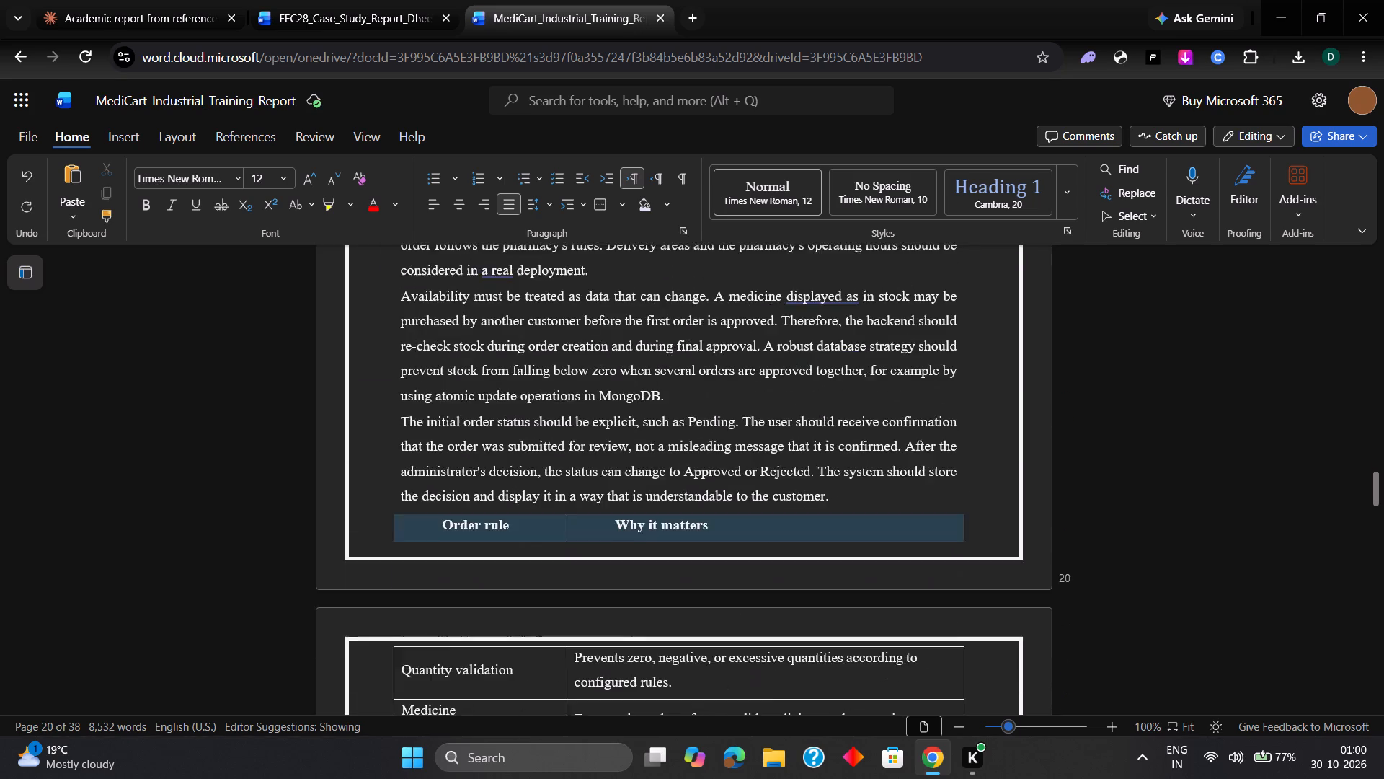
scroll(464, 389, down, 19)
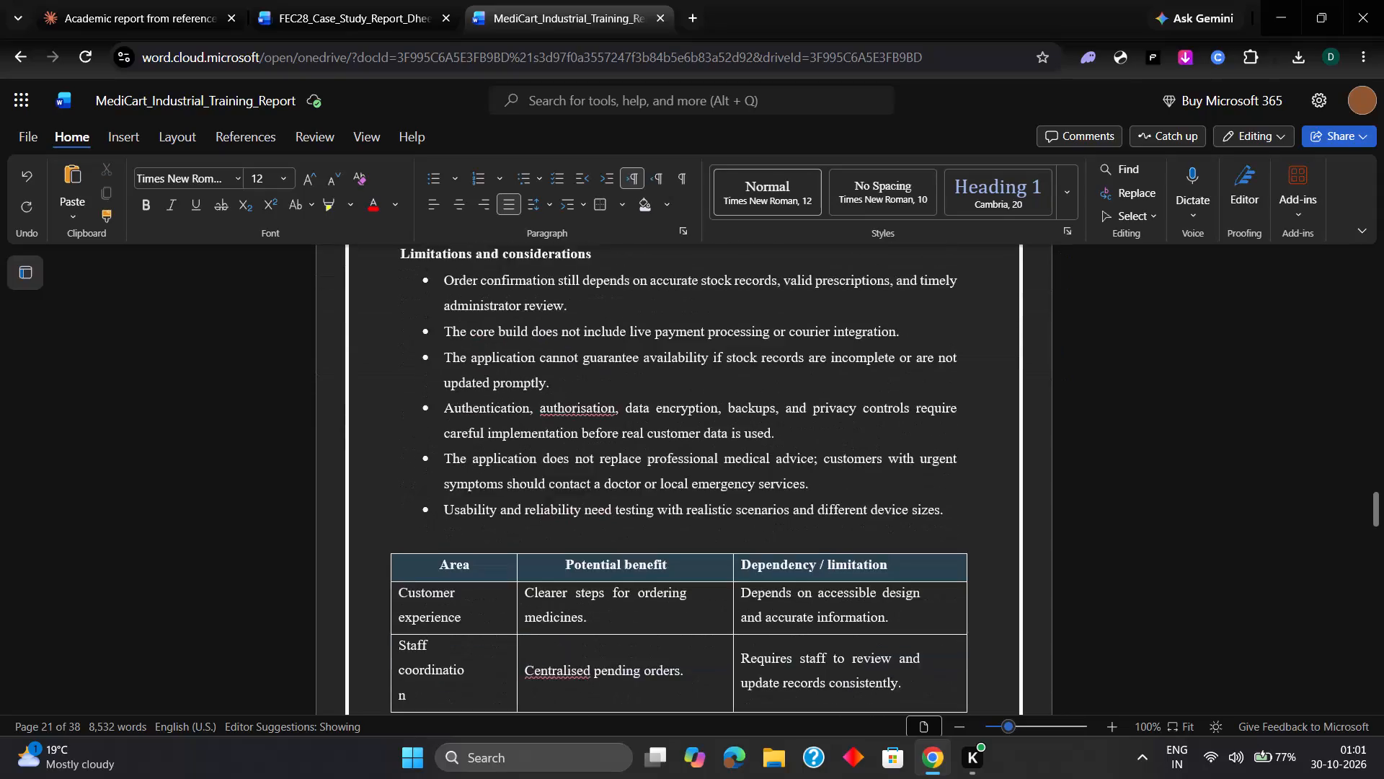
scroll(475, 390, down, 11)
scroll(475, 390, up, 4)
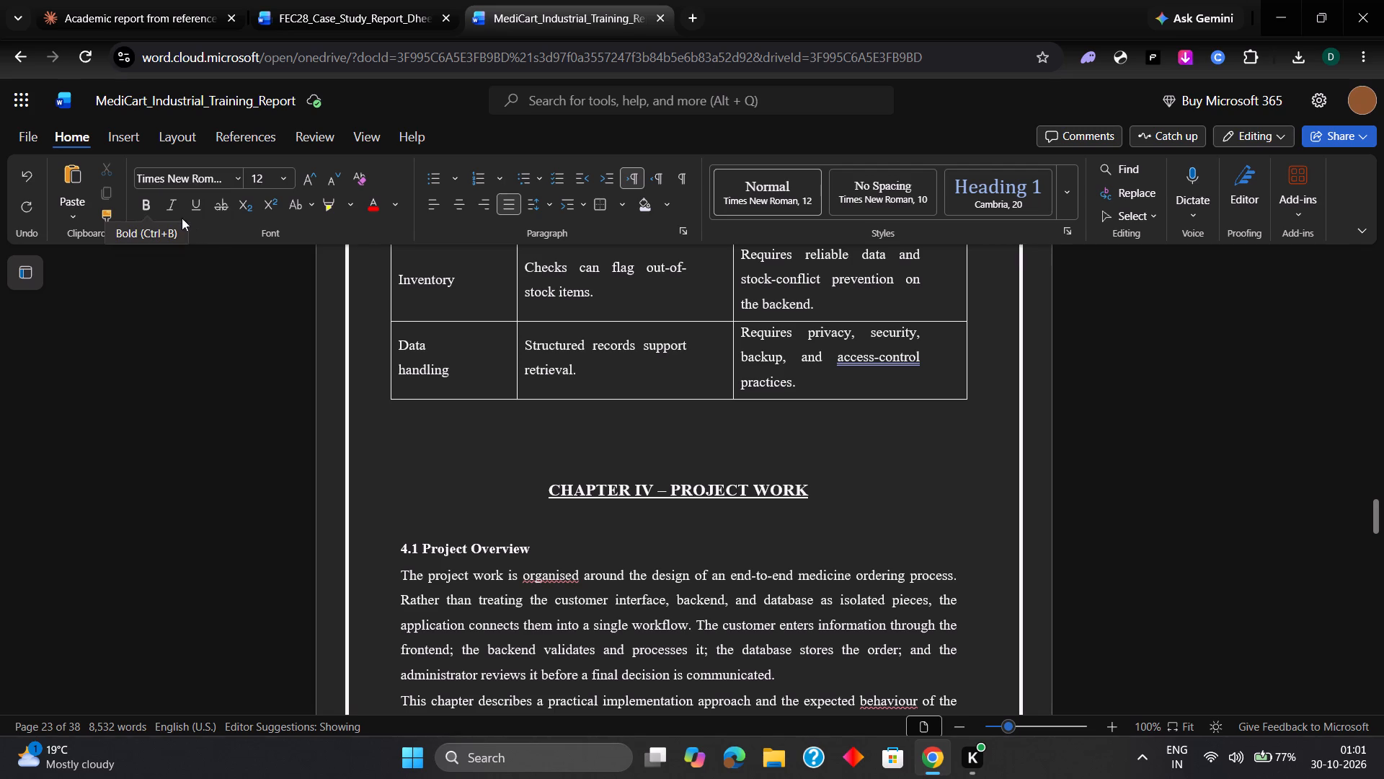
click(532, 487)
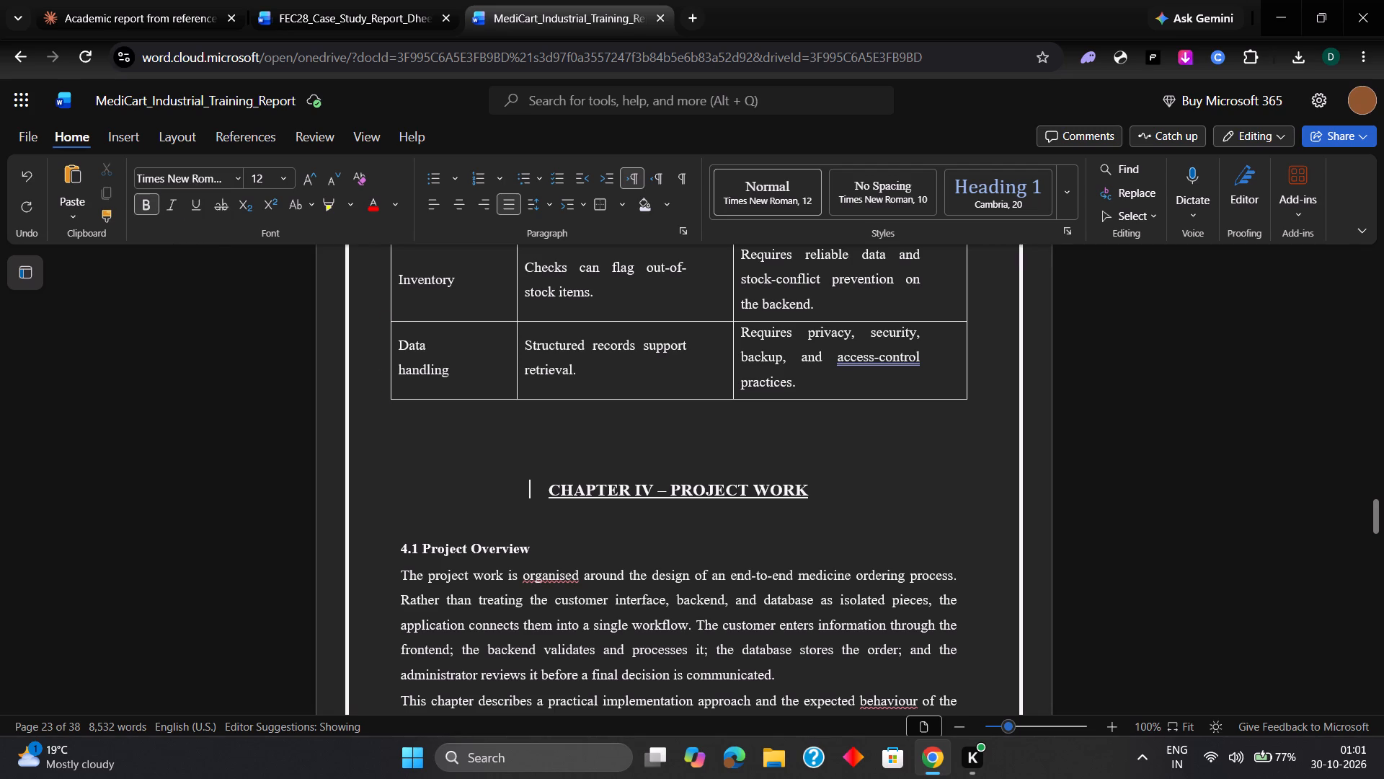
key(BackSpace)
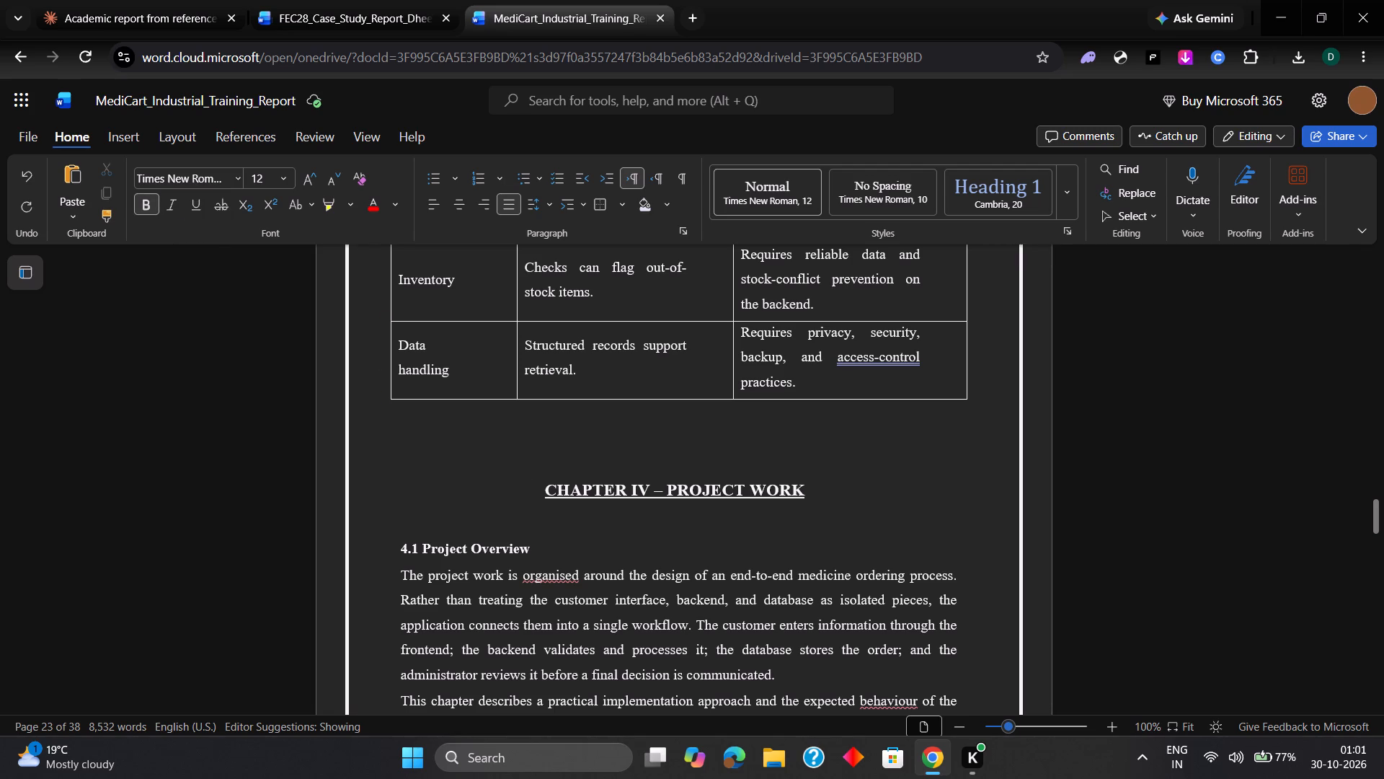
click(380, 494)
click(363, 497)
key(BackSpace)
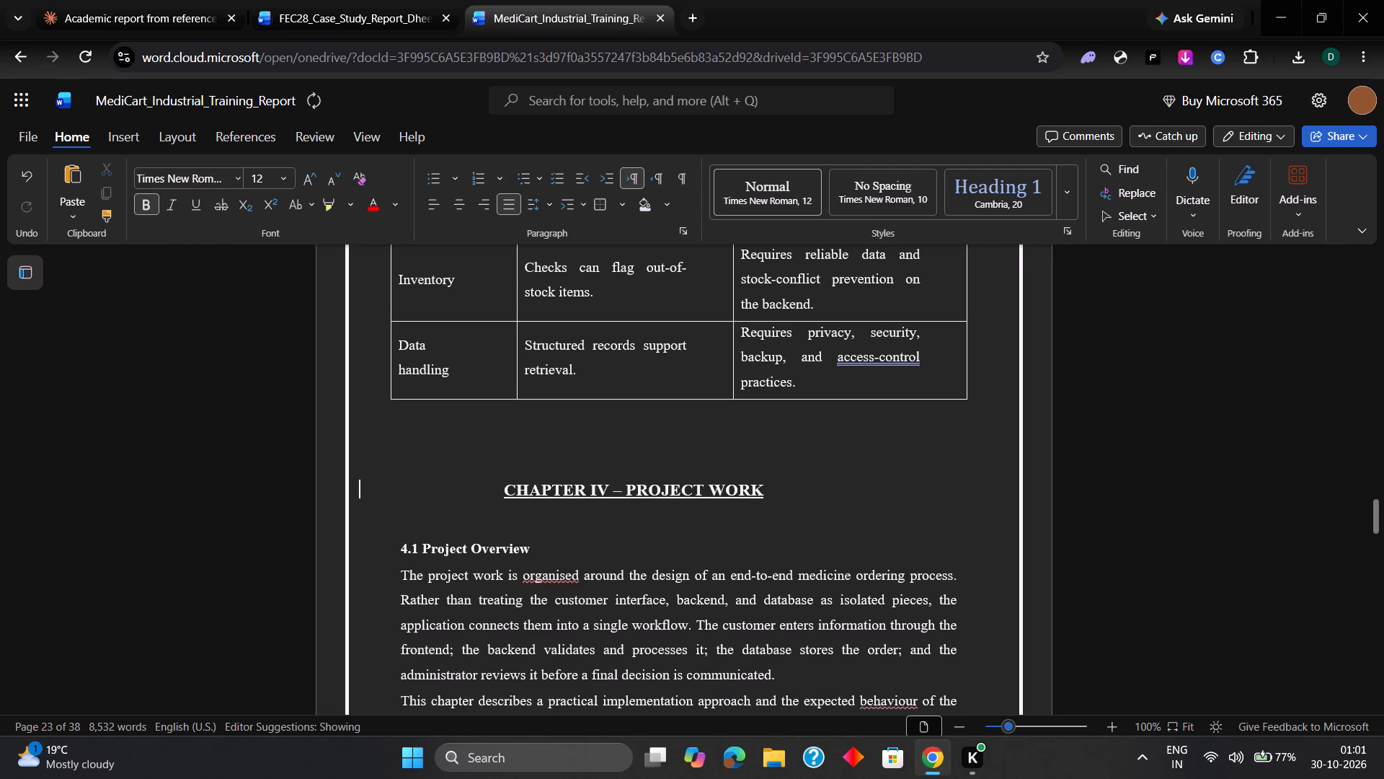
key(BackSpace)
Apply centre alignment to the heading "CHAPTER IV – PROJECT WORK".
drag(816, 465, 744, 468)
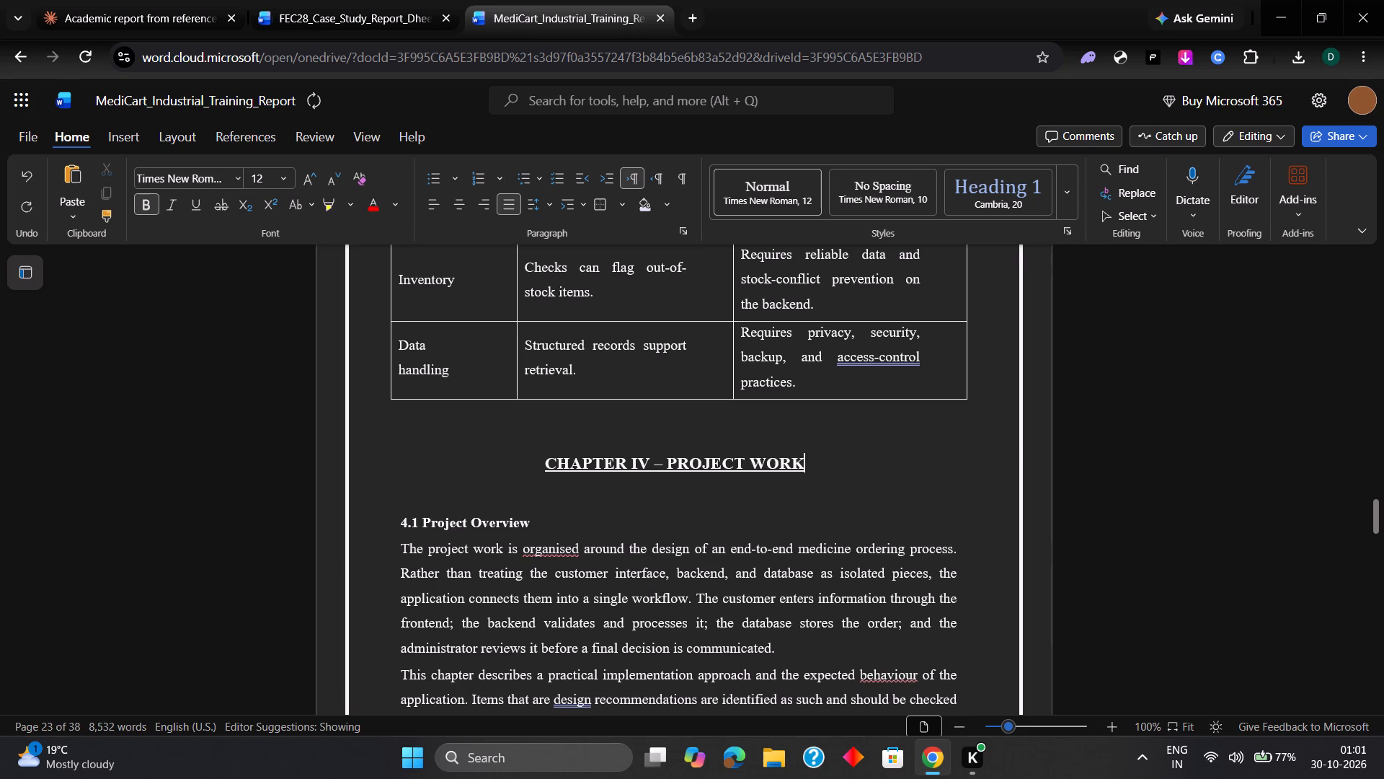
drag(744, 468, 541, 470)
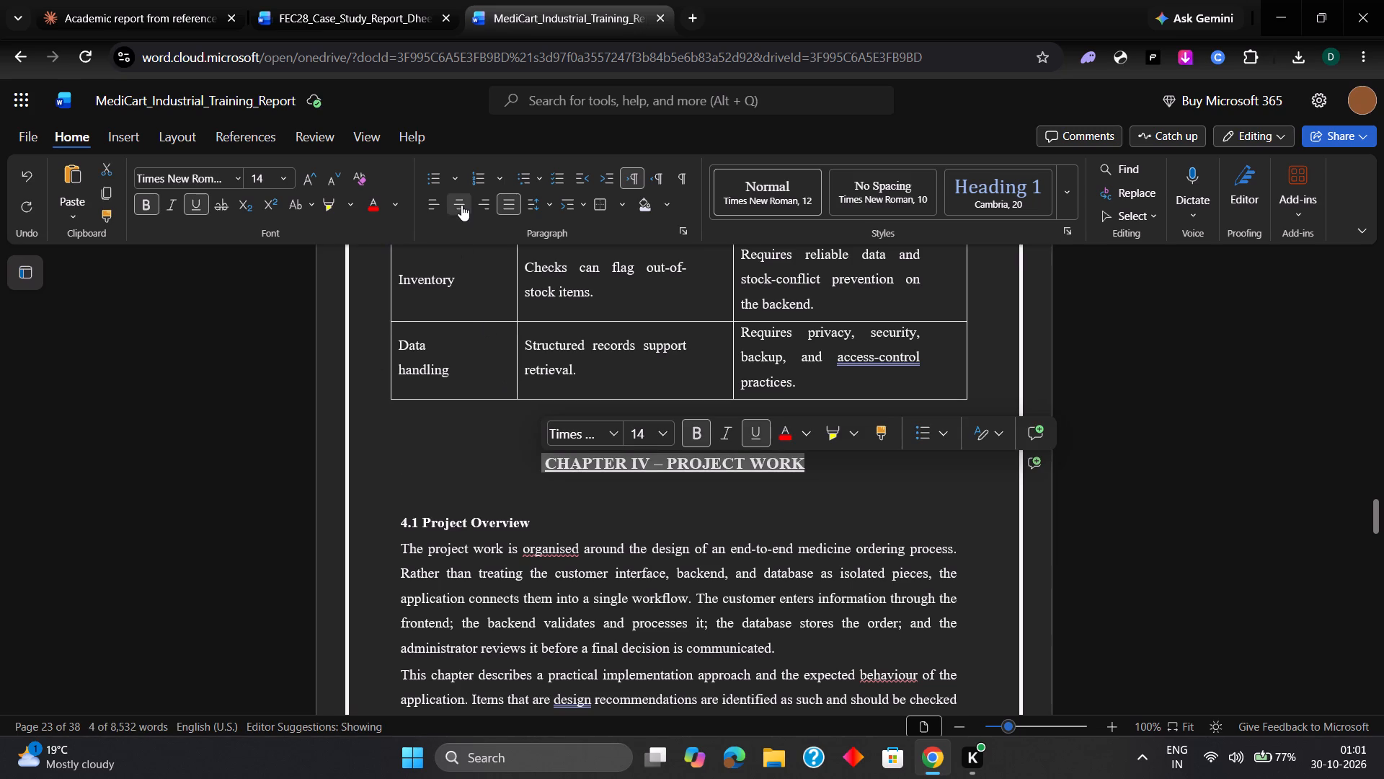
click(461, 203)
click(894, 459)
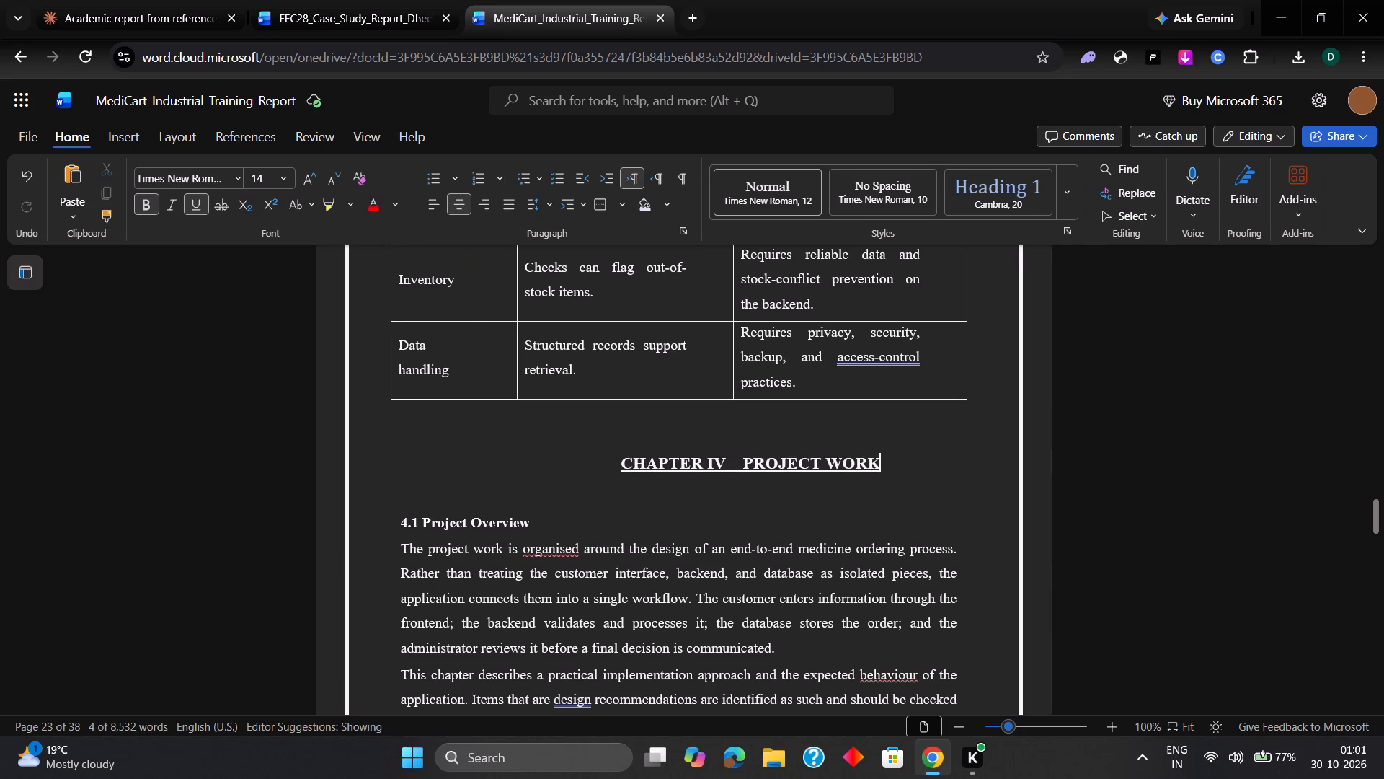
drag(892, 462, 621, 467)
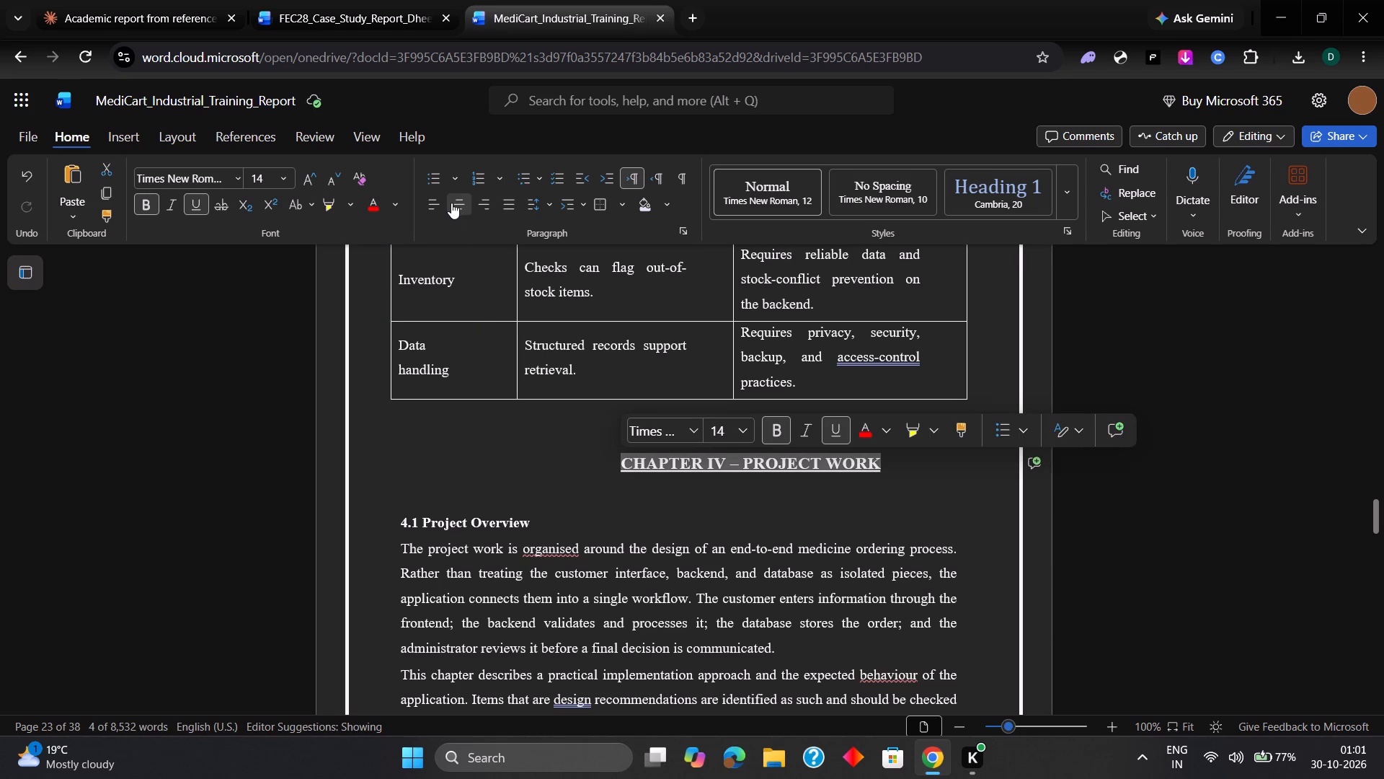
click(451, 203)
click(482, 428)
Apply centre alignment to the heading "CHAPTER II – TECHNOLOGIES AND MODULE DESCRIPTION".
scroll(562, 470, up, 4)
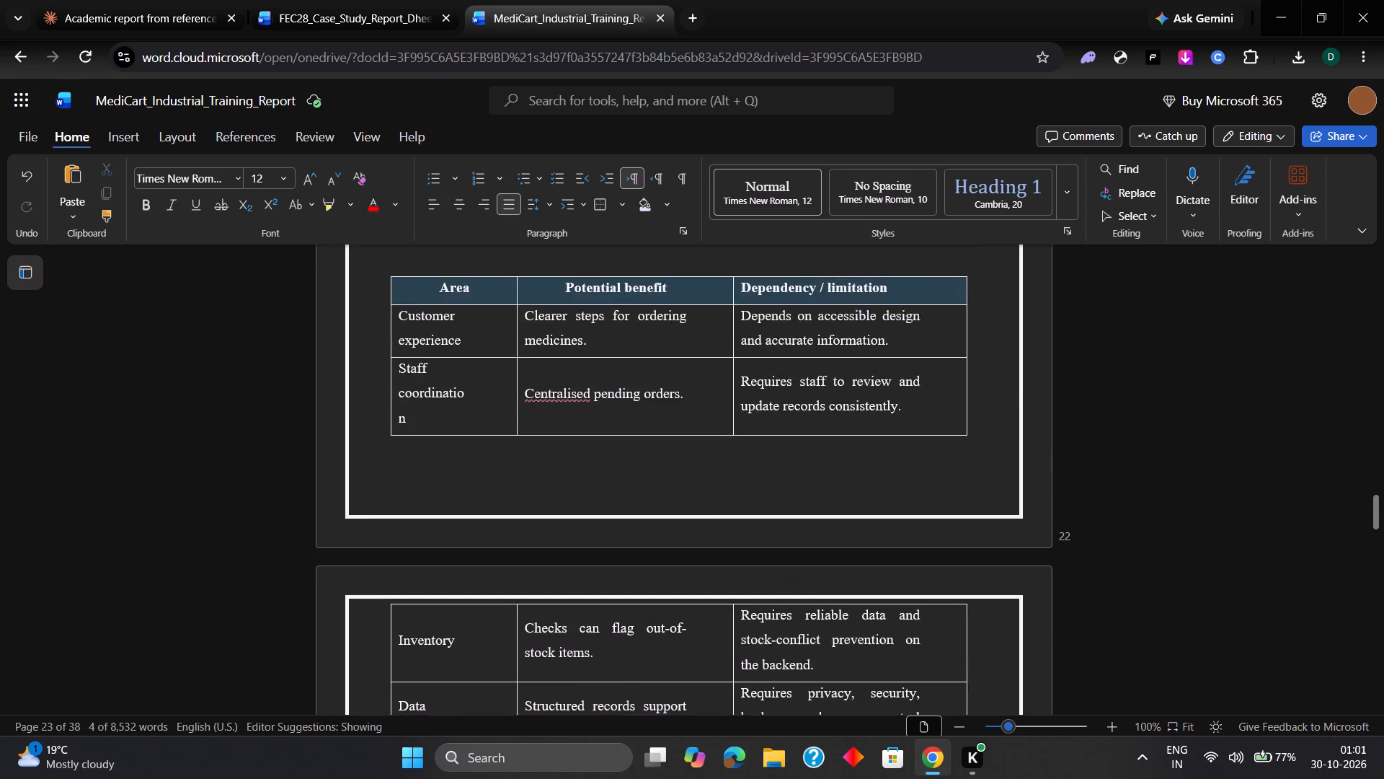
scroll(564, 464, up, 20)
scroll(564, 464, up, 17)
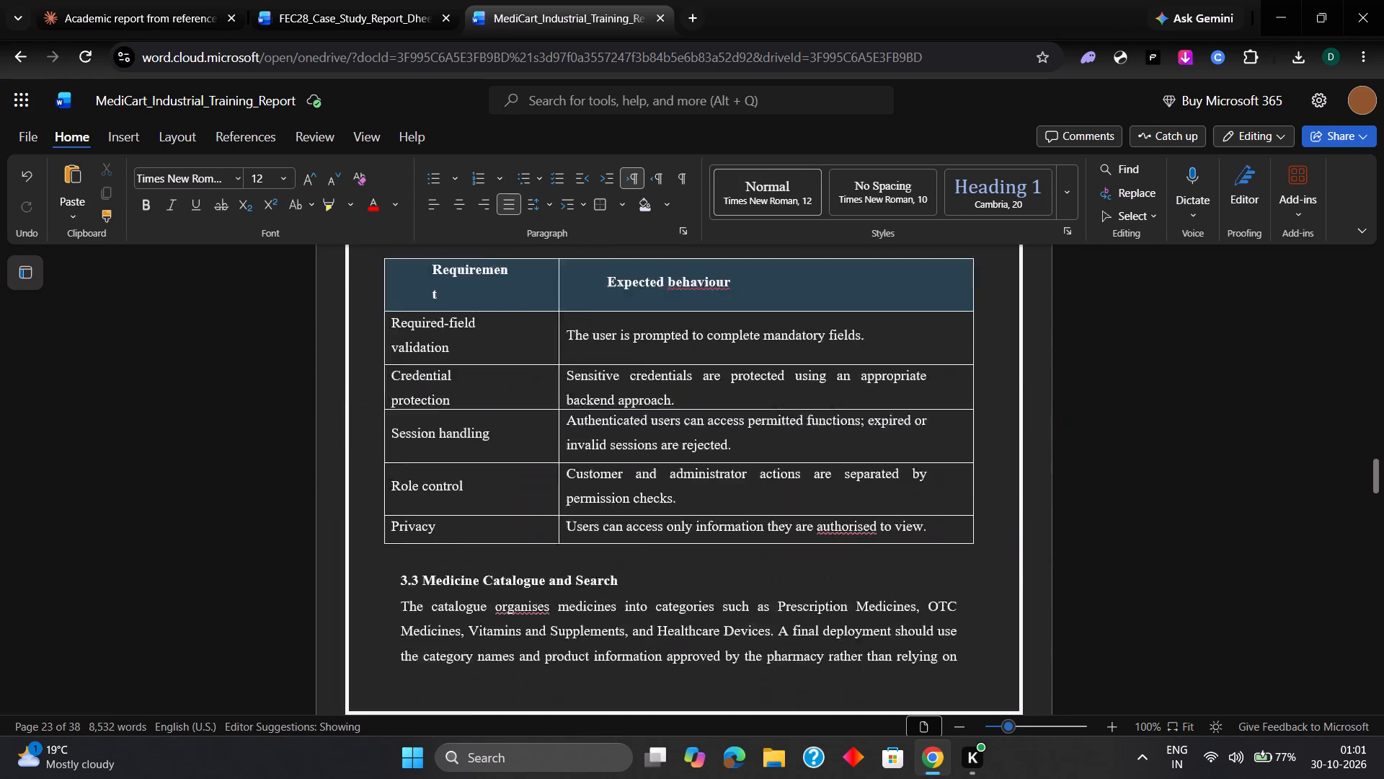
scroll(564, 464, up, 18)
scroll(564, 507, down, 3)
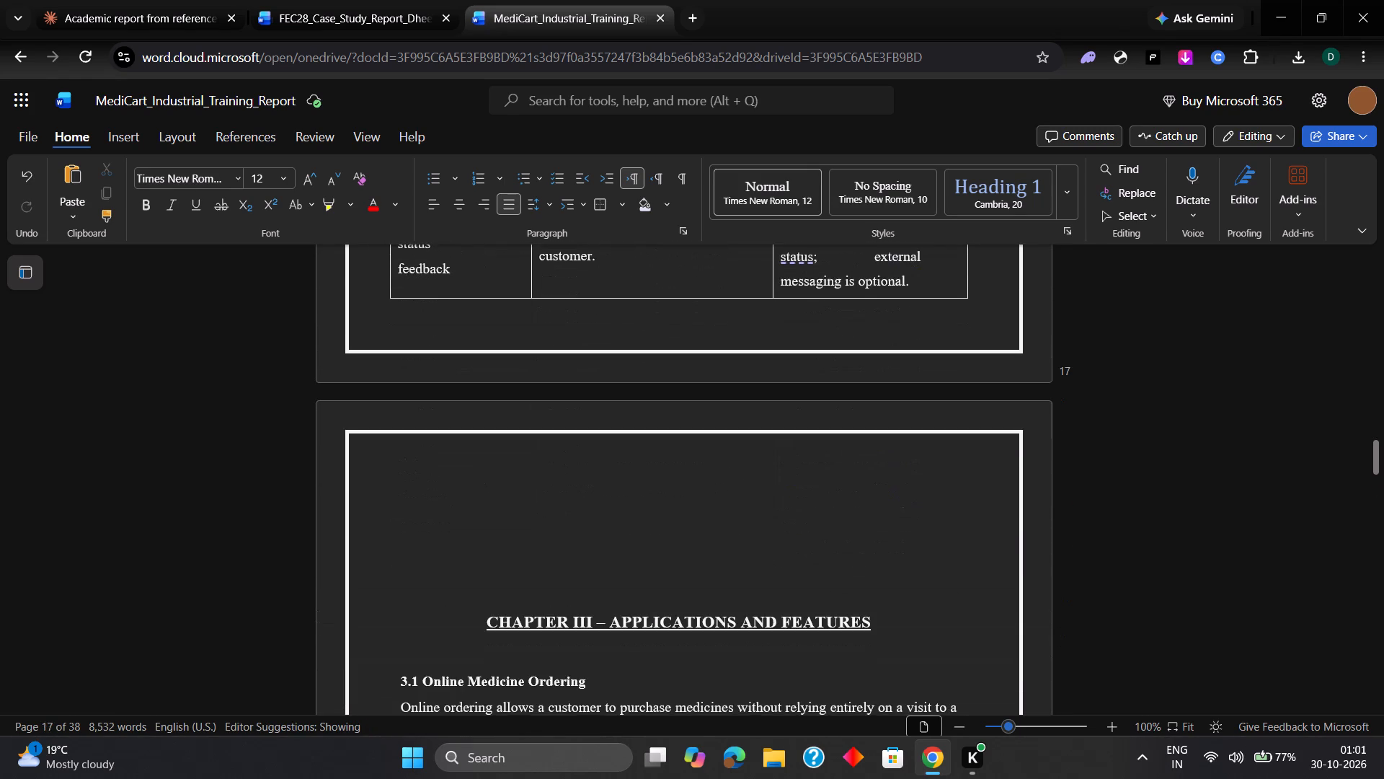
scroll(567, 495, down, 2)
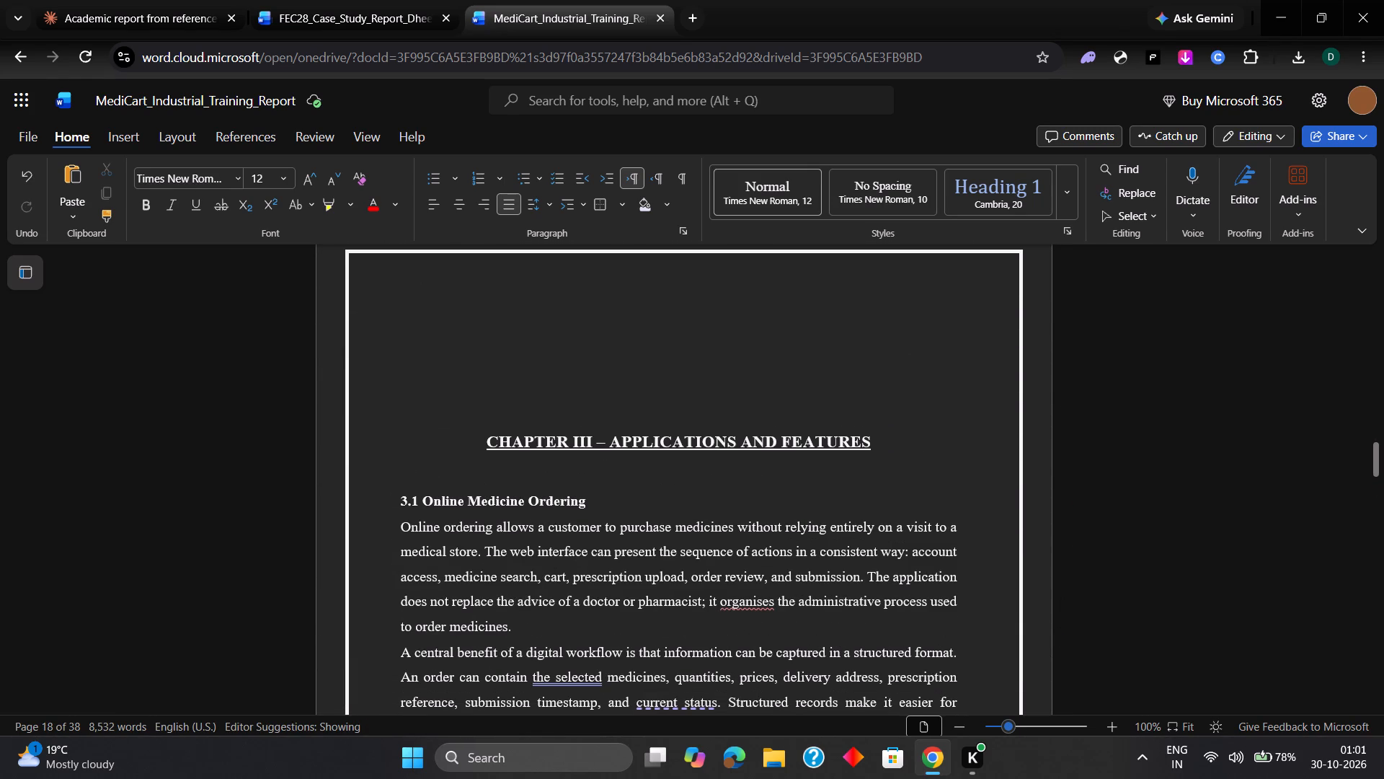
scroll(742, 471, up, 20)
scroll(742, 471, up, 9)
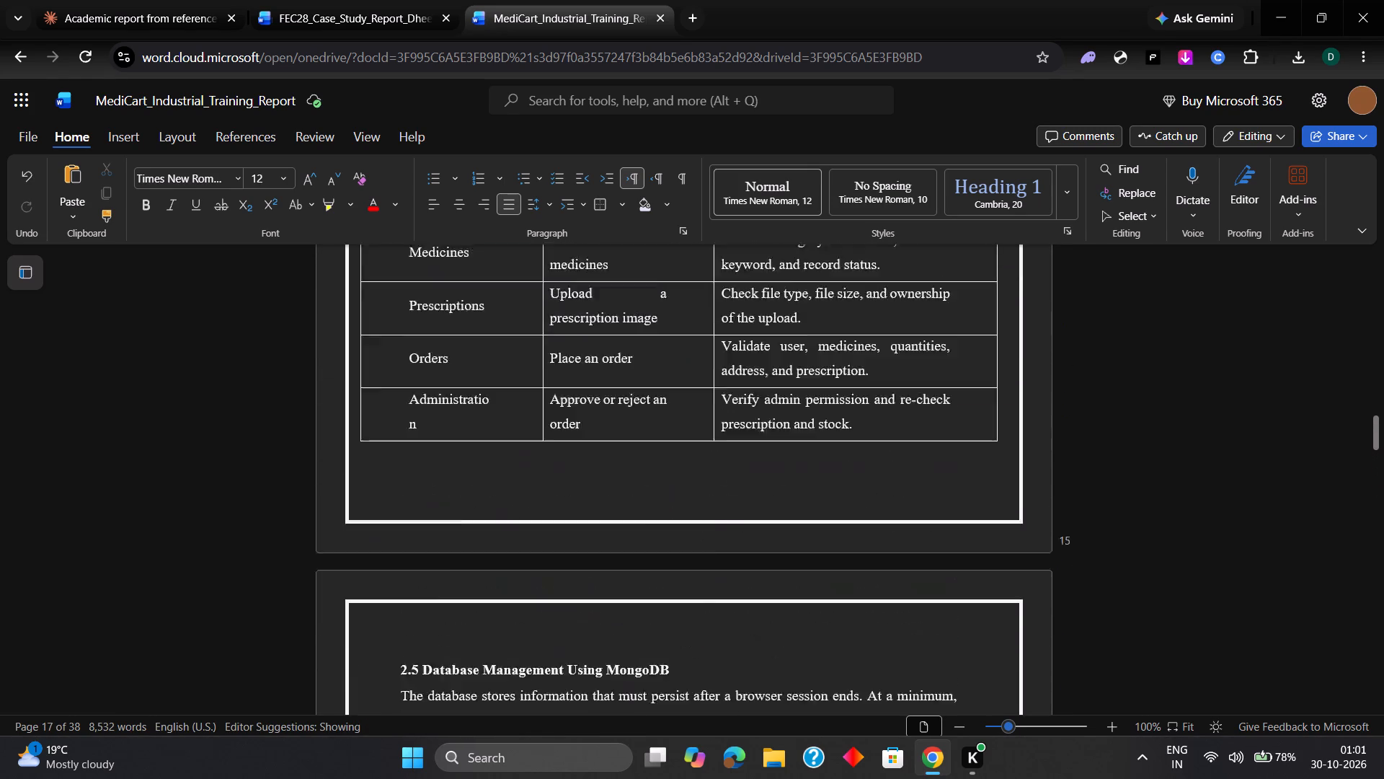
scroll(736, 470, up, 20)
scroll(736, 470, up, 19)
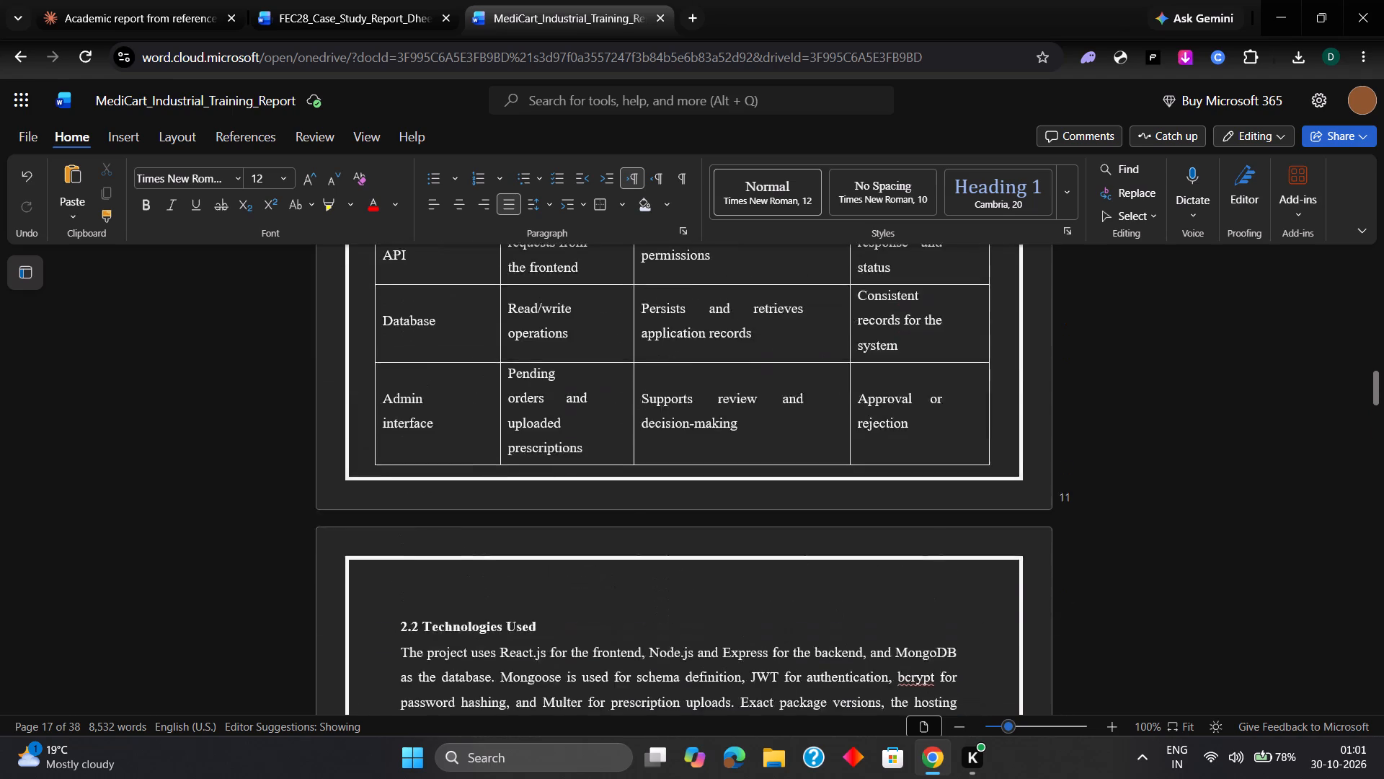
scroll(735, 470, up, 16)
scroll(735, 470, down, 8)
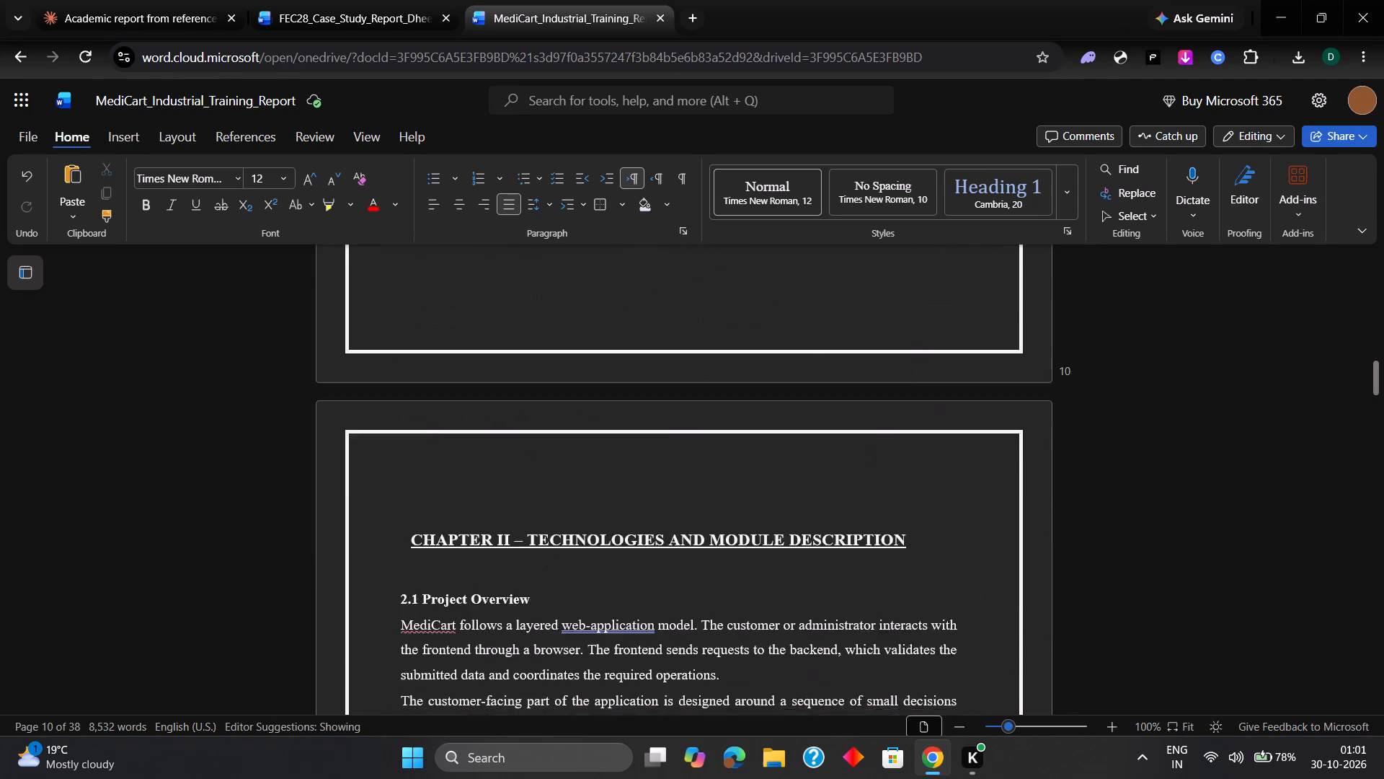
drag(923, 417, 466, 428)
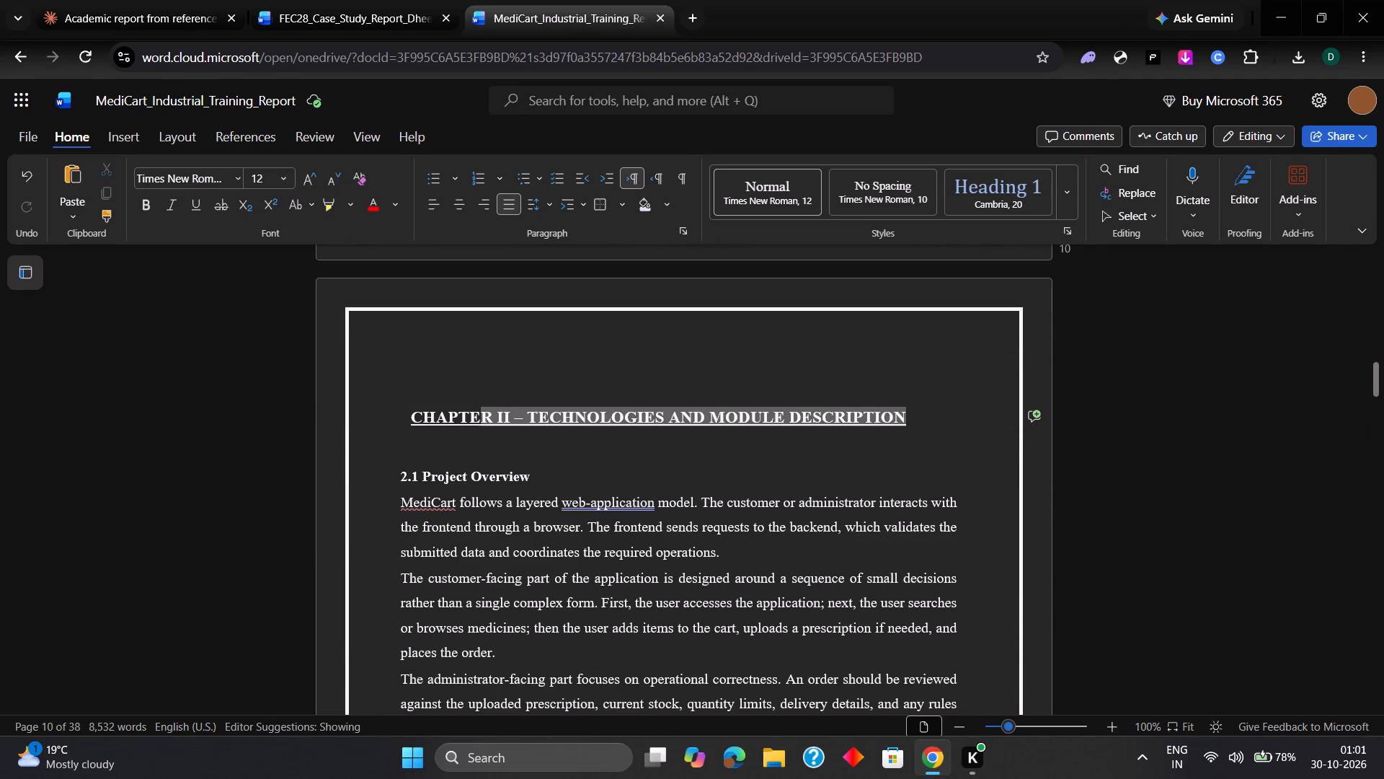
drag(466, 428, 409, 424)
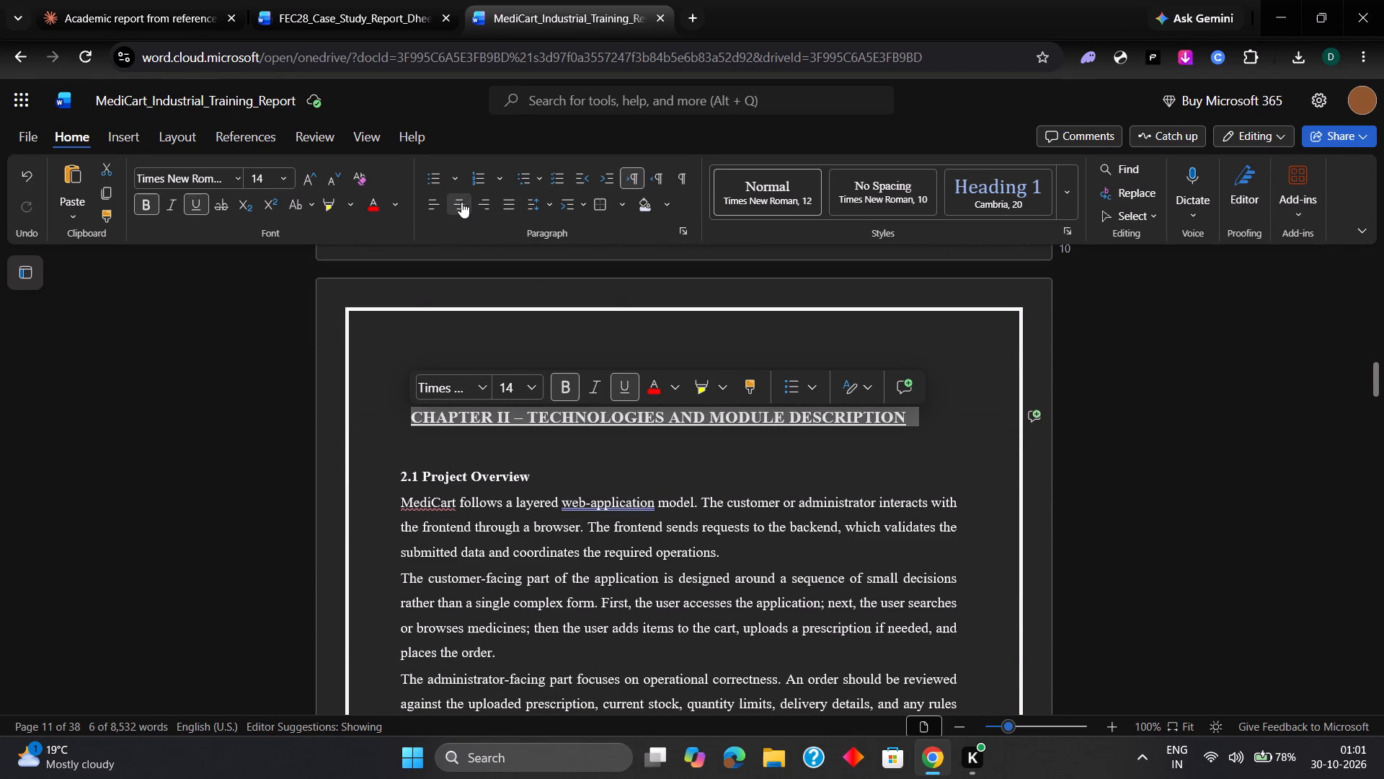
click(459, 199)
click(463, 205)
click(463, 205)
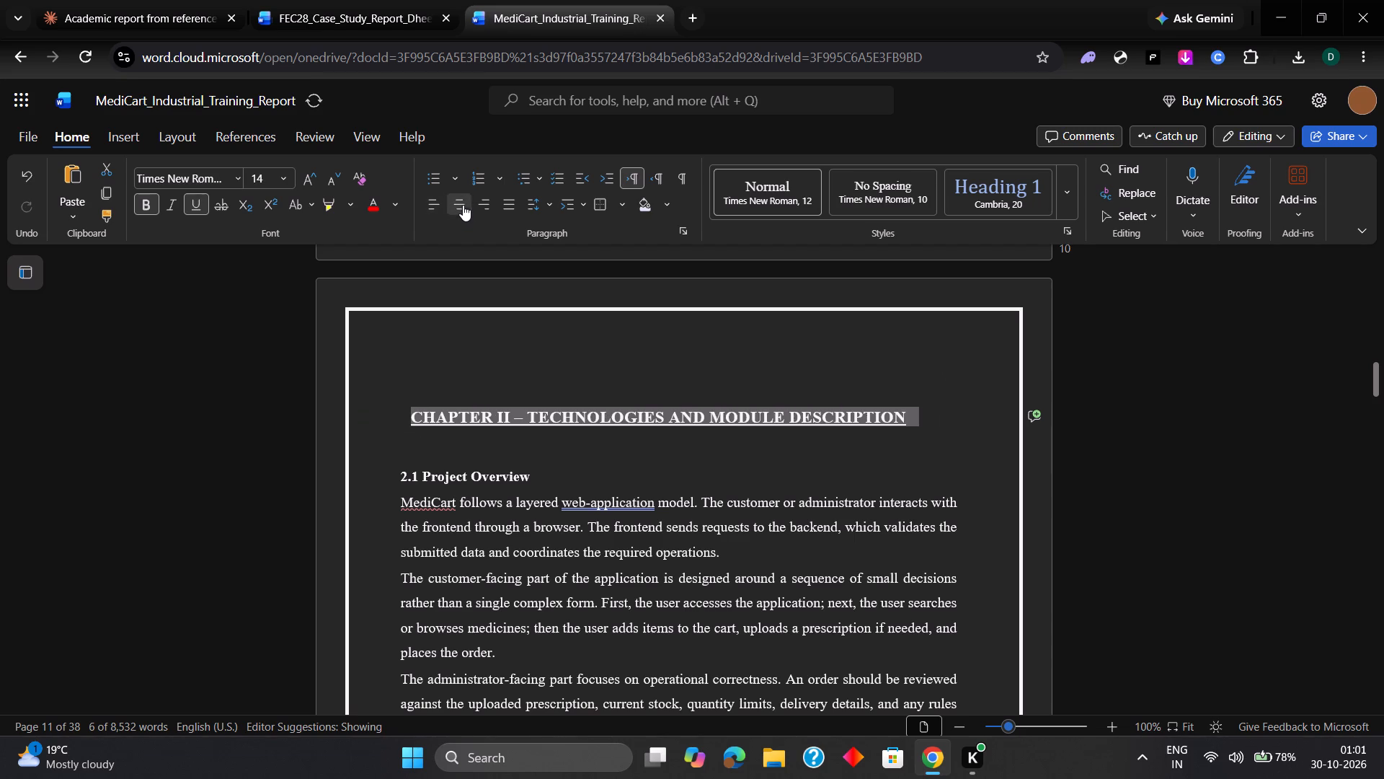
click(463, 205)
click(522, 384)
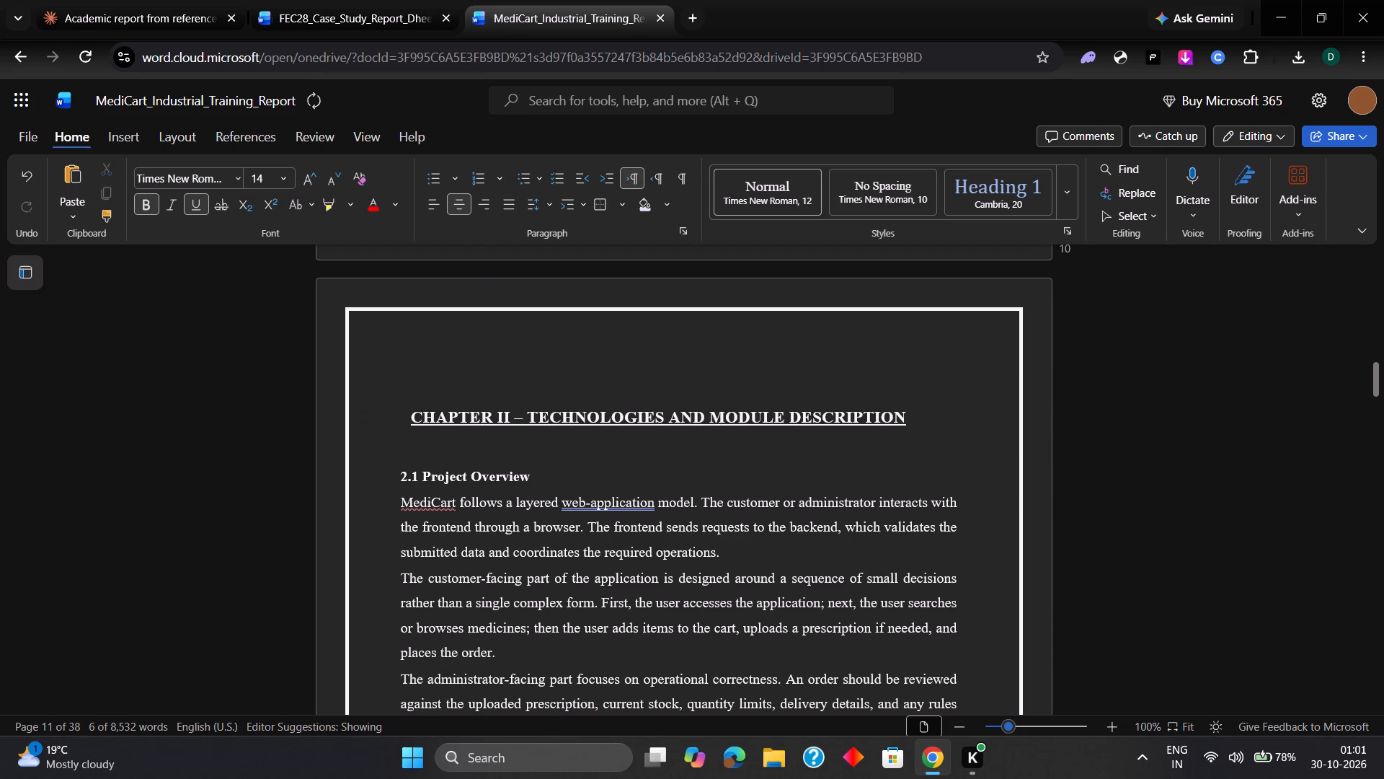
Open the report's print preview and examine the pages from the cover through Chapter I to the Chapter II heading.
click(22, 130)
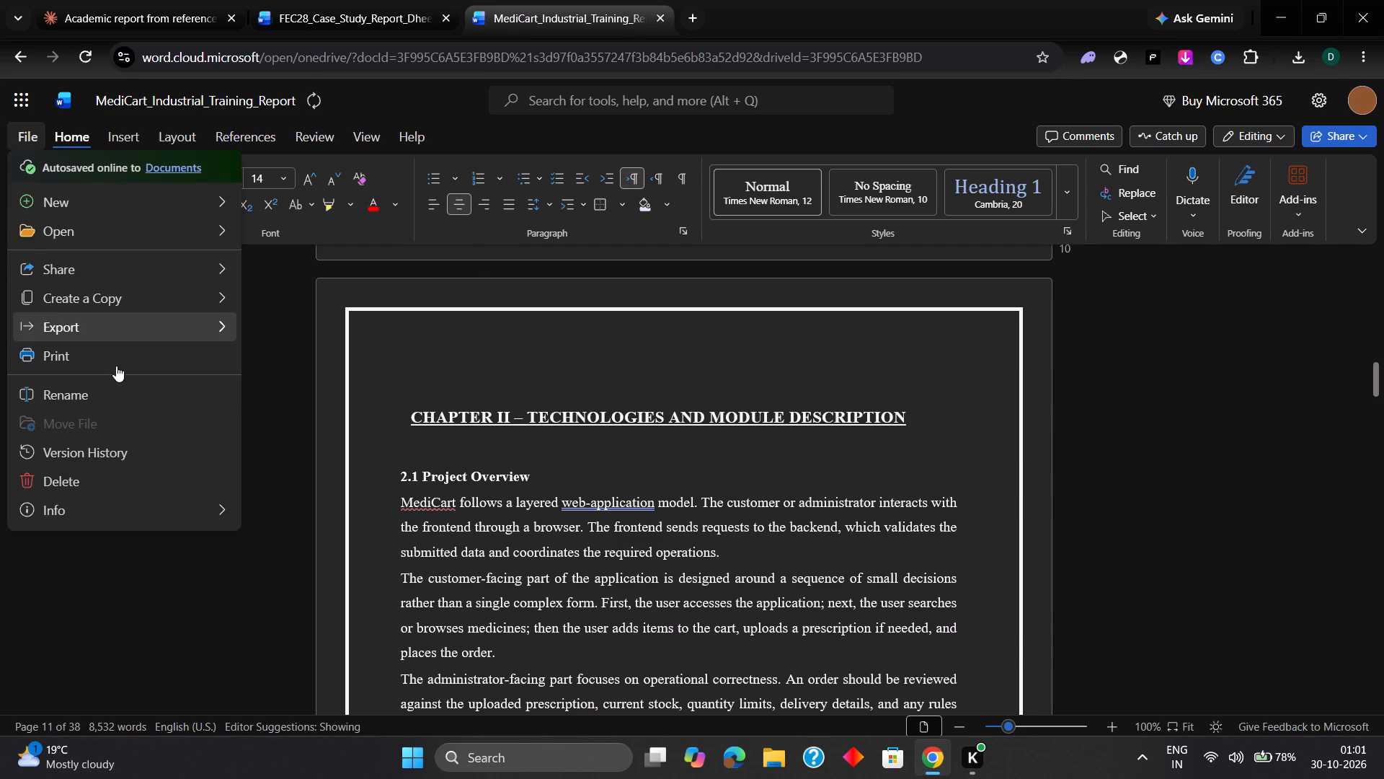
click(116, 362)
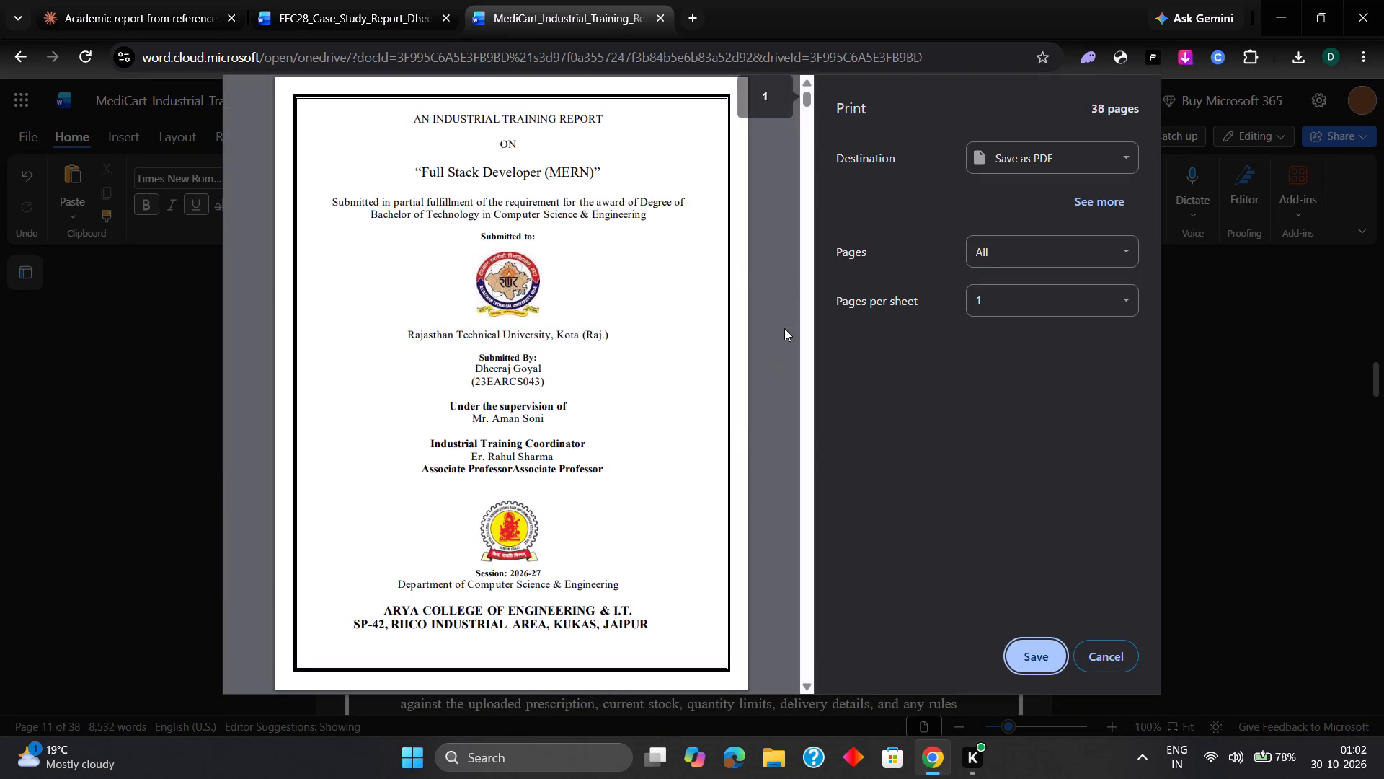
triple_click(808, 143)
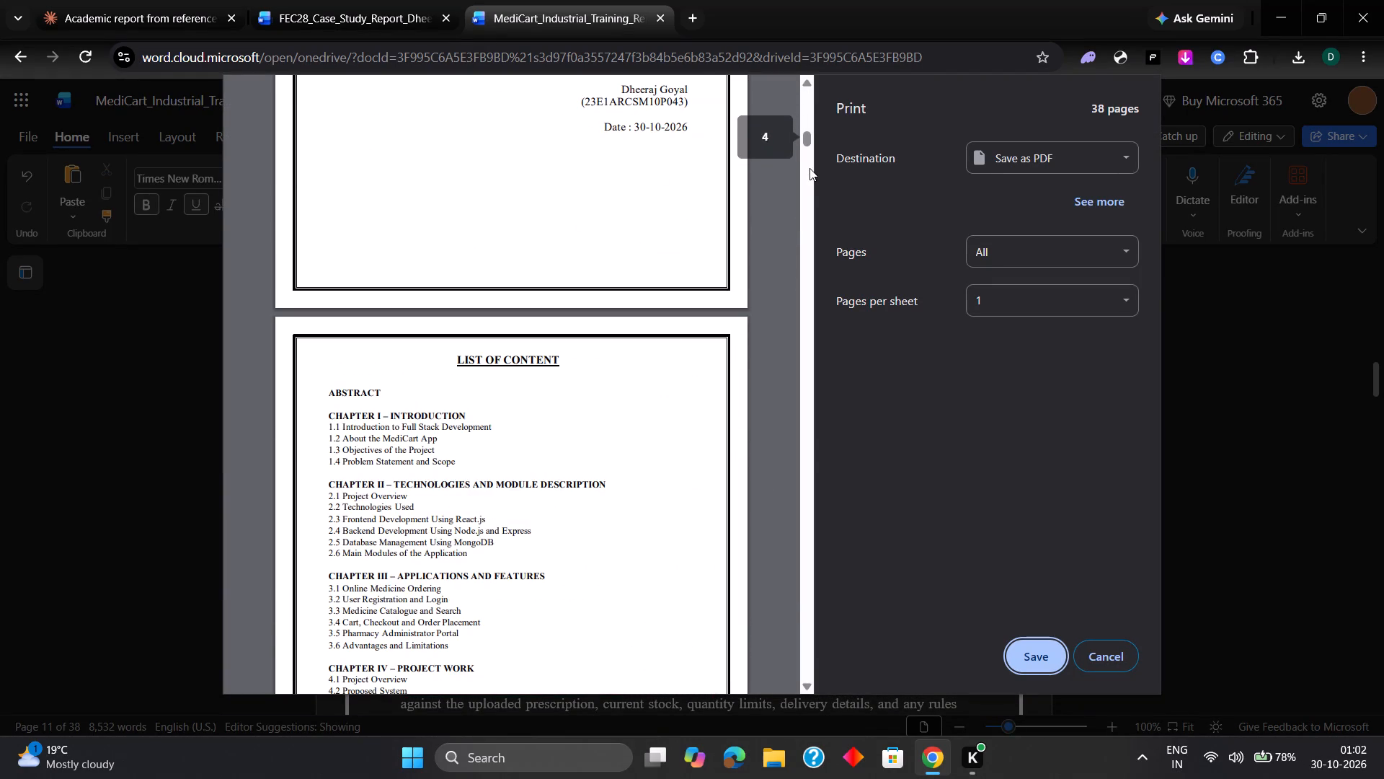
click(809, 168)
click(810, 180)
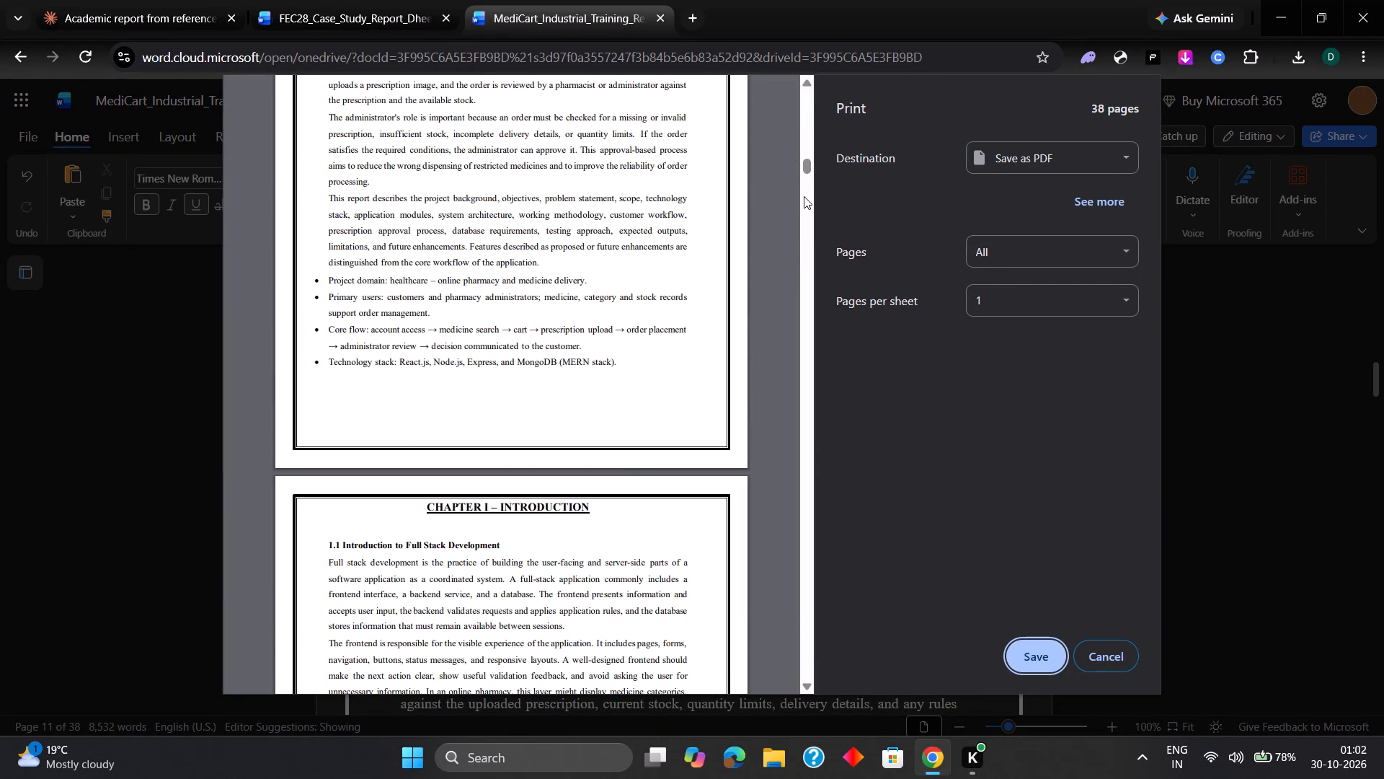
click(804, 203)
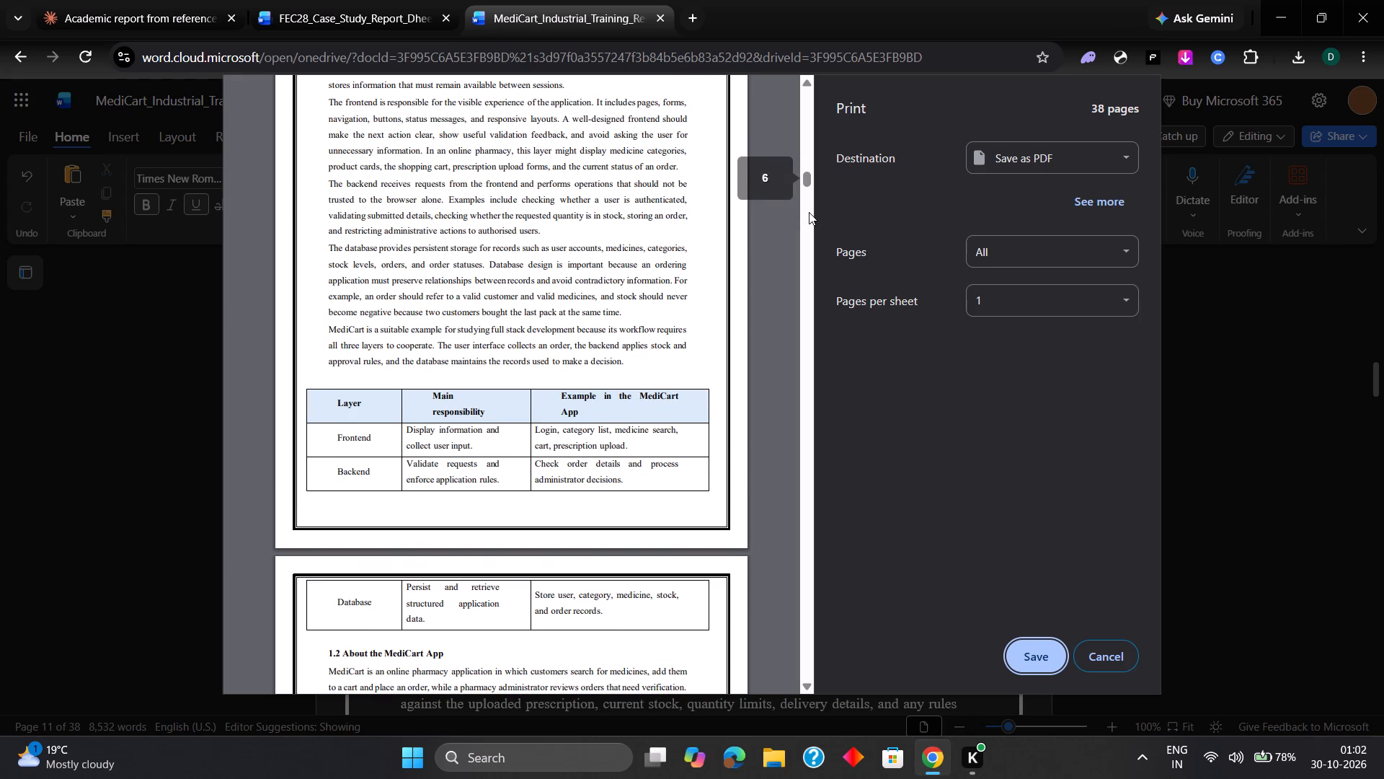
click(809, 214)
click(809, 214)
click(809, 220)
click(808, 232)
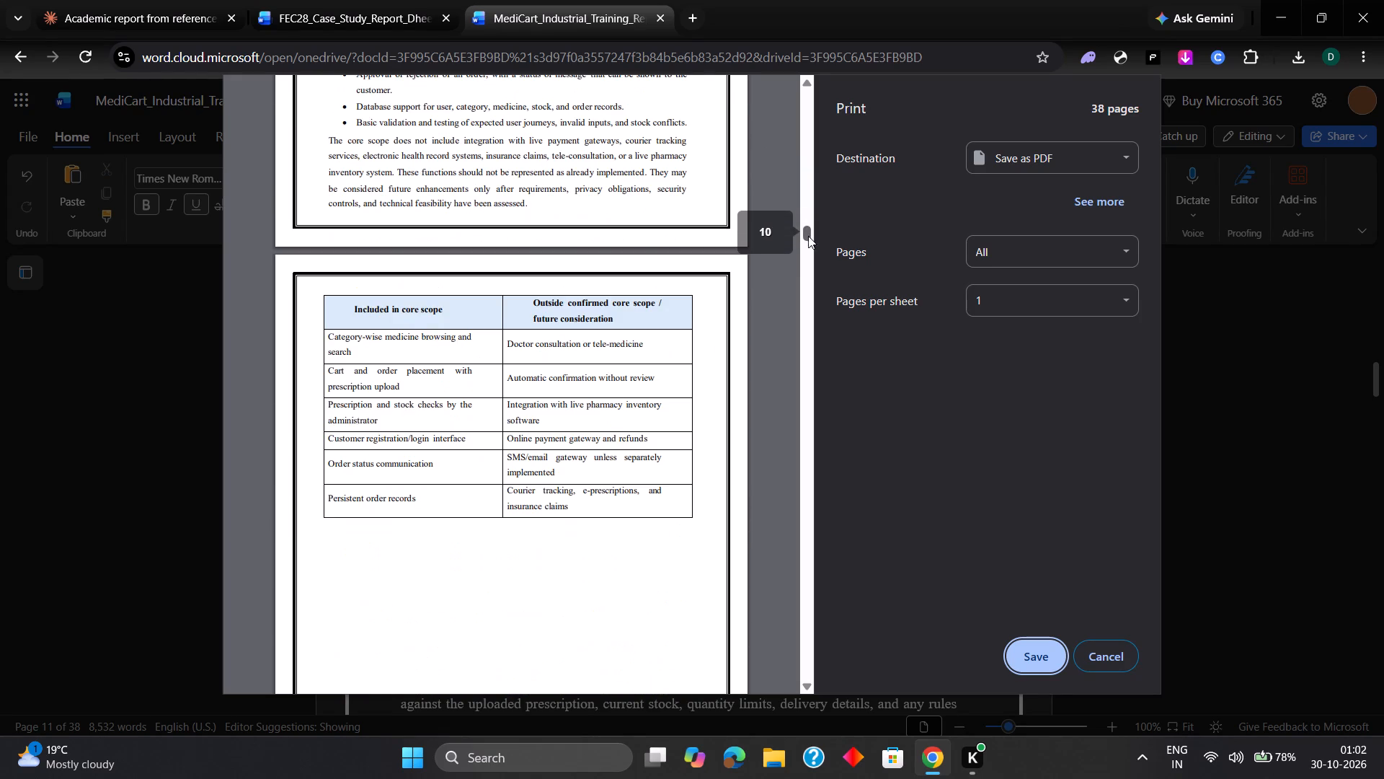
click(805, 255)
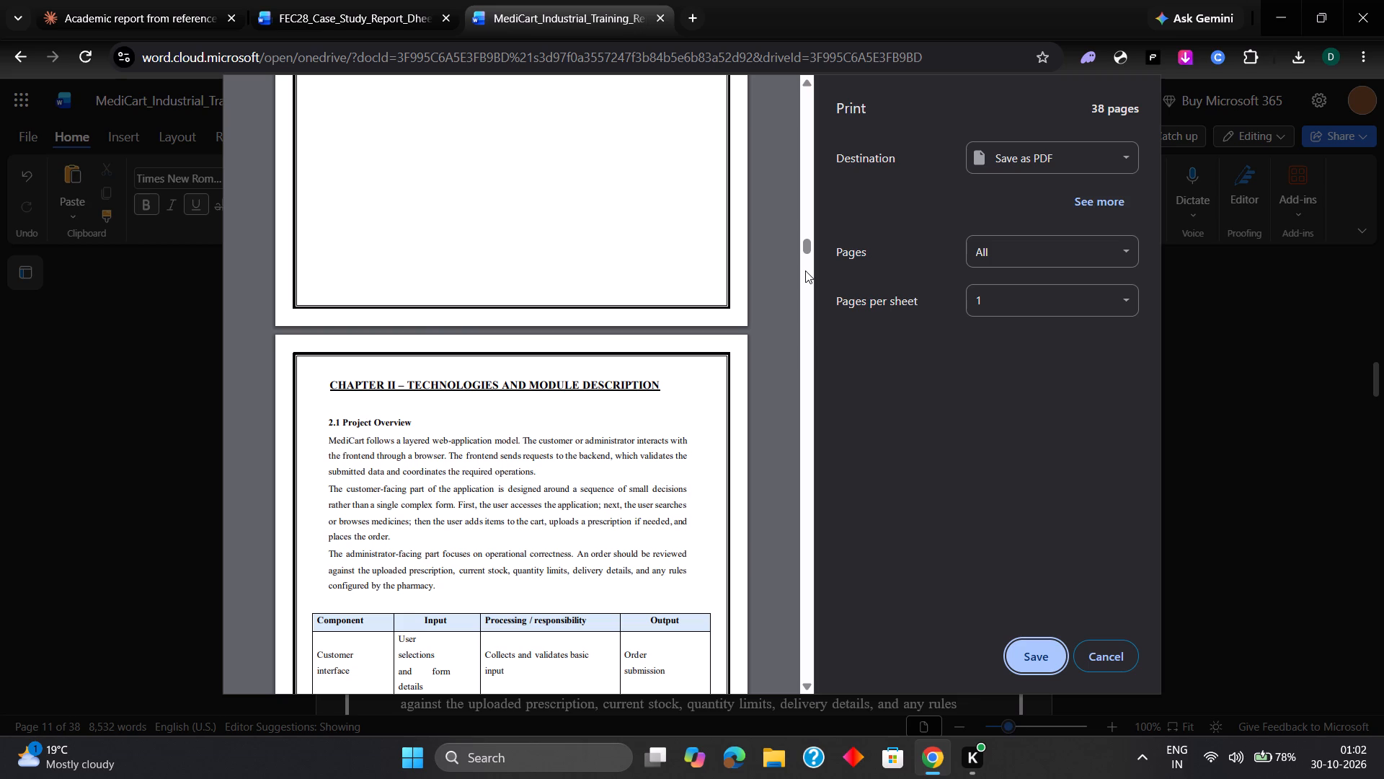
Examine the preview pages from Chapter II into Chapter III, including the page break within section 3.2, and close the preview.
double_click(805, 270)
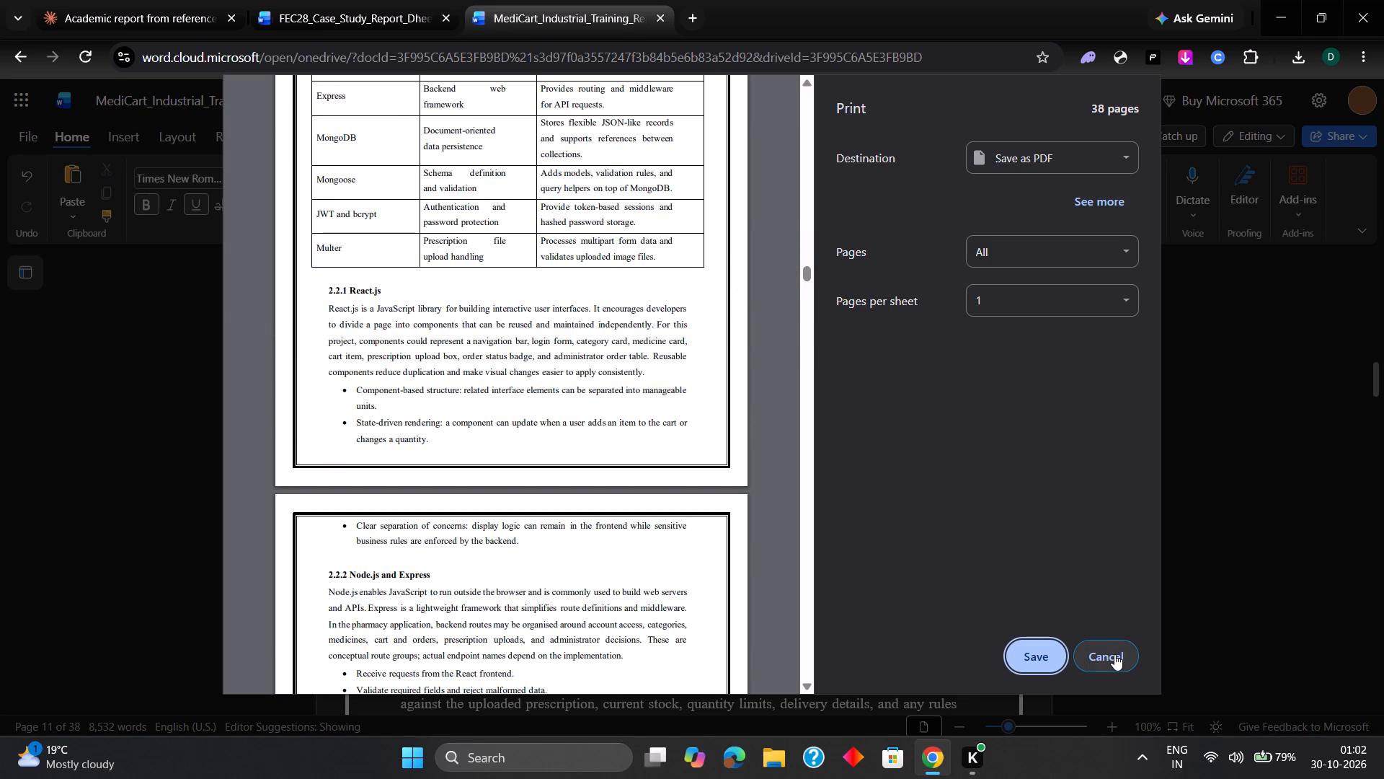
double_click(808, 299)
click(805, 334)
click(805, 339)
drag(805, 347, 808, 357)
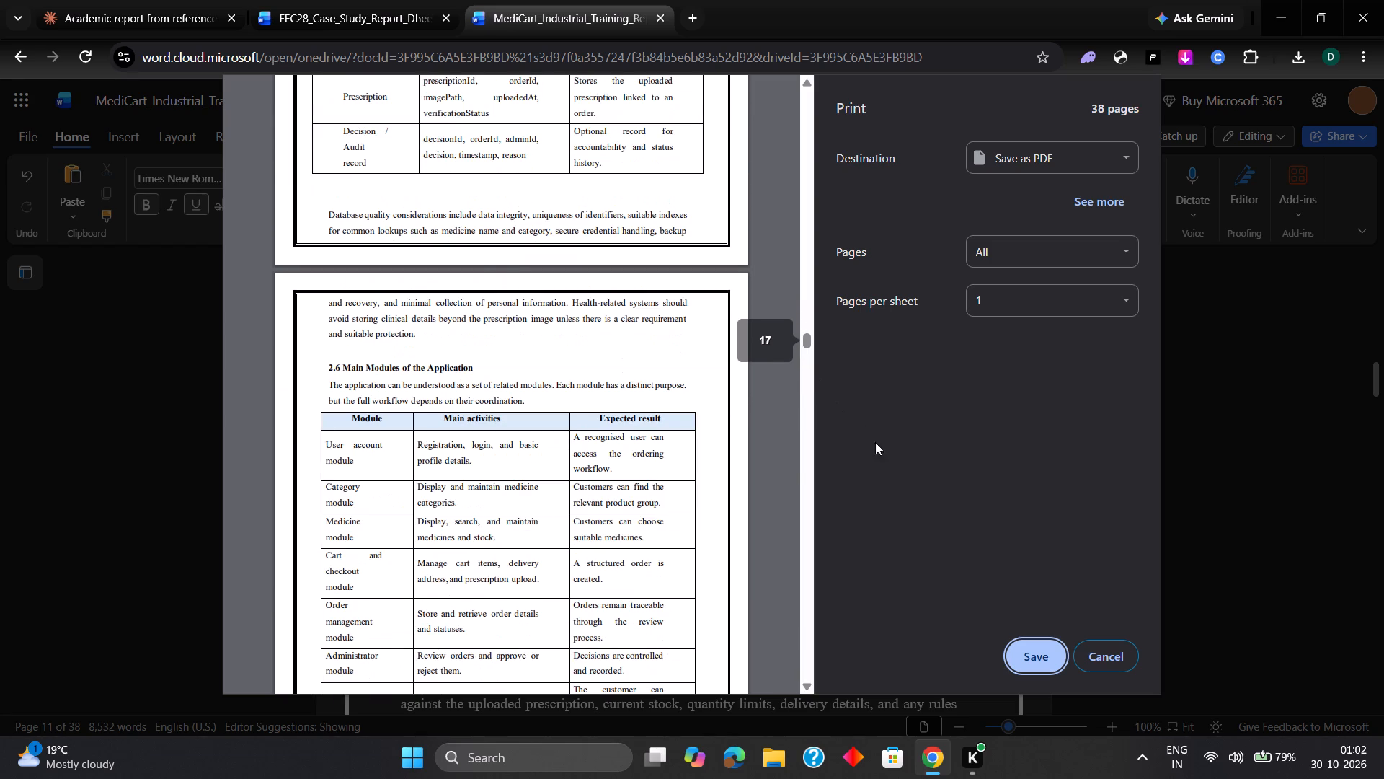
triple_click(806, 371)
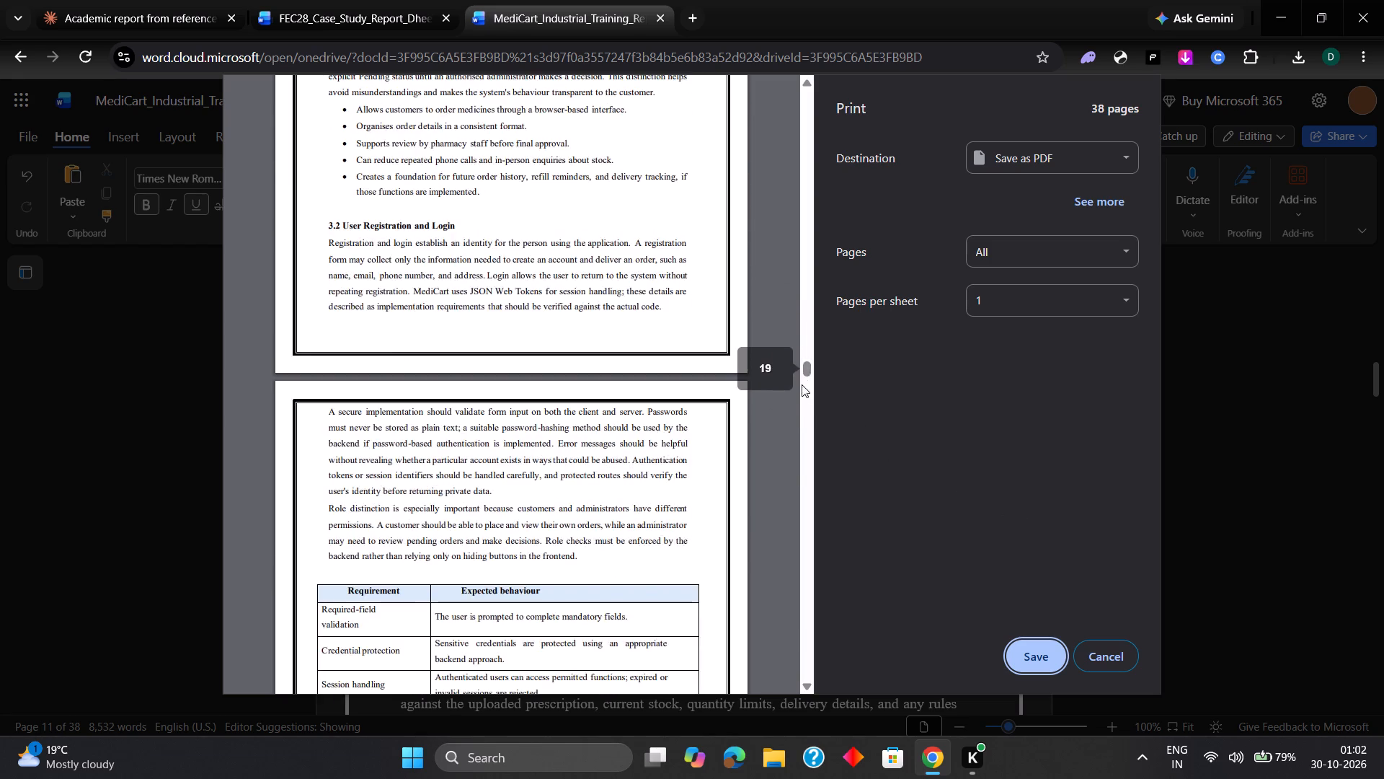
double_click(800, 395)
click(1120, 656)
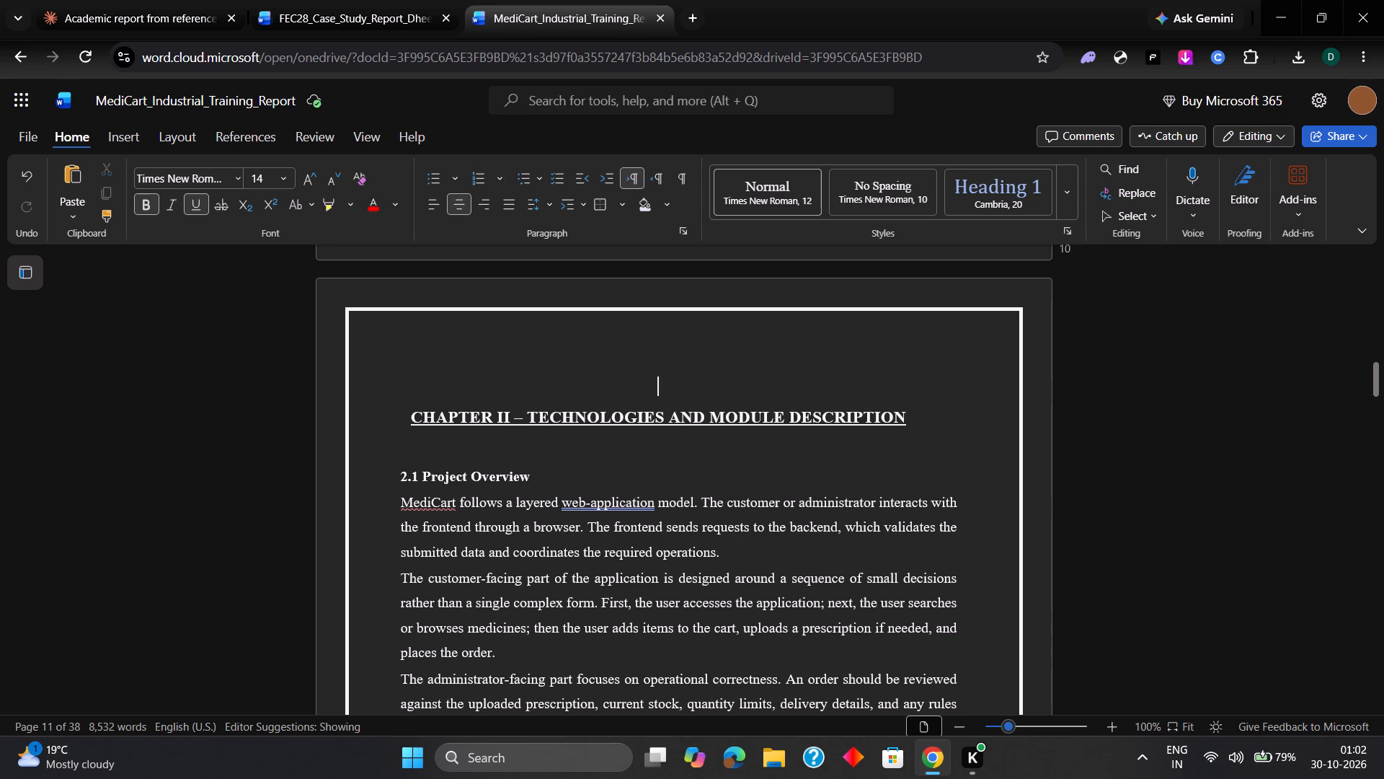
Check the page break and the spacing above the heading "CHAPTER II – TECHNOLOGIES AND MODULE DESCRIPTION".
scroll(632, 577, up, 2)
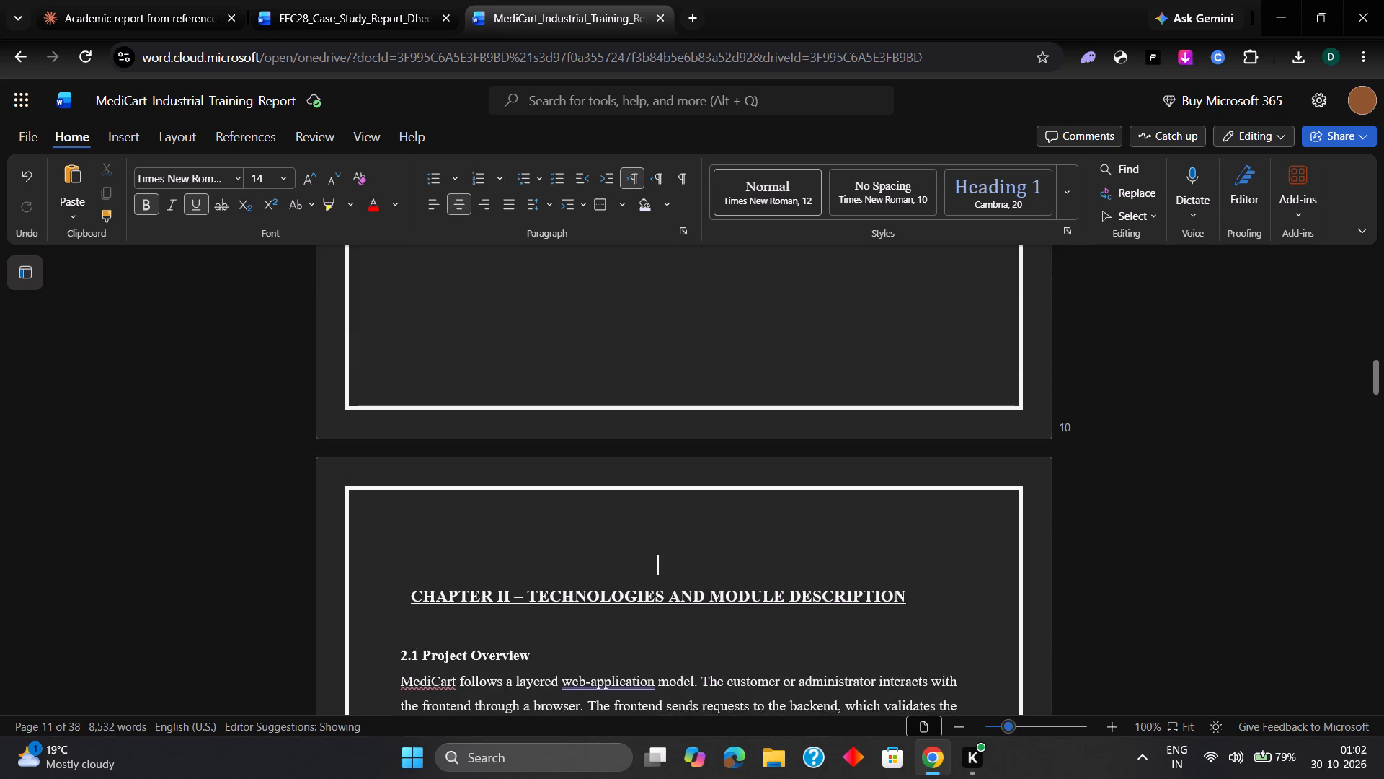
scroll(634, 566, up, 2)
scroll(634, 574, down, 3)
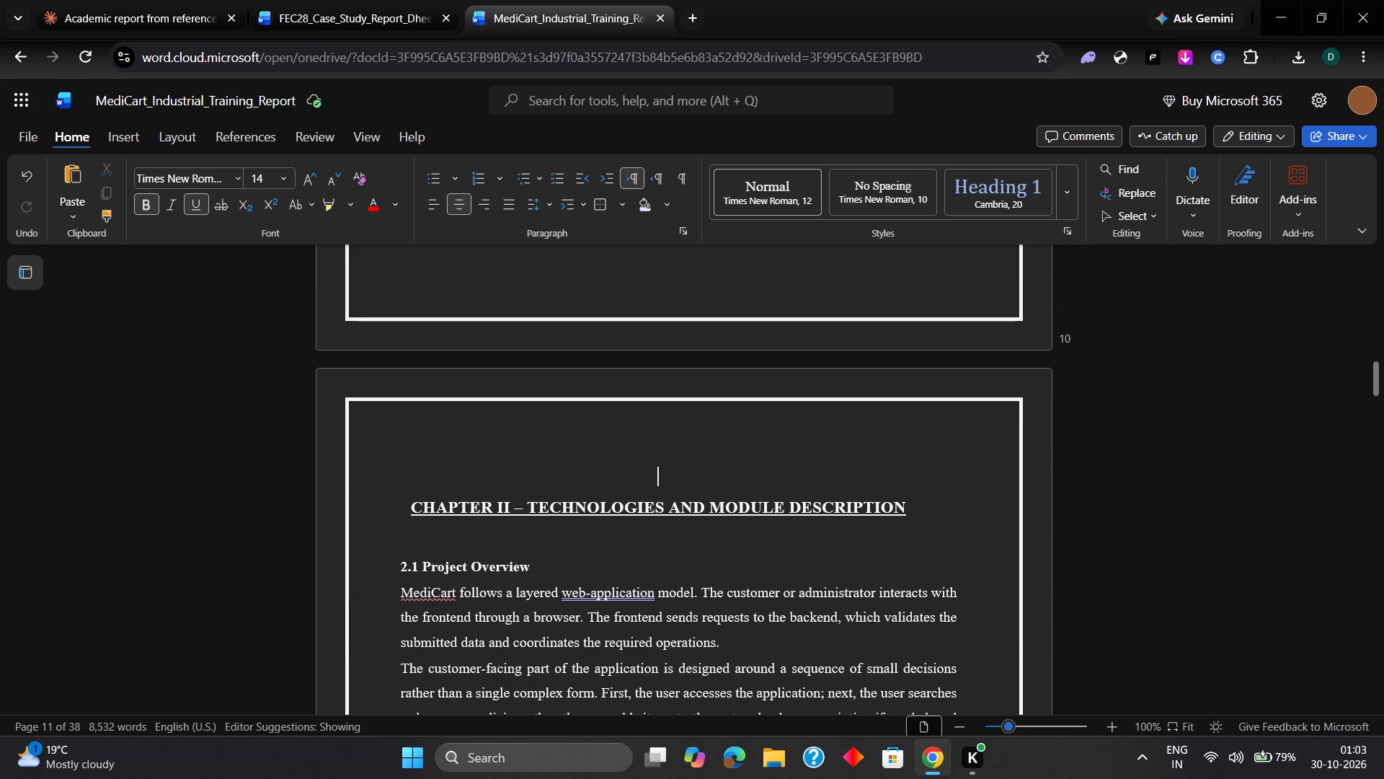
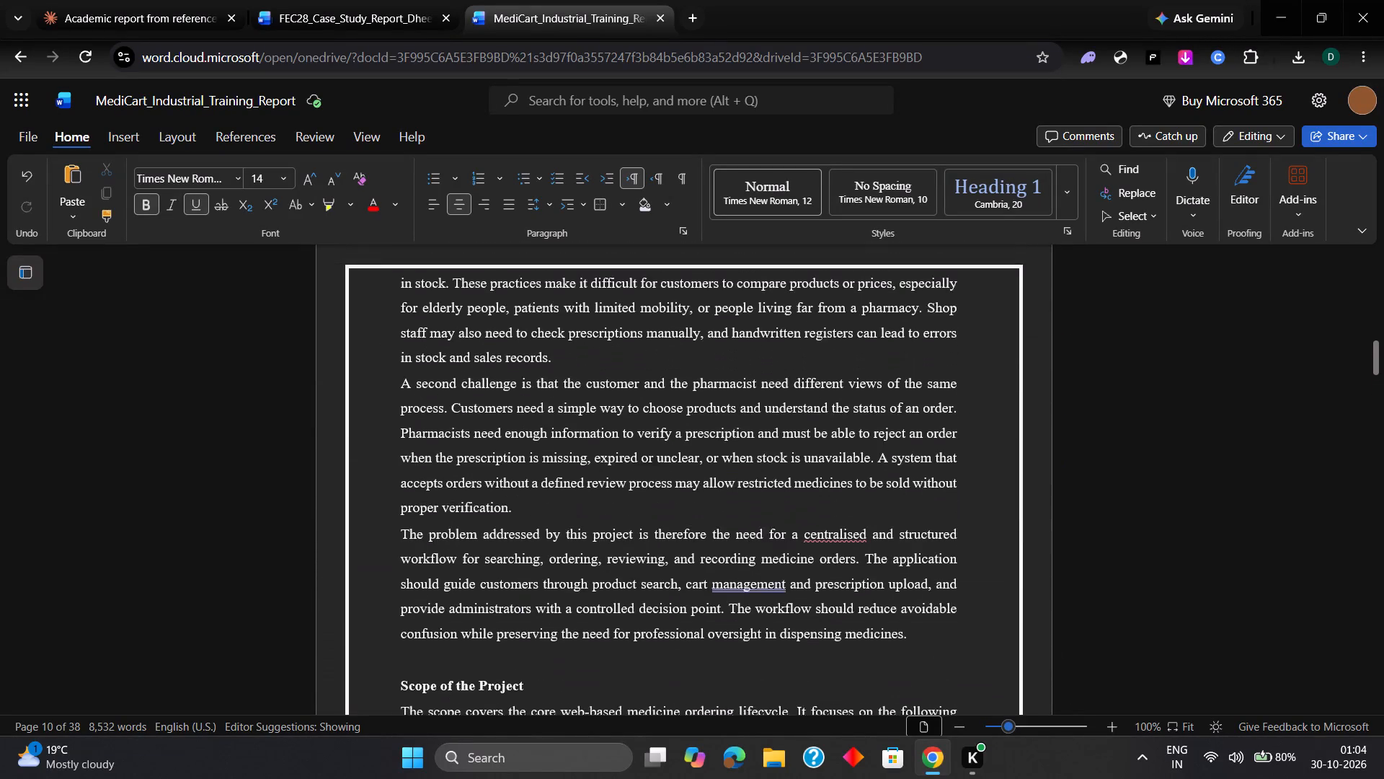
Remove the blank line below "ABSTRACT" in the List of Content.
scroll(698, 572, up, 20)
scroll(698, 572, up, 13)
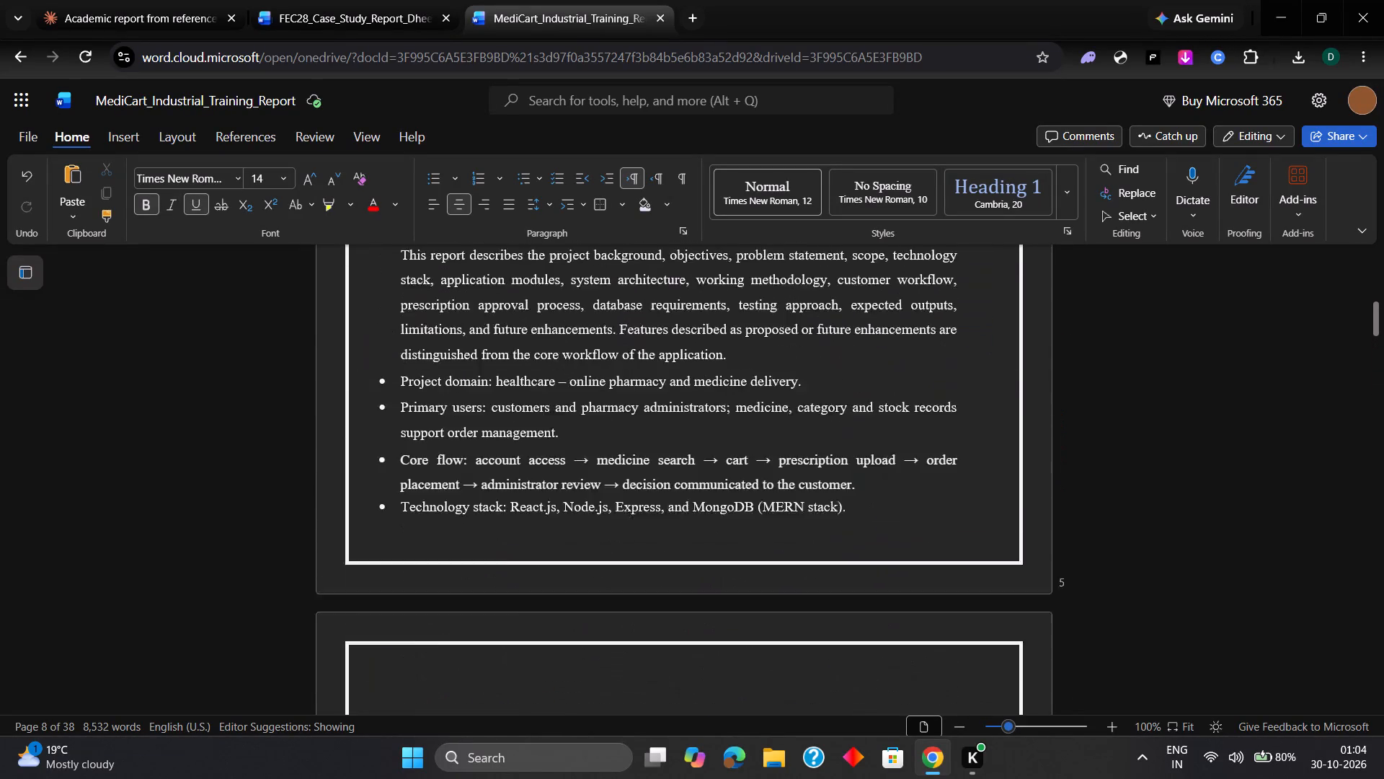
scroll(701, 567, up, 13)
scroll(704, 562, down, 4)
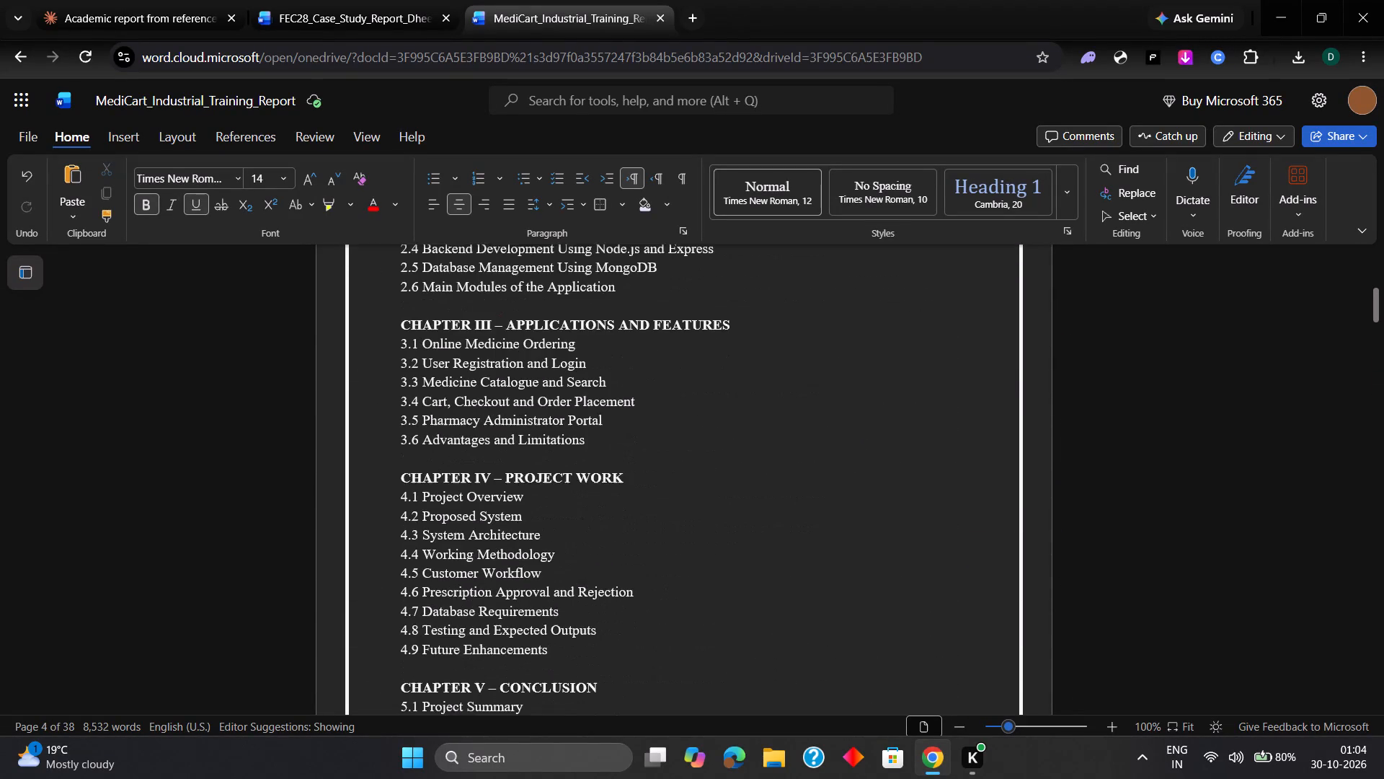
scroll(704, 562, down, 3)
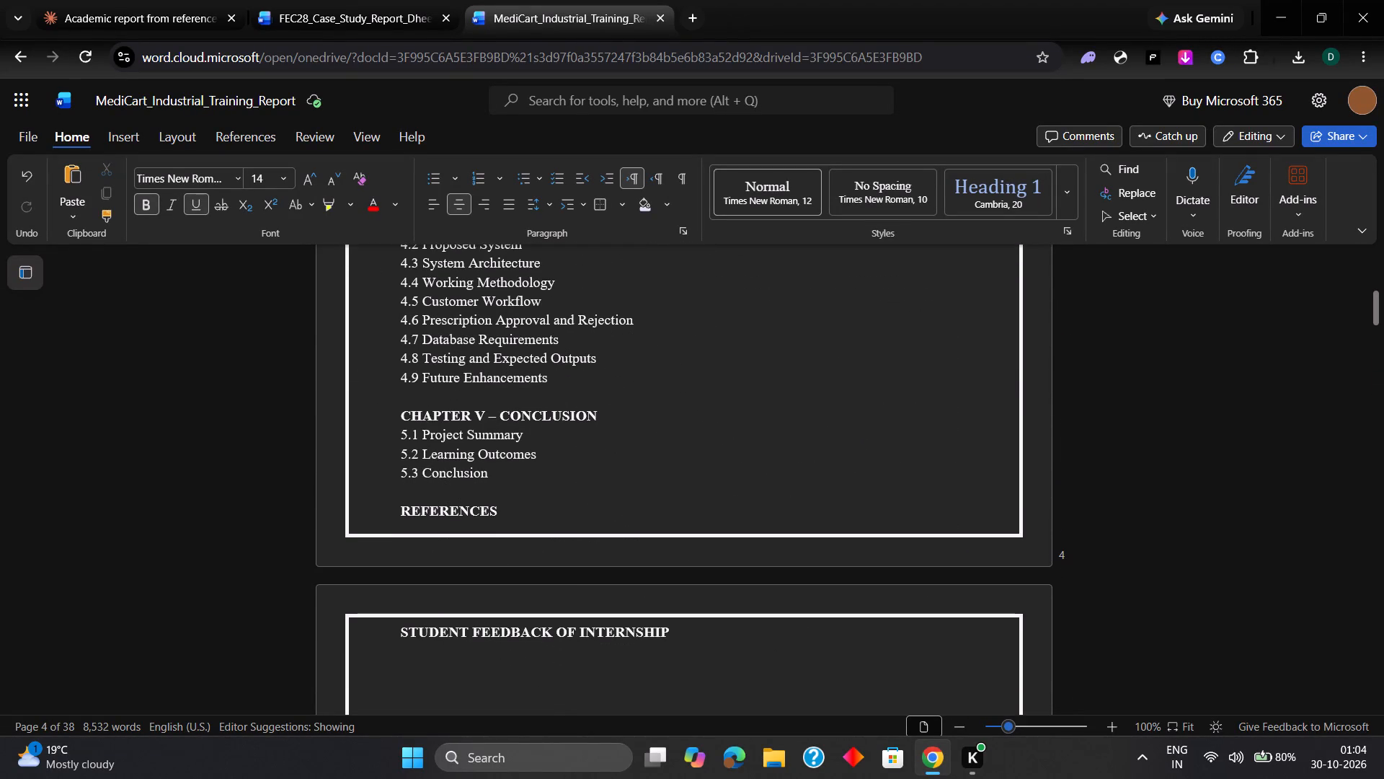
scroll(496, 589, up, 8)
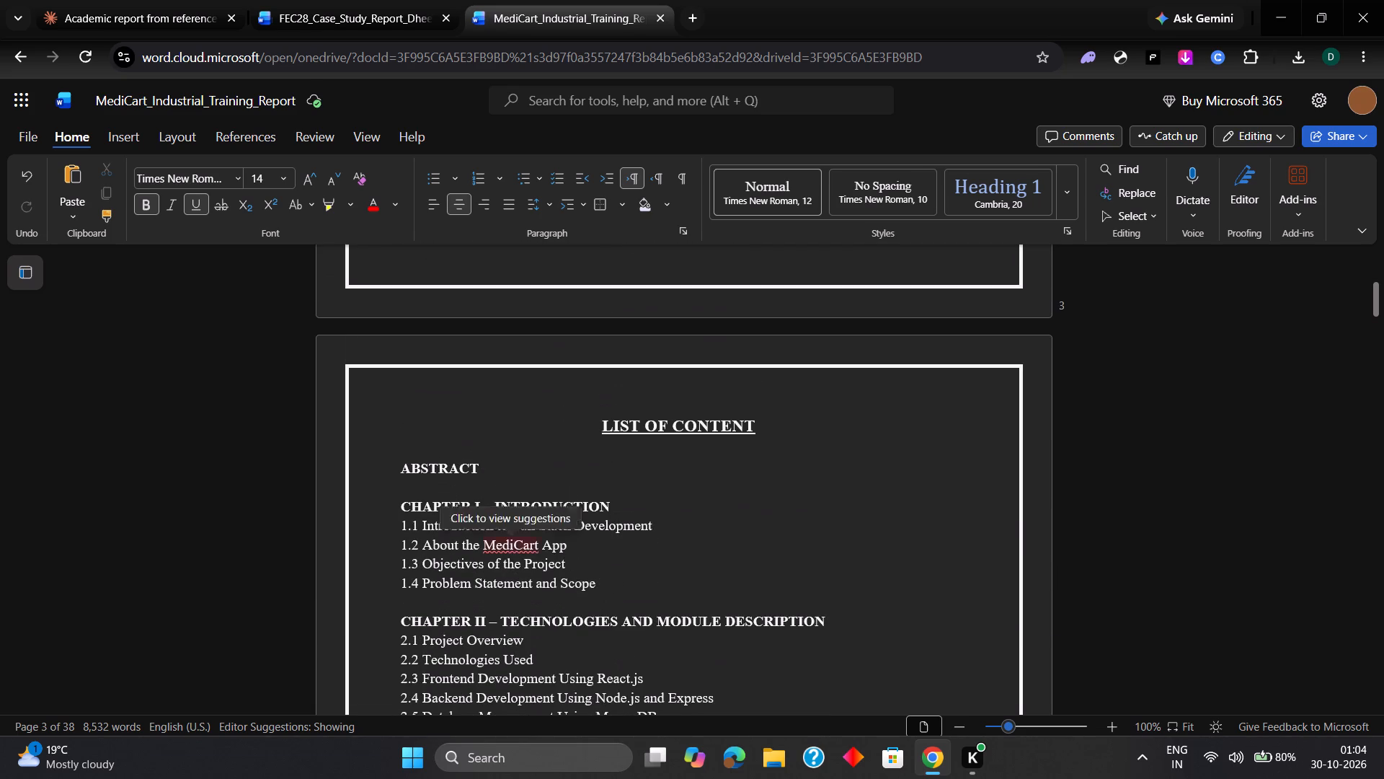
click(501, 480)
key(BackSpace)
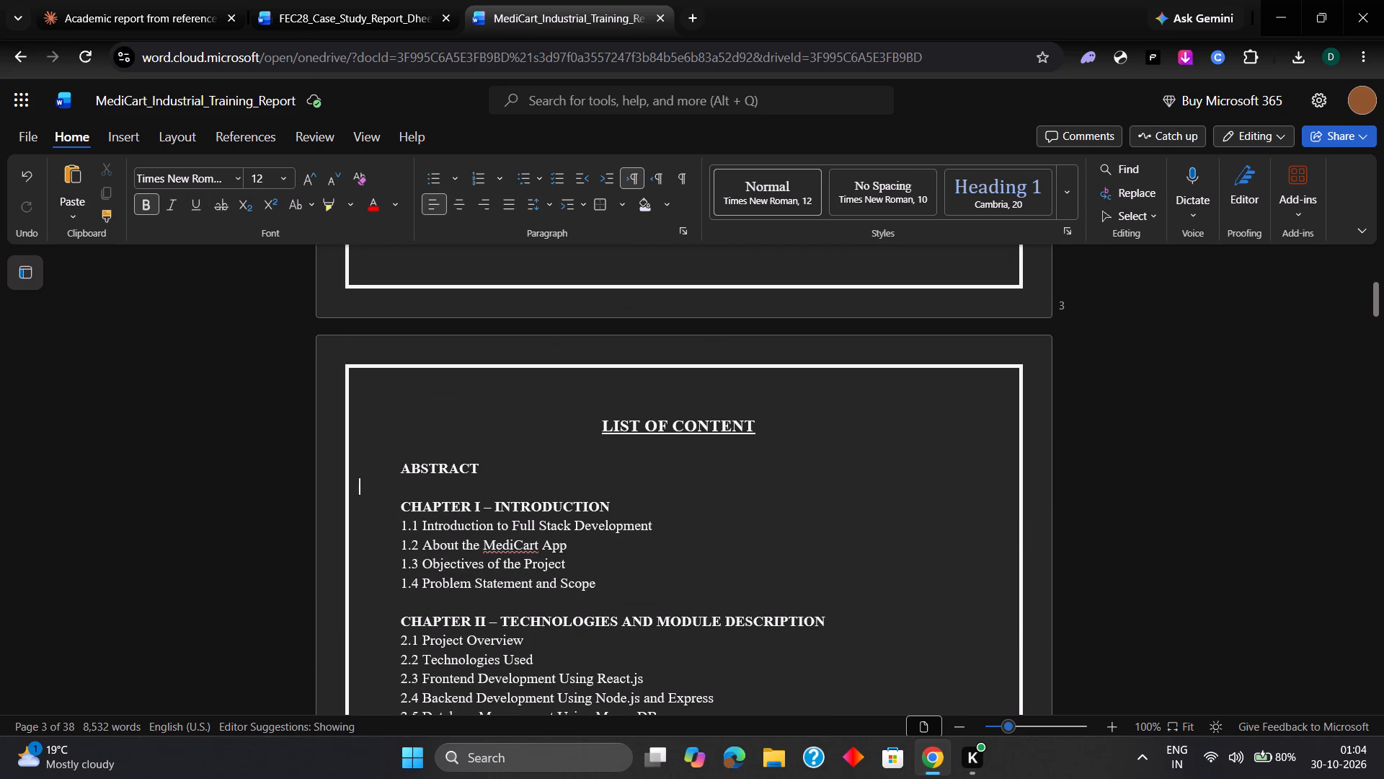
key(BackSpace)
Delete the extra blank line above the "ABSTRACT" heading on the abstract page.
scroll(500, 537, down, 11)
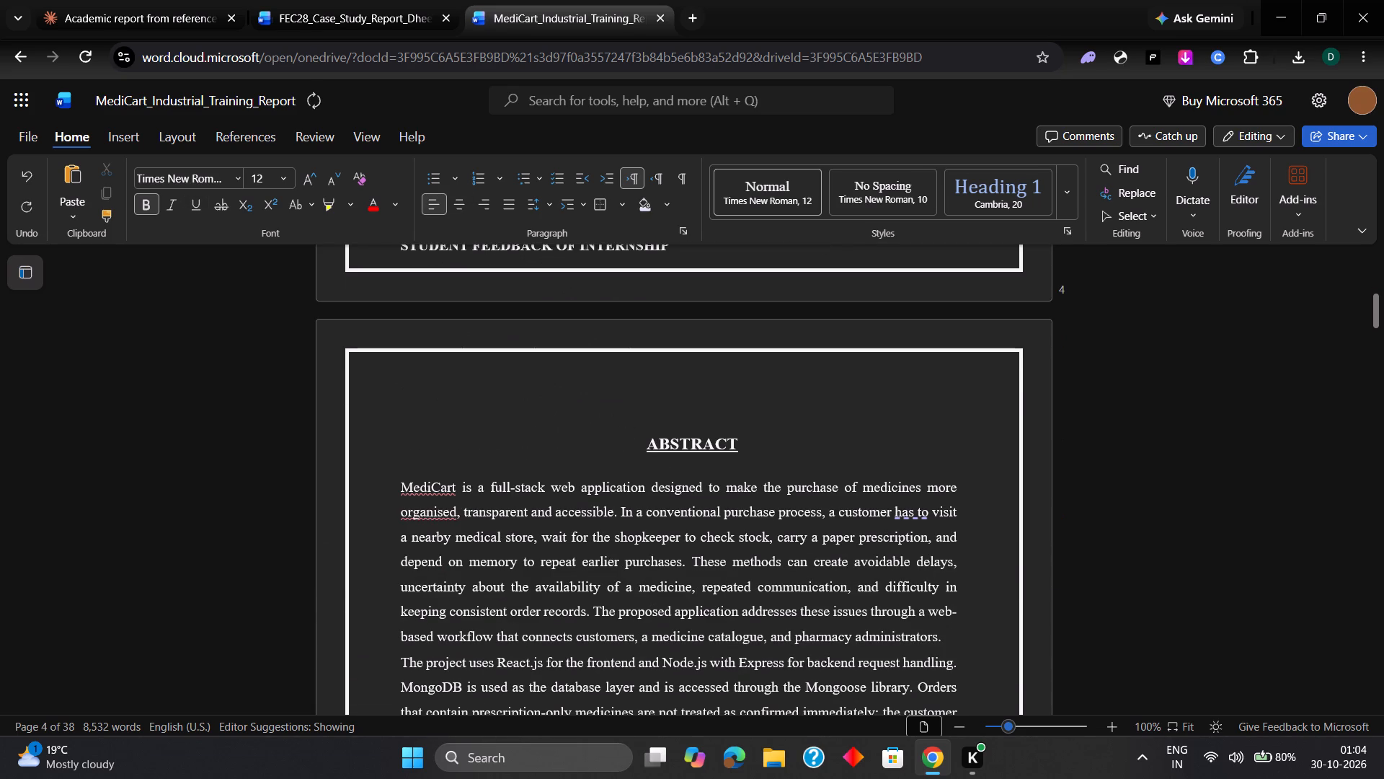
click(645, 439)
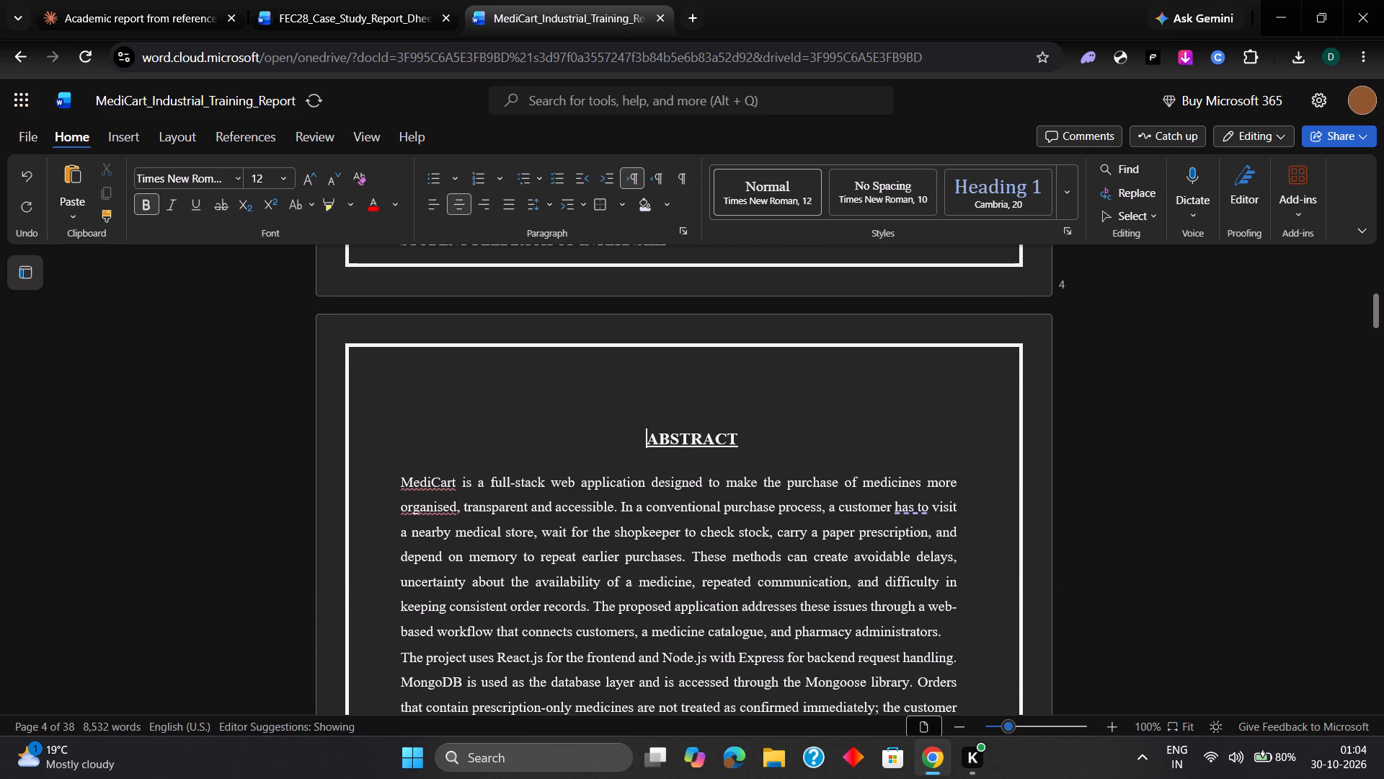
click(652, 415)
key(BackSpace)
key(BackSpace)
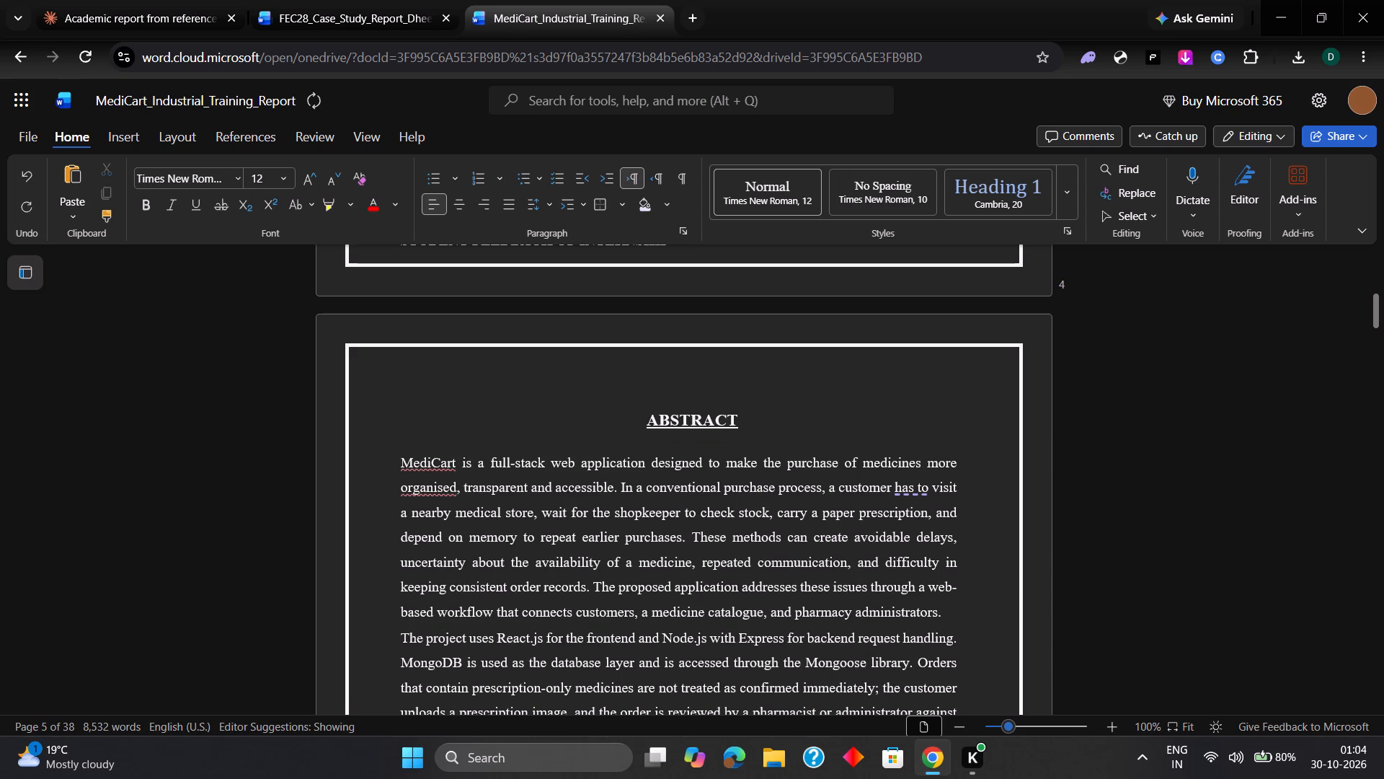
Delete the blank line above the heading "CHAPTER I – INTRODUCTION".
scroll(658, 440, down, 12)
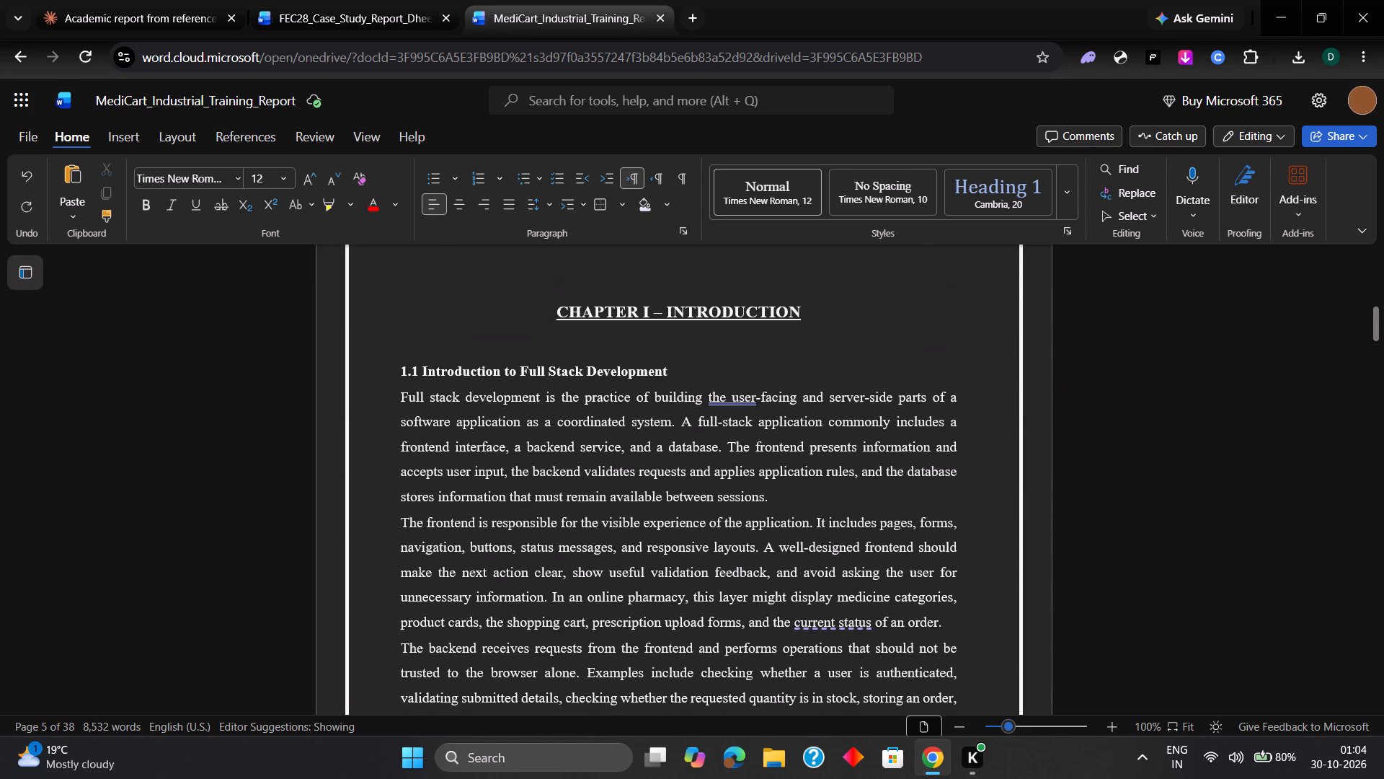
scroll(594, 375, up, 2)
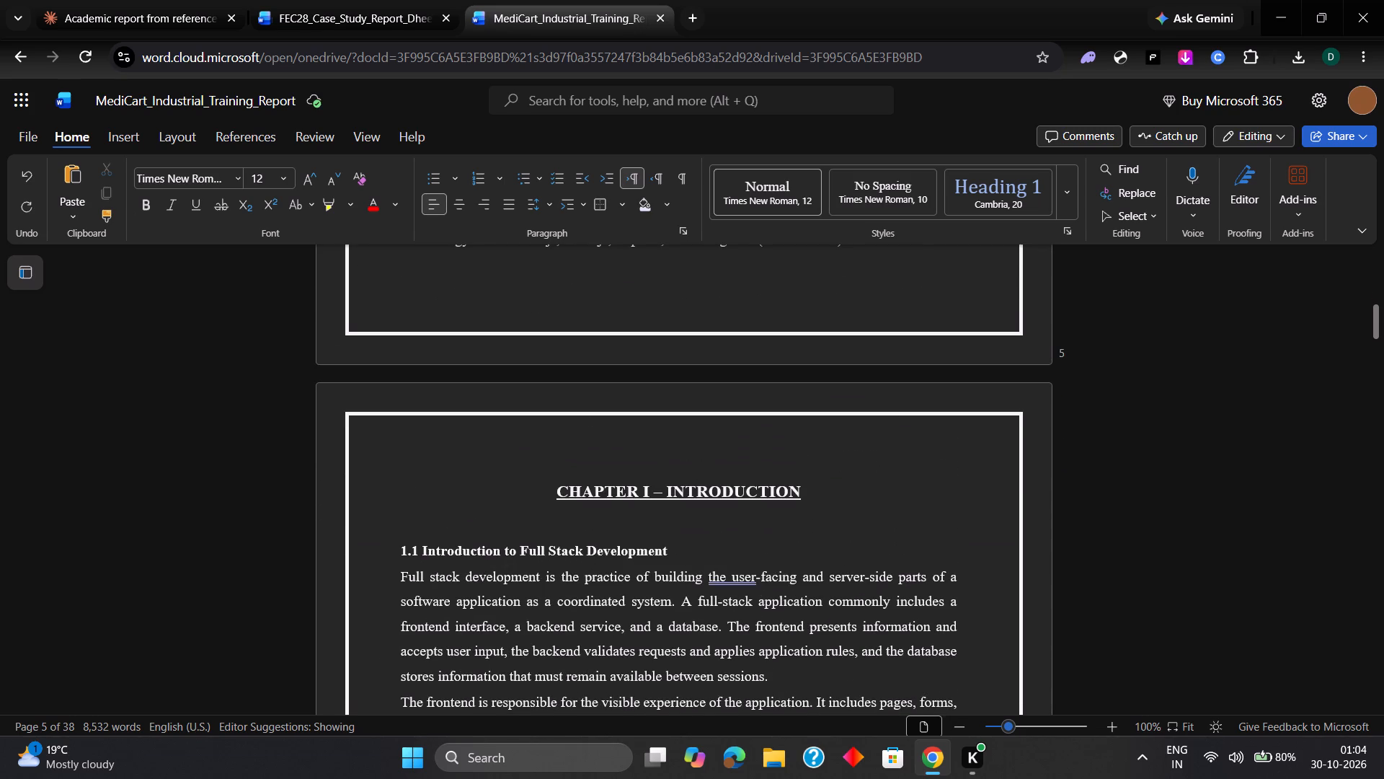
click(551, 470)
key(BackSpace)
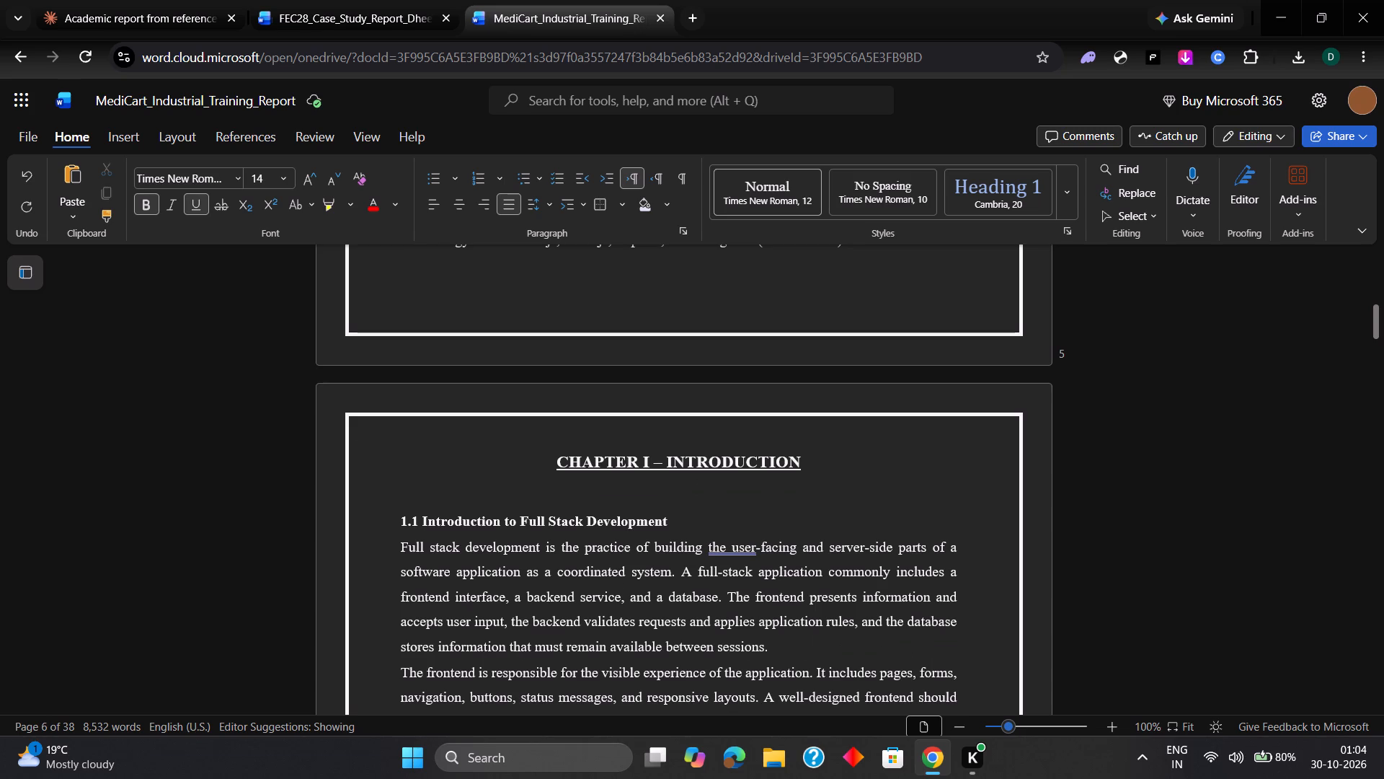
Delete the surplus blank lines above the heading "CHAPTER III – APPLICATIONS AND FEATURES", keeping the heading at the top of its page.
scroll(587, 499, down, 17)
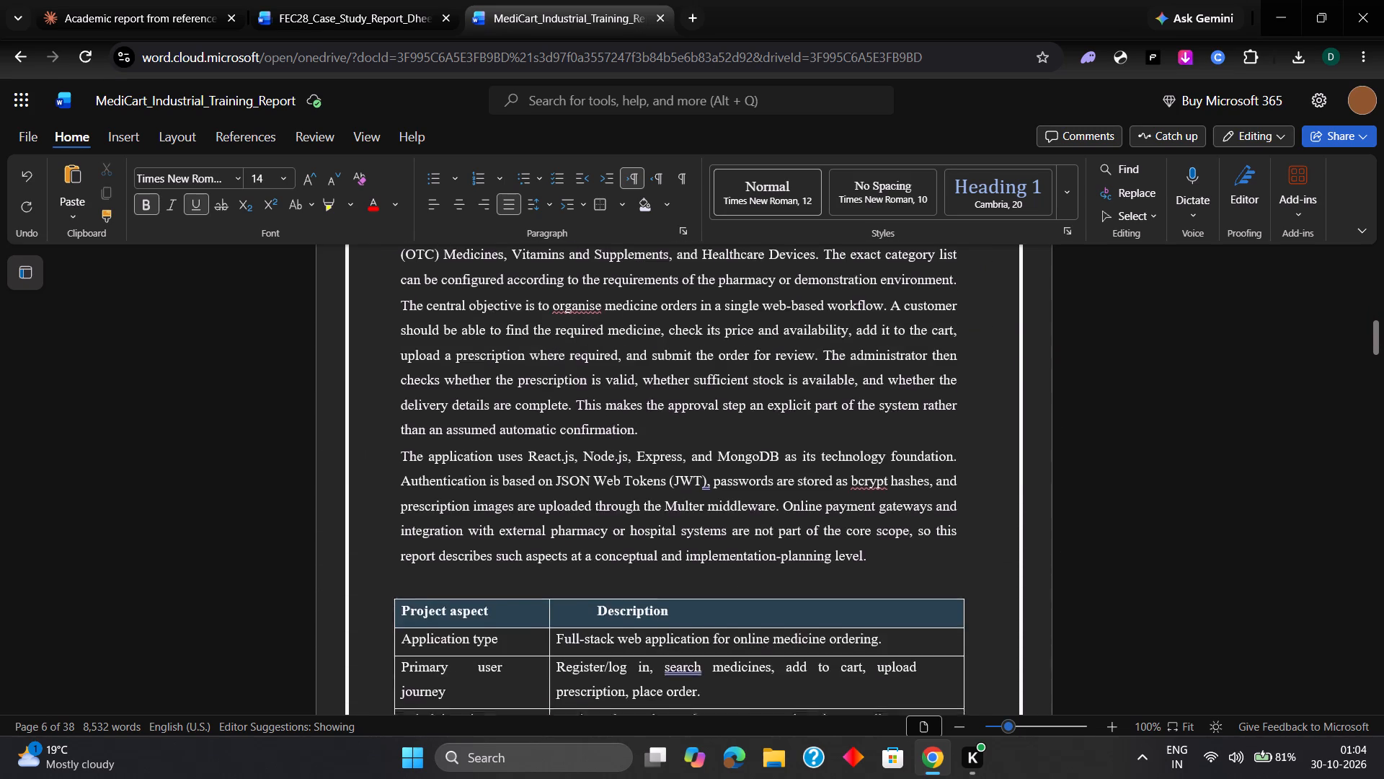
scroll(590, 493, down, 13)
scroll(590, 493, down, 8)
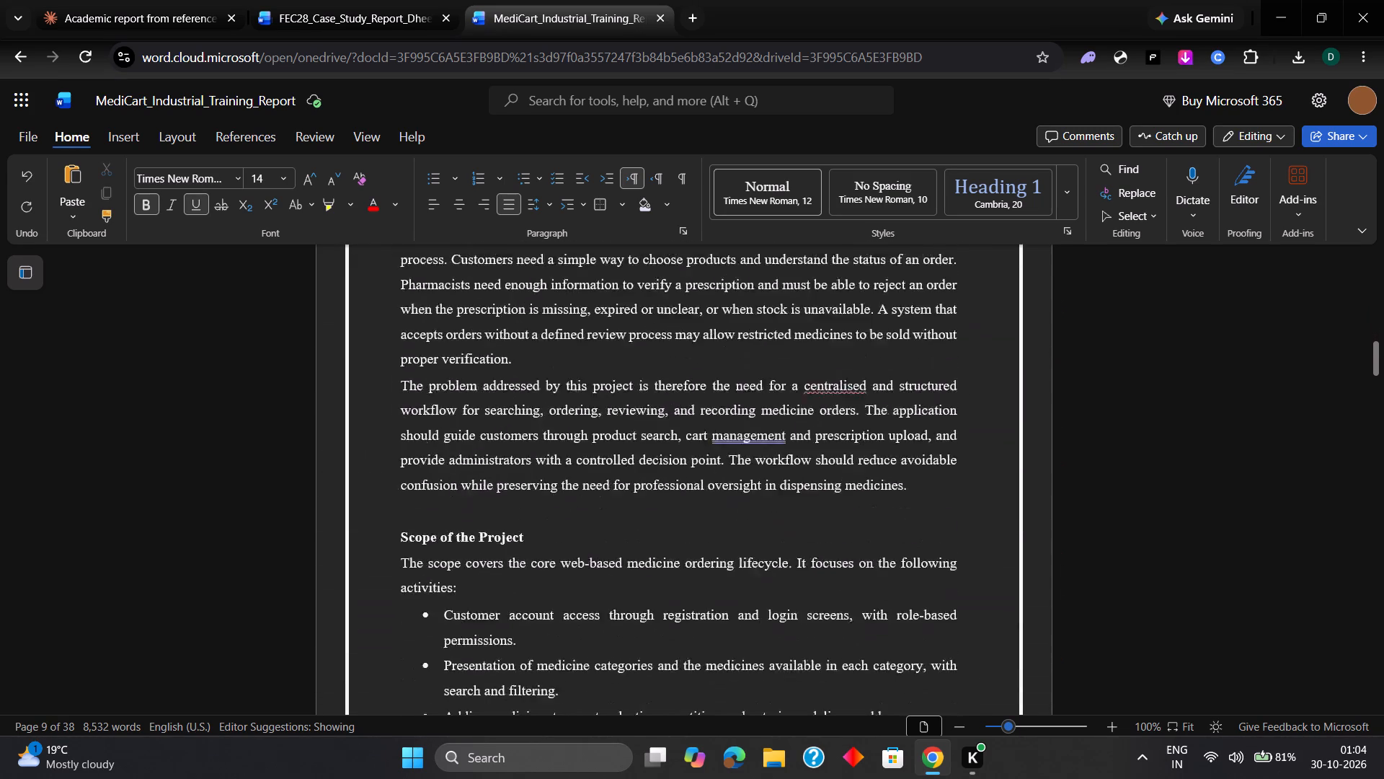
scroll(593, 488, down, 15)
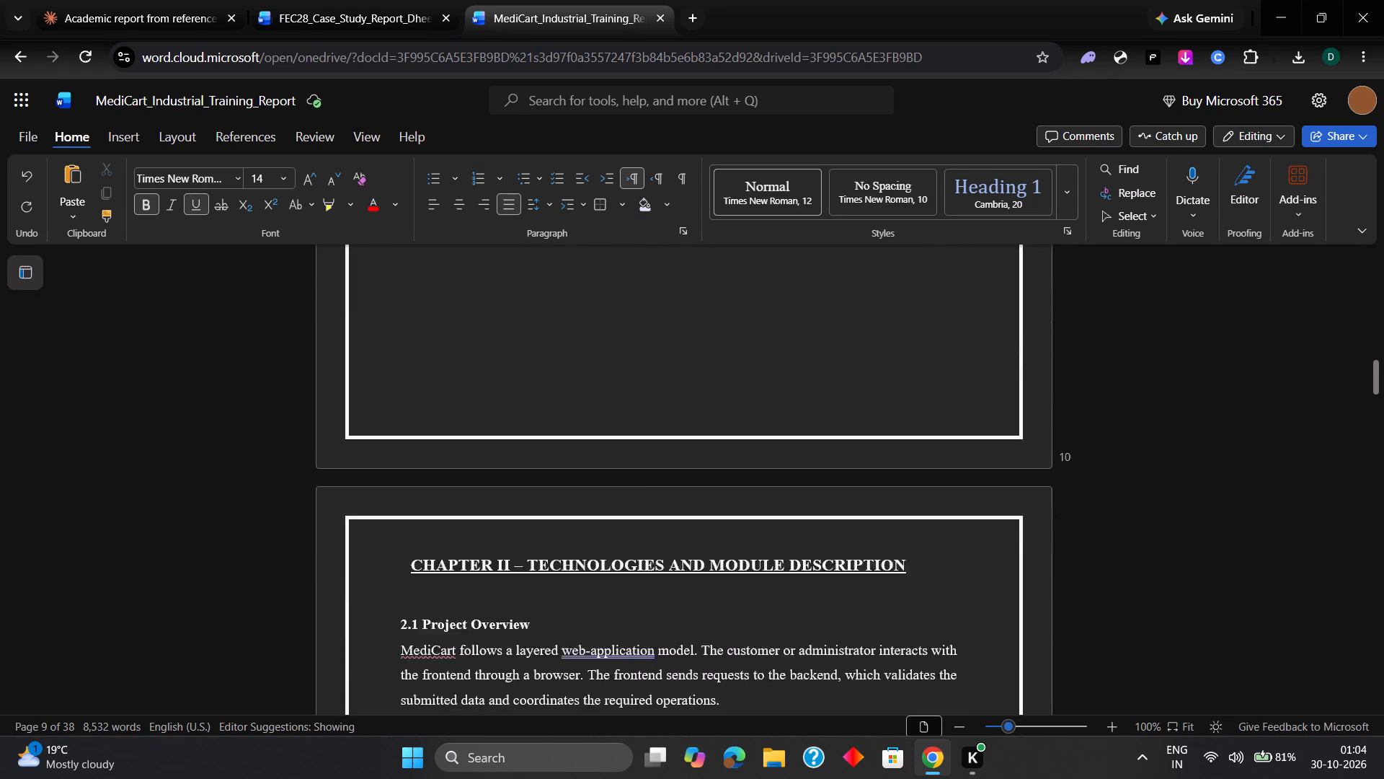
scroll(563, 496, down, 17)
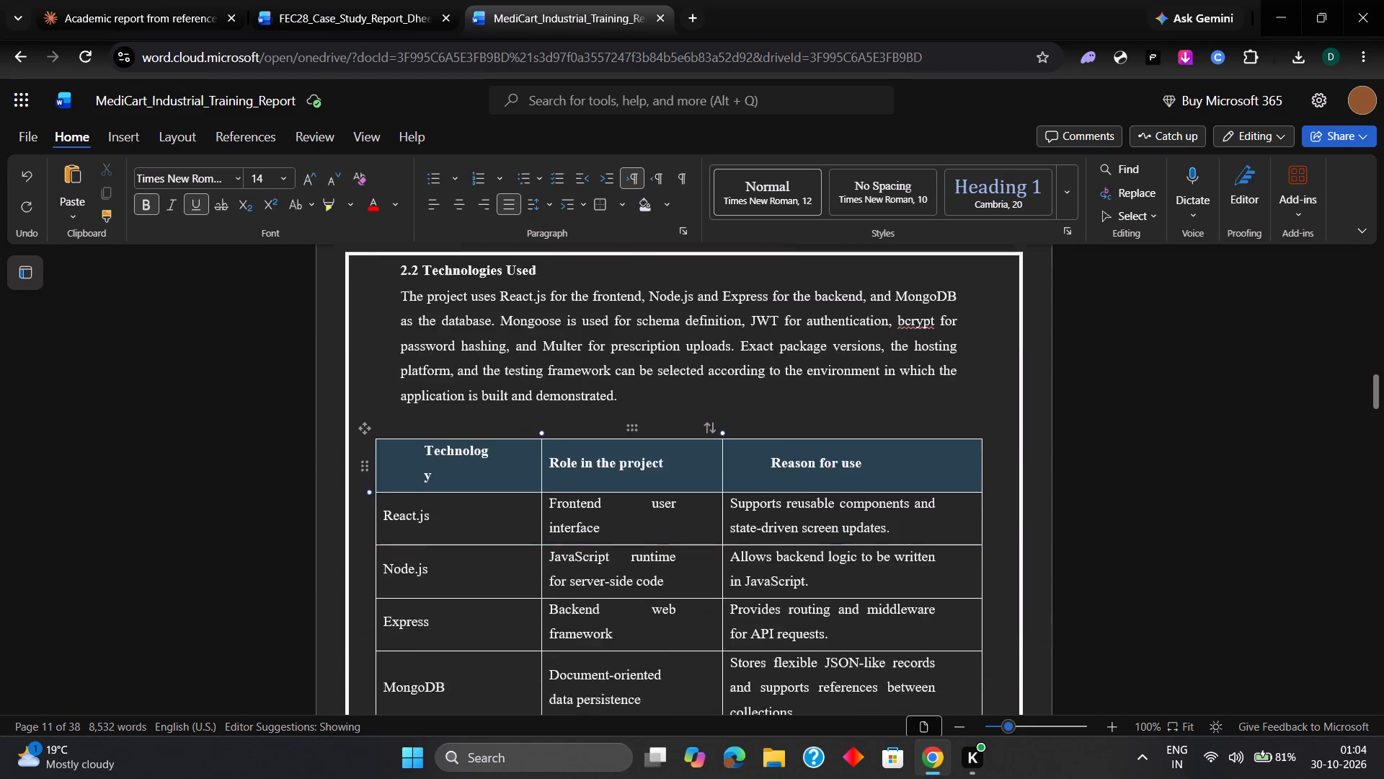
scroll(562, 502, down, 20)
scroll(562, 502, down, 8)
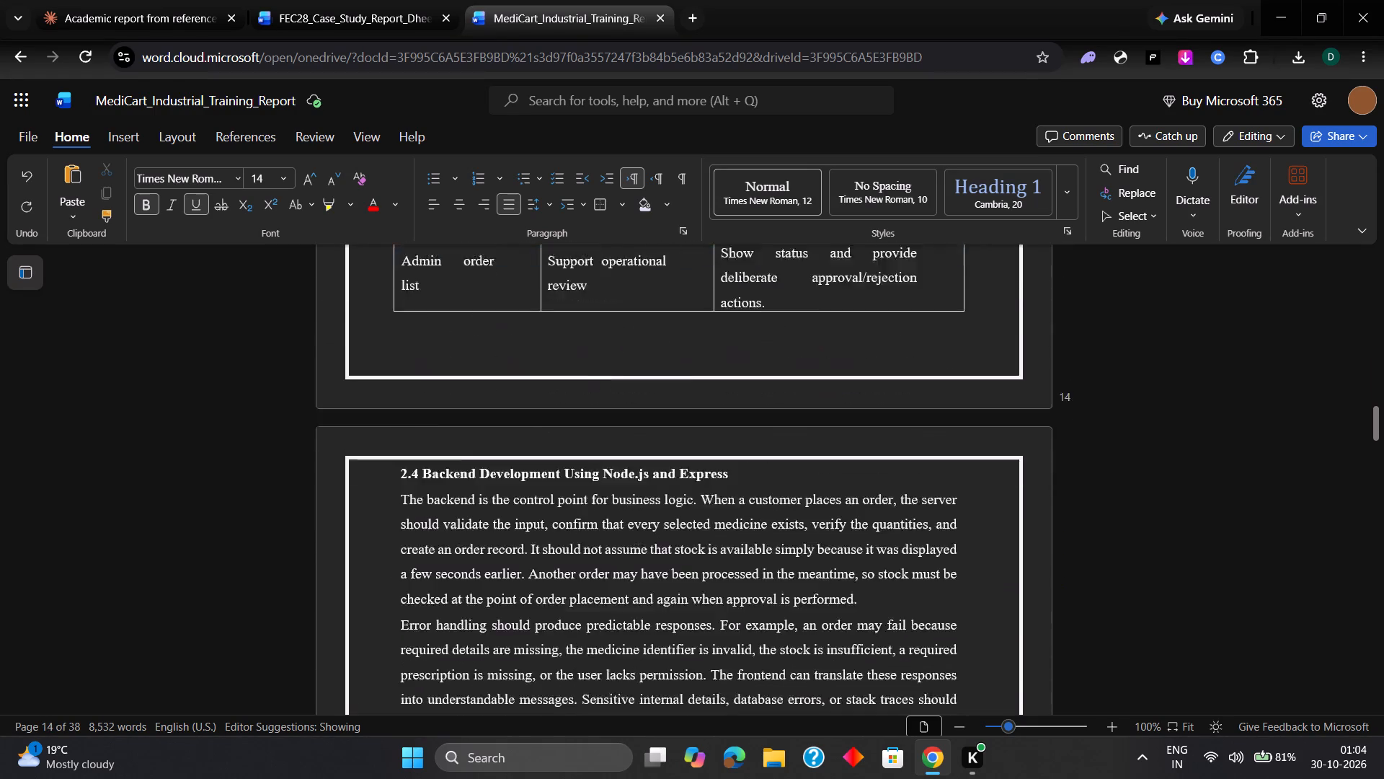
scroll(594, 490, down, 11)
scroll(598, 485, down, 10)
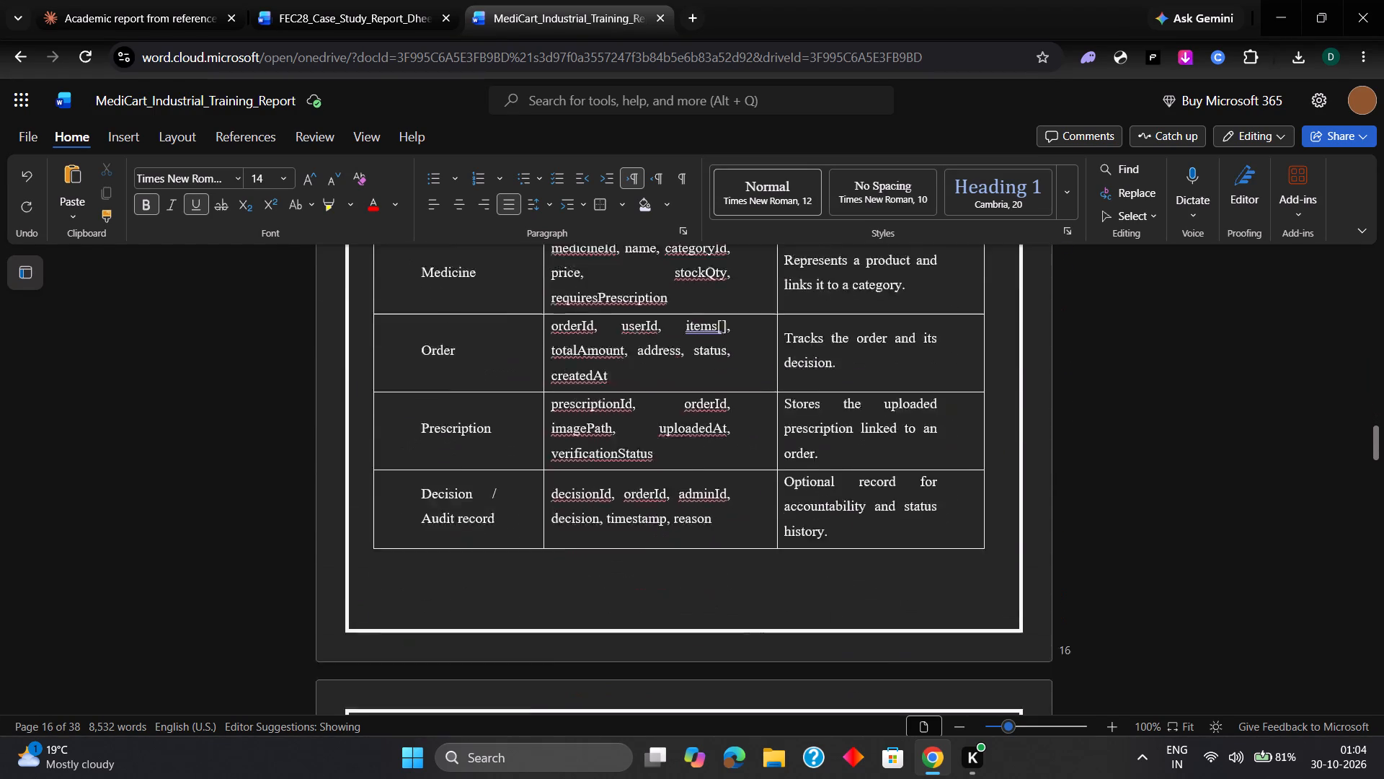
scroll(601, 484, down, 11)
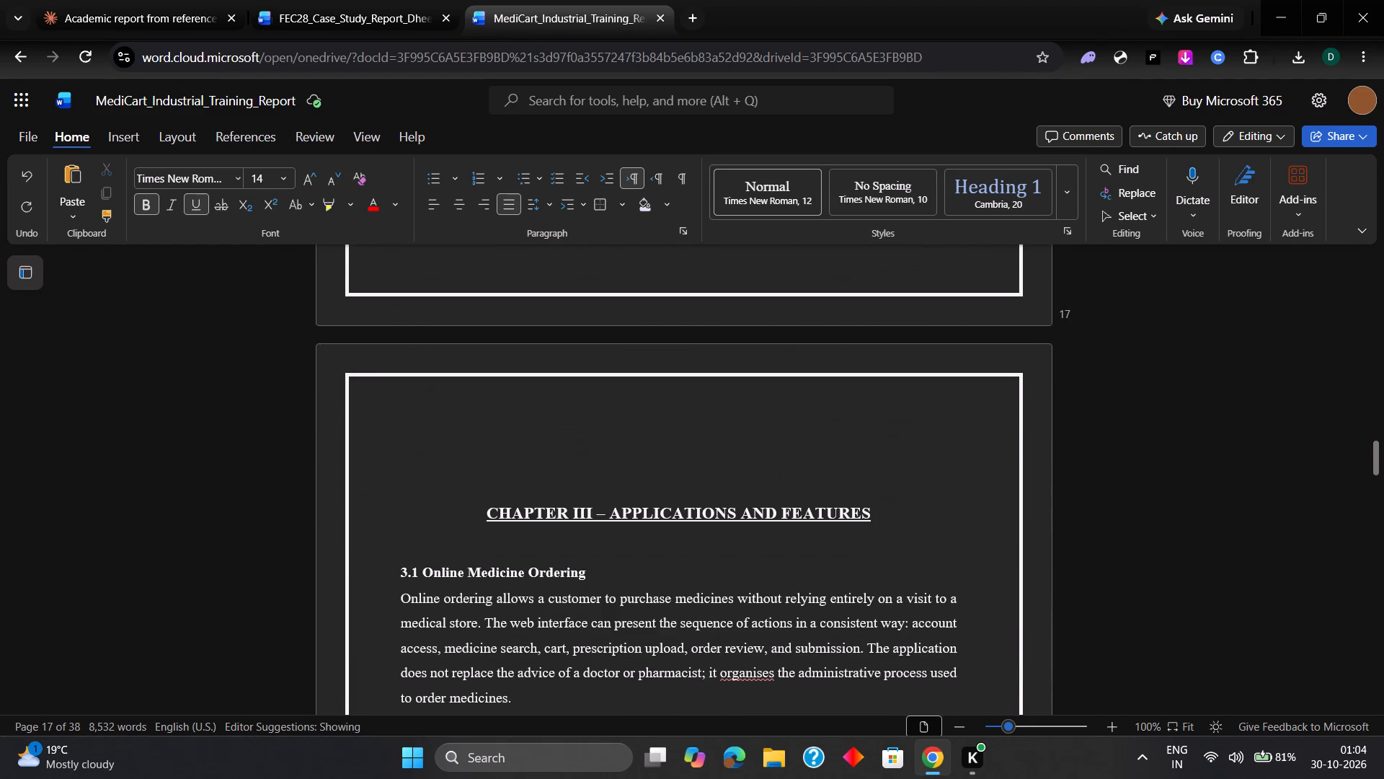
click(490, 477)
click(440, 427)
key(BackSpace)
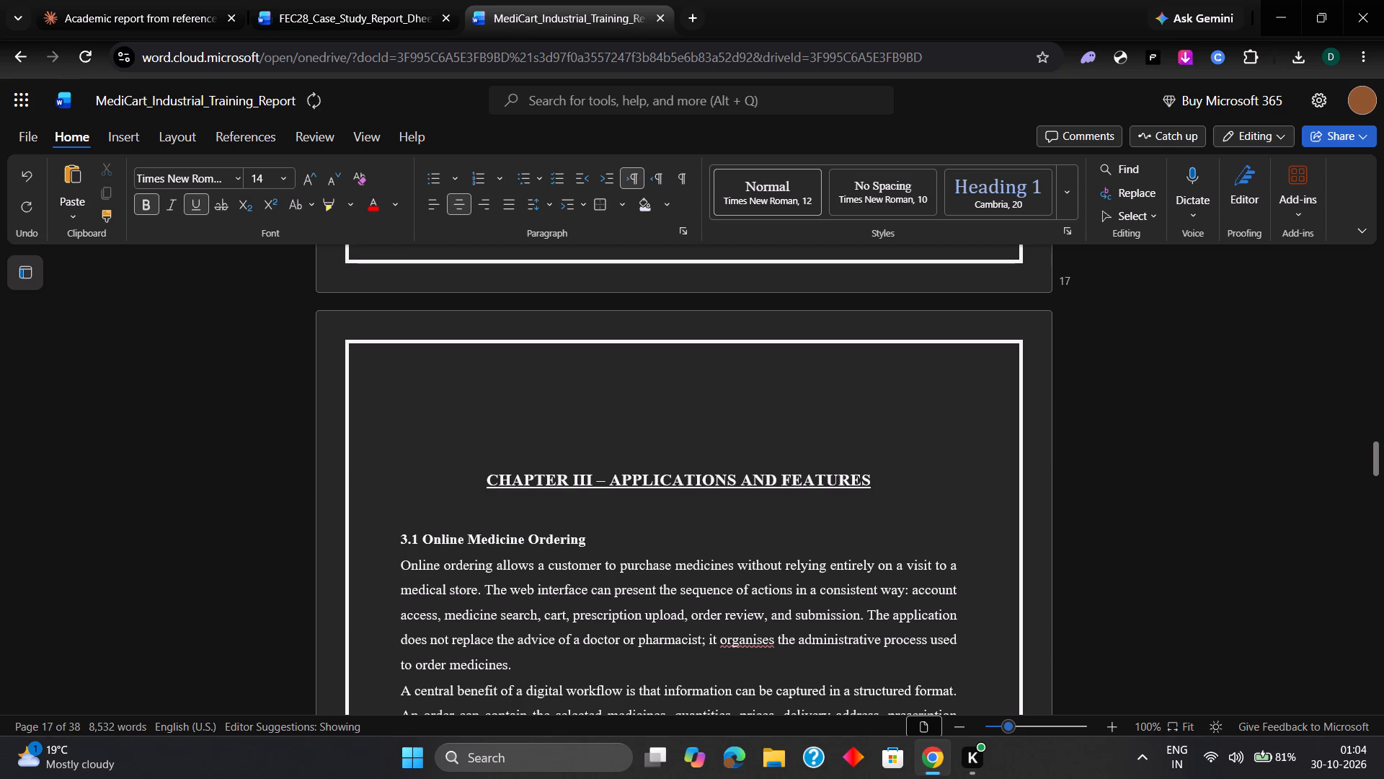
key(BackSpace)
key(BackSpace)
key(BackSpace)
key(BackSpace)
key(BackSpace)
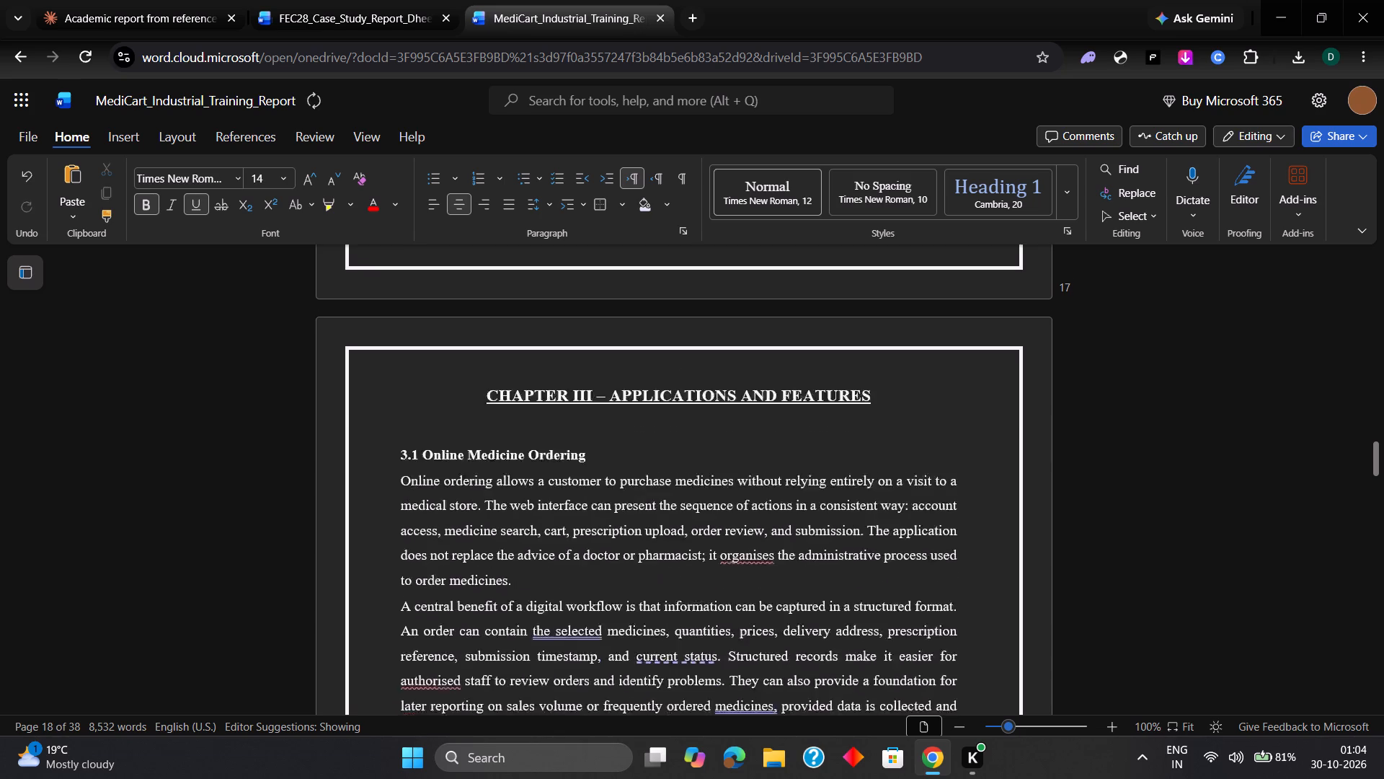
key(BackSpace)
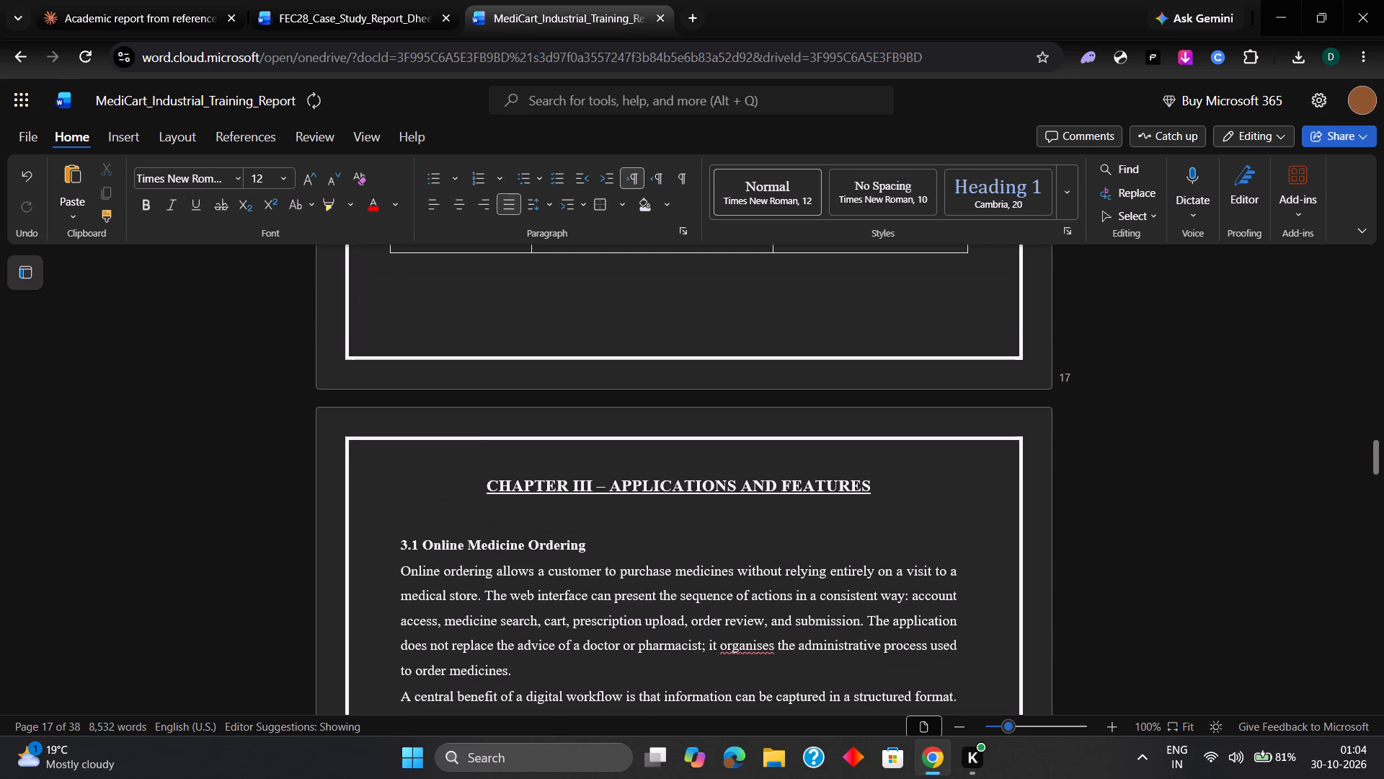
scroll(538, 459, up, 4)
Insert three line breaks before "CHAPTER IV – PROJECT WORK" so the heading moves onto the page with section 4.1.
scroll(537, 462, down, 14)
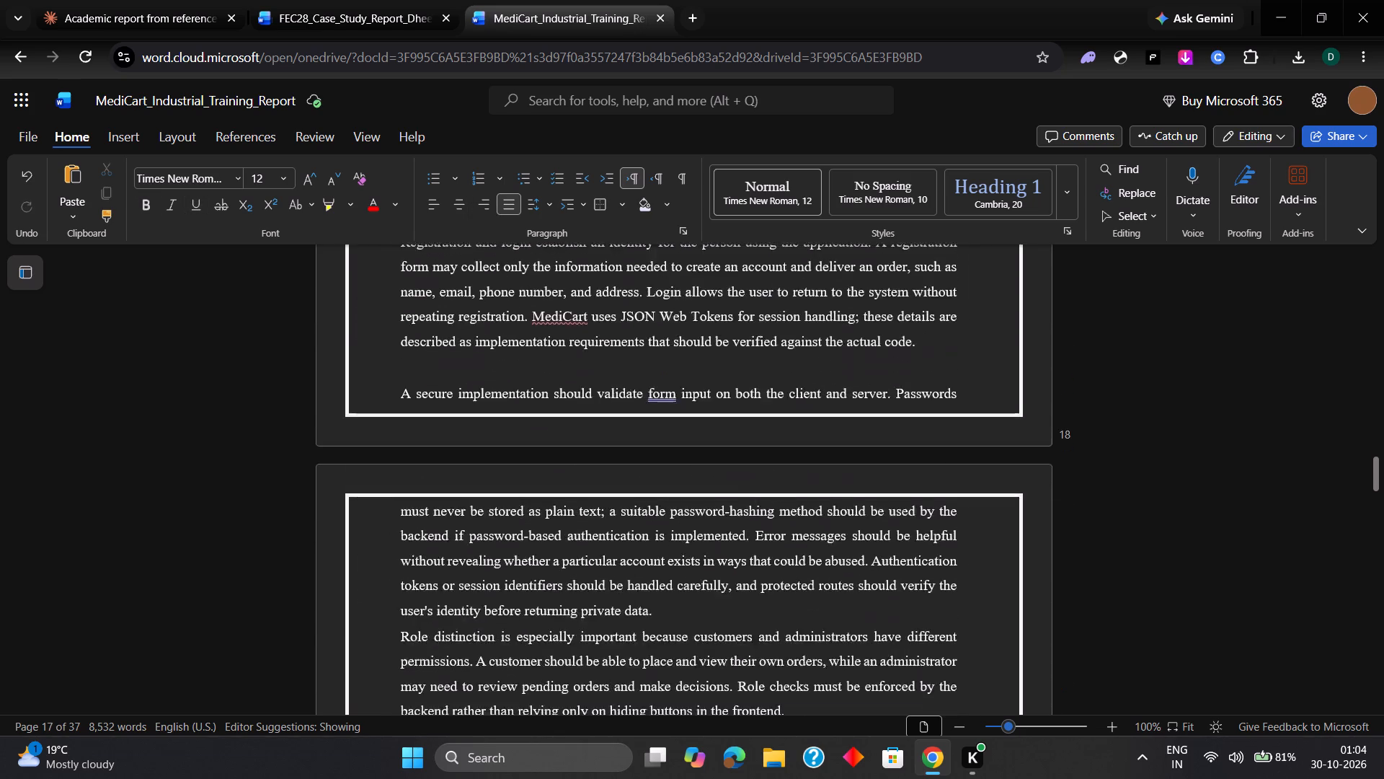
scroll(537, 462, down, 10)
scroll(537, 462, down, 11)
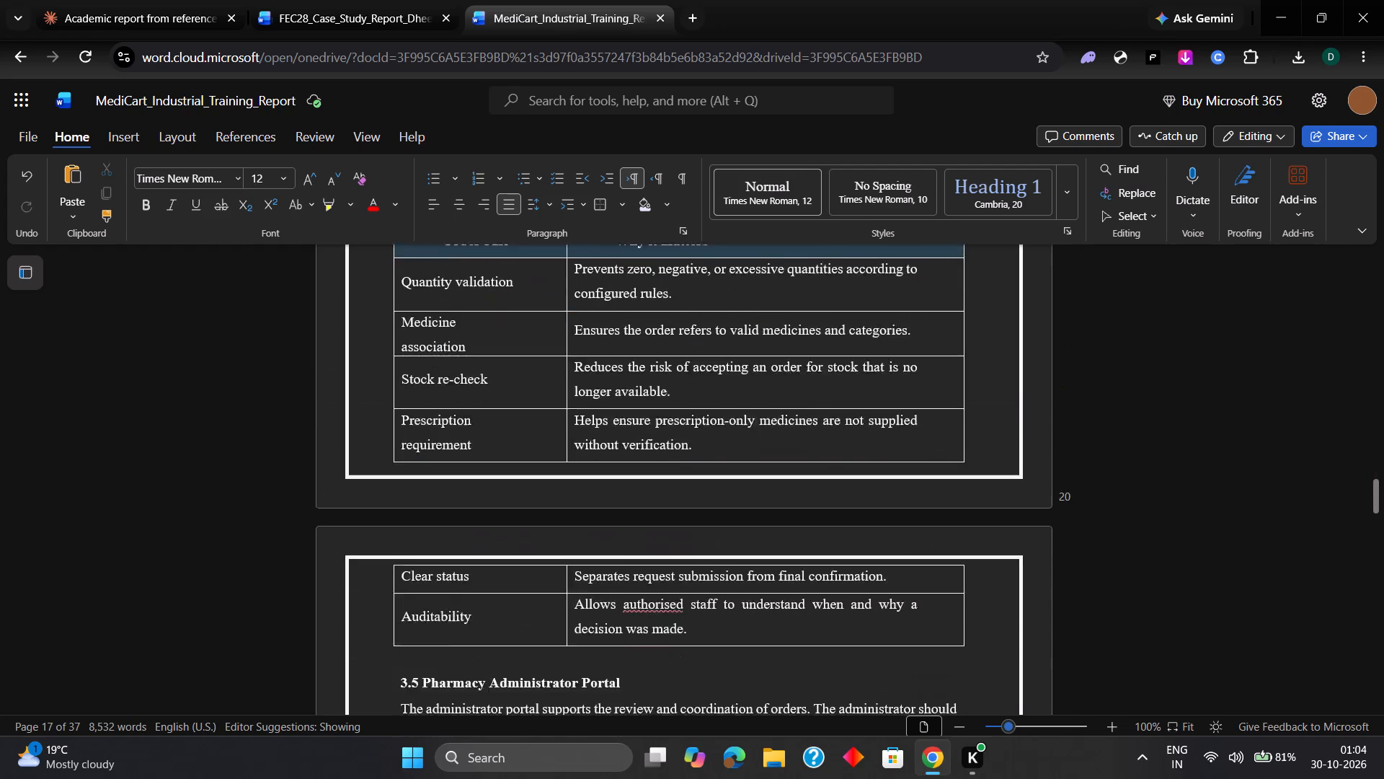
scroll(537, 462, down, 20)
scroll(537, 462, down, 2)
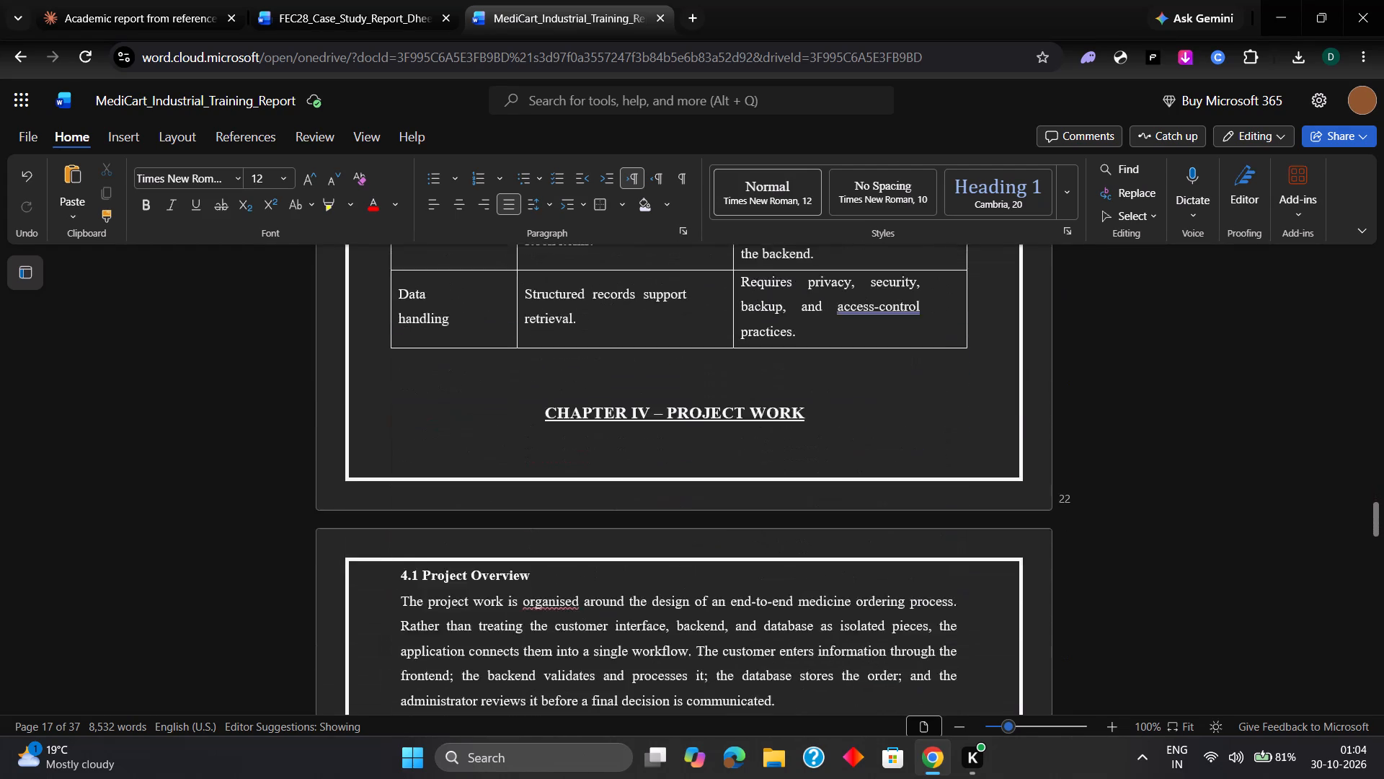
scroll(537, 462, down, 3)
scroll(537, 462, up, 5)
click(544, 541)
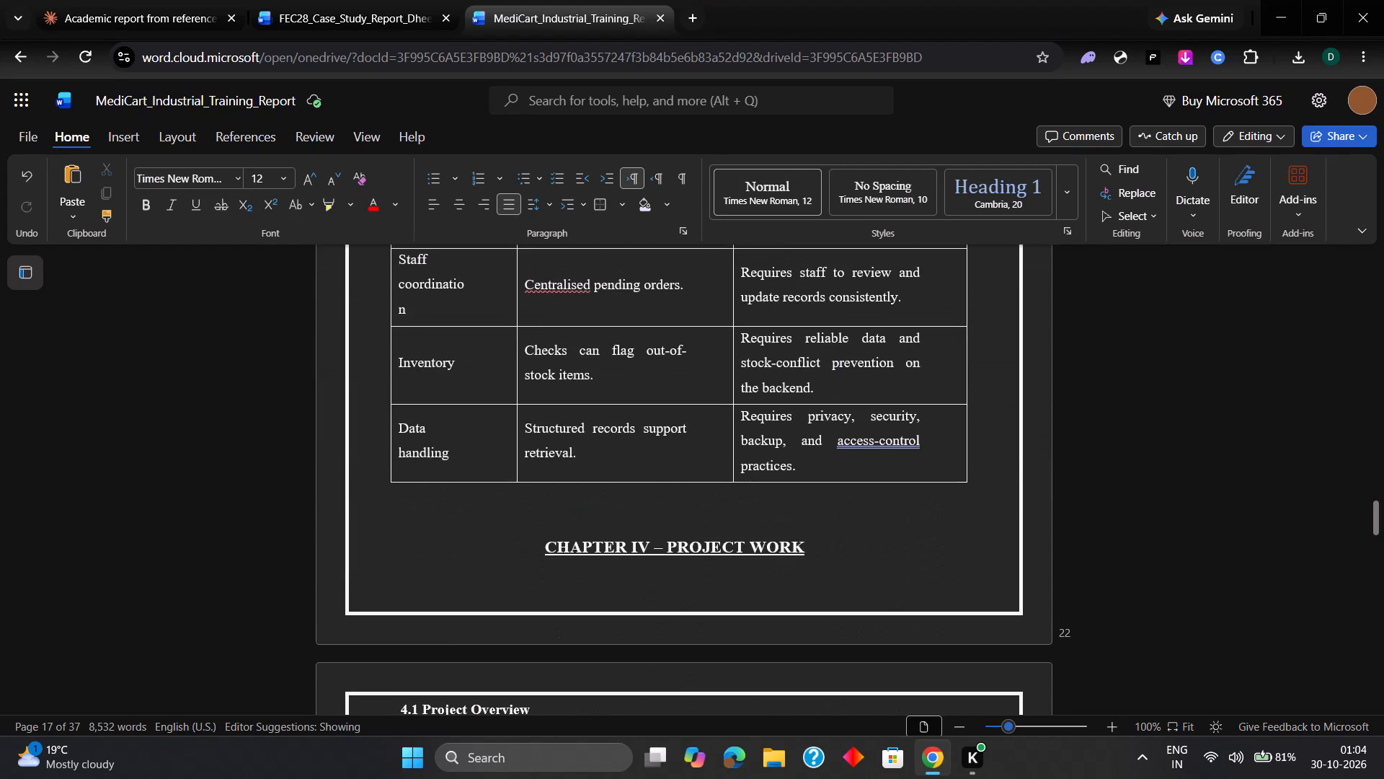
key(Return)
key(Return)
key(Return)
Apply centre alignment to the heading "CHAPTER IV – PROJECT WORK".
scroll(538, 535, down, 2)
drag(673, 469, 389, 470)
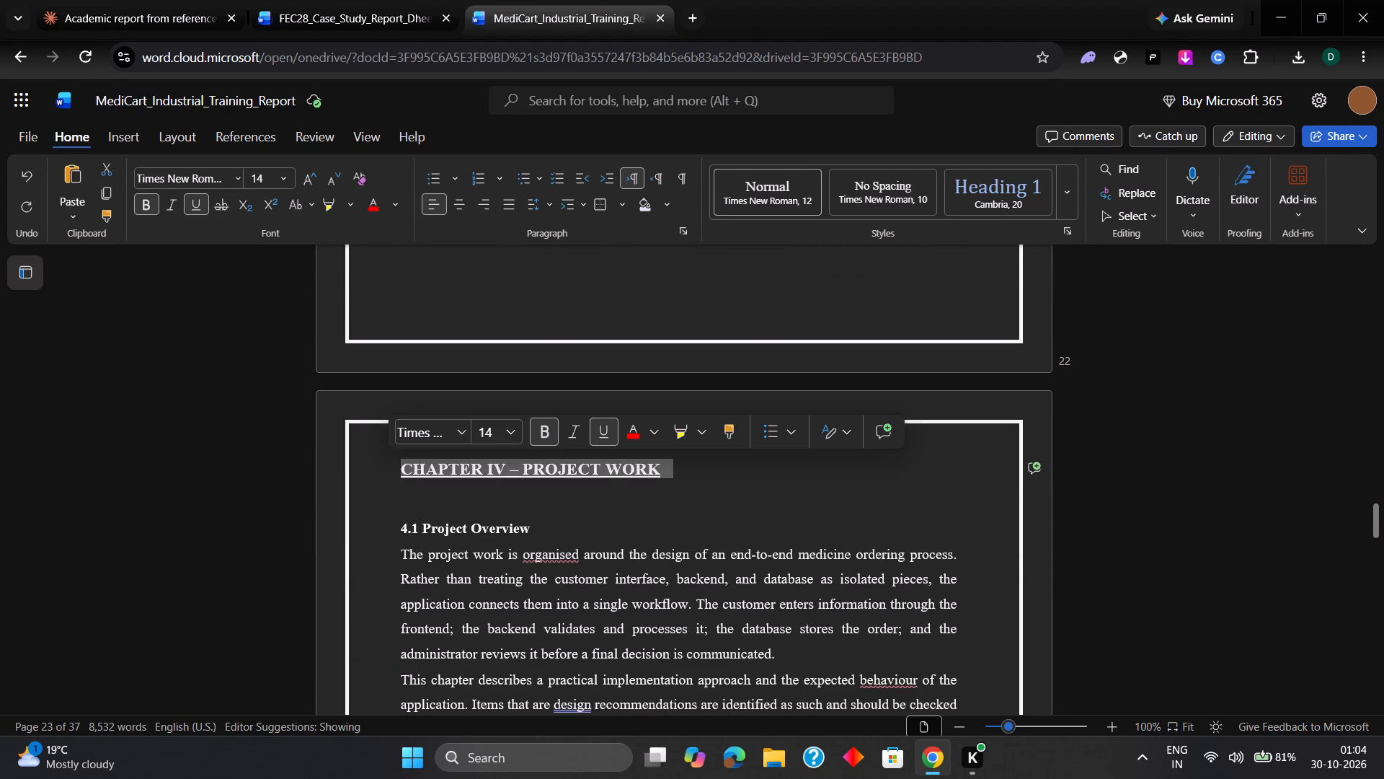
click(457, 208)
Check the headings, gaps and page breaks from Chapter IV through Chapter V and References to the report's last page.
scroll(585, 446, down, 8)
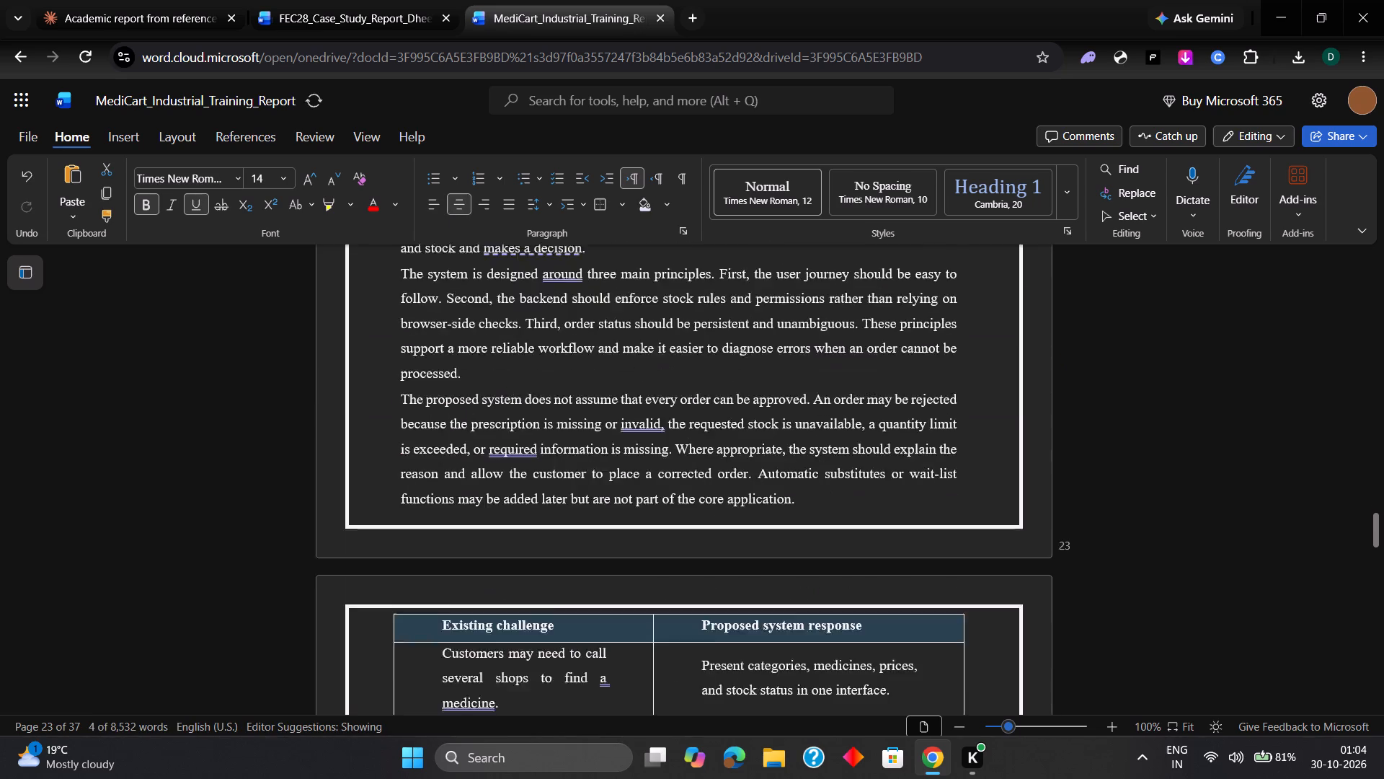
scroll(585, 448, down, 20)
scroll(585, 448, down, 7)
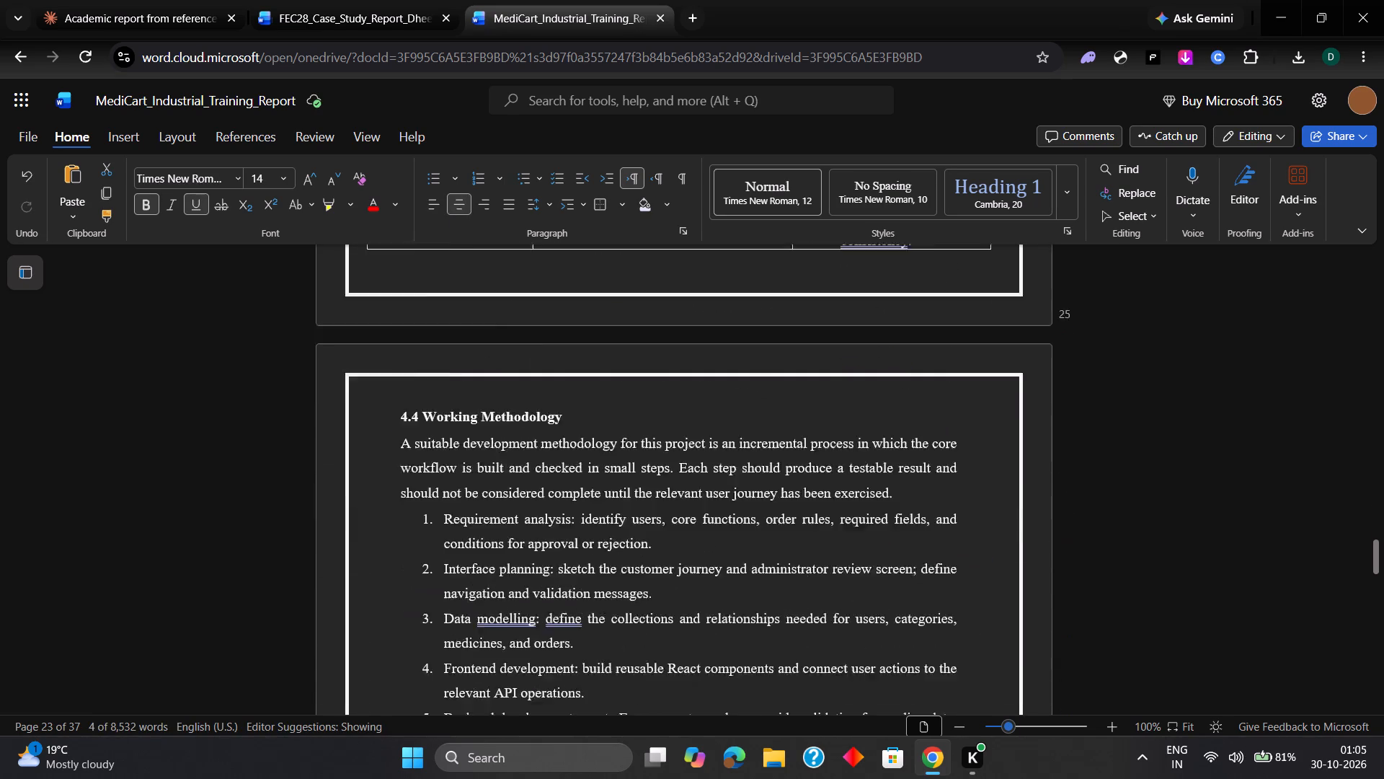
scroll(584, 448, down, 9)
scroll(585, 448, down, 13)
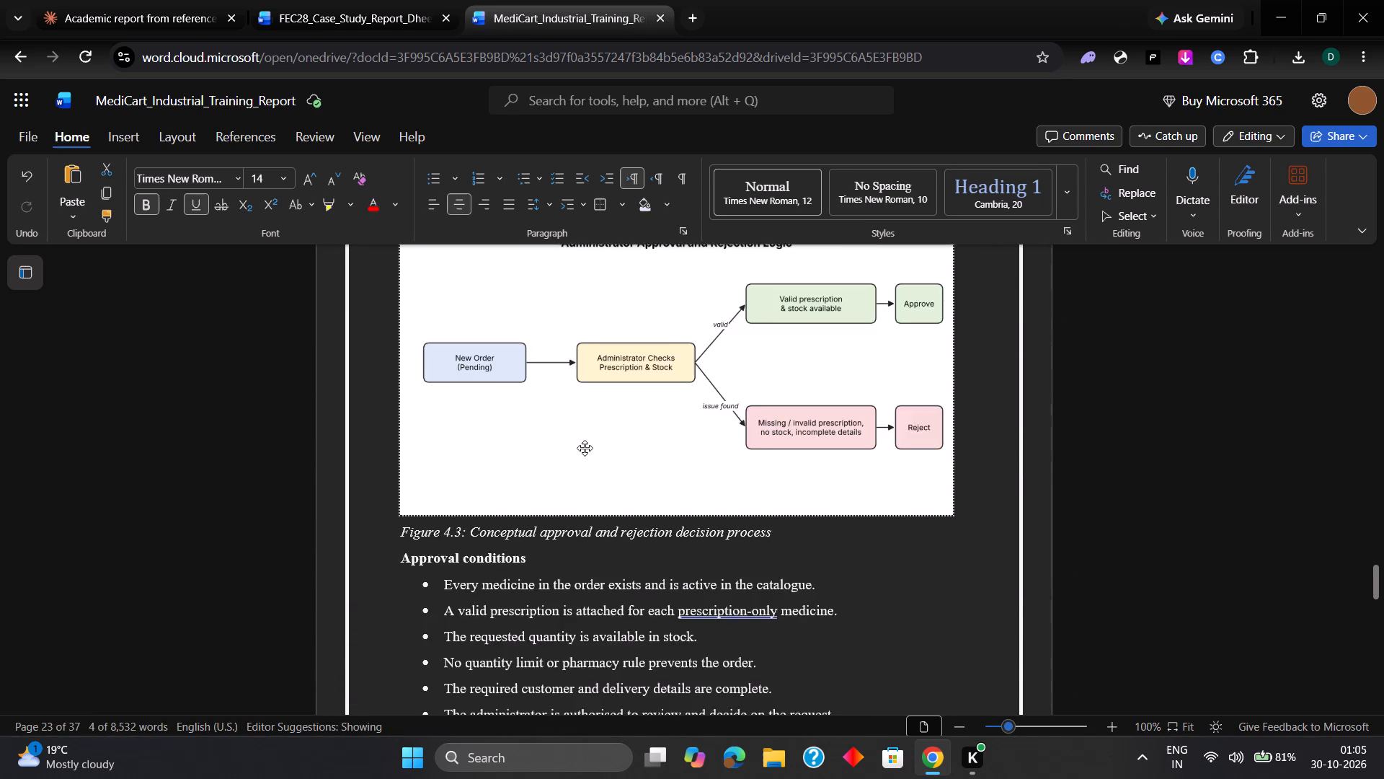
scroll(585, 448, down, 14)
scroll(586, 447, down, 11)
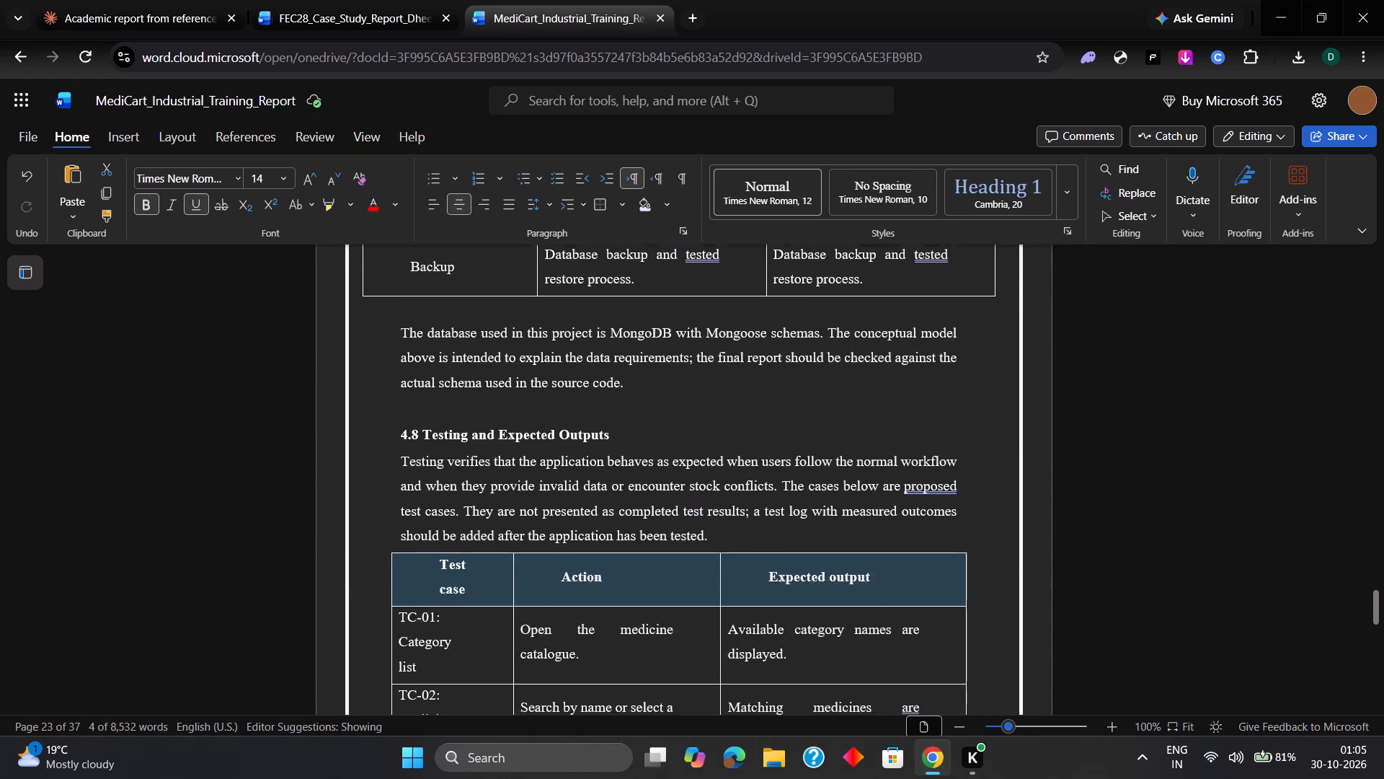
scroll(586, 449, down, 16)
scroll(587, 448, down, 8)
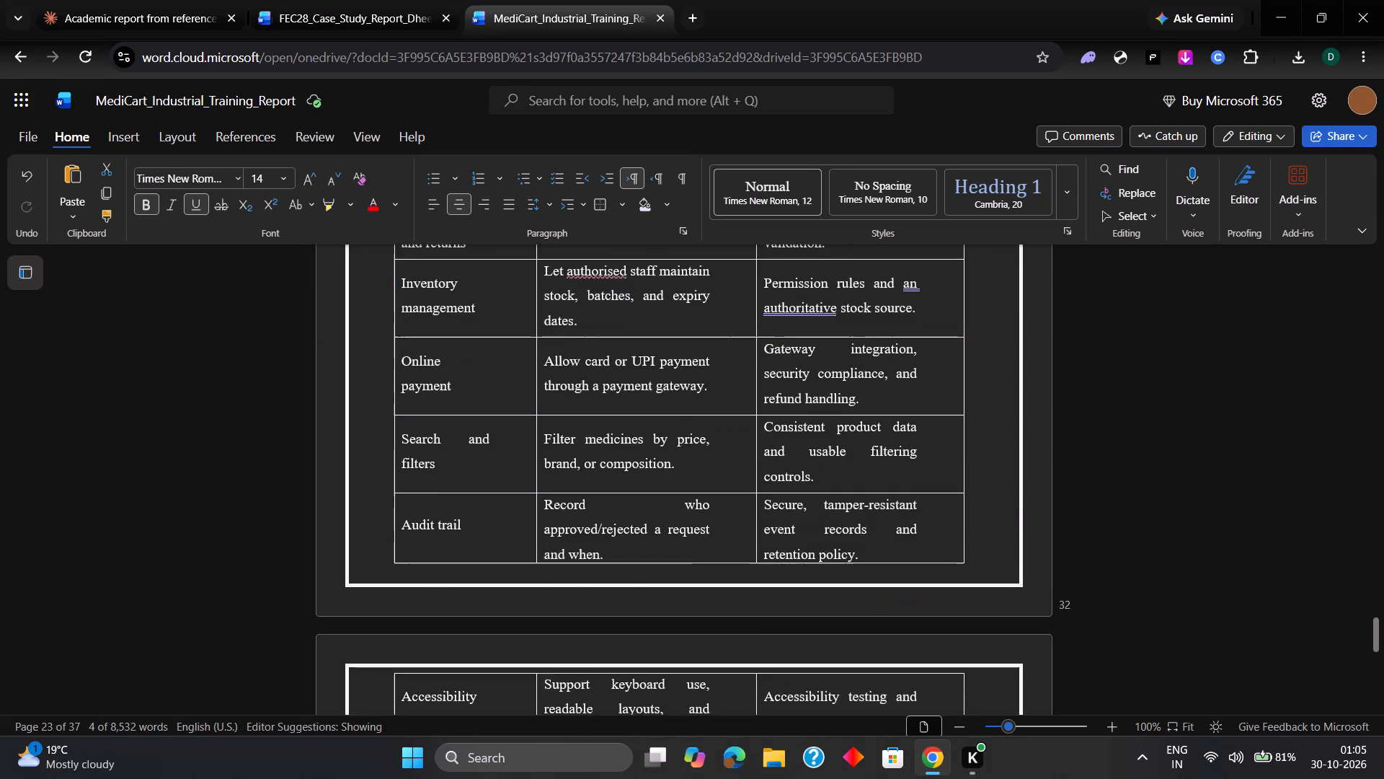
scroll(593, 433, down, 12)
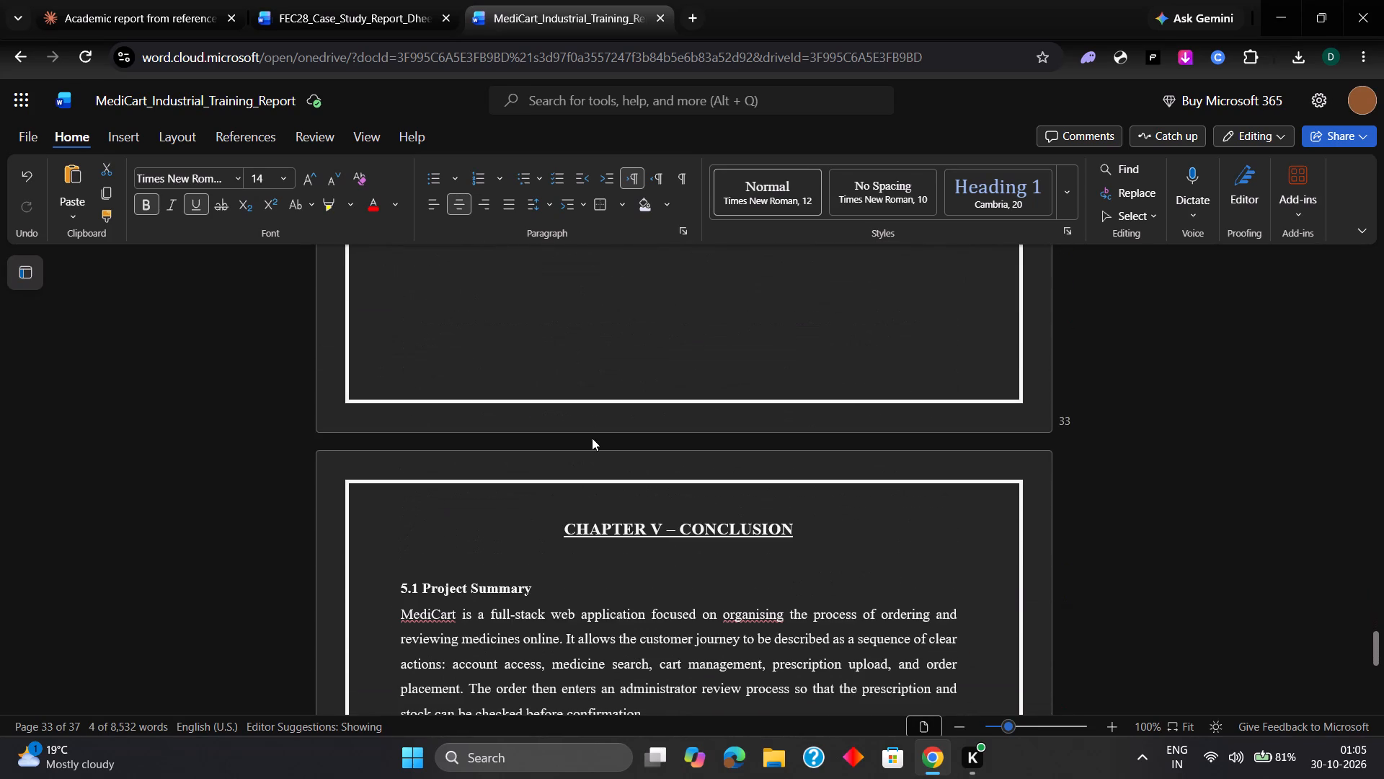
scroll(592, 438, up, 3)
scroll(592, 440, down, 20)
scroll(592, 440, down, 7)
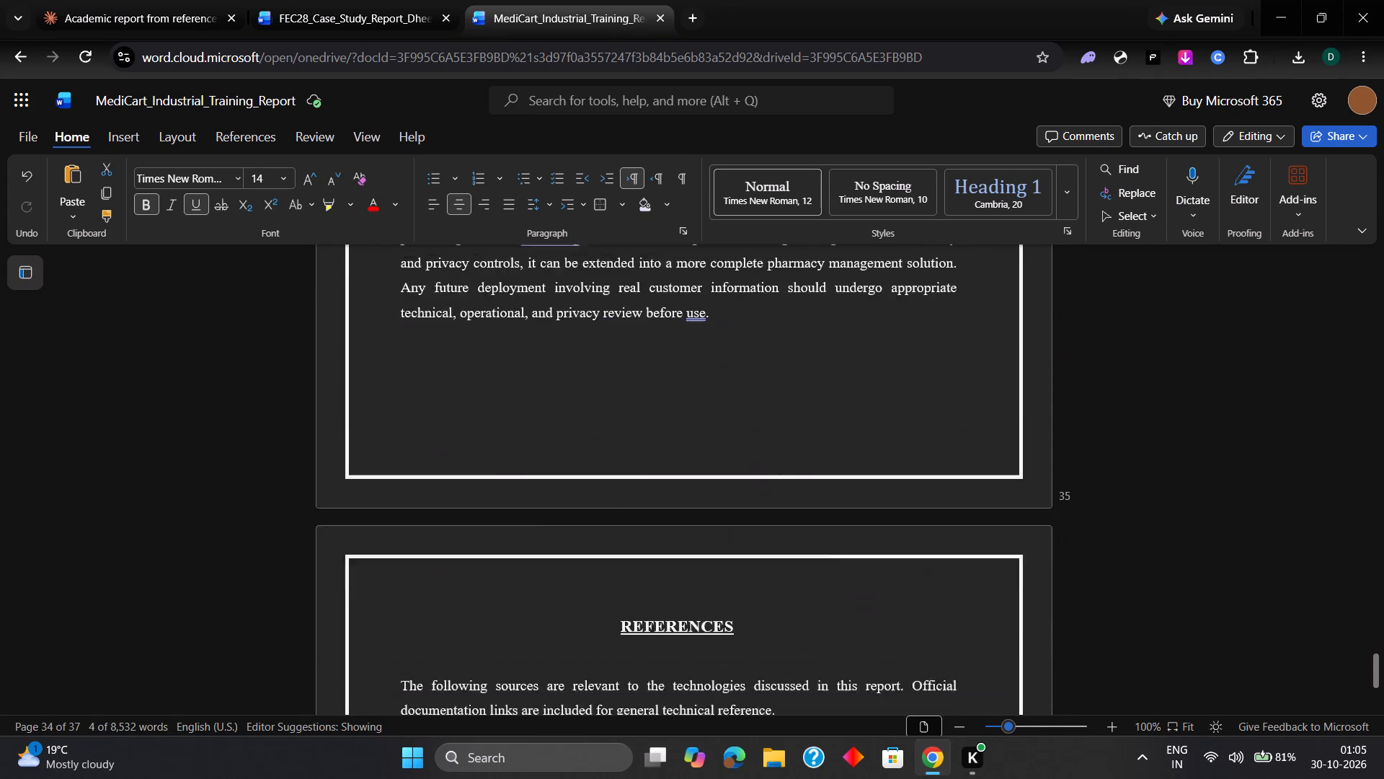
scroll(599, 444, down, 1)
scroll(600, 443, down, 20)
scroll(600, 443, down, 3)
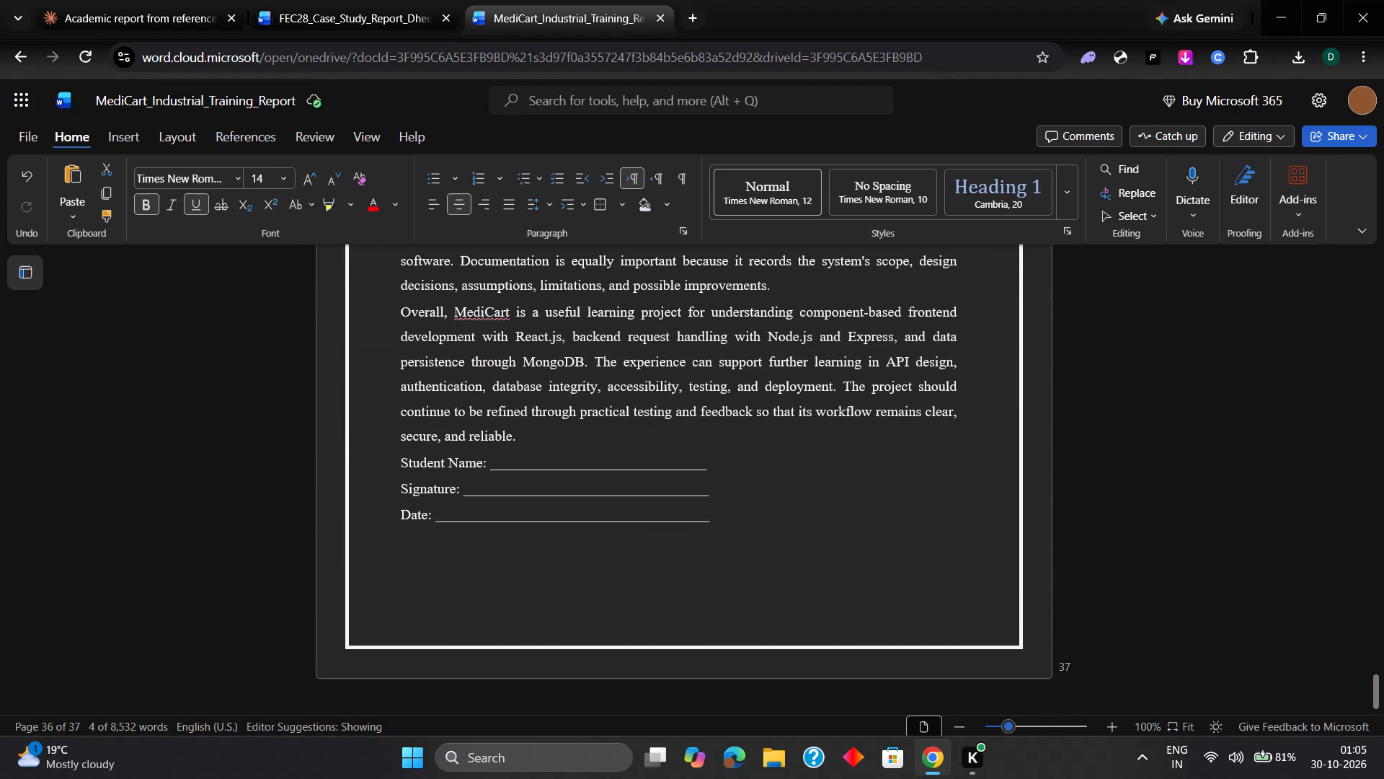
scroll(605, 438, down, 1)
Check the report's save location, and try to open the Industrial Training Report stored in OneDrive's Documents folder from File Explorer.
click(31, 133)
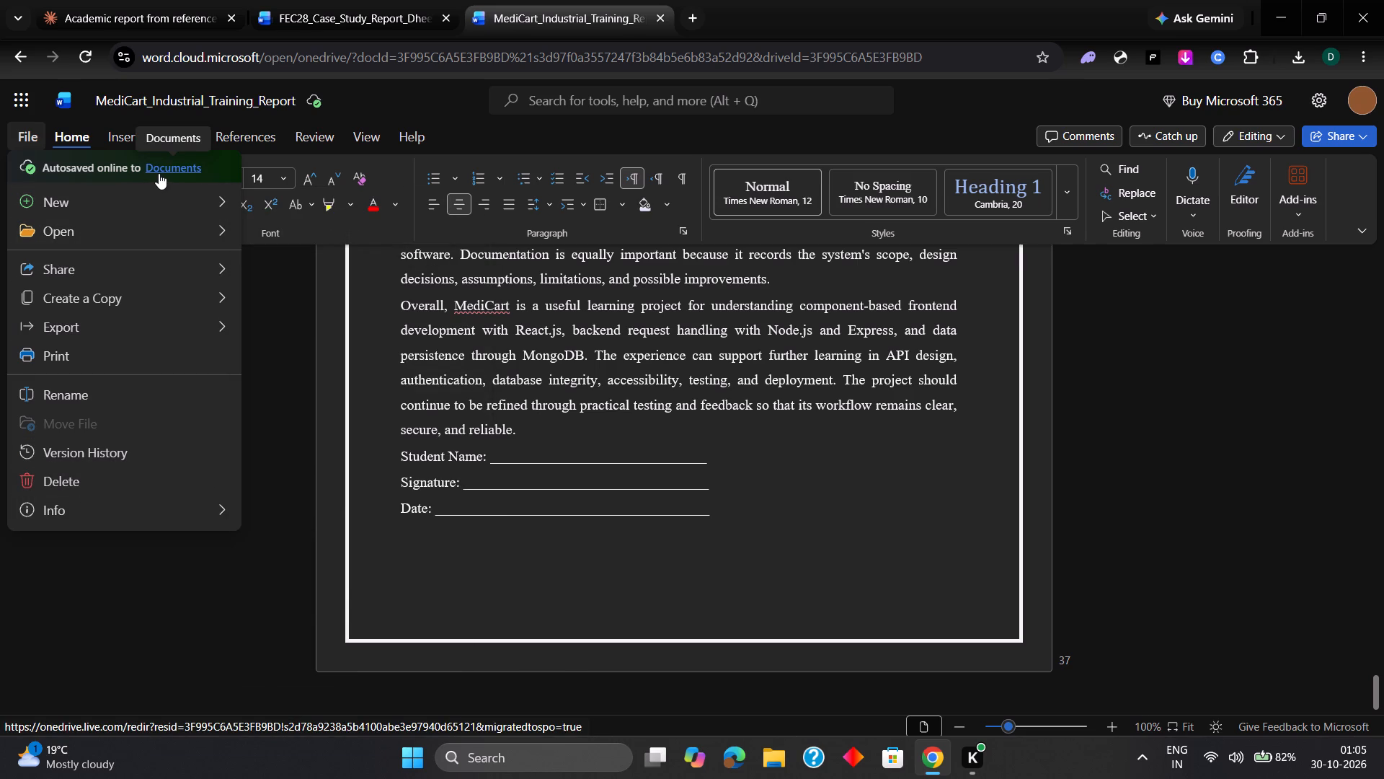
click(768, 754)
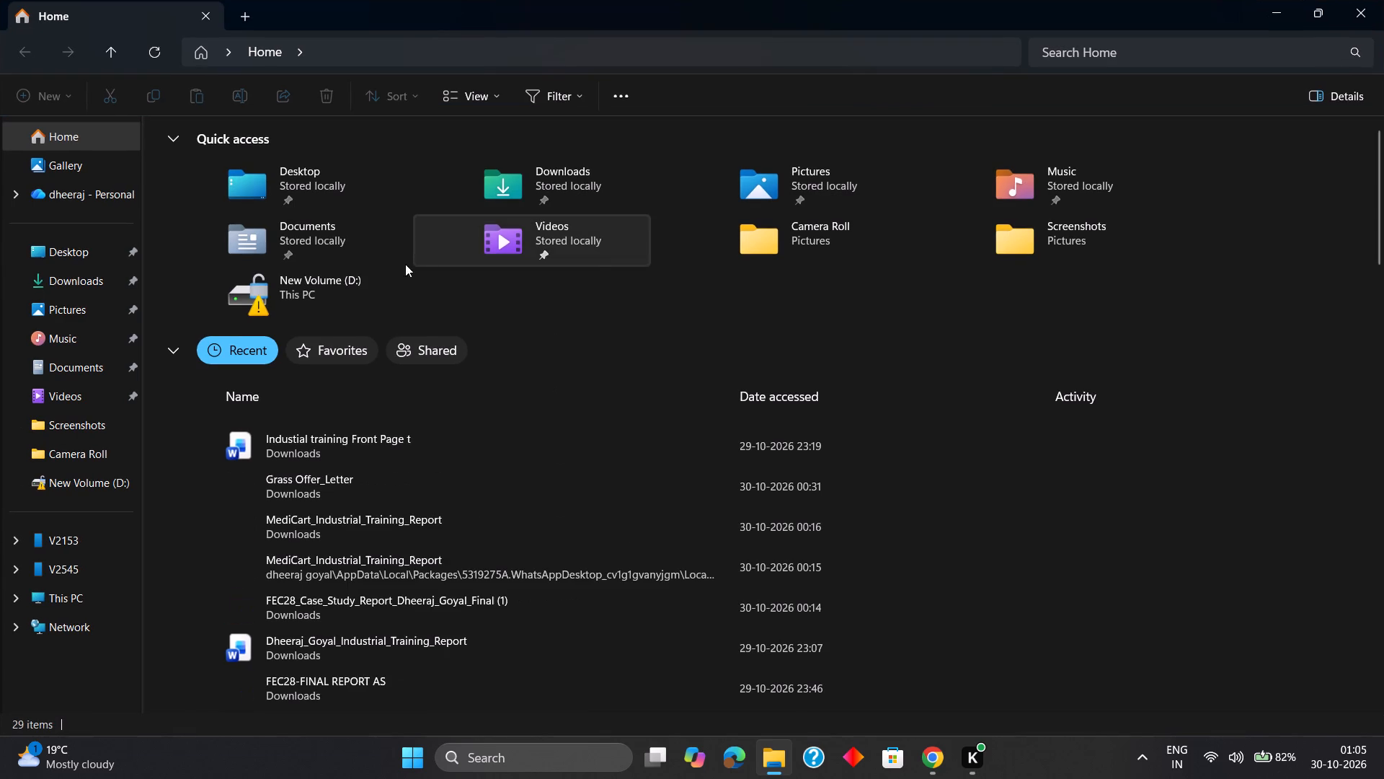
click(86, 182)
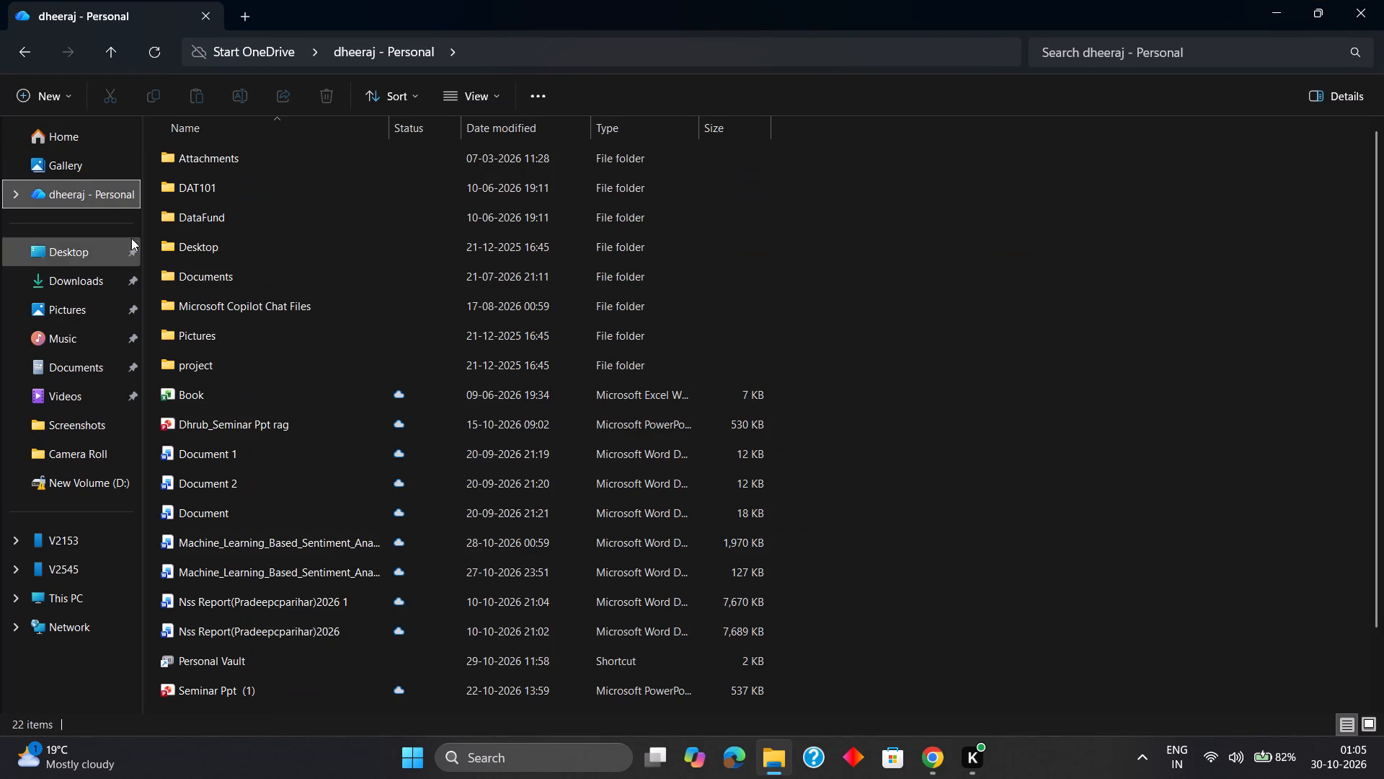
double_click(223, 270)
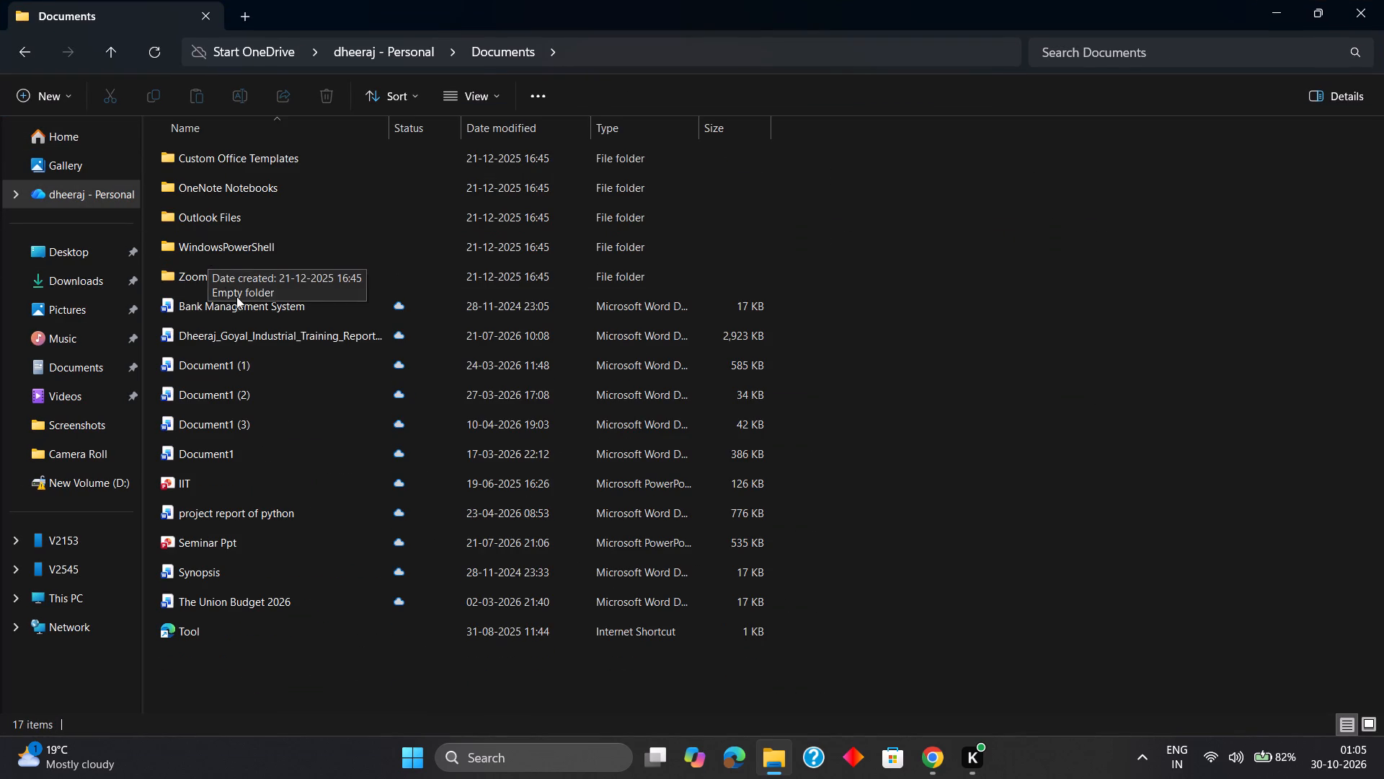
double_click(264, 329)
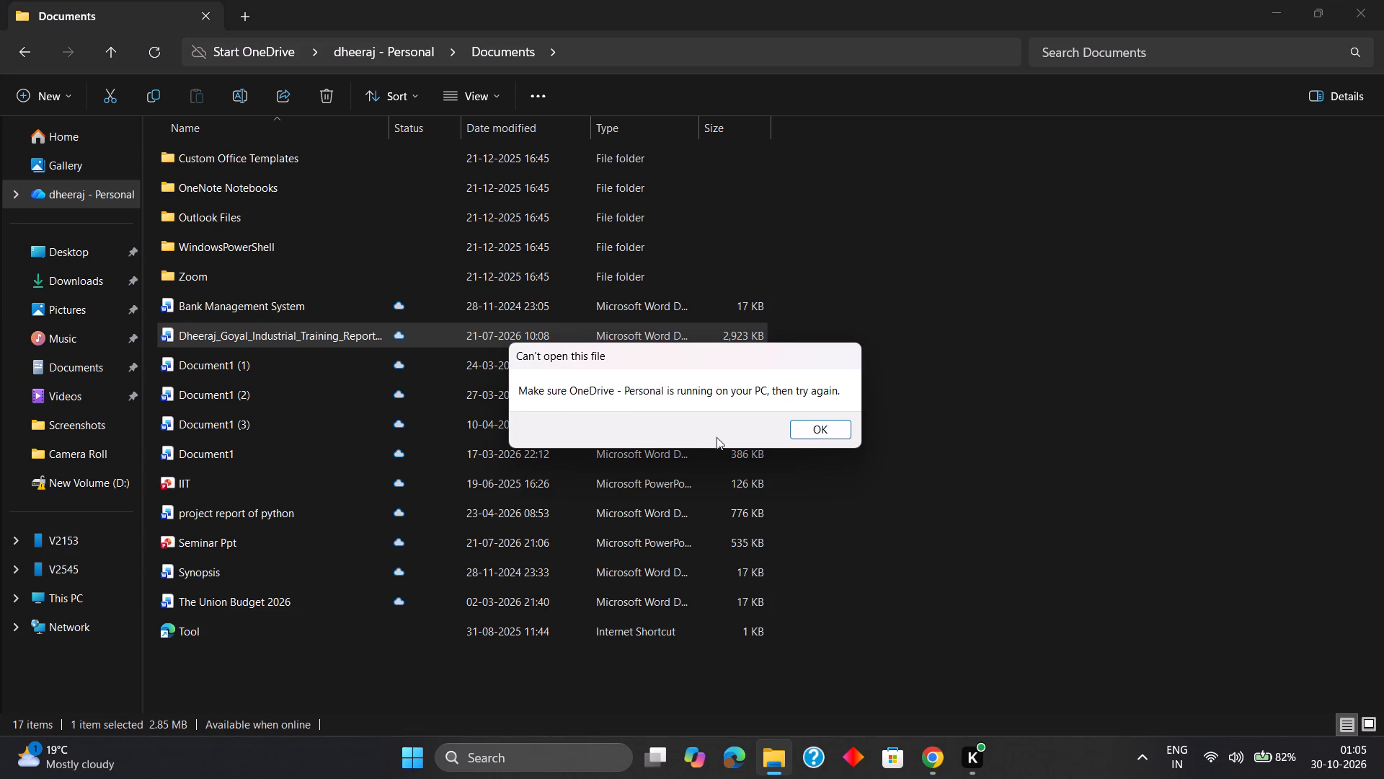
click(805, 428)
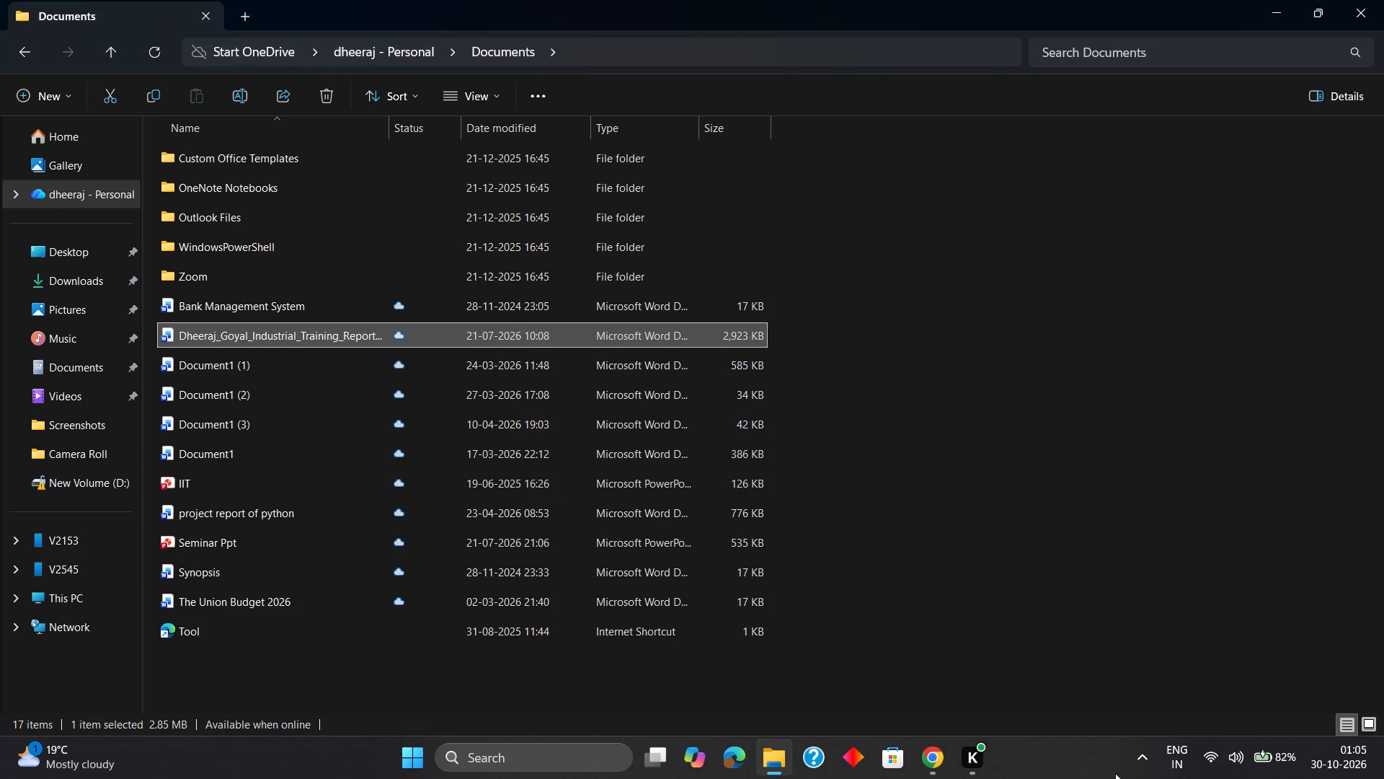
Start OneDrive on the PC so the cloud-only files in its folders can be opened.
click(1132, 762)
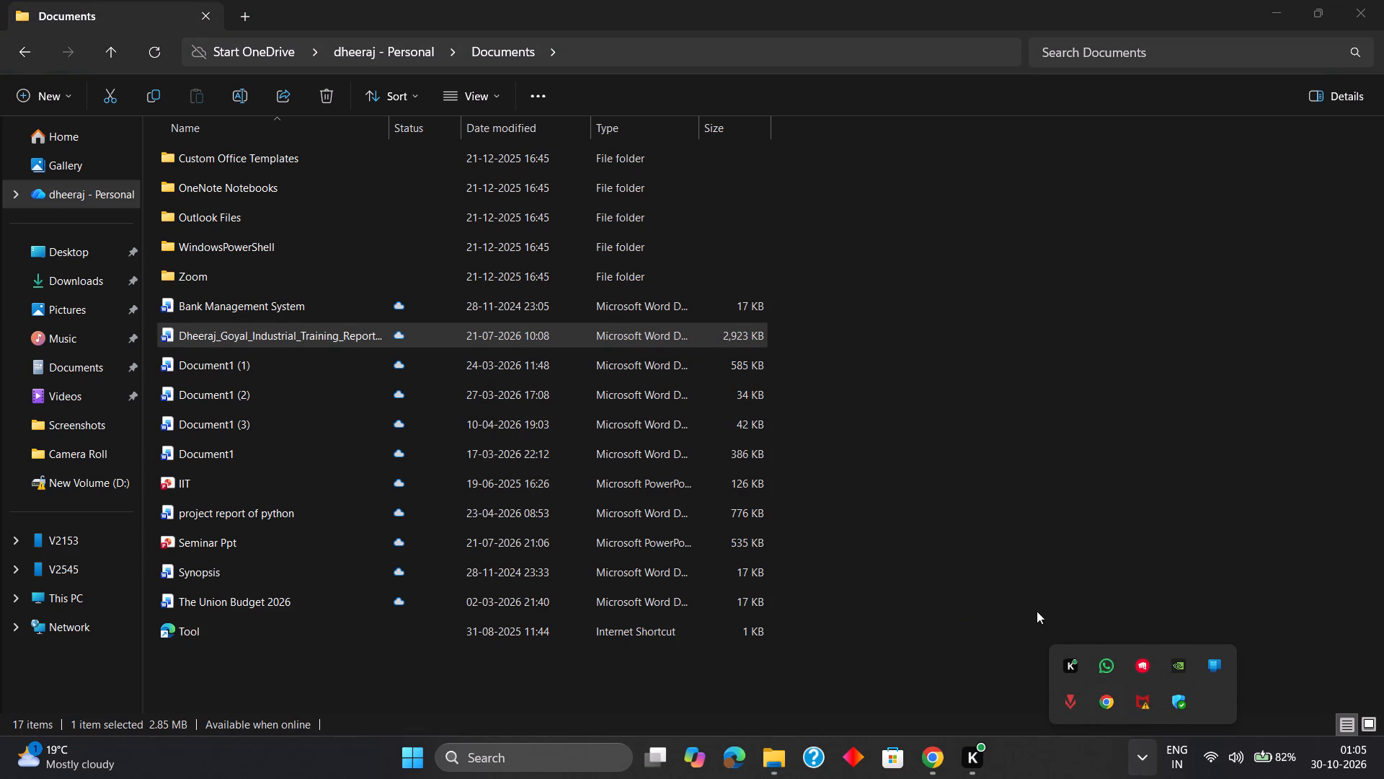
click(234, 54)
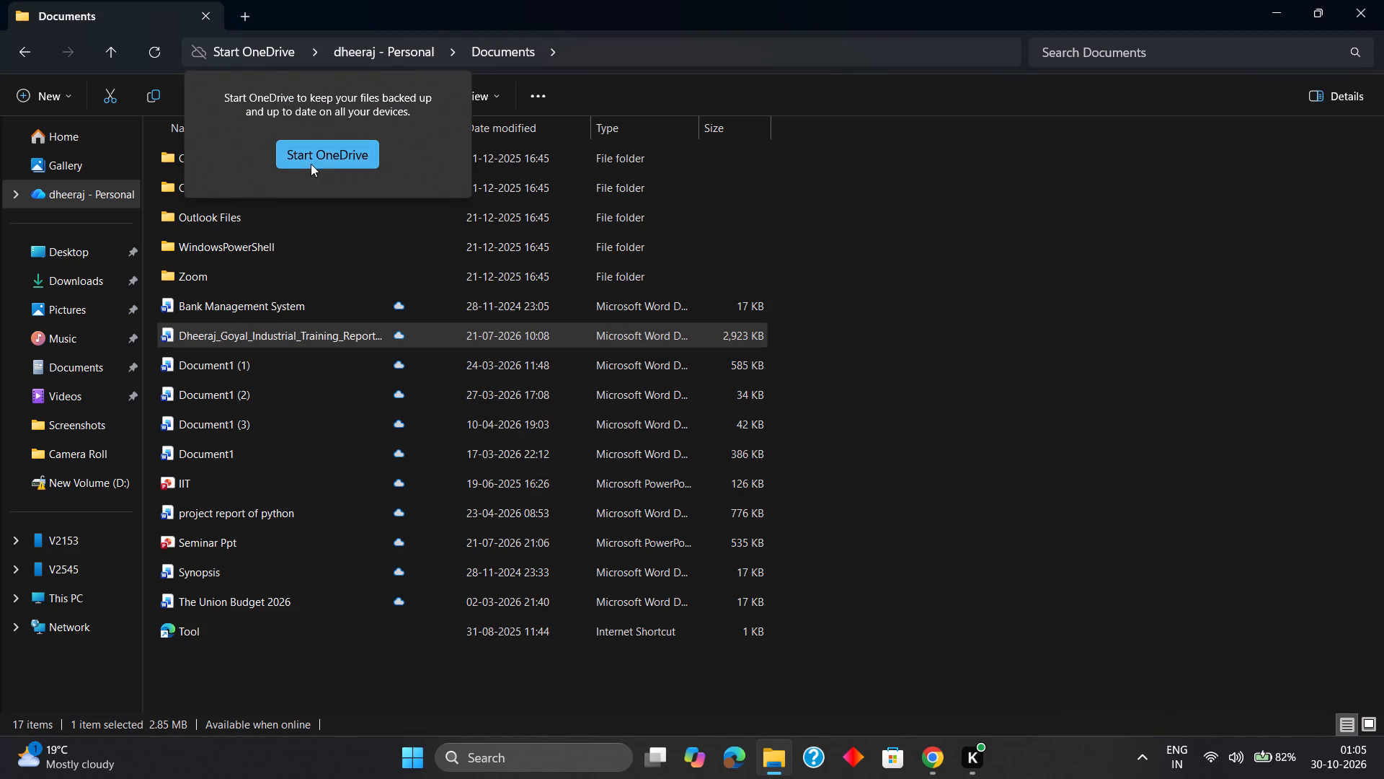
click(312, 160)
click(312, 157)
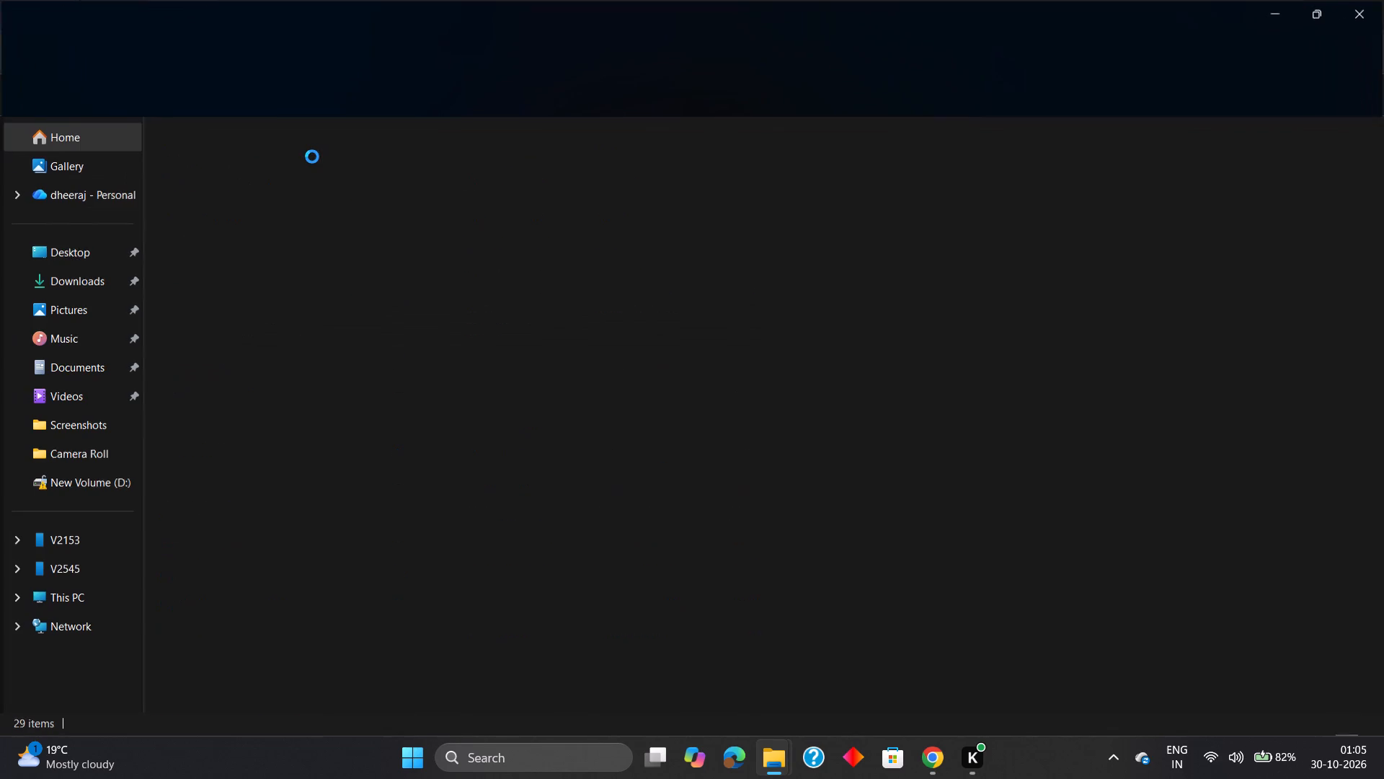
Open the Industrial Training Report from OneDrive's Documents folder in desktop Word, dismiss the subscription offers and maximise the window.
double_click(254, 273)
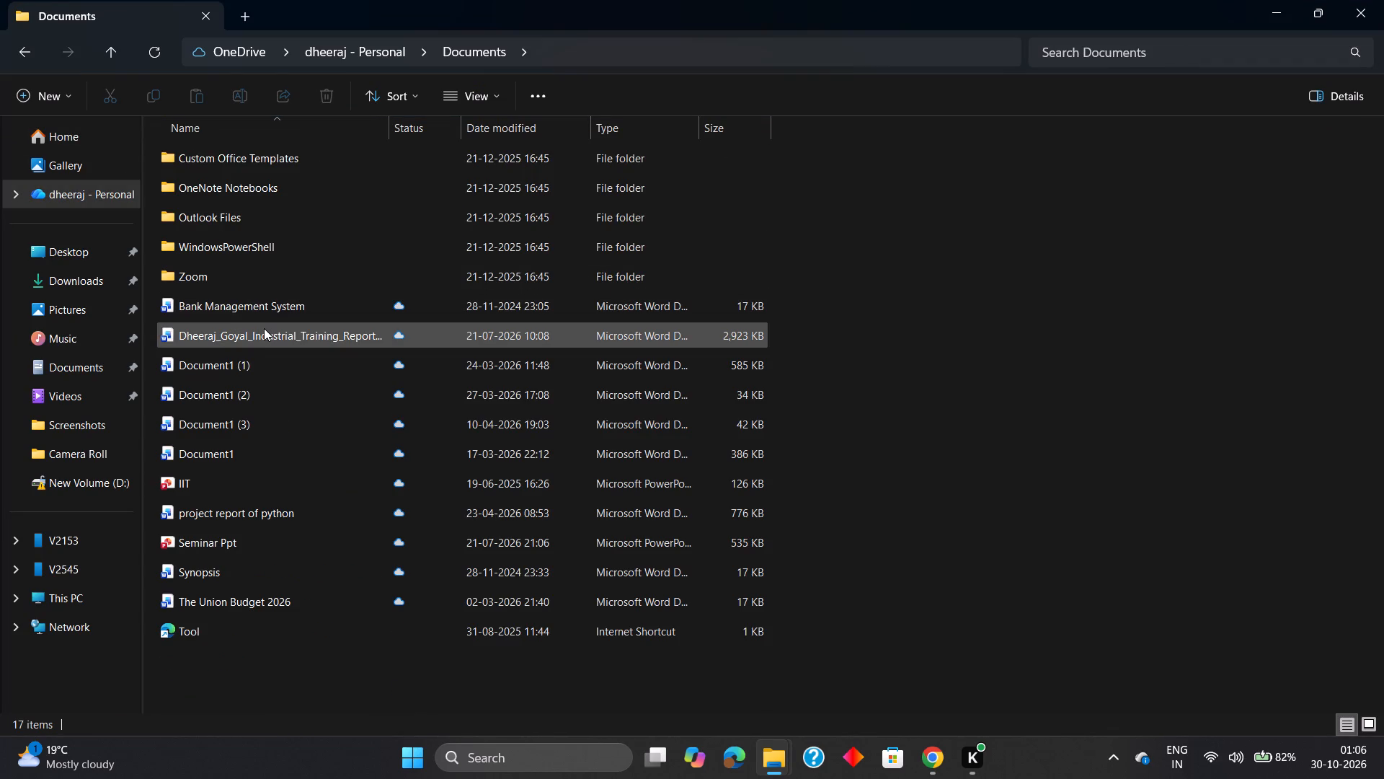
double_click(264, 328)
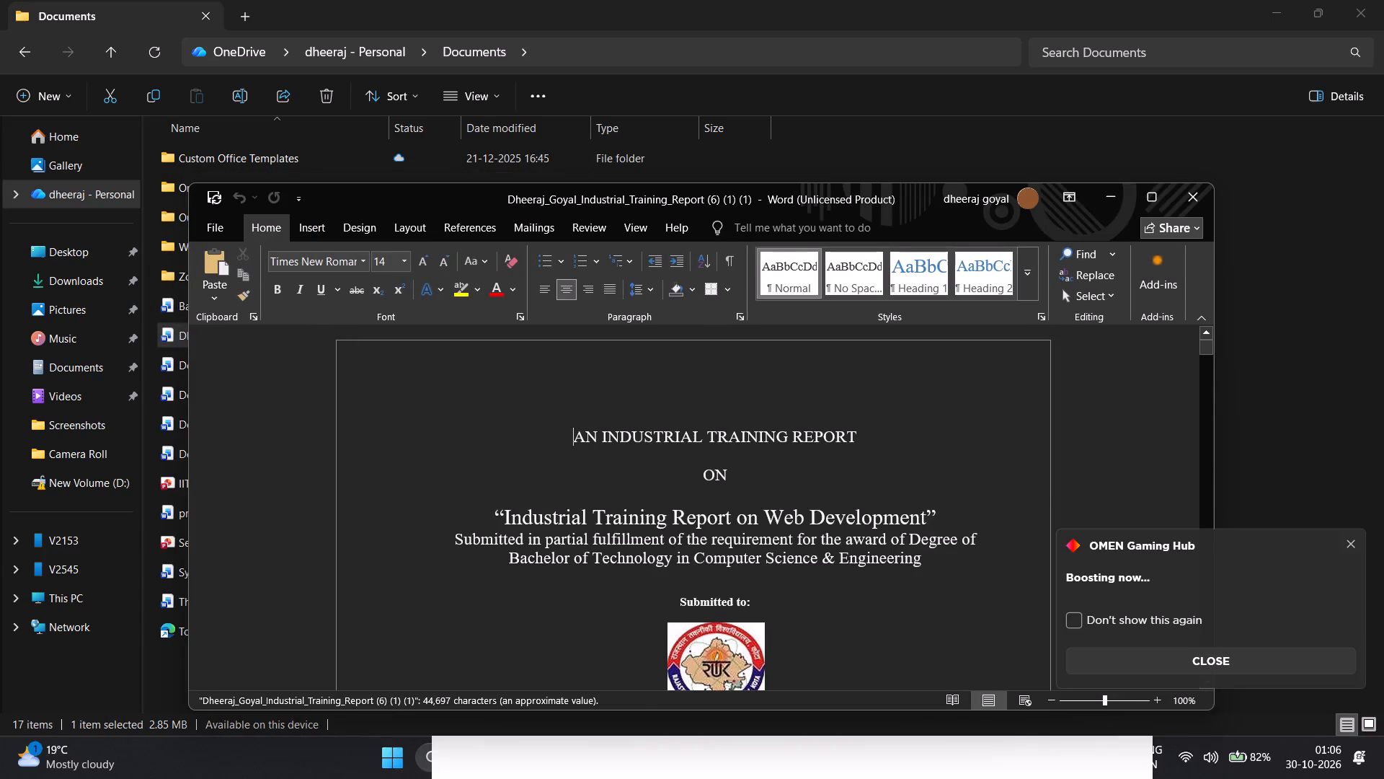
scroll(650, 461, down, 4)
click(1056, 220)
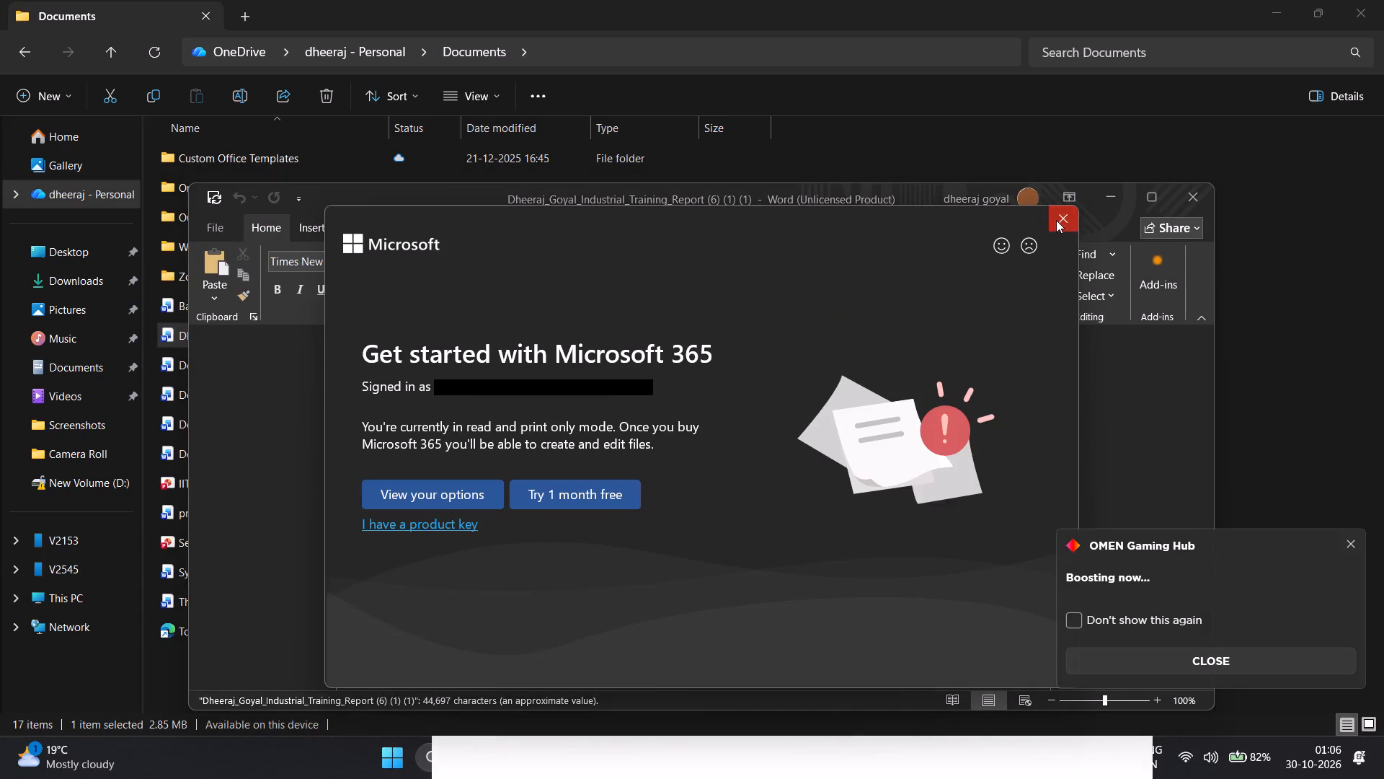
click(783, 550)
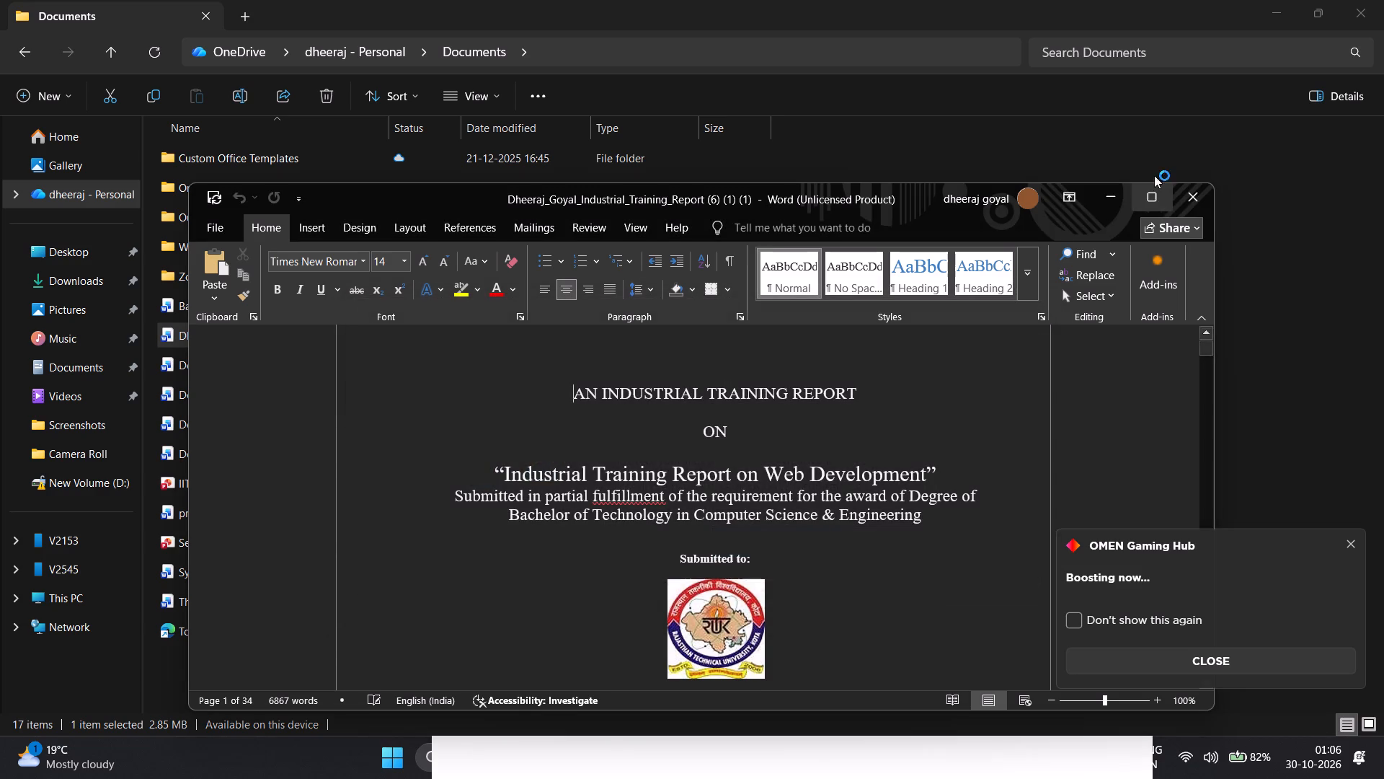
click(1135, 198)
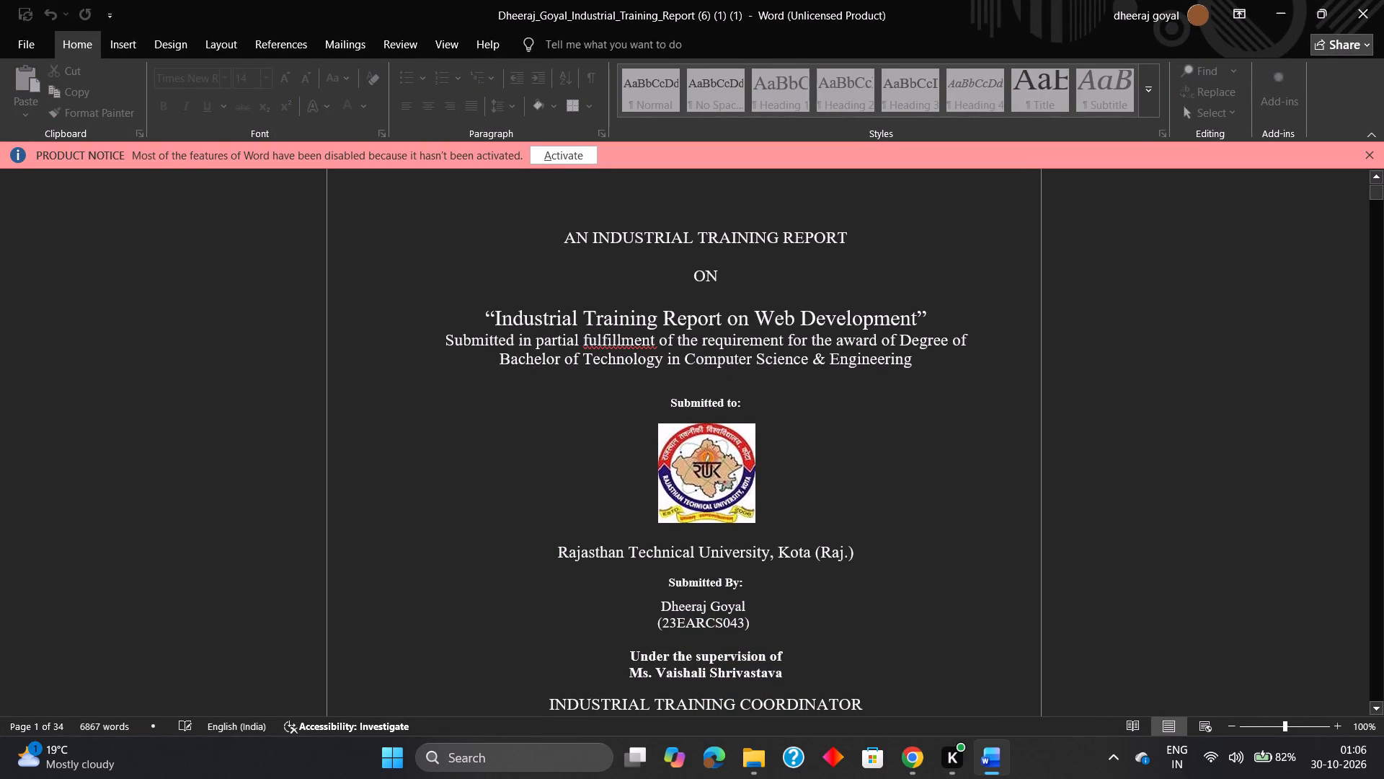
Examine the opened report's title page and following pages to see whether it is the wanted document, and close it.
scroll(805, 380, down, 5)
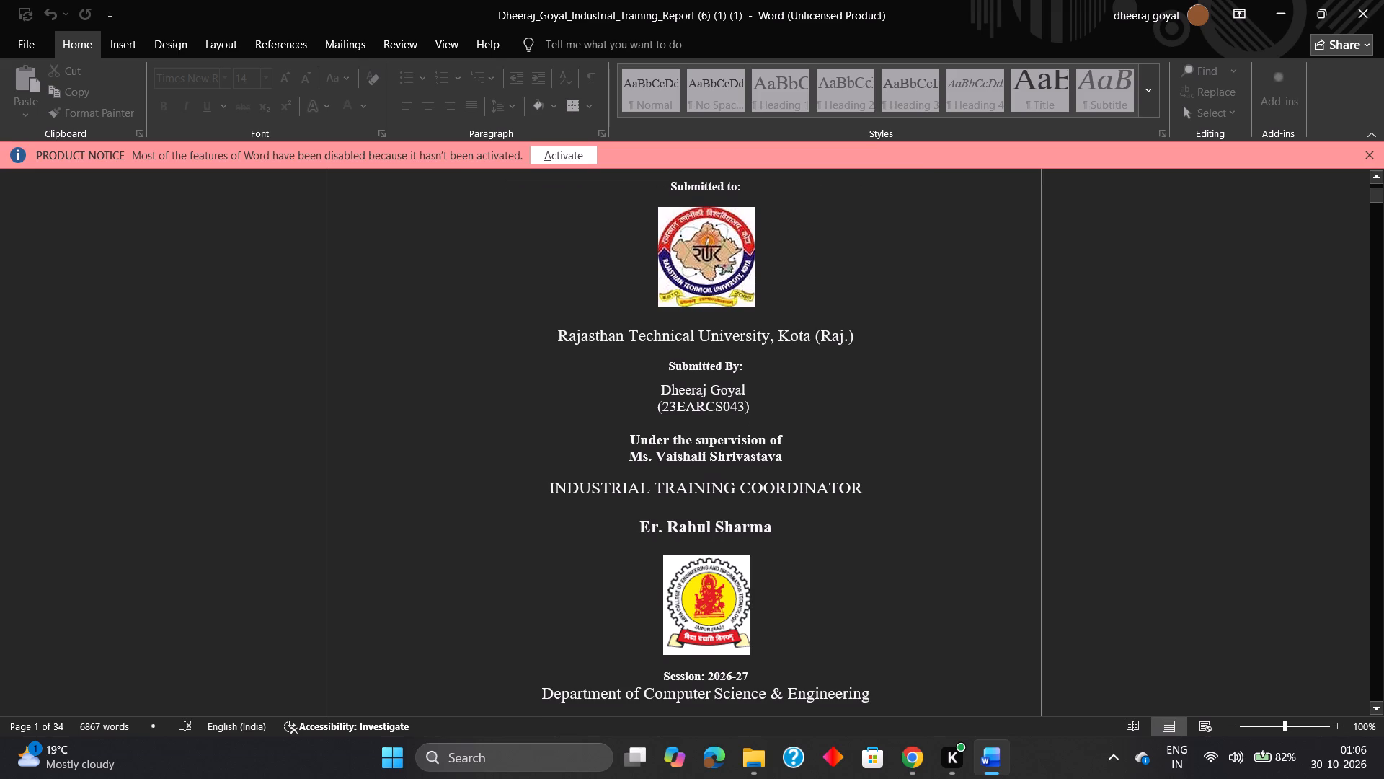
scroll(774, 374, down, 5)
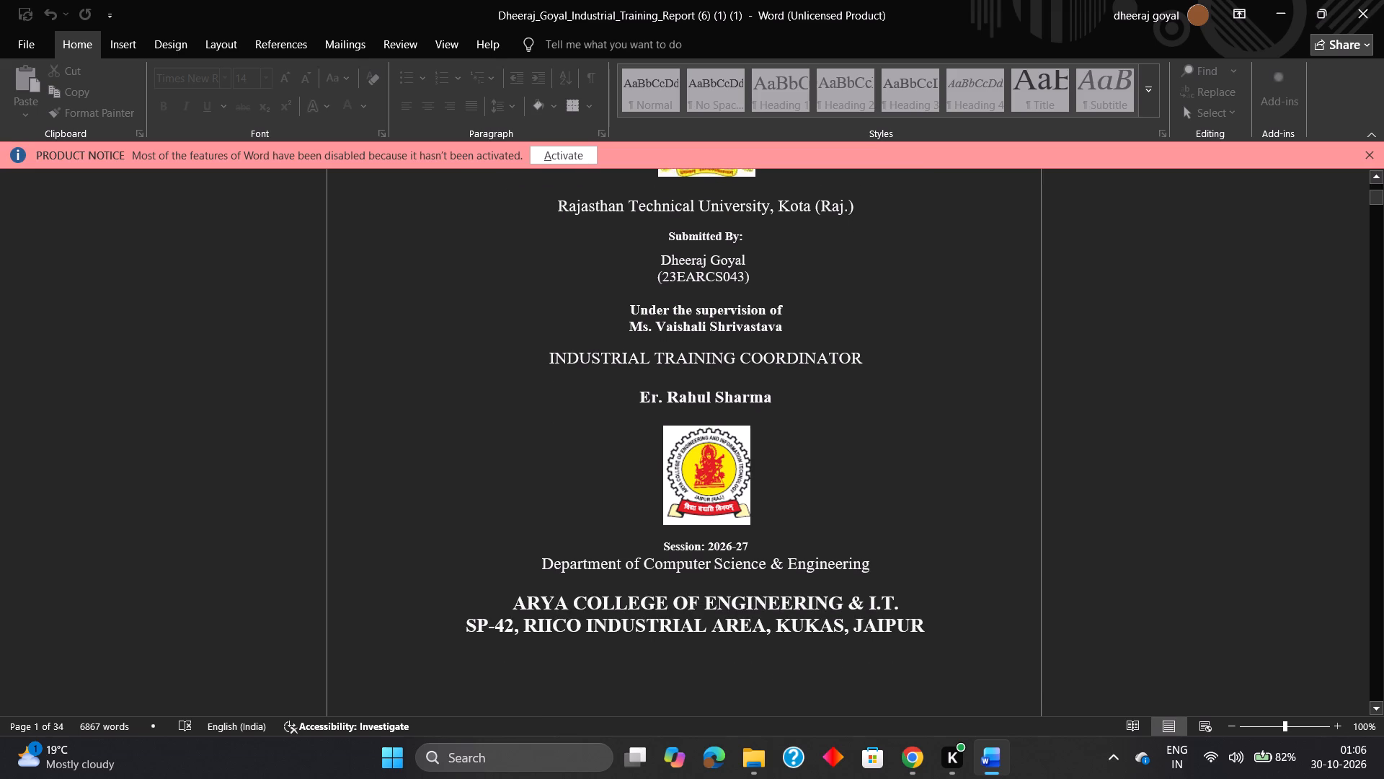
scroll(775, 373, down, 17)
scroll(787, 341, down, 4)
click(1363, 11)
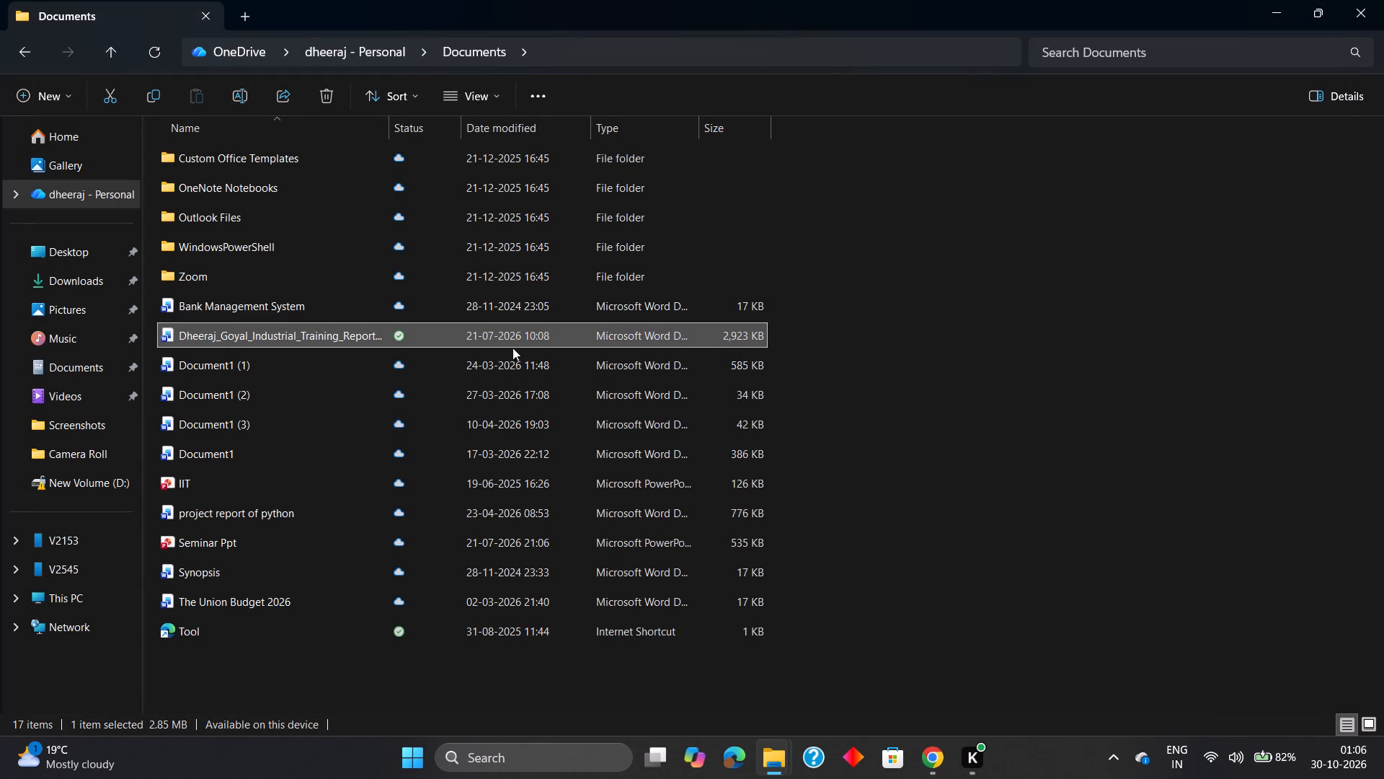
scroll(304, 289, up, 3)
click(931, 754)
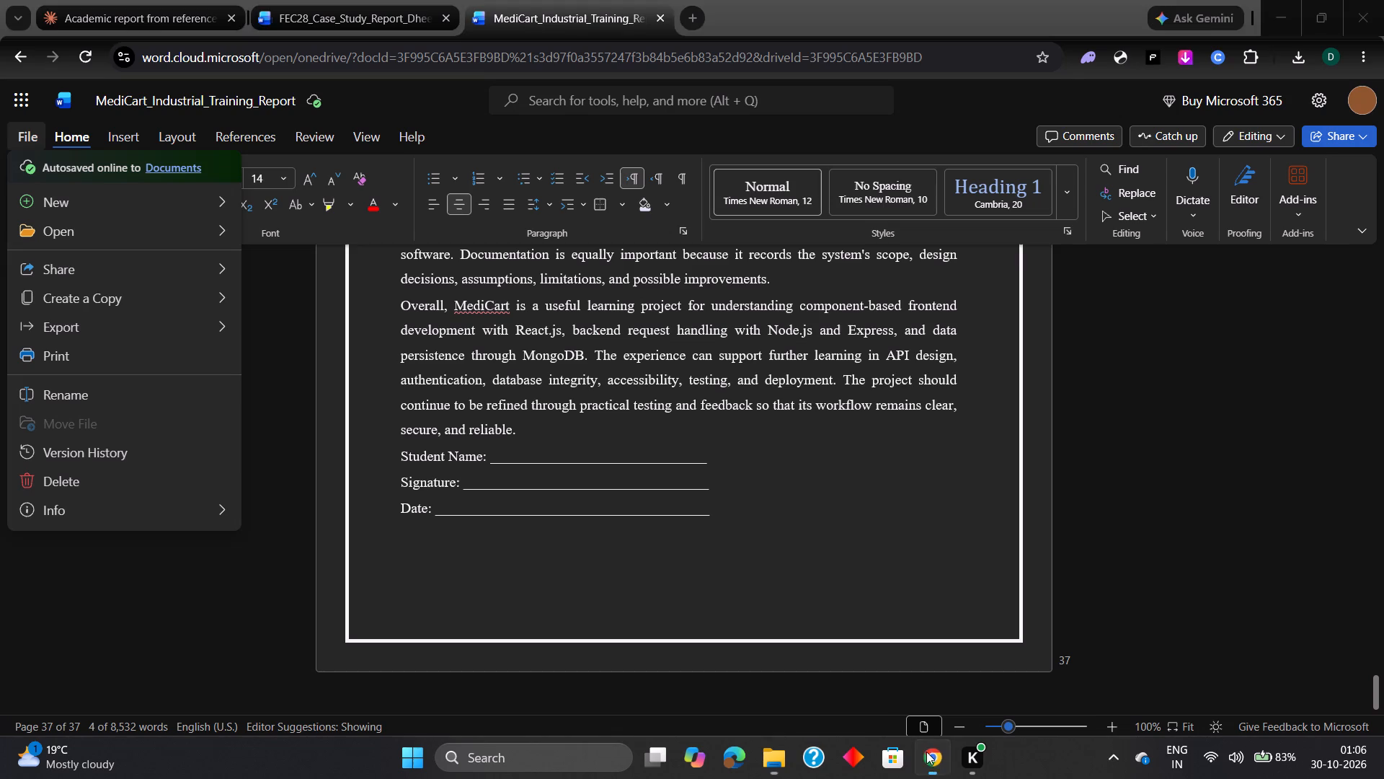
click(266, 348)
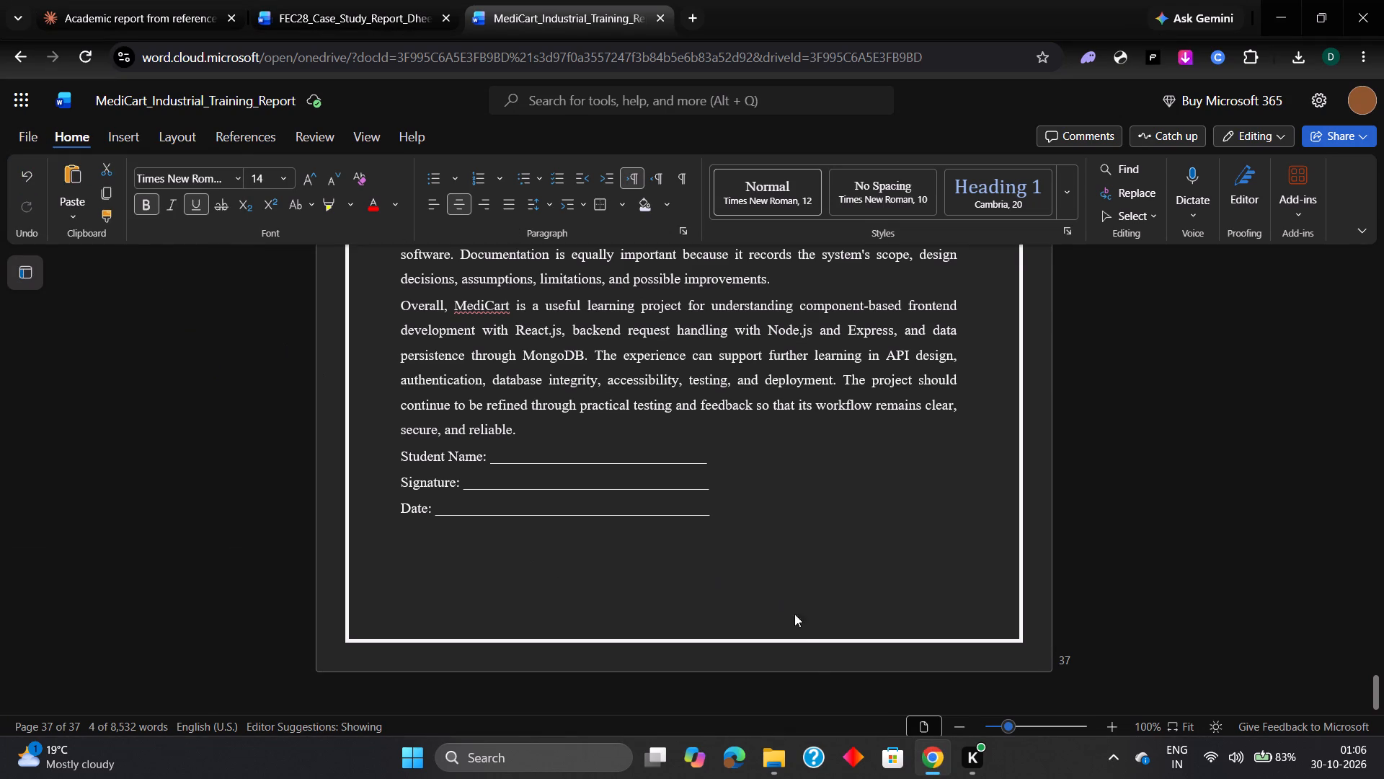
Open MediCart_Industrial_Training_Report from the main personal OneDrive folder in desktop Word and dismiss the subscription offers.
click(774, 744)
click(721, 669)
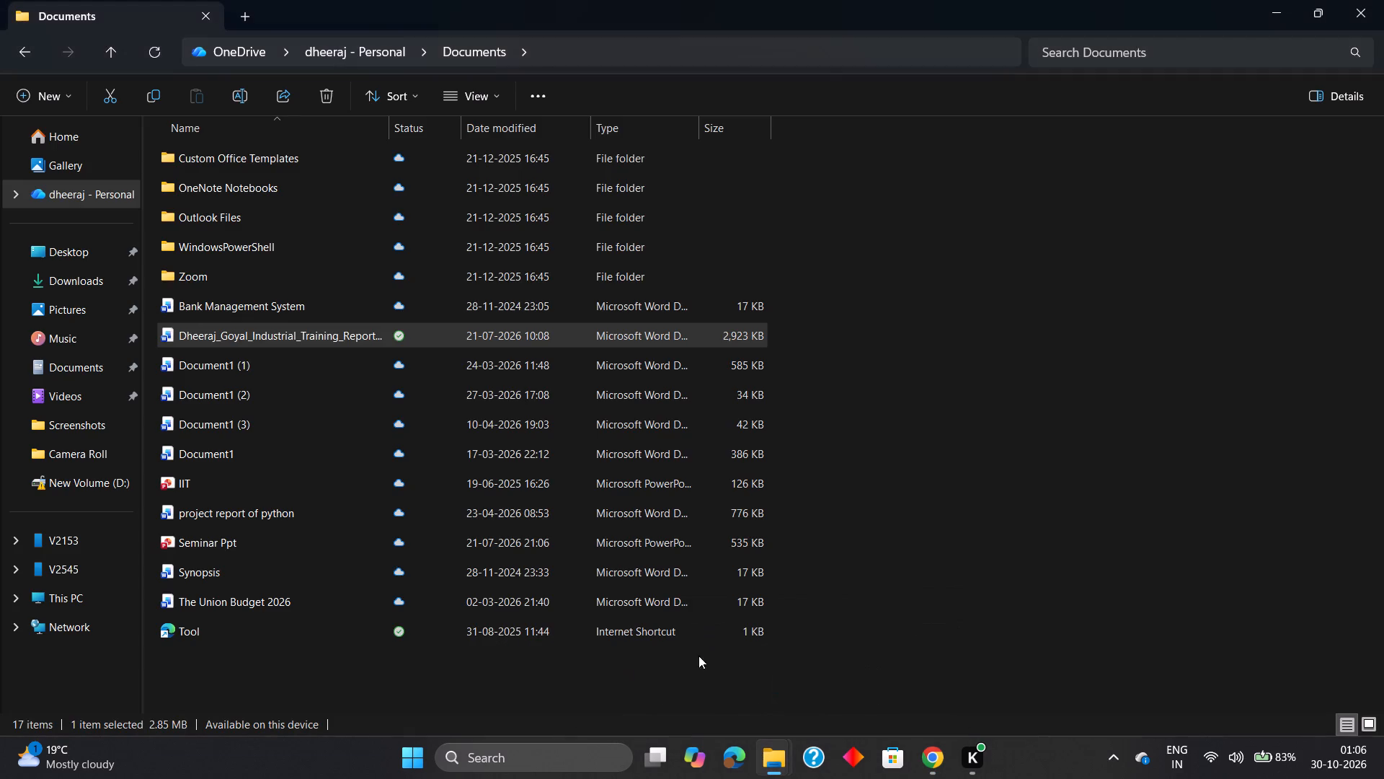
click(76, 196)
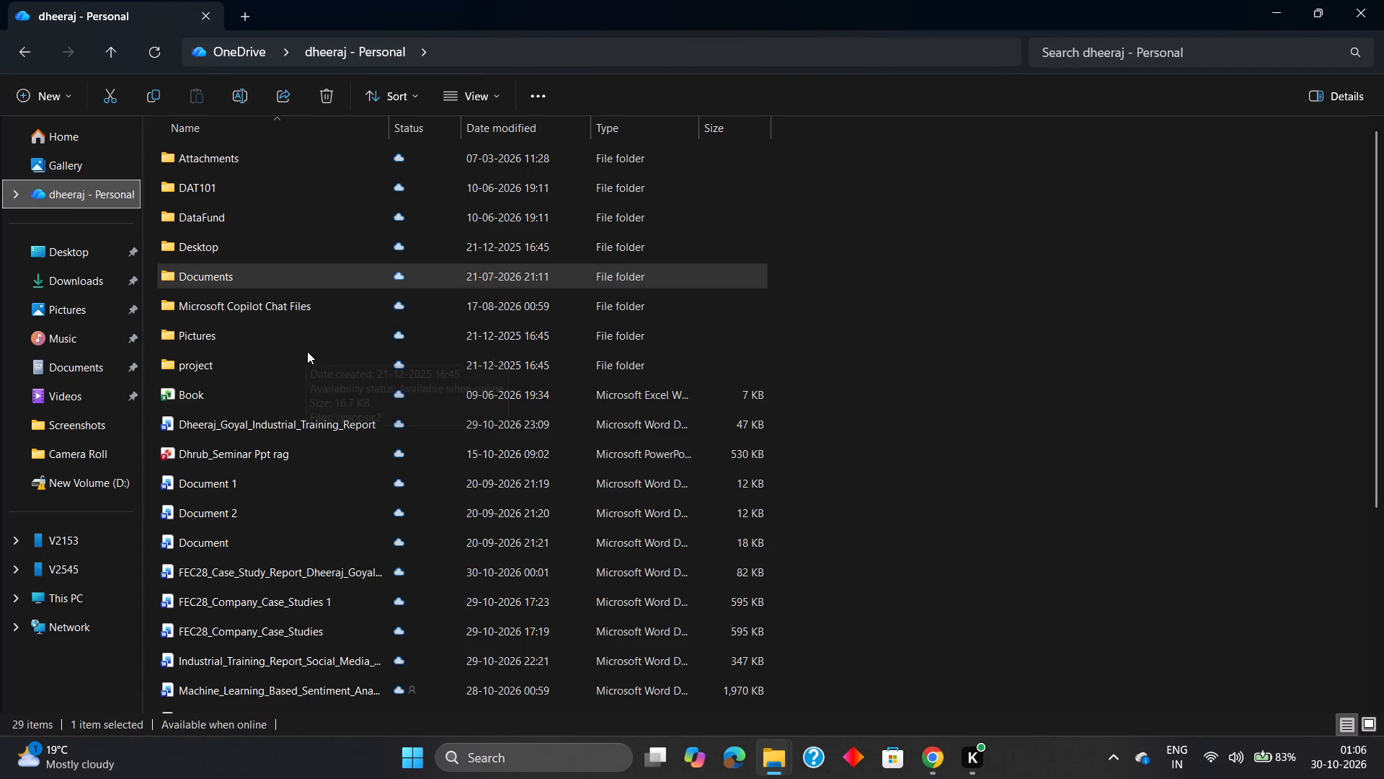
scroll(307, 351, down, 5)
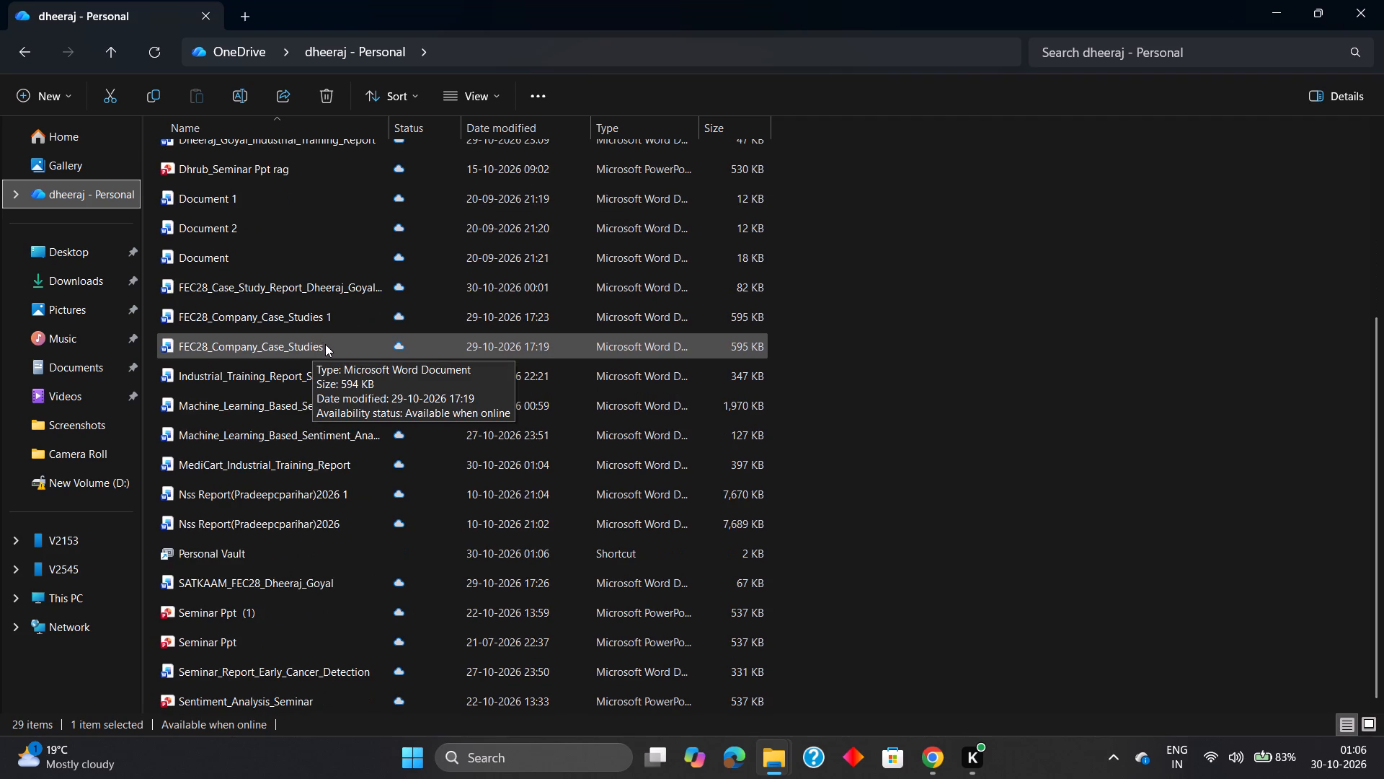
scroll(325, 344, down, 6)
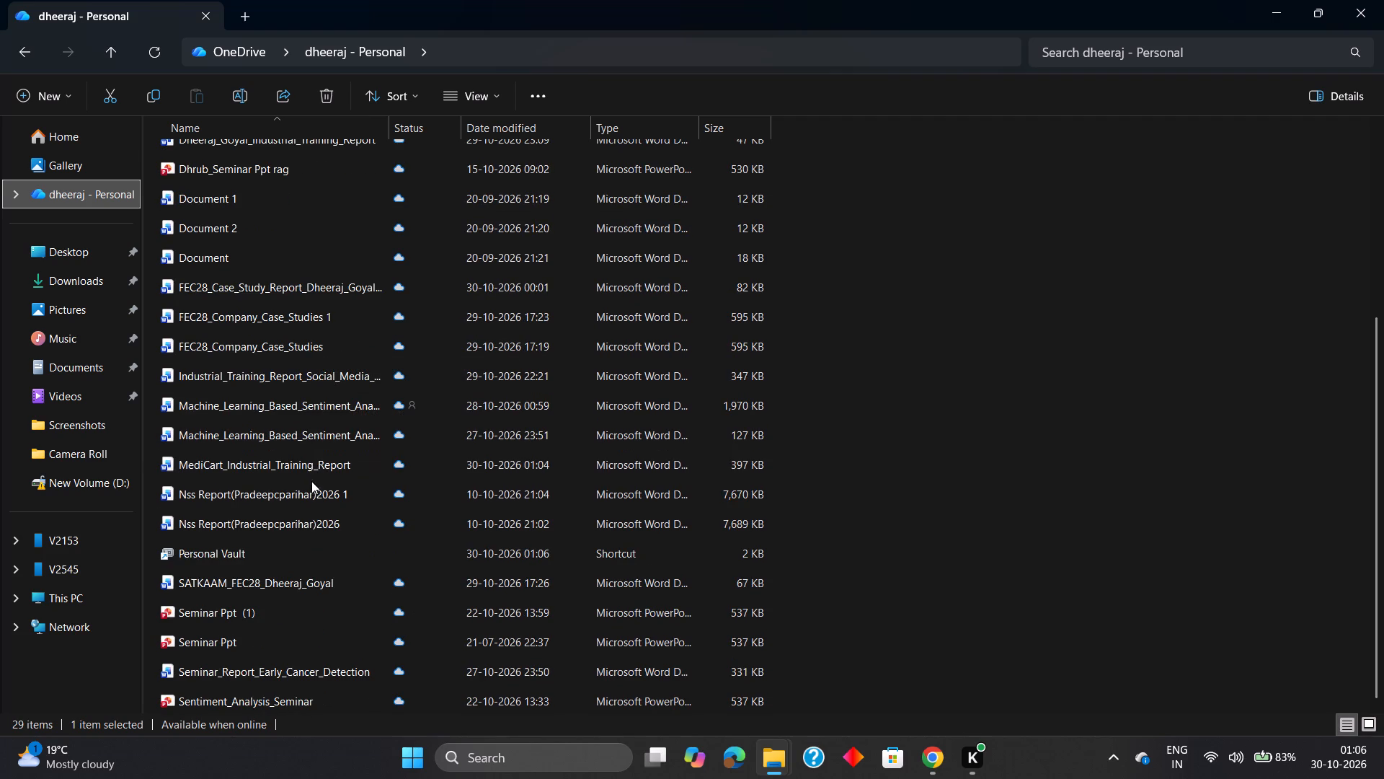
double_click(308, 466)
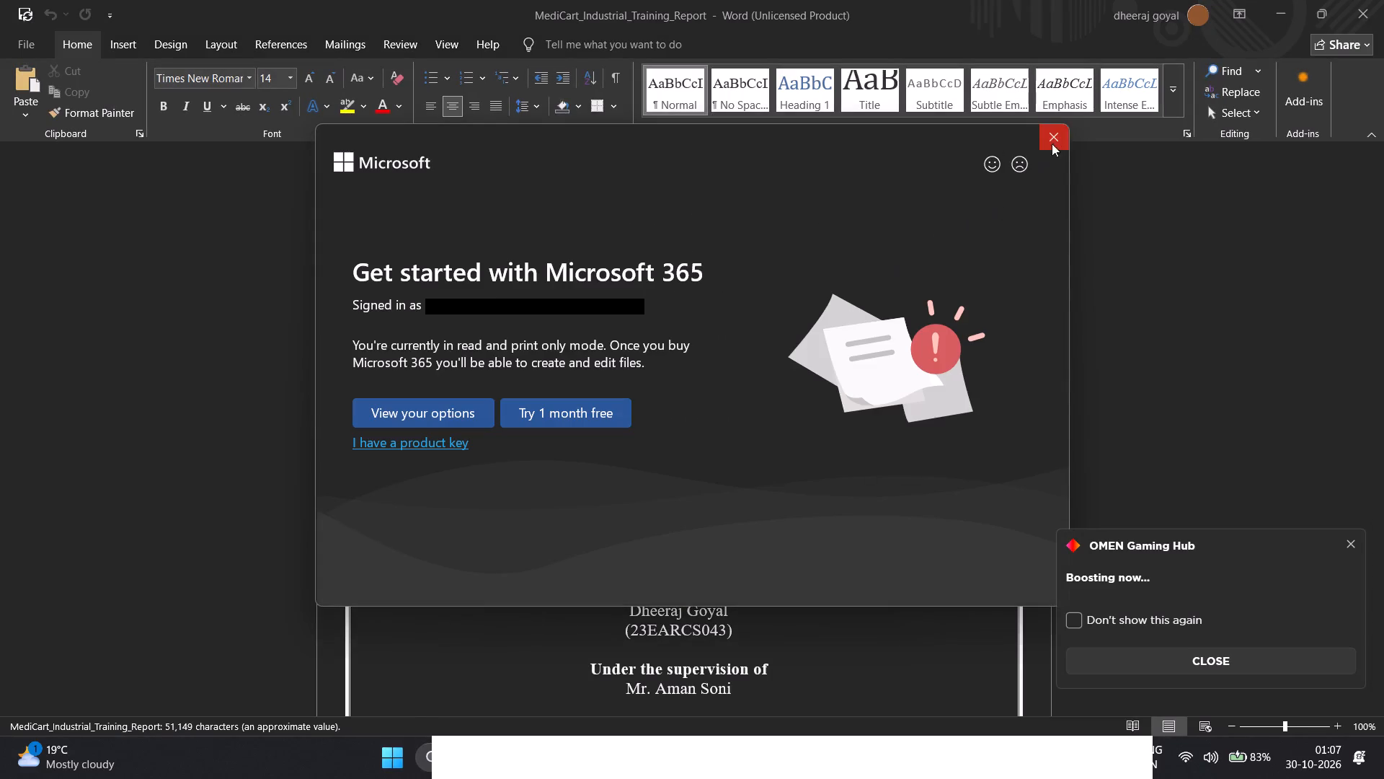
click(1053, 136)
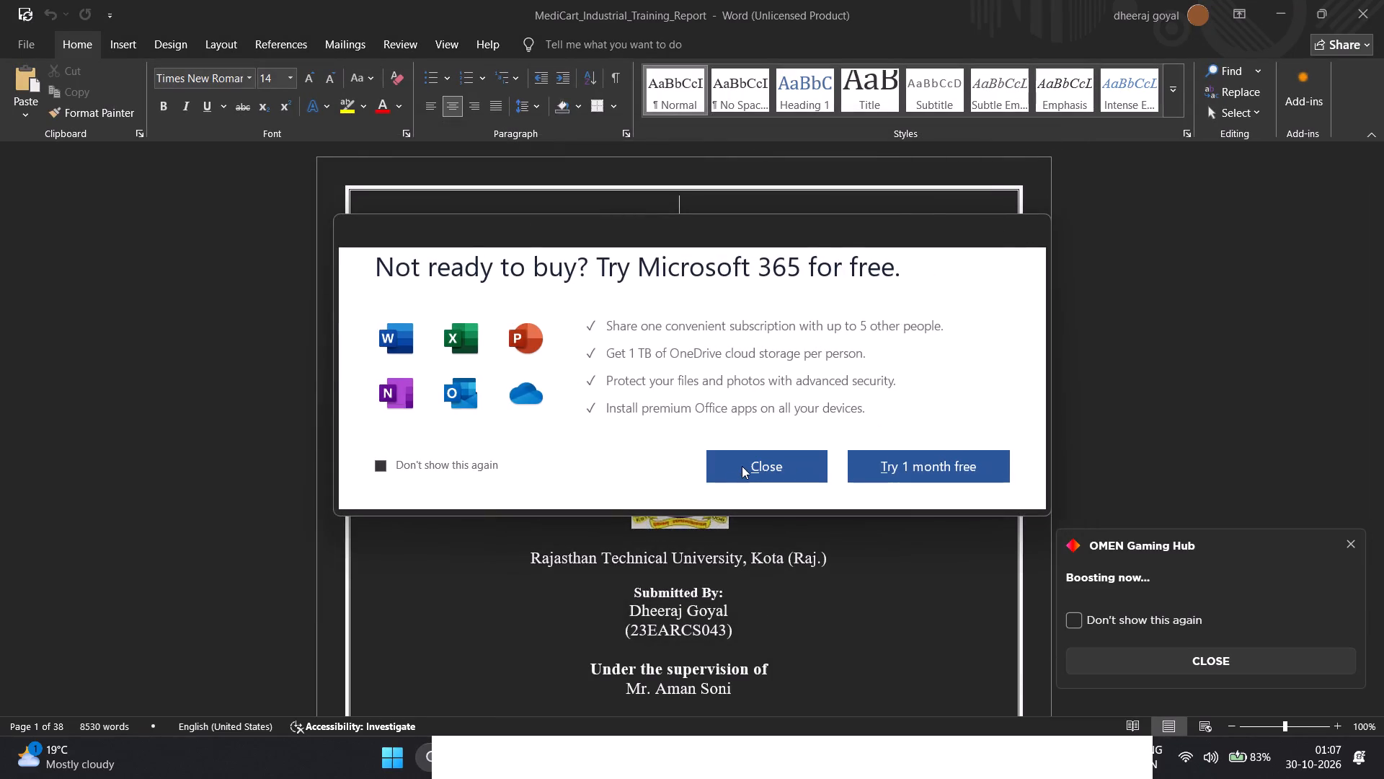
click(742, 466)
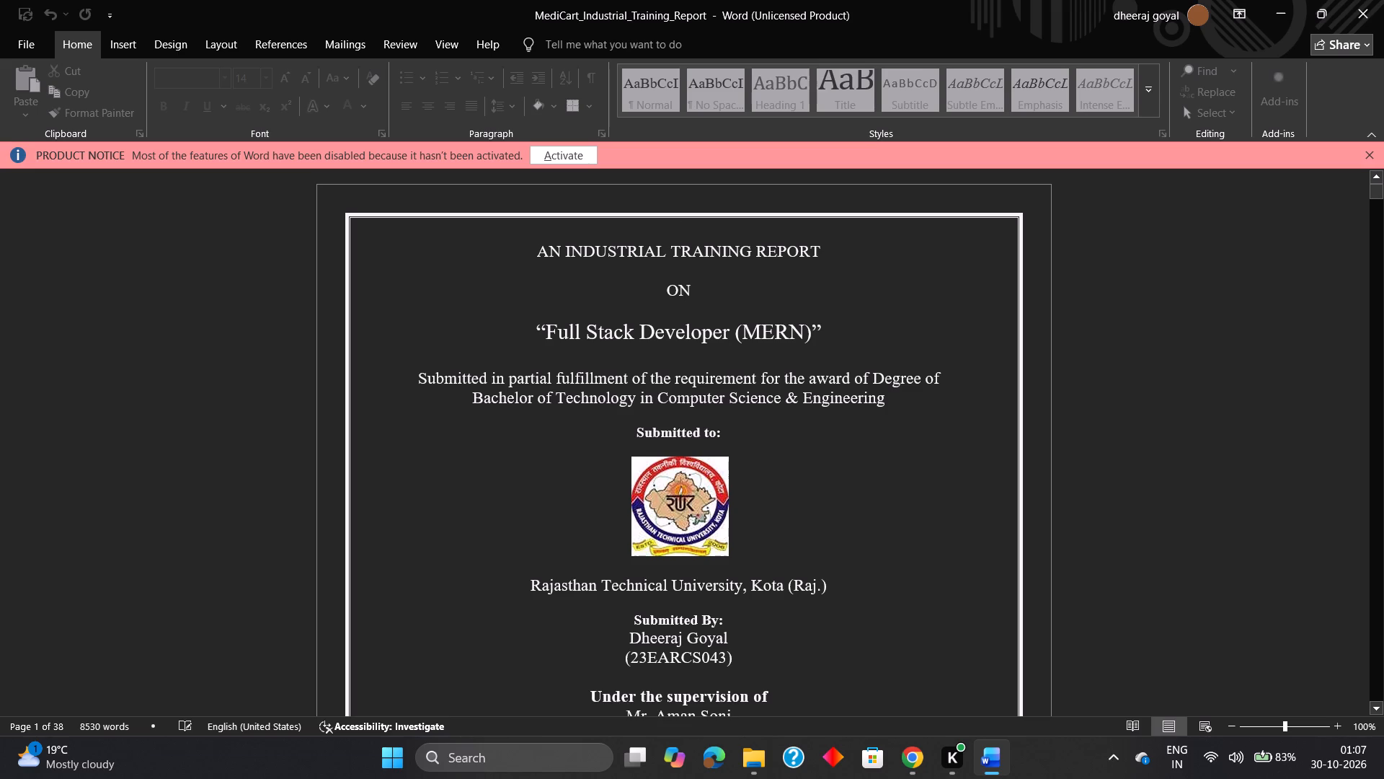
Examine the MediCart report's front matter in desktop Word, from the title page through the List of Content to the Abstract.
scroll(760, 386, down, 10)
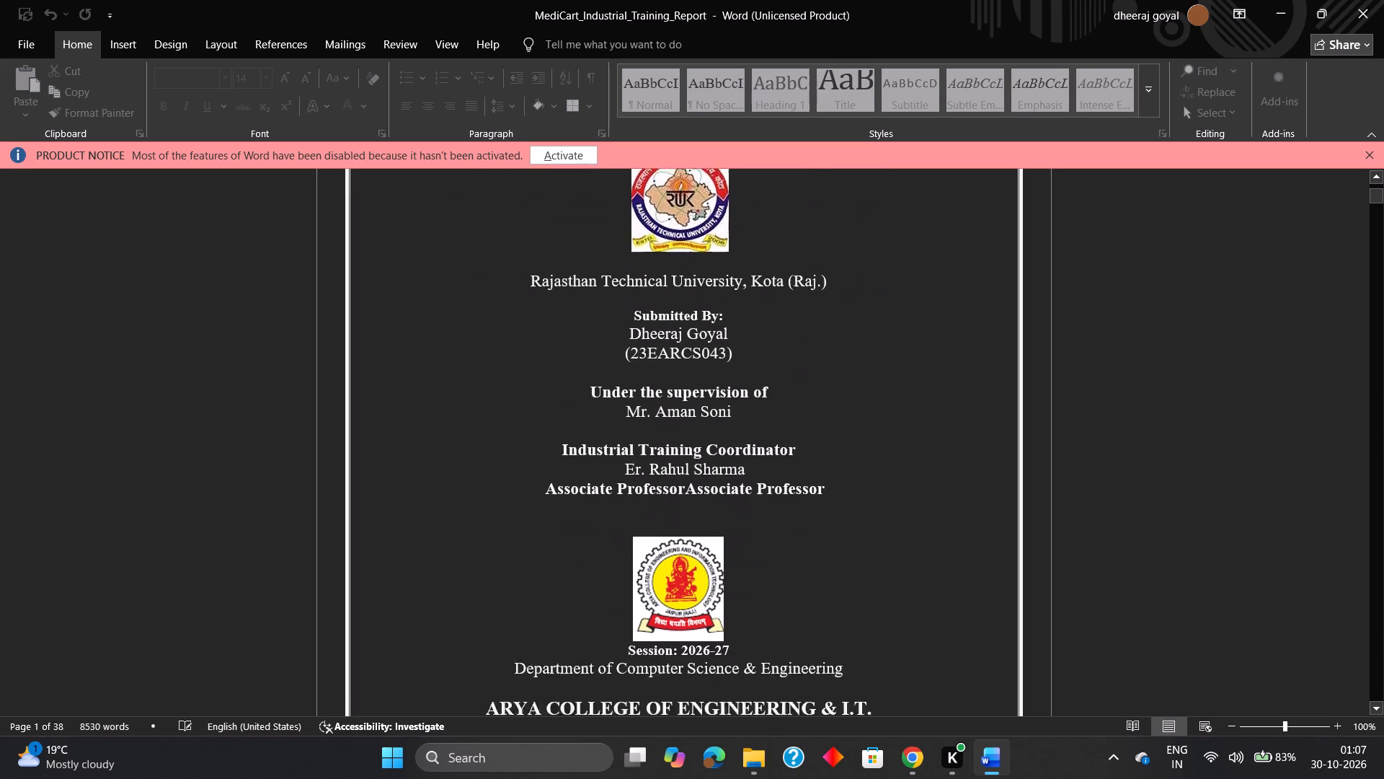
scroll(757, 380, down, 9)
scroll(757, 378, down, 14)
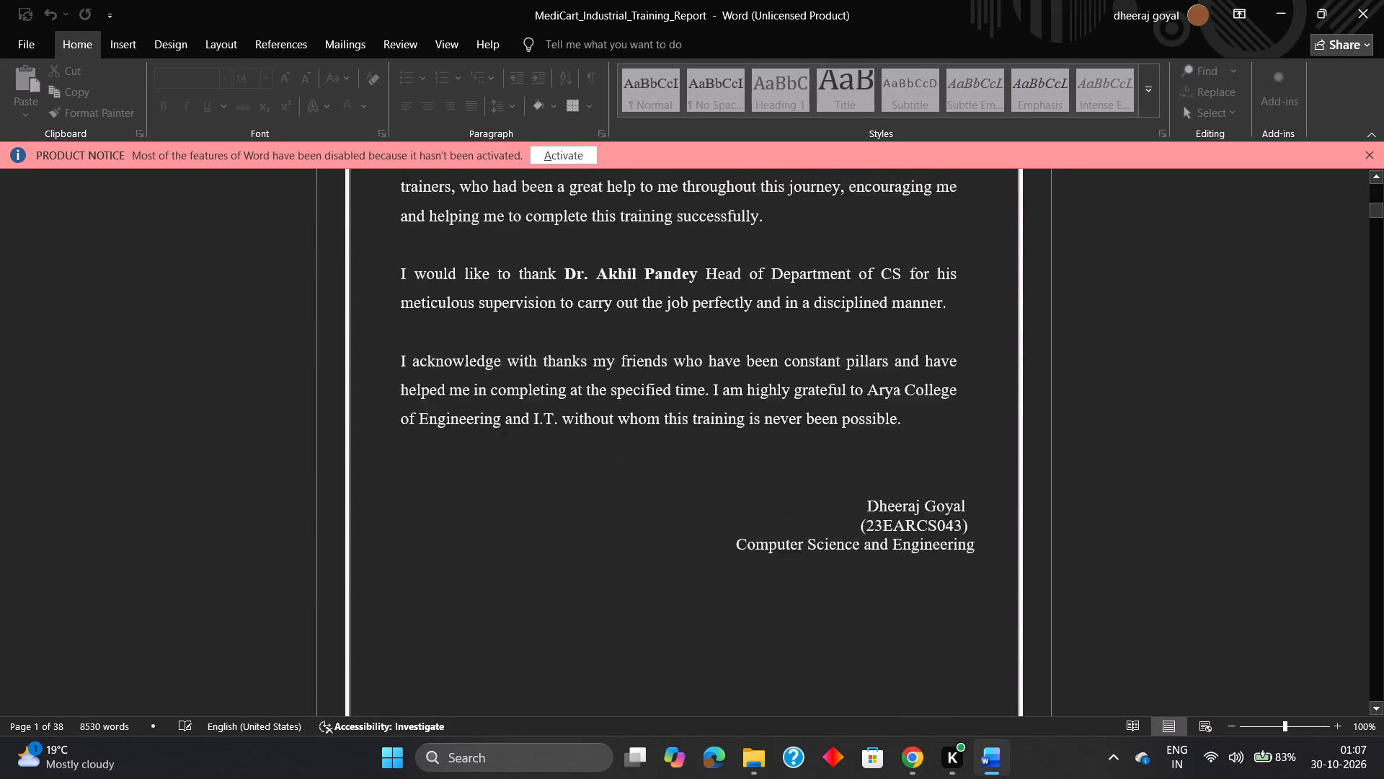
scroll(761, 376, down, 20)
scroll(761, 376, down, 6)
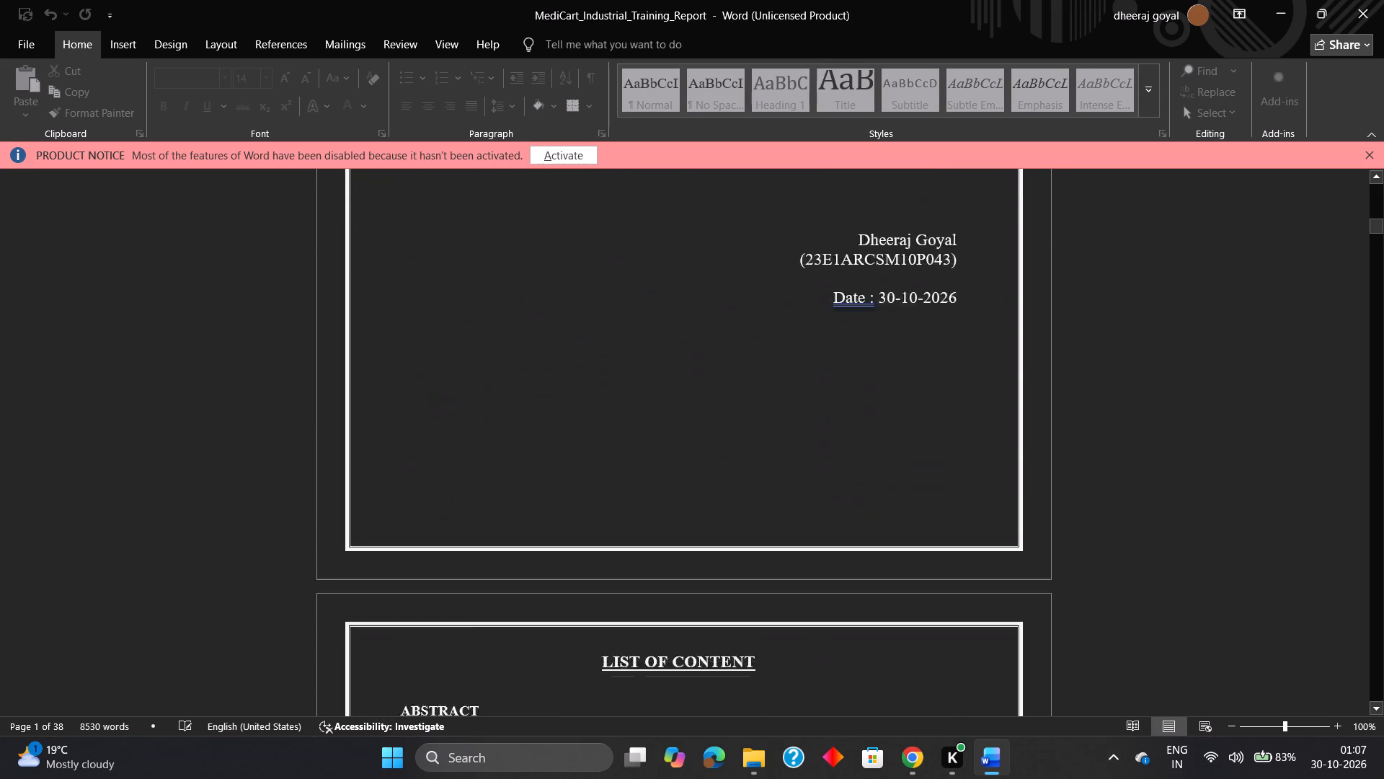
scroll(769, 379, down, 20)
scroll(769, 379, down, 4)
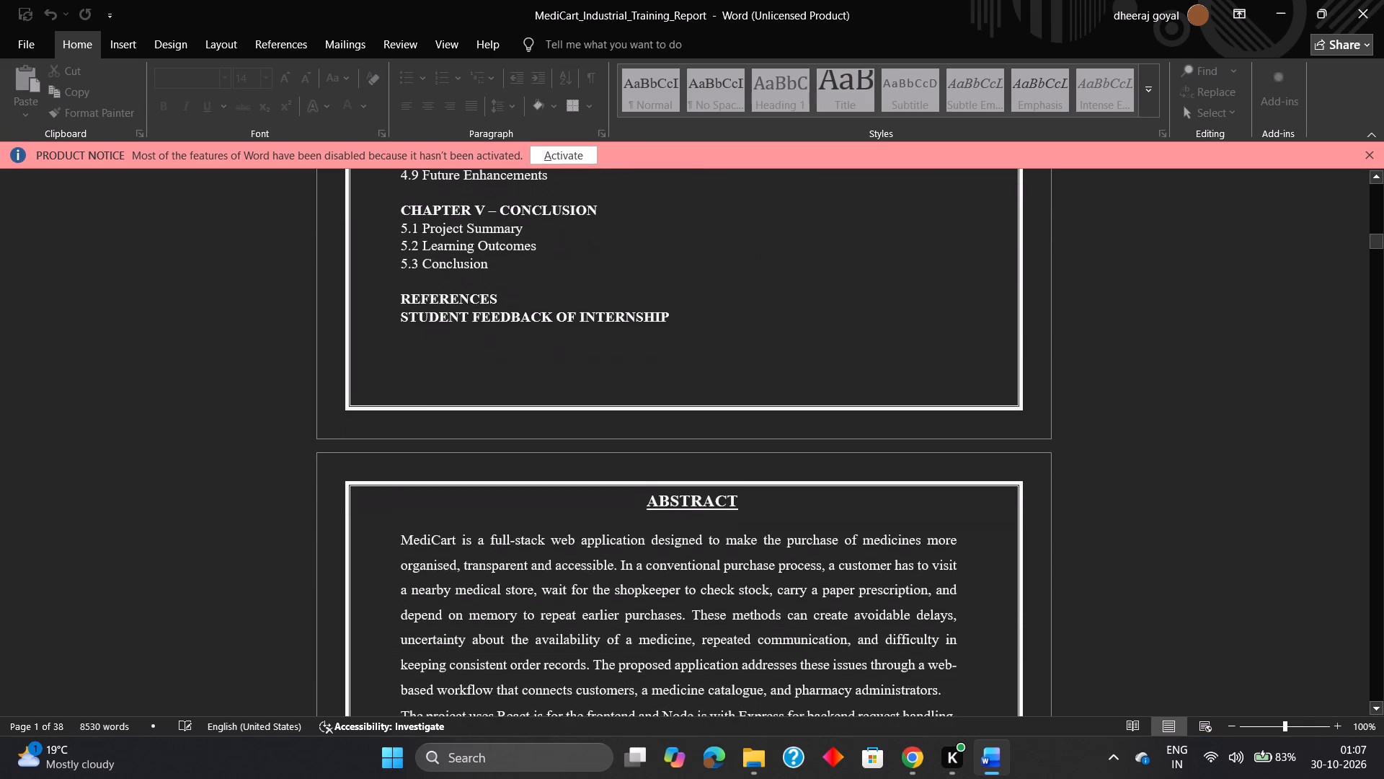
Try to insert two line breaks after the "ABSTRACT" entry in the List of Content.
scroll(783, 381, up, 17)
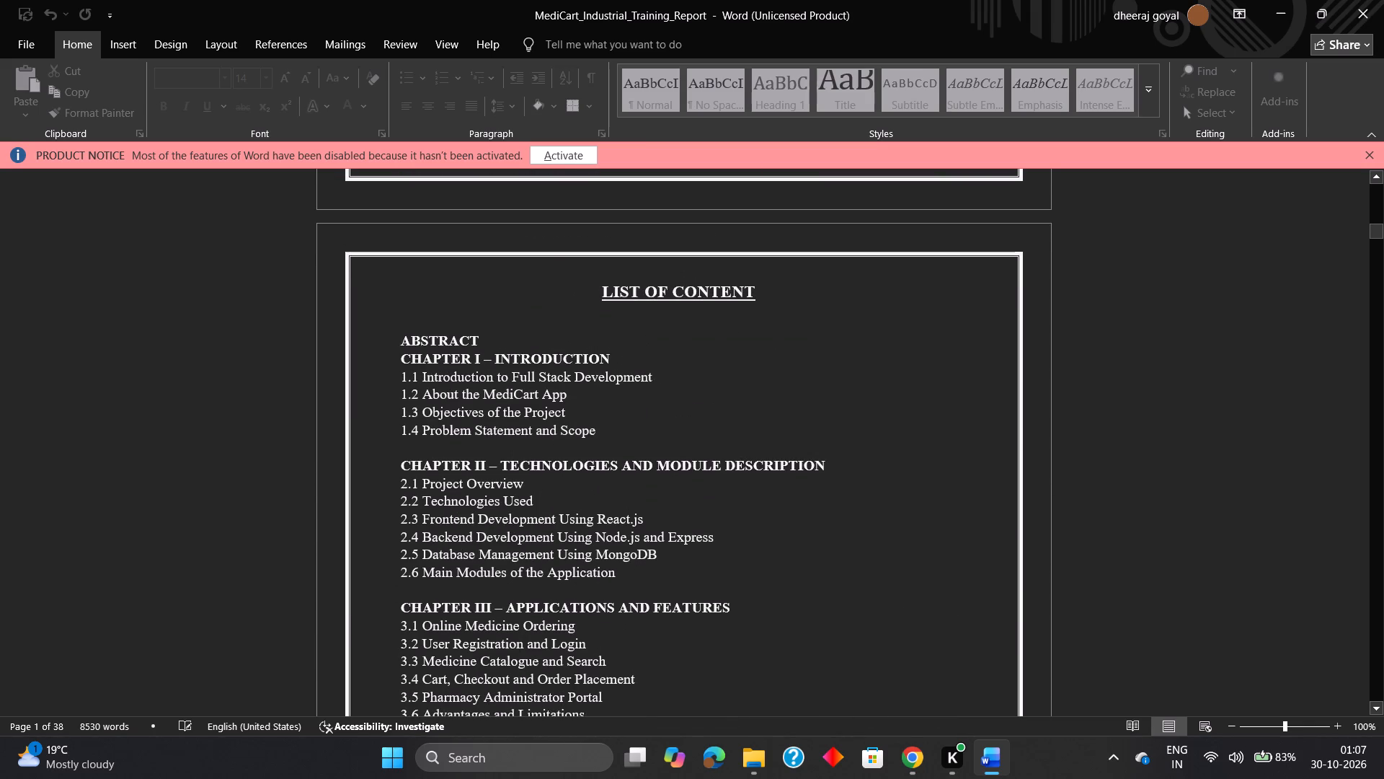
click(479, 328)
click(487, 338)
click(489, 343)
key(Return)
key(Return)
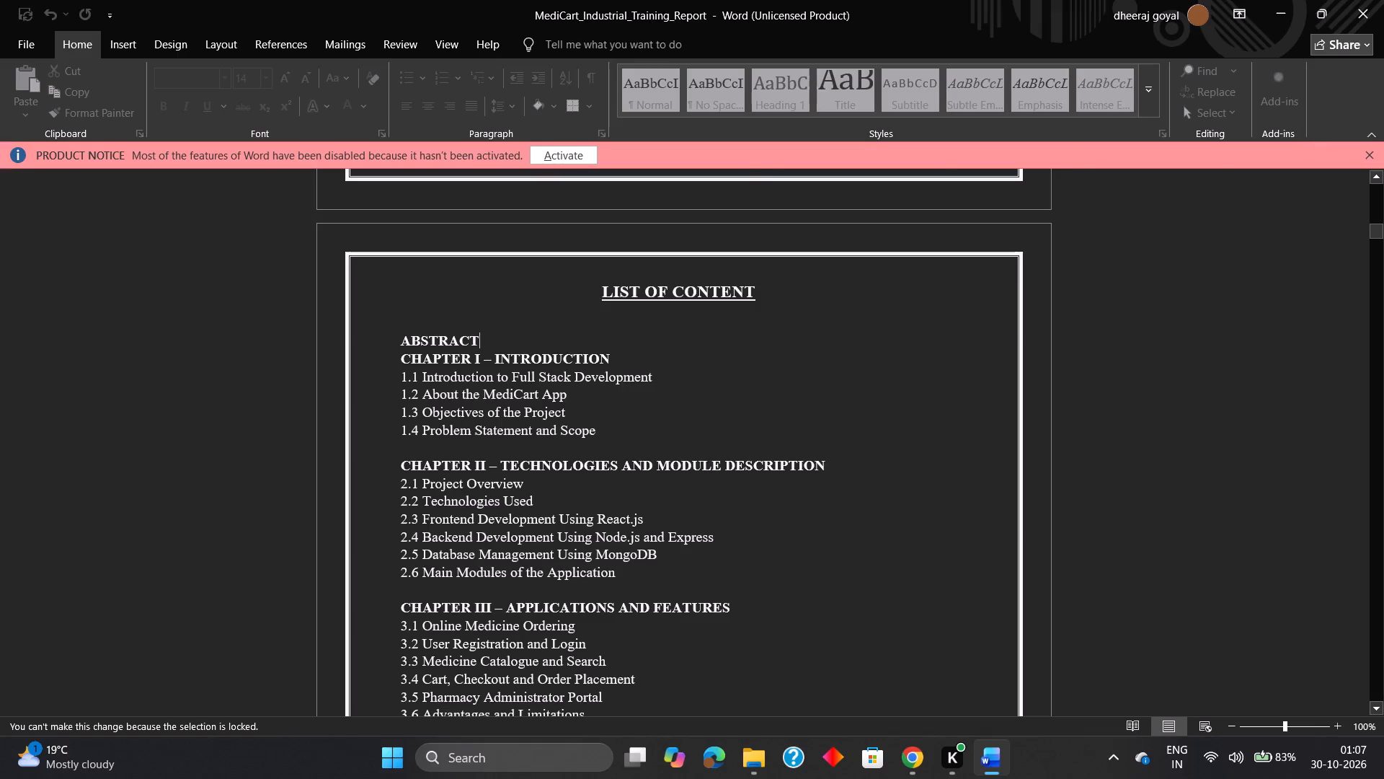
Examine the Microsoft 365 activation options and the Personal, Premium and Family subscription plans, and close the offers without buying.
click(567, 154)
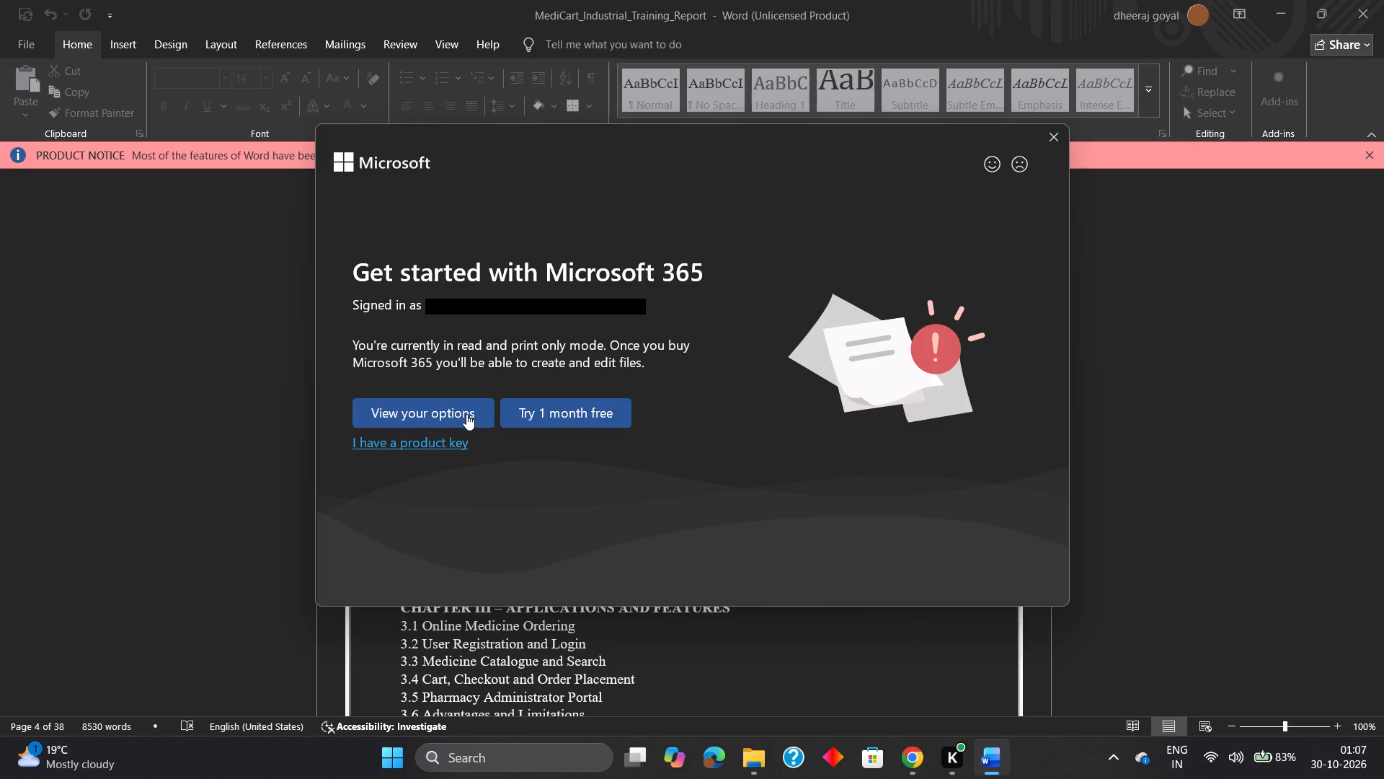
click(458, 412)
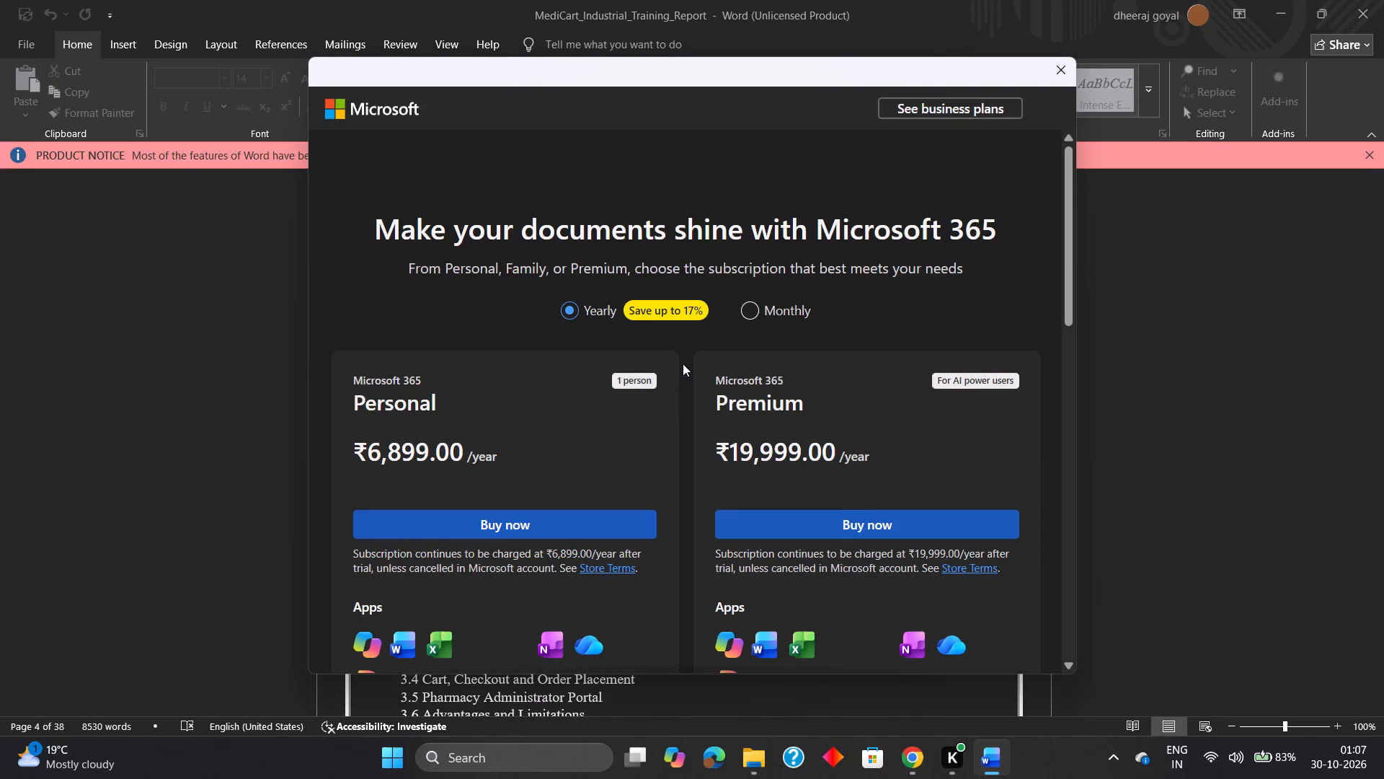
click(1067, 65)
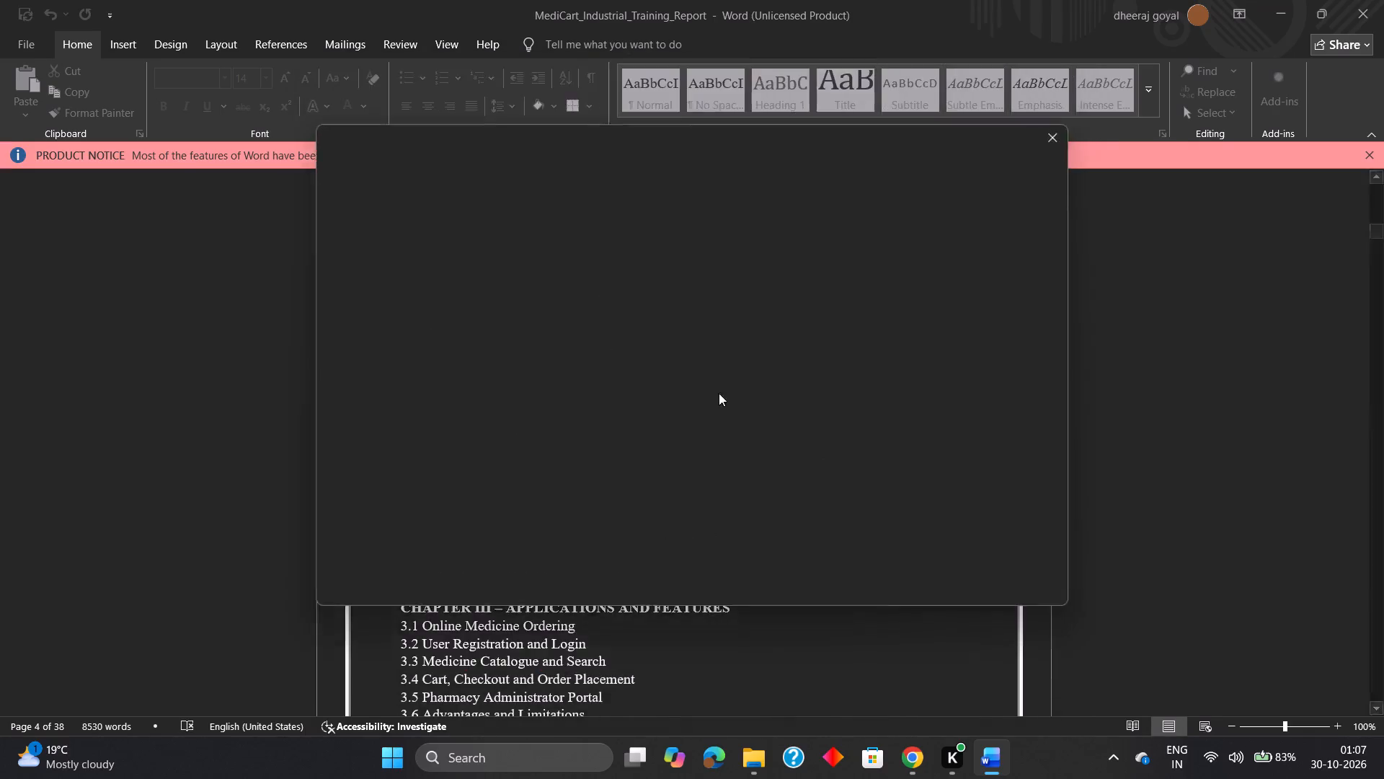
click(603, 410)
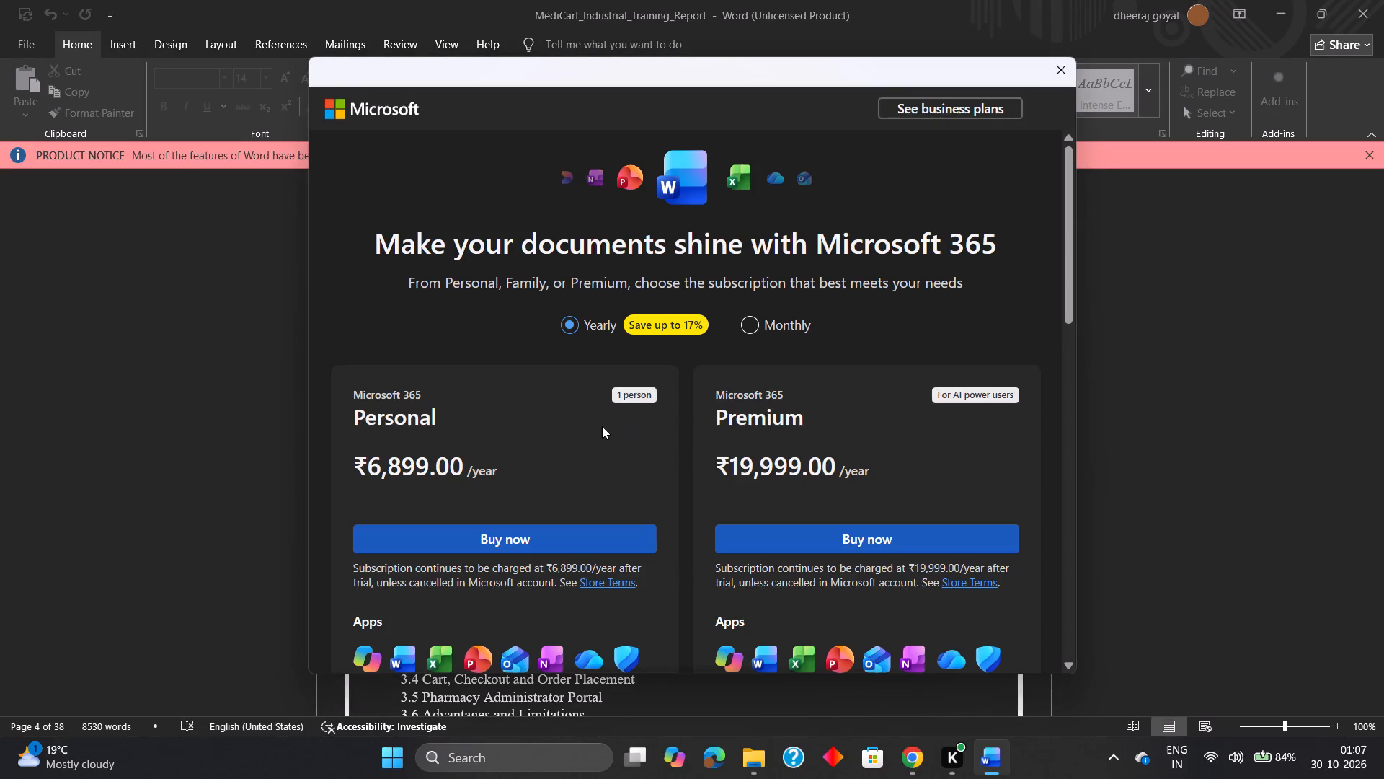
scroll(608, 415, down, 11)
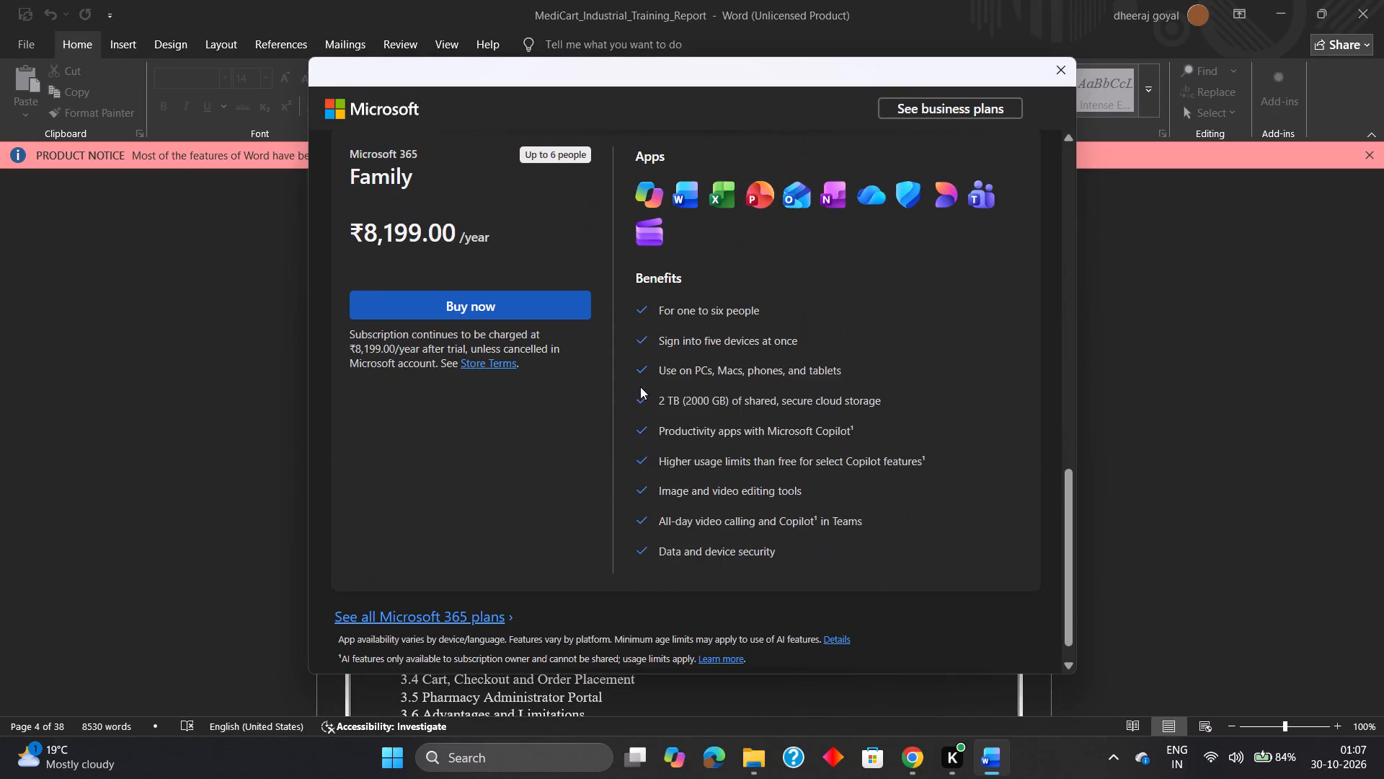
scroll(667, 340, down, 4)
click(1054, 75)
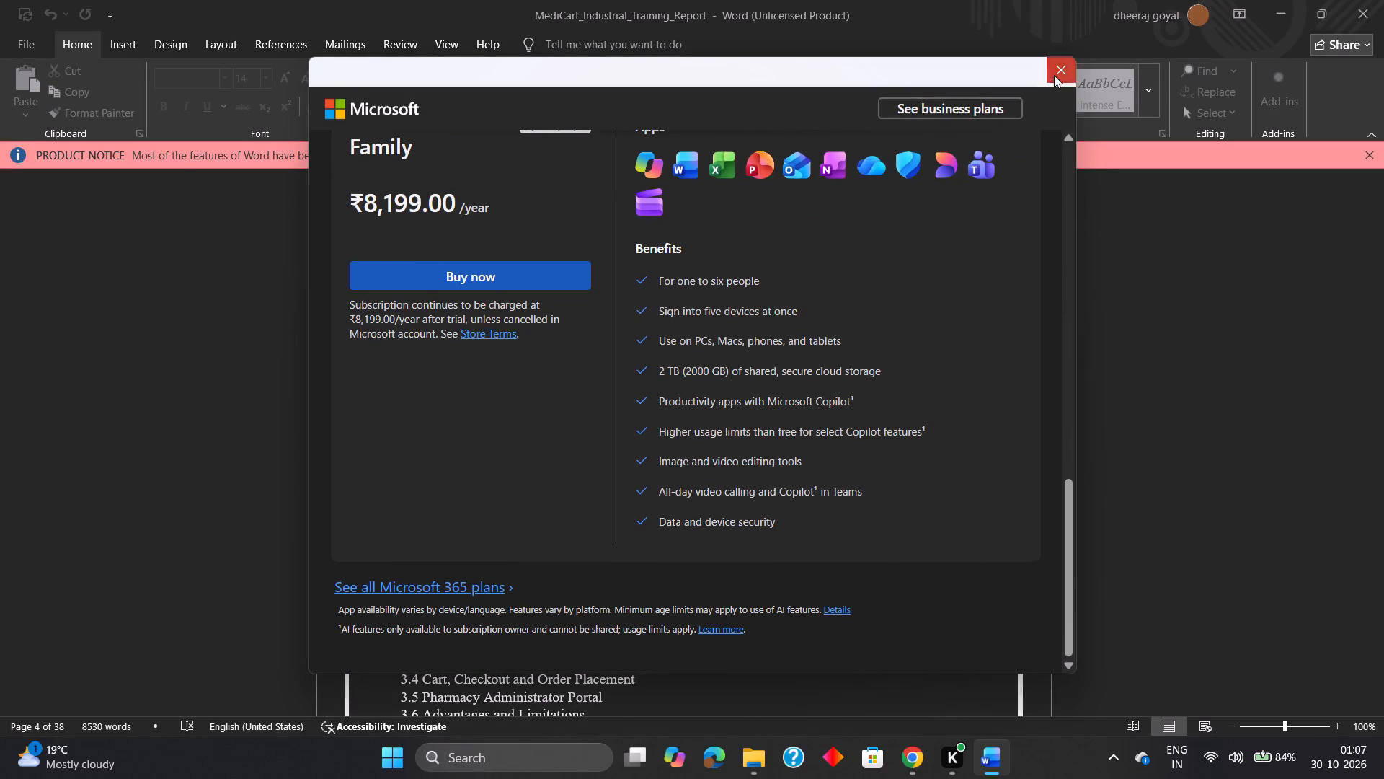
click(1057, 132)
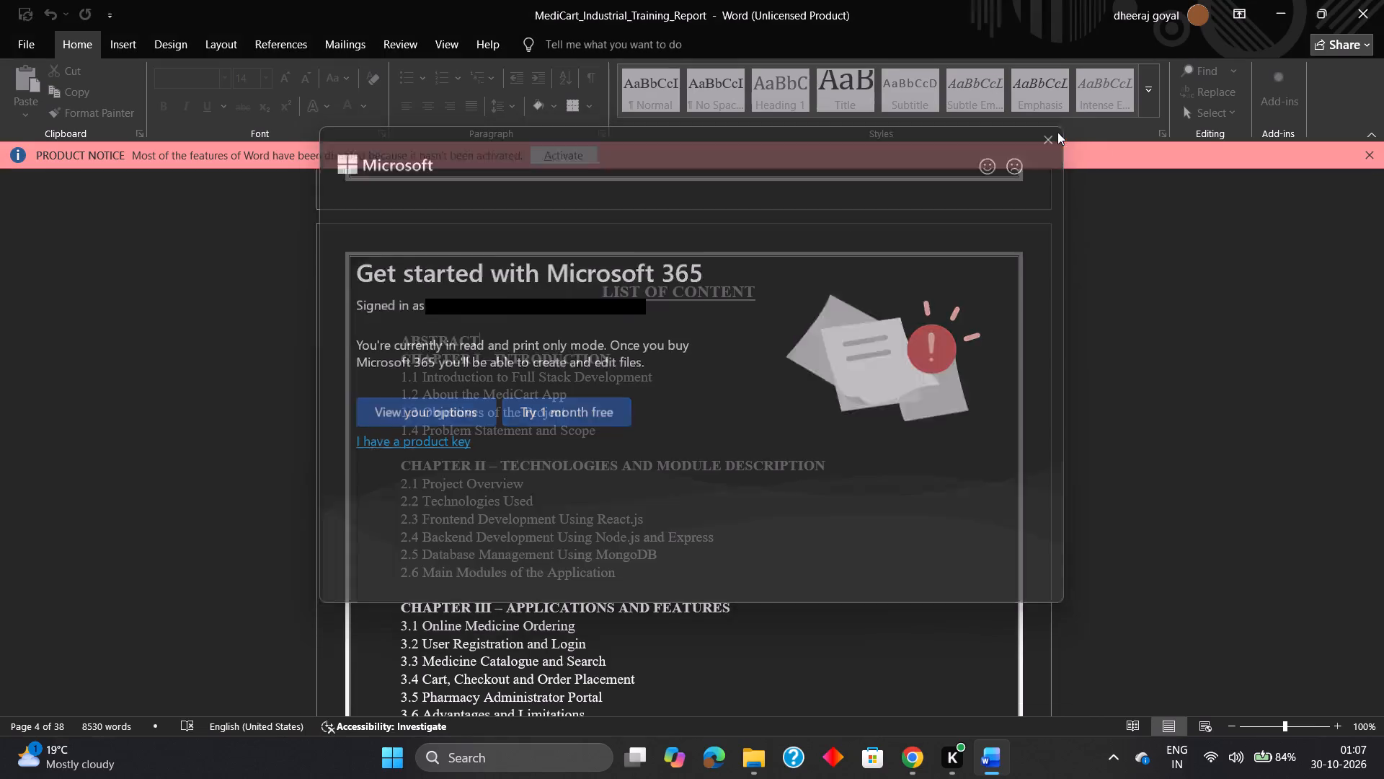
Examine the MediCart report in desktop Word from the List of Content through the Abstract to the start of Chapter I.
scroll(811, 340, down, 10)
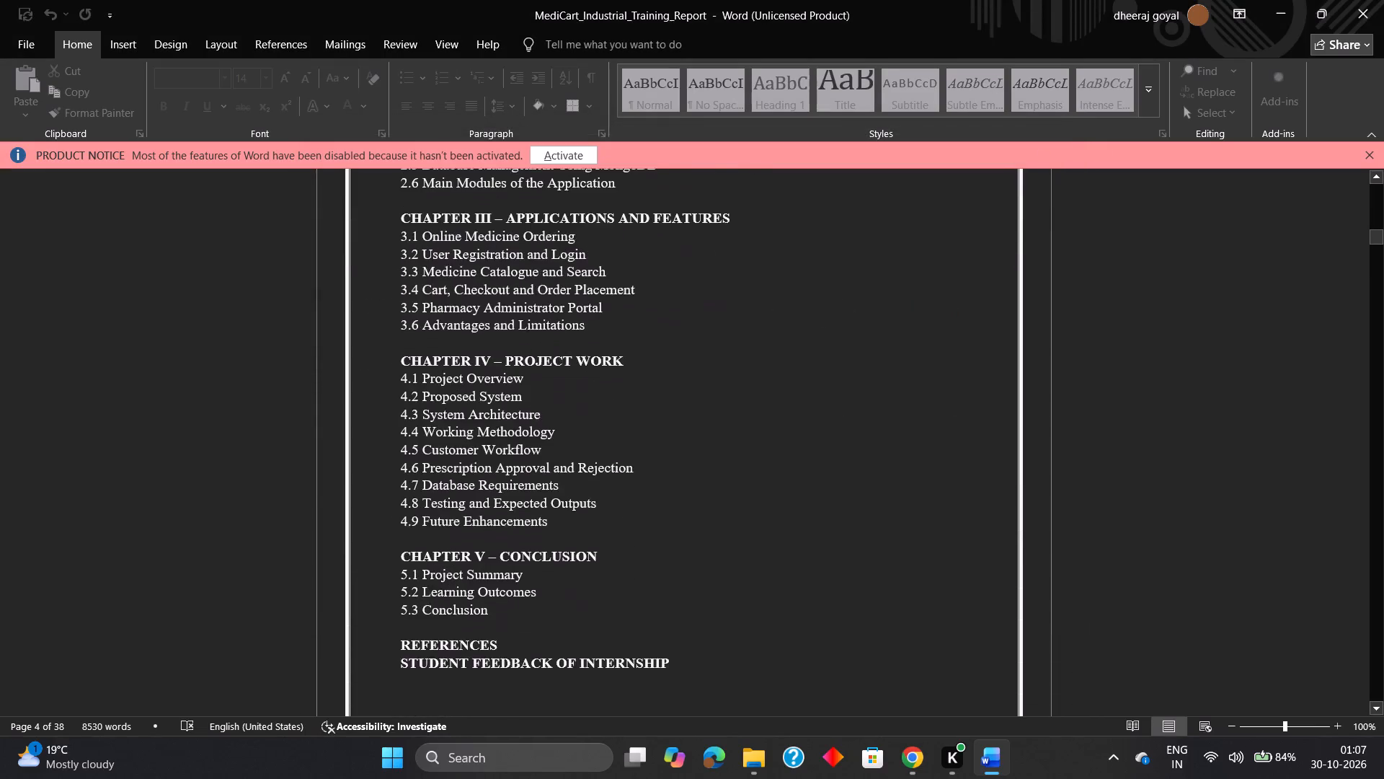
scroll(794, 331, down, 11)
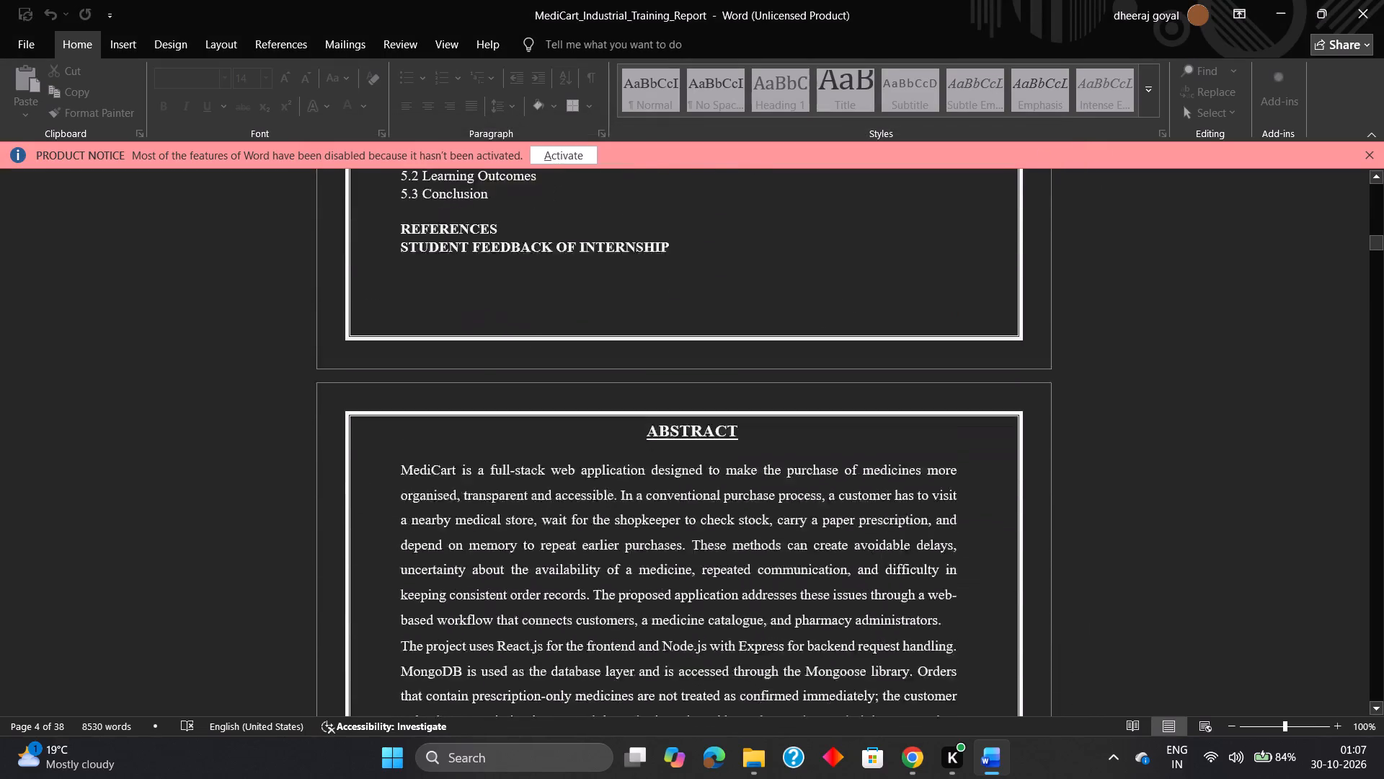
scroll(777, 325, down, 18)
scroll(782, 327, down, 3)
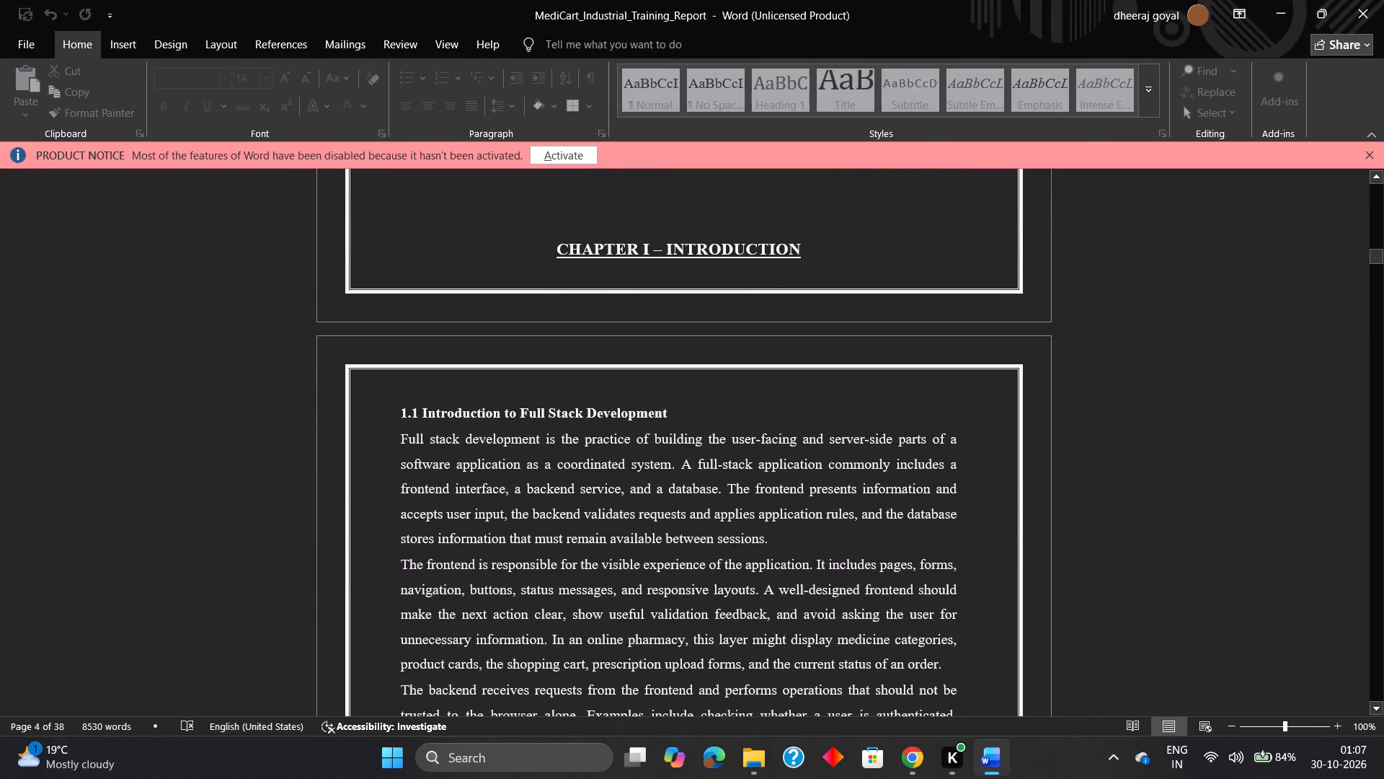
Close the MediCart report in desktop Word and the OneDrive folder window, and switch to the FEC28 case study report in Chrome.
click(1366, 14)
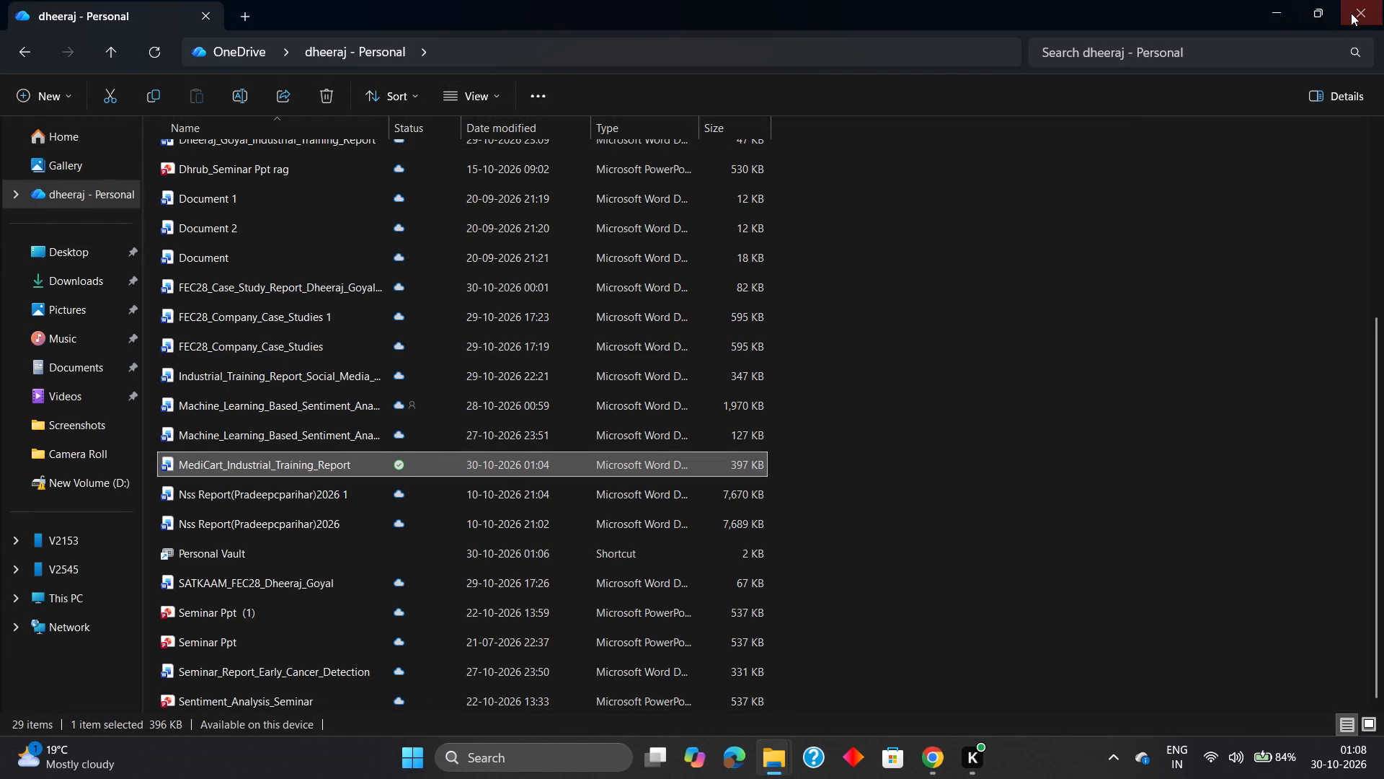
click(1350, 13)
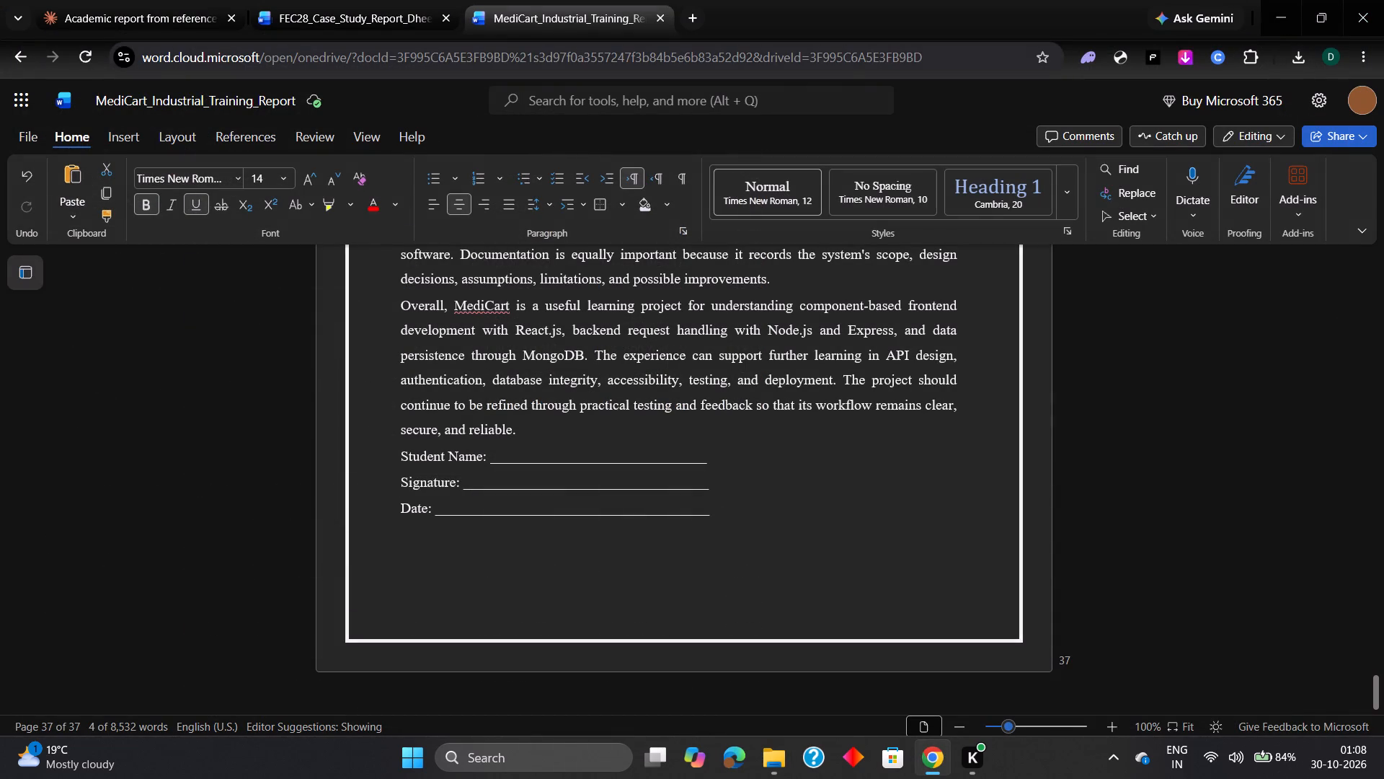
click(381, 0)
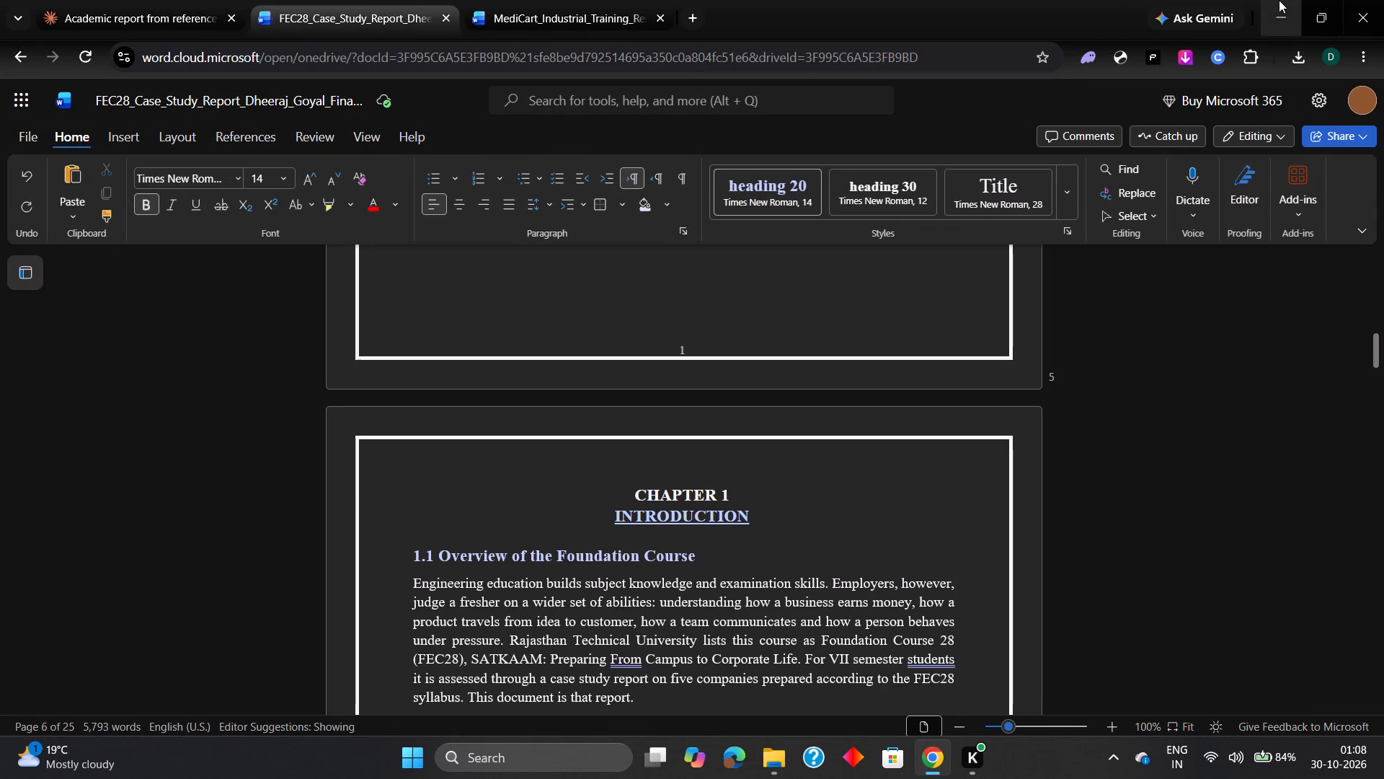
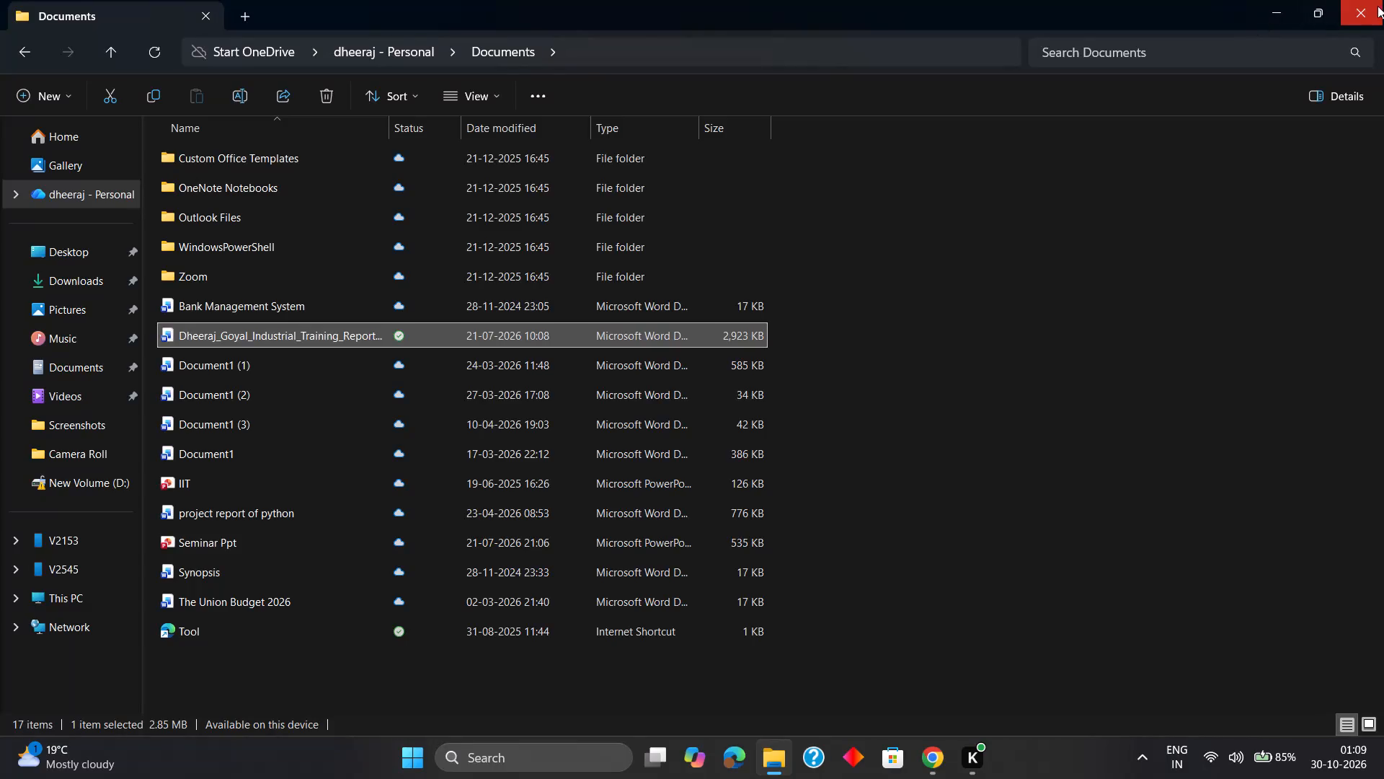
Close the Documents folder window.
click(1367, 6)
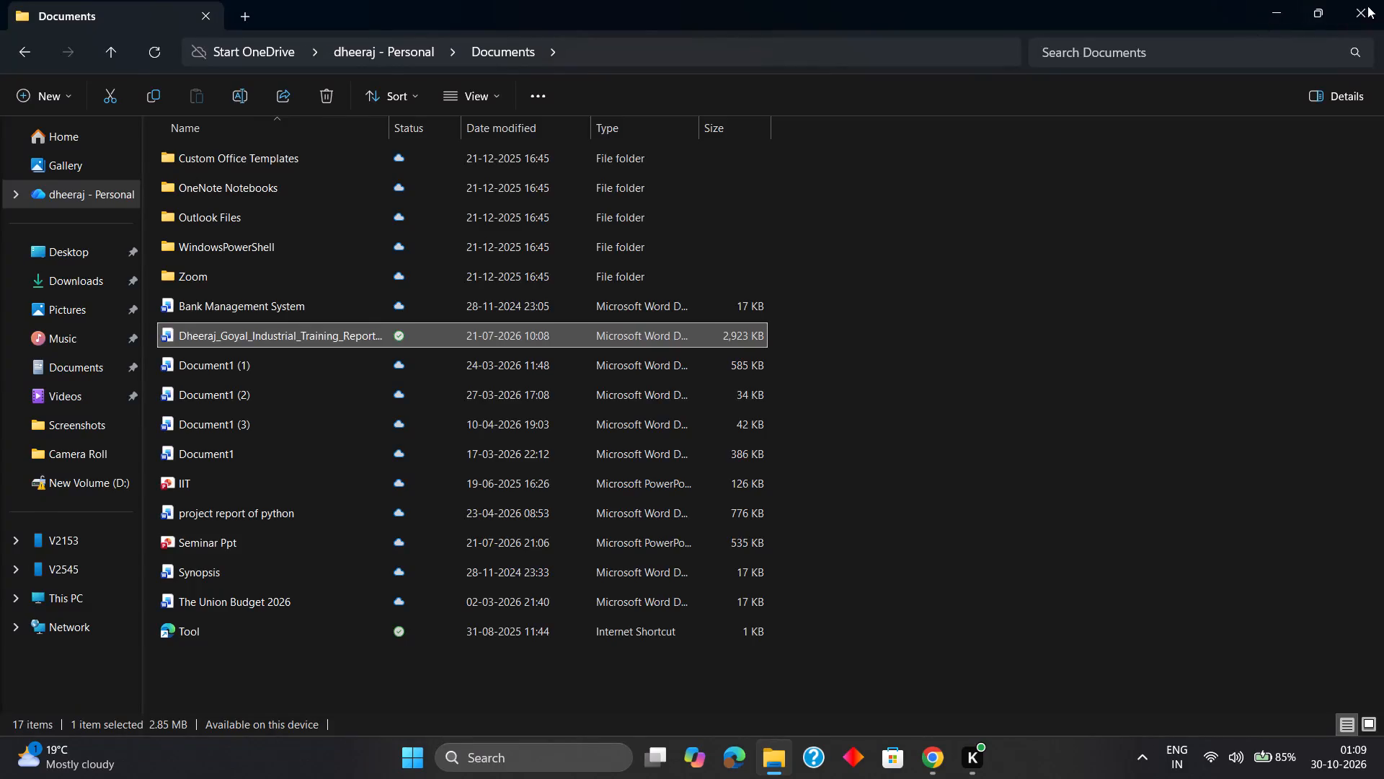
Switch to Chrome and close the FEC28 case study report document, keeping the MediCart industrial training report open.
click(928, 759)
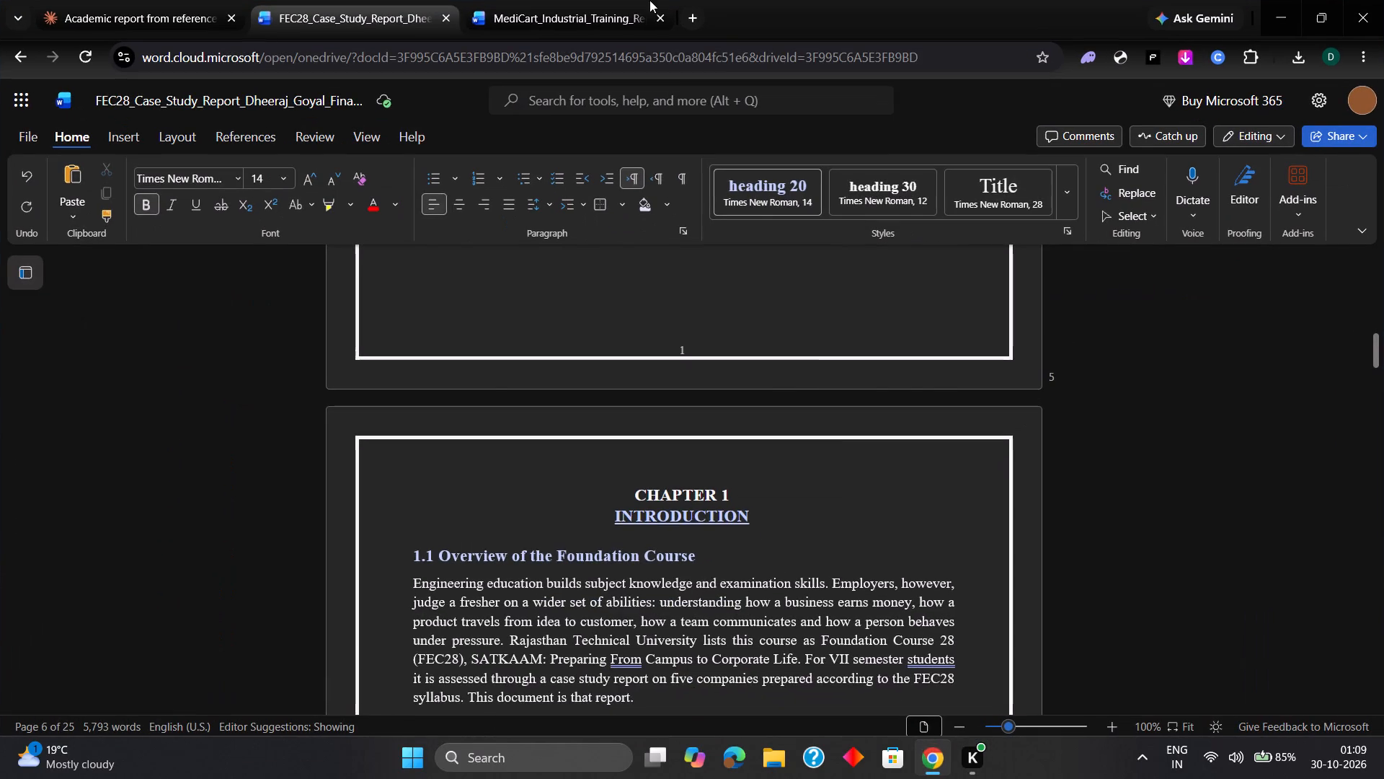
click(590, 9)
click(389, 0)
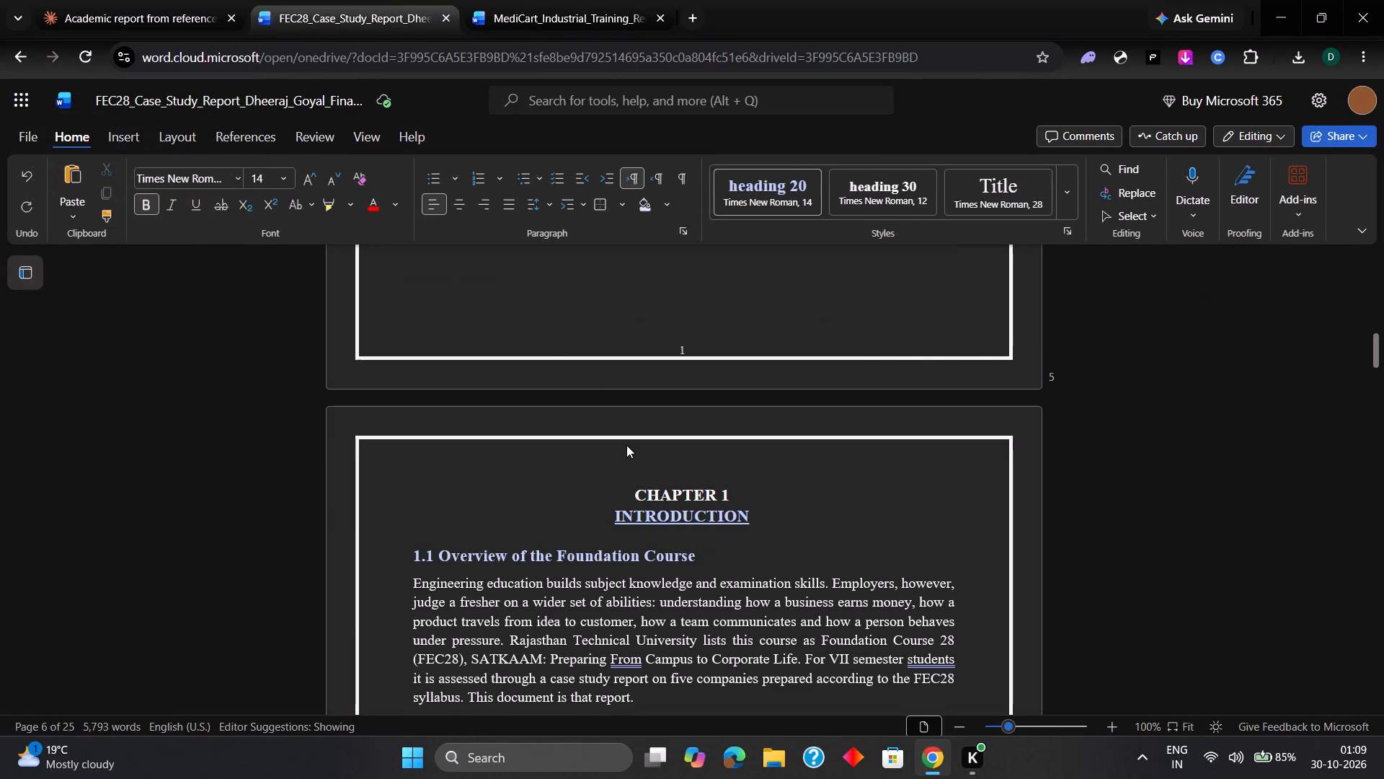
click(446, 17)
Look through the report files in the Downloads folder in File Explorer, and close the folder window.
click(770, 767)
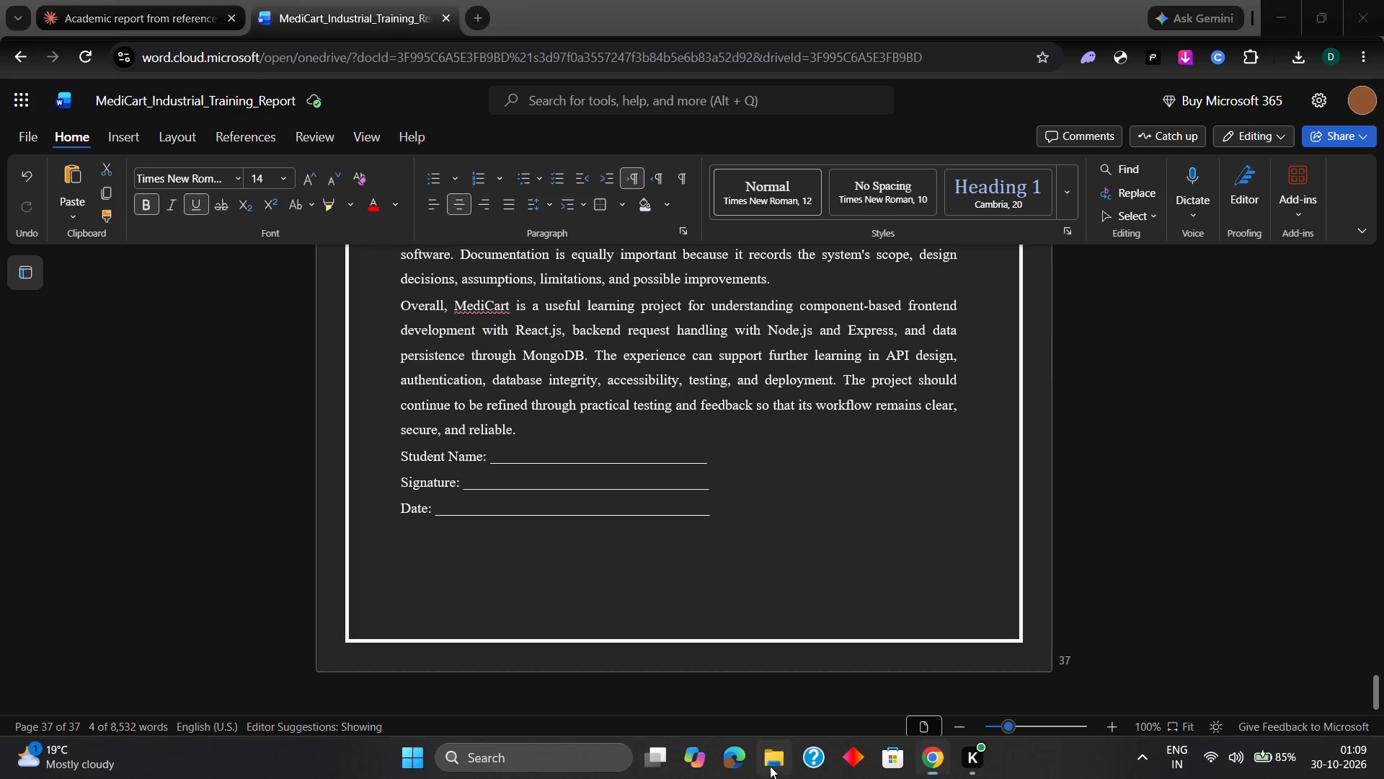
click(74, 278)
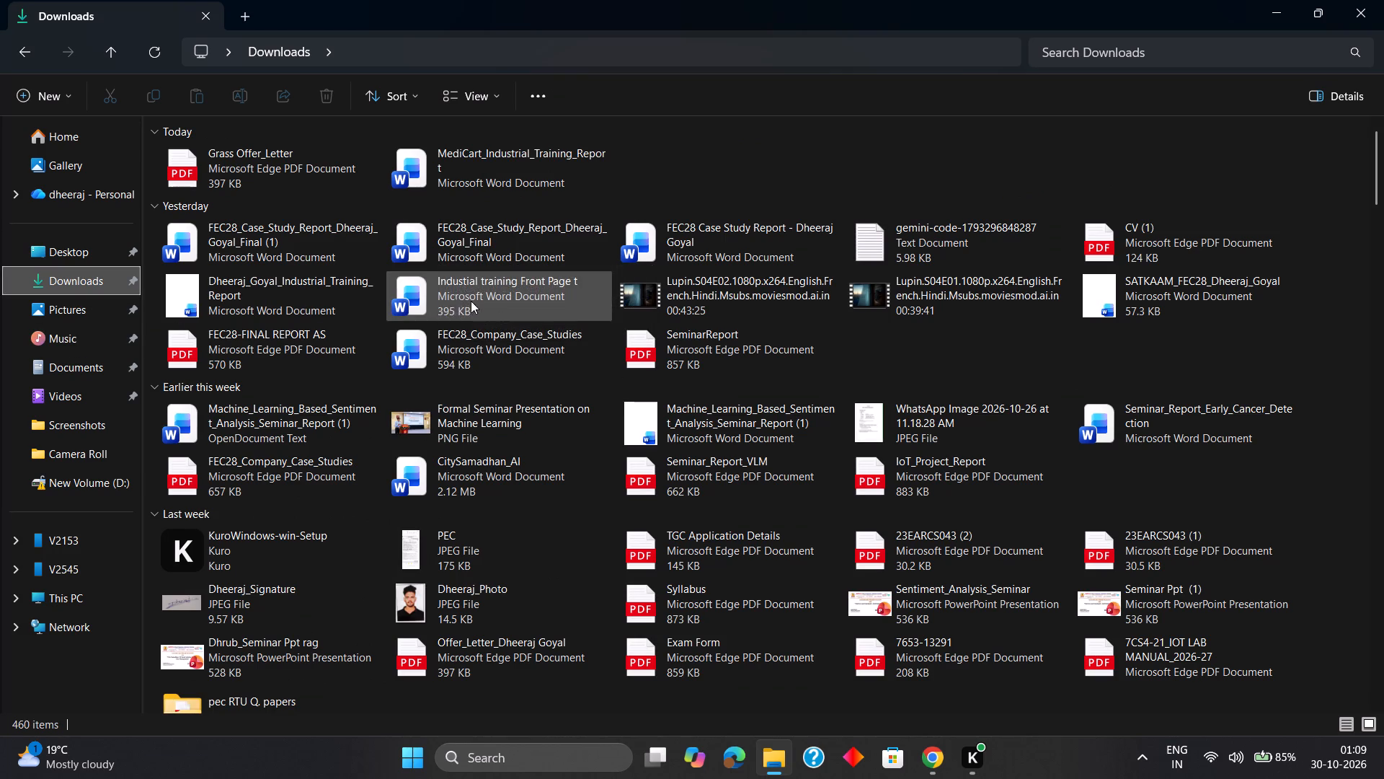
click(1359, 11)
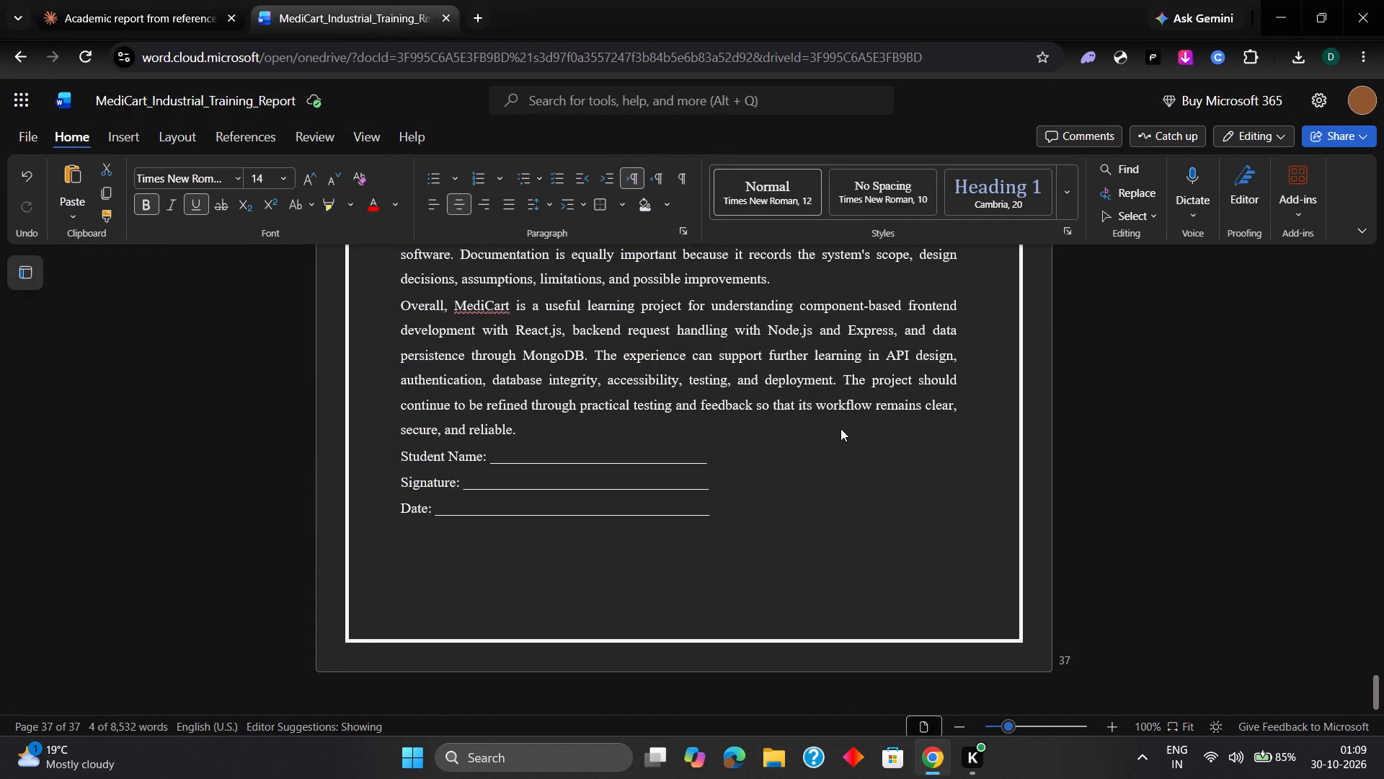